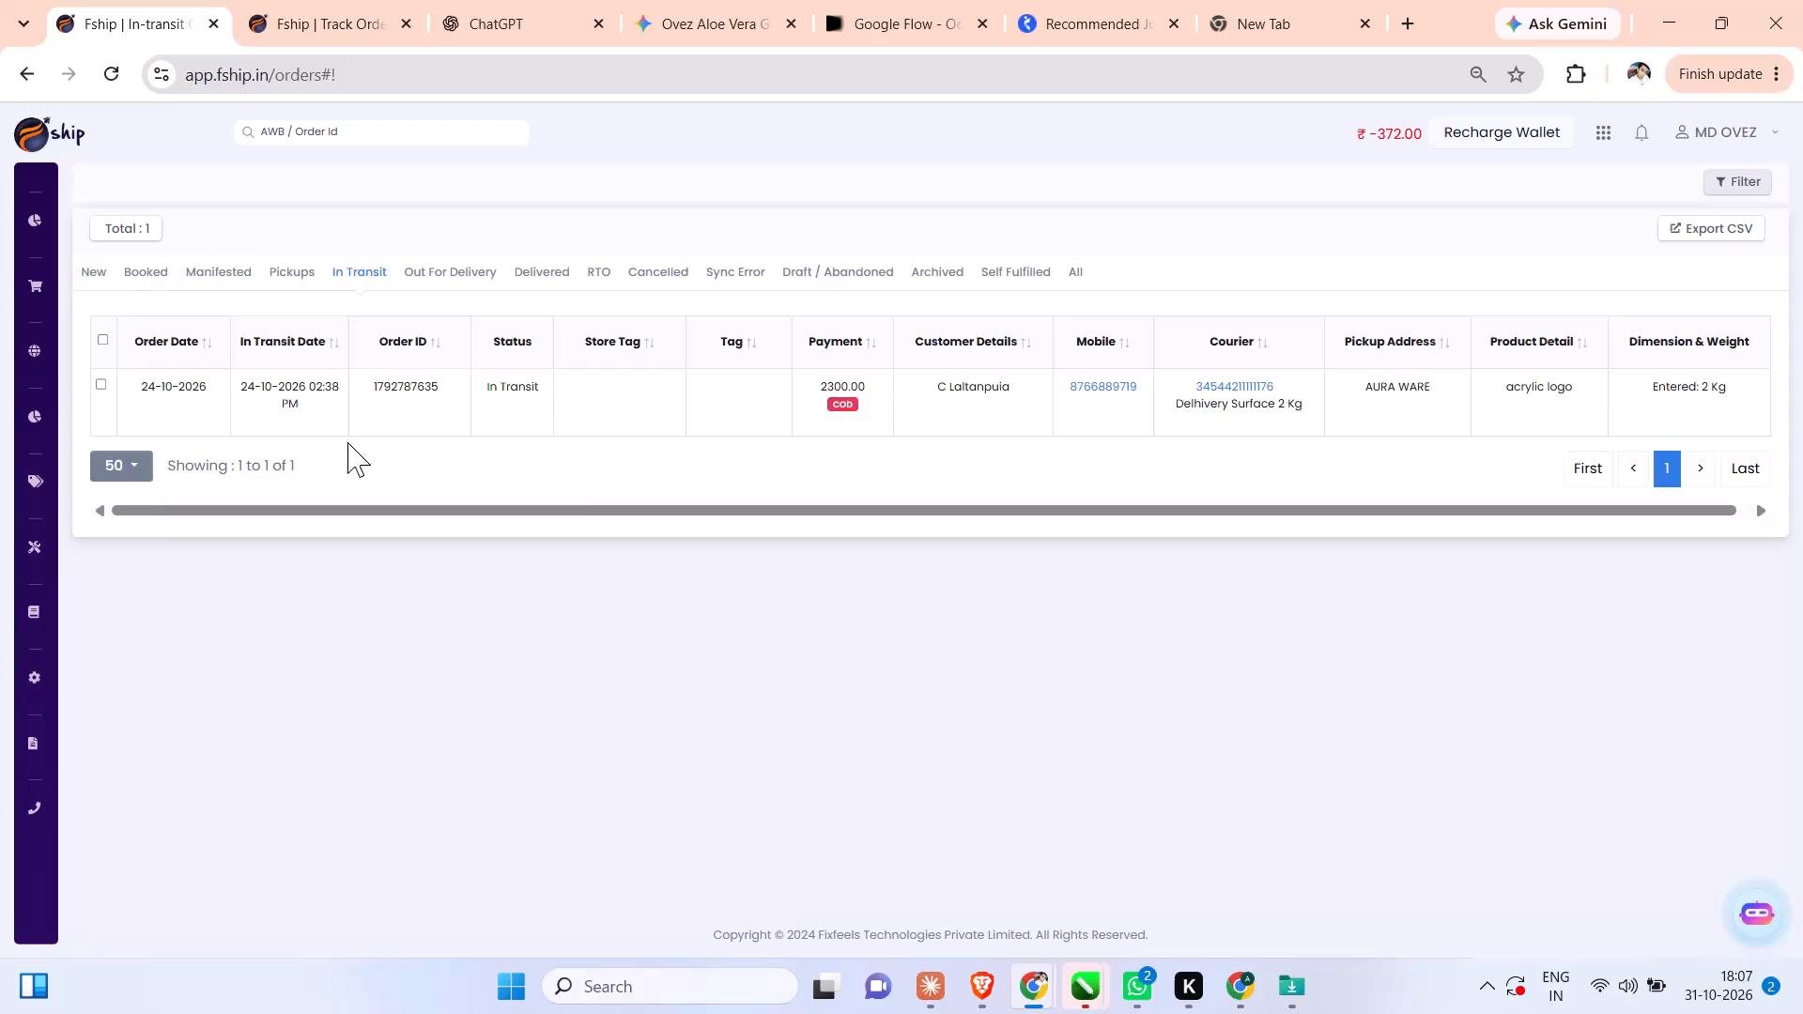
Search the web for "hostinger" in a new browser tab and open the Hostinger web hosting site.
{"action": "left_click", "coordinate": [1033, 987]}
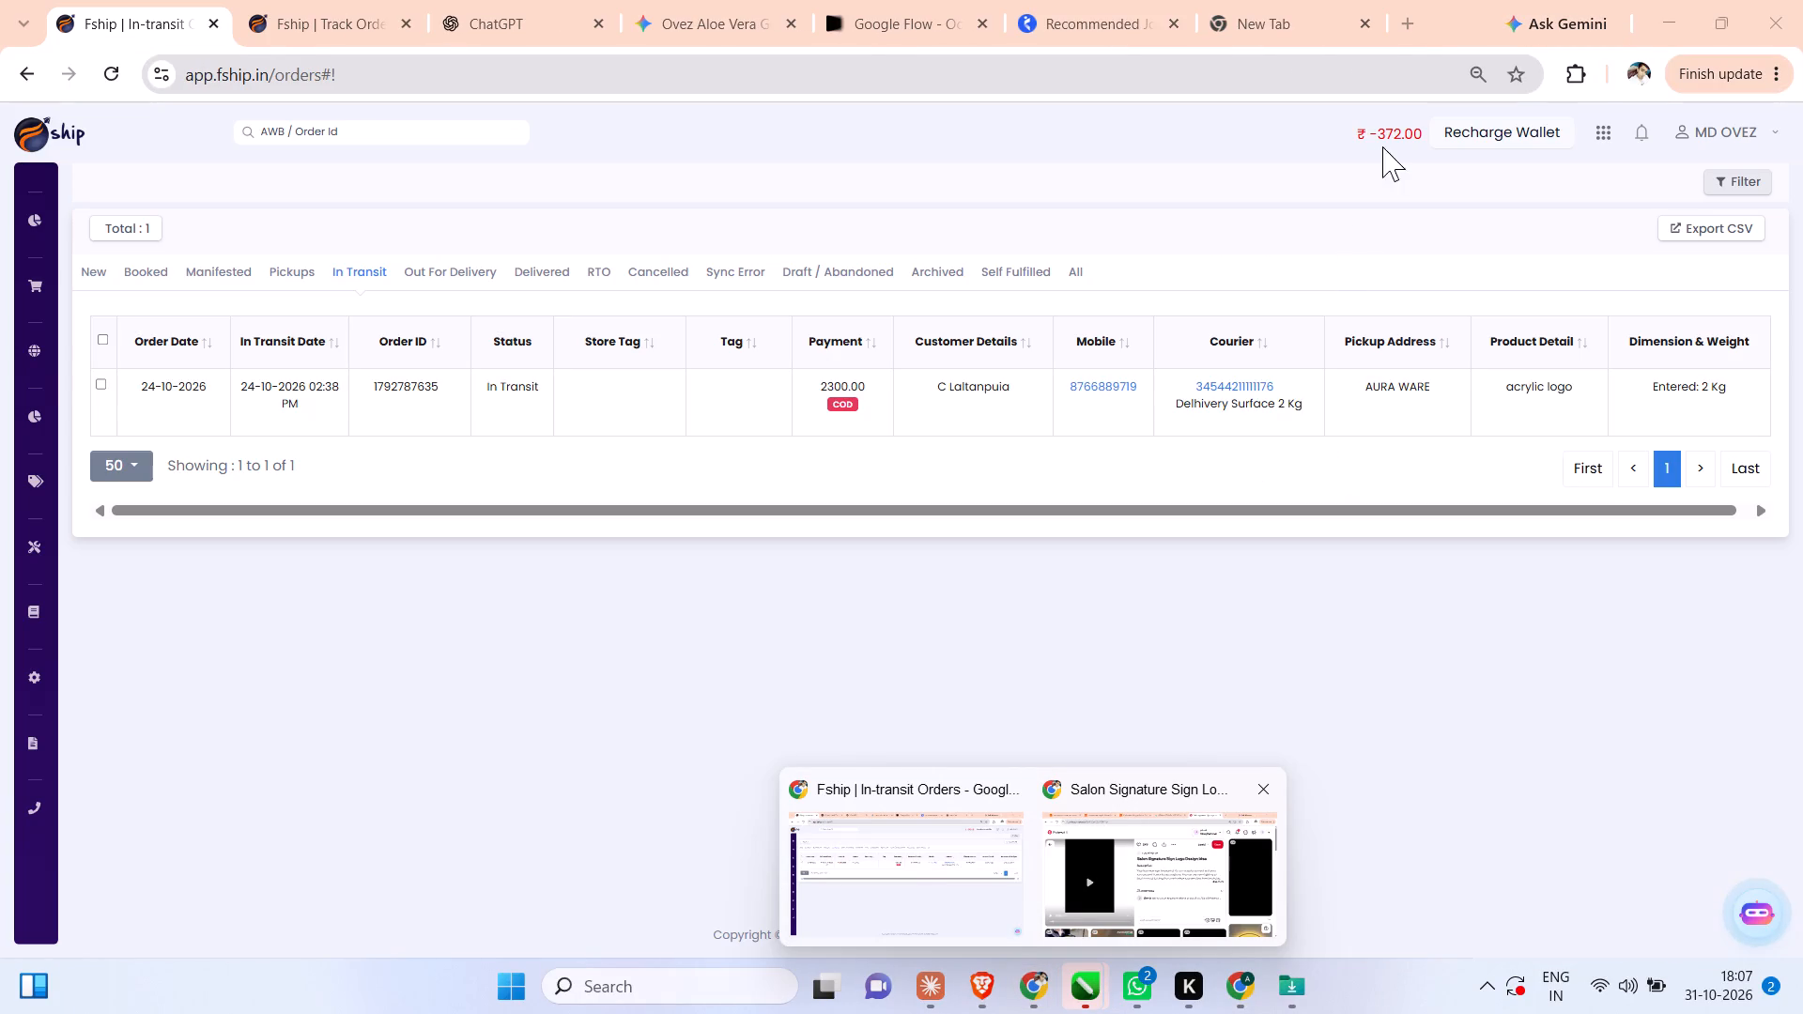
{"action": "left_click", "coordinate": [1415, 18]}
{"action": "left_click", "coordinate": [1345, 65]}
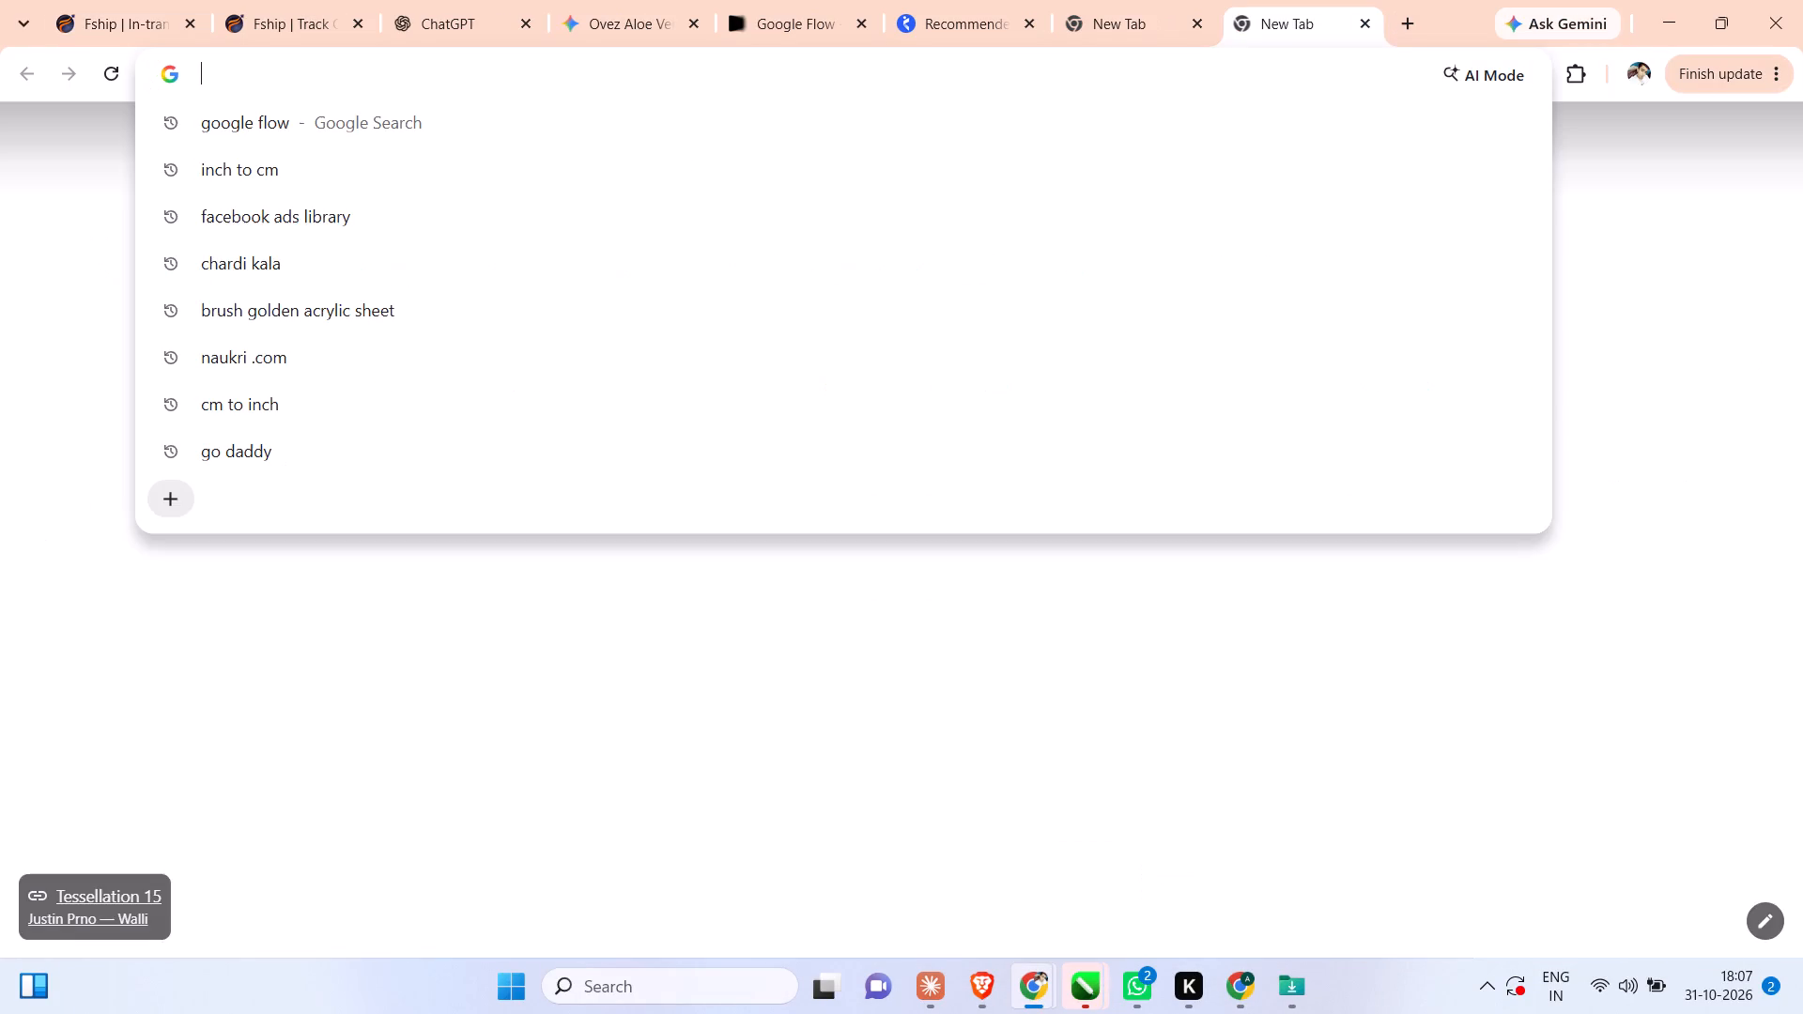
{"action": "type", "text": "hostinger"}
{"action": "key", "text": "Return"}
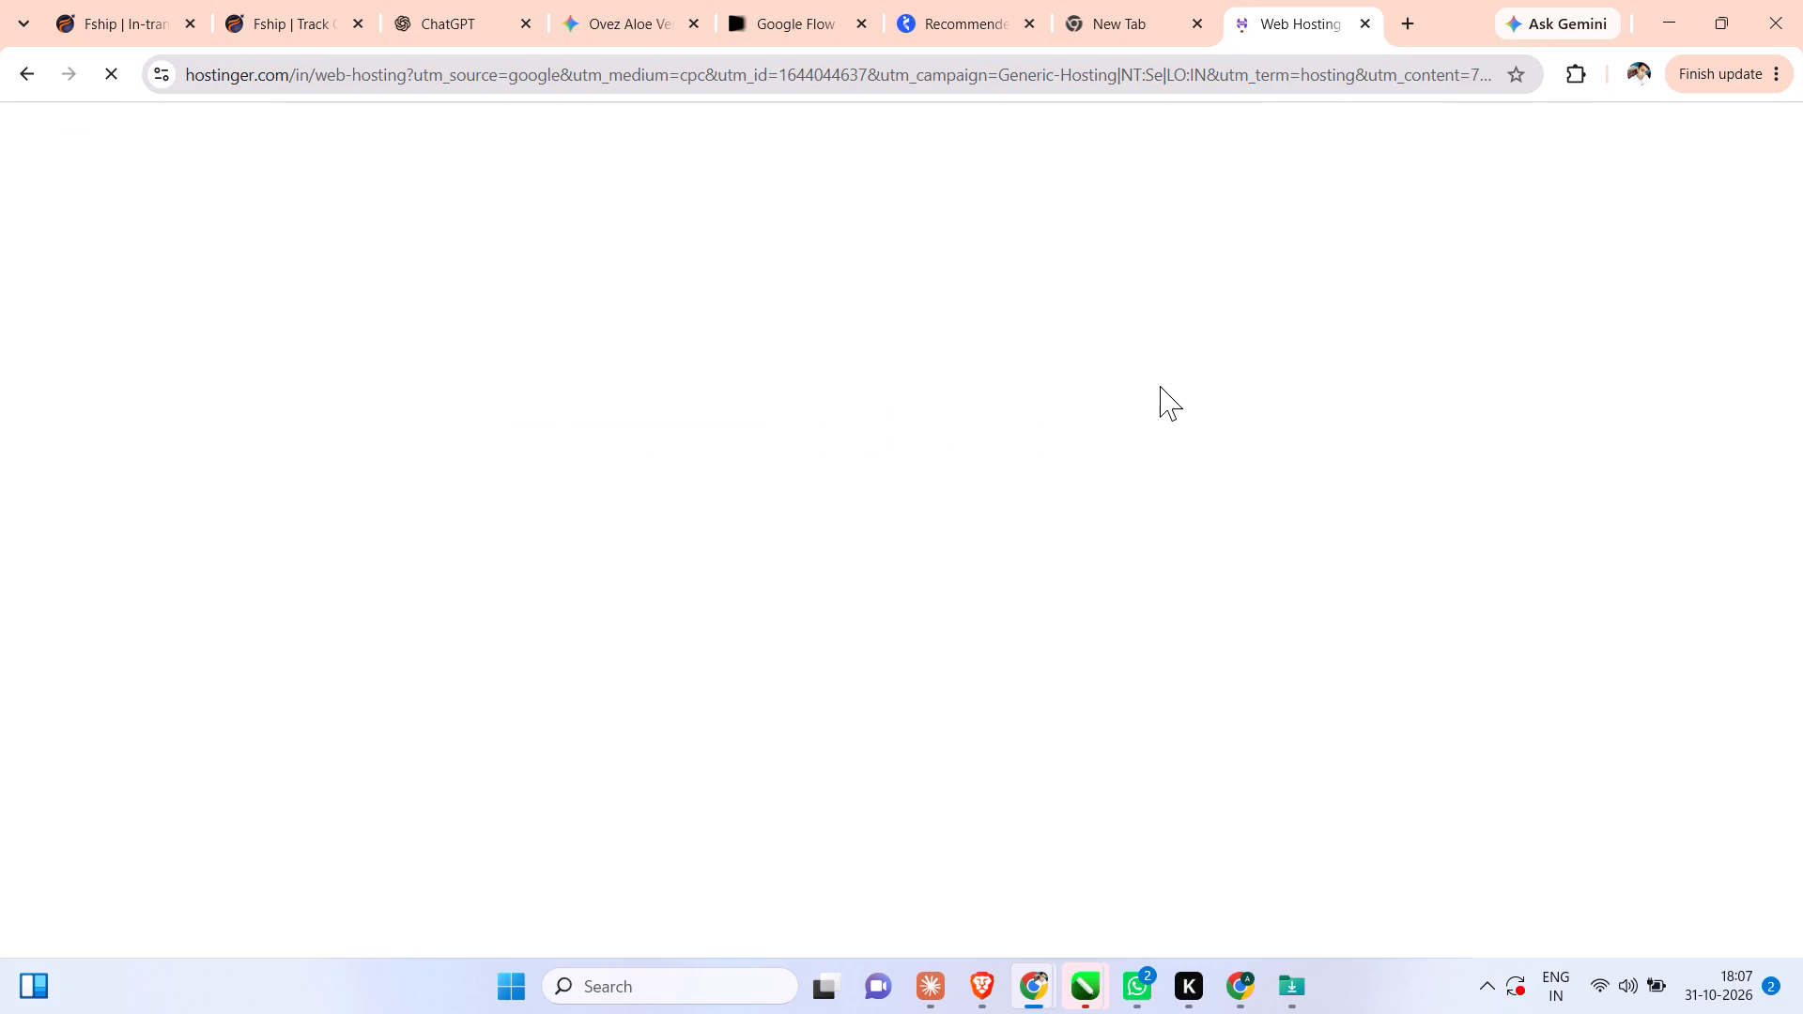
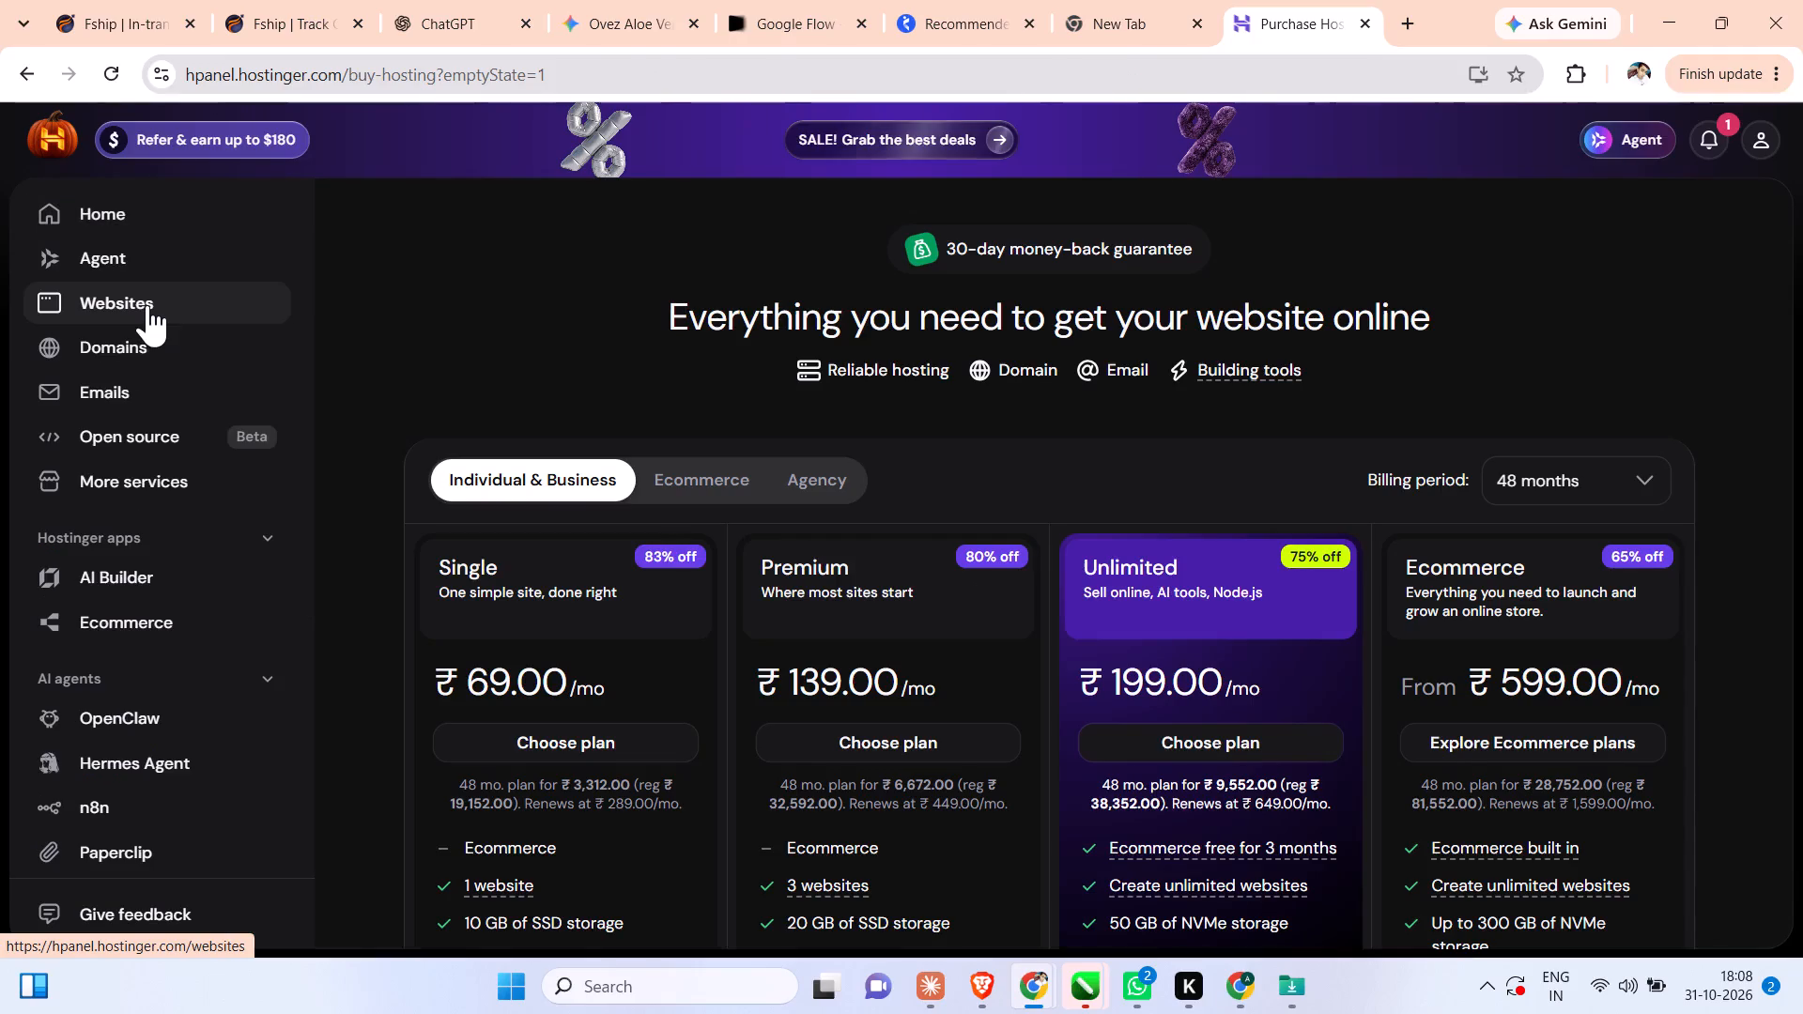
Open the Hostinger account options and reach the Log out entry for the signed-in account.
{"action": "left_click", "coordinate": [1764, 134]}
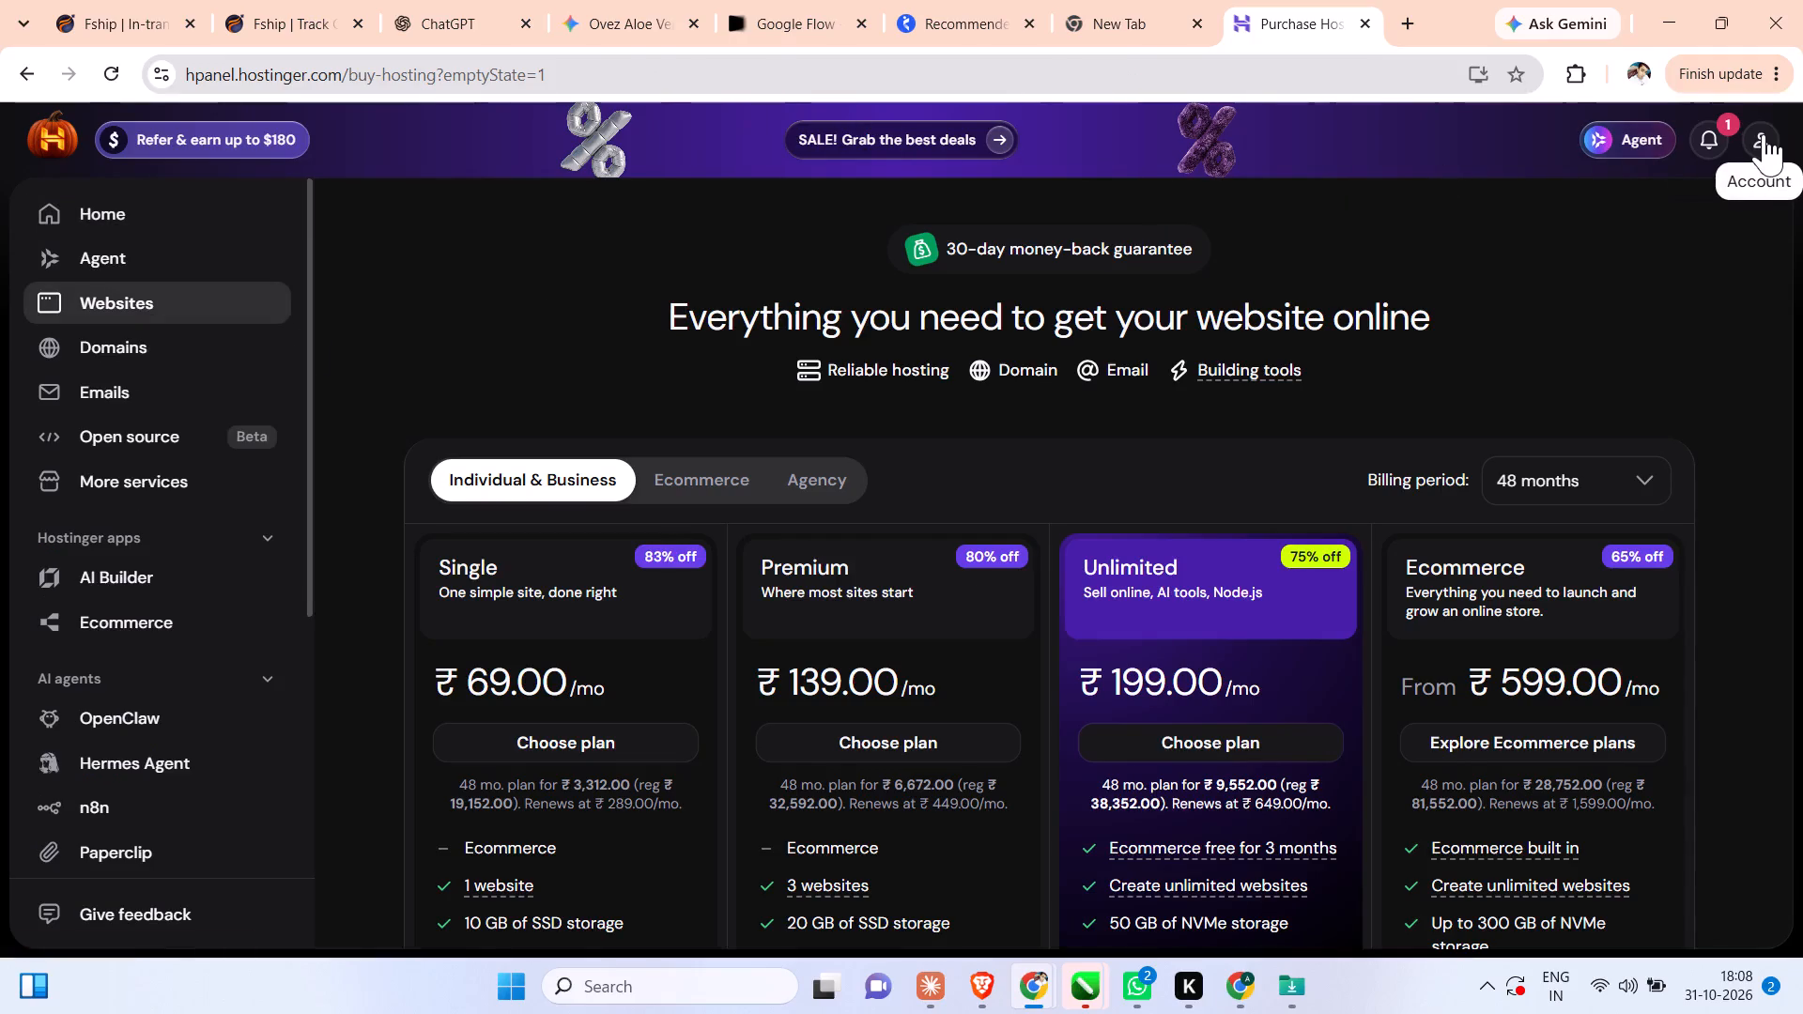
{"action": "left_click", "coordinate": [1700, 142]}
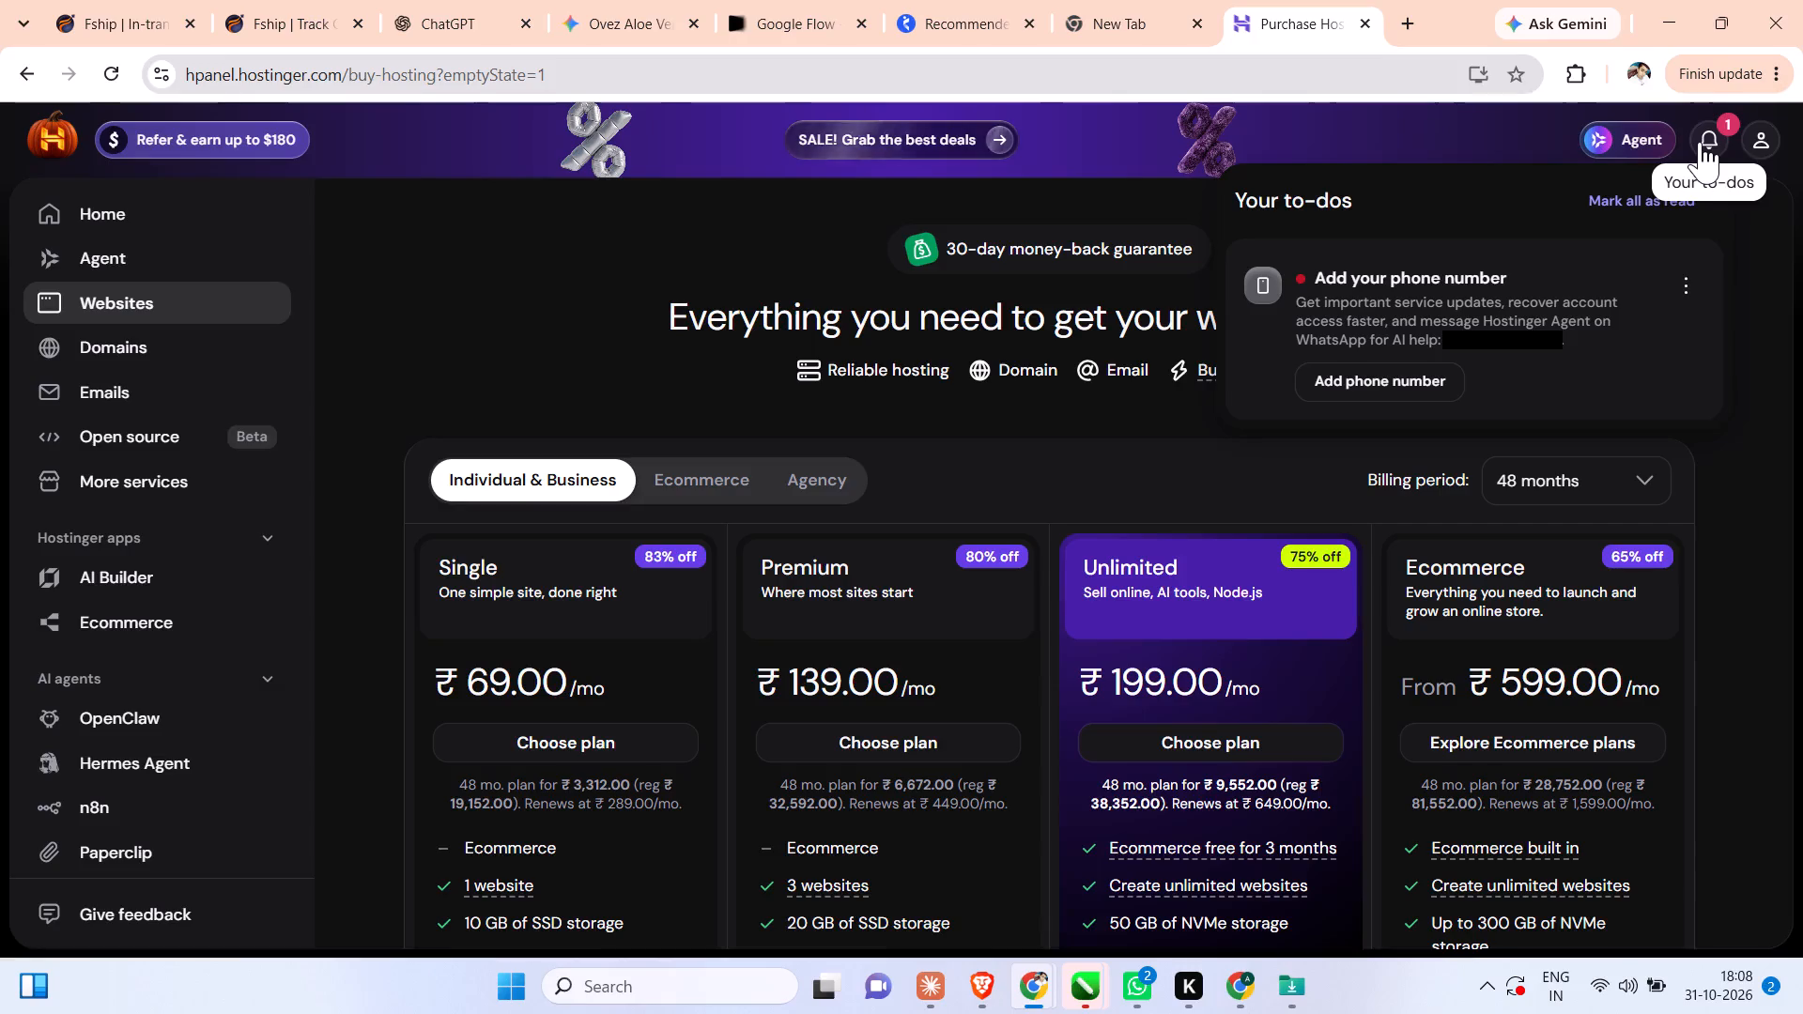
{"action": "left_click", "coordinate": [1759, 152]}
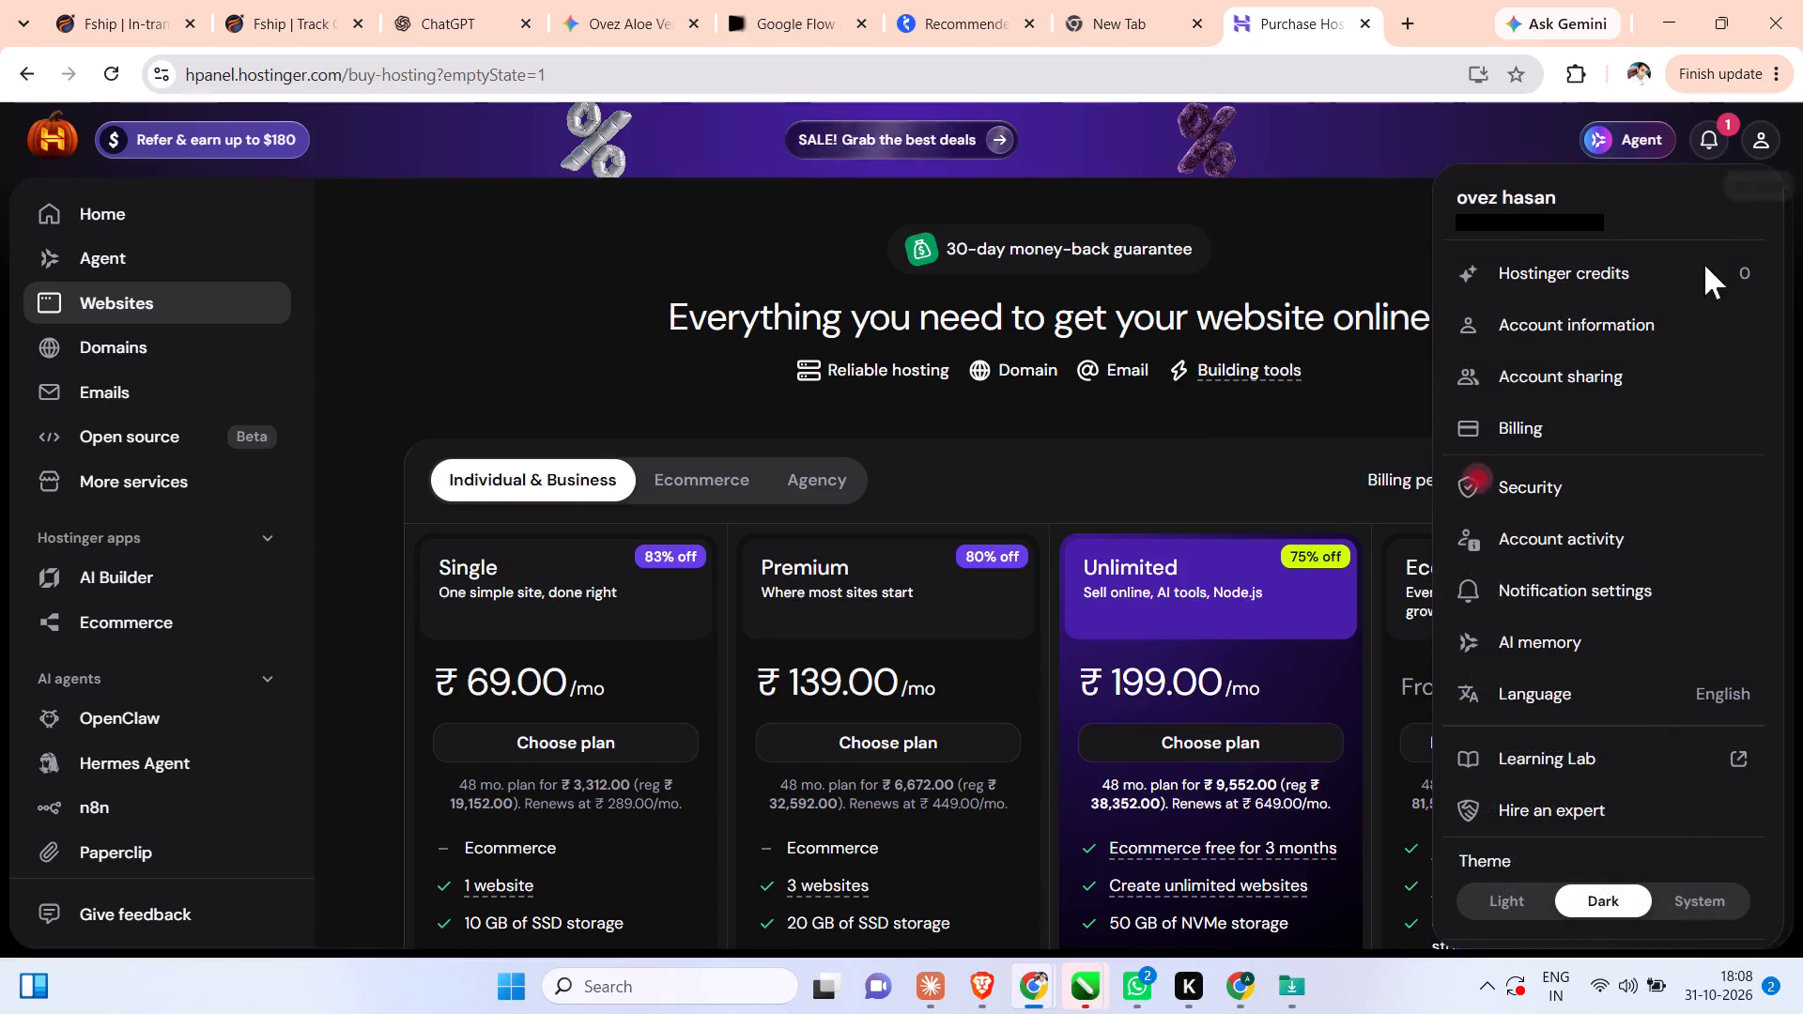
{"action": "scroll", "coordinate": [1551, 718], "scroll_direction": "down", "scroll_amount": 11}
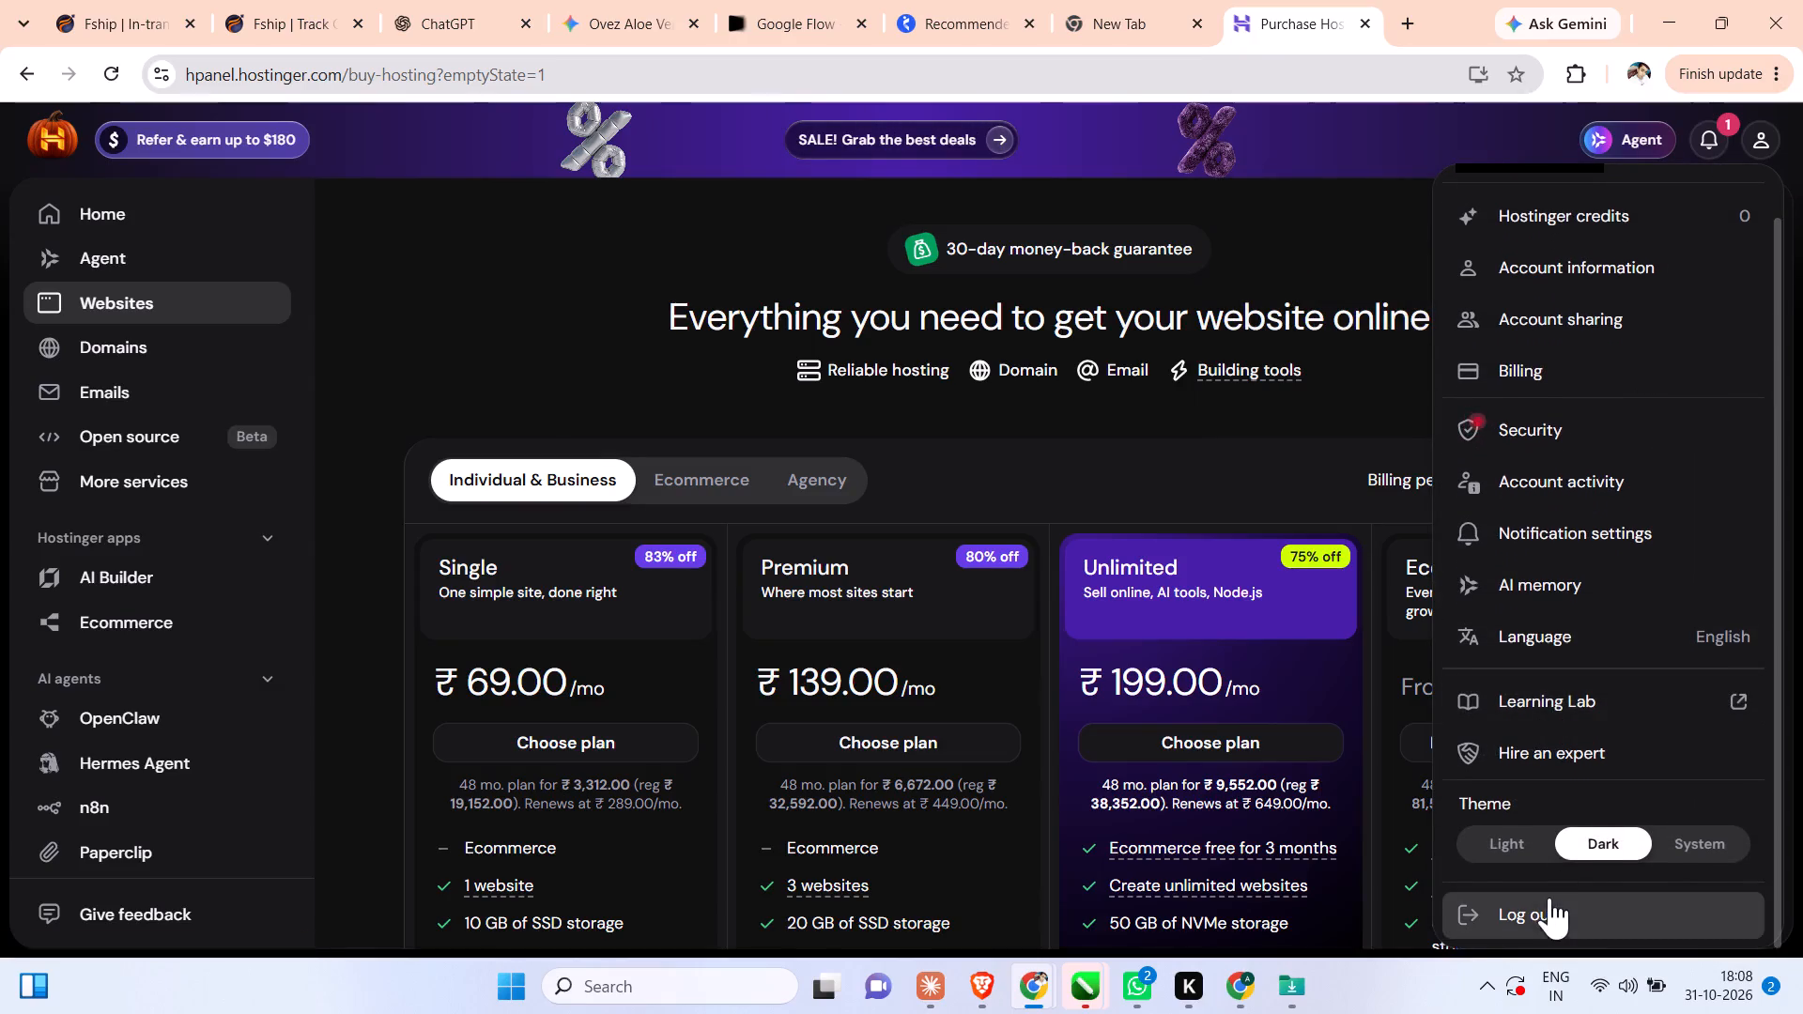
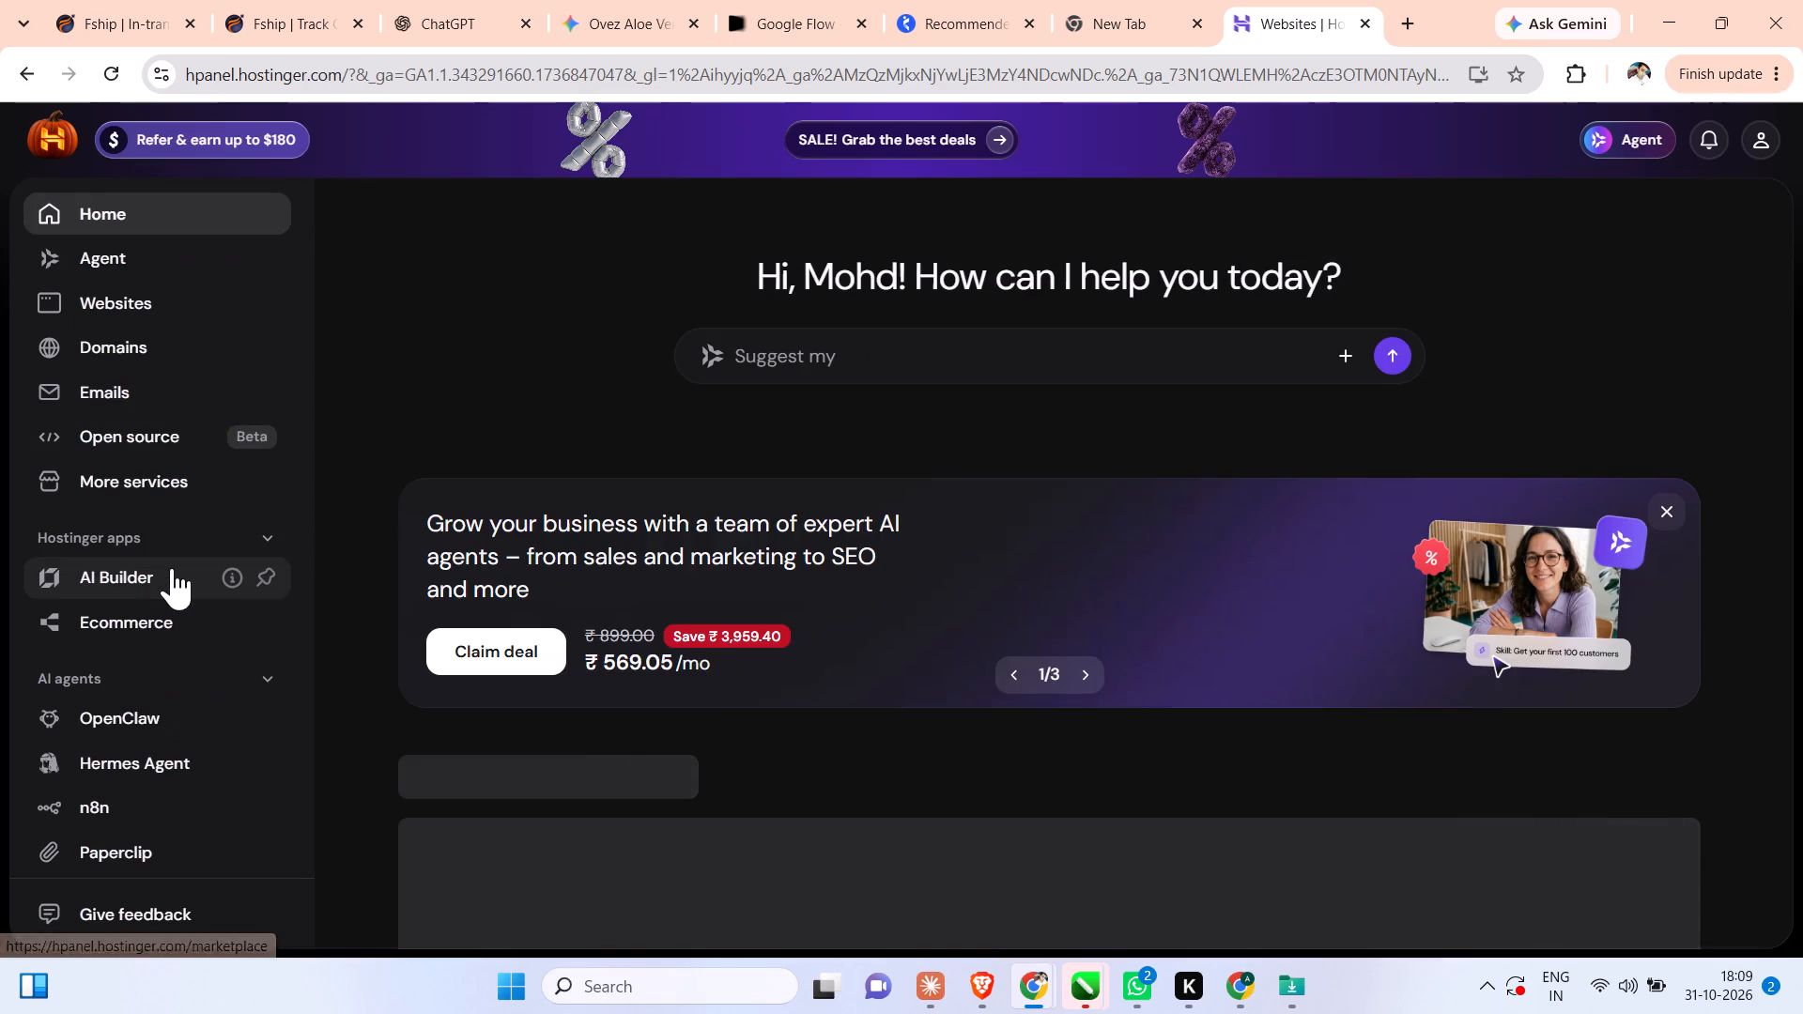
Filter the Hostinger website list to WordPress sites and open the dashboard of hiddendays.xyz.
{"action": "scroll", "coordinate": [808, 488], "scroll_direction": "down", "scroll_amount": 3}
{"action": "scroll", "coordinate": [844, 620], "scroll_direction": "down", "scroll_amount": 3}
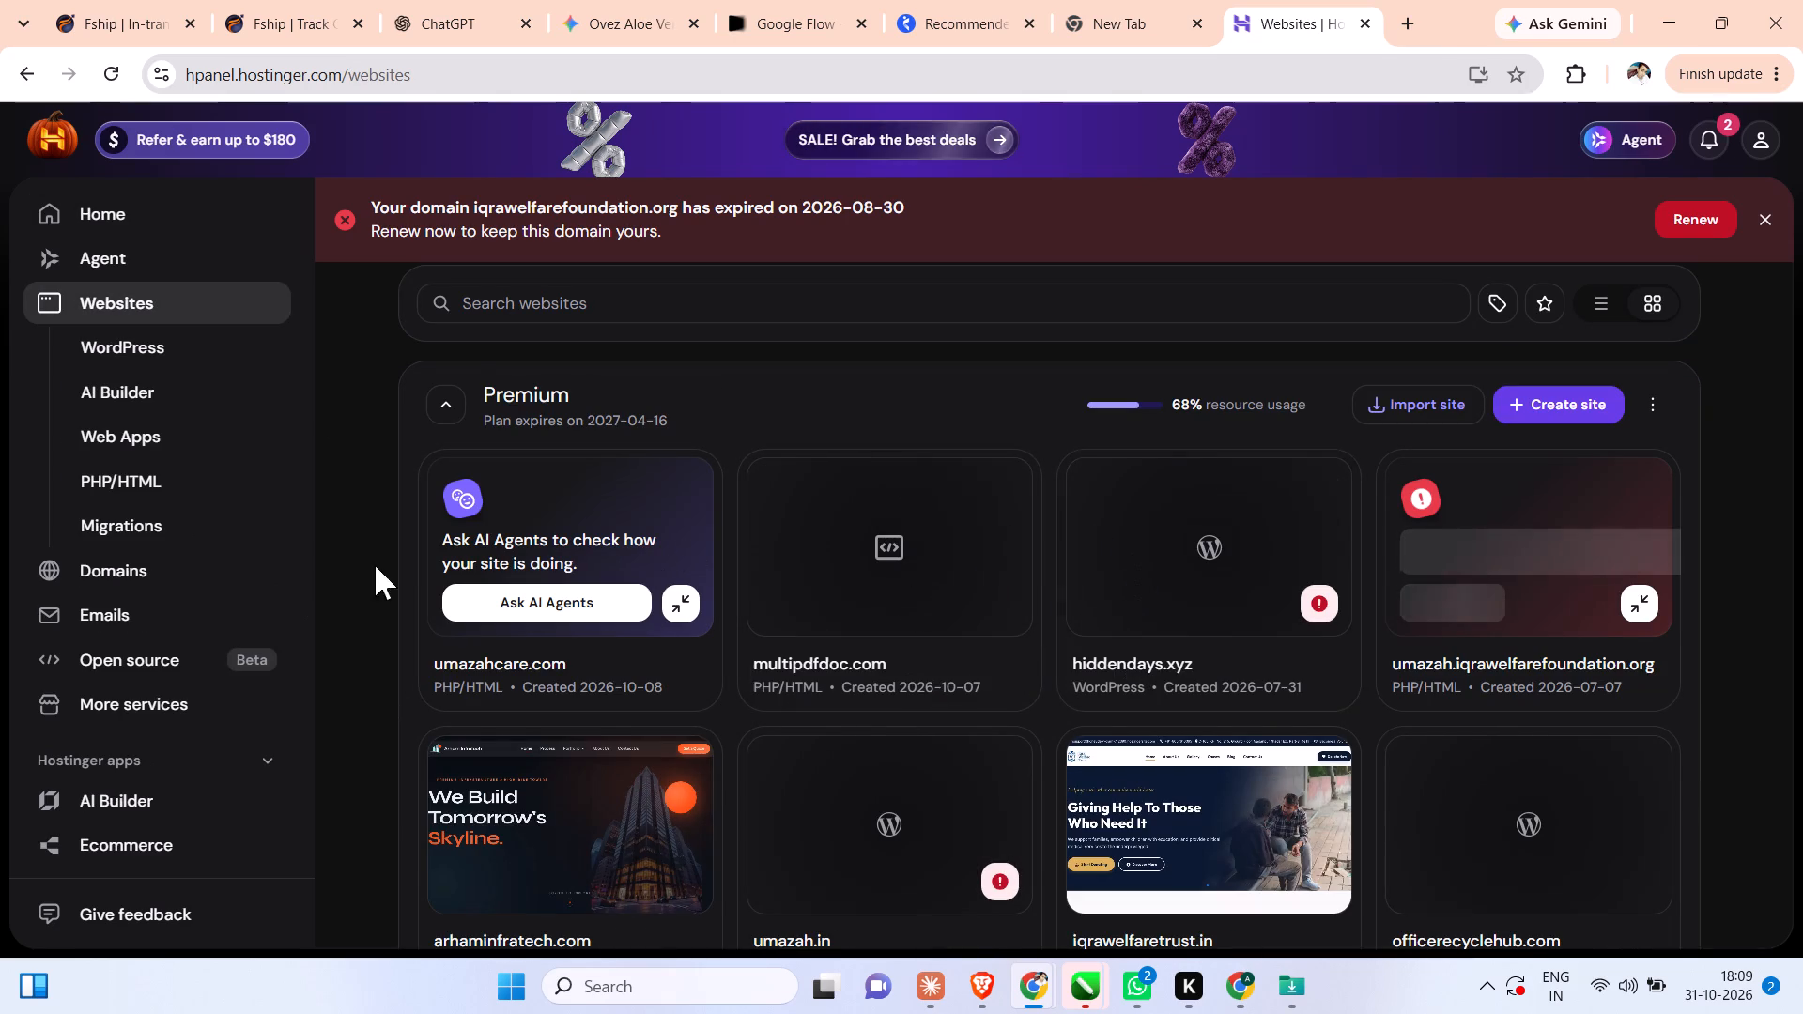
{"action": "left_click", "coordinate": [149, 348]}
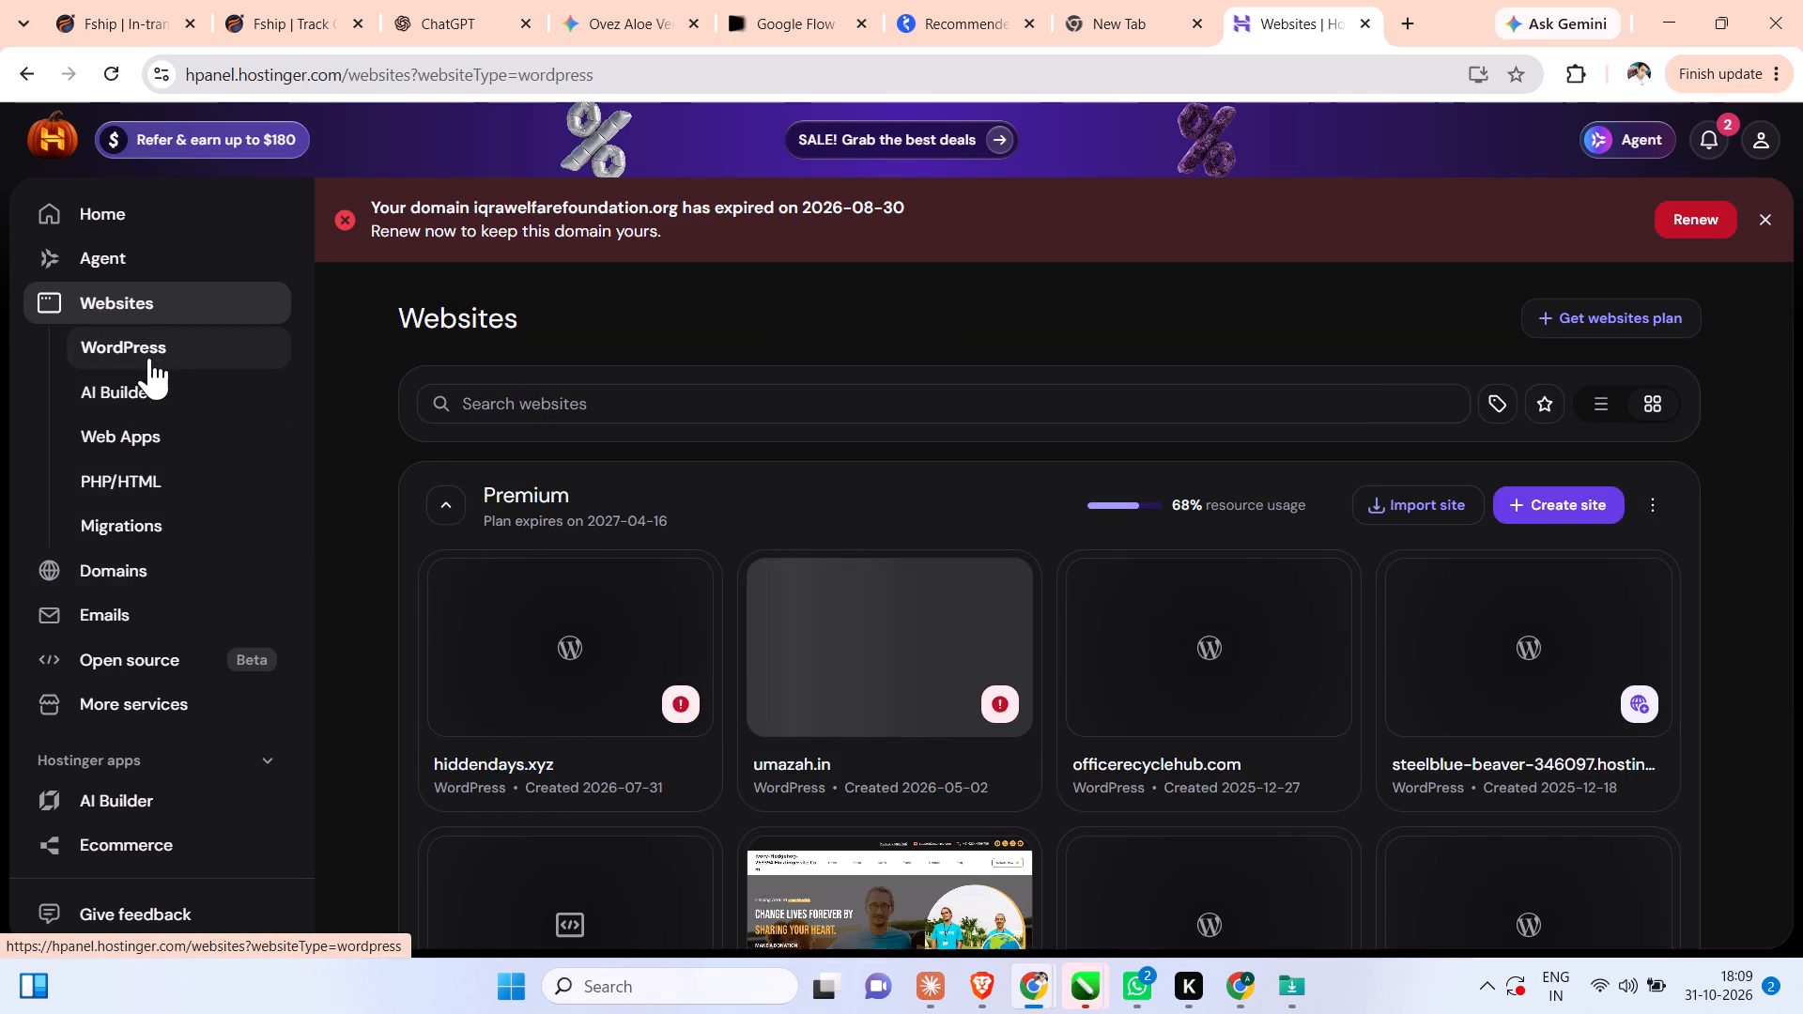
{"action": "left_click", "coordinate": [149, 358]}
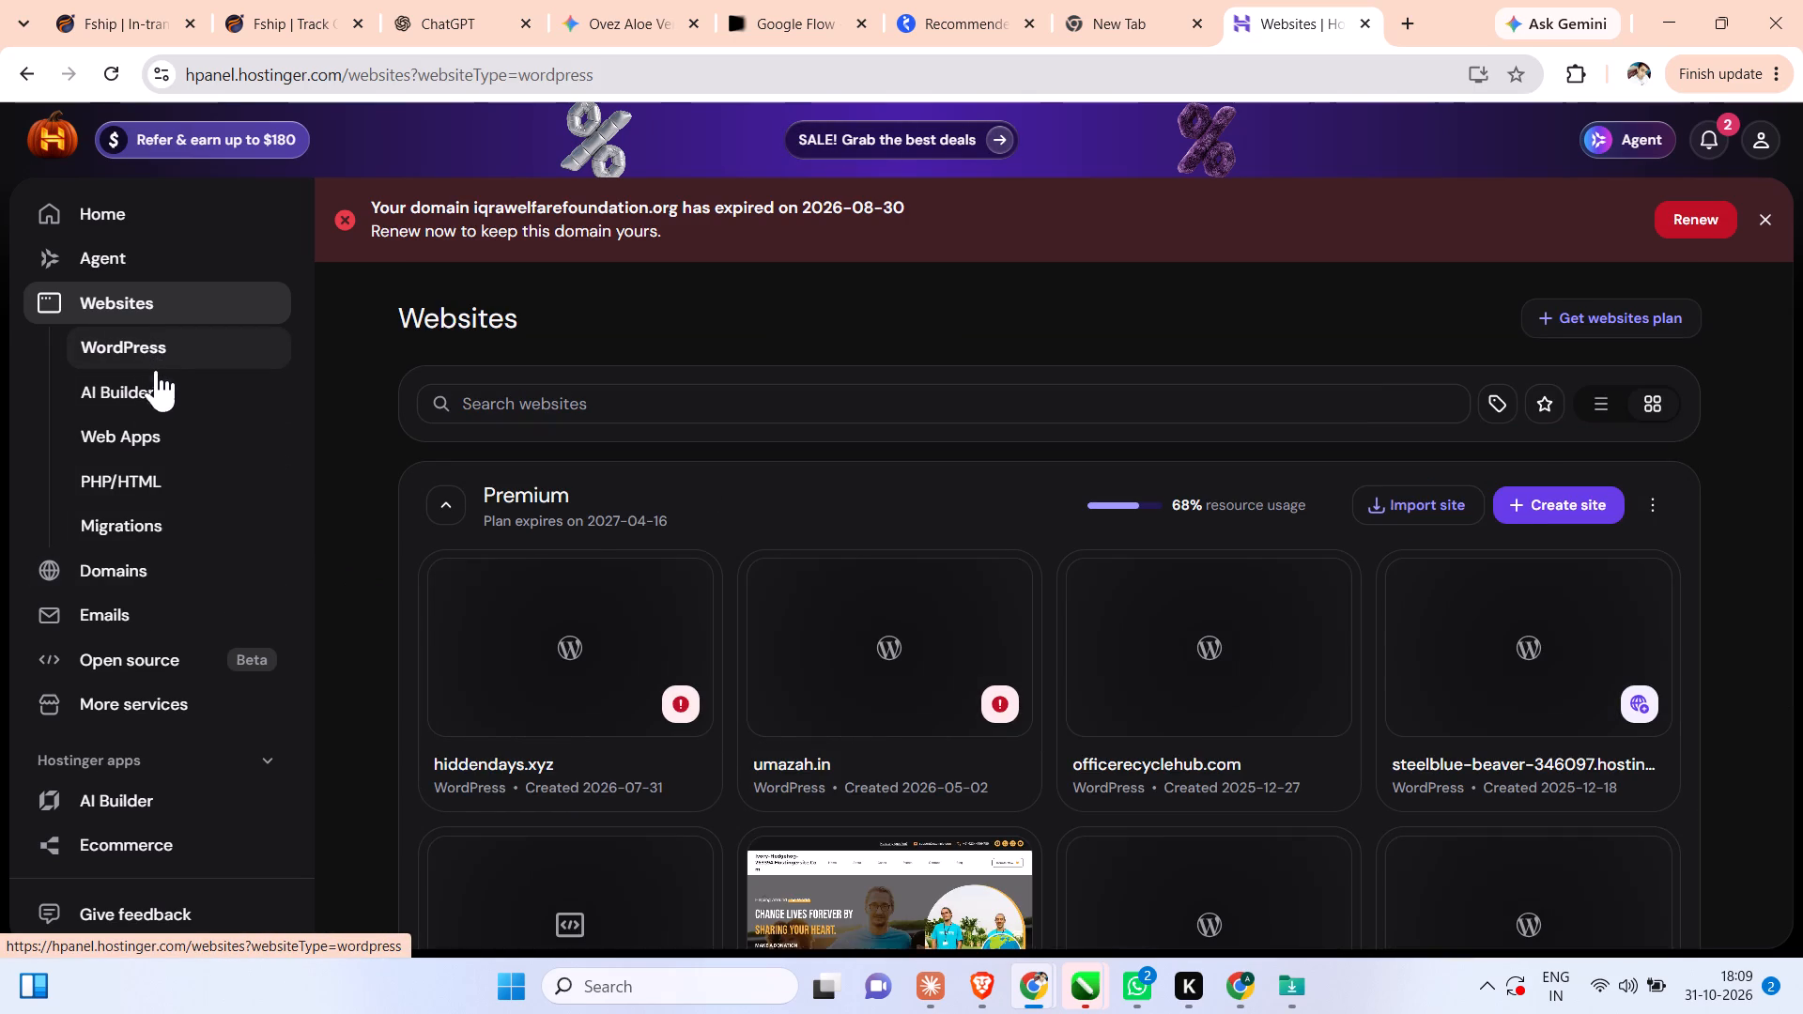
{"action": "left_click", "coordinate": [532, 652]}
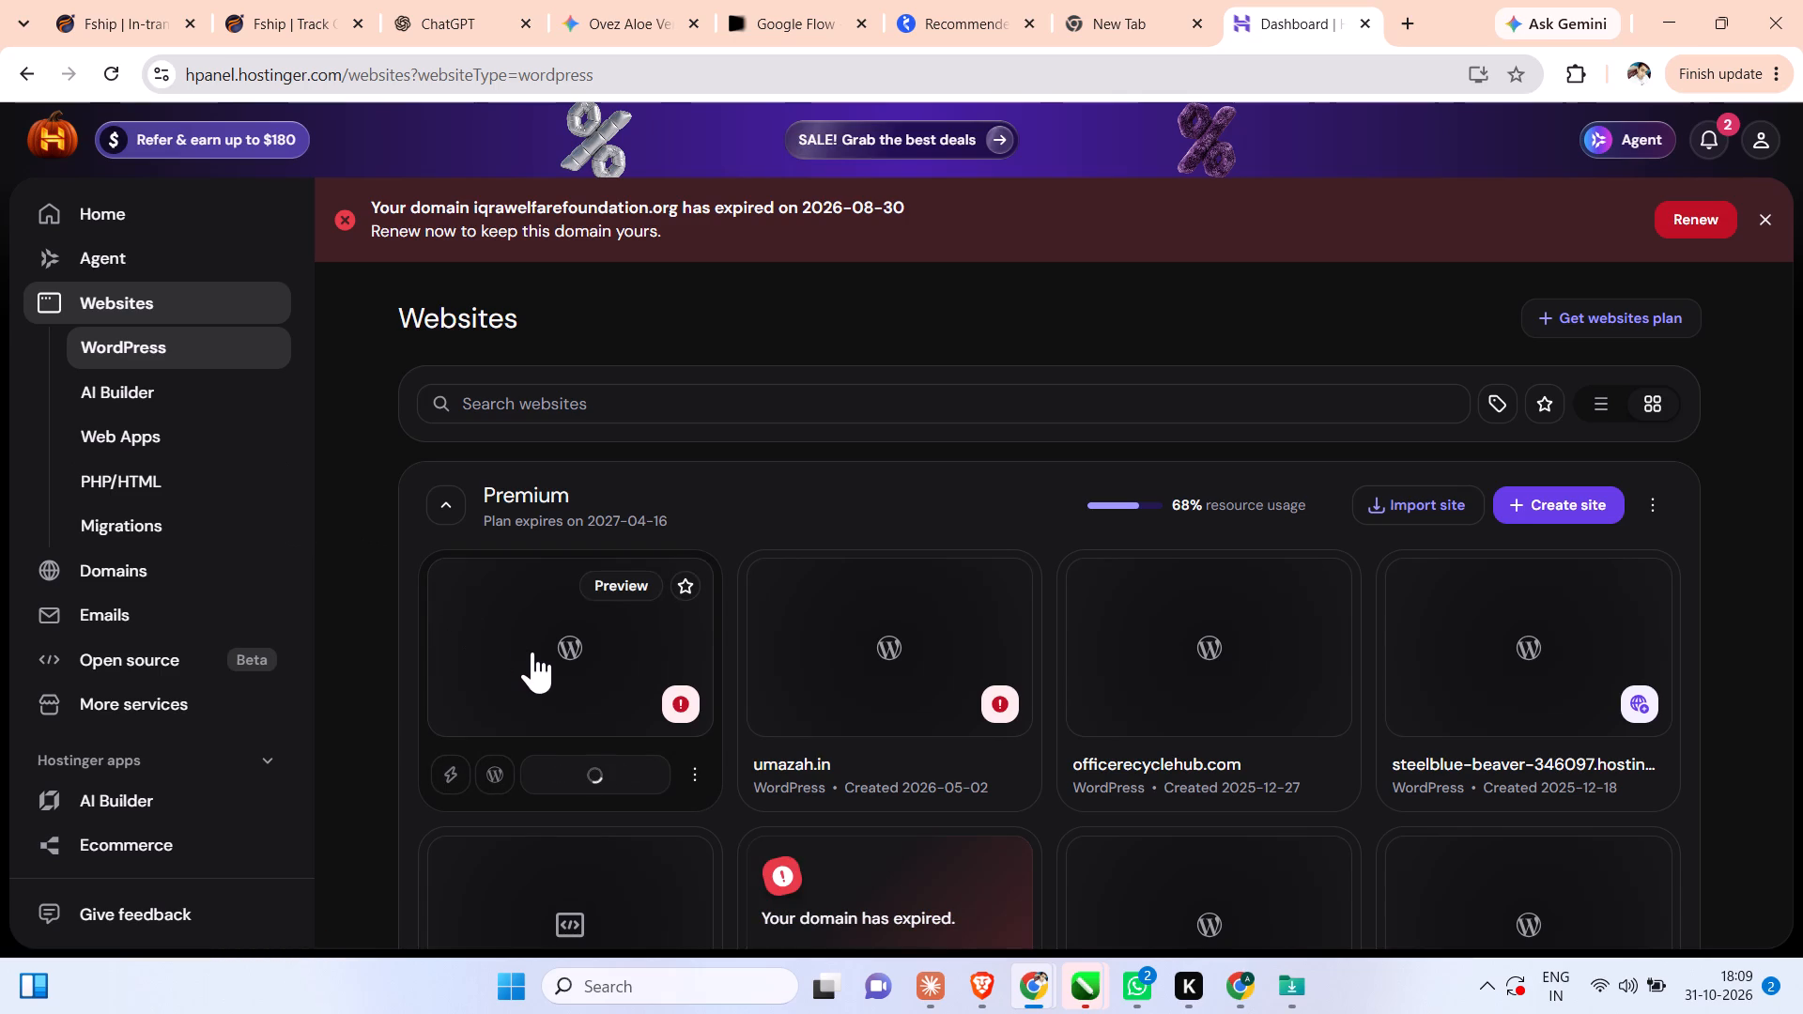
{"action": "left_click", "coordinate": [633, 655]}
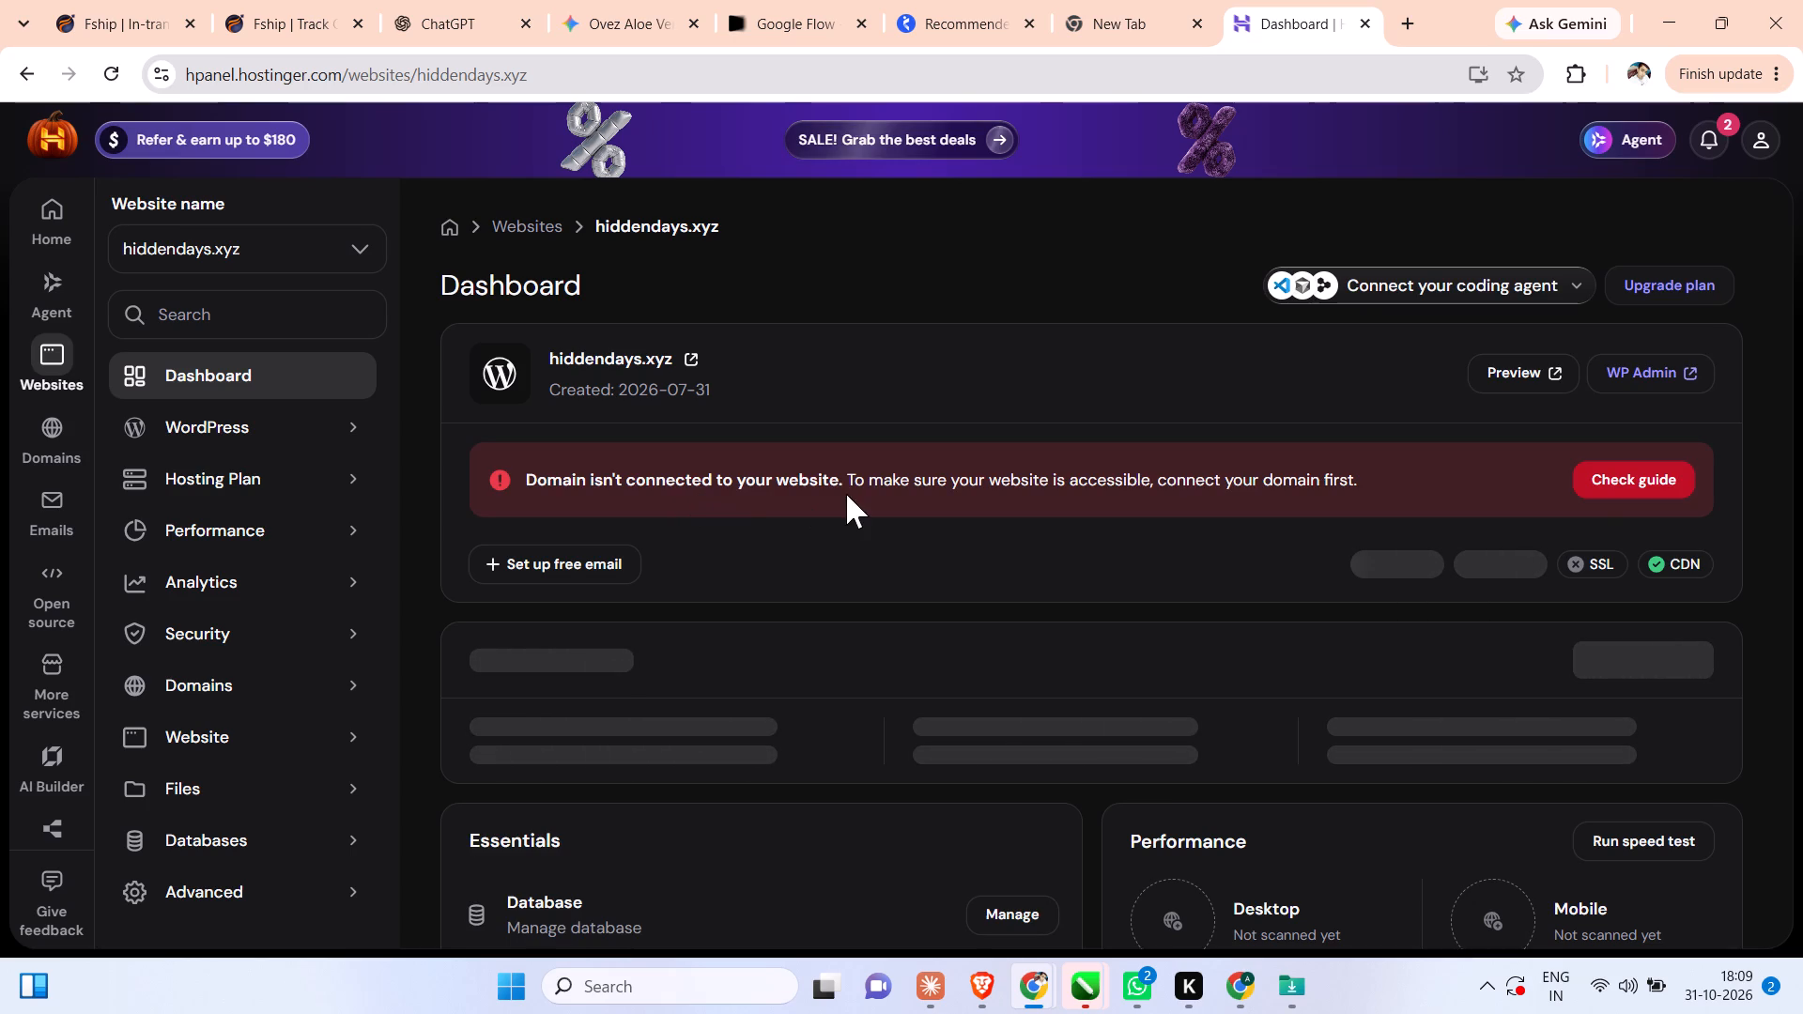
Open the domain connection guide for hiddendays.xyz and review the nameserver instructions.
{"action": "left_click", "coordinate": [1593, 470]}
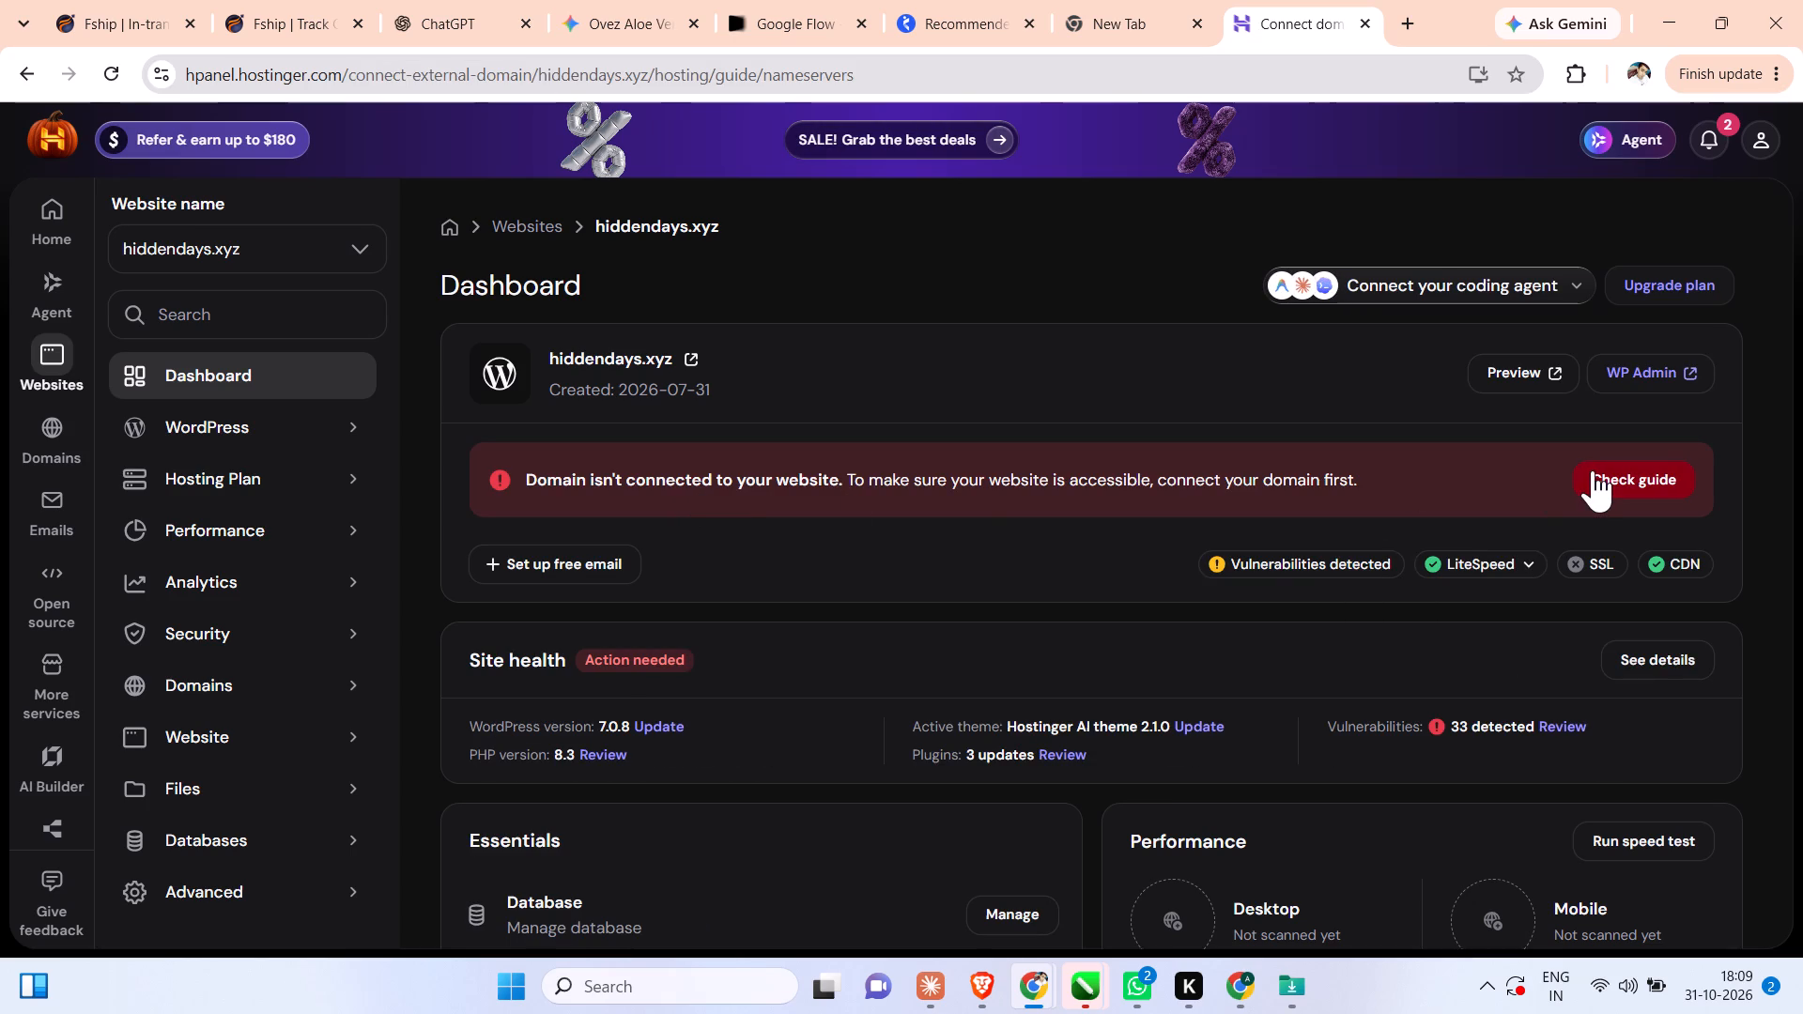
{"action": "scroll", "coordinate": [1182, 594], "scroll_direction": "down", "scroll_amount": 5}
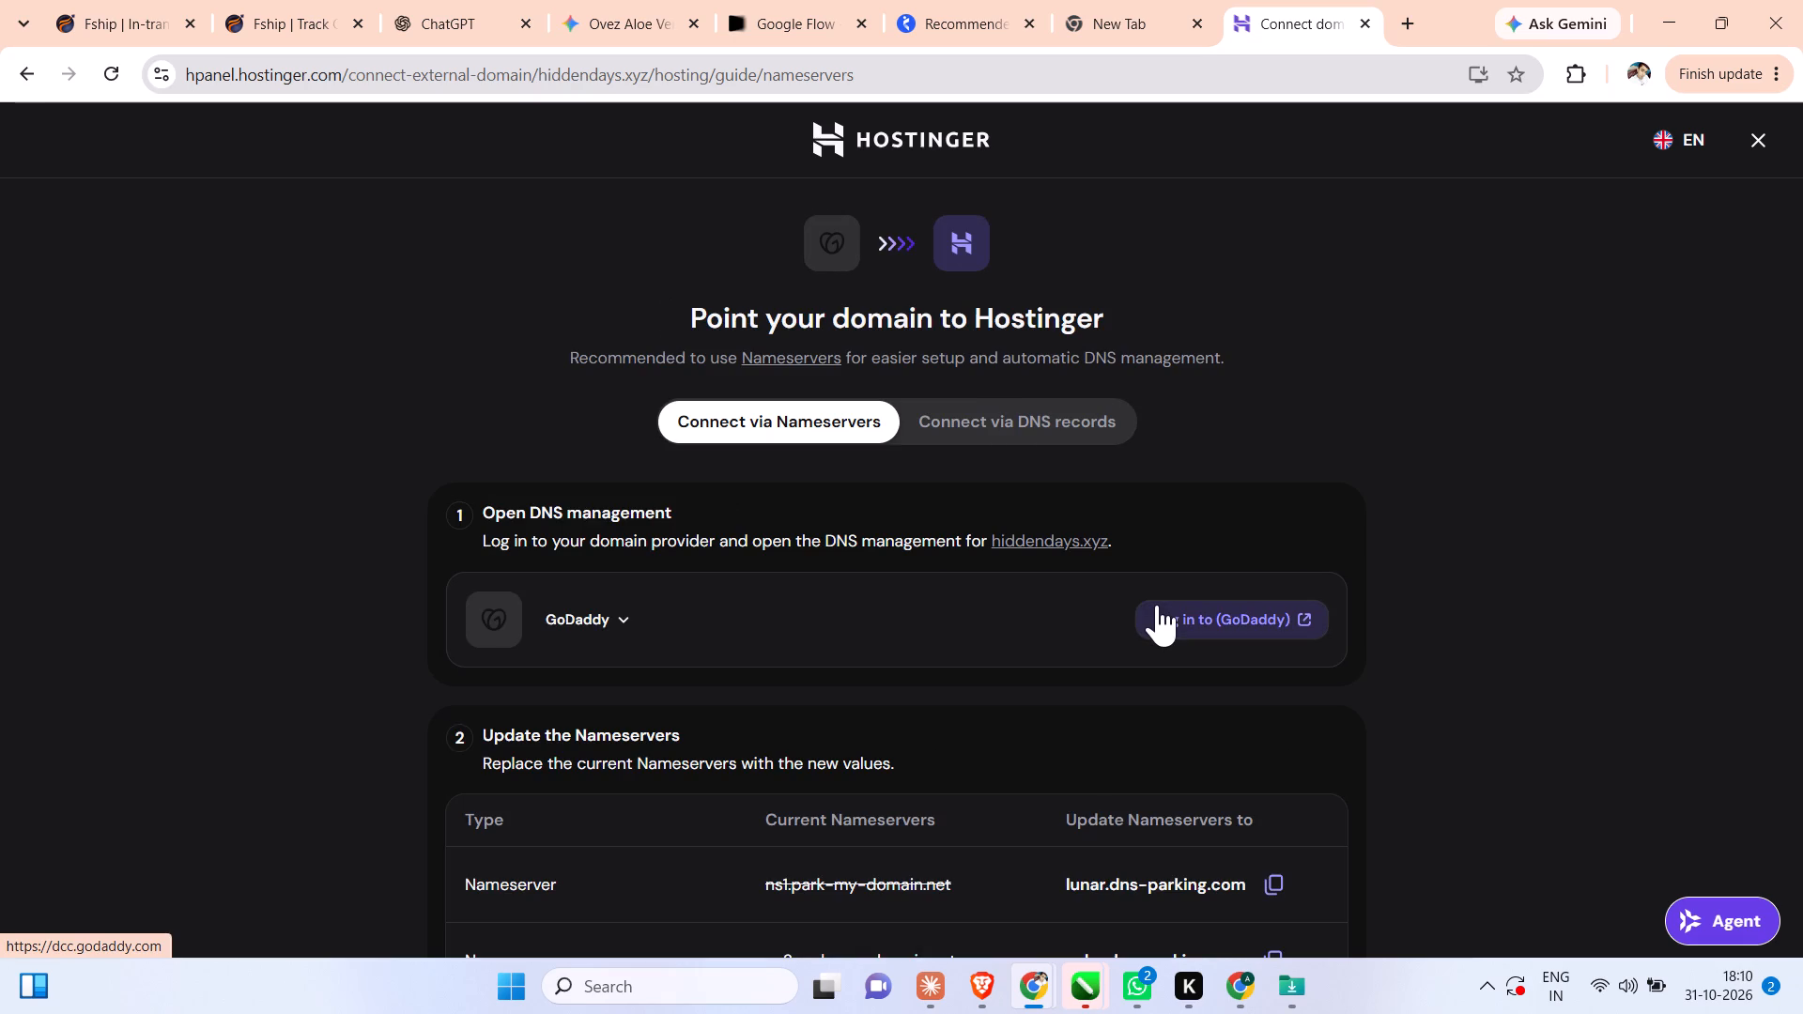
{"action": "scroll", "coordinate": [1157, 607], "scroll_direction": "down", "scroll_amount": 3}
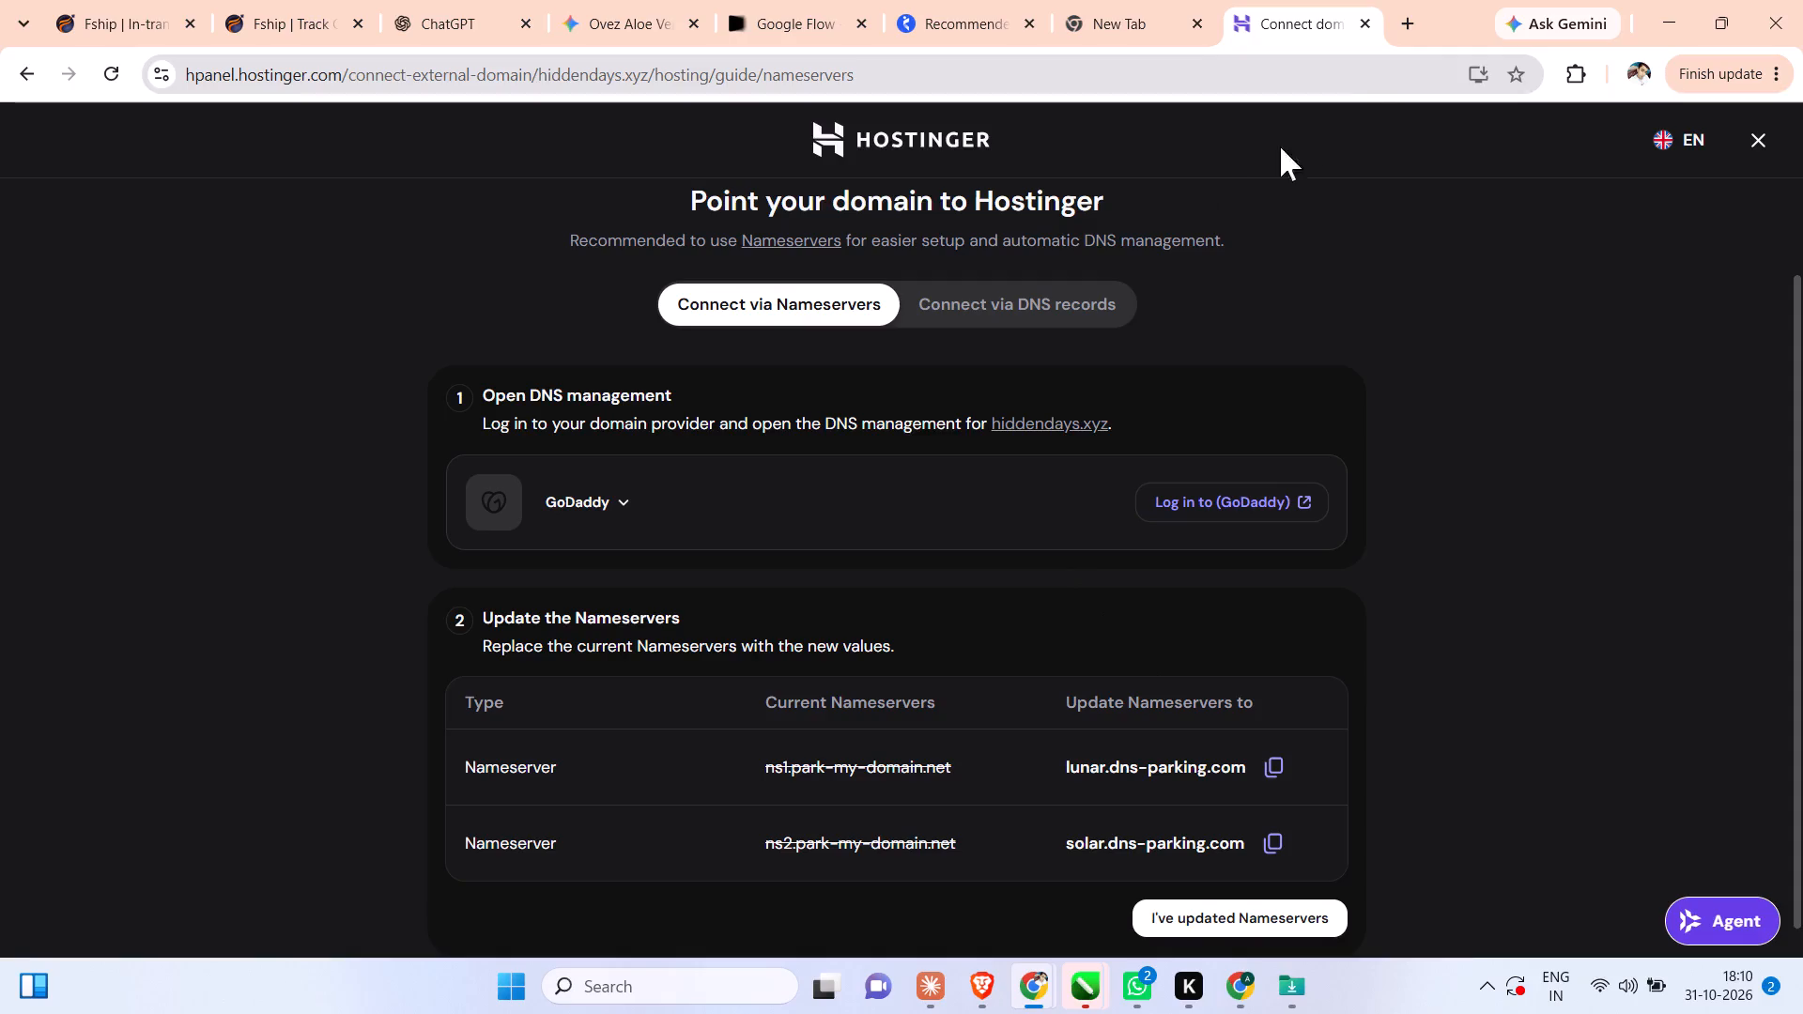
Search Google for "go daddy" in a new browser tab and open the official GoDaddy site.
{"action": "left_click", "coordinate": [1413, 33]}
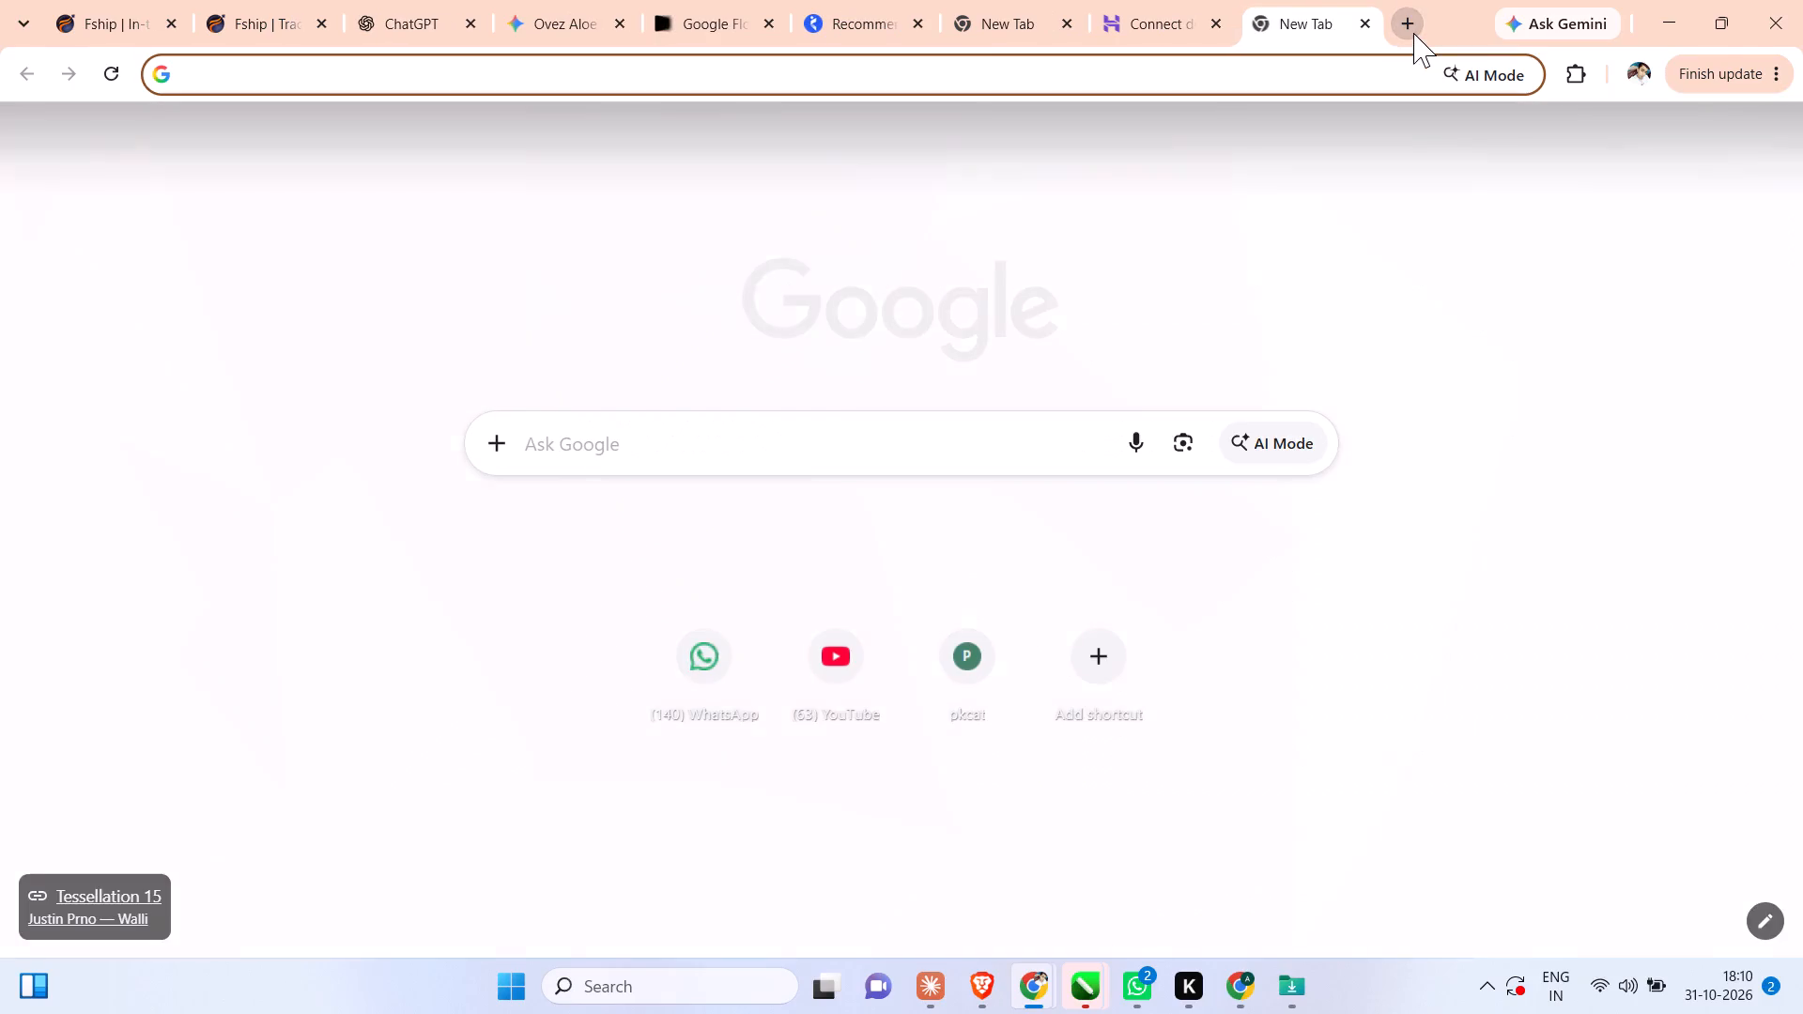
{"action": "type", "text": "go"}
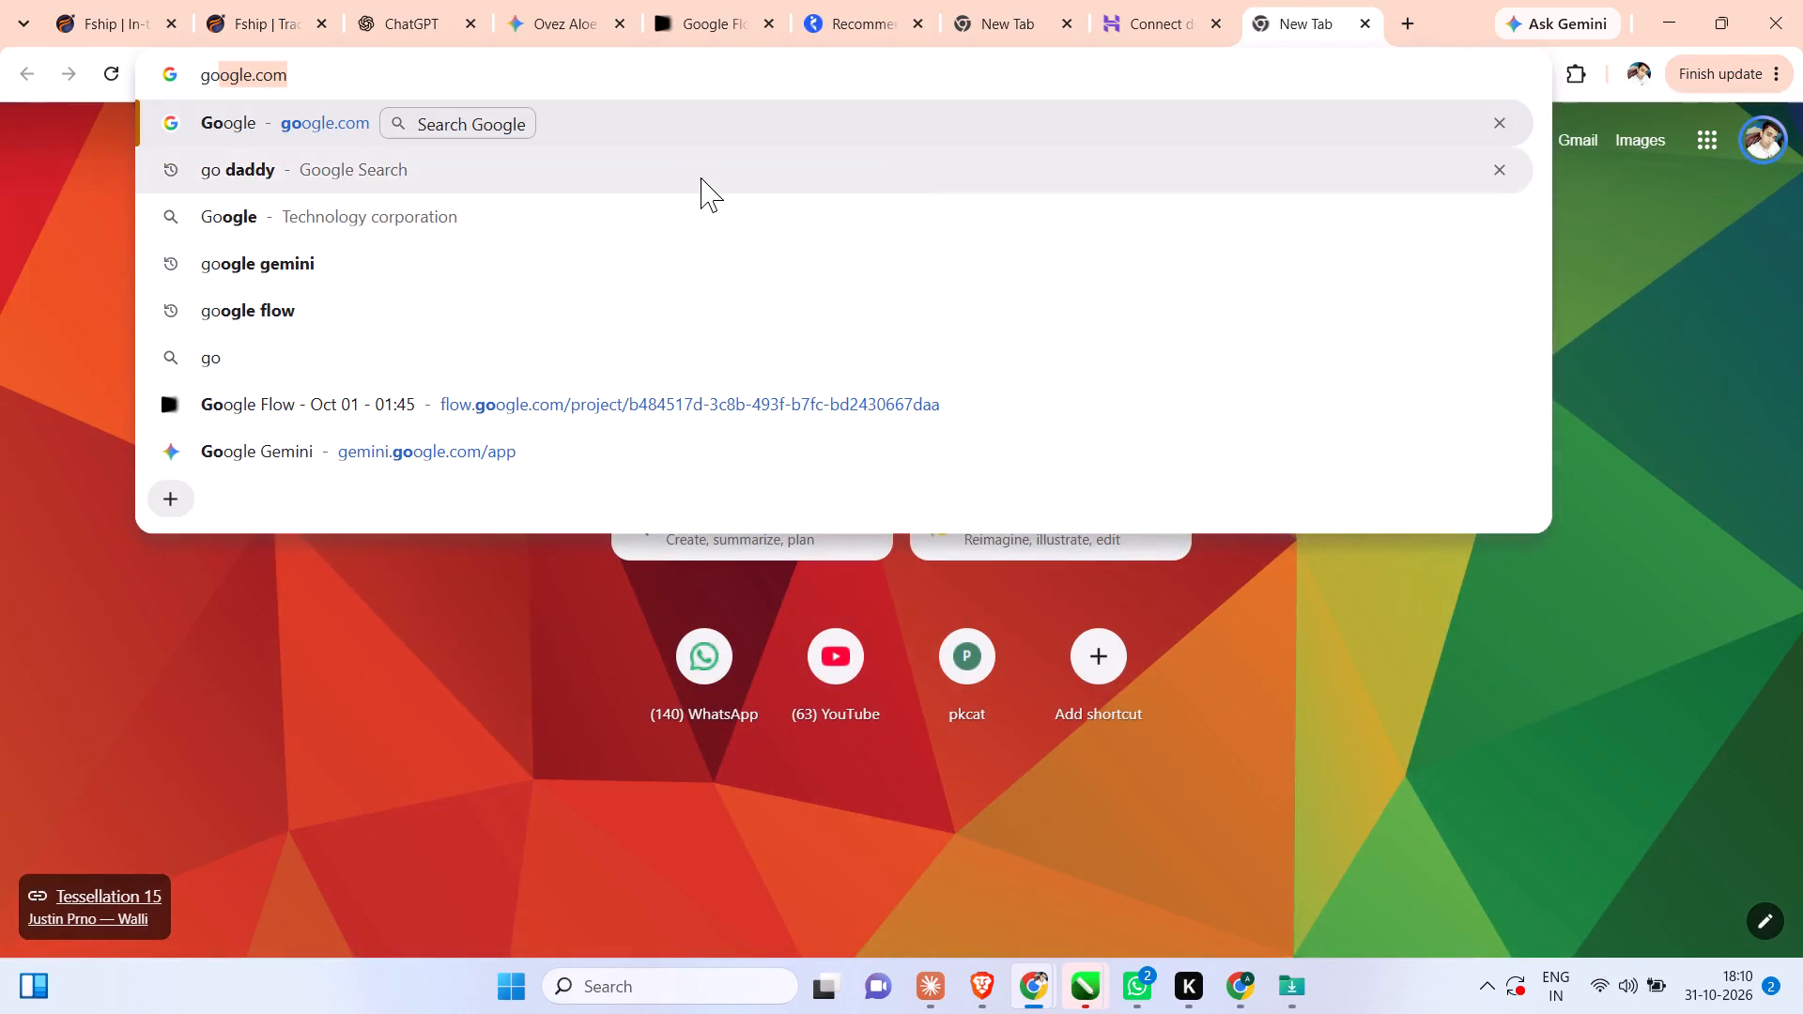
{"action": "left_click", "coordinate": [689, 177]}
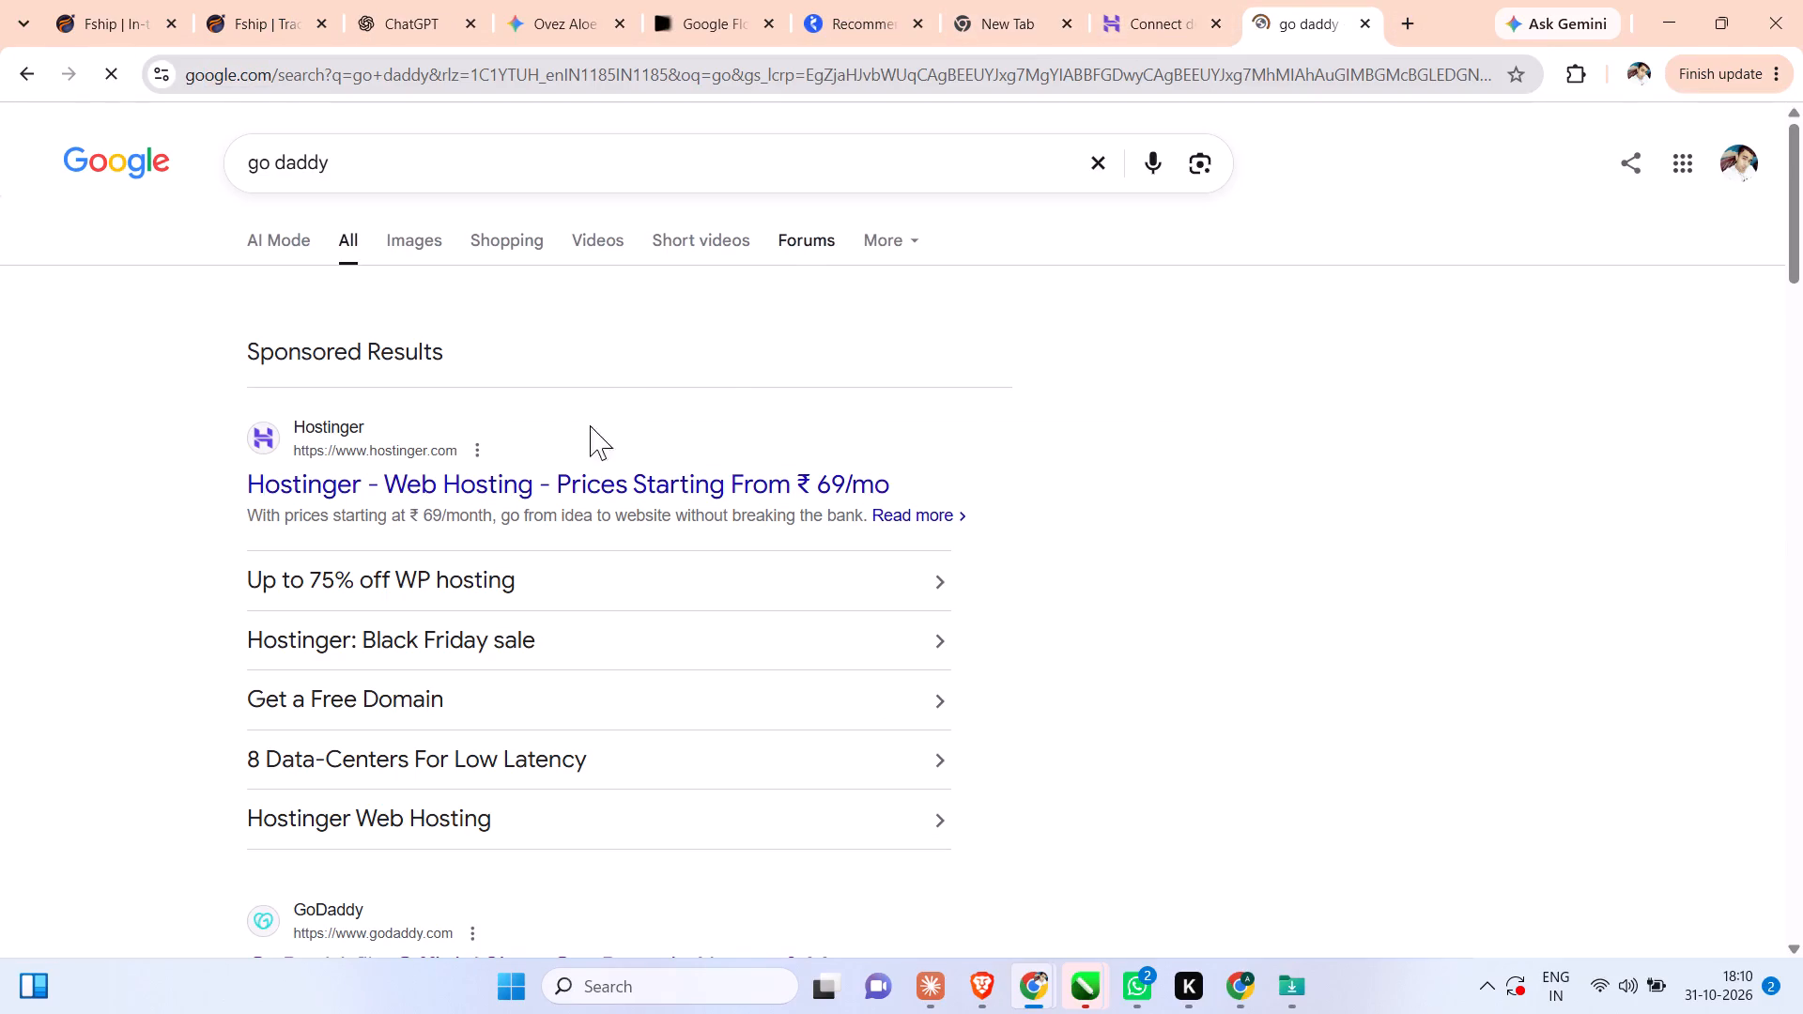
{"action": "scroll", "coordinate": [822, 370], "scroll_direction": "down", "scroll_amount": 8}
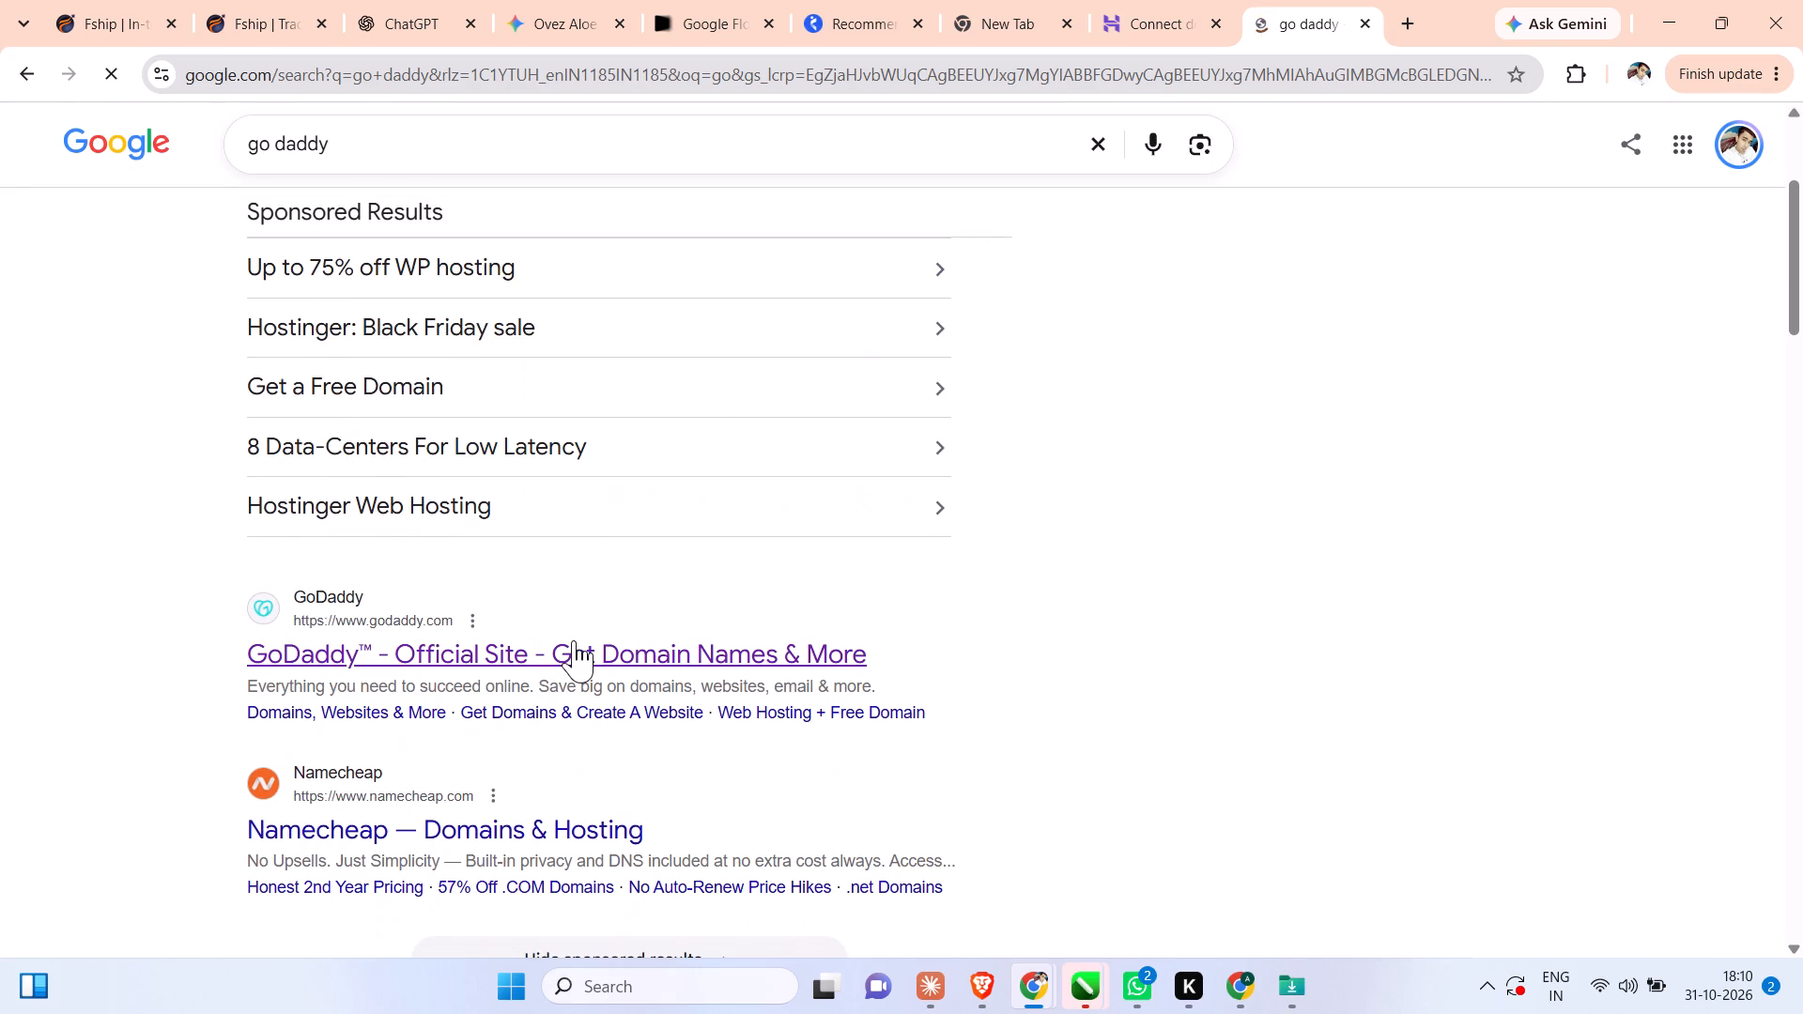
{"action": "left_click", "coordinate": [574, 640]}
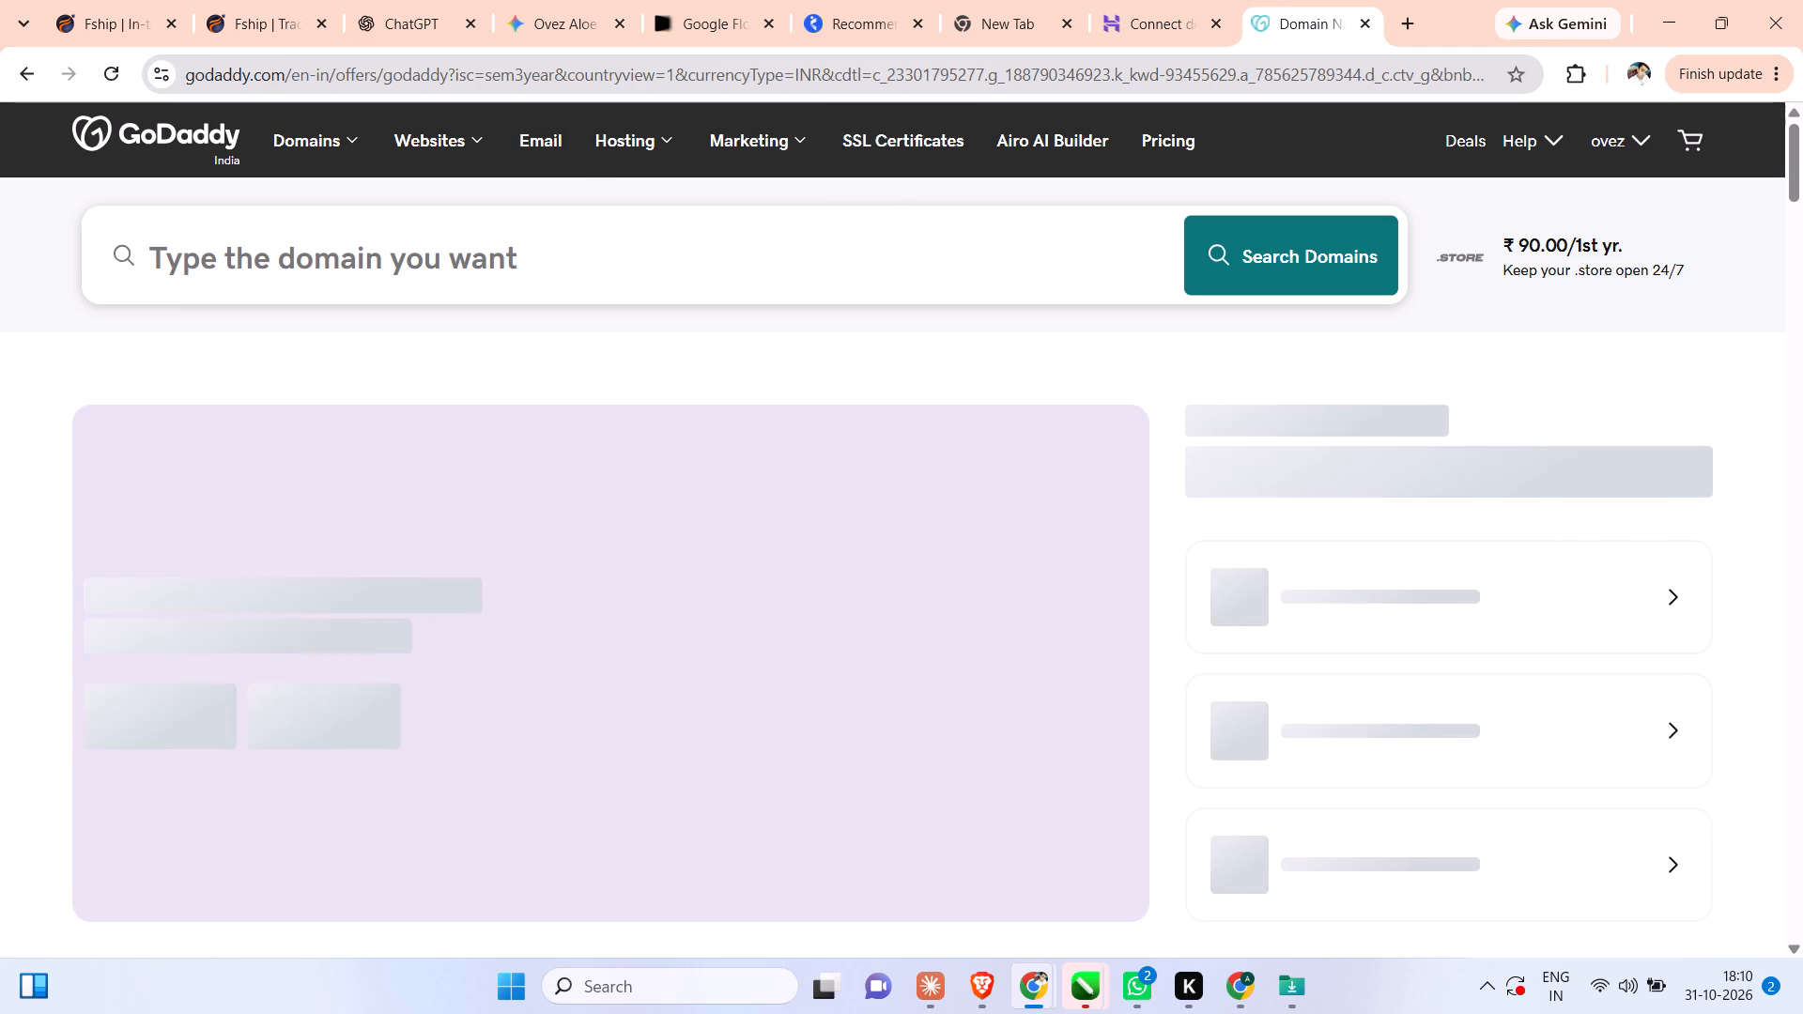
Open the signed-in customer's account options on the GoDaddy site.
{"action": "left_click", "coordinate": [478, 144]}
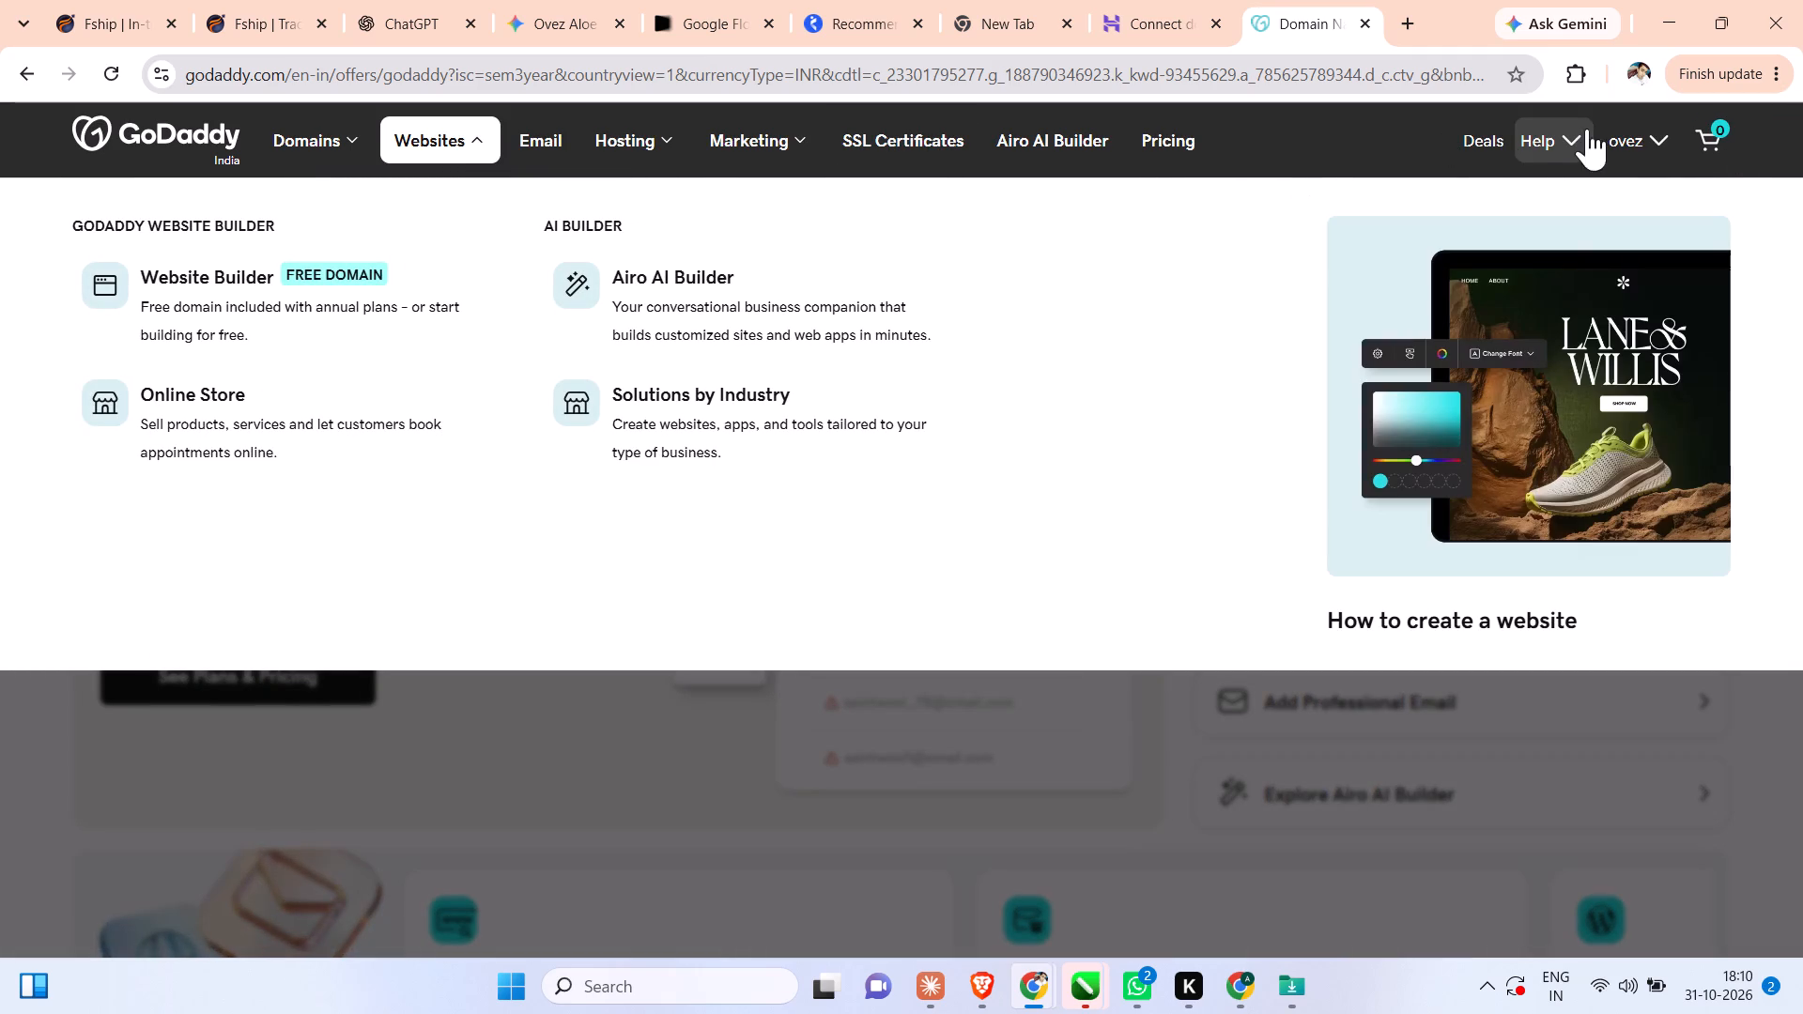
{"action": "left_click", "coordinate": [1654, 135]}
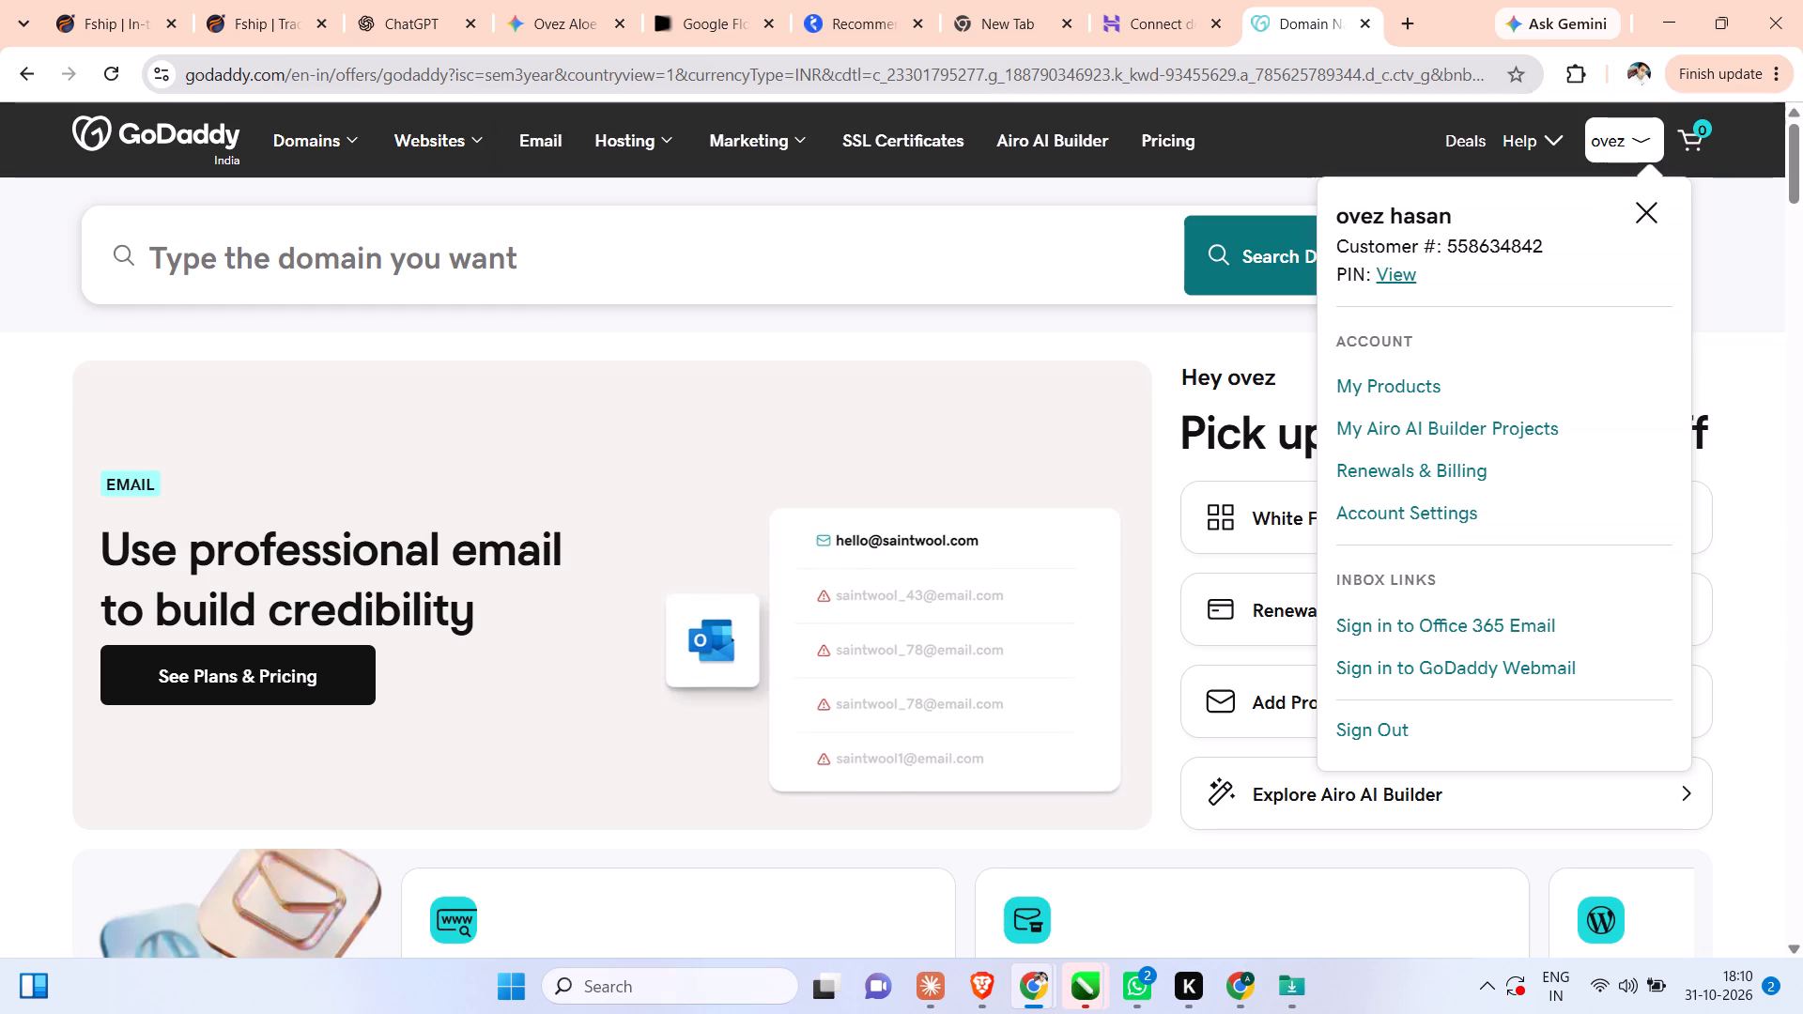
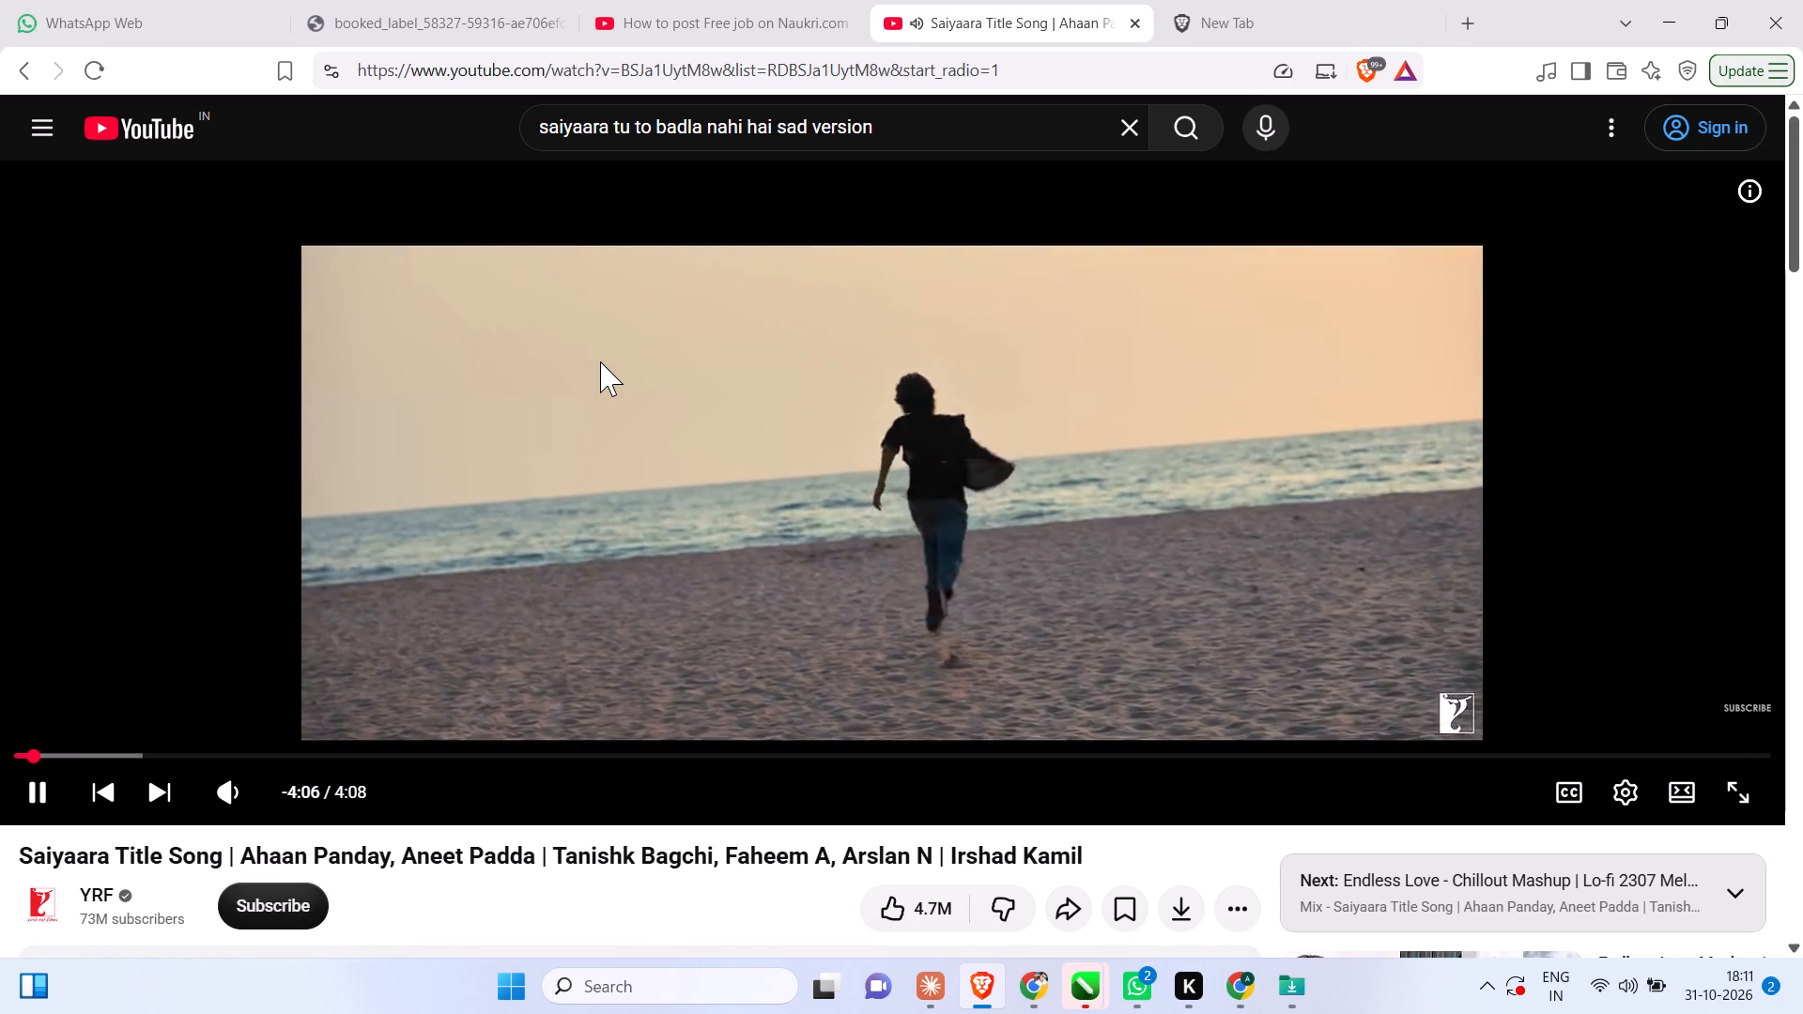
Browse the comments and suggested videos of the Saiyaara title song on YouTube in Brave.
{"action": "left_click", "coordinate": [686, 386]}
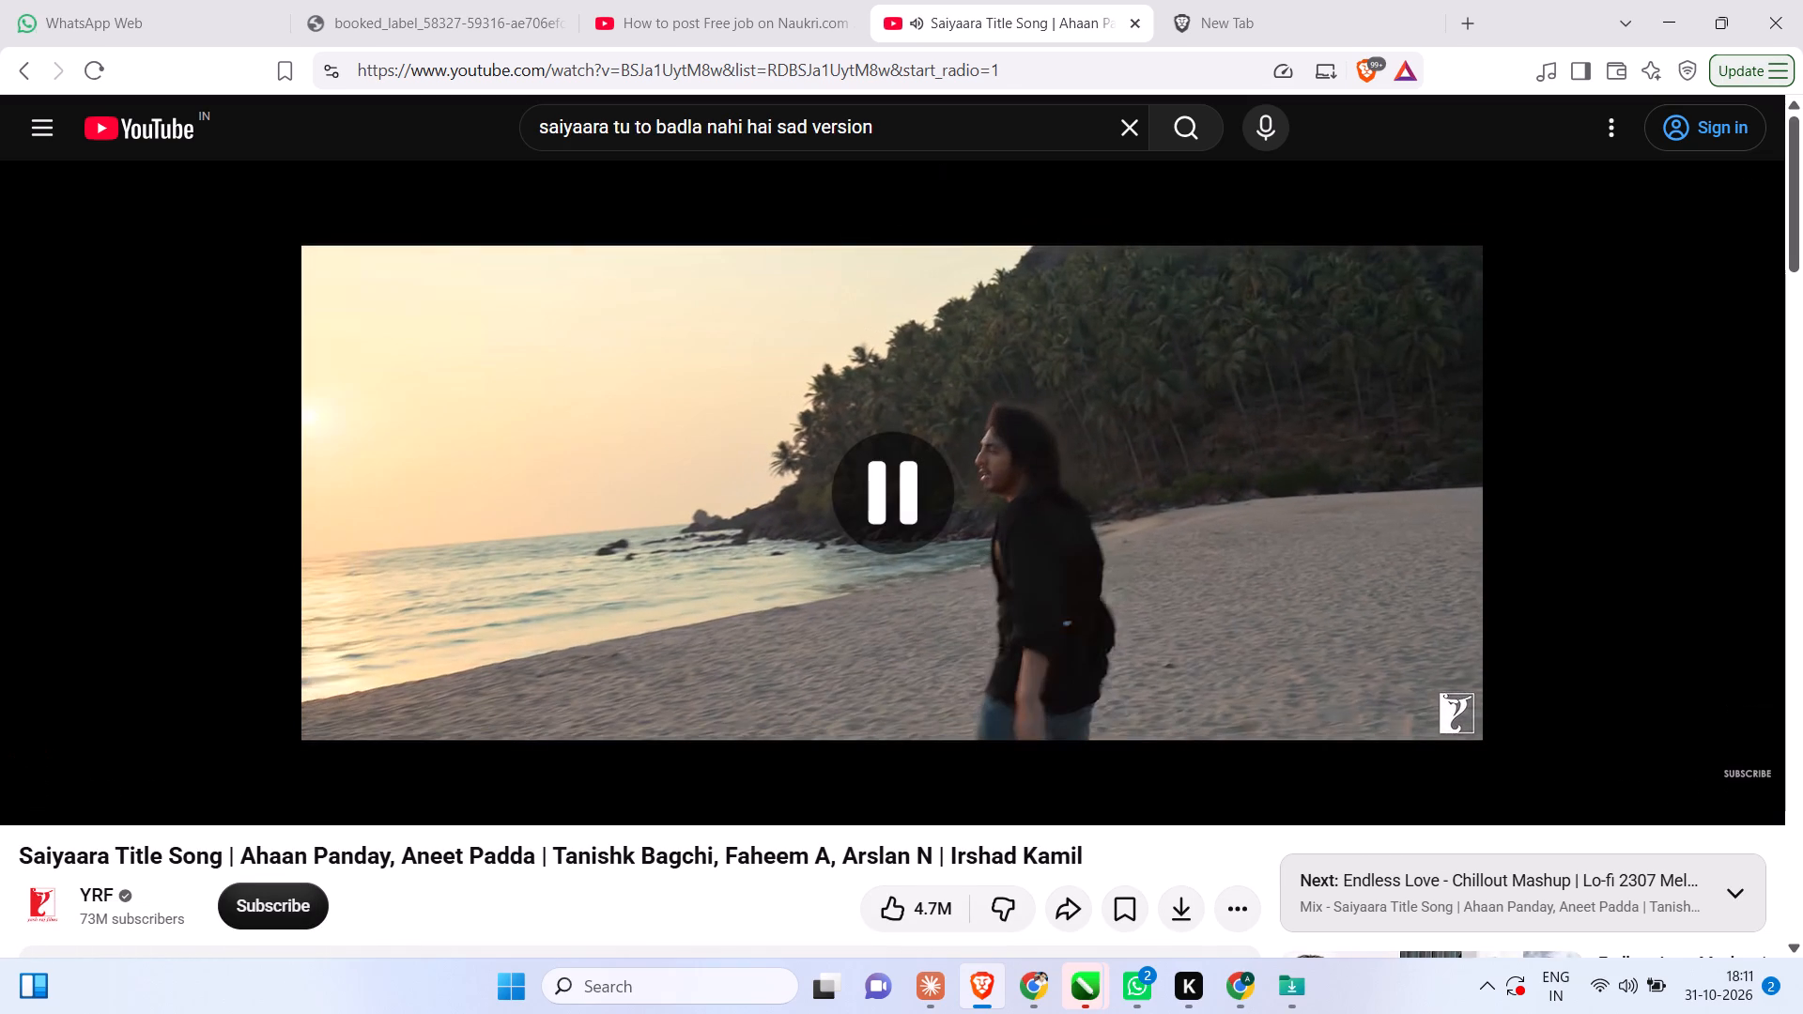
{"action": "left_click", "coordinate": [932, 366]}
{"action": "scroll", "coordinate": [929, 373], "scroll_direction": "down", "scroll_amount": 20}
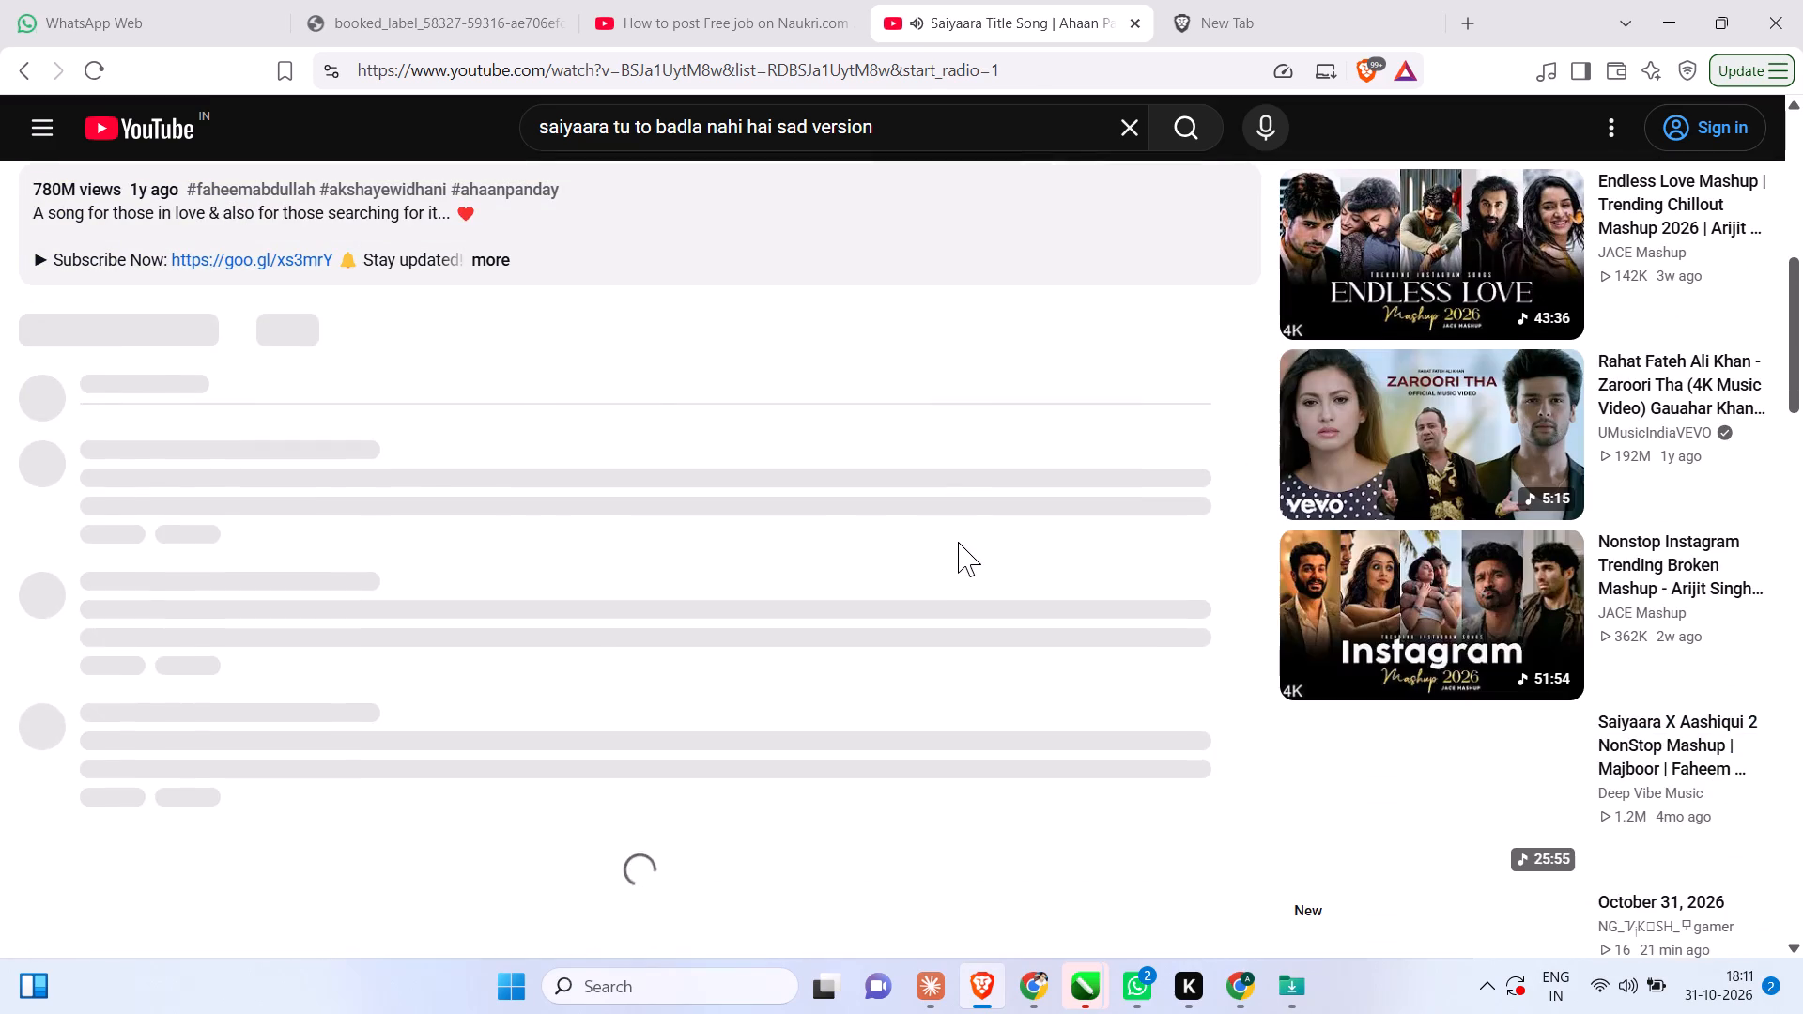
{"action": "scroll", "coordinate": [1352, 593], "scroll_direction": "down", "scroll_amount": 4}
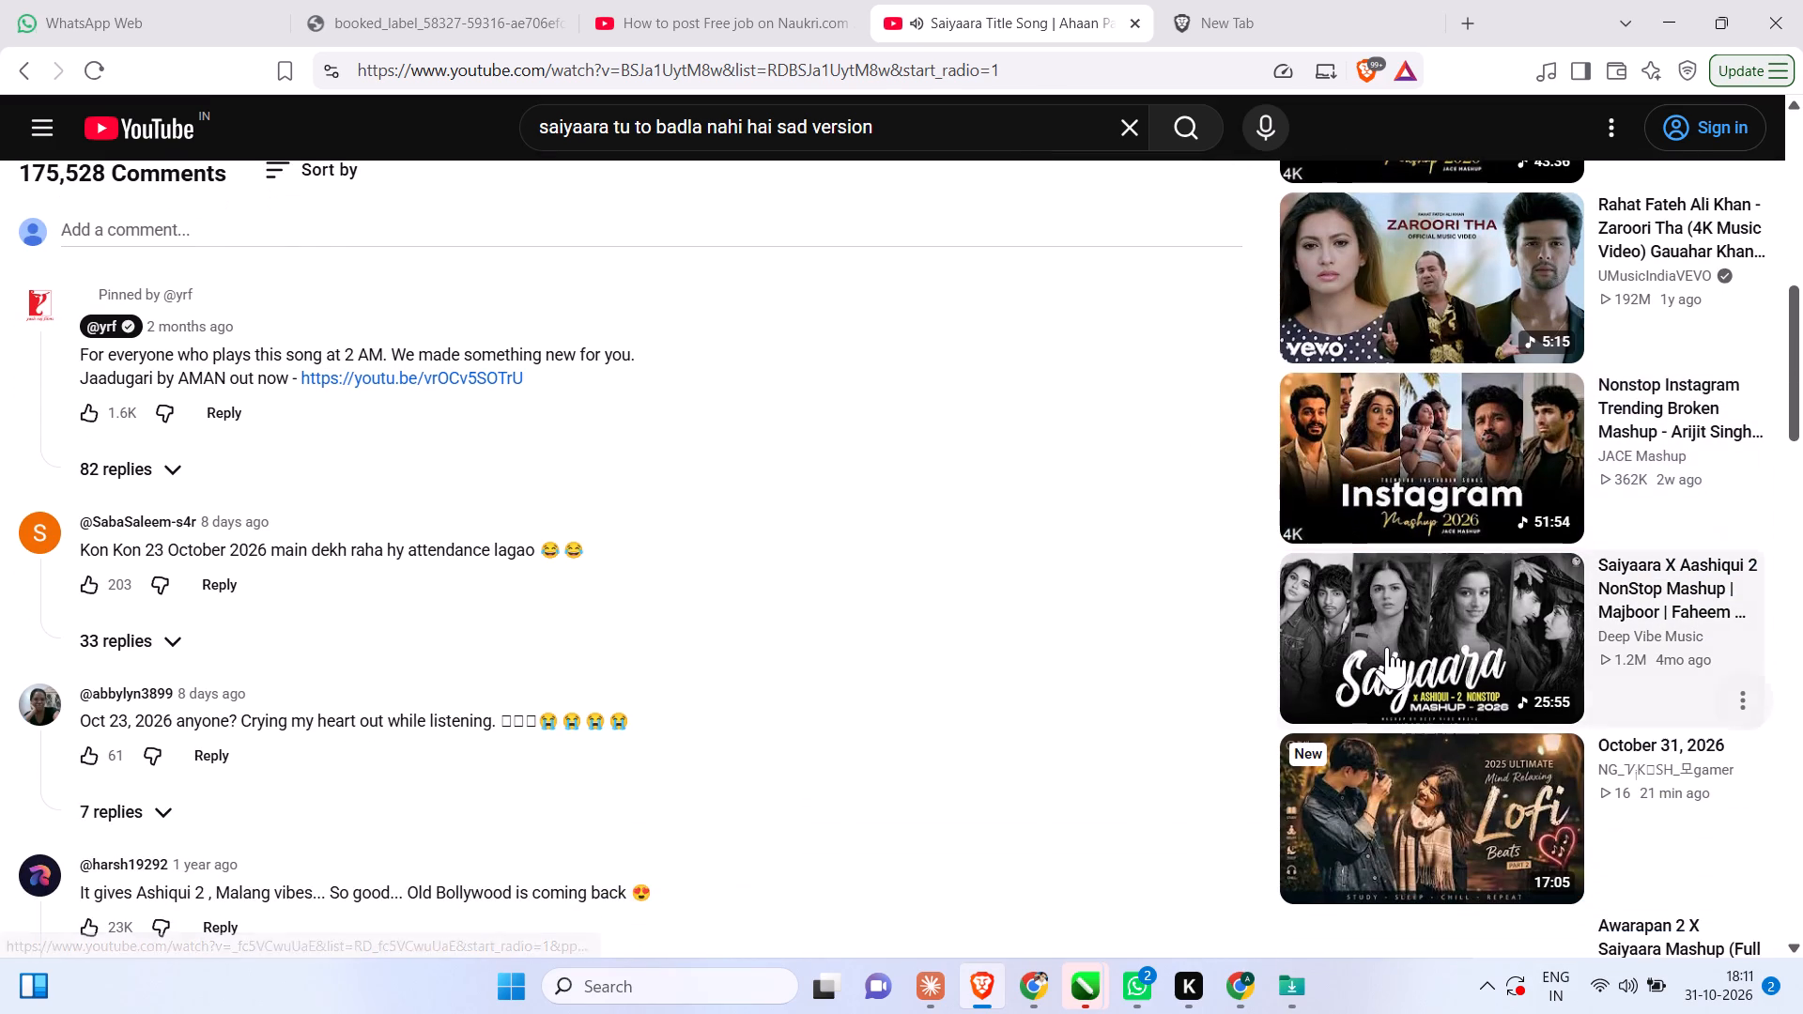
{"action": "scroll", "coordinate": [1387, 647], "scroll_direction": "down", "scroll_amount": 5}
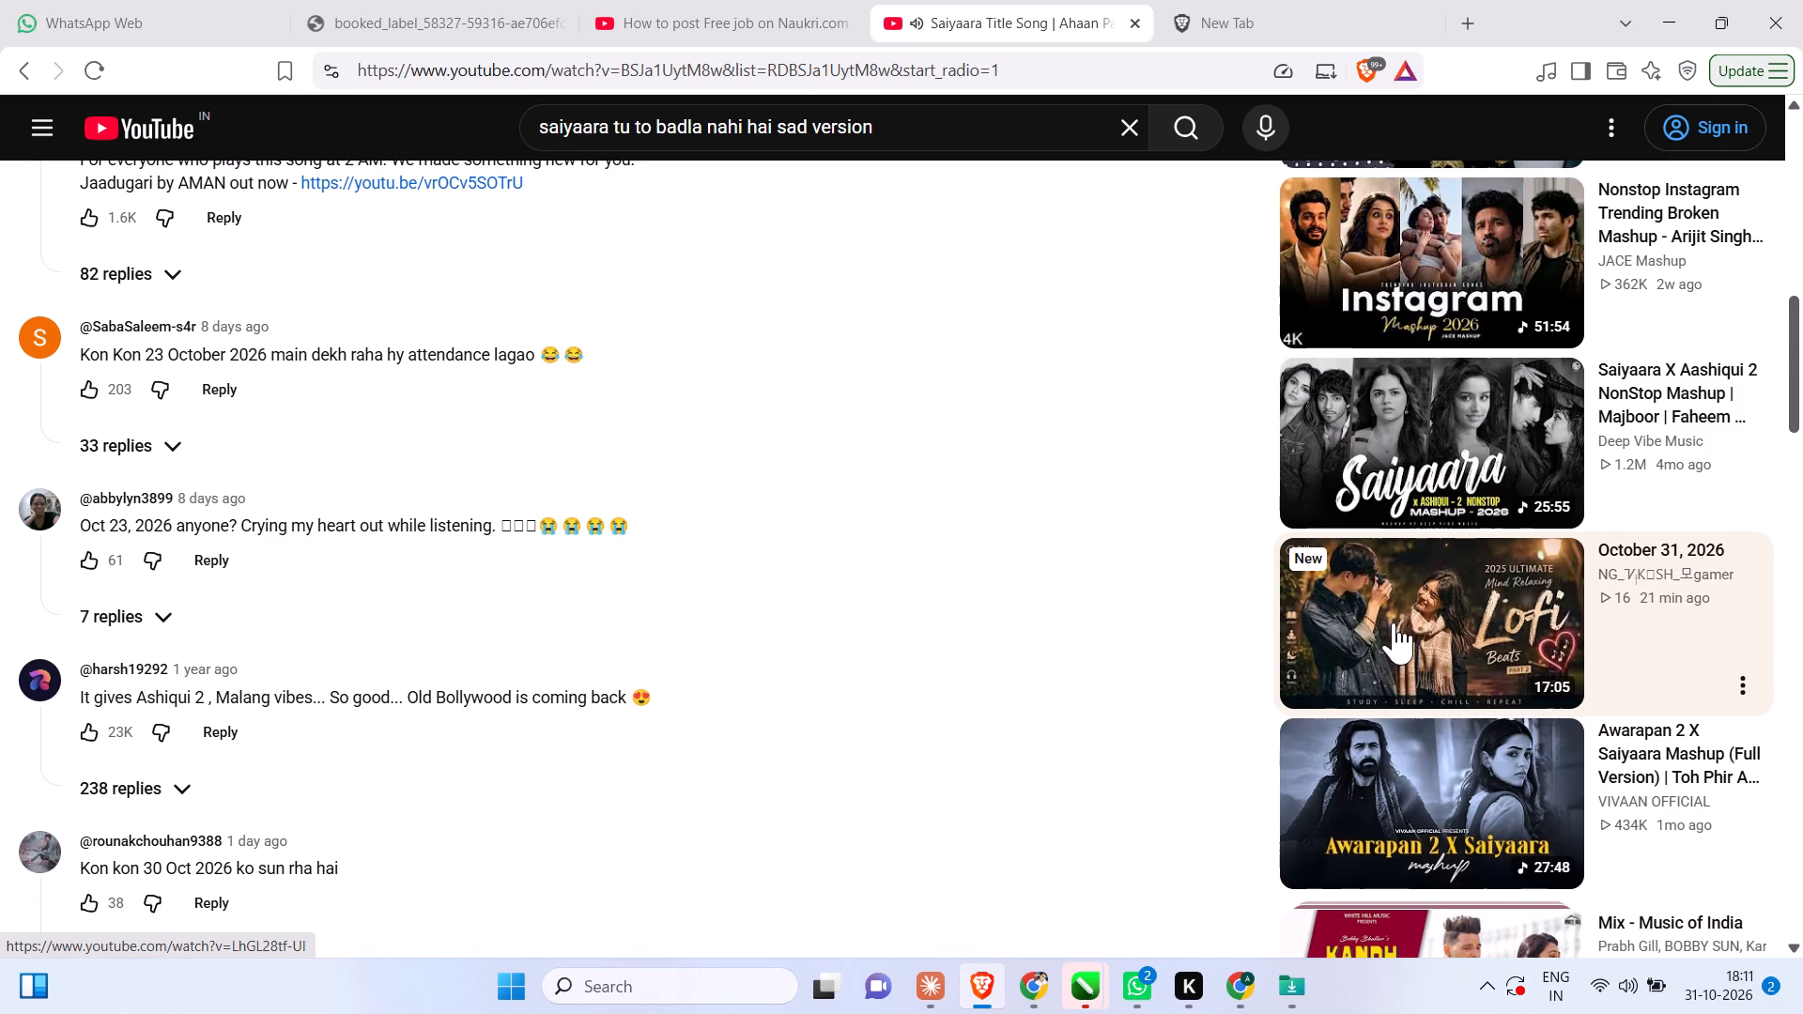
{"action": "scroll", "coordinate": [1394, 622], "scroll_direction": "up", "scroll_amount": 4}
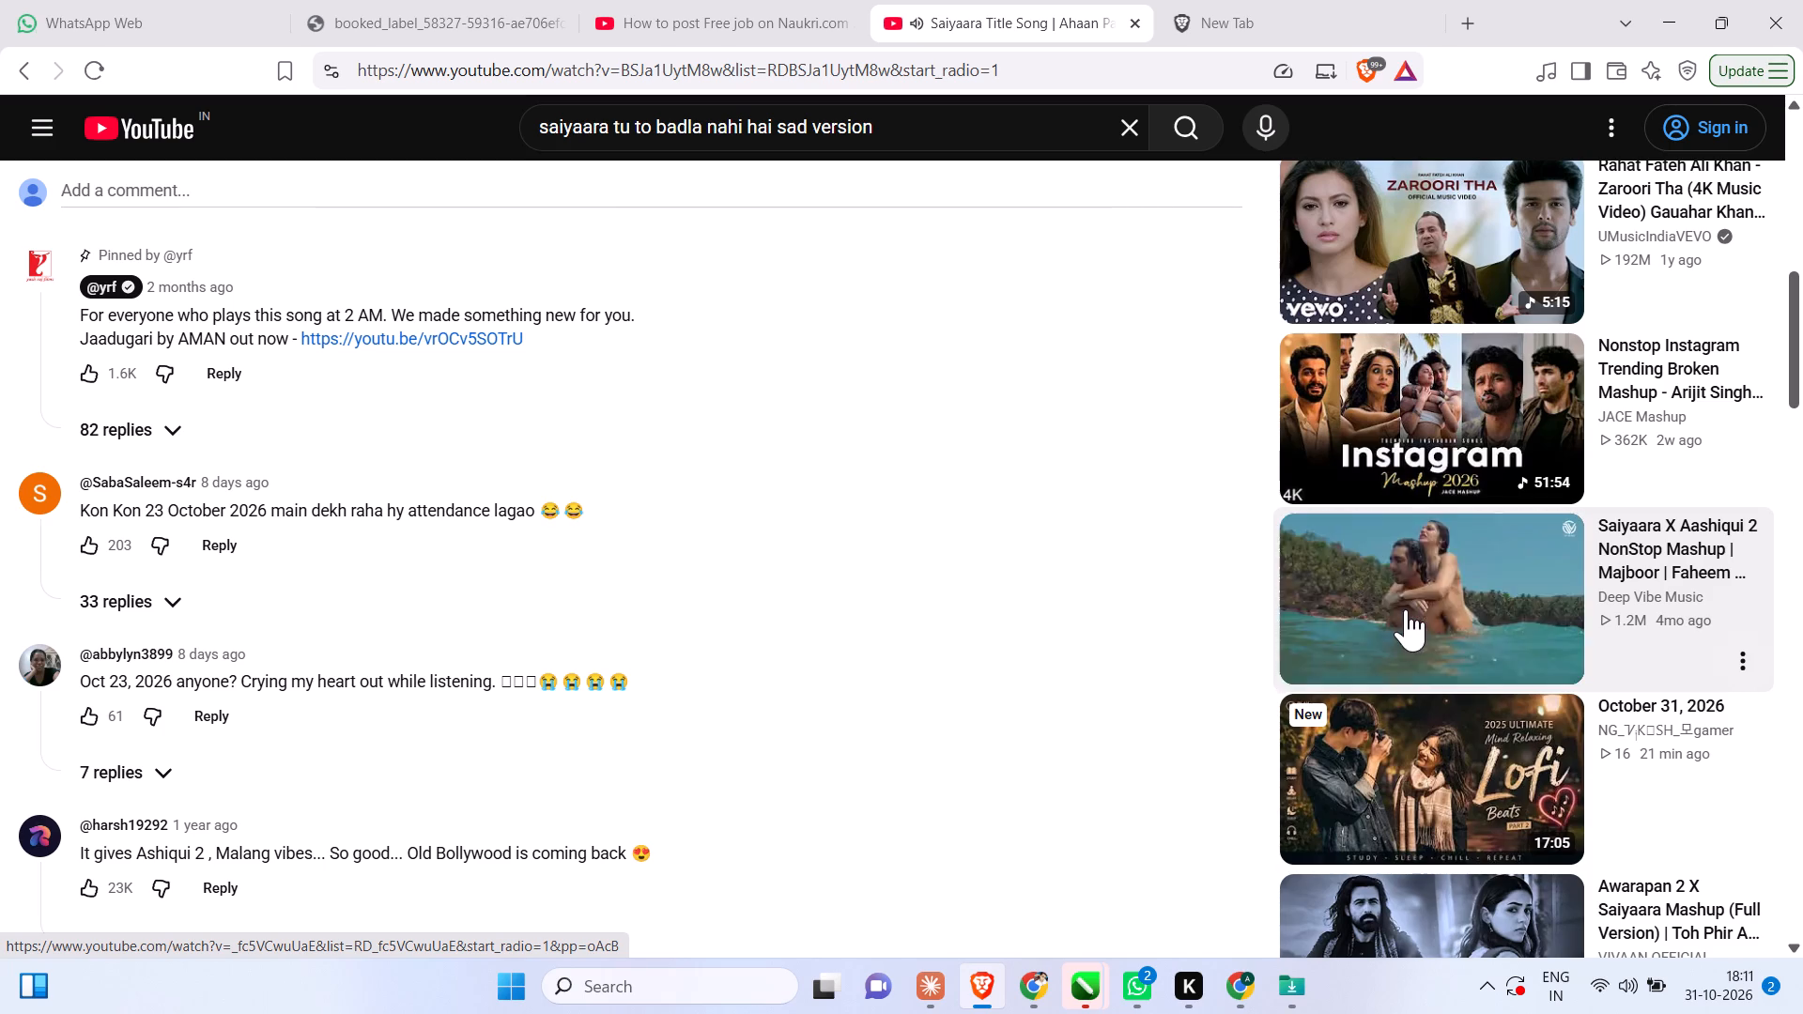
{"action": "scroll", "coordinate": [1408, 621], "scroll_direction": "up", "scroll_amount": 20}
{"action": "scroll", "coordinate": [1408, 621], "scroll_direction": "up", "scroll_amount": 8}
Pause the Saiyaara title song and open the suggested "Endless Love" Mashup 2026 video from JACE Mashup.
{"action": "left_click", "coordinate": [927, 534]}
{"action": "scroll", "coordinate": [1130, 611], "scroll_direction": "down", "scroll_amount": 5}
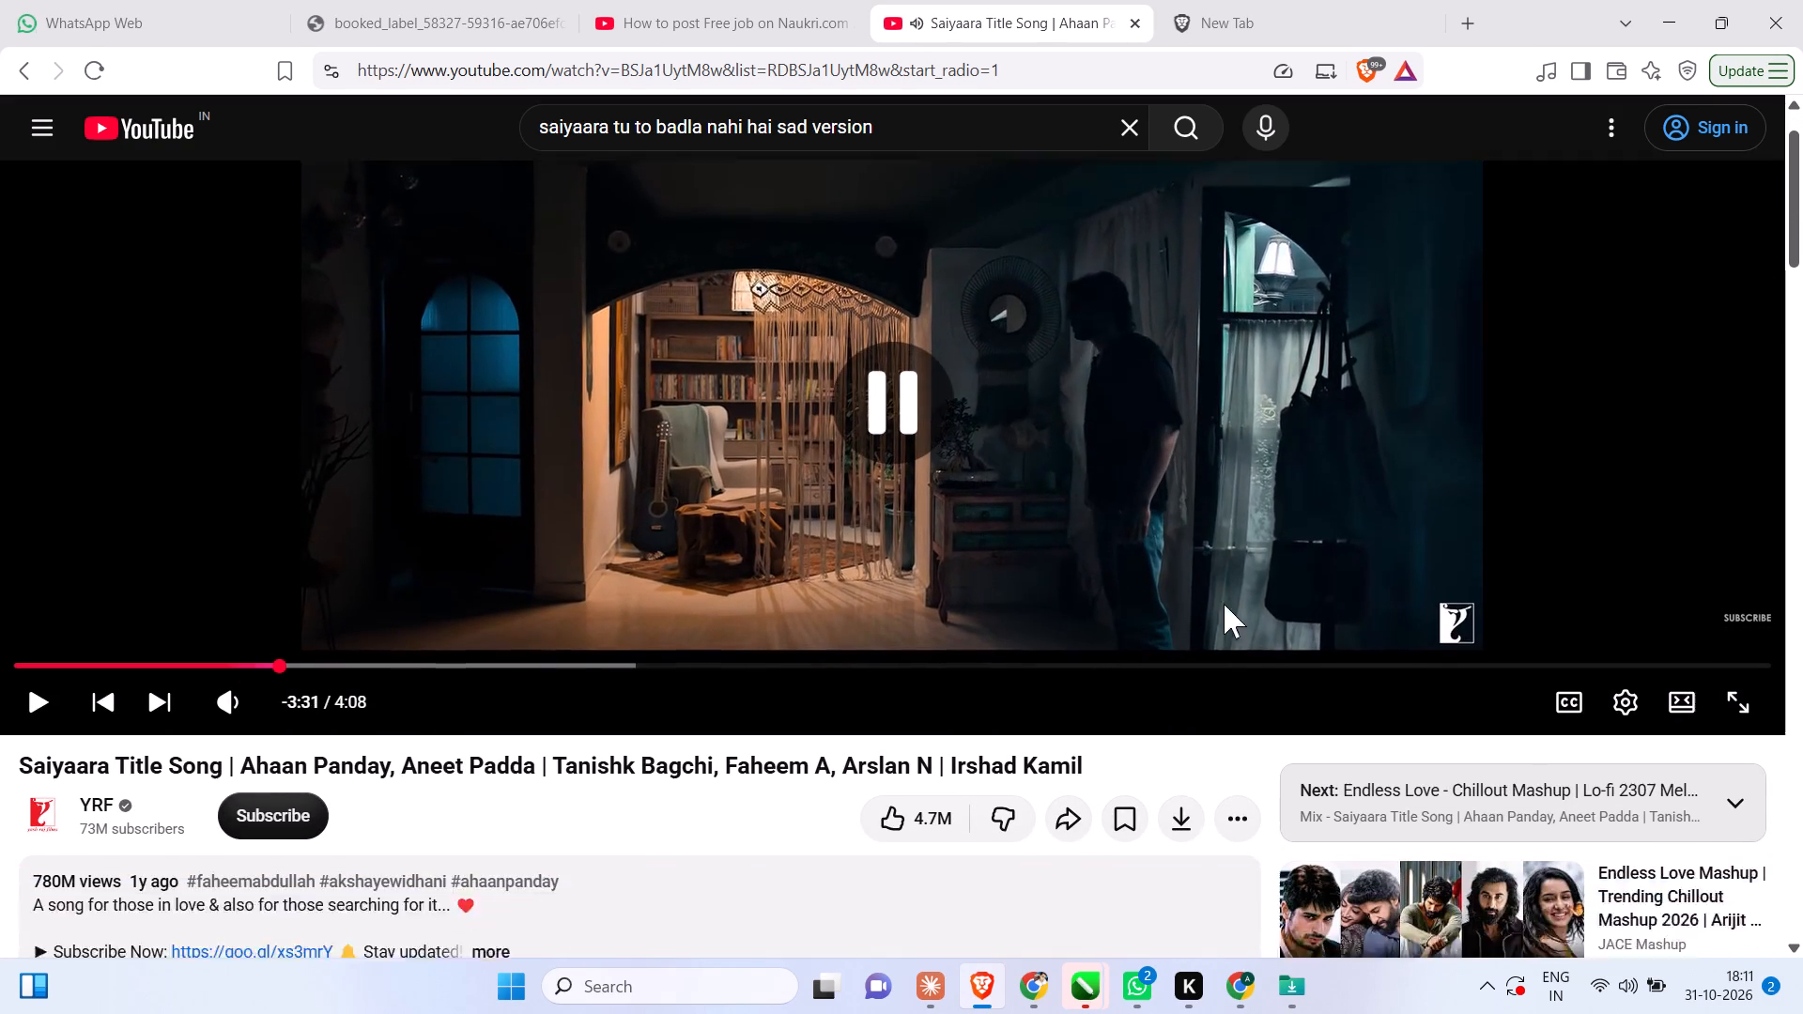
{"action": "scroll", "coordinate": [1224, 604], "scroll_direction": "down", "scroll_amount": 7}
{"action": "left_click", "coordinate": [1403, 779]}
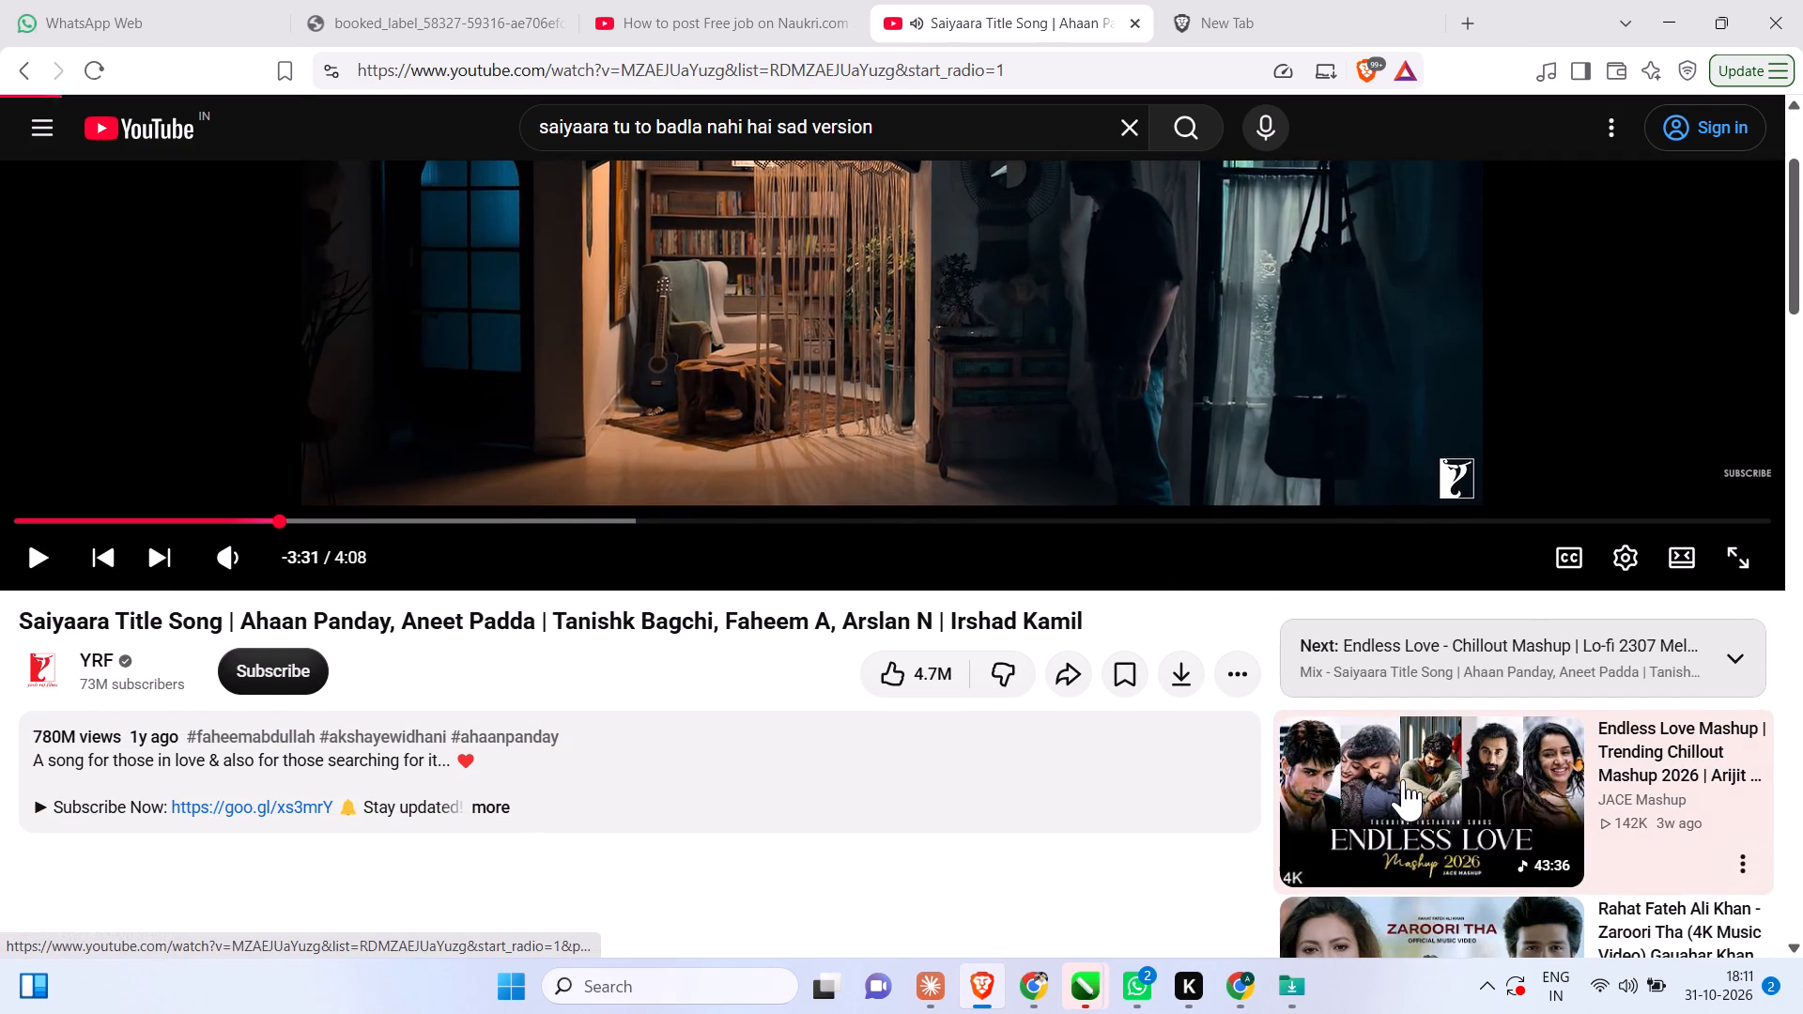
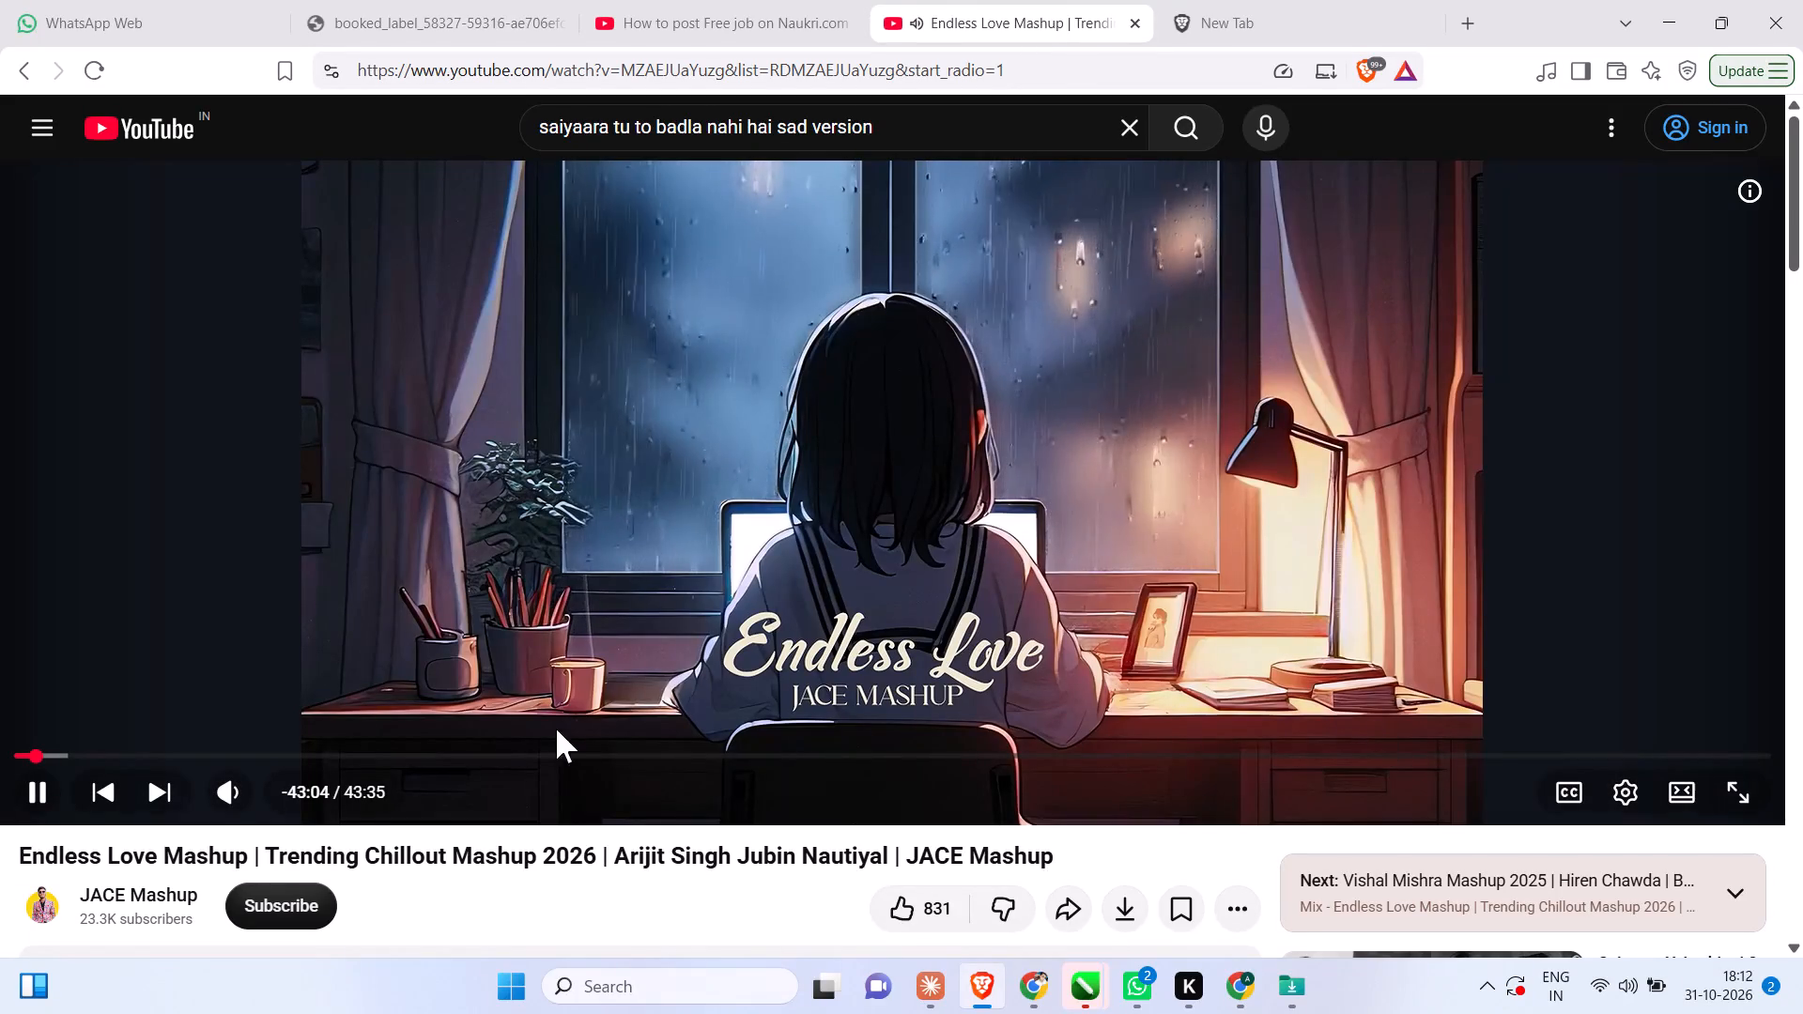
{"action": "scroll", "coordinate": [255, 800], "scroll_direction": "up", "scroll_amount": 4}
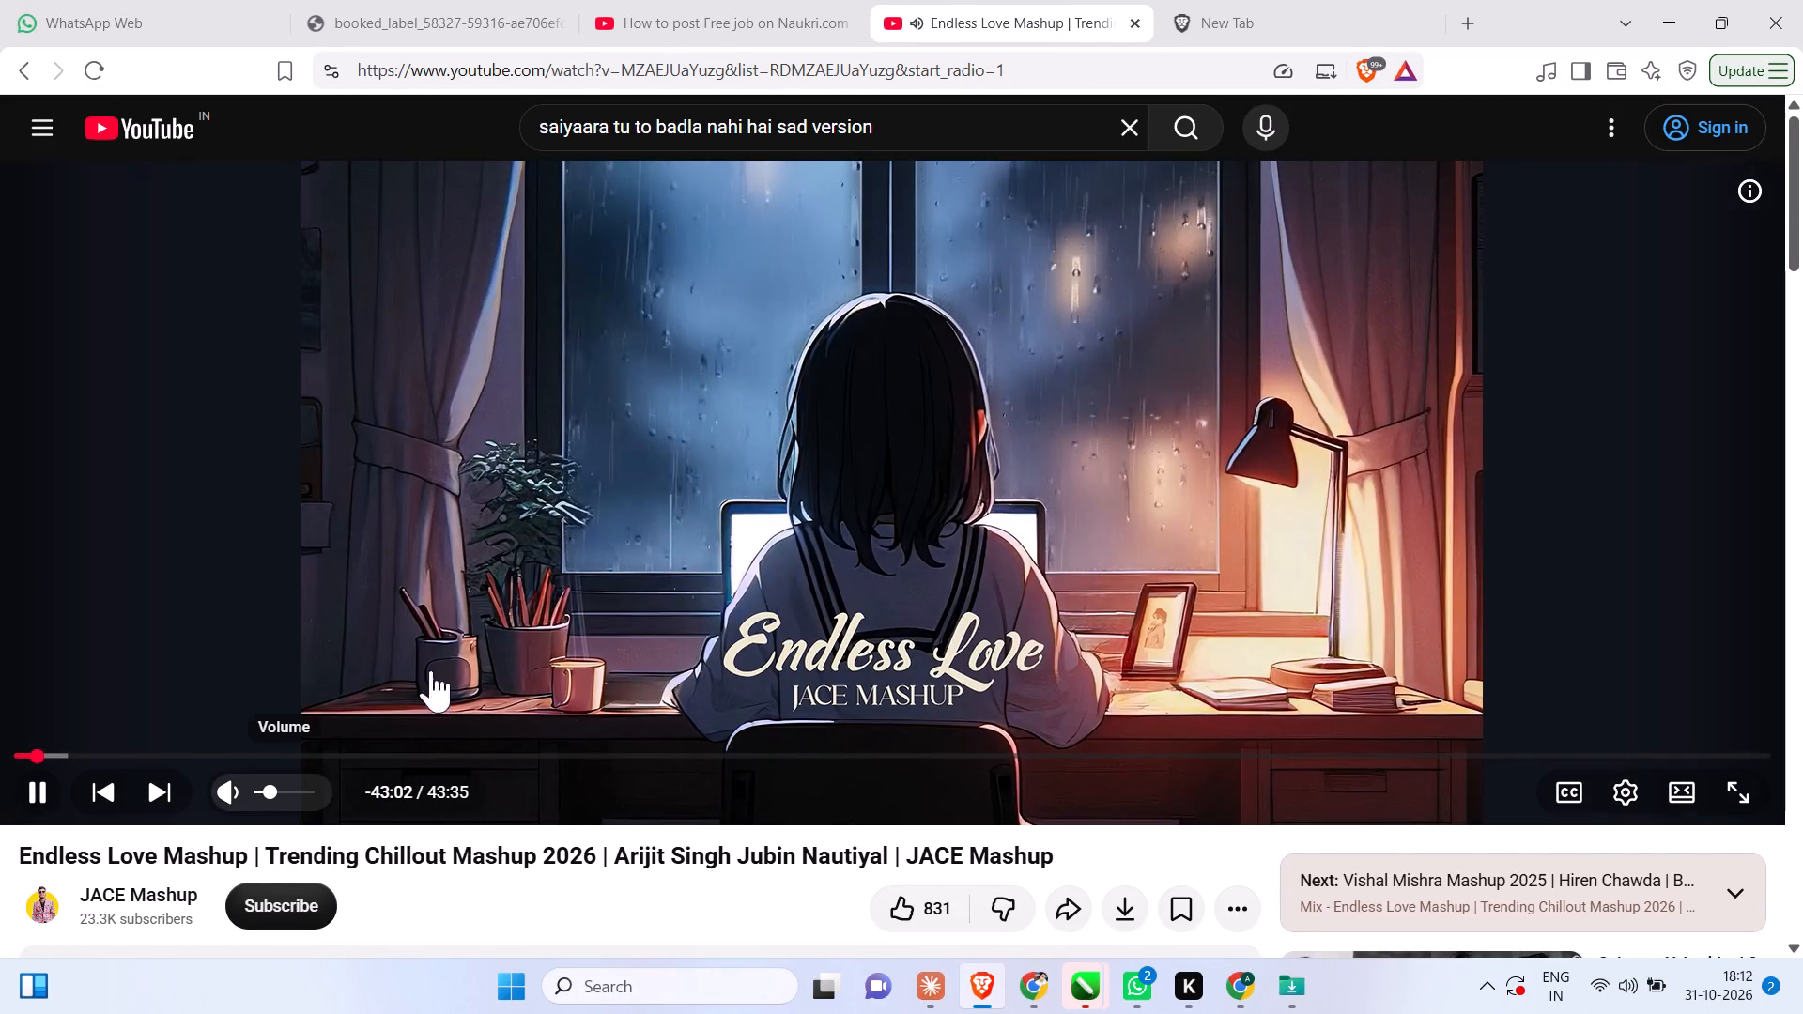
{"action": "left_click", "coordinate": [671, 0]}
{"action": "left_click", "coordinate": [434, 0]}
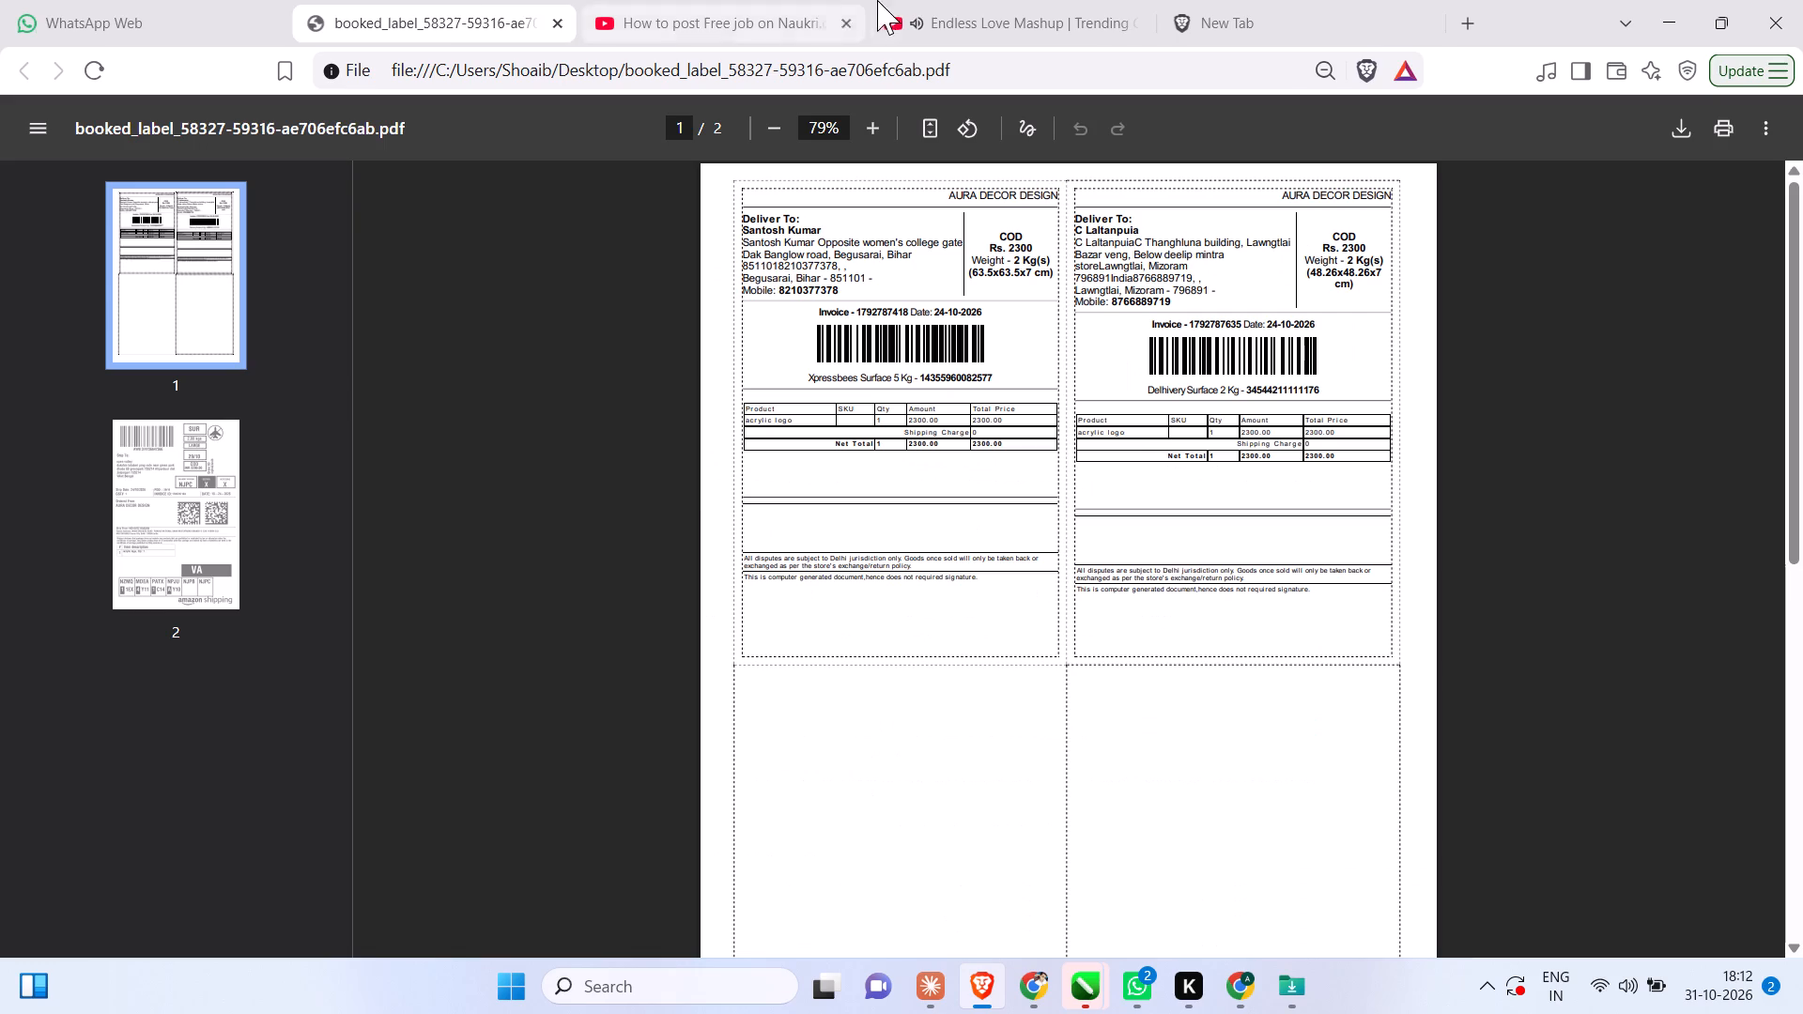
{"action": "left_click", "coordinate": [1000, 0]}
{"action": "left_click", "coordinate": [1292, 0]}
Switch to the GoDaddy products page in Chrome and open the management dashboard of the hiddendays.xyz domain.
{"action": "left_click", "coordinate": [1674, 8]}
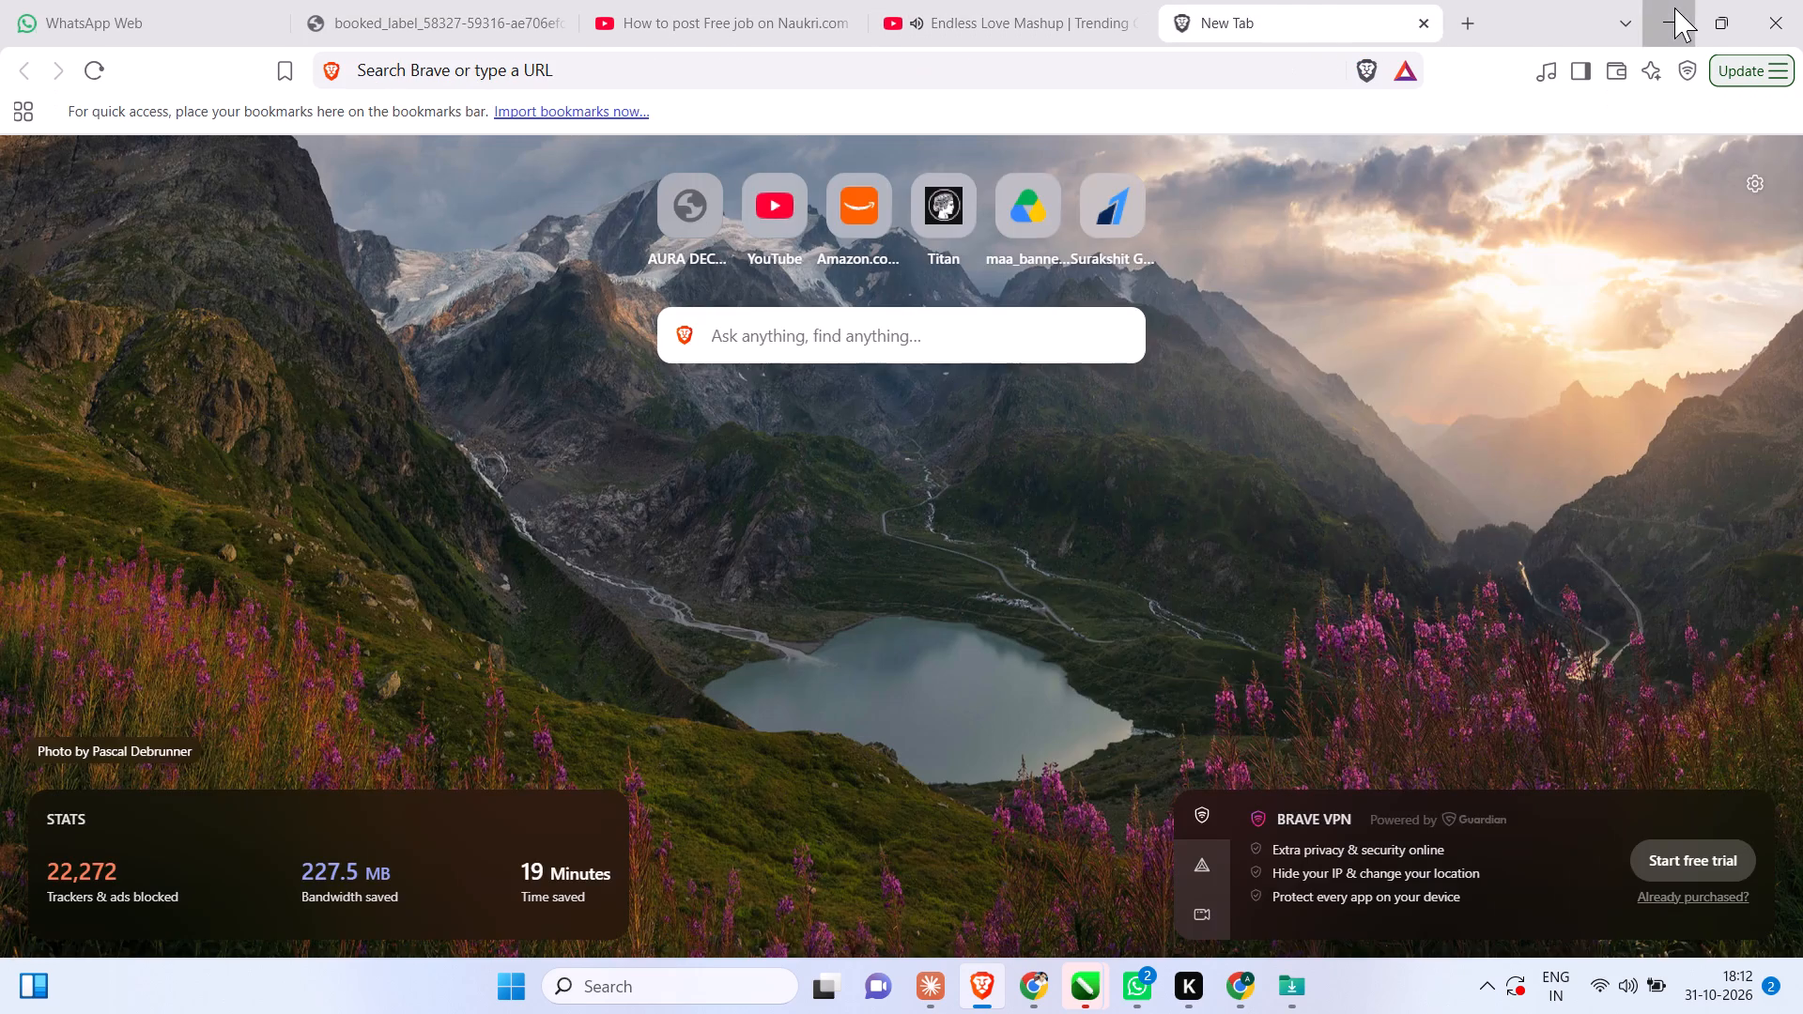
{"action": "scroll", "coordinate": [867, 503], "scroll_direction": "down", "scroll_amount": 11}
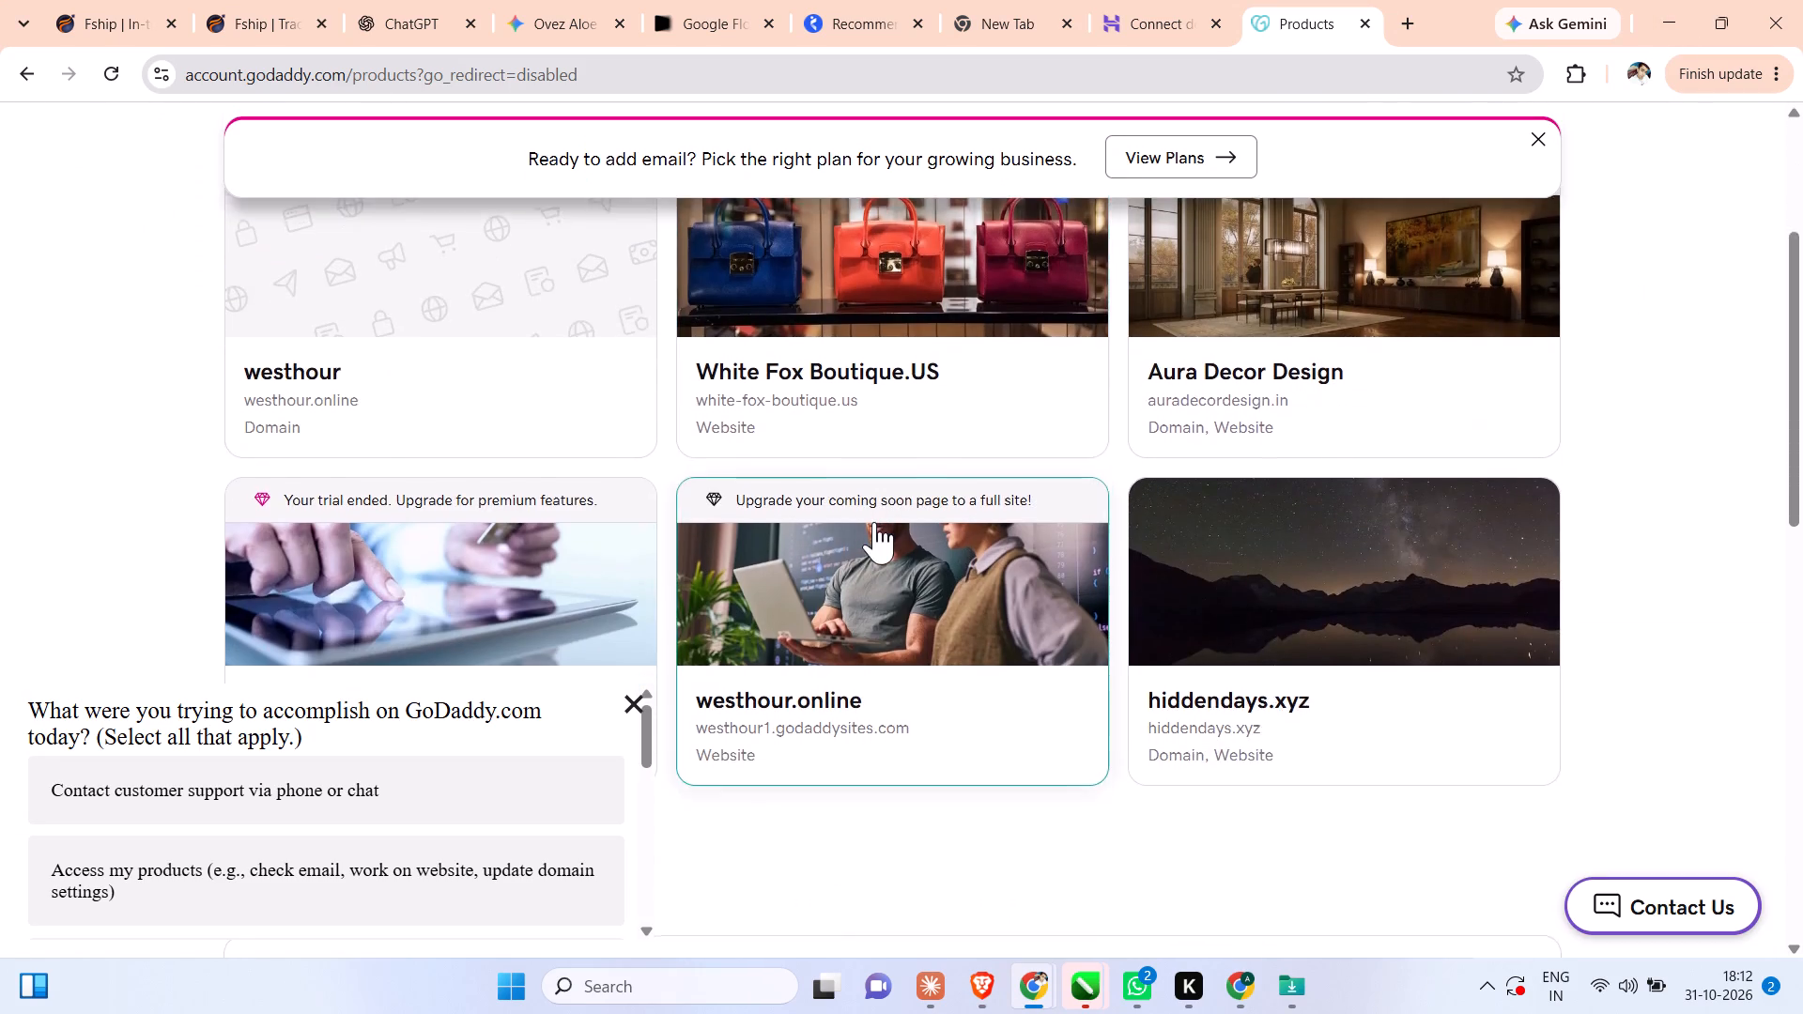
{"action": "scroll", "coordinate": [874, 522], "scroll_direction": "down", "scroll_amount": 13}
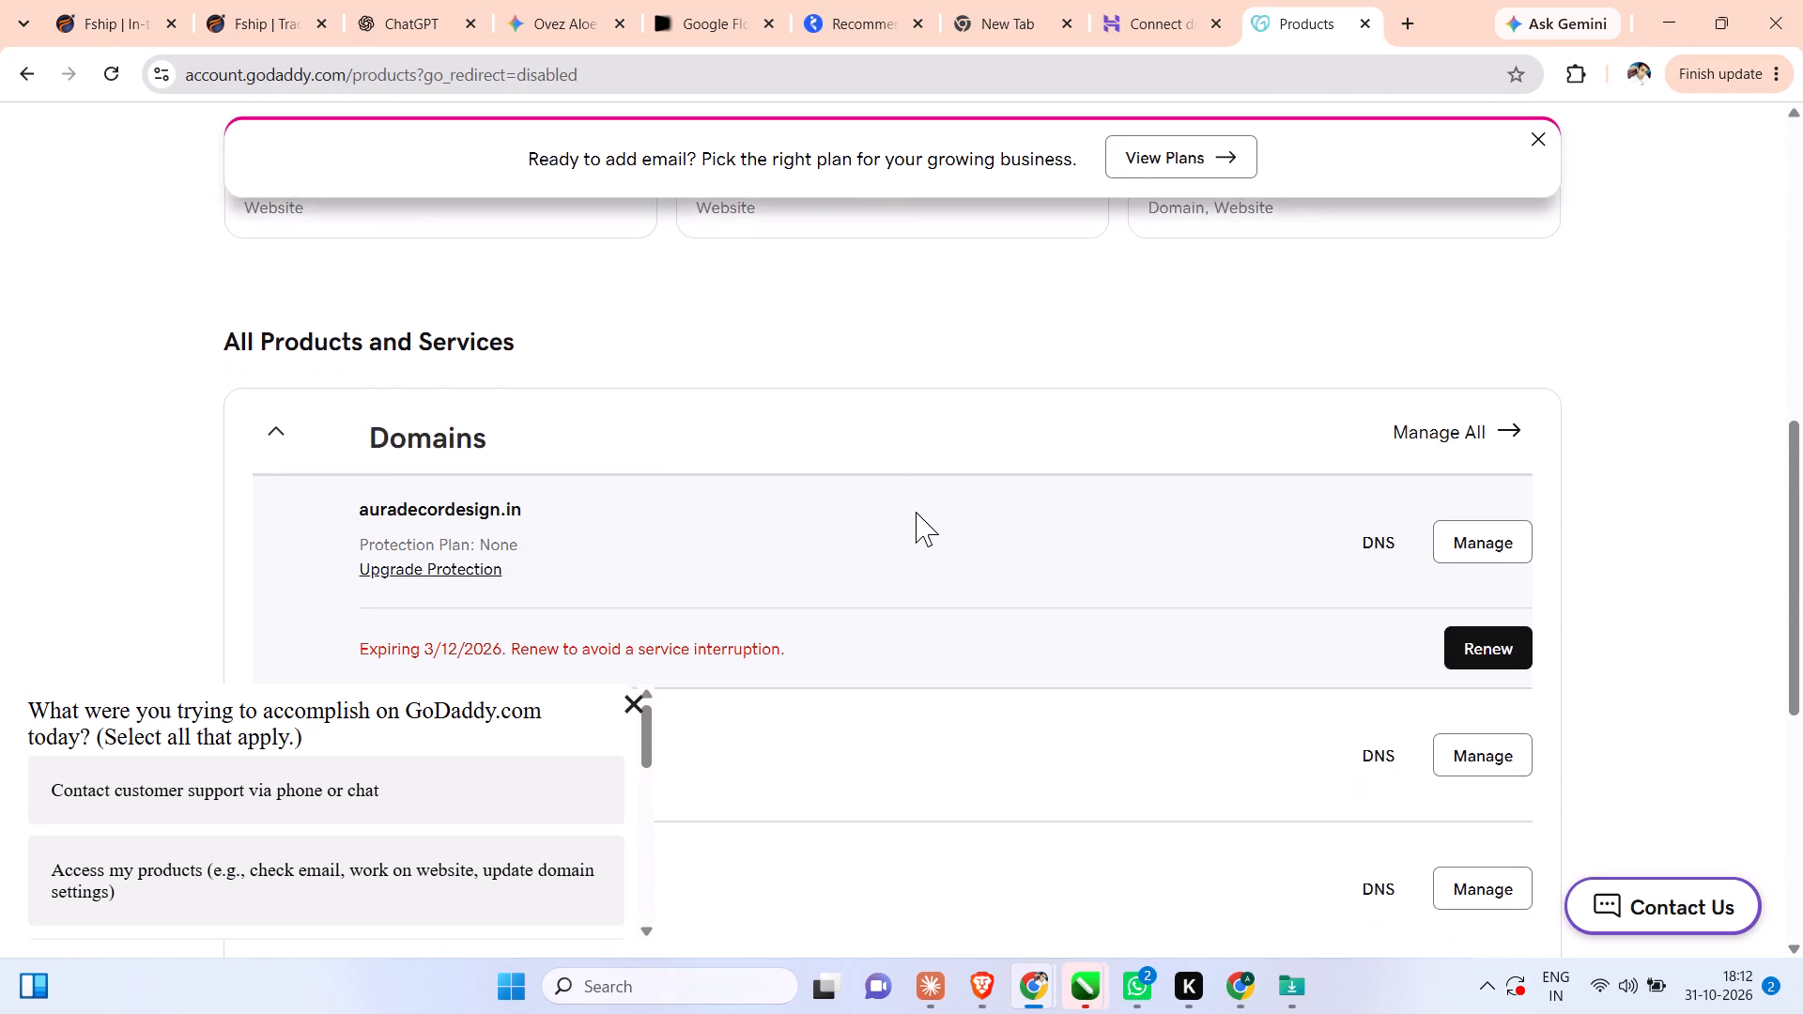
{"action": "scroll", "coordinate": [916, 512], "scroll_direction": "down", "scroll_amount": 8}
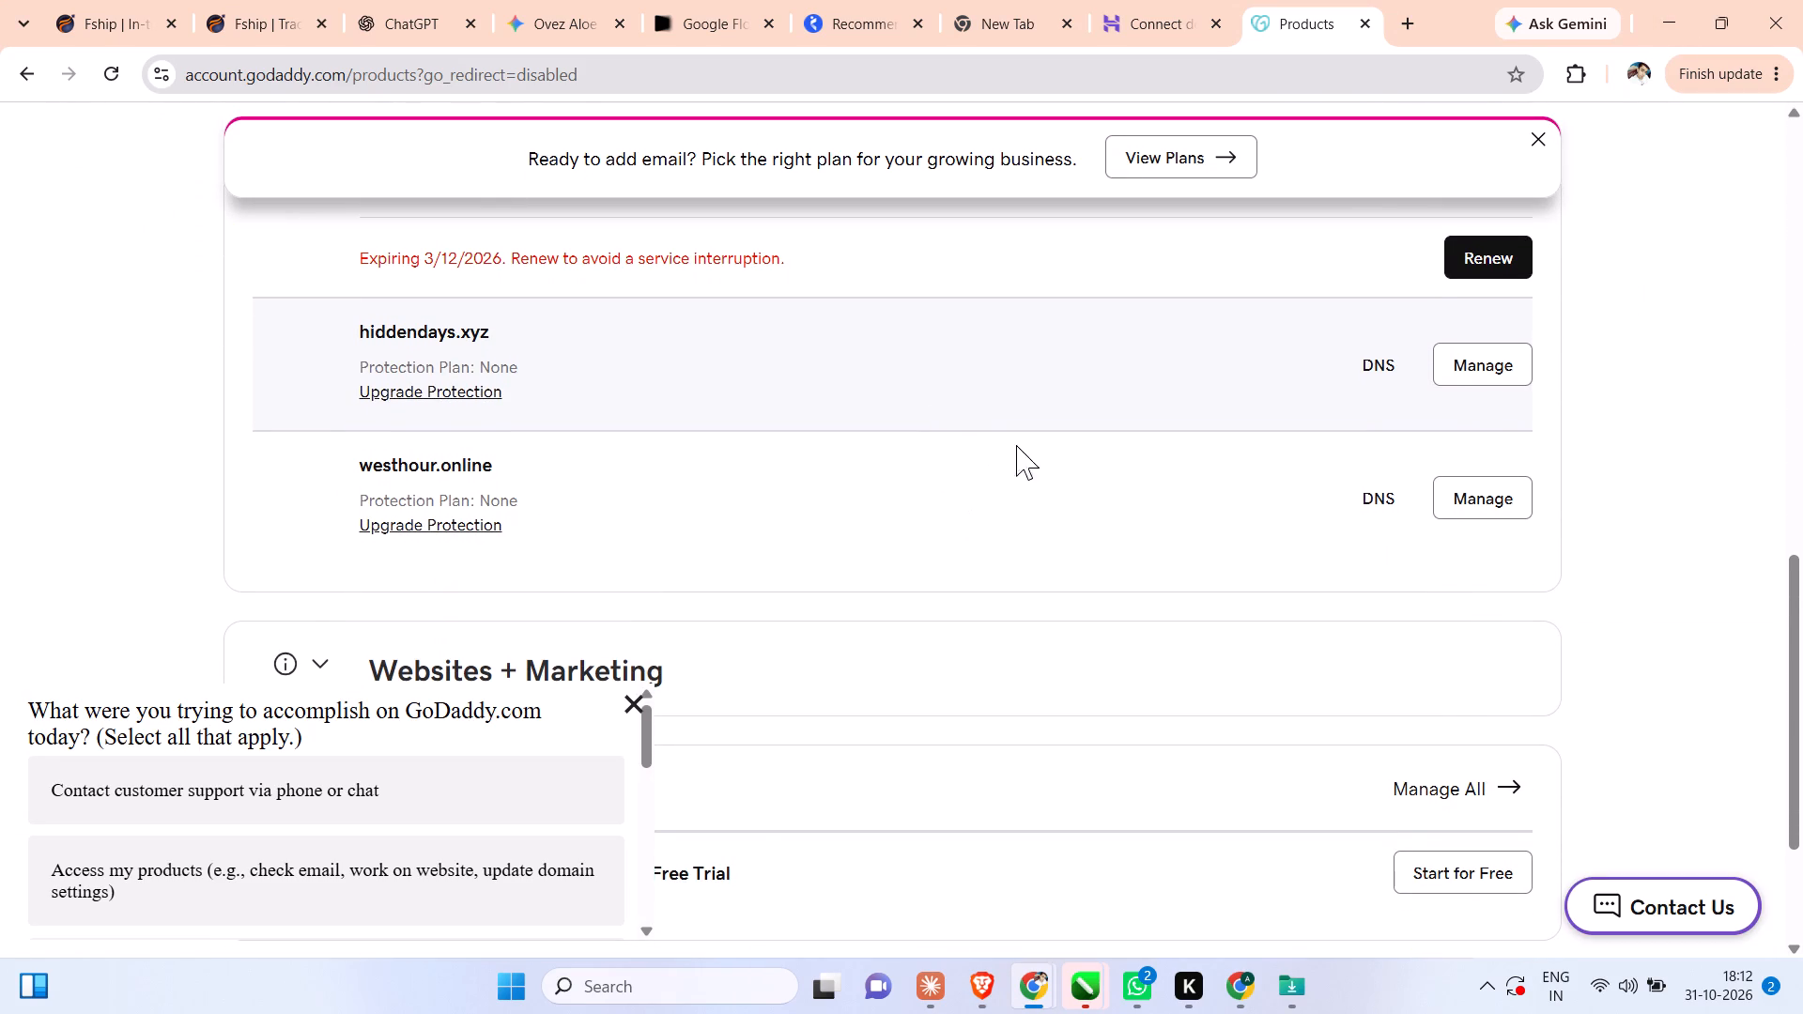
{"action": "left_click", "coordinate": [1456, 371]}
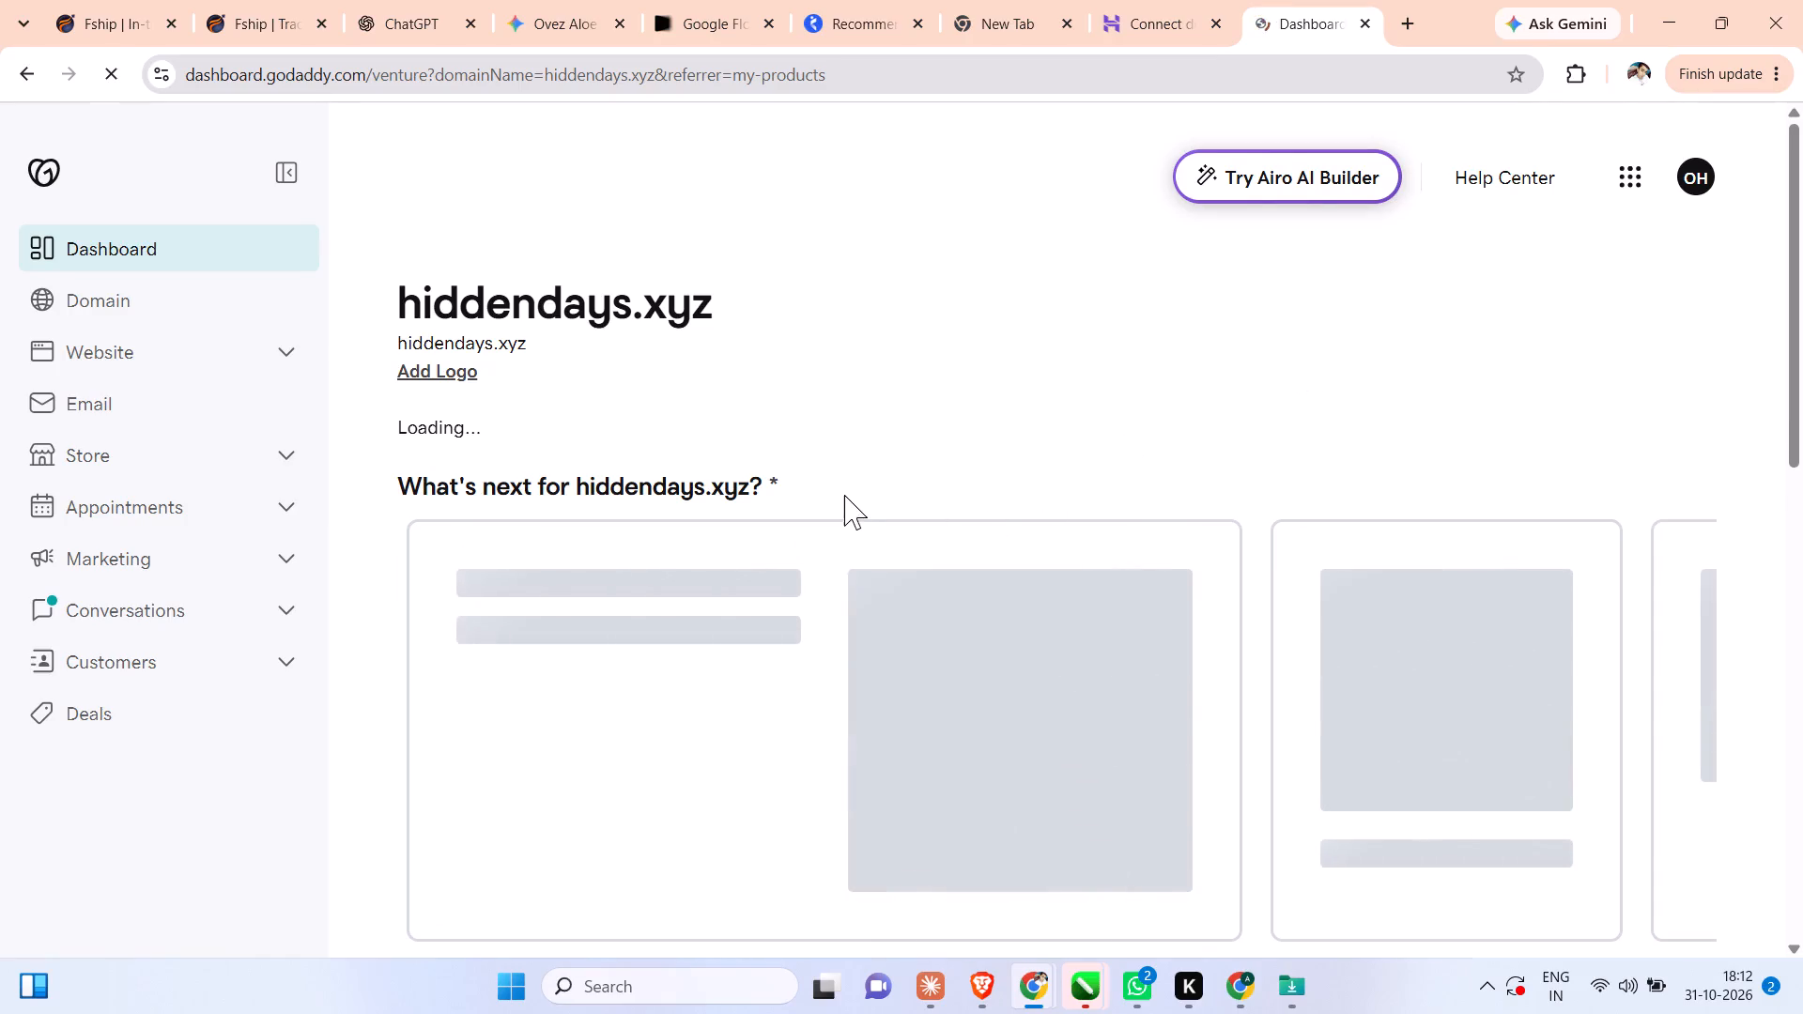
Open the nameserver settings within the DNS section of the hiddendays.xyz domain.
{"action": "scroll", "coordinate": [845, 492], "scroll_direction": "down", "scroll_amount": 2}
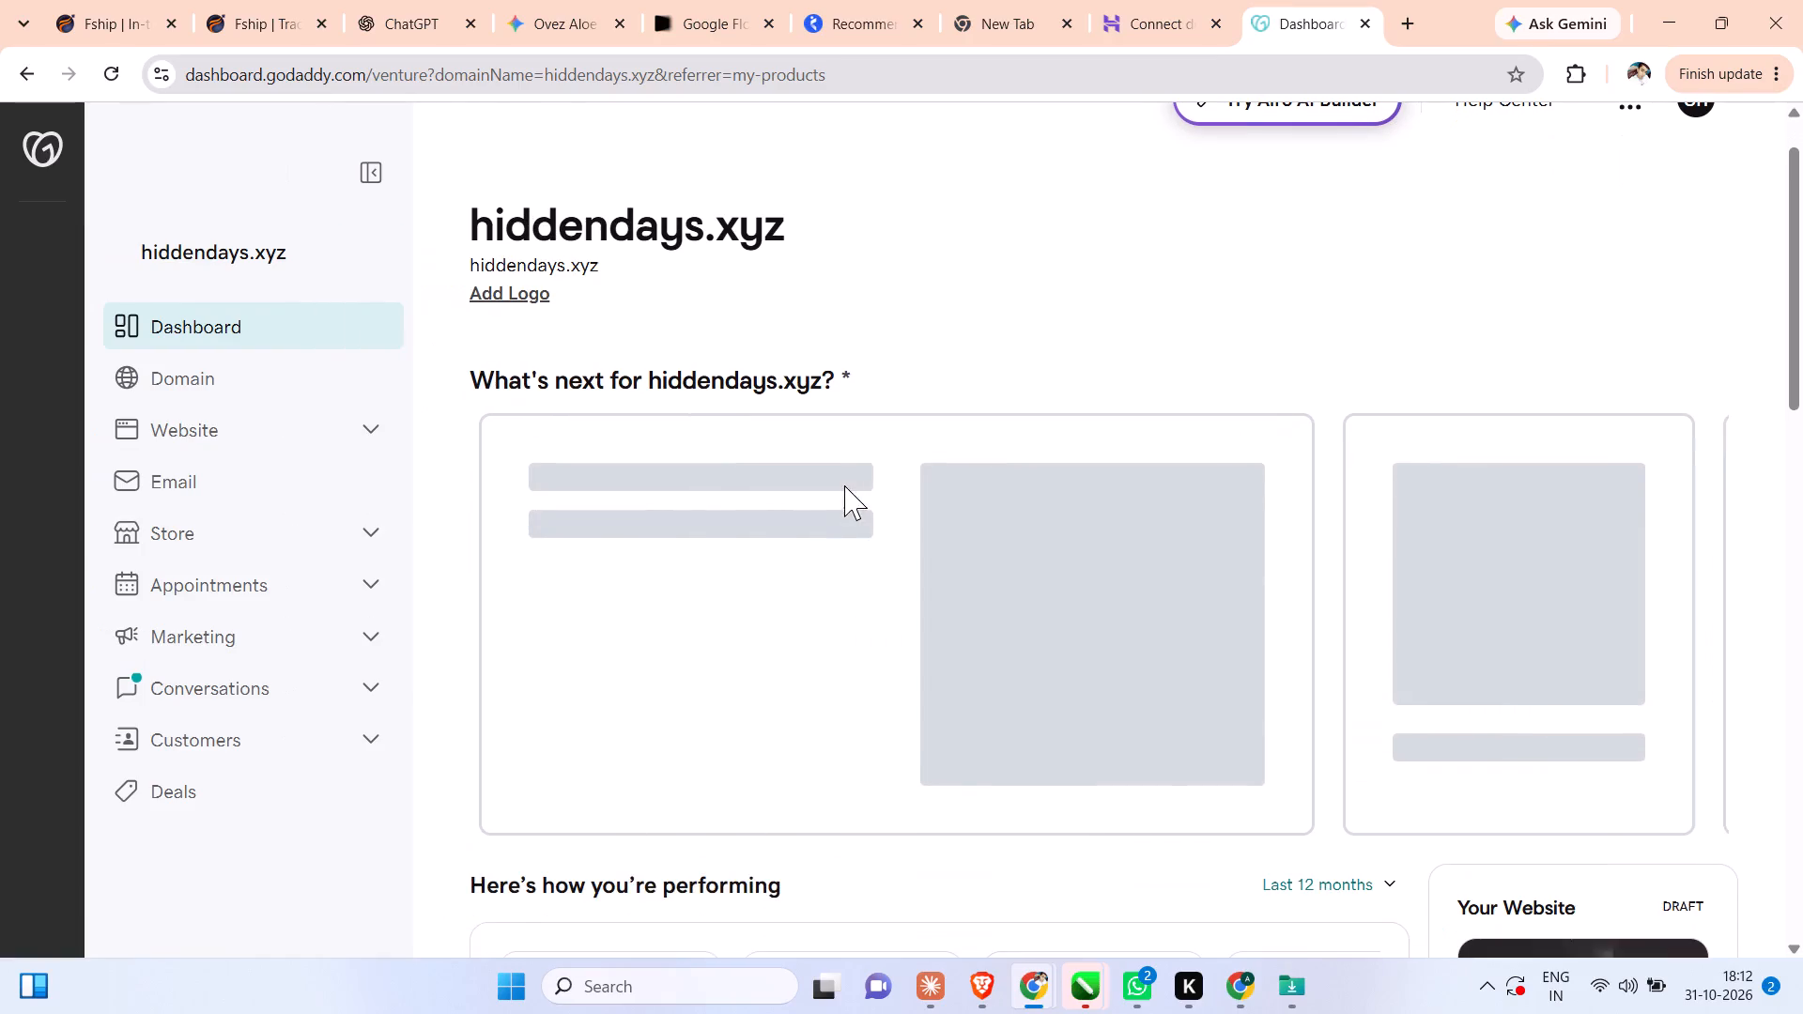
{"action": "left_click", "coordinate": [214, 372]}
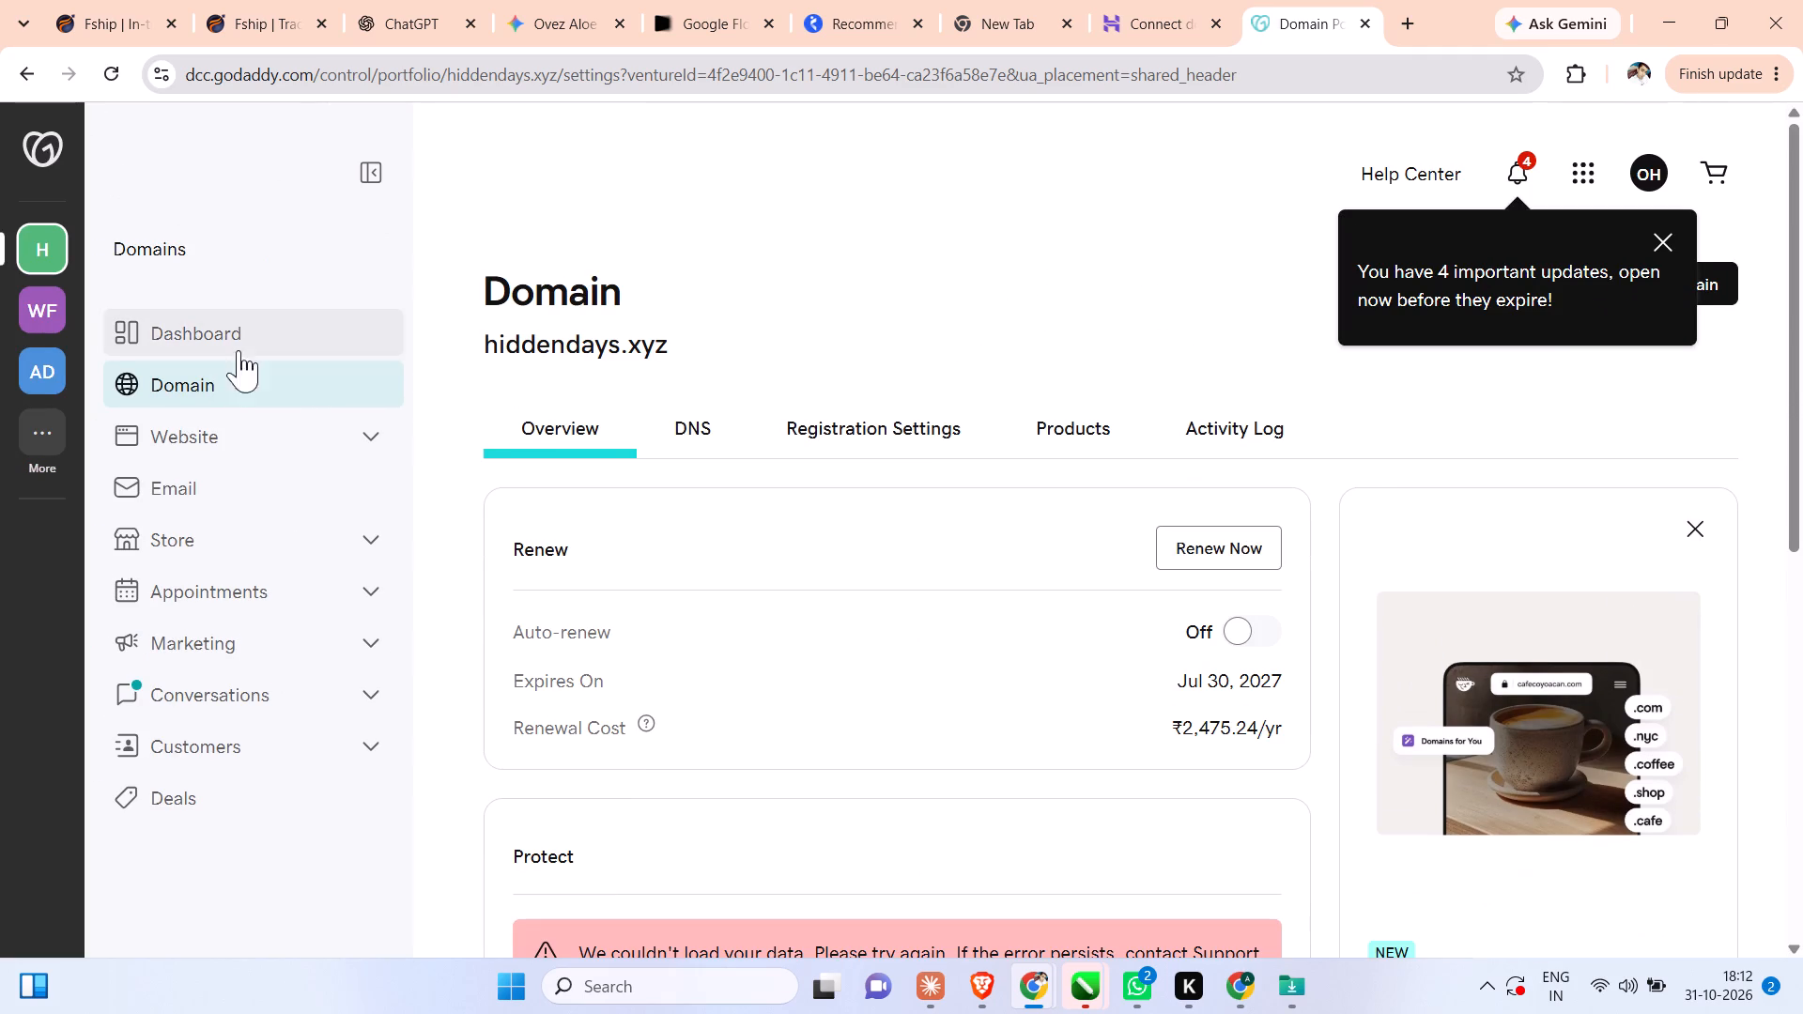
{"action": "left_click", "coordinate": [673, 417]}
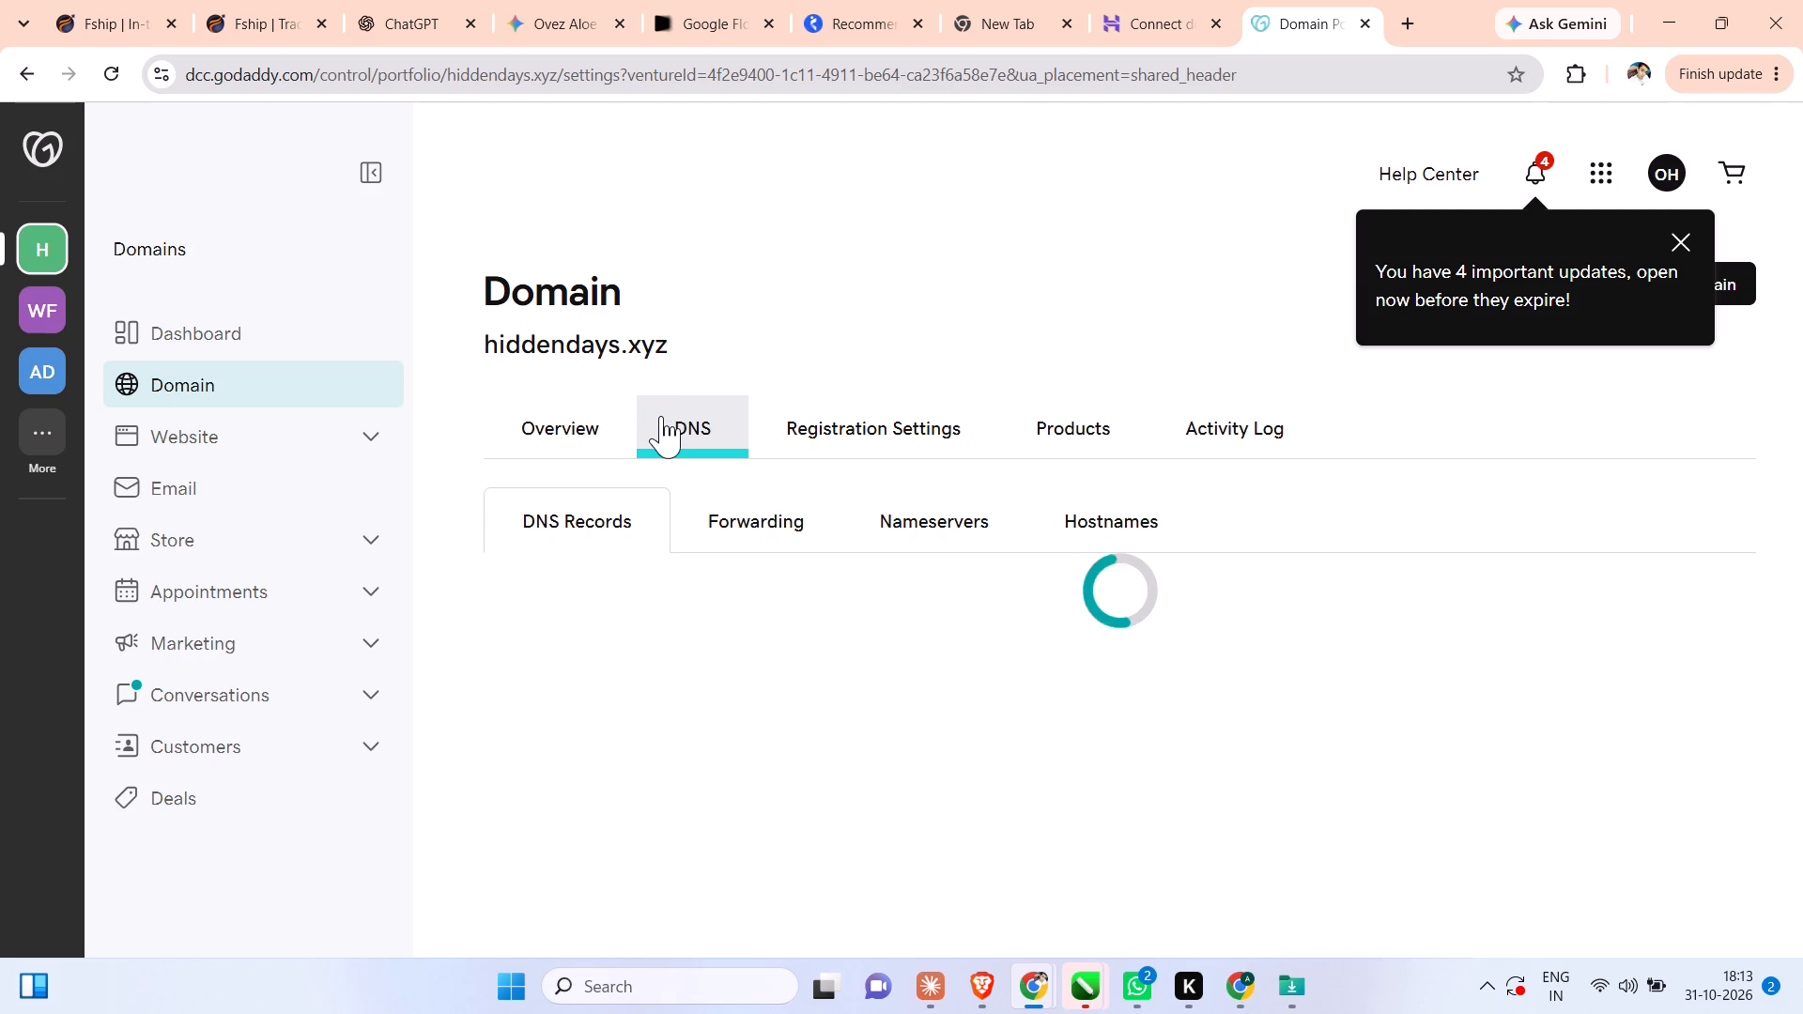
{"action": "left_click", "coordinate": [890, 516]}
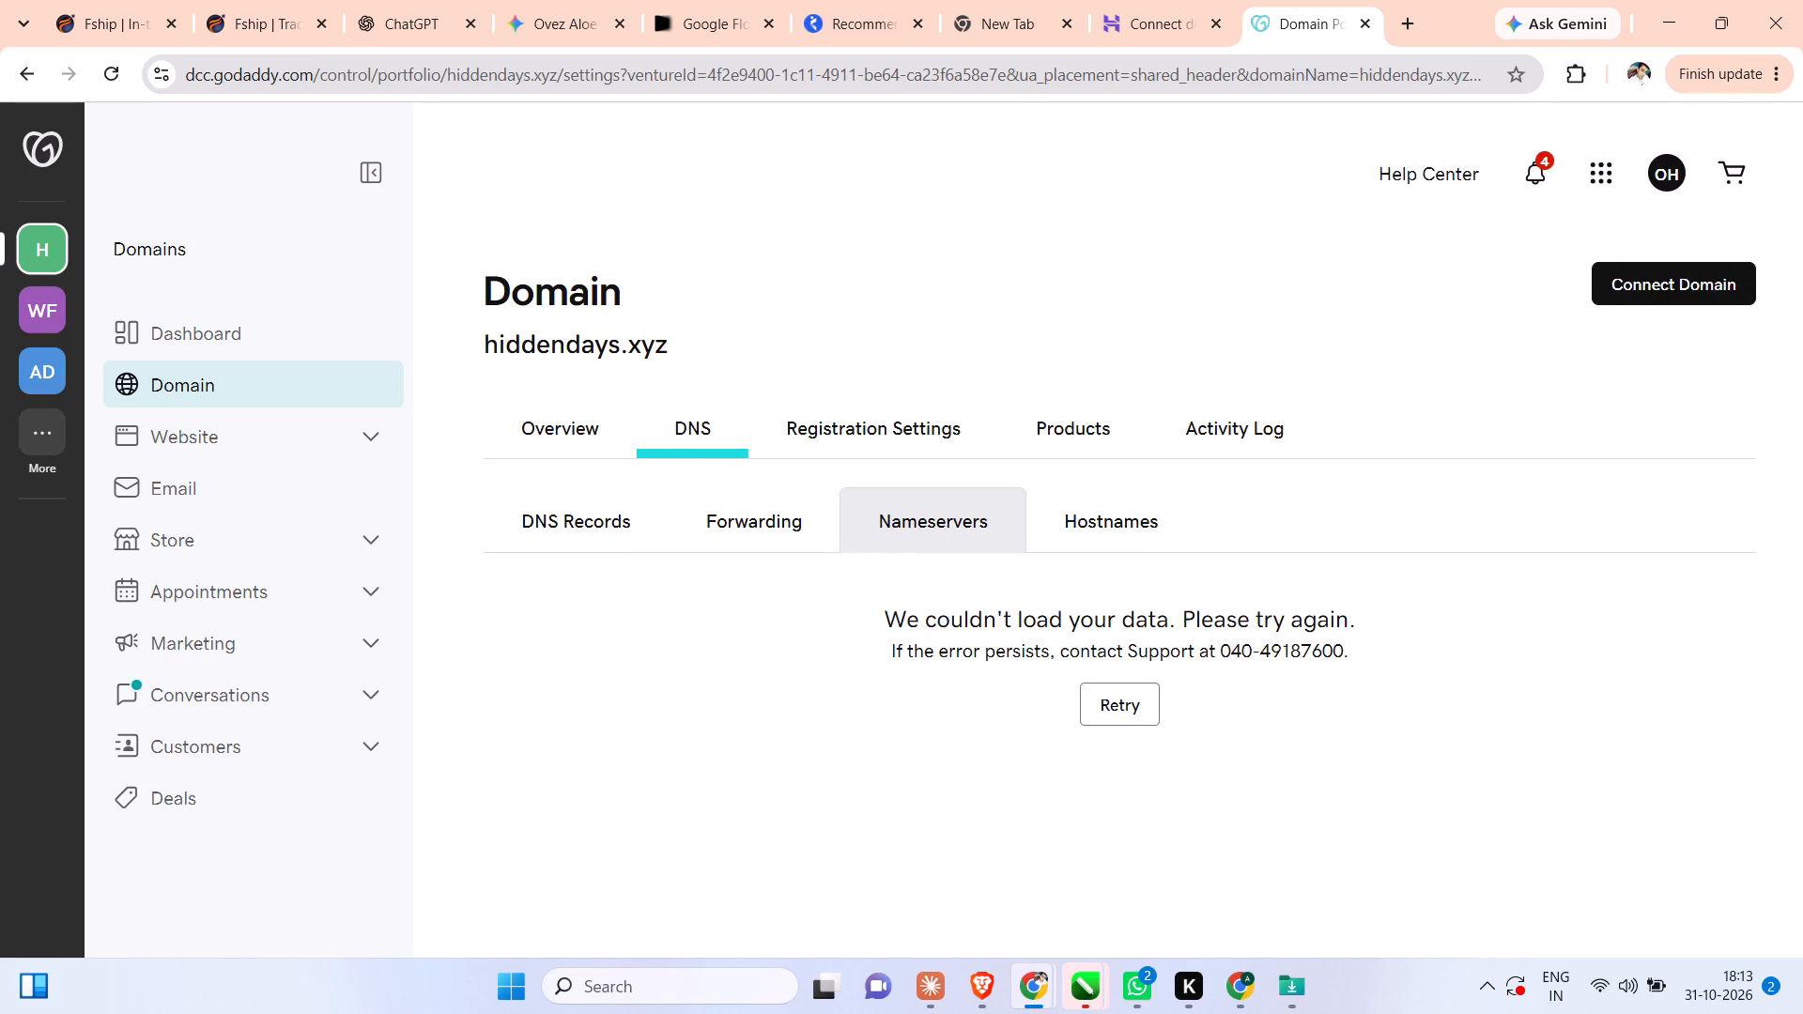
Retry loading the hiddendays.xyz nameservers and check the domain's forwarding, hostnames and DNS records.
{"action": "left_click", "coordinate": [766, 503]}
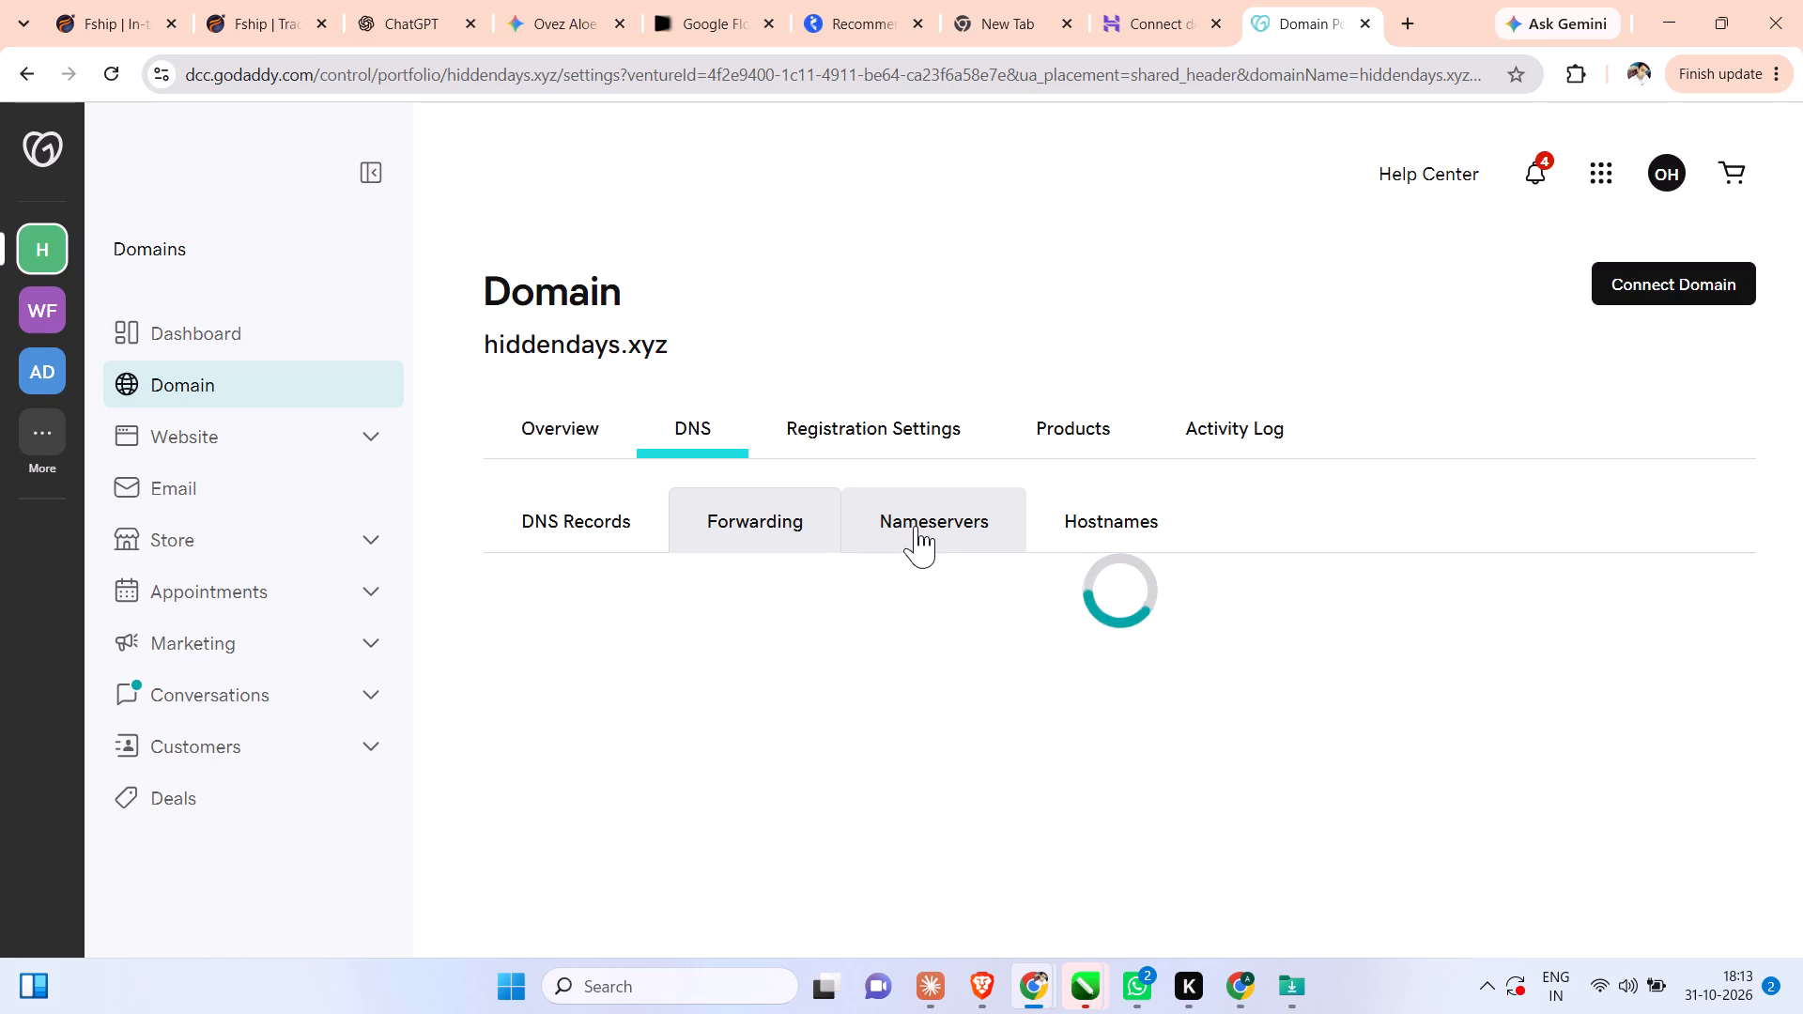
{"action": "left_click", "coordinate": [916, 526]}
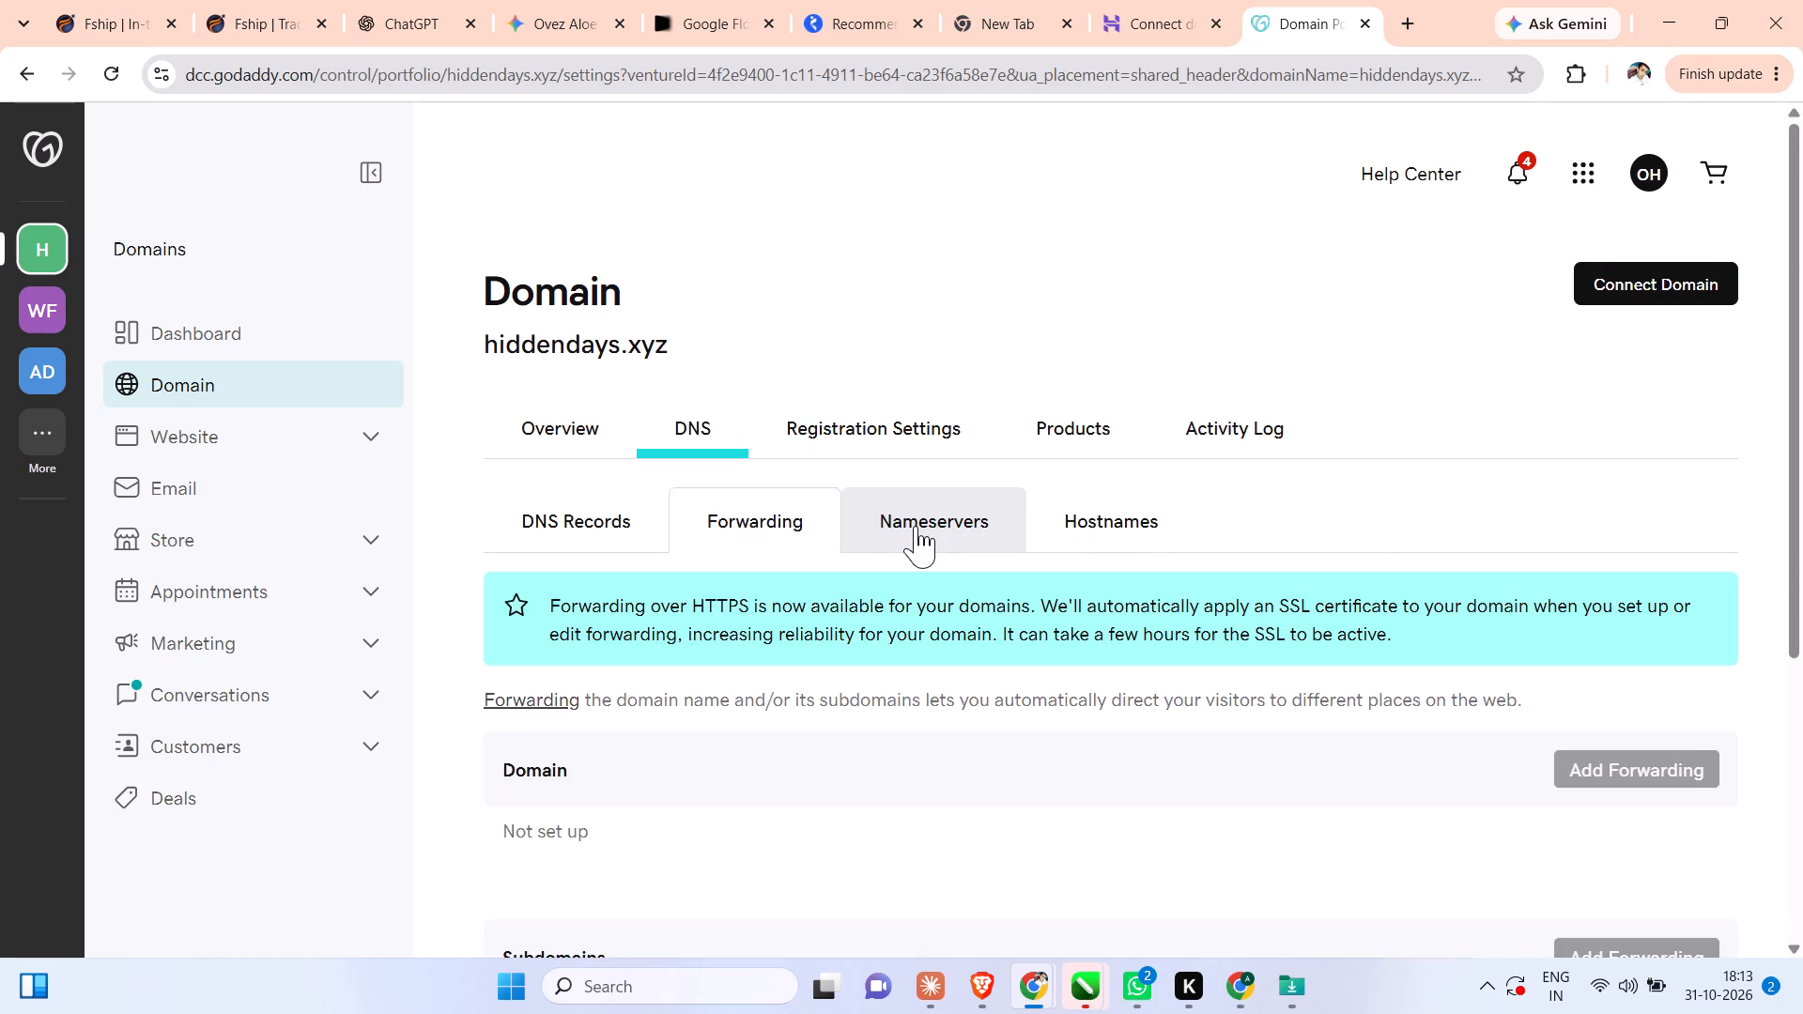
{"action": "scroll", "coordinate": [953, 545], "scroll_direction": "down", "scroll_amount": 3}
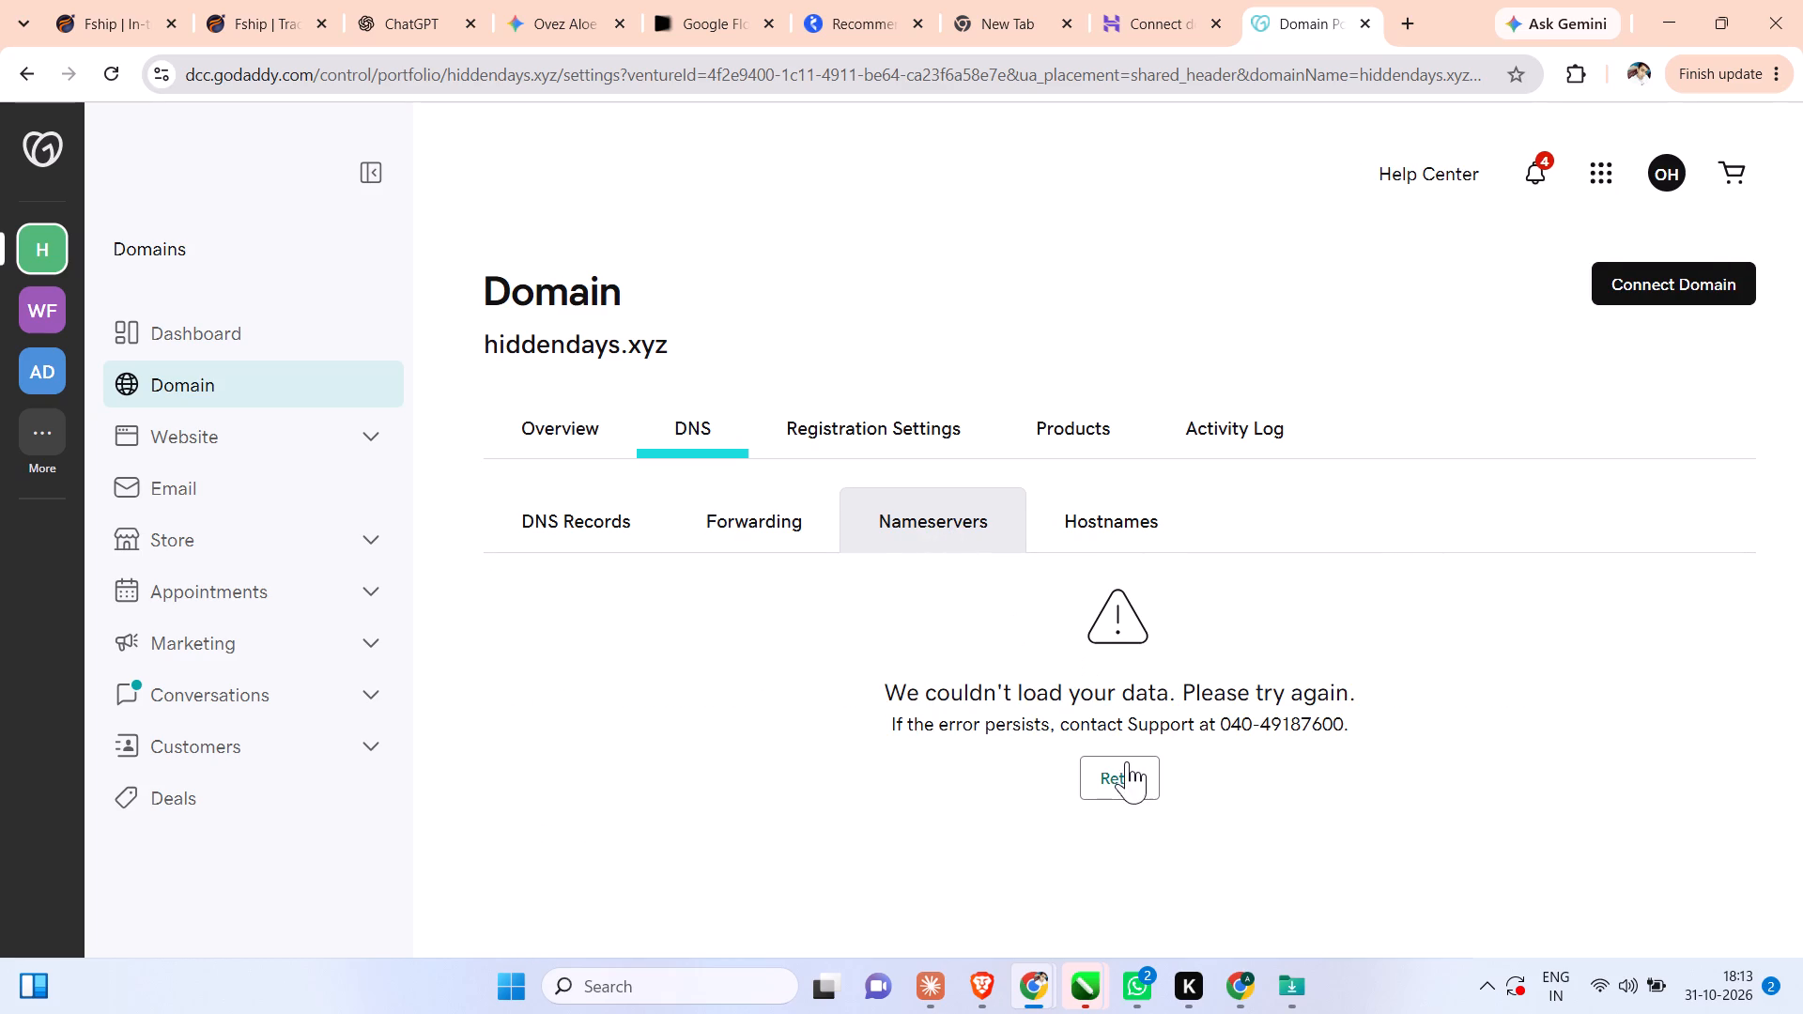
{"action": "left_click", "coordinate": [1124, 761]}
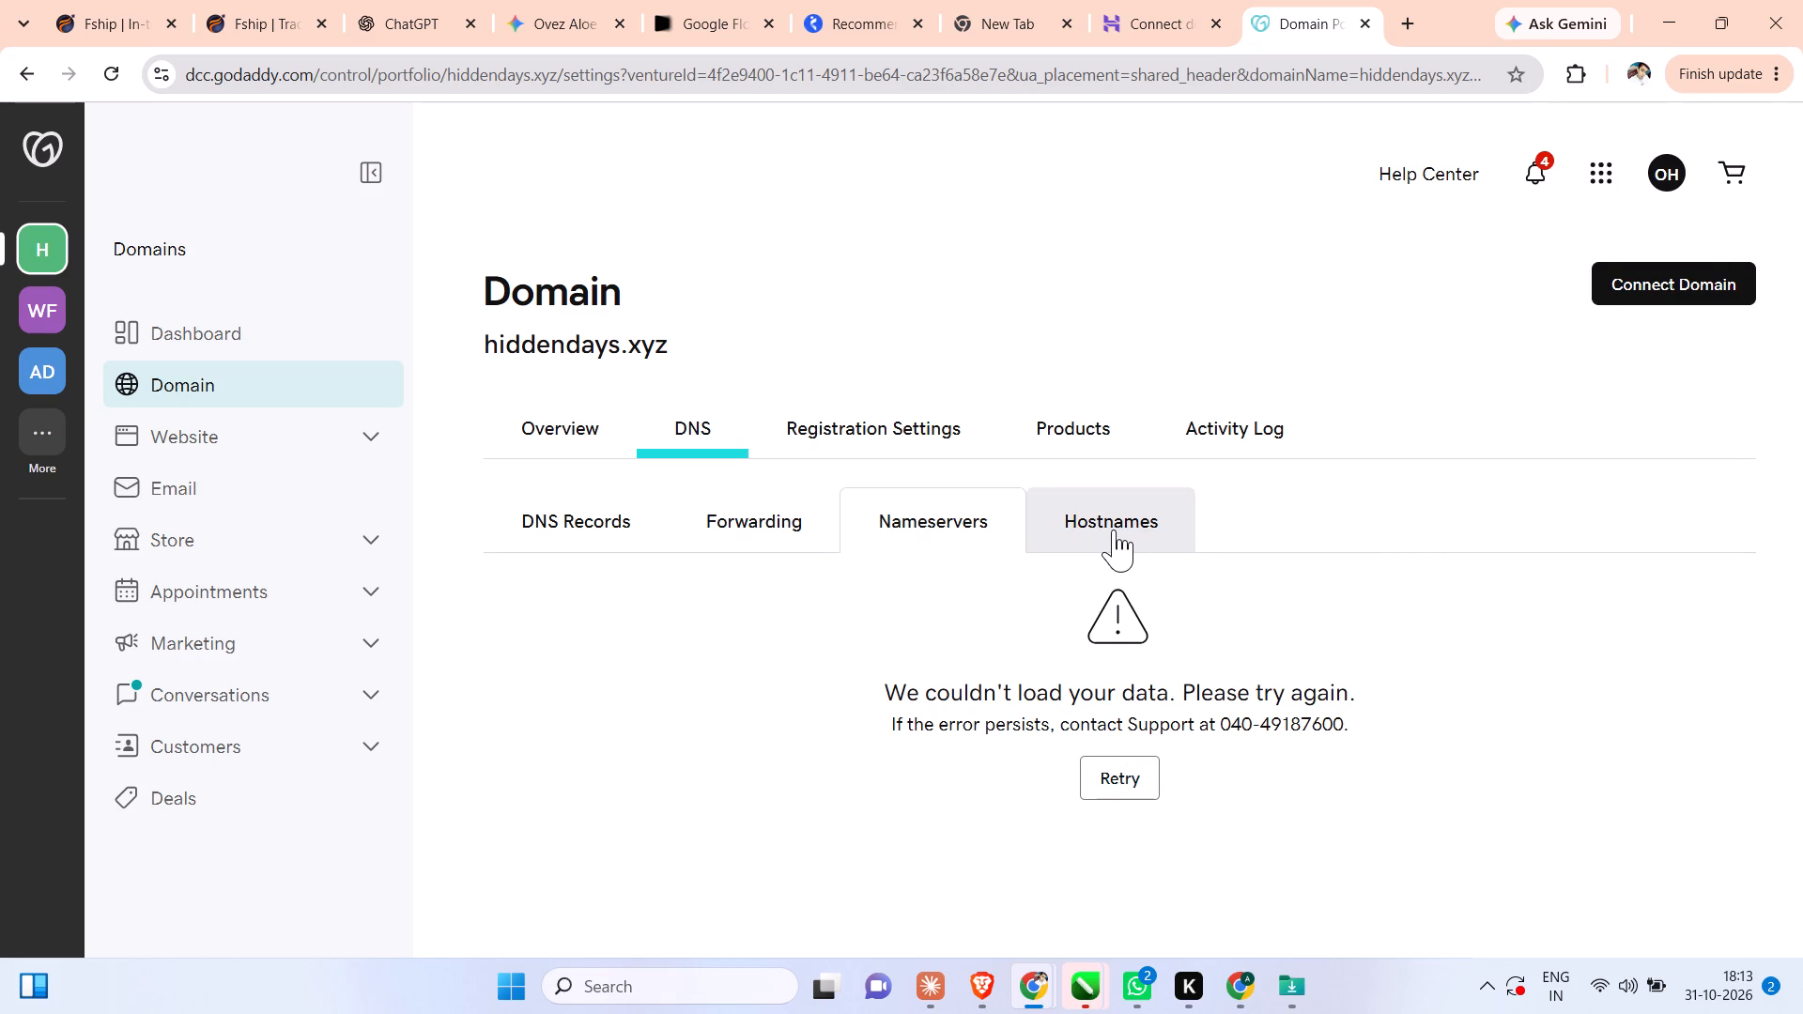
{"action": "left_click", "coordinate": [1114, 530]}
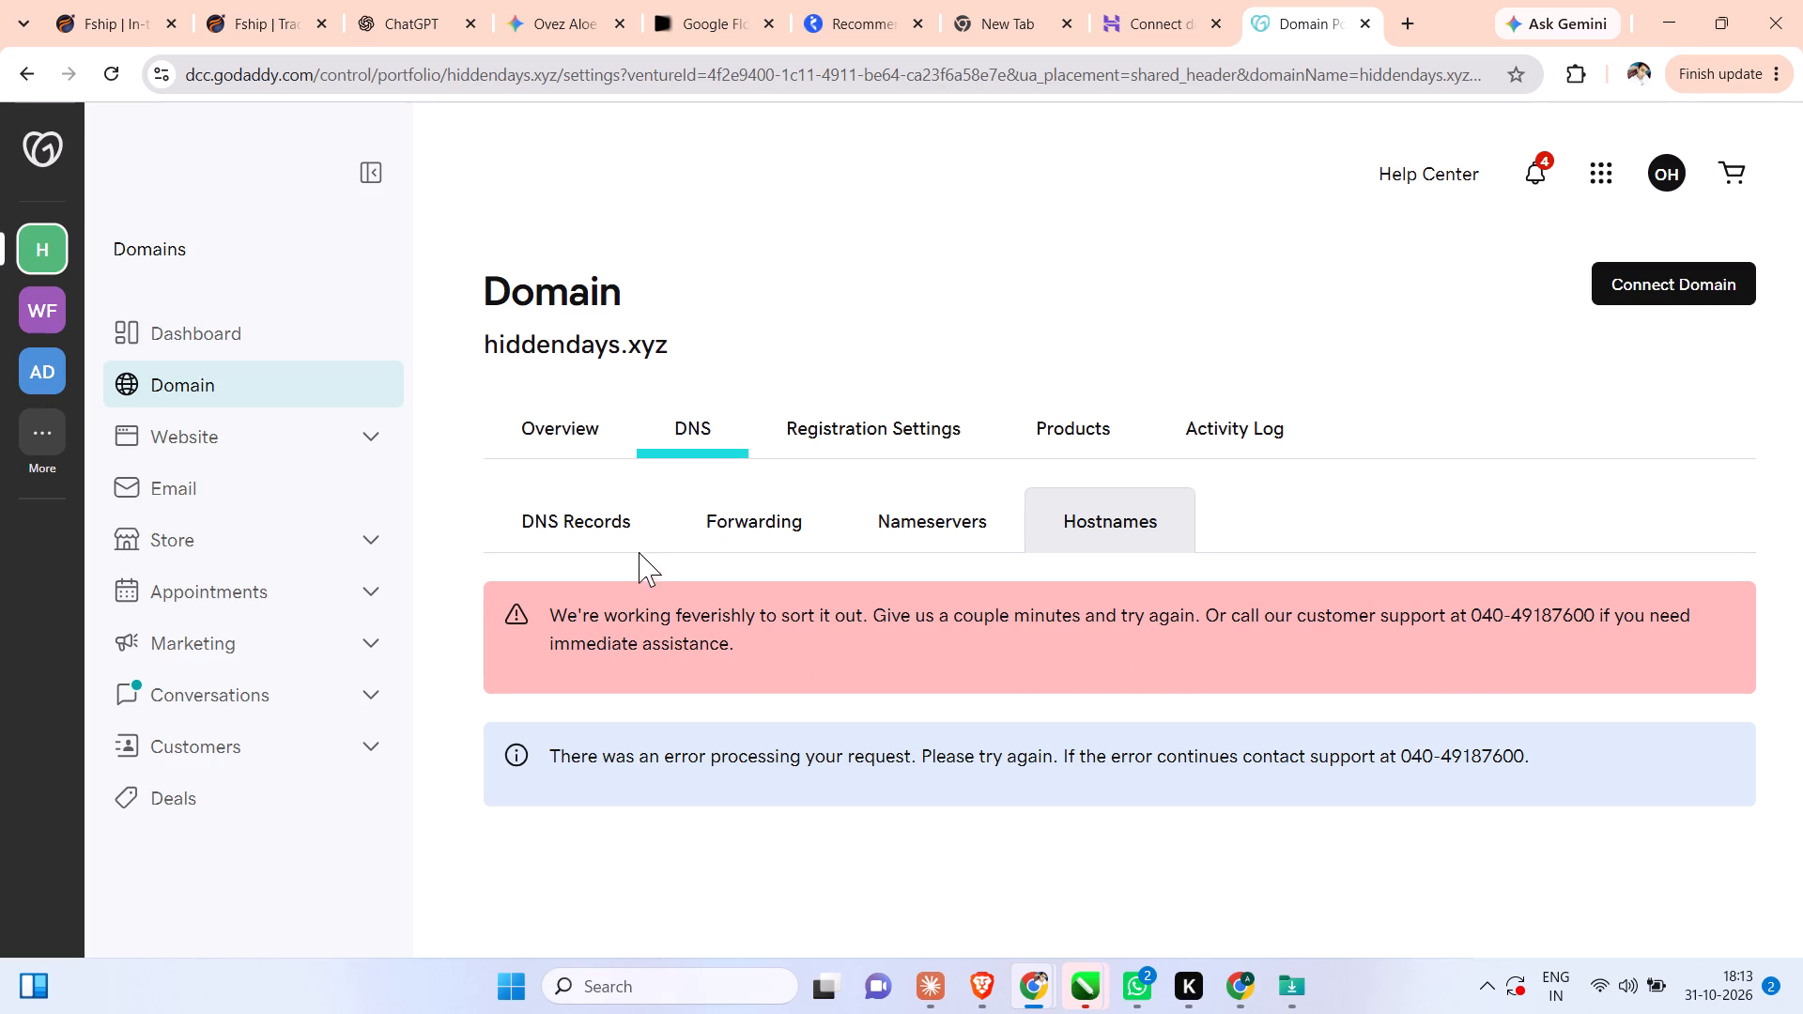
{"action": "left_click", "coordinate": [600, 505]}
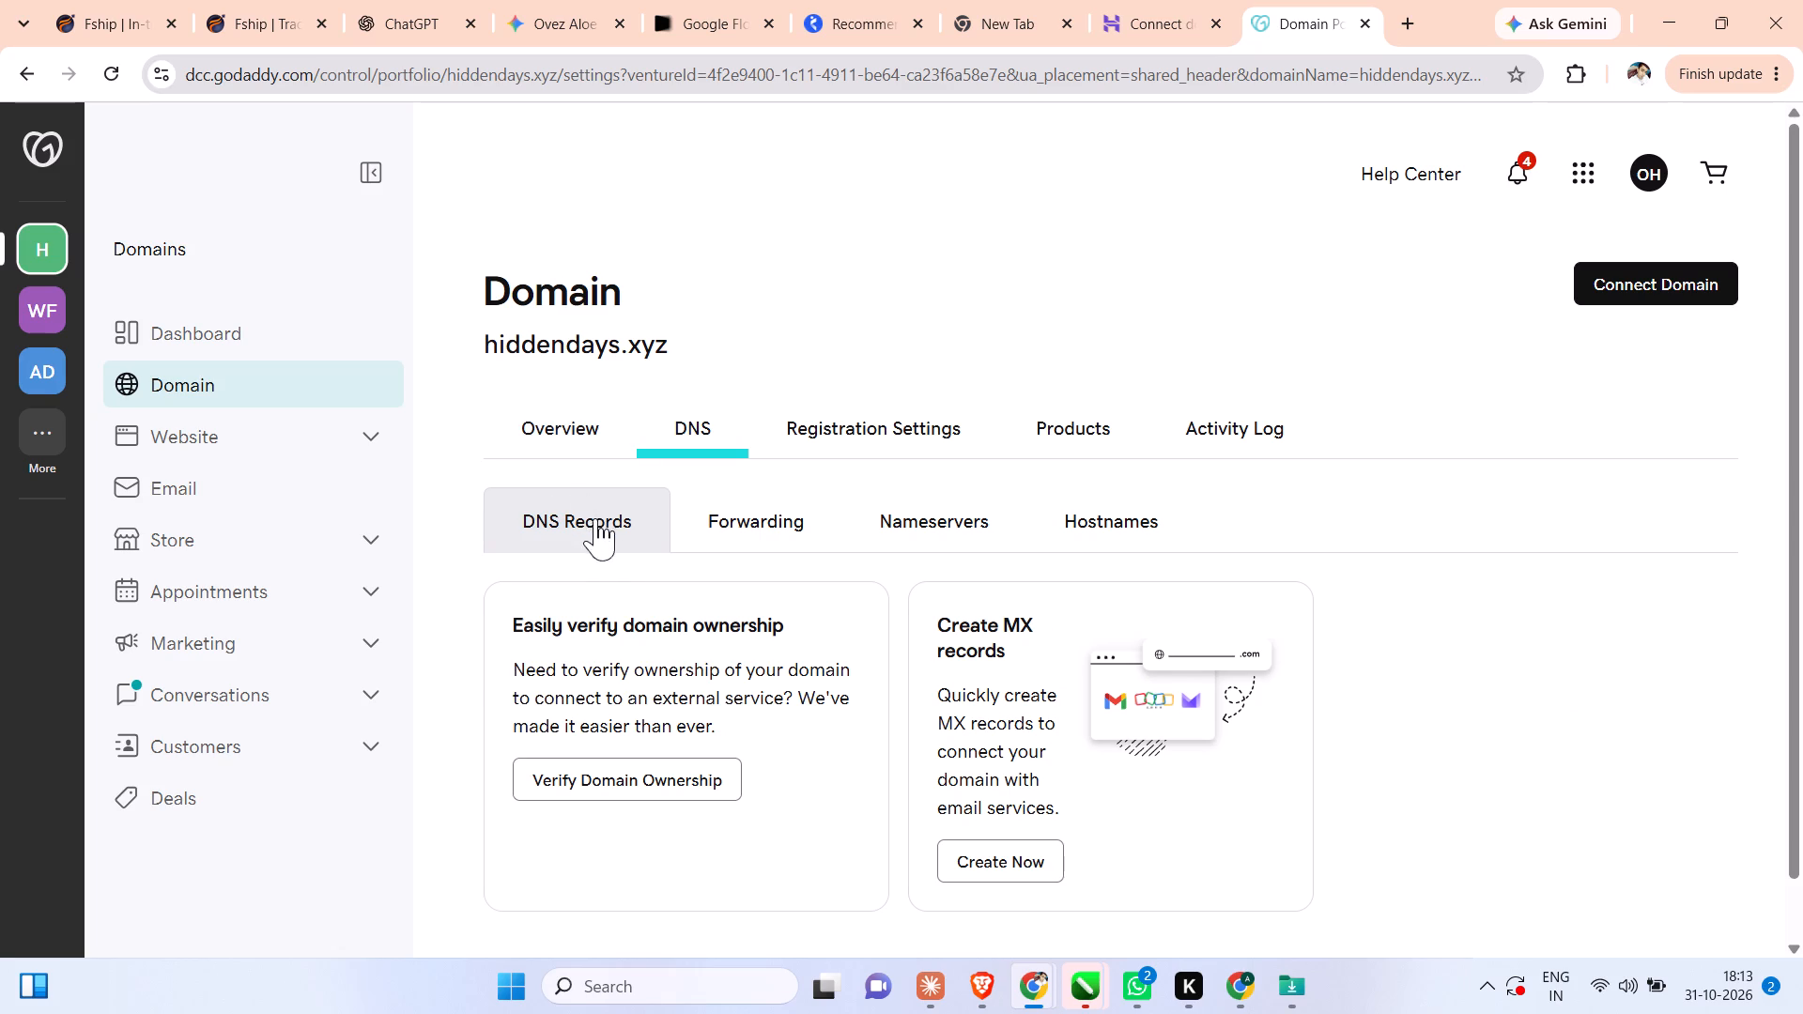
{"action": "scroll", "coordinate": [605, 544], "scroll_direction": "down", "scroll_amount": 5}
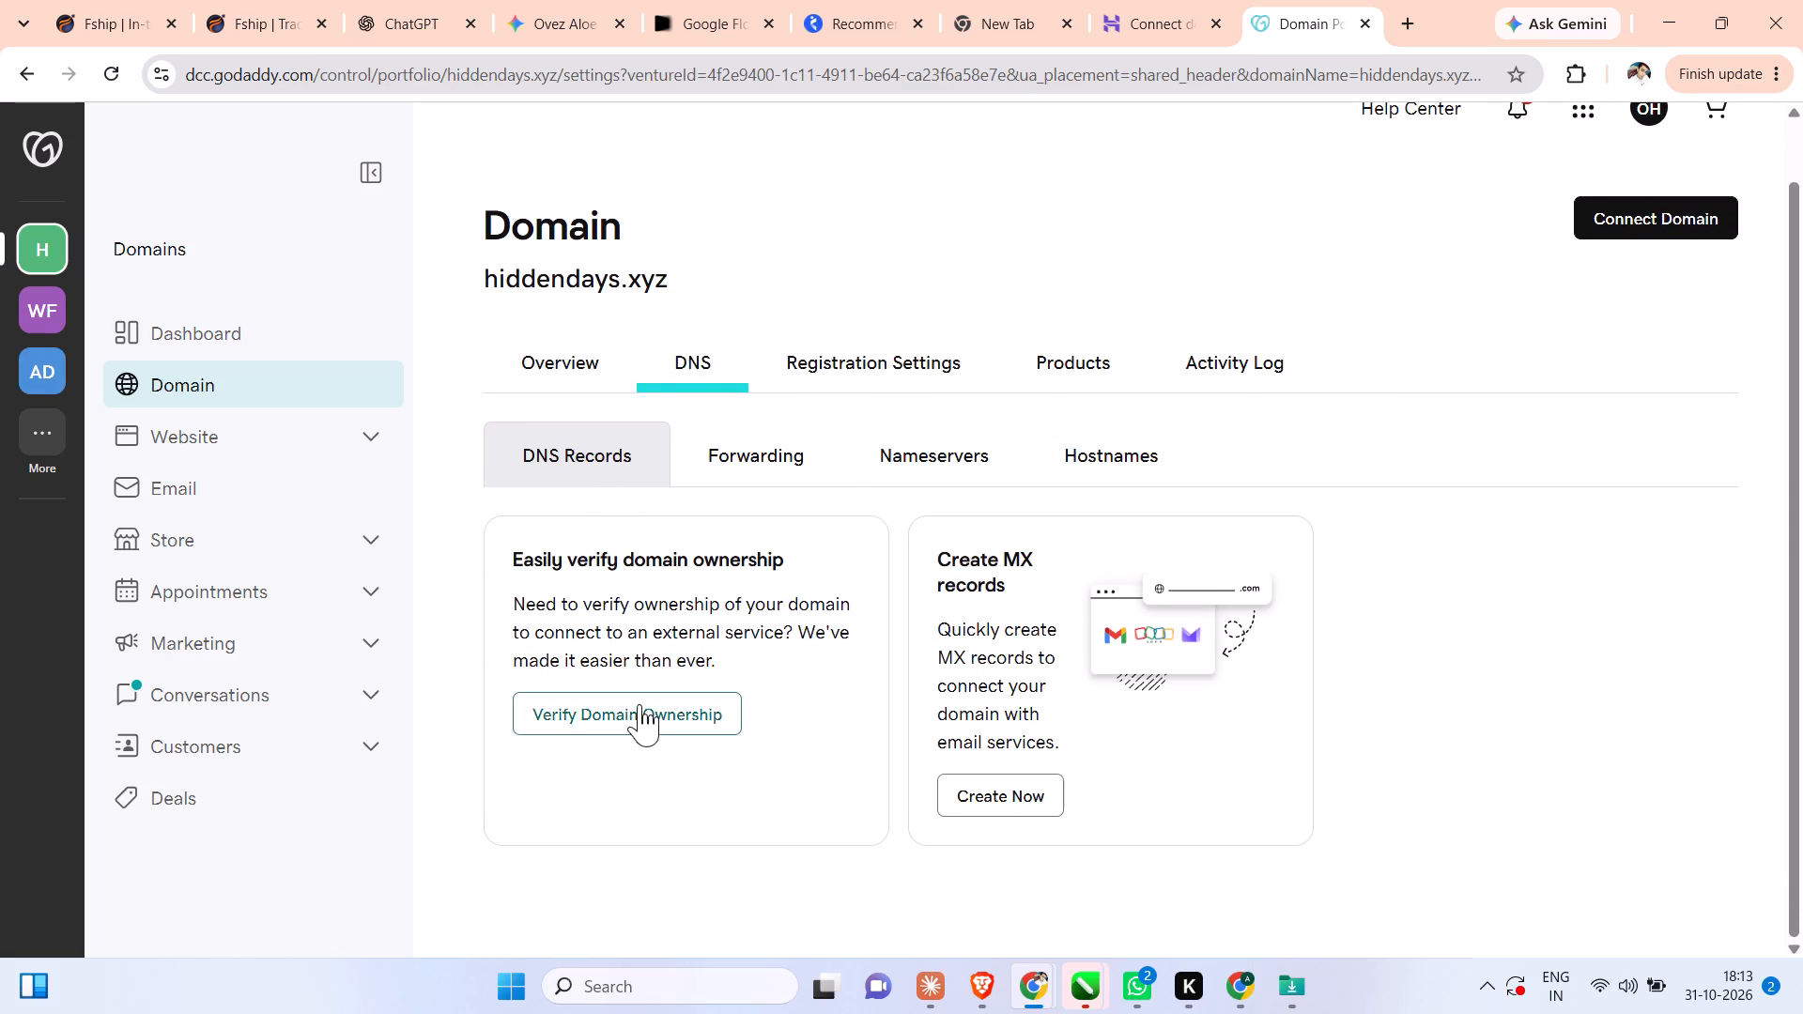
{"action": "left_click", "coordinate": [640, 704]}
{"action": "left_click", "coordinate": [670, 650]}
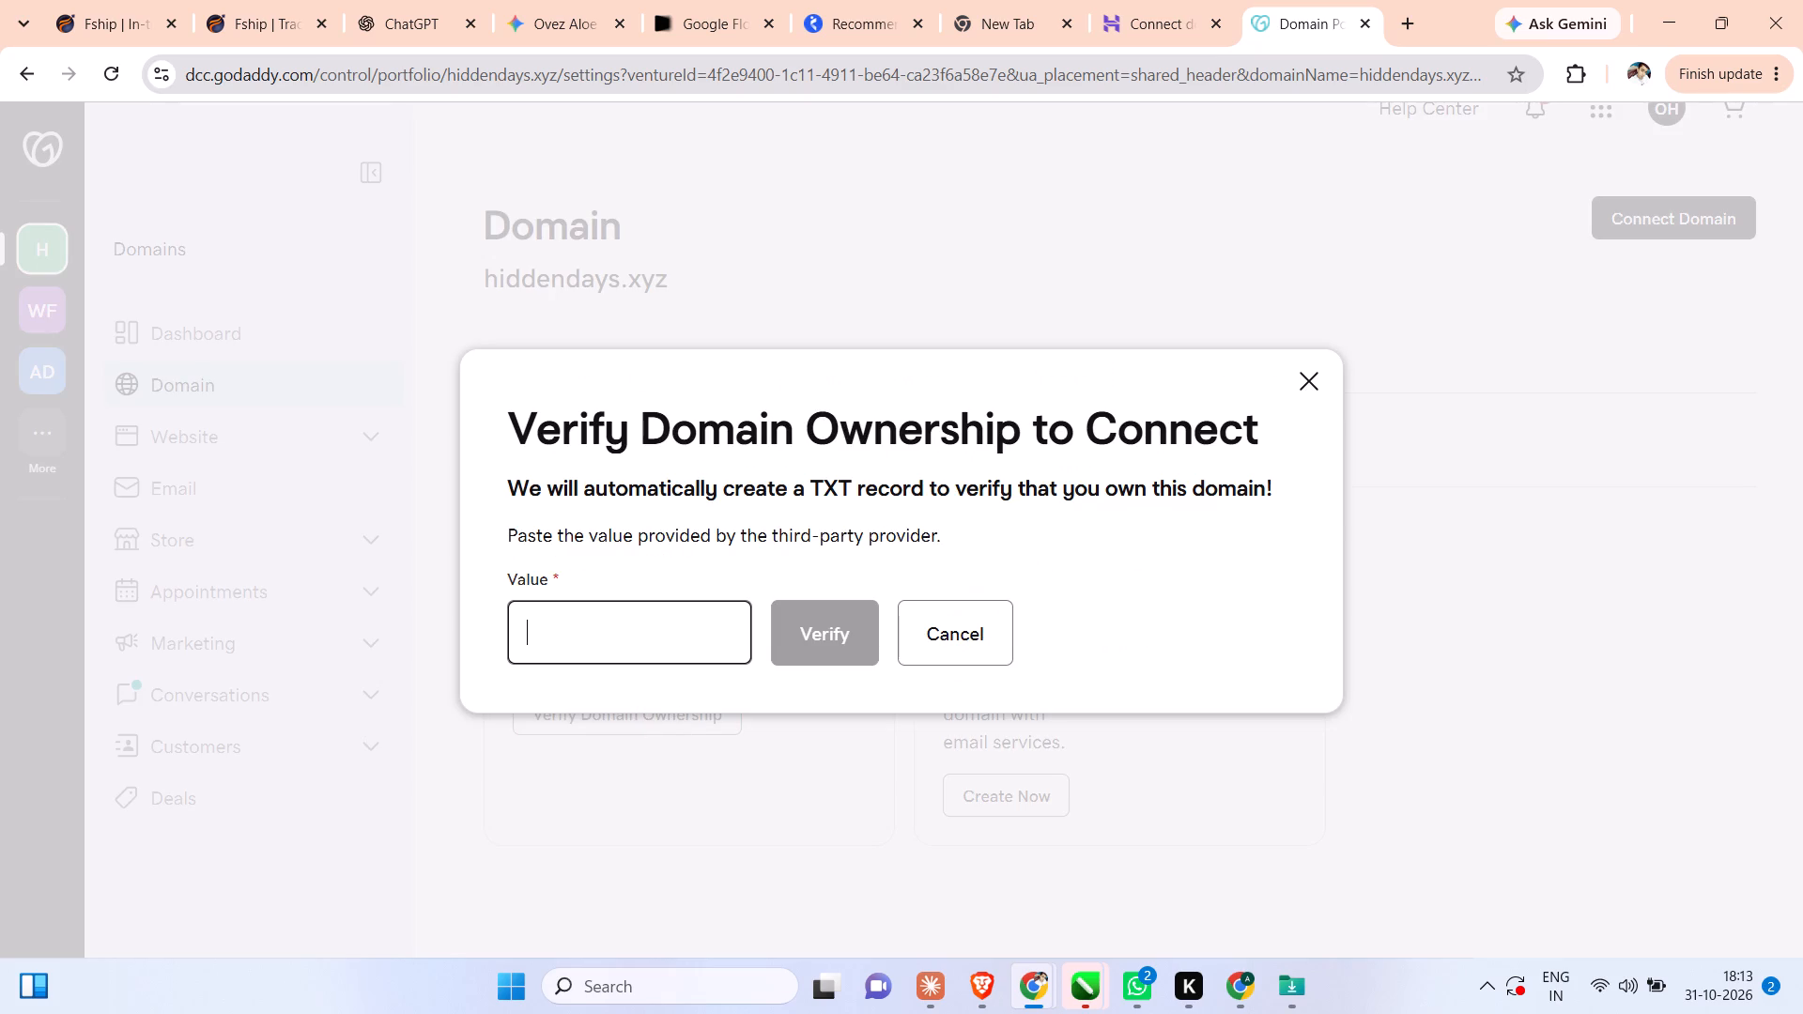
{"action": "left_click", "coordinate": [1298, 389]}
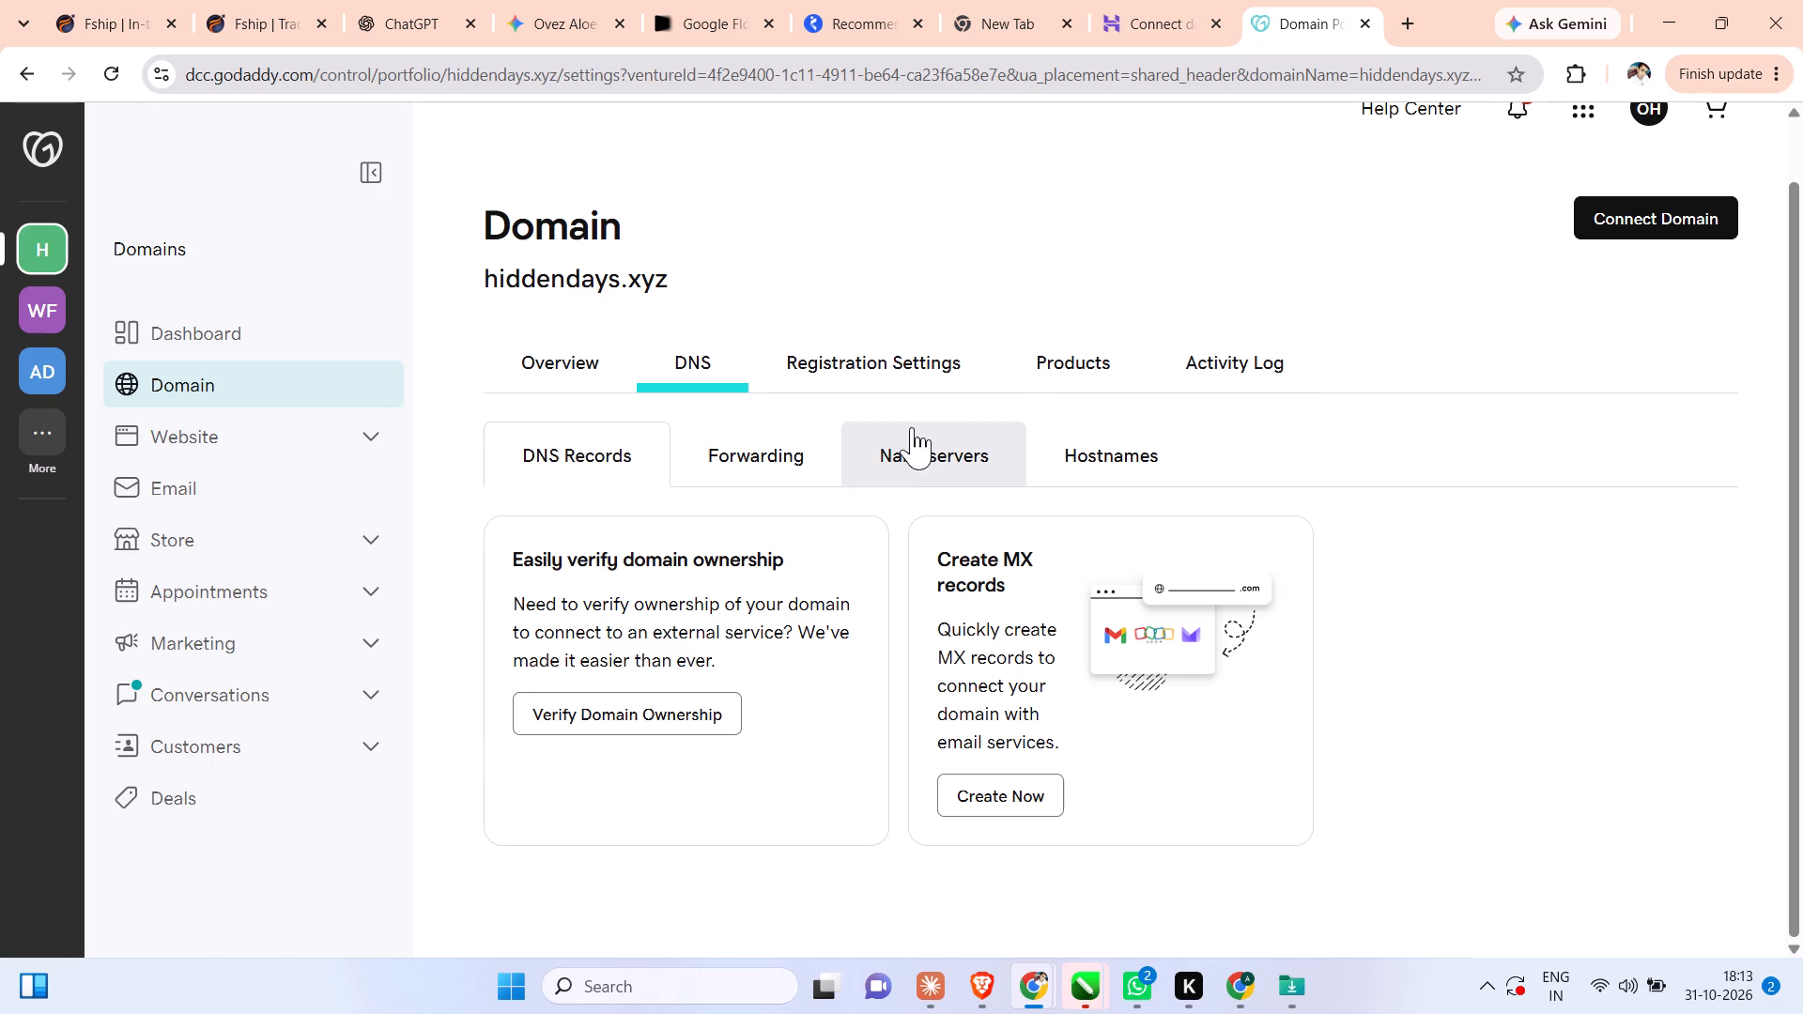
Look through the registration settings and overview of hiddendays.xyz for a way to change the nameservers.
{"action": "left_click", "coordinate": [879, 370]}
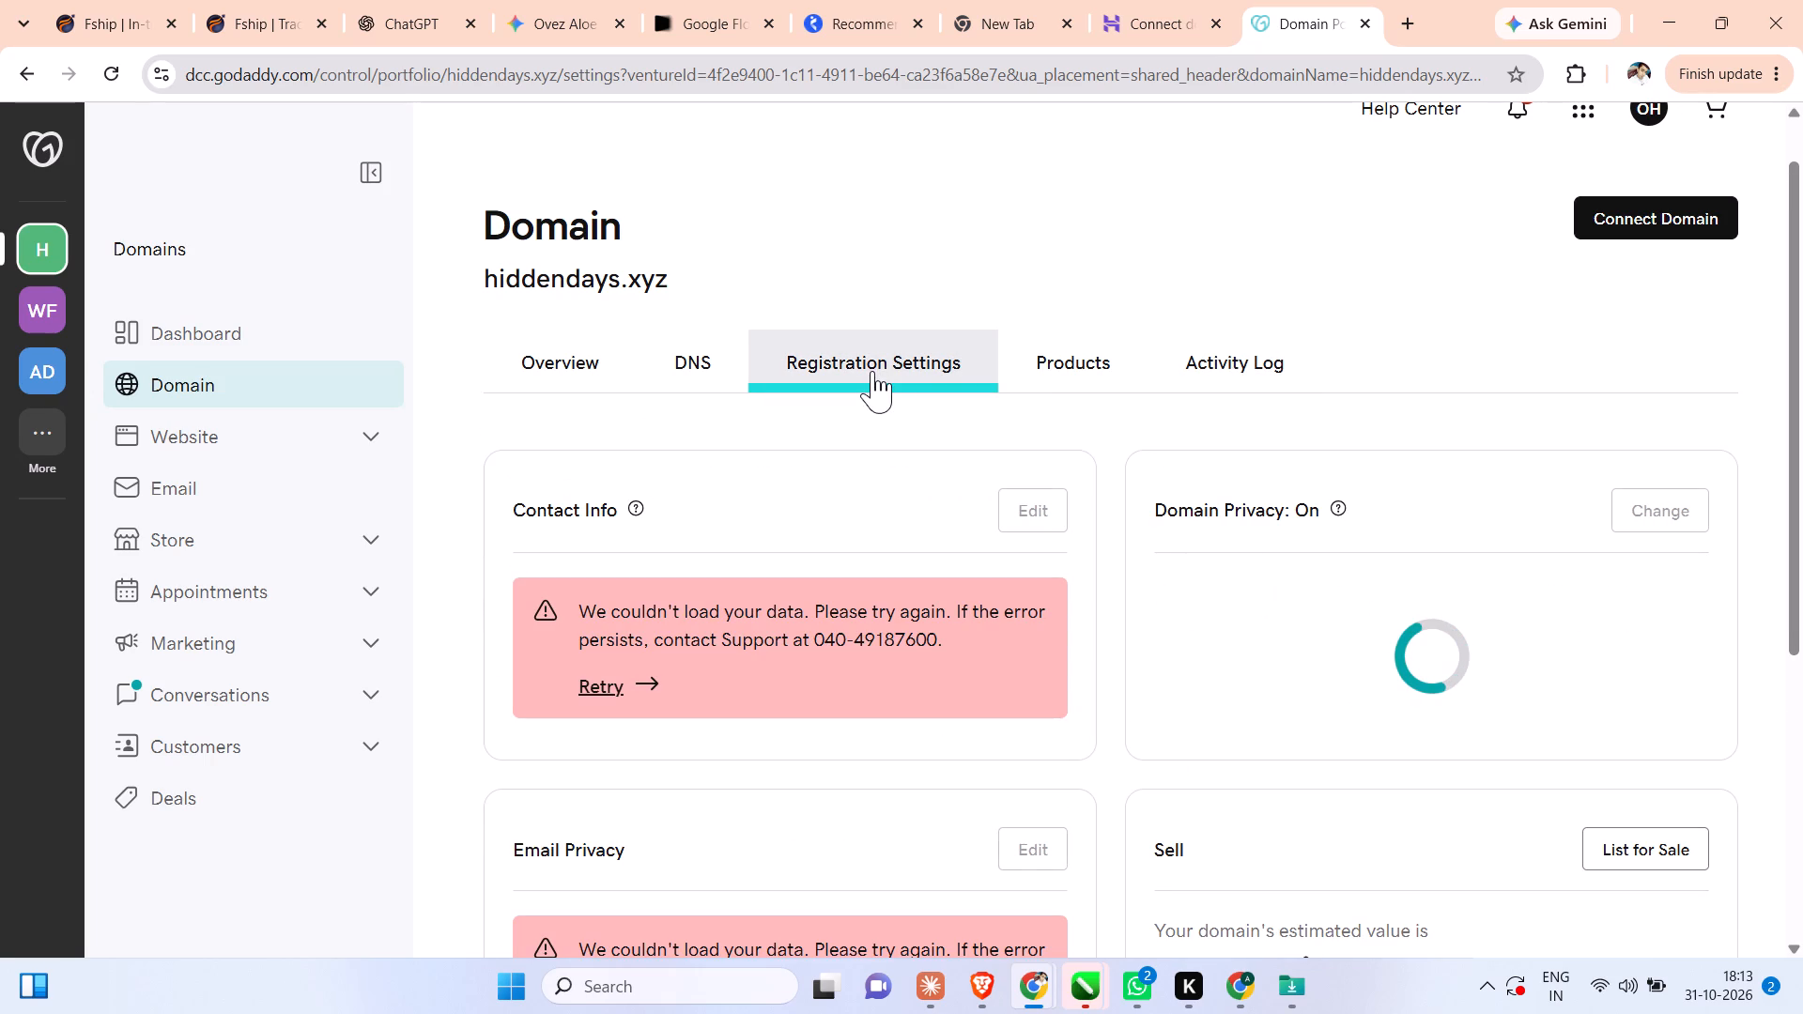
{"action": "scroll", "coordinate": [863, 382], "scroll_direction": "down", "scroll_amount": 2}
{"action": "left_click", "coordinate": [578, 279]}
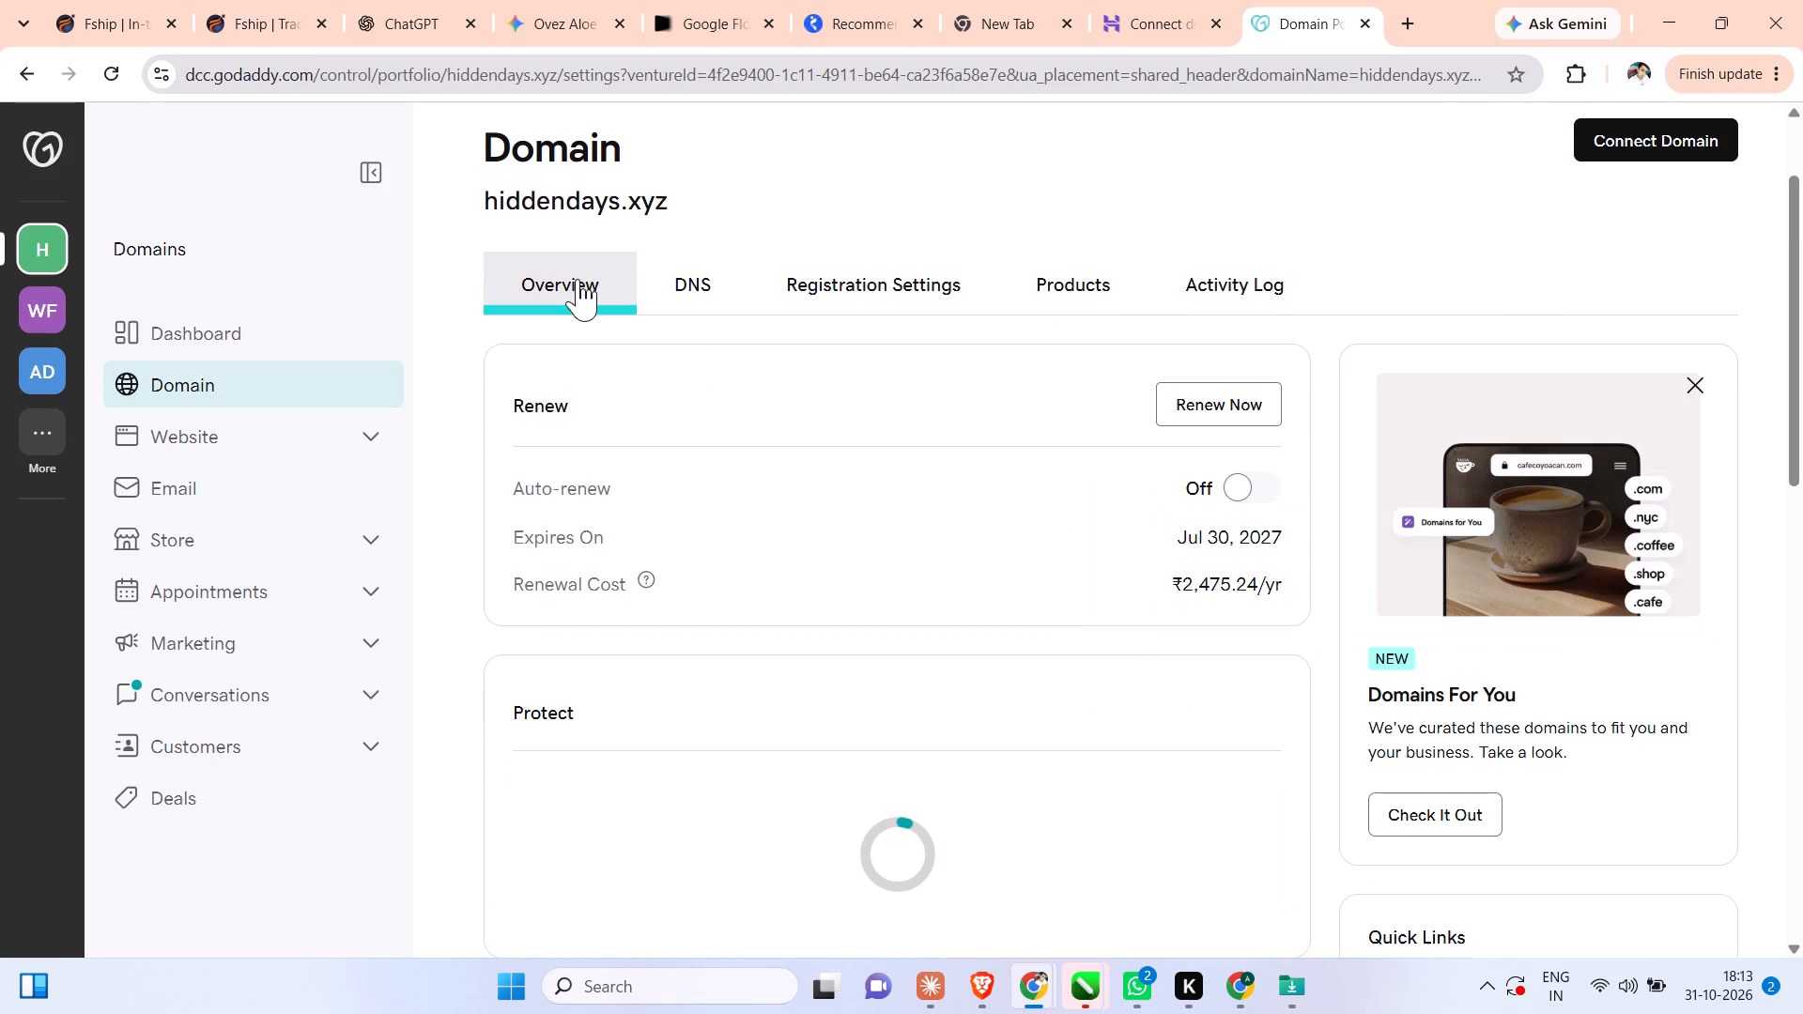
{"action": "left_click", "coordinate": [578, 279]}
{"action": "scroll", "coordinate": [620, 426], "scroll_direction": "down", "scroll_amount": 5}
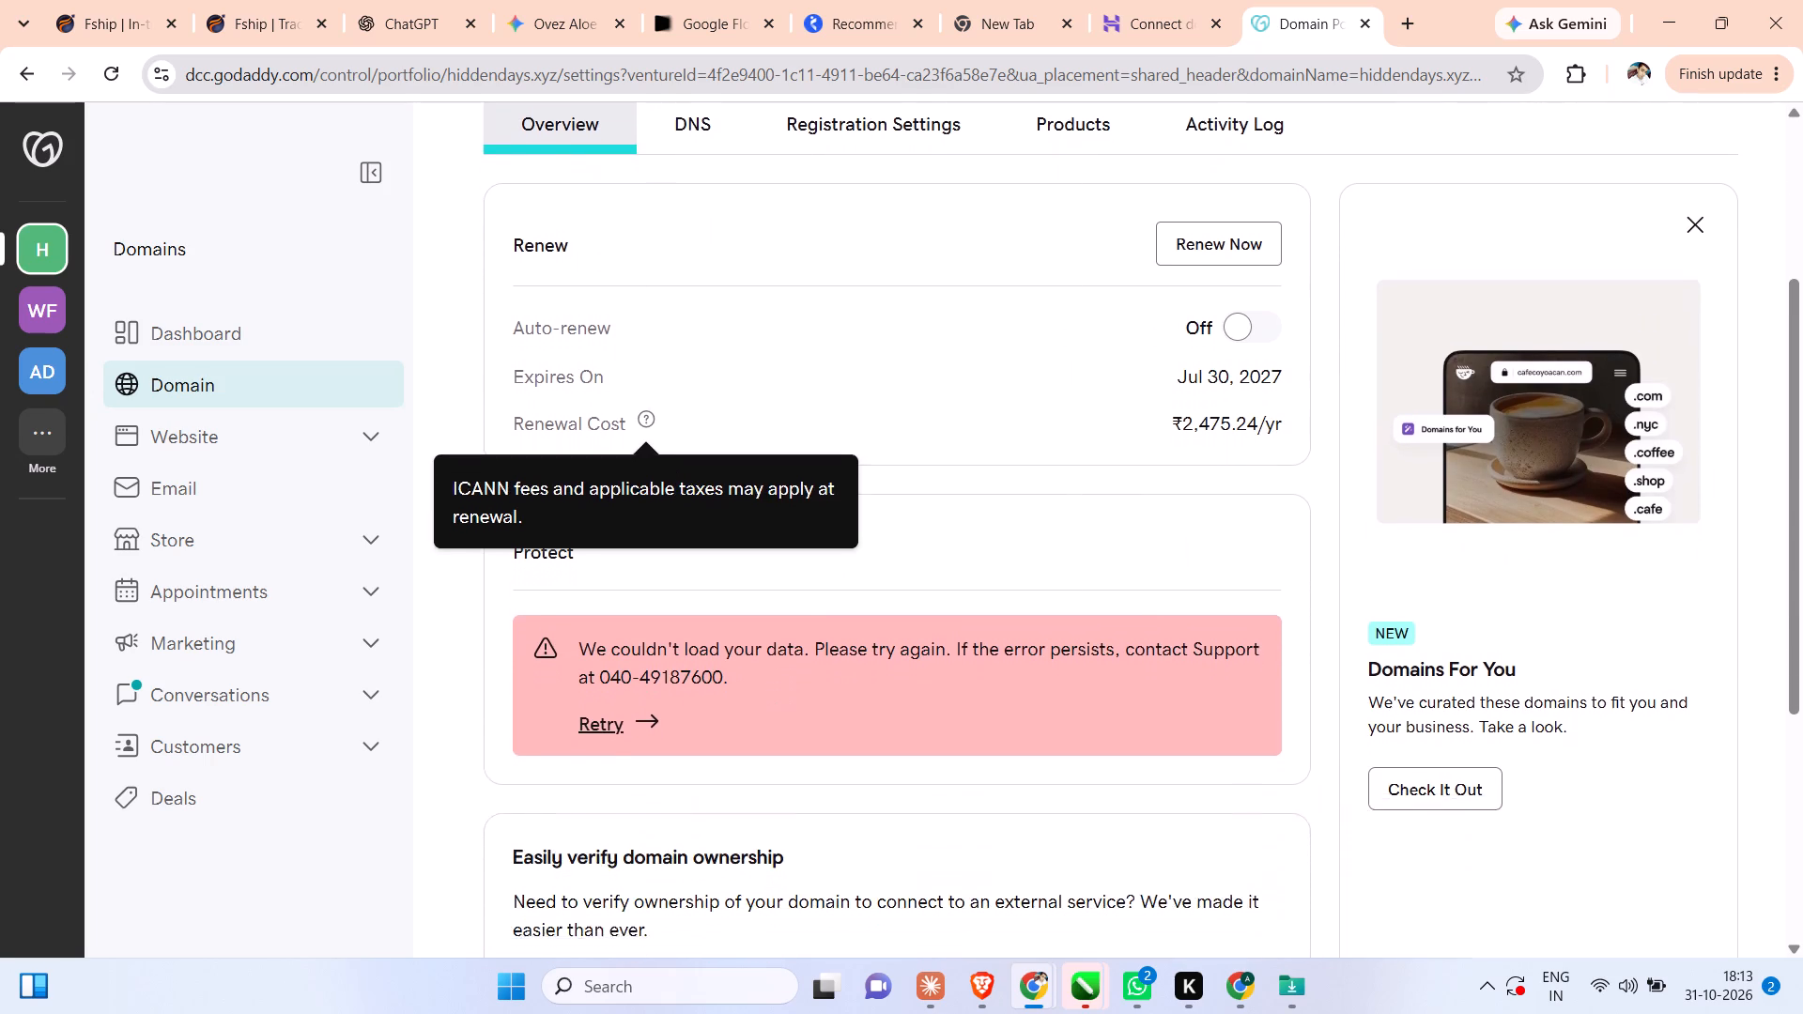
{"action": "scroll", "coordinate": [693, 534], "scroll_direction": "down", "scroll_amount": 4}
{"action": "scroll", "coordinate": [618, 557], "scroll_direction": "down", "scroll_amount": 10}
{"action": "scroll", "coordinate": [641, 555], "scroll_direction": "up", "scroll_amount": 10}
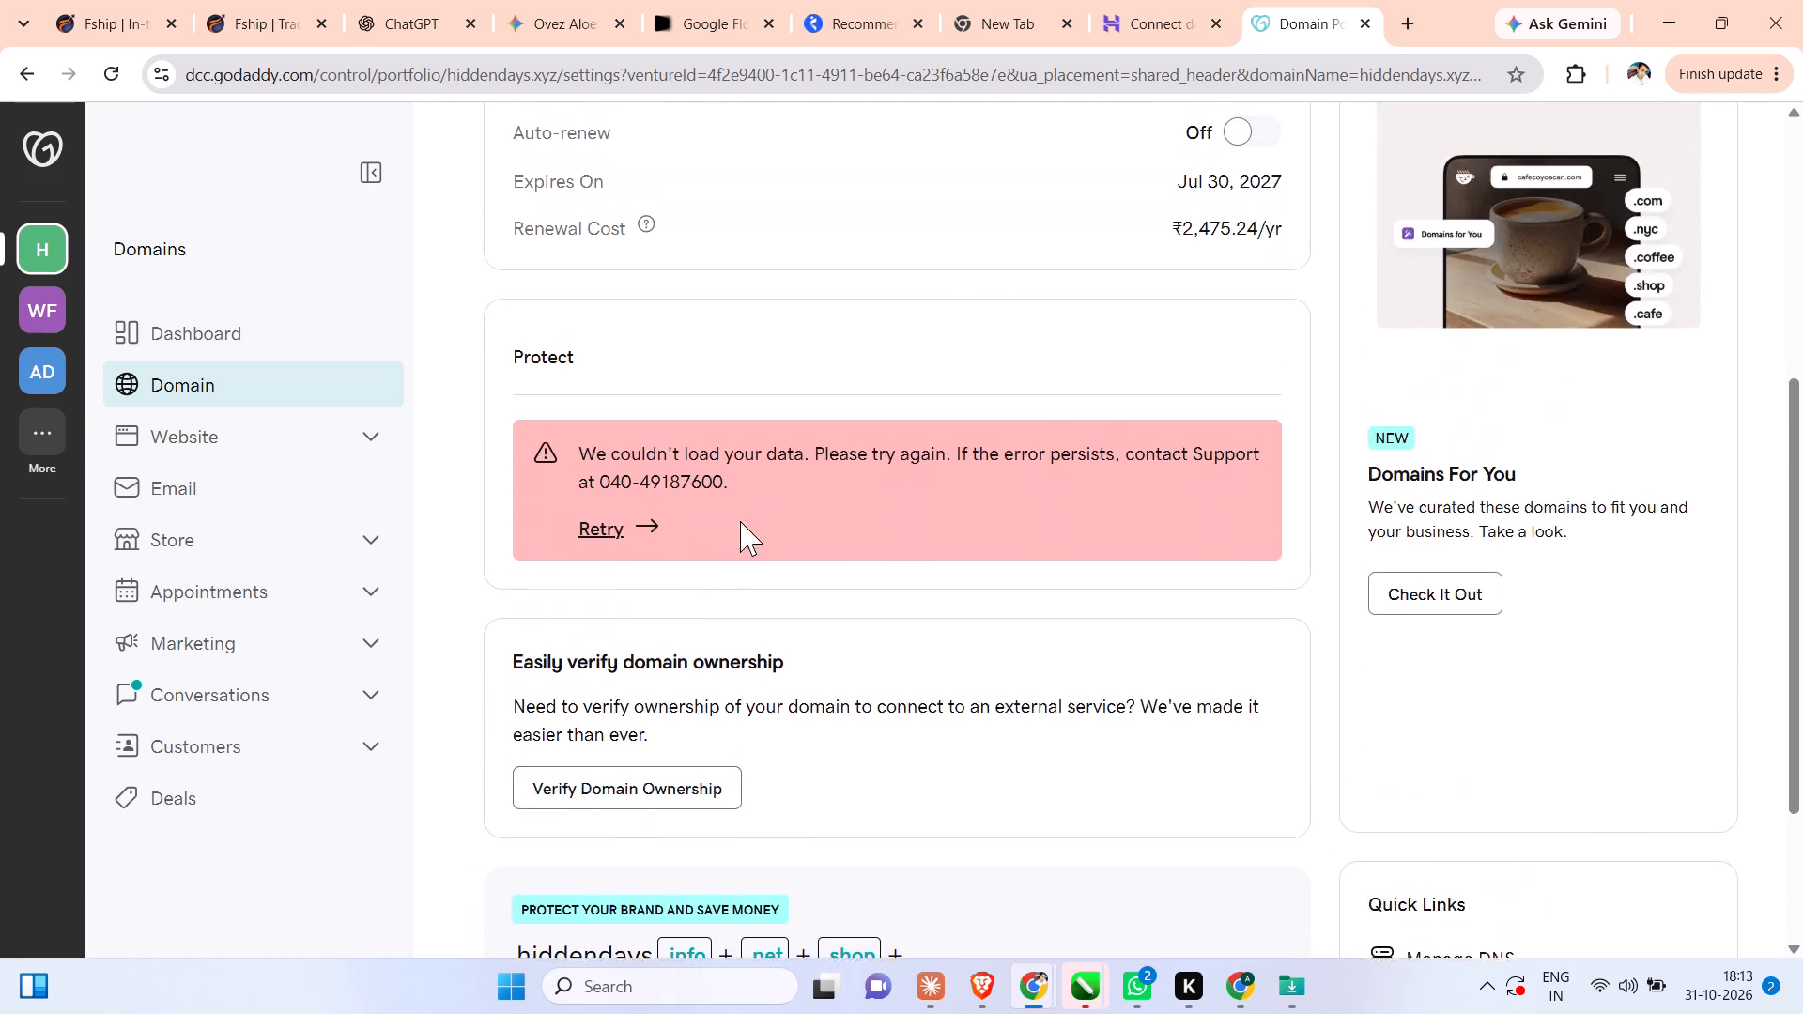
{"action": "scroll", "coordinate": [740, 521], "scroll_direction": "up", "scroll_amount": 15}
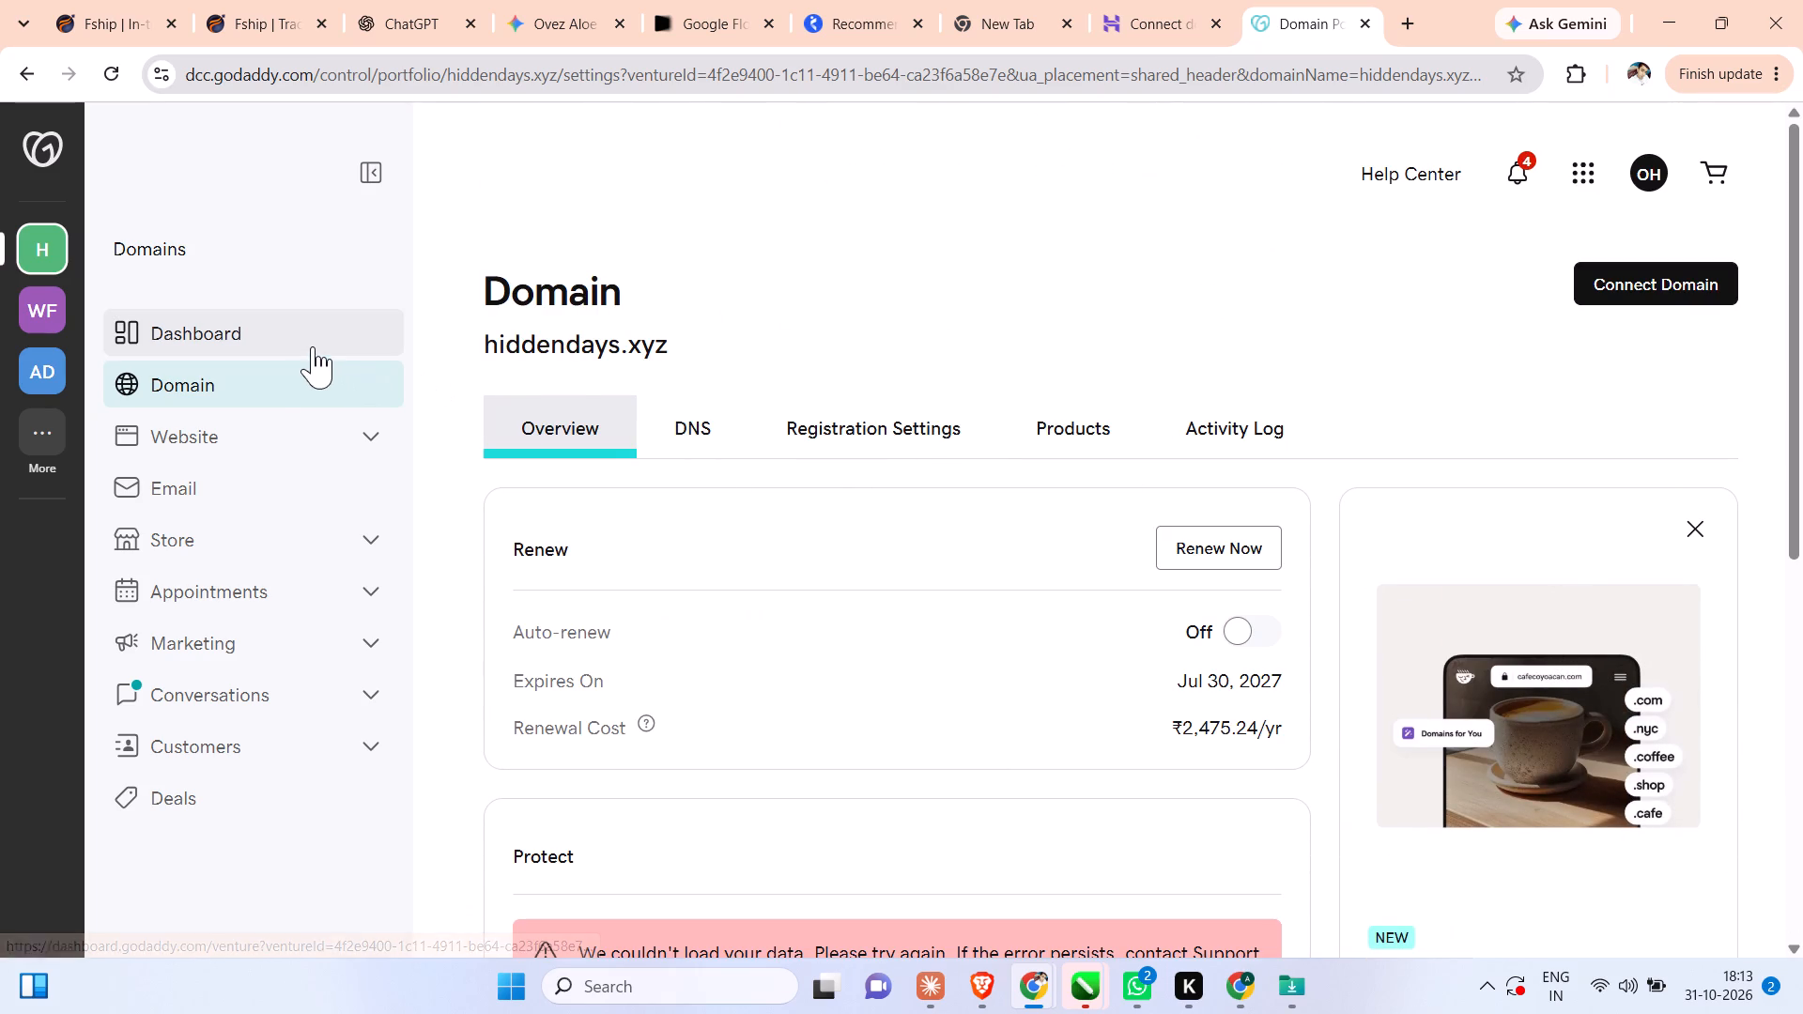
Reload the hiddendays.xyz domain page and reopen its DNS records.
{"action": "left_click", "coordinate": [263, 376]}
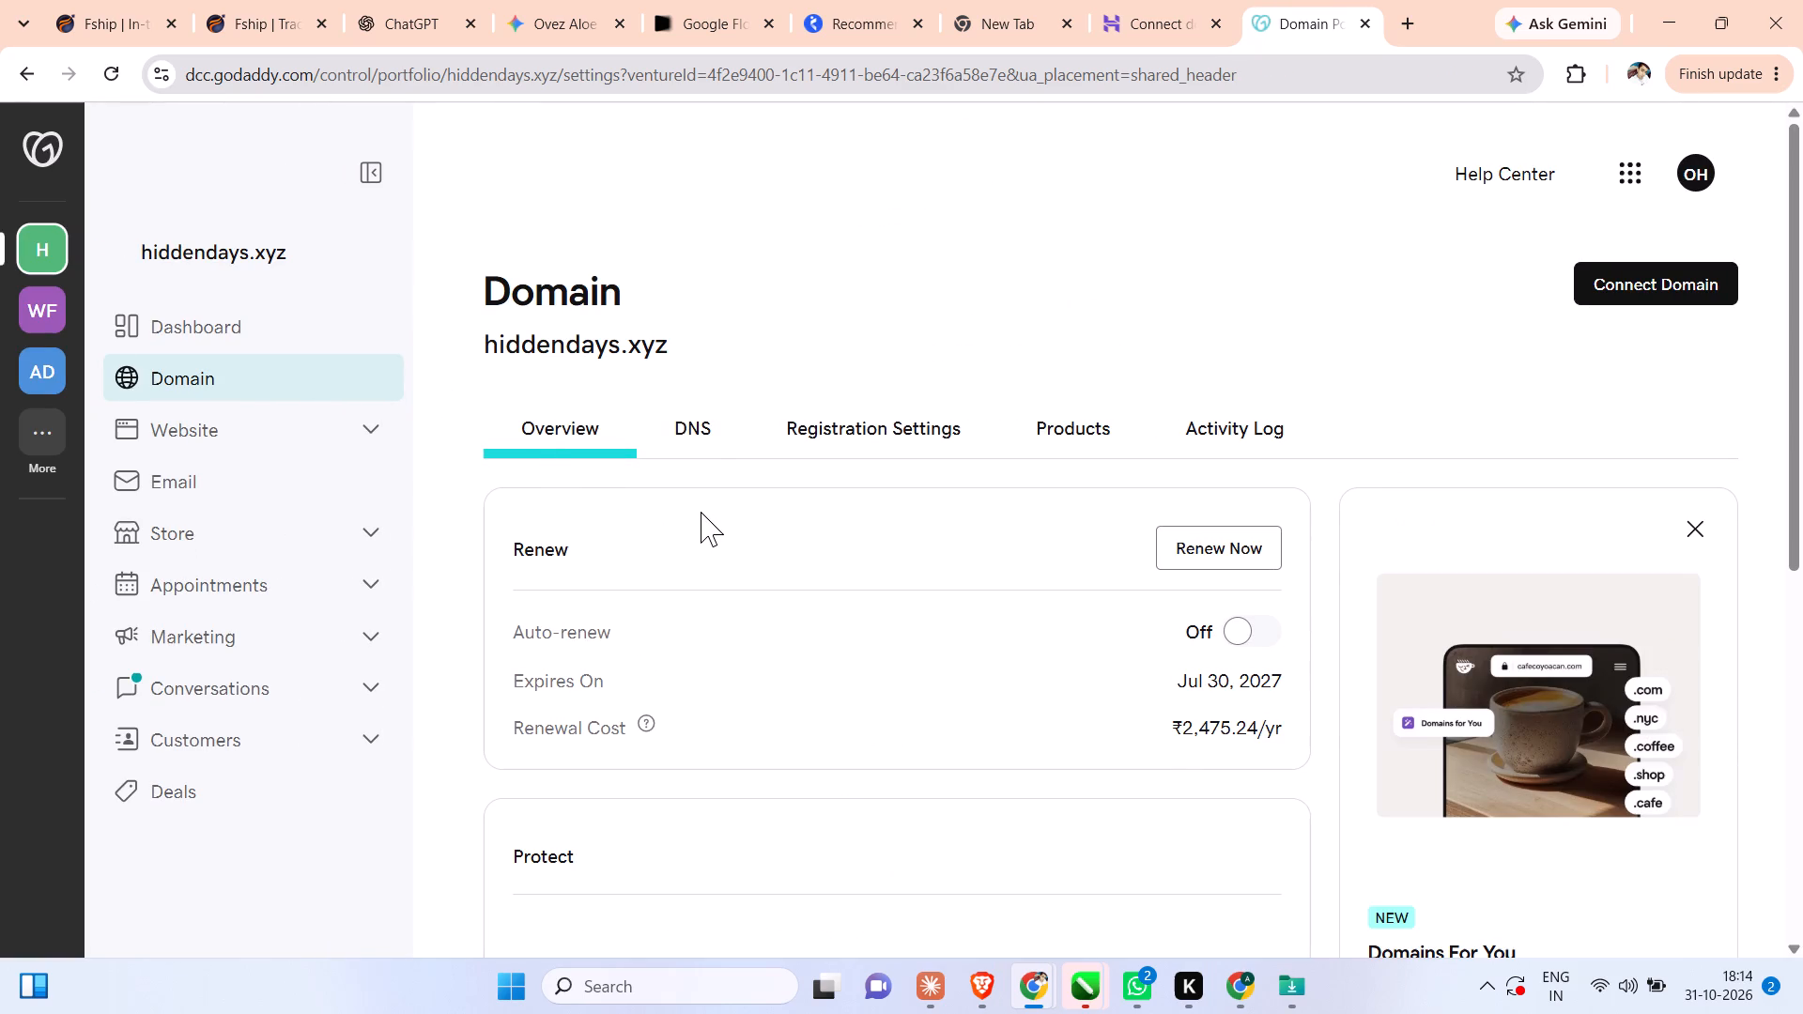
{"action": "scroll", "coordinate": [699, 512], "scroll_direction": "down", "scroll_amount": 4}
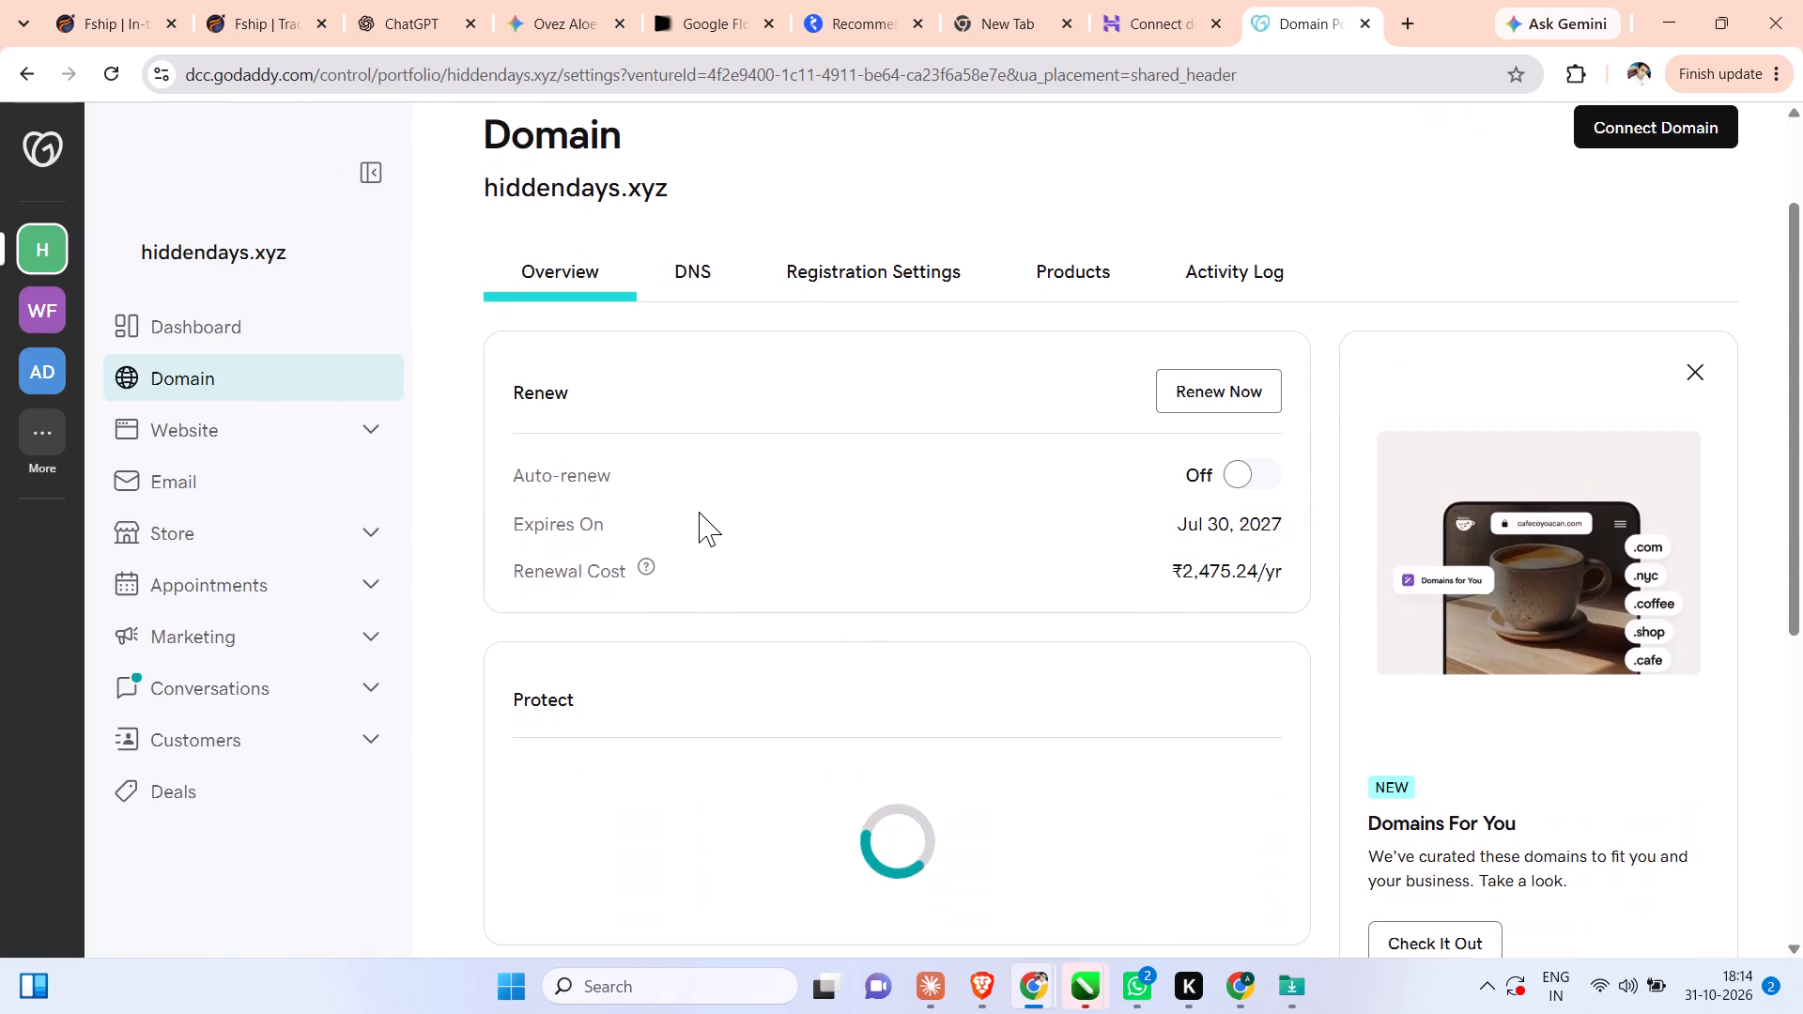
{"action": "left_click", "coordinate": [694, 272]}
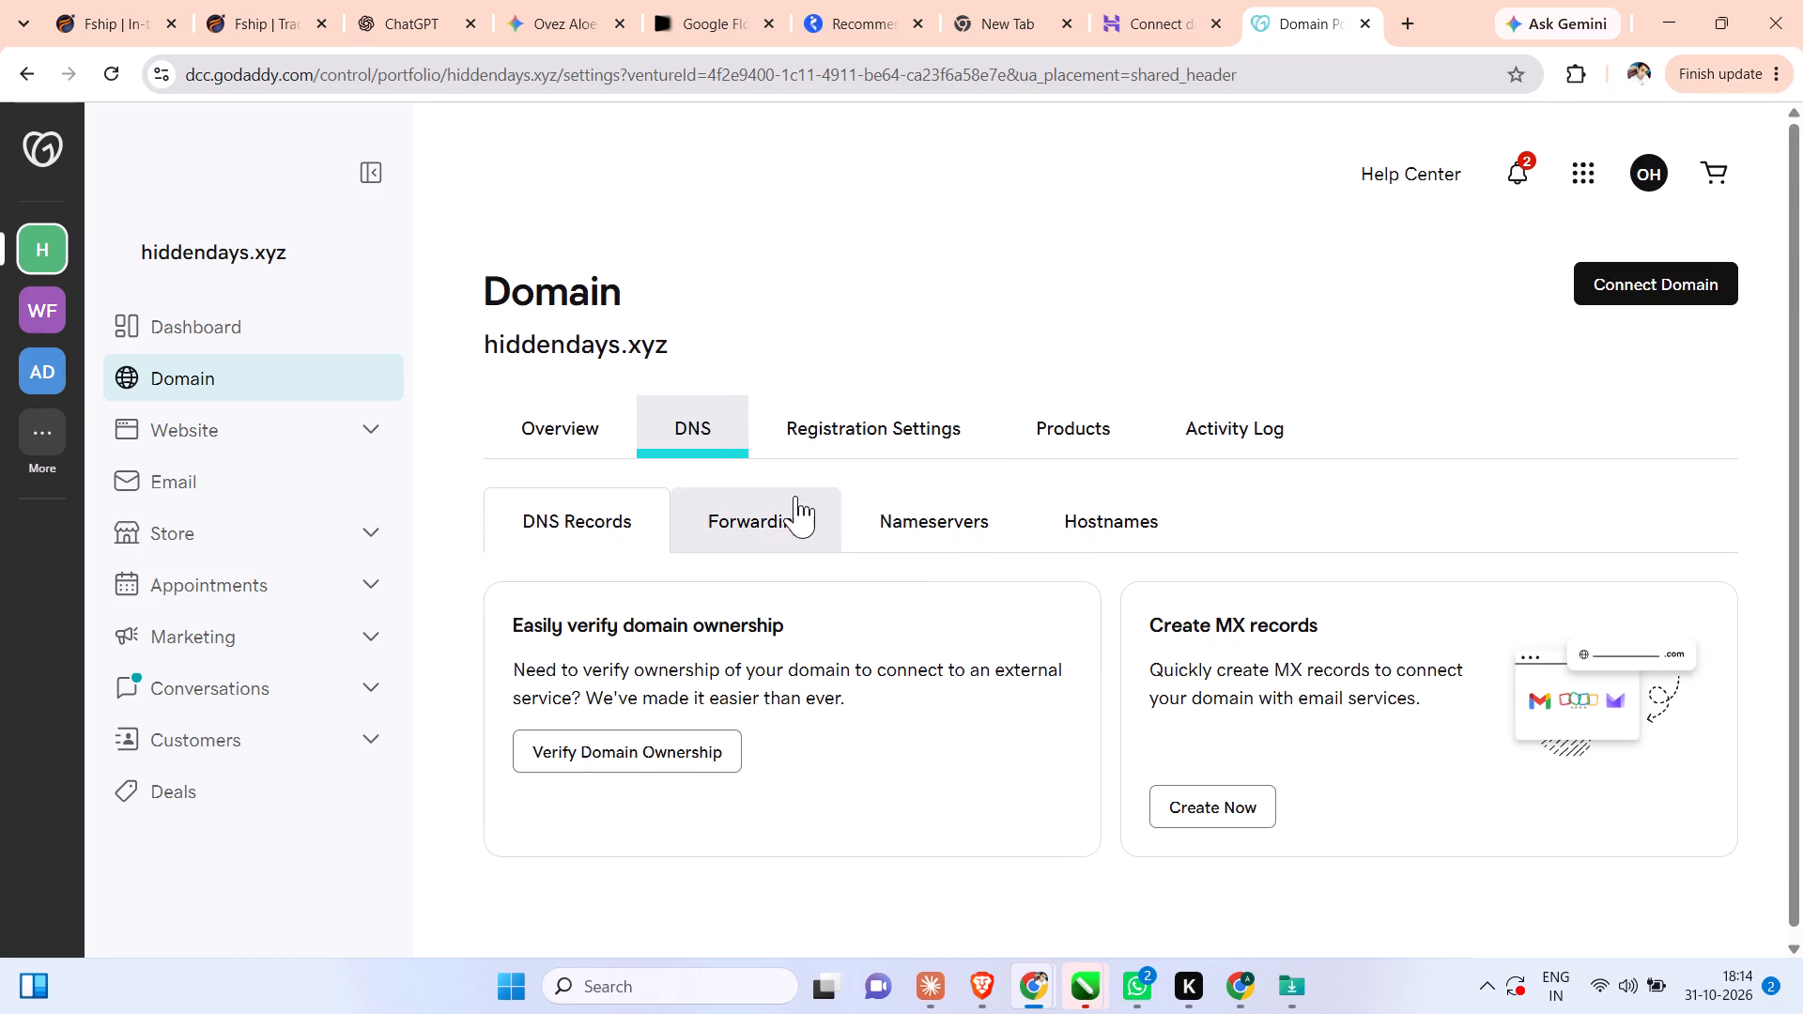
Examine the registration settings, connected products and activity log of the hiddendays.xyz domain.
{"action": "left_click", "coordinate": [832, 424]}
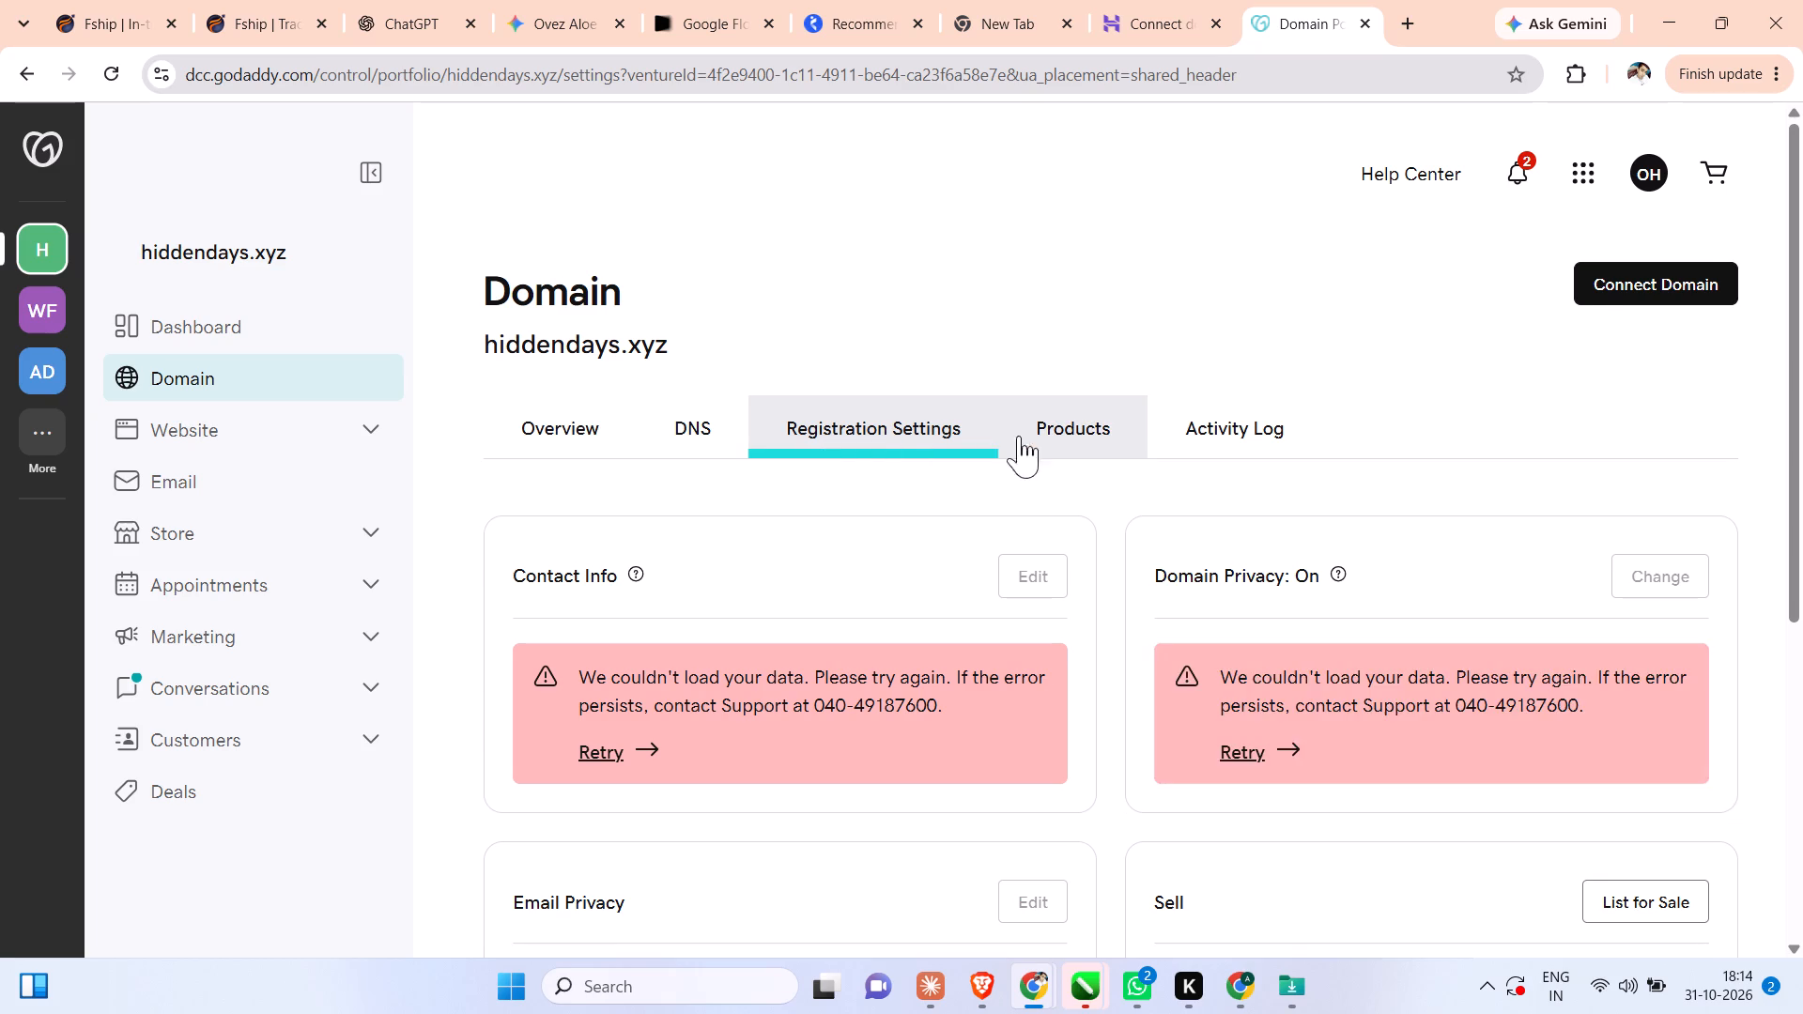
{"action": "left_click", "coordinate": [1054, 436]}
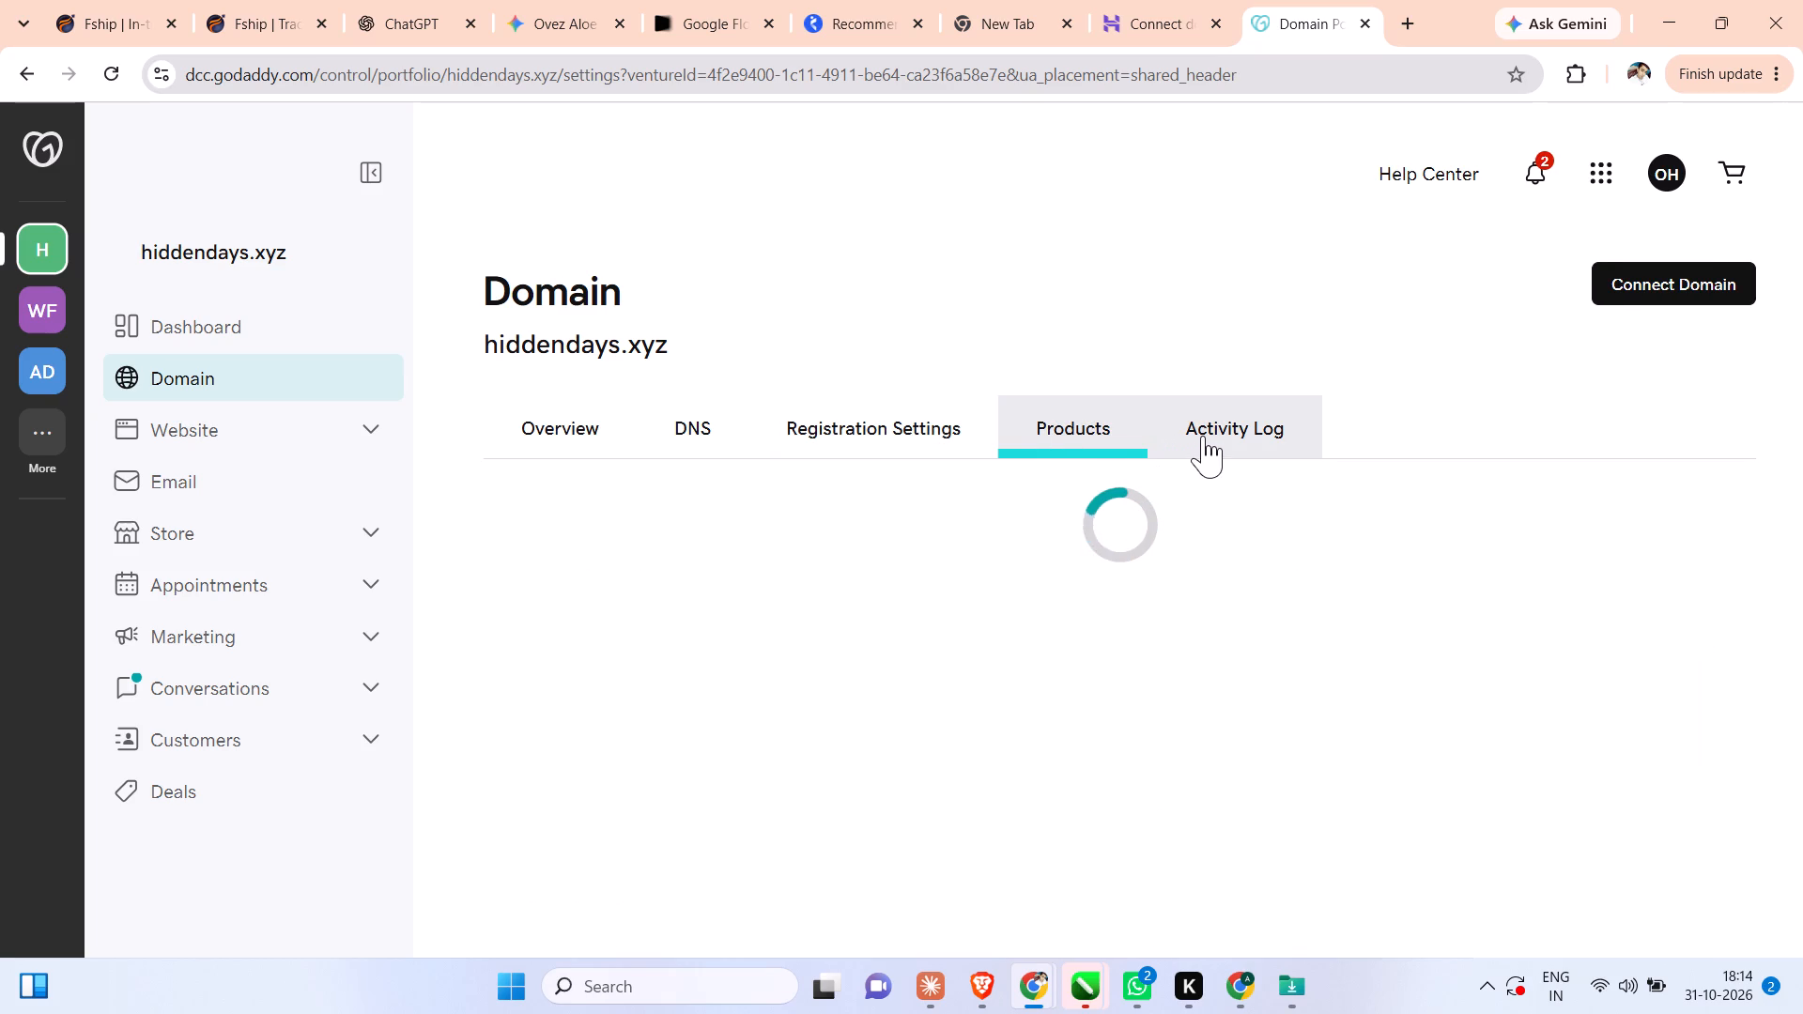
{"action": "scroll", "coordinate": [1206, 436], "scroll_direction": "down", "scroll_amount": 1}
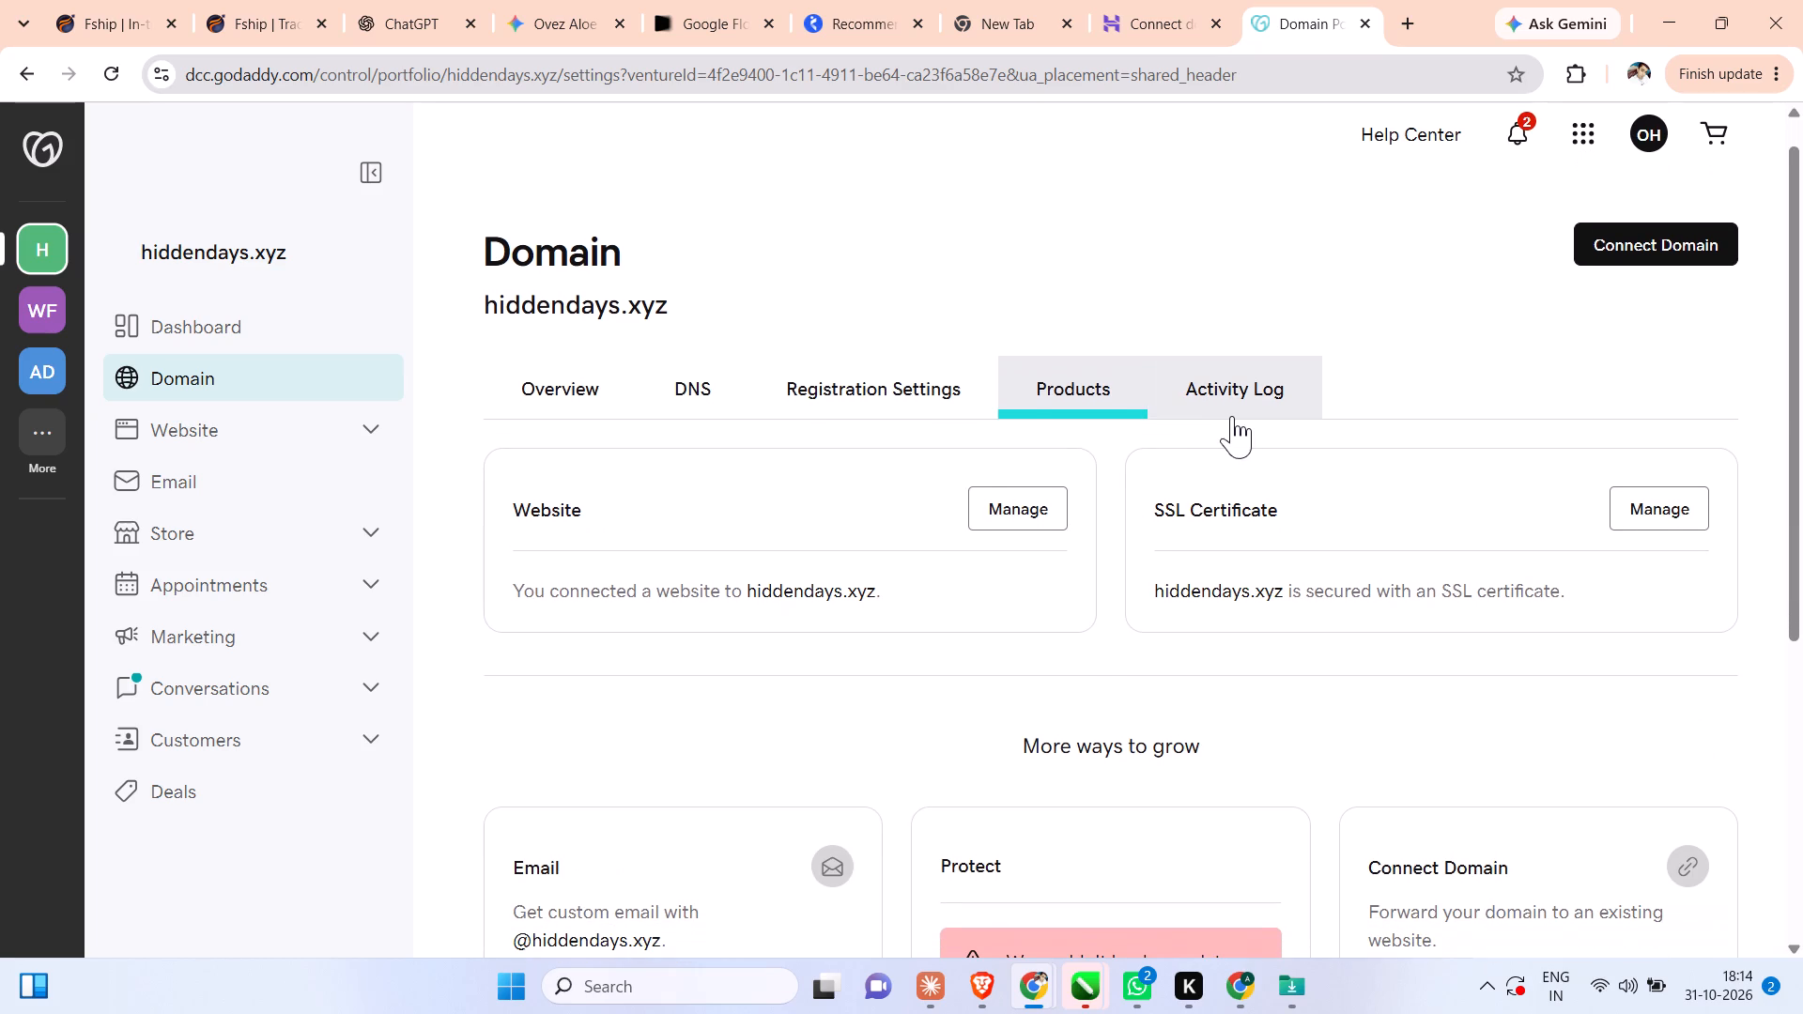
{"action": "left_click", "coordinate": [1232, 414]}
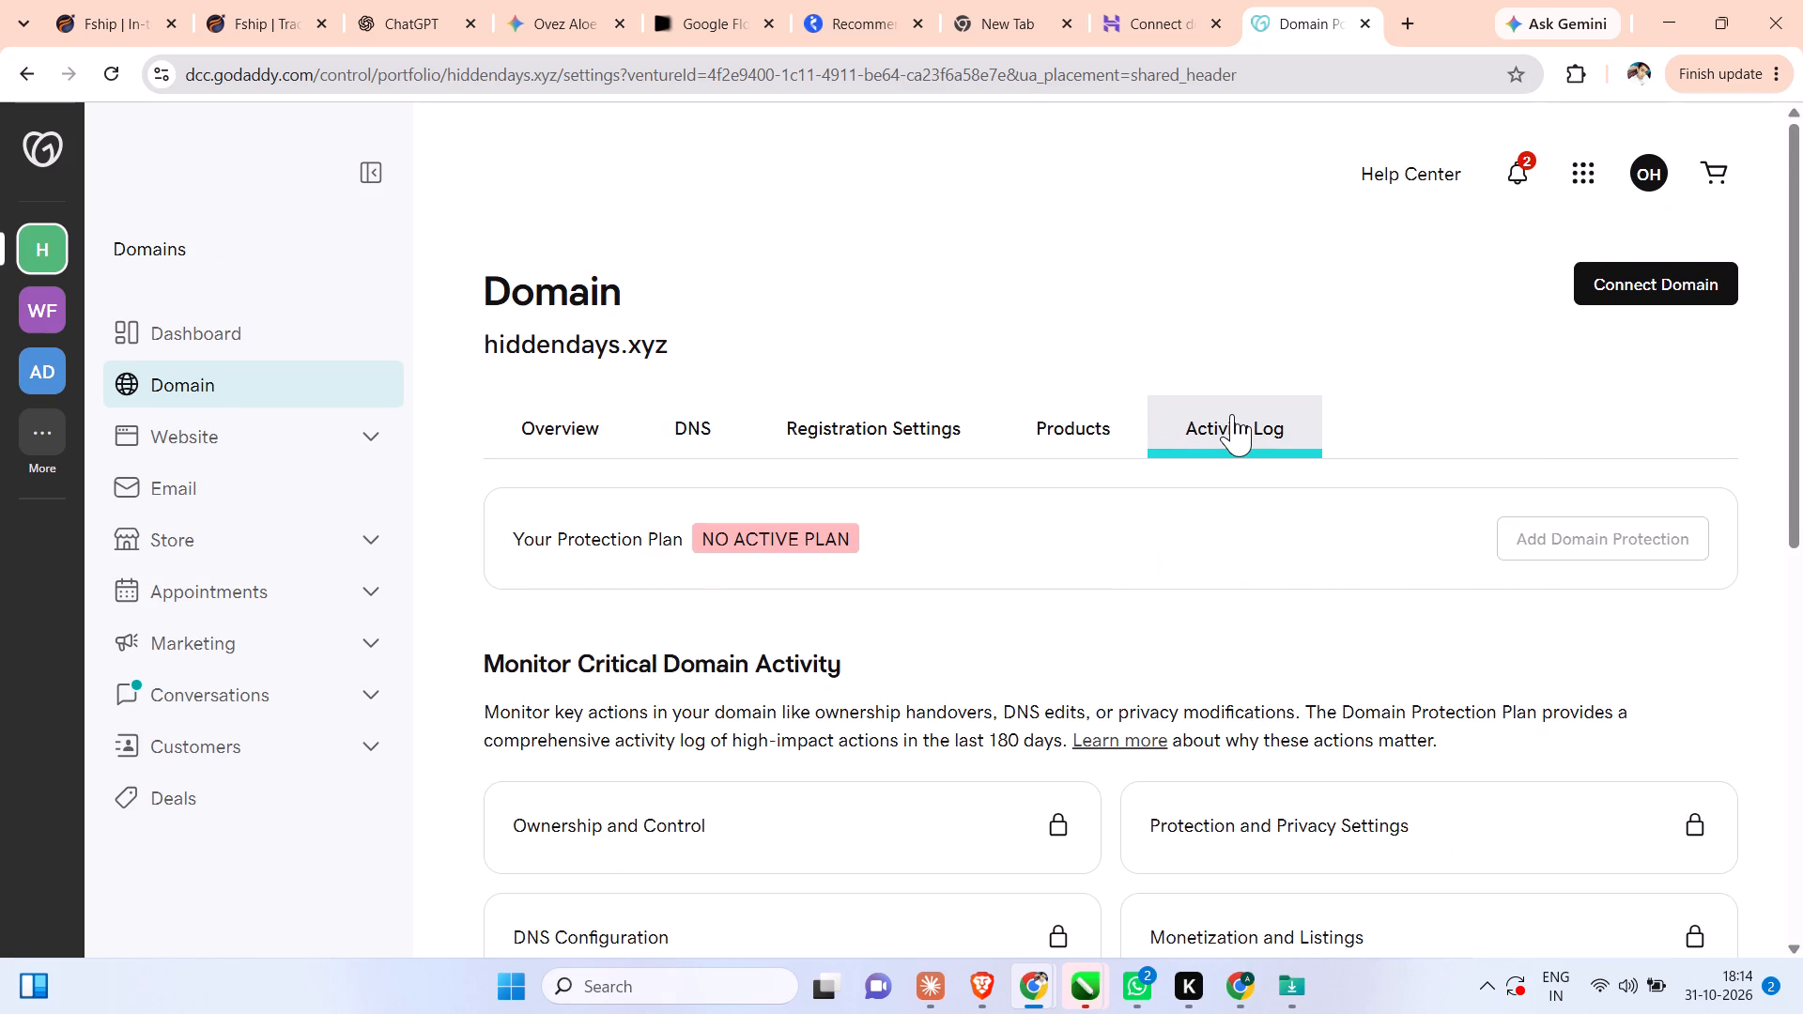
{"action": "scroll", "coordinate": [1179, 438], "scroll_direction": "down", "scroll_amount": 9}
{"action": "scroll", "coordinate": [931, 560], "scroll_direction": "up", "scroll_amount": 7}
{"action": "scroll", "coordinate": [932, 549], "scroll_direction": "down", "scroll_amount": 7}
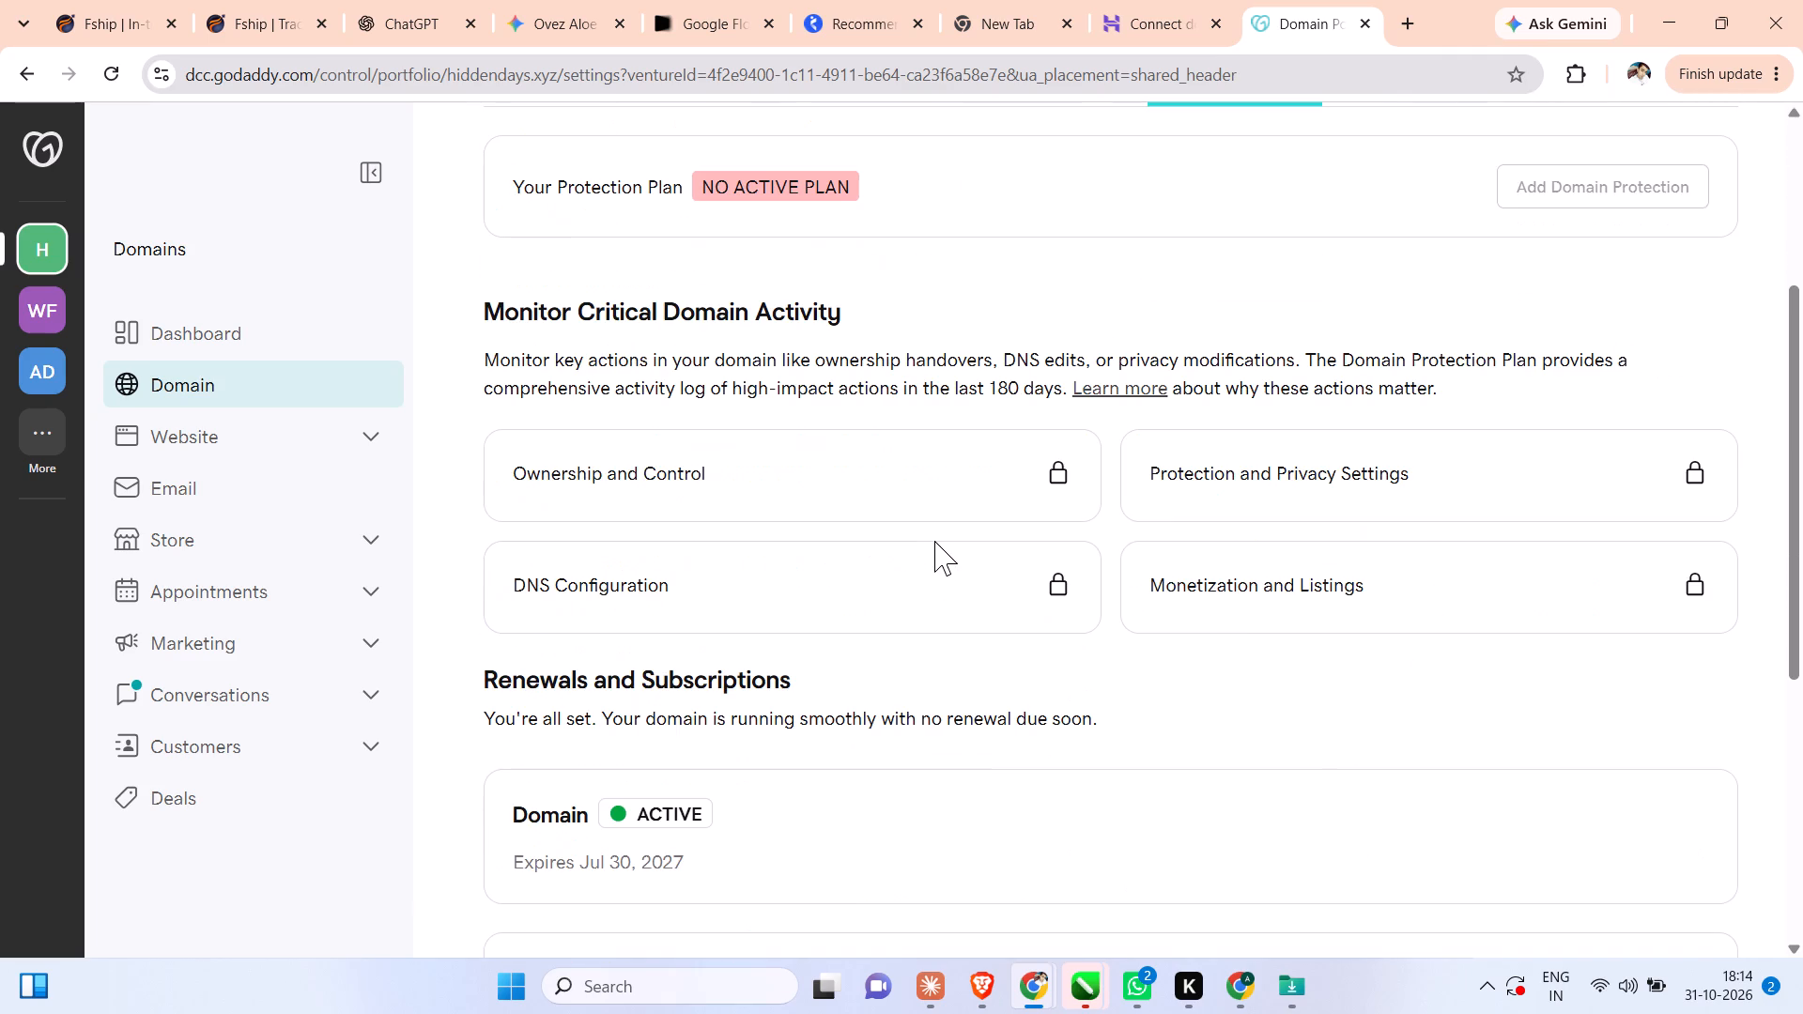
{"action": "scroll", "coordinate": [936, 558], "scroll_direction": "down", "scroll_amount": 6}
{"action": "scroll", "coordinate": [939, 561], "scroll_direction": "up", "scroll_amount": 17}
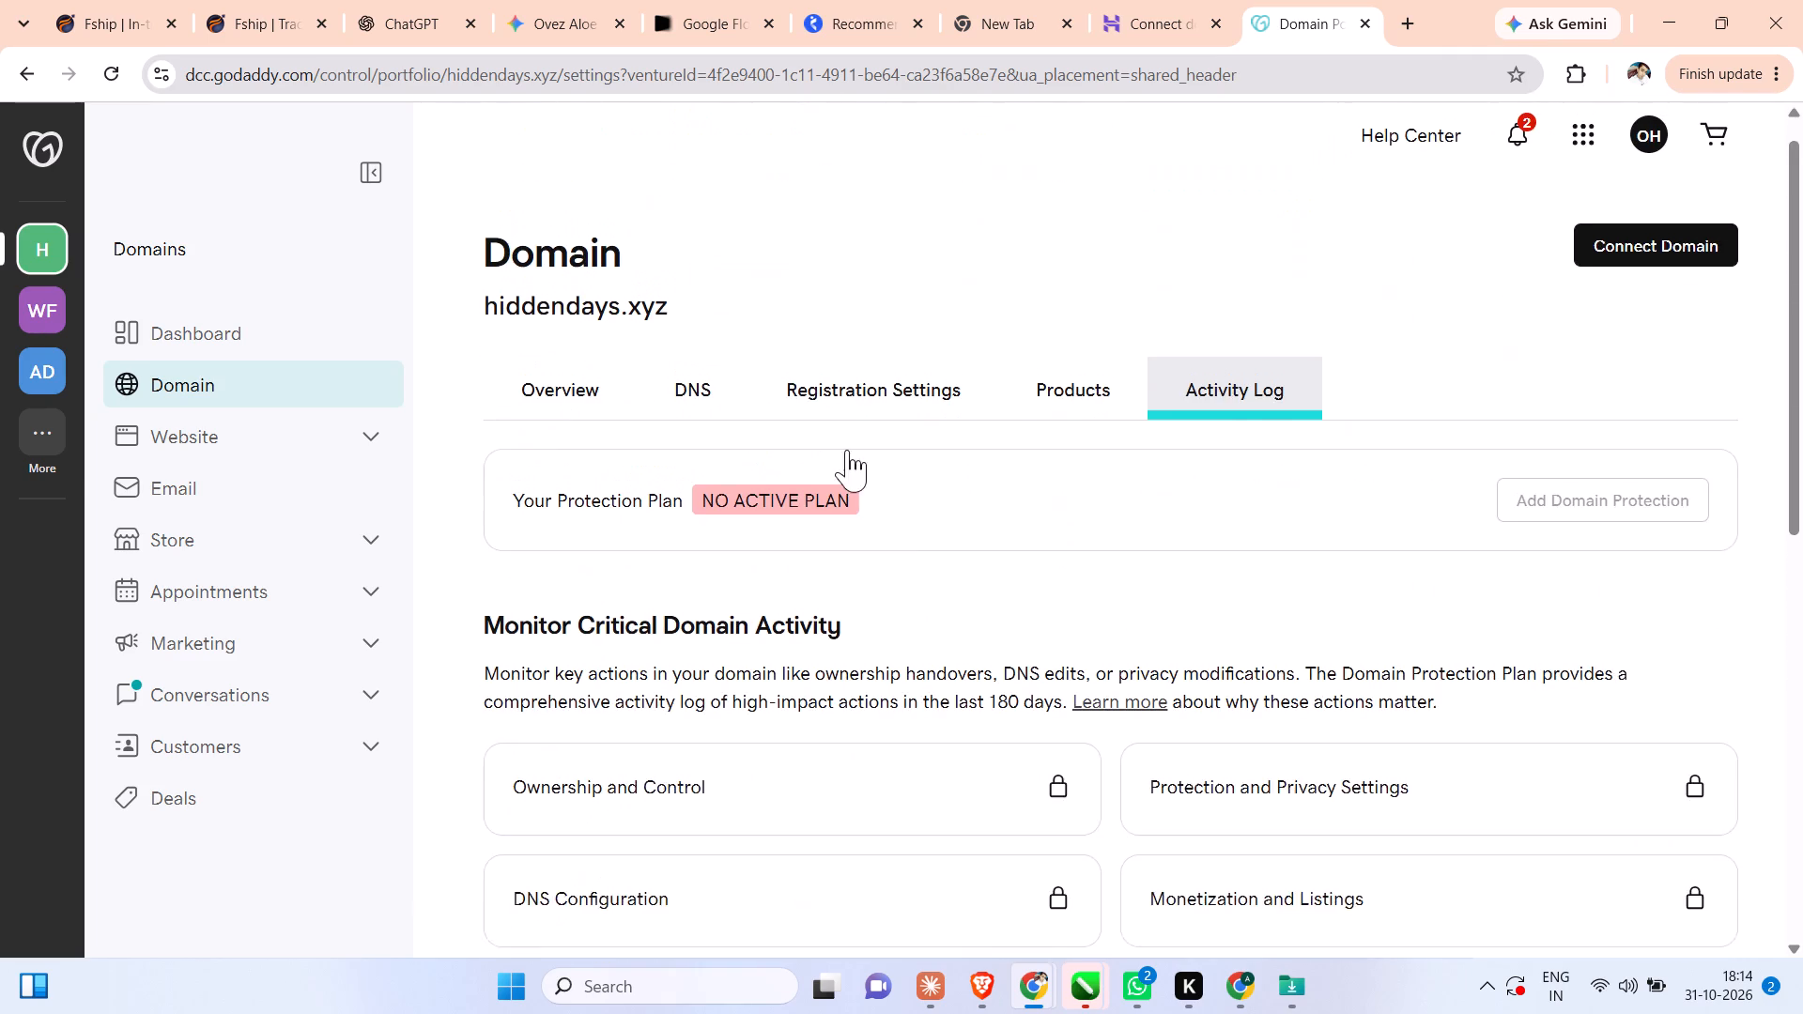
{"action": "scroll", "coordinate": [847, 450], "scroll_direction": "up", "scroll_amount": 3}
{"action": "left_click_drag", "start_coordinate": [478, 344], "coordinate": [595, 366]}
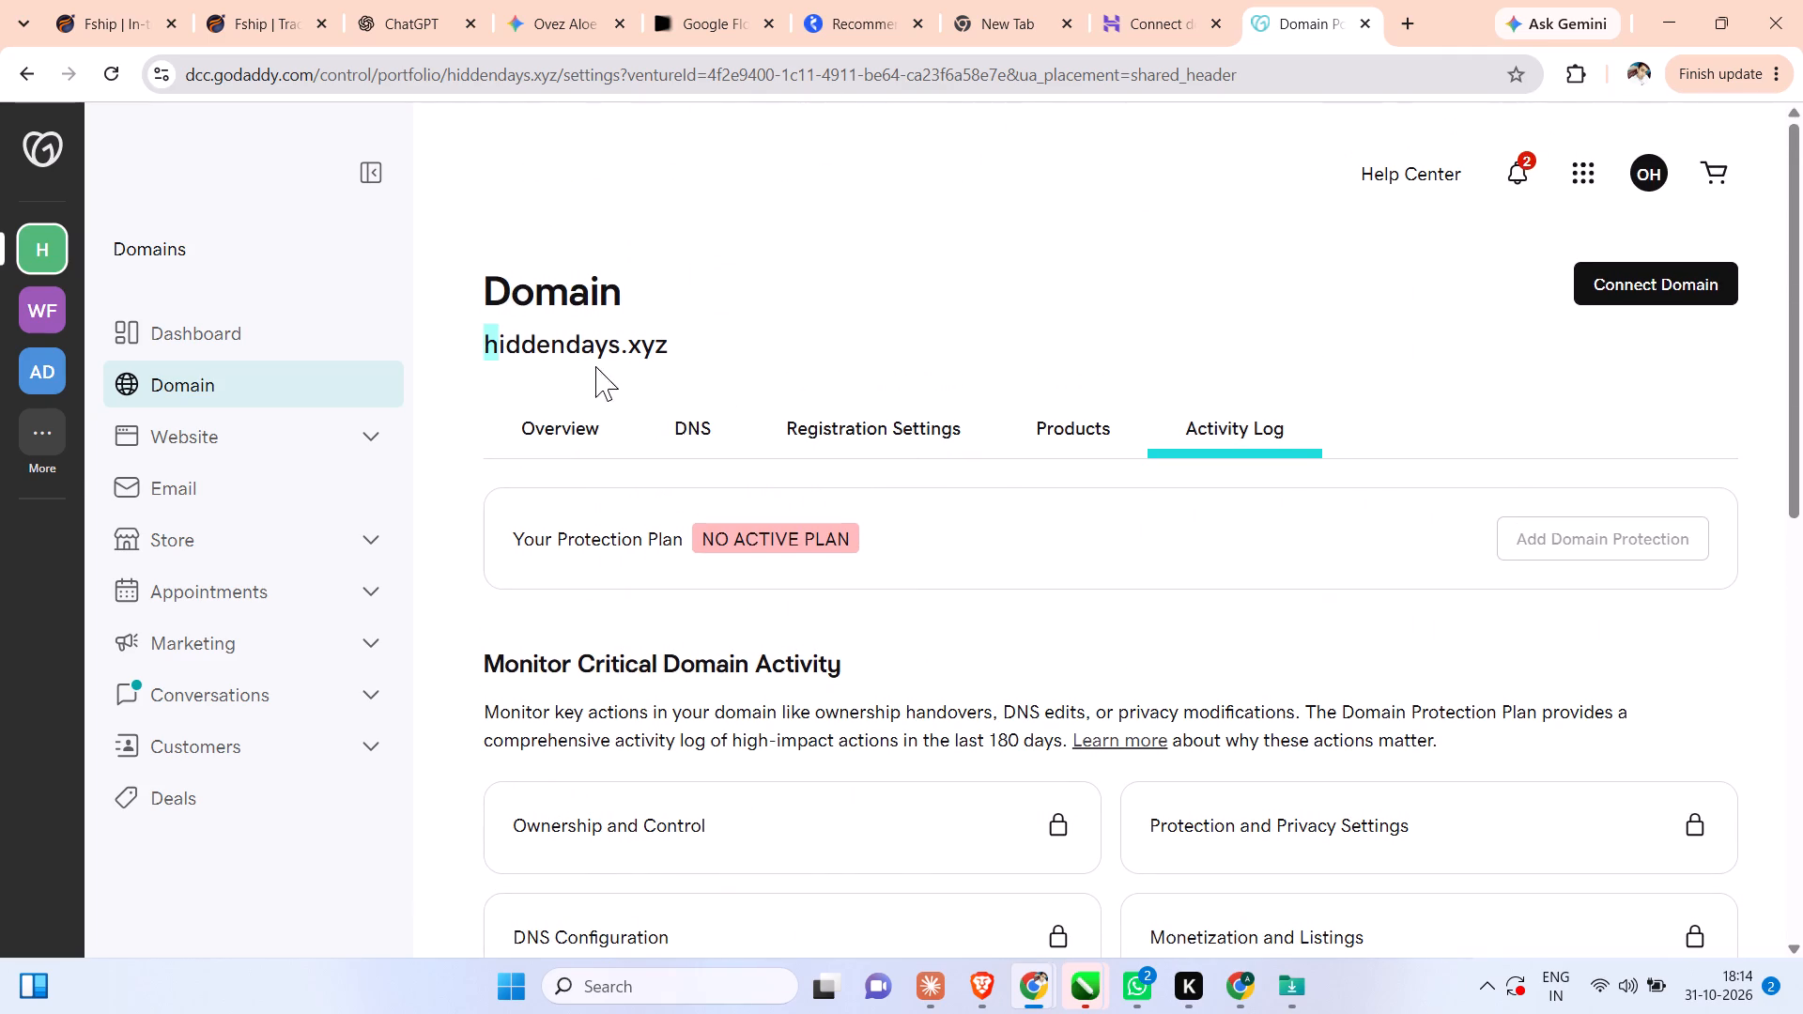
Copy the domain name hiddendays.xyz and open it in a new browser tab to test the live site.
{"action": "left_click_drag", "start_coordinate": [595, 366], "coordinate": [685, 346]}
{"action": "key", "text": "ctrl+c"}
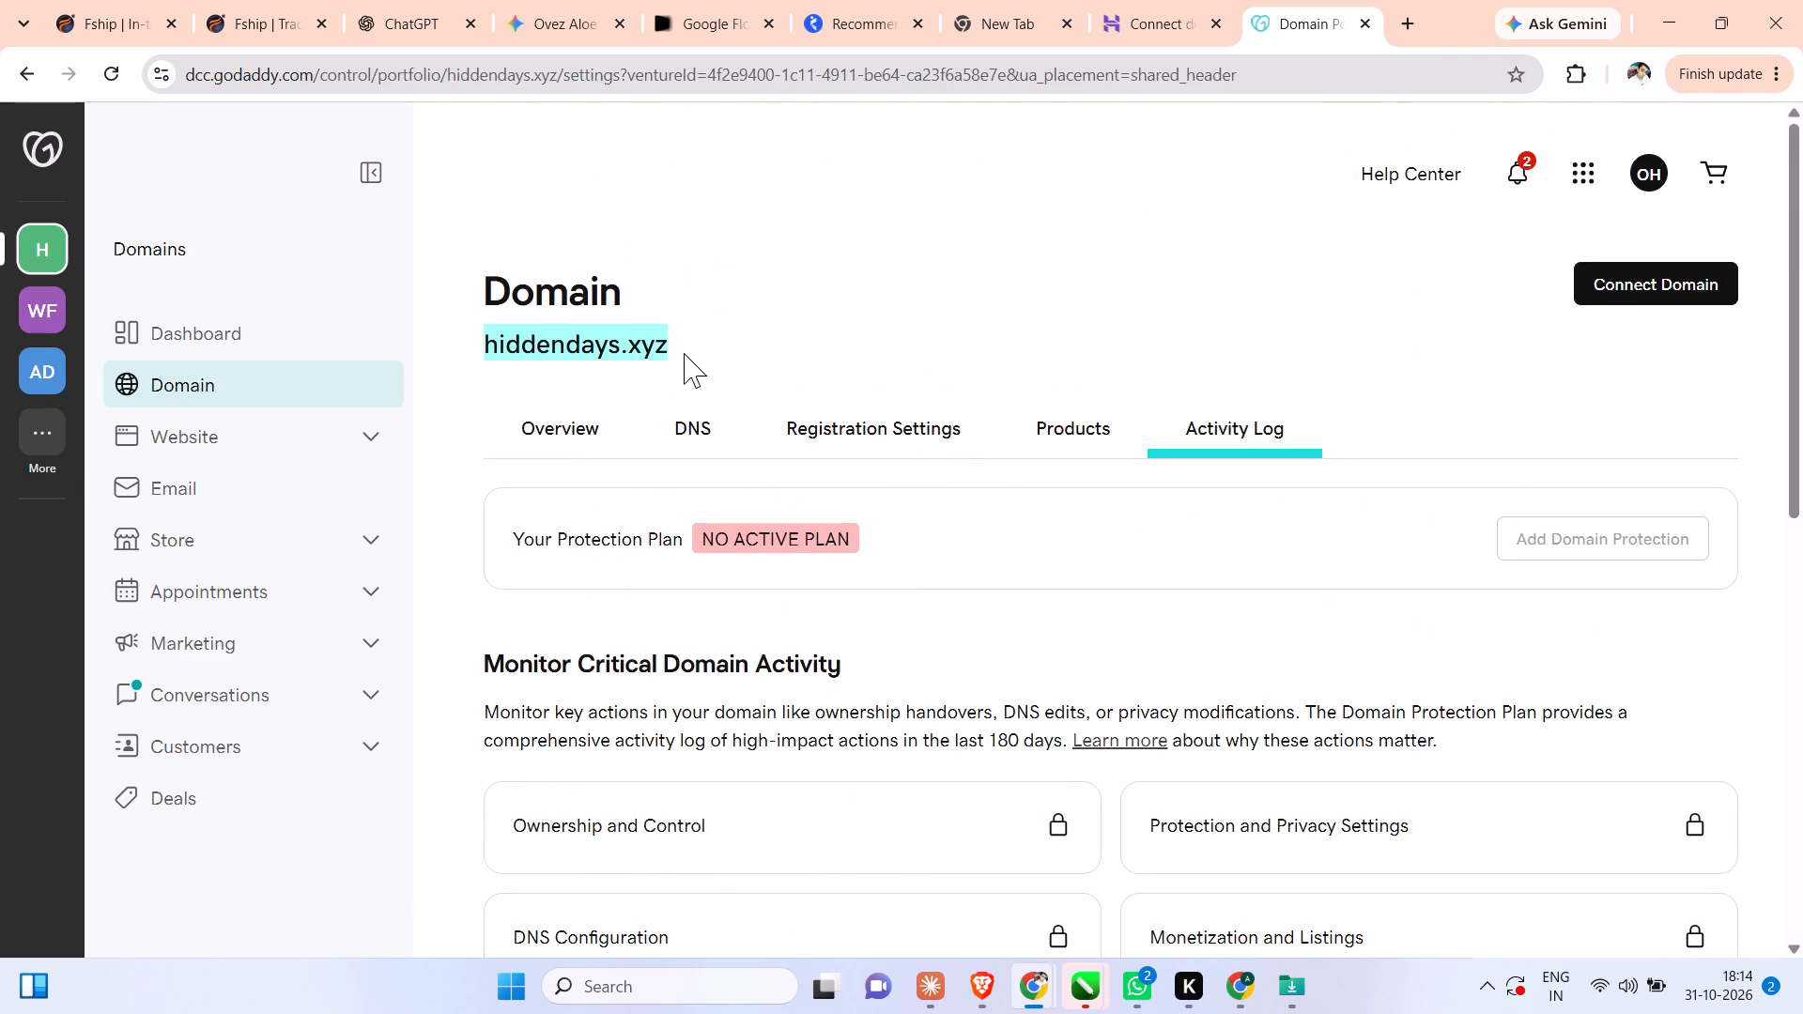
{"action": "left_click", "coordinate": [1396, 22]}
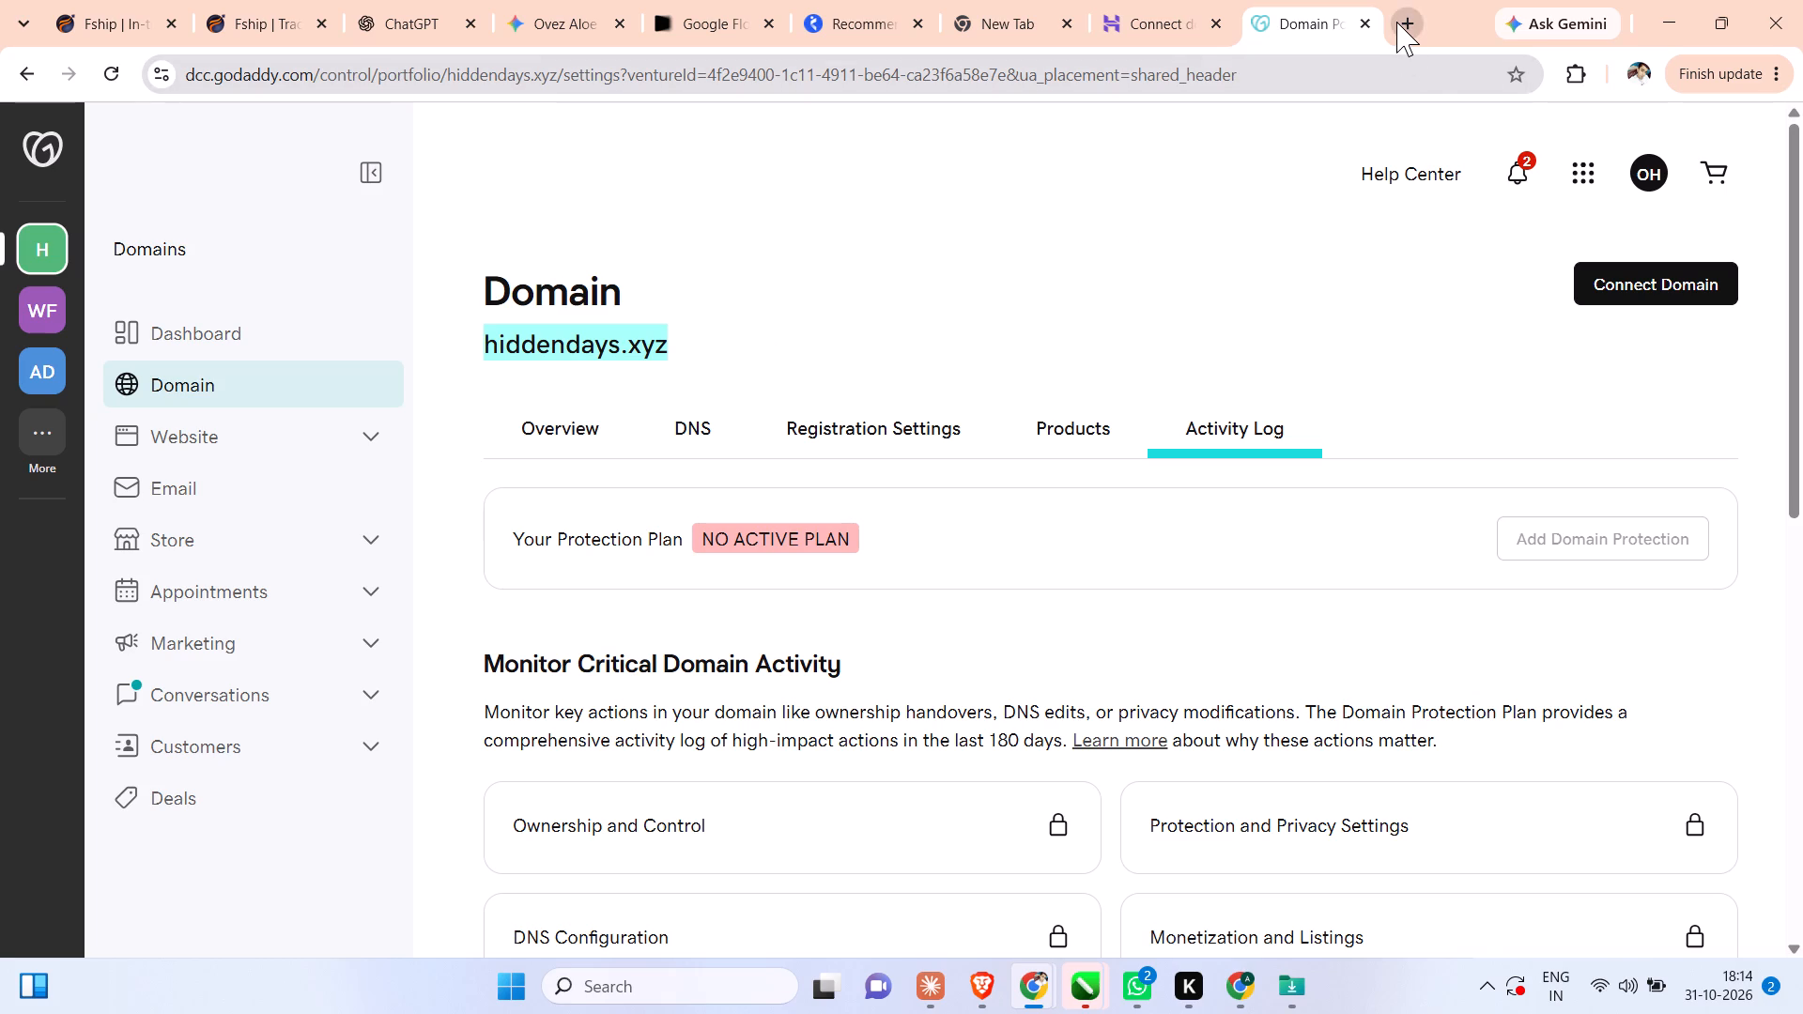
{"action": "key", "text": "ctrl+v"}
{"action": "key", "text": "Return"}
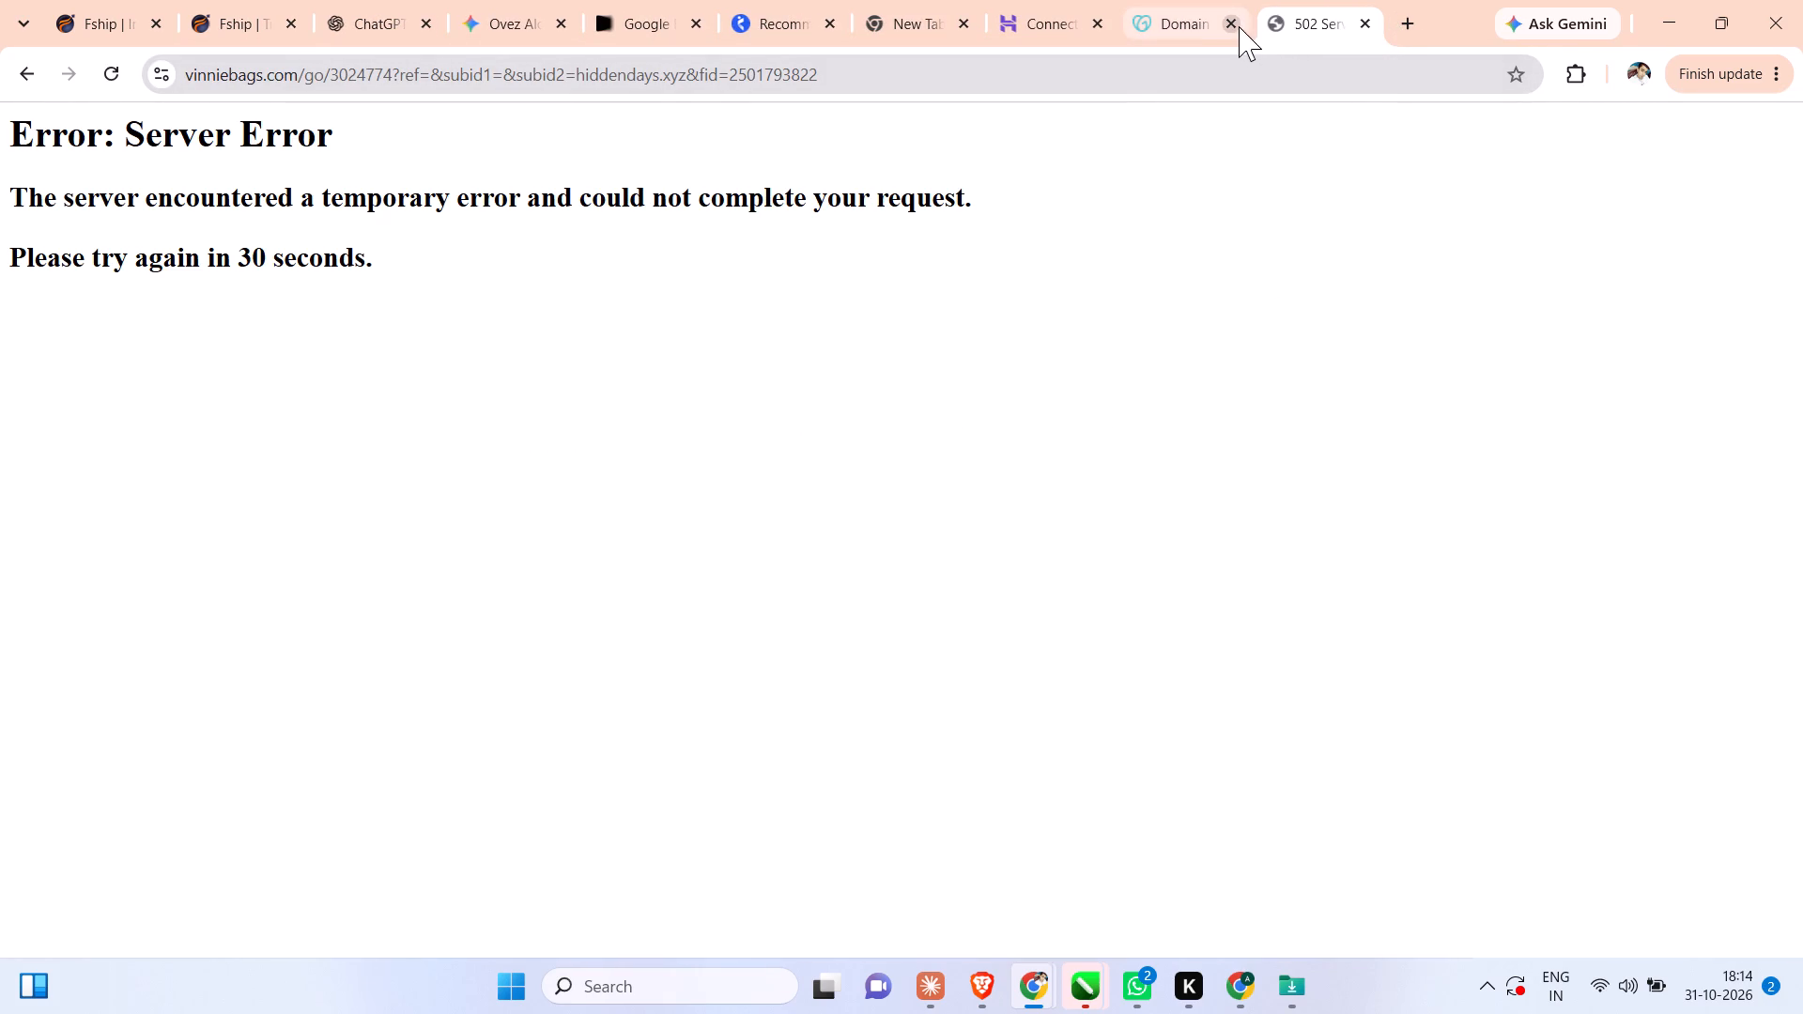
Return to the GoDaddy domain page and reload the domain settings of hiddendays.xyz.
{"action": "left_click", "coordinate": [1191, 14]}
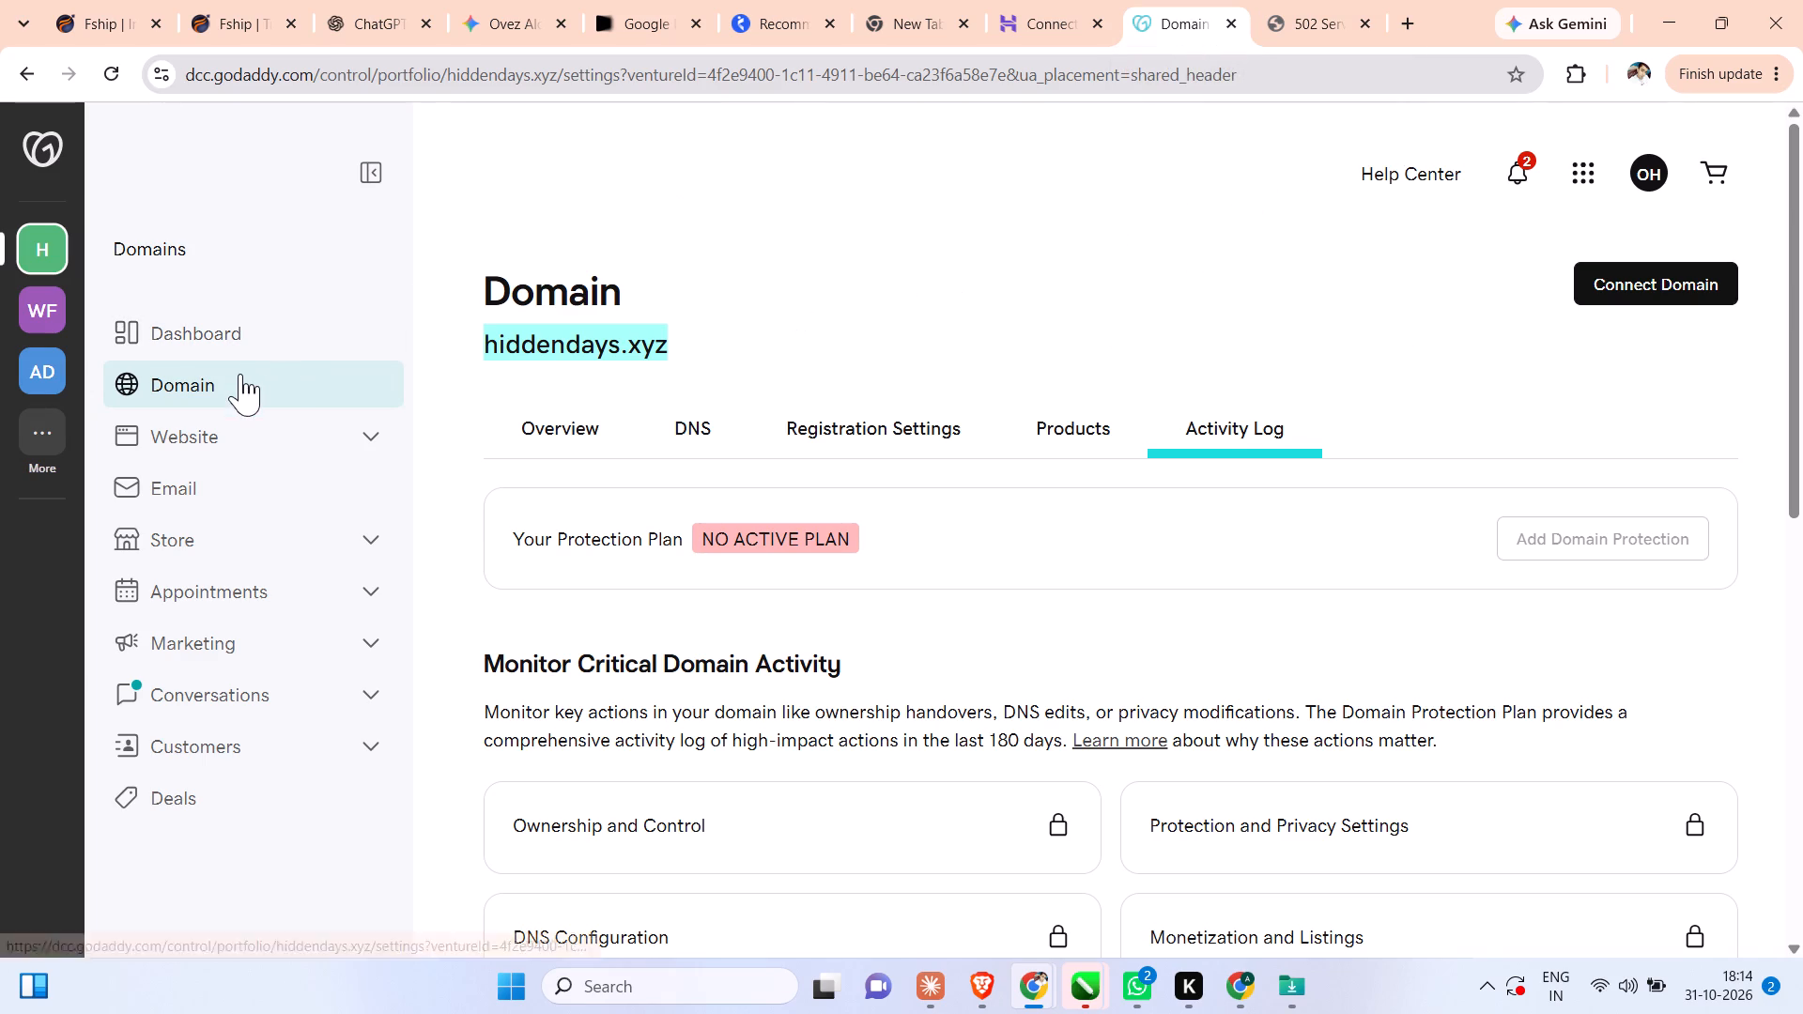
{"action": "left_click", "coordinate": [240, 374]}
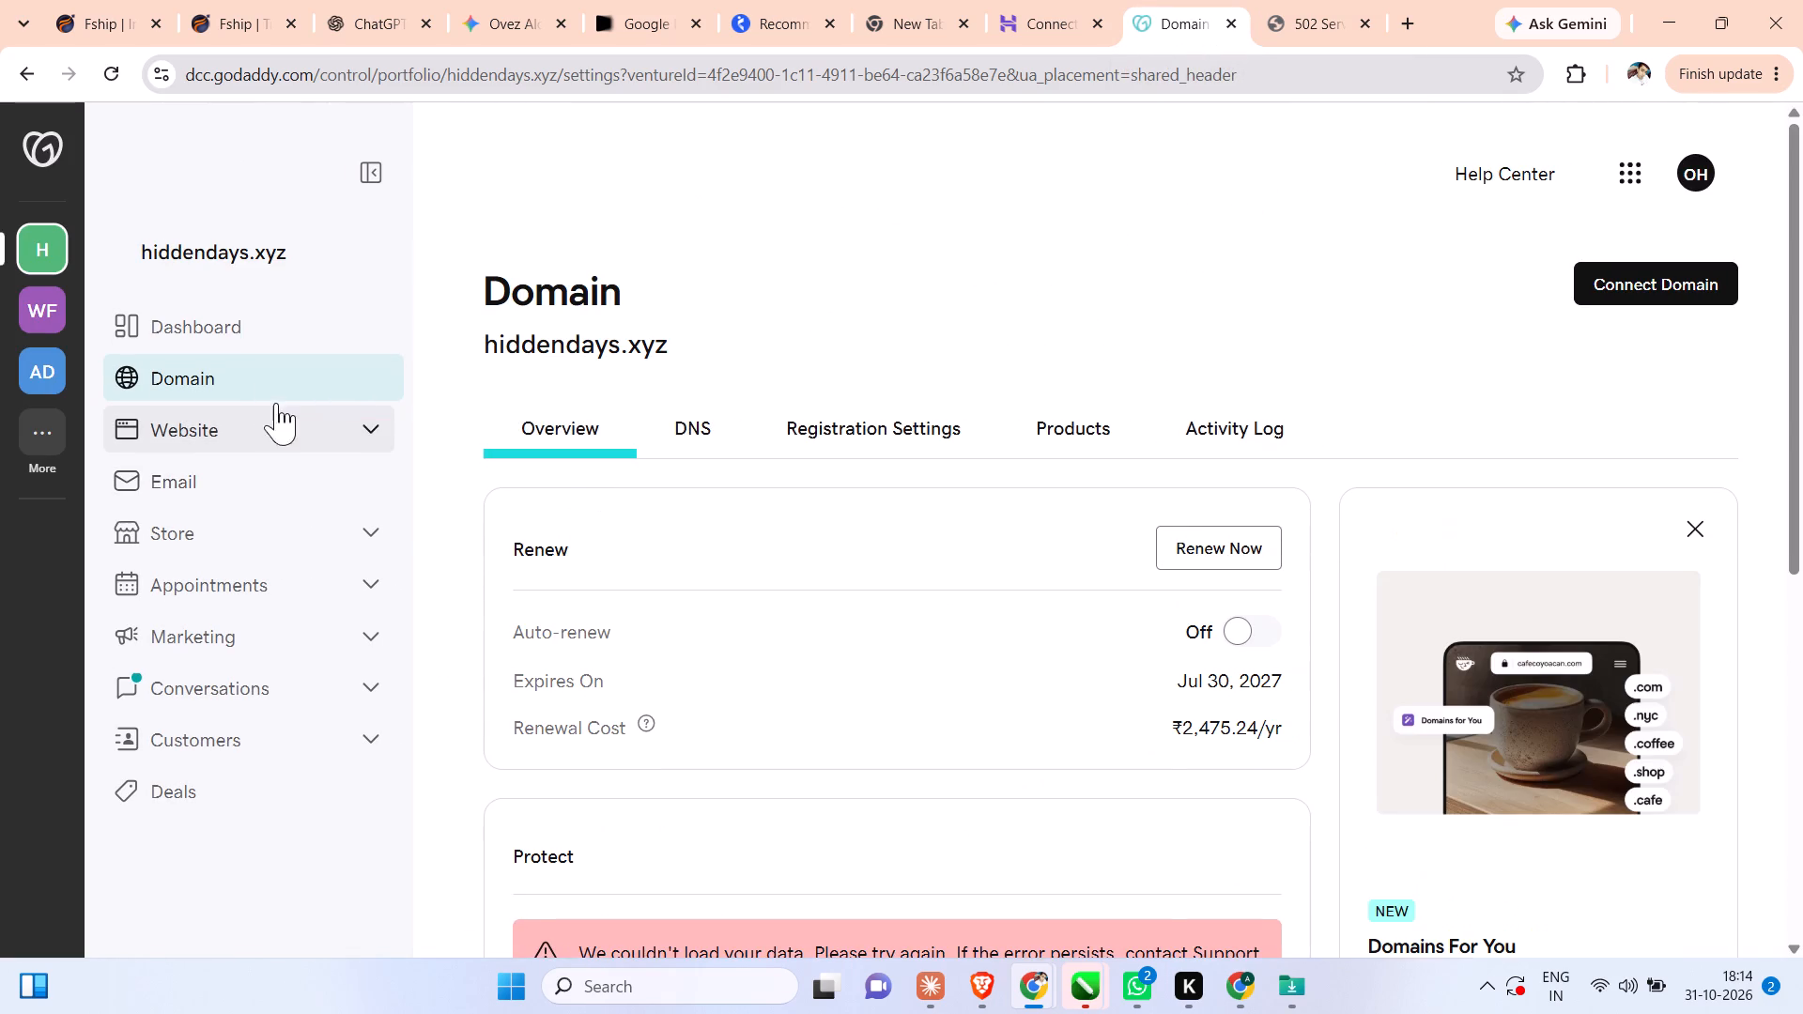
{"action": "left_click", "coordinate": [251, 378]}
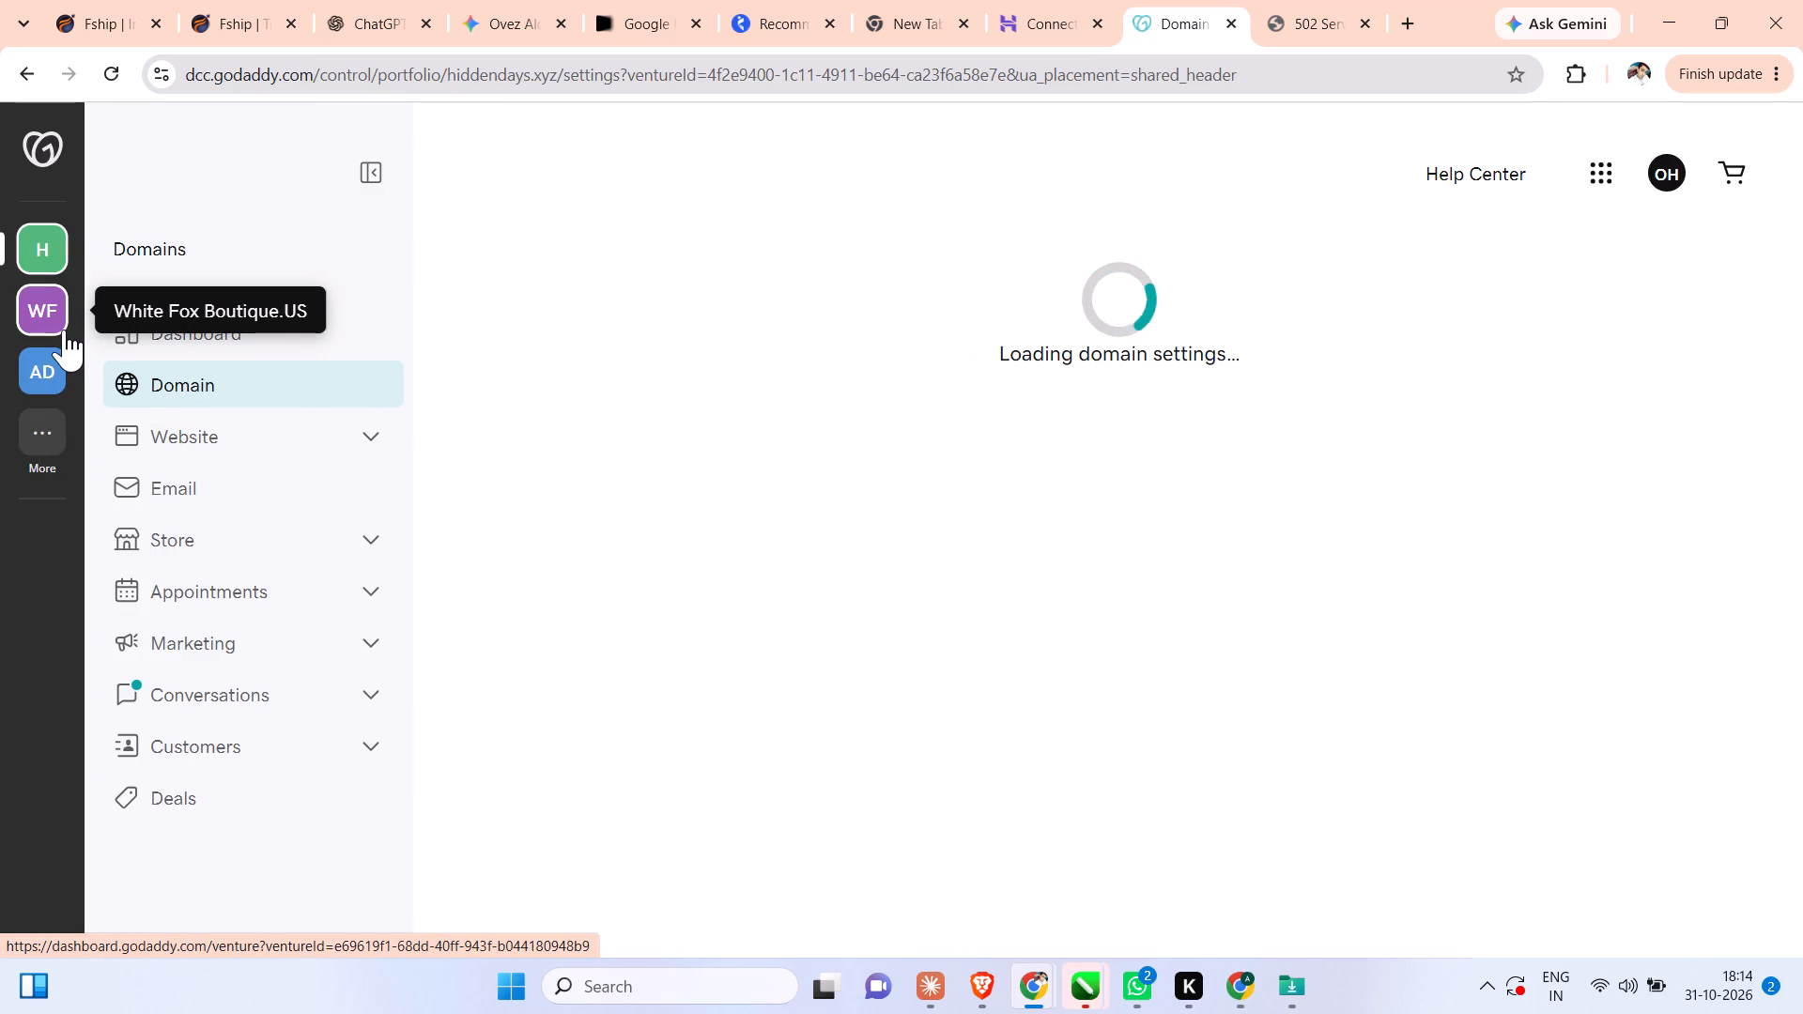
Switch to the Aura Decor Design project and examine its dashboard and the auradecordesign.in domain overview.
{"action": "left_click", "coordinate": [51, 357]}
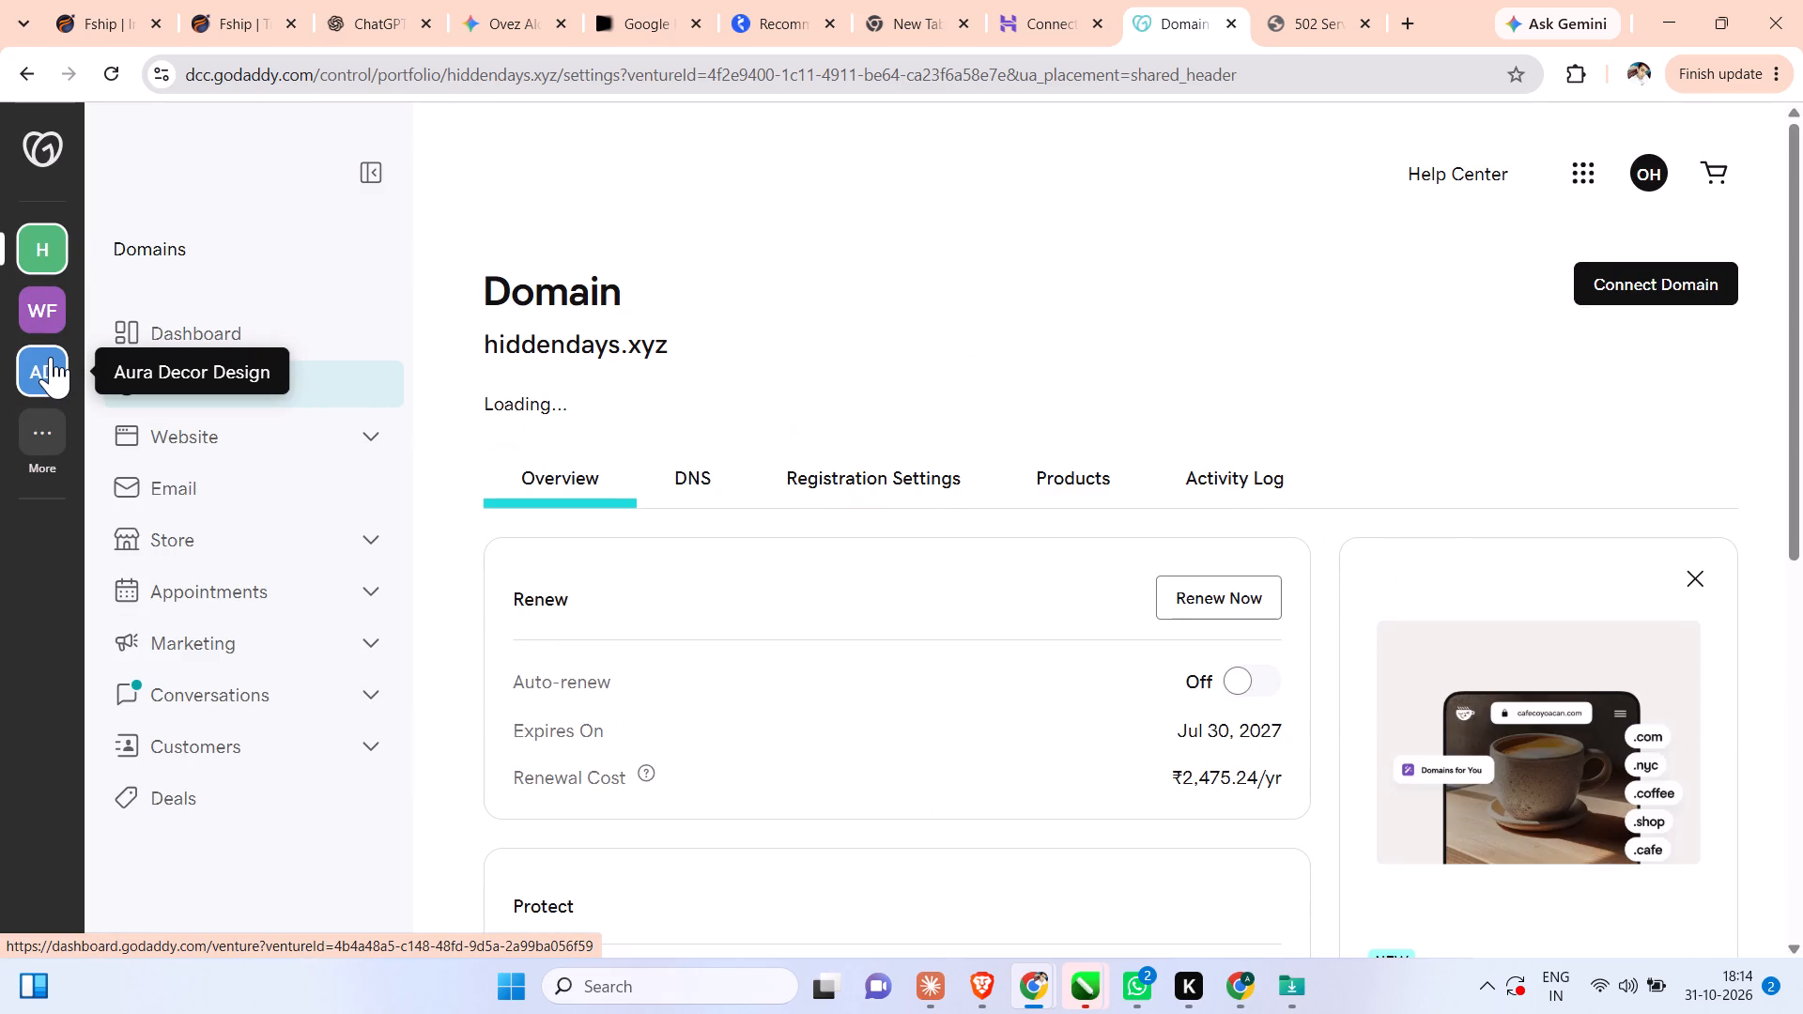
{"action": "left_click", "coordinate": [45, 363]}
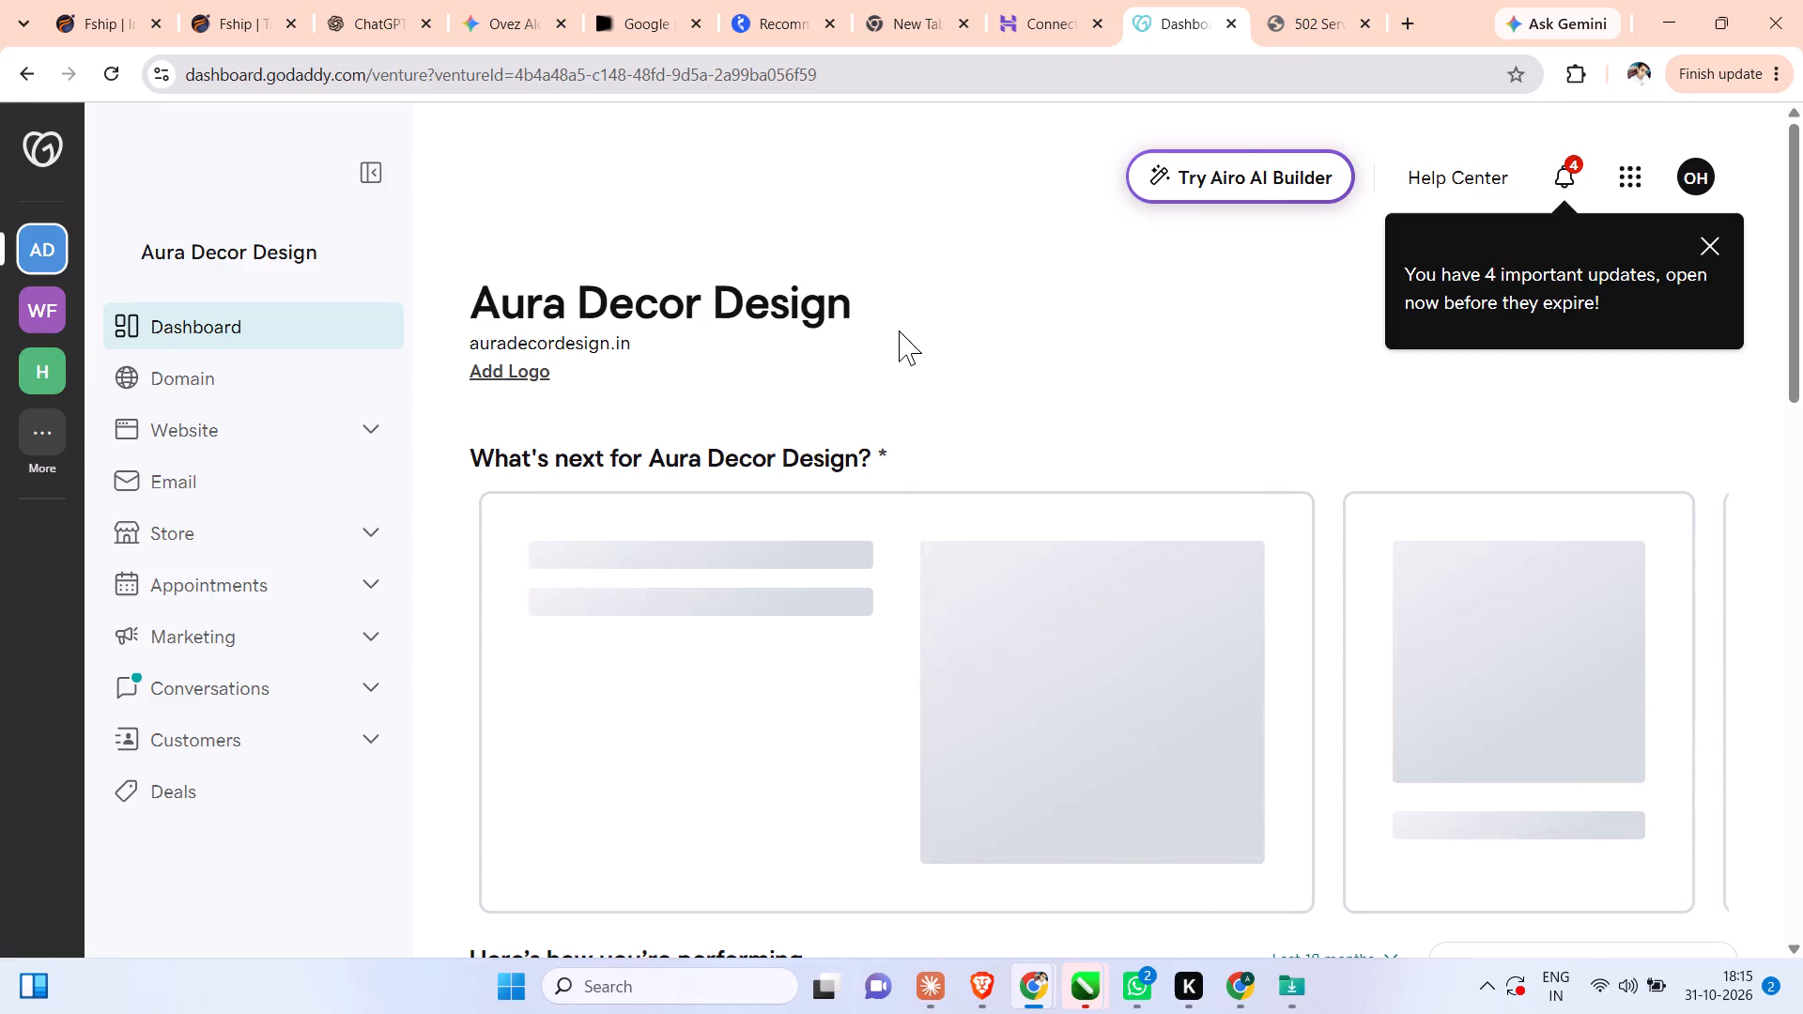
{"action": "scroll", "coordinate": [823, 337], "scroll_direction": "down", "scroll_amount": 4}
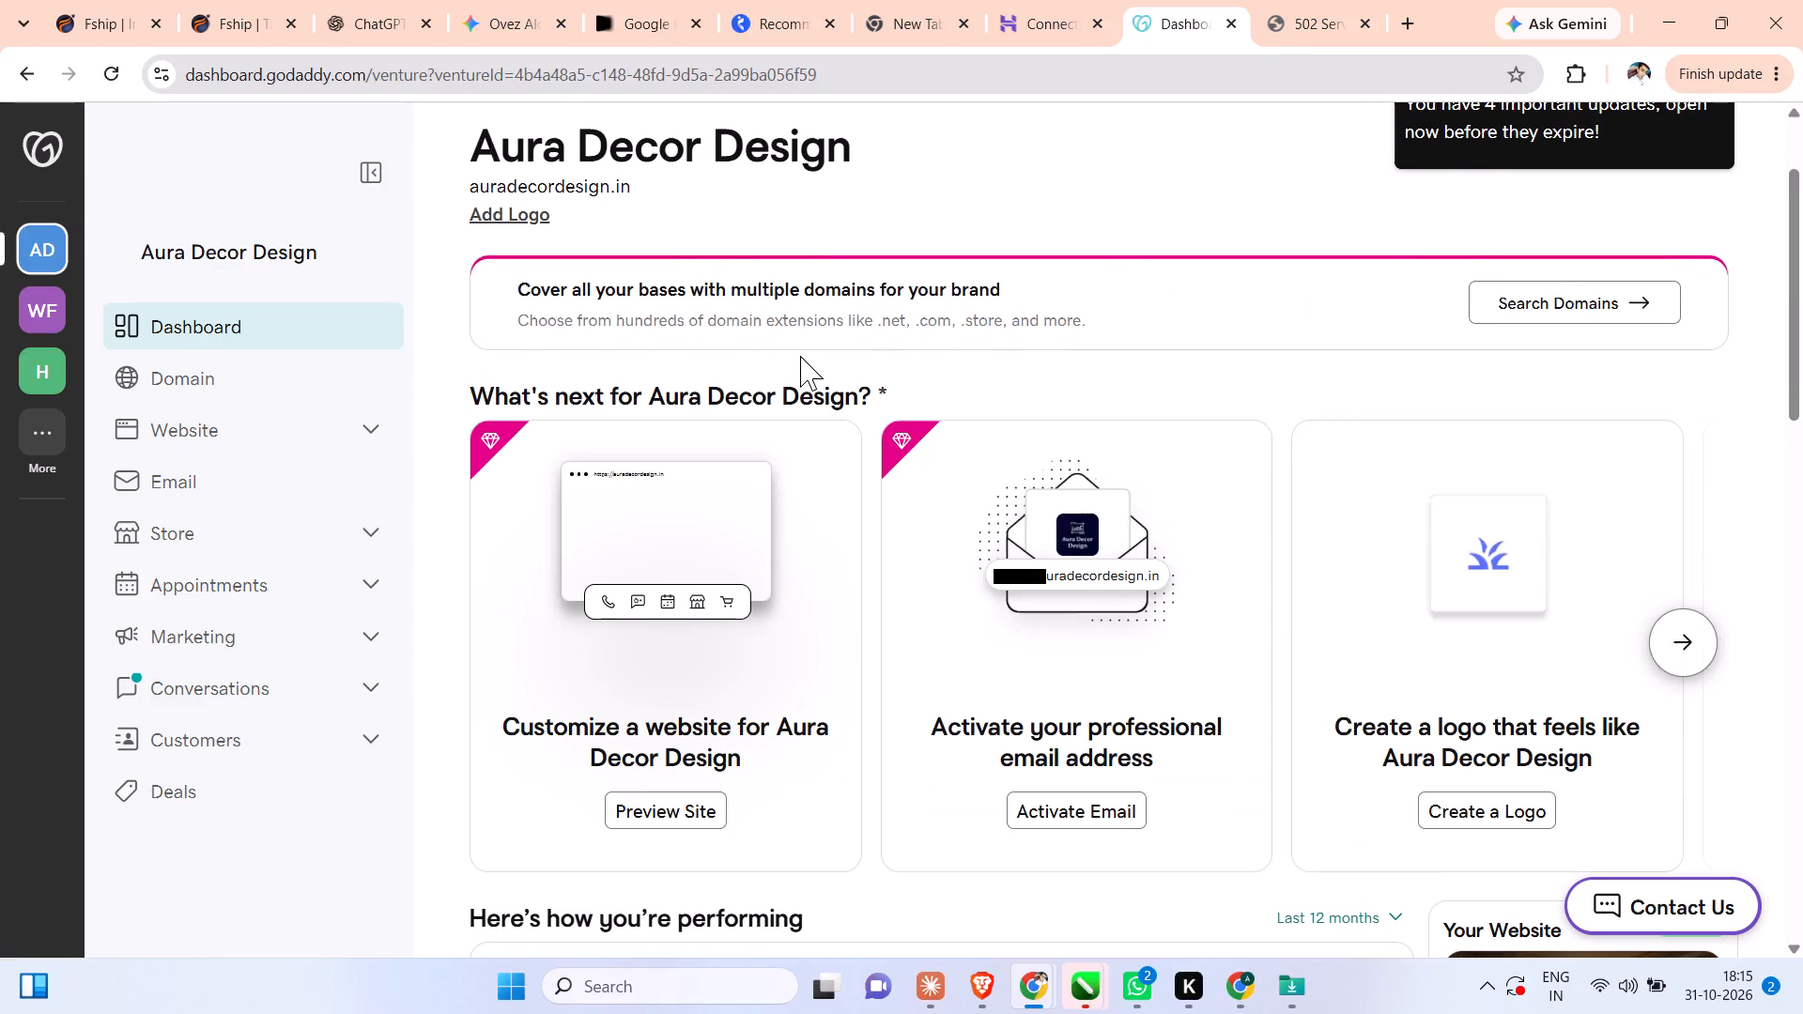
{"action": "scroll", "coordinate": [807, 349], "scroll_direction": "up", "scroll_amount": 12}
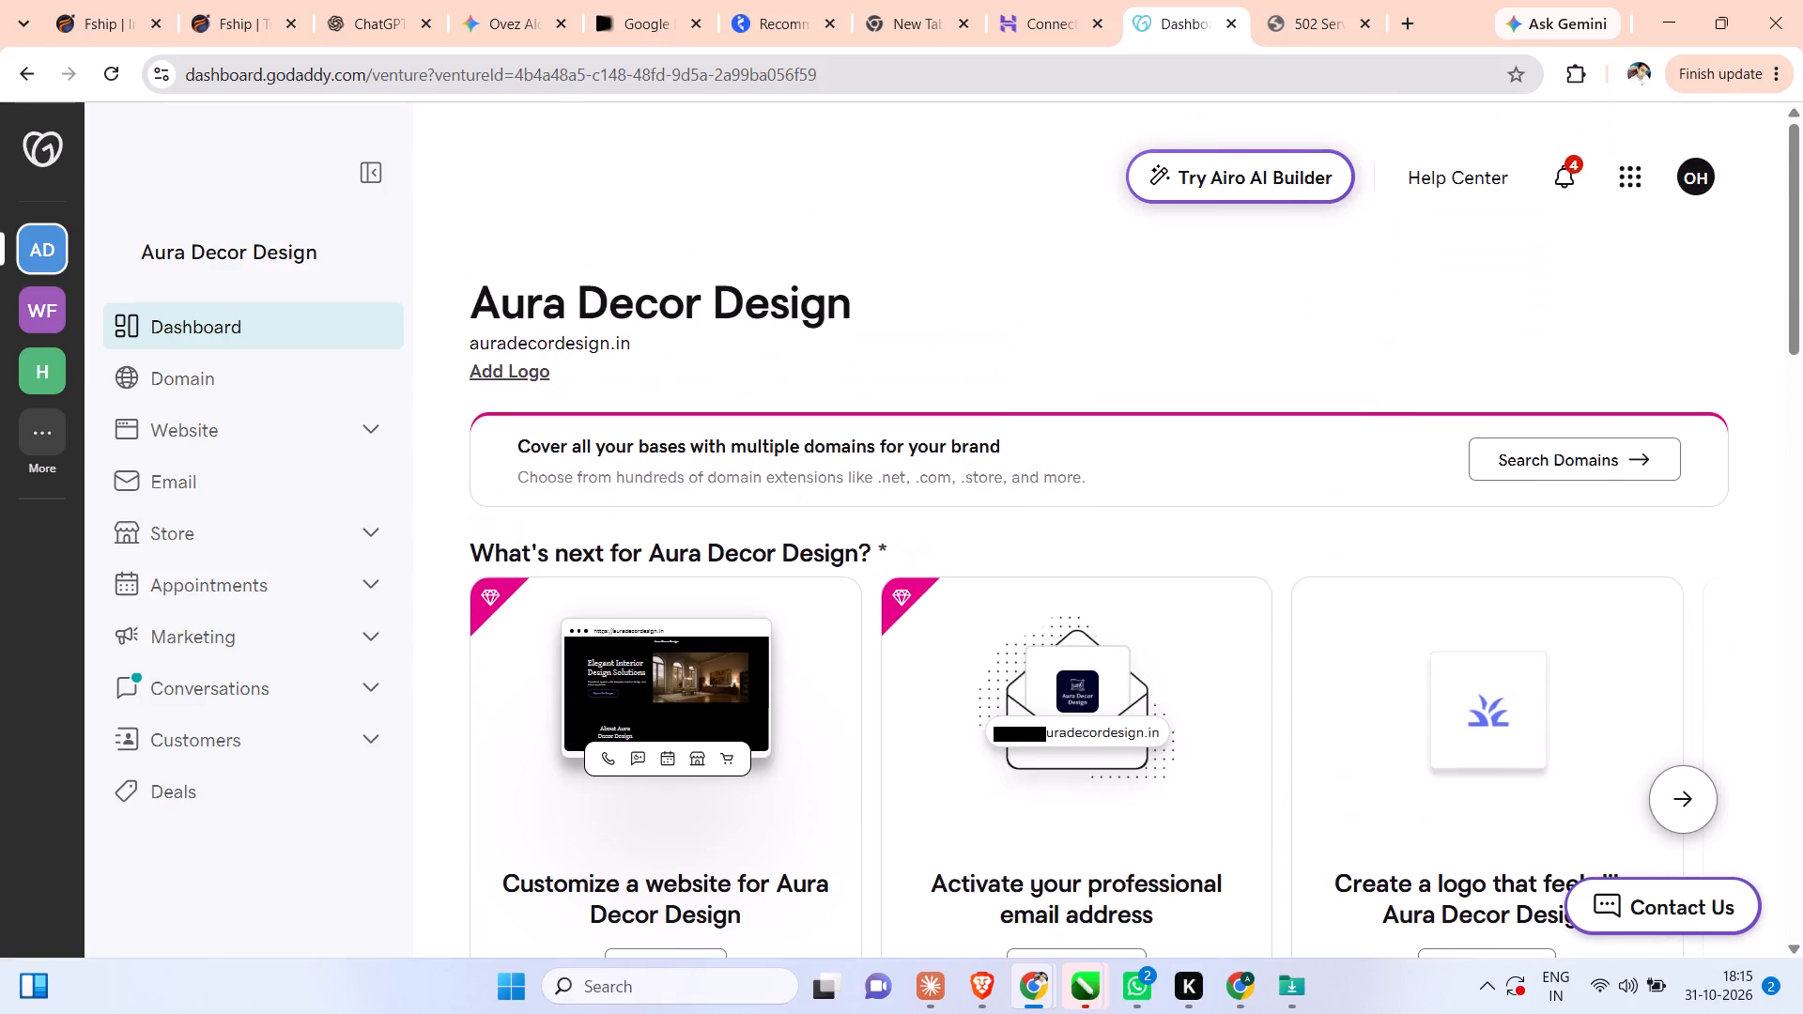
{"action": "left_click", "coordinate": [175, 382]}
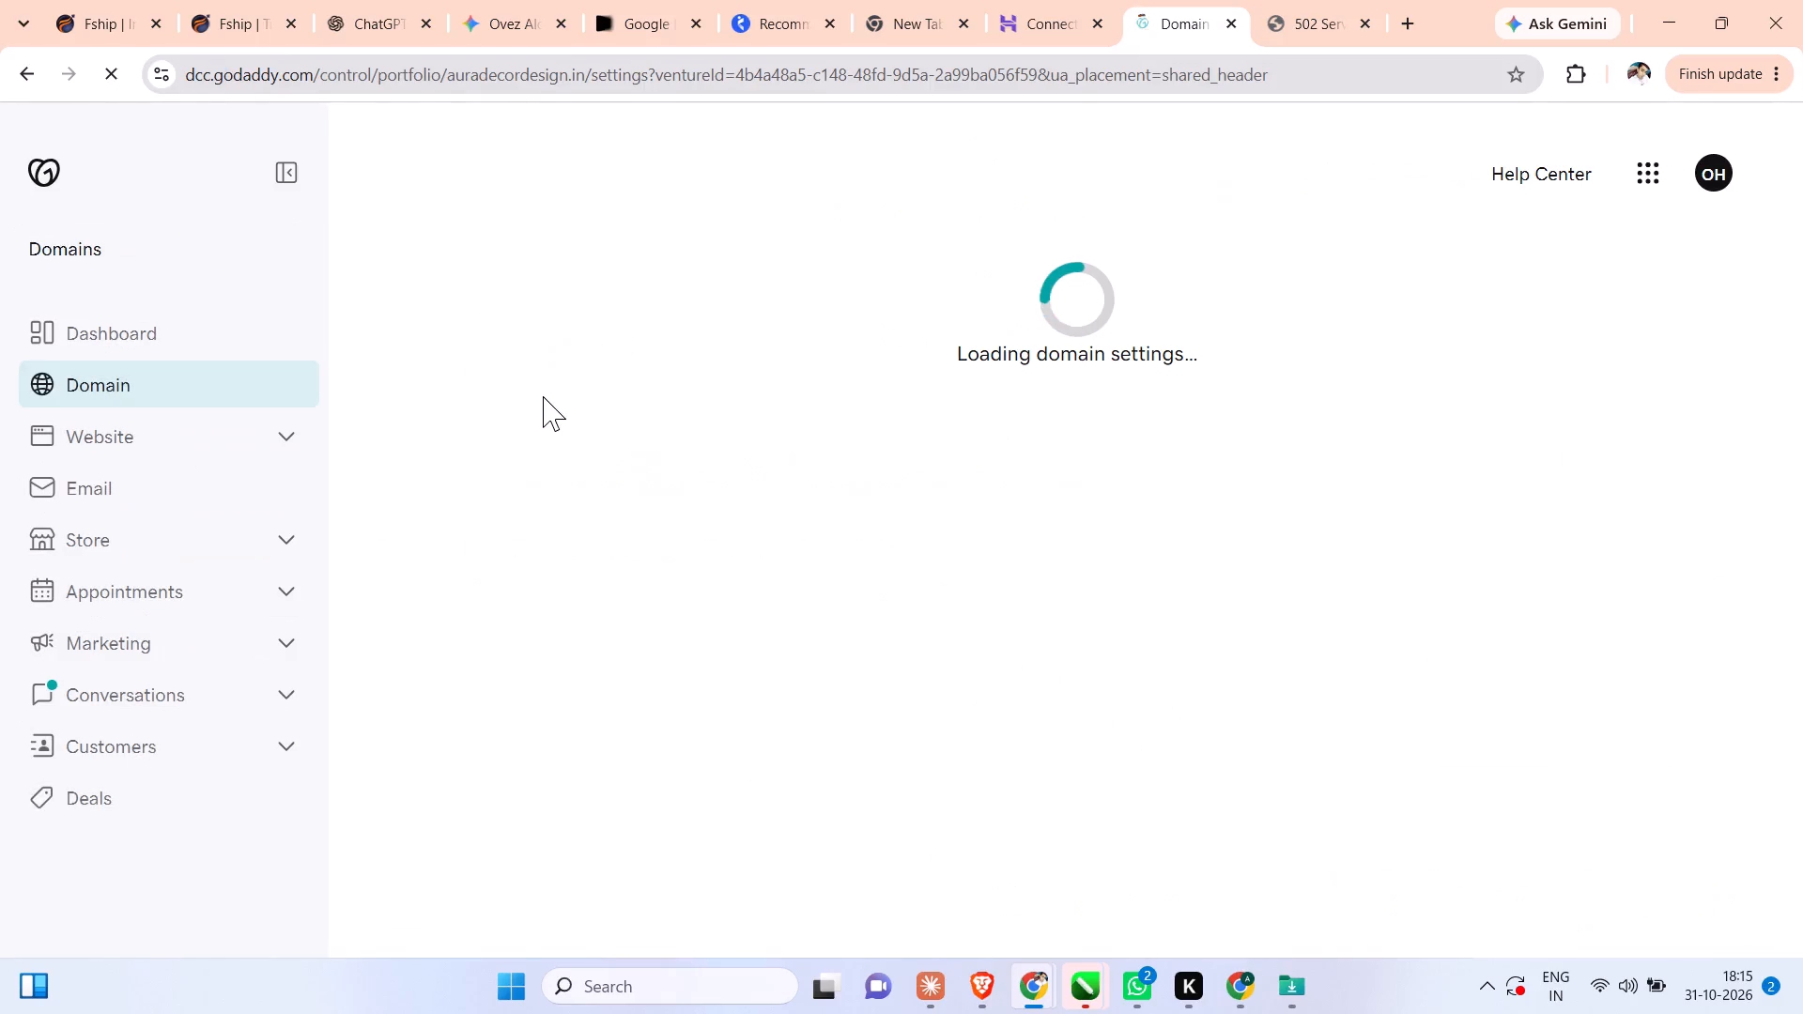
{"action": "scroll", "coordinate": [1037, 707], "scroll_direction": "down", "scroll_amount": 8}
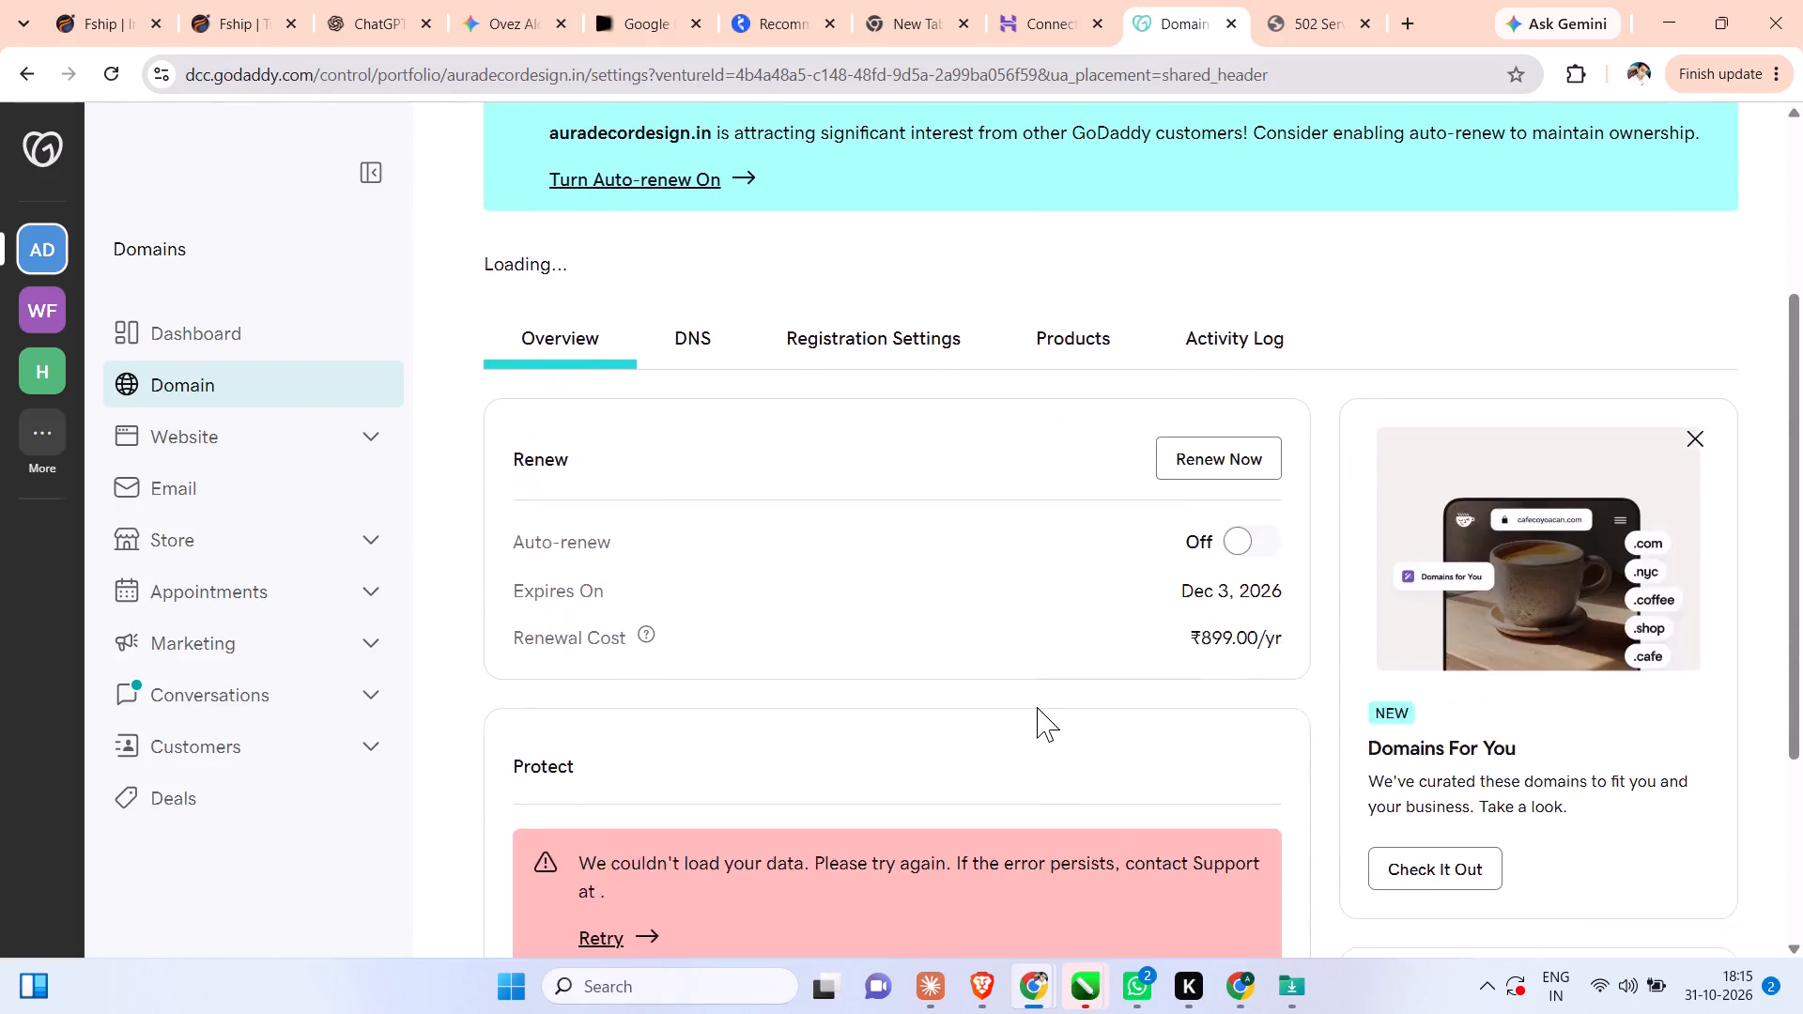
{"action": "scroll", "coordinate": [1037, 707], "scroll_direction": "down", "scroll_amount": 6}
{"action": "scroll", "coordinate": [1037, 710], "scroll_direction": "down", "scroll_amount": 15}
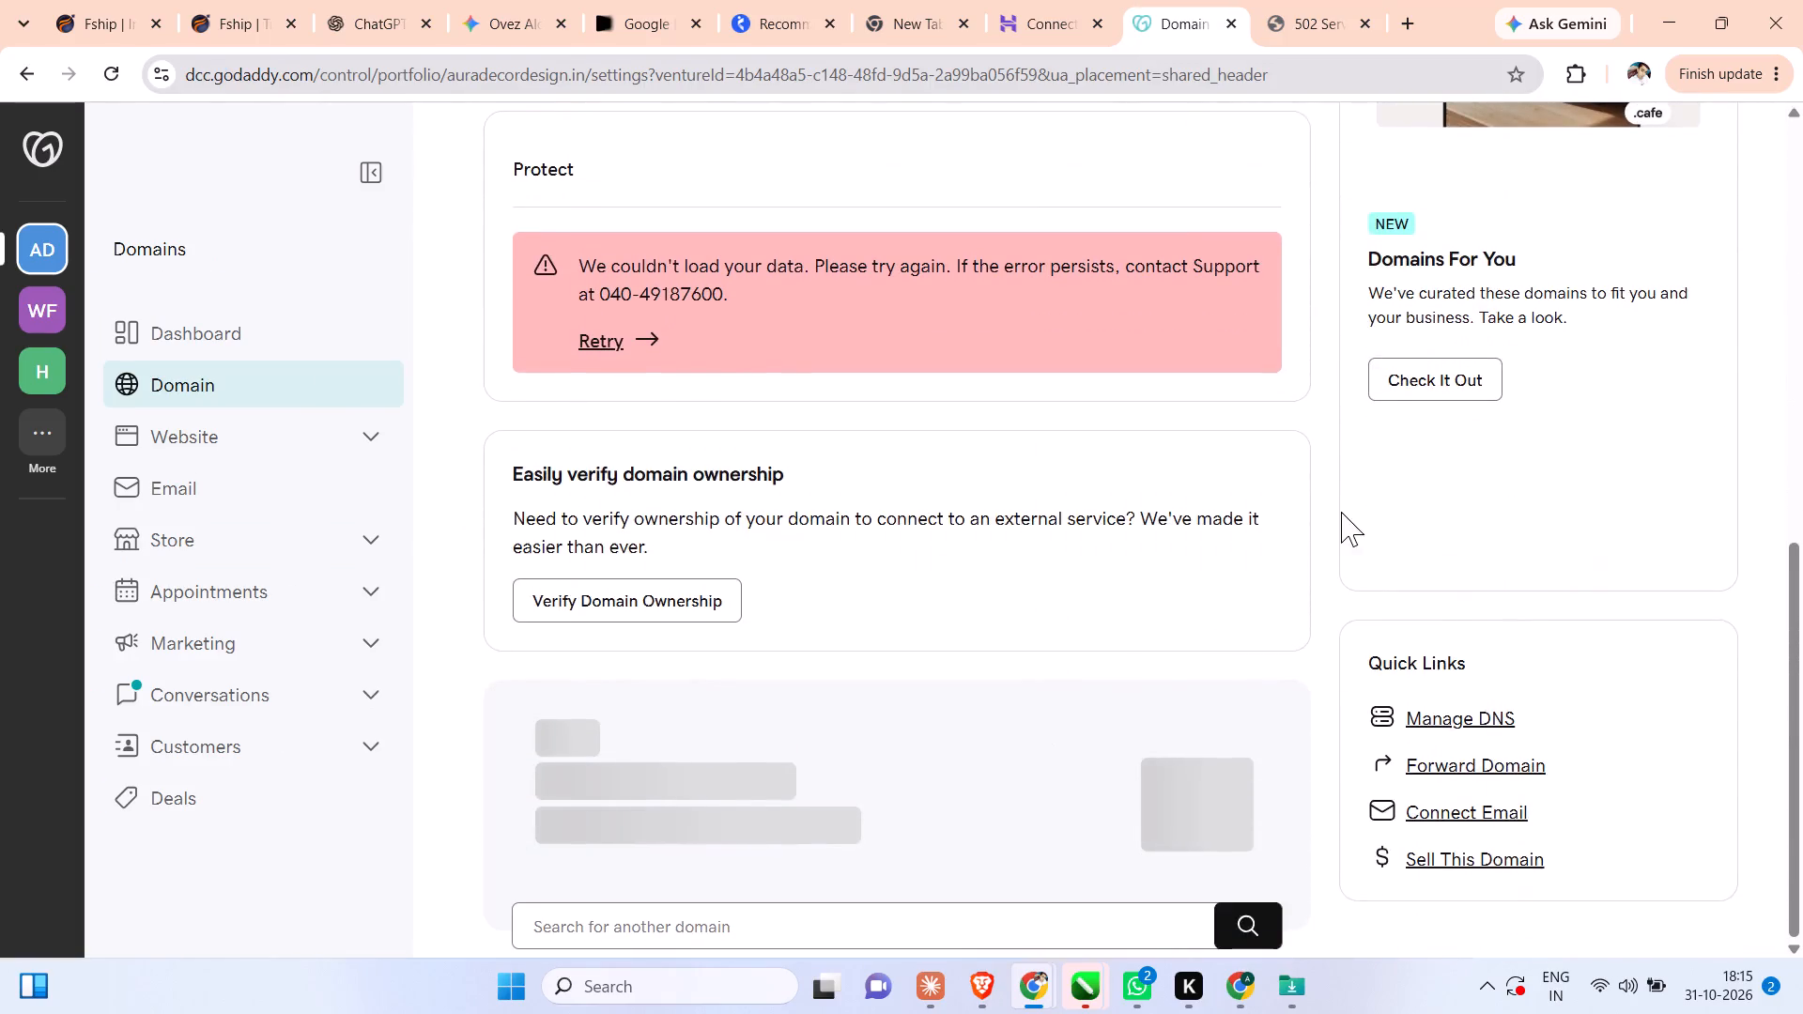
{"action": "scroll", "coordinate": [1342, 508], "scroll_direction": "up", "scroll_amount": 20}
{"action": "scroll", "coordinate": [1342, 508], "scroll_direction": "up", "scroll_amount": 1}
{"action": "scroll", "coordinate": [1653, 231], "scroll_direction": "up", "scroll_amount": 9}
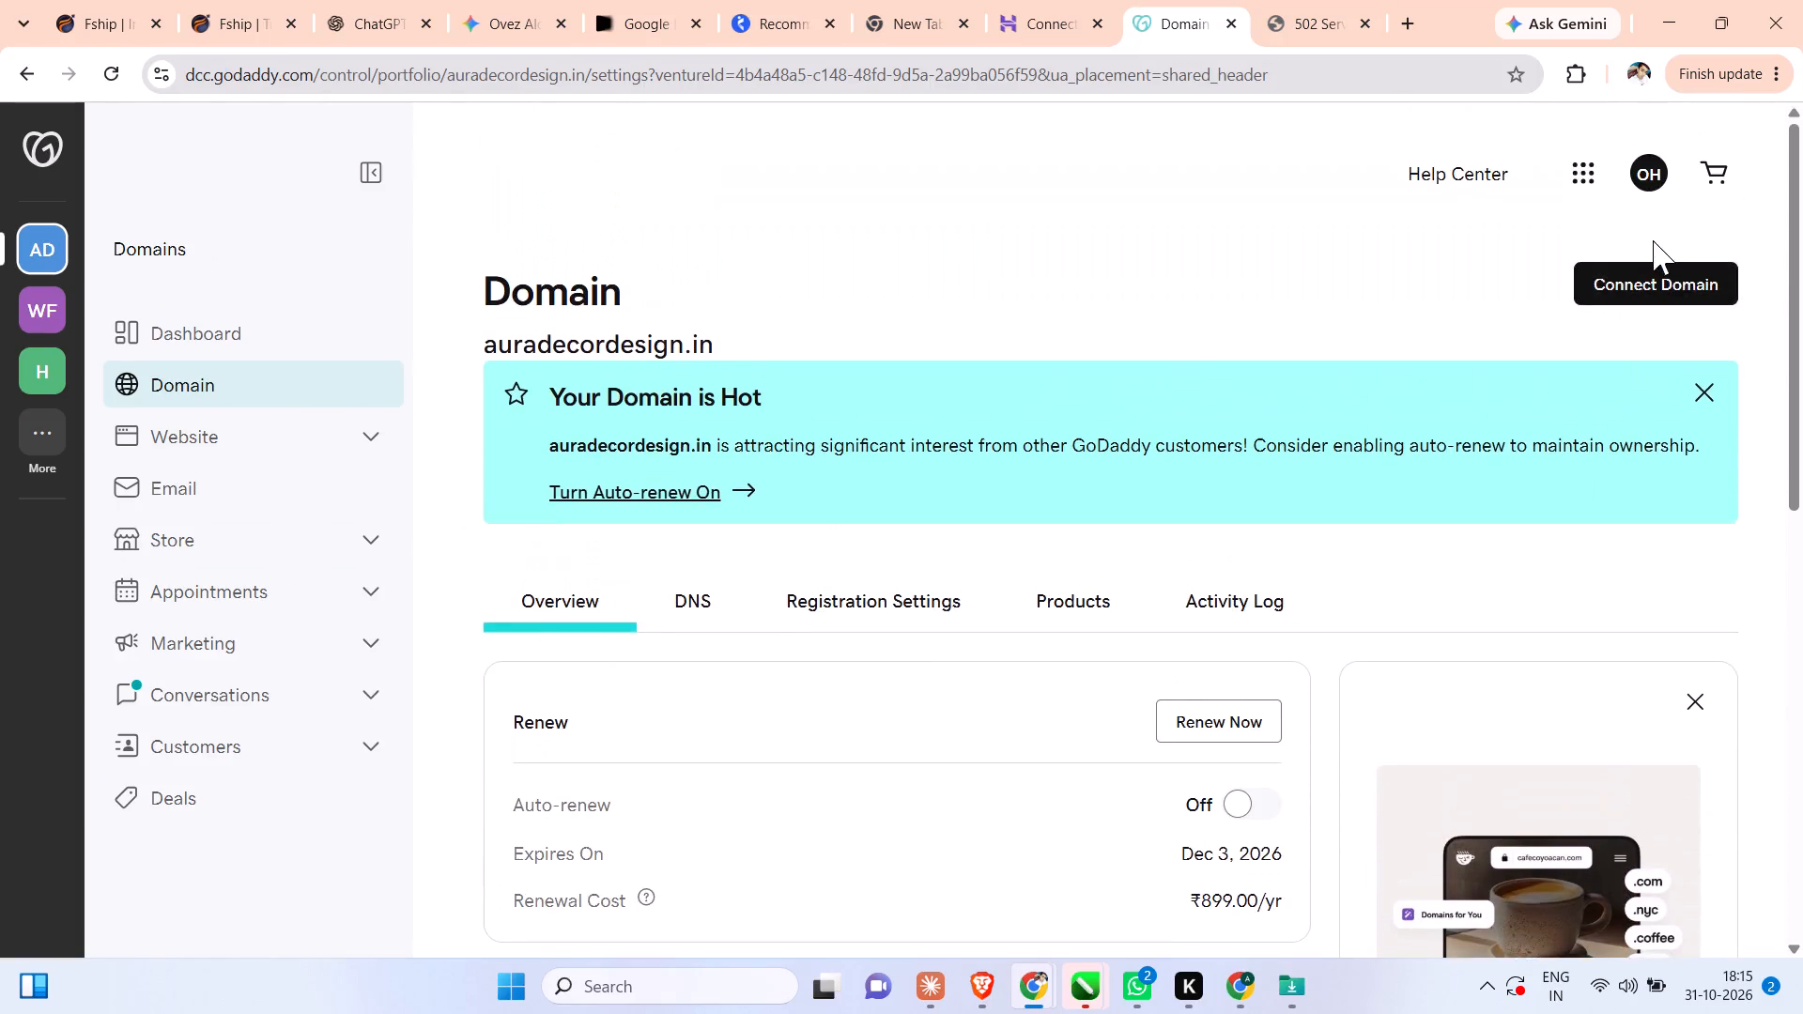
{"action": "scroll", "coordinate": [1653, 240], "scroll_direction": "up", "scroll_amount": 2}
Open the account's My Products page and find the domains under All Products and Services.
{"action": "left_click", "coordinate": [1652, 181]}
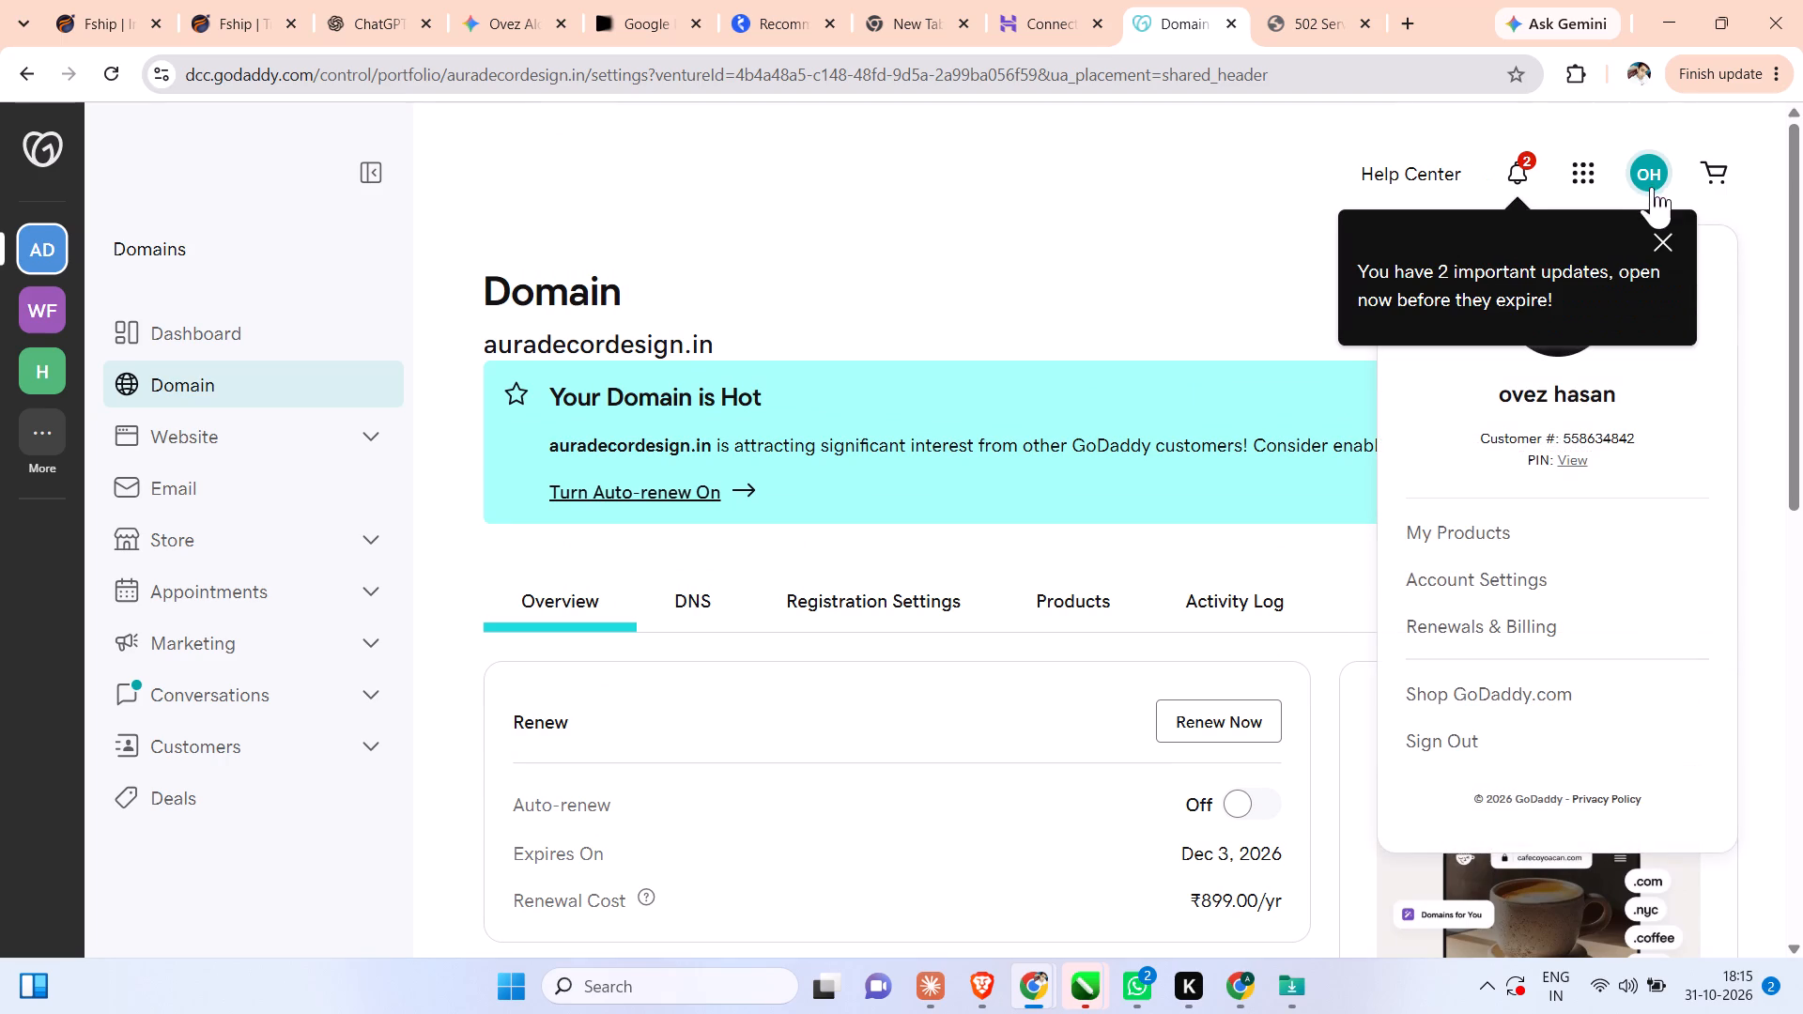
{"action": "left_click", "coordinate": [1500, 528]}
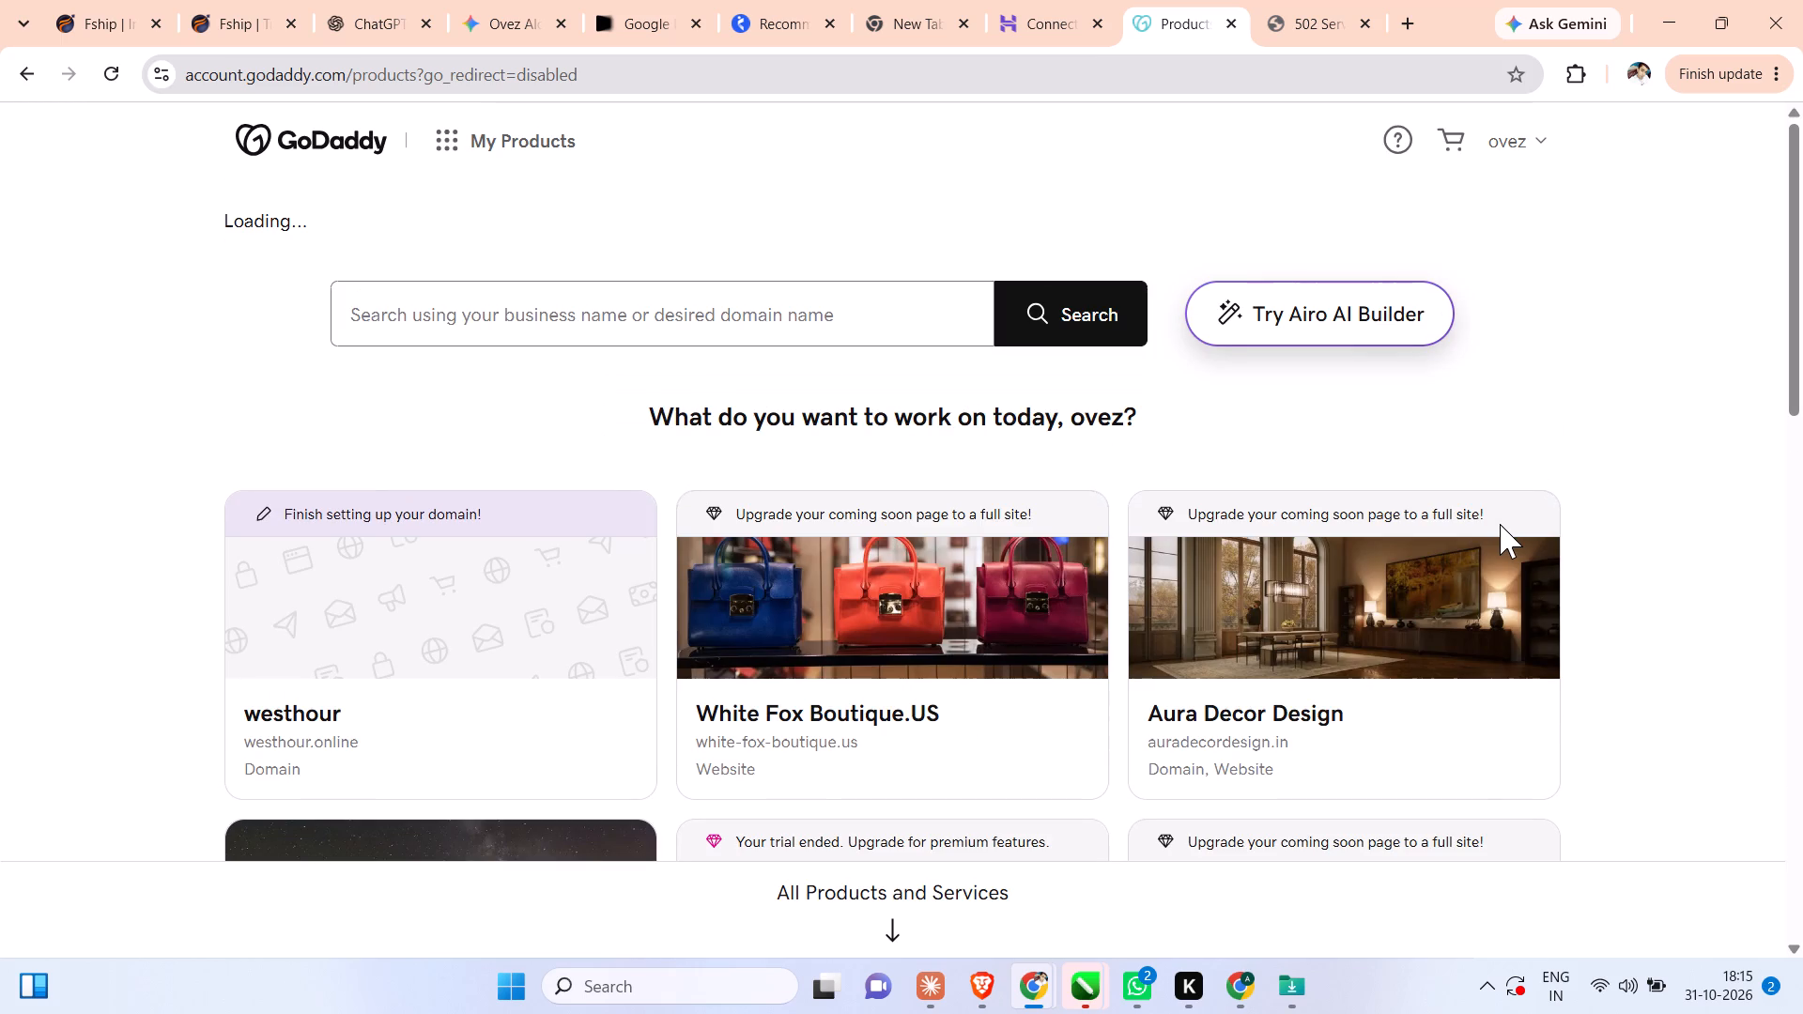
{"action": "scroll", "coordinate": [1428, 460], "scroll_direction": "down", "scroll_amount": 8}
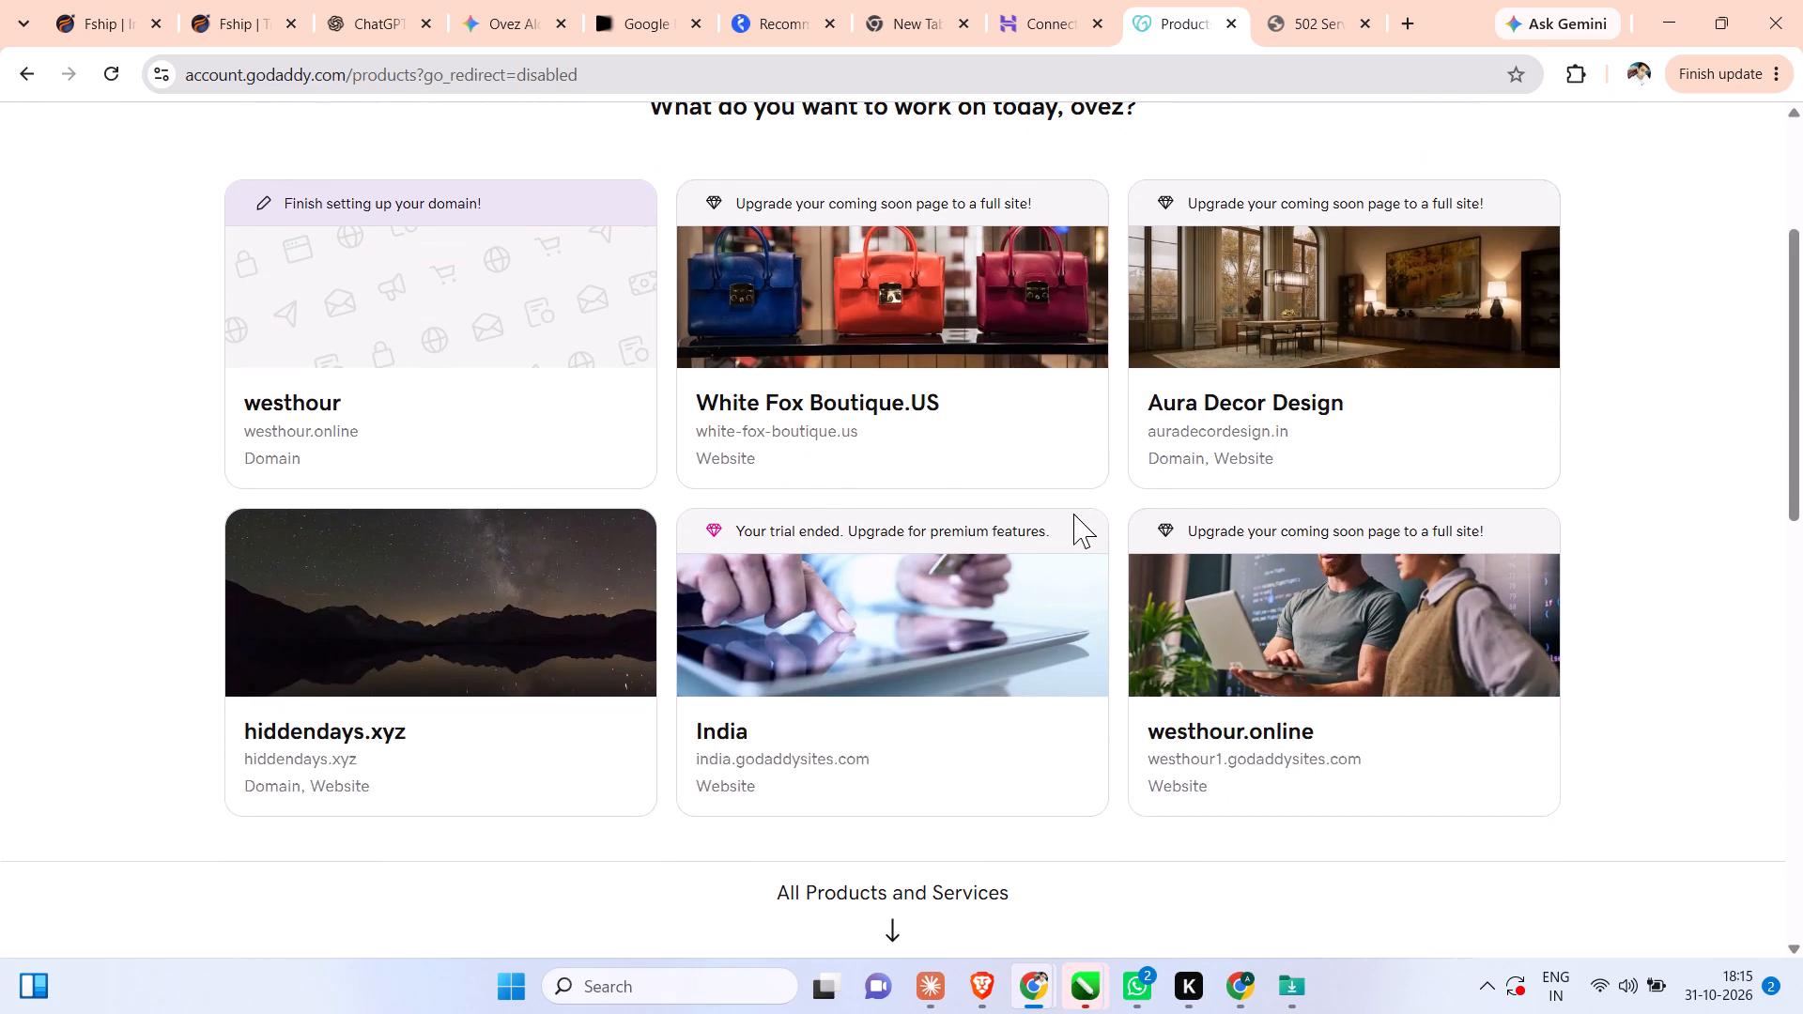
{"action": "scroll", "coordinate": [1073, 514], "scroll_direction": "down", "scroll_amount": 9}
{"action": "scroll", "coordinate": [981, 511], "scroll_direction": "down", "scroll_amount": 6}
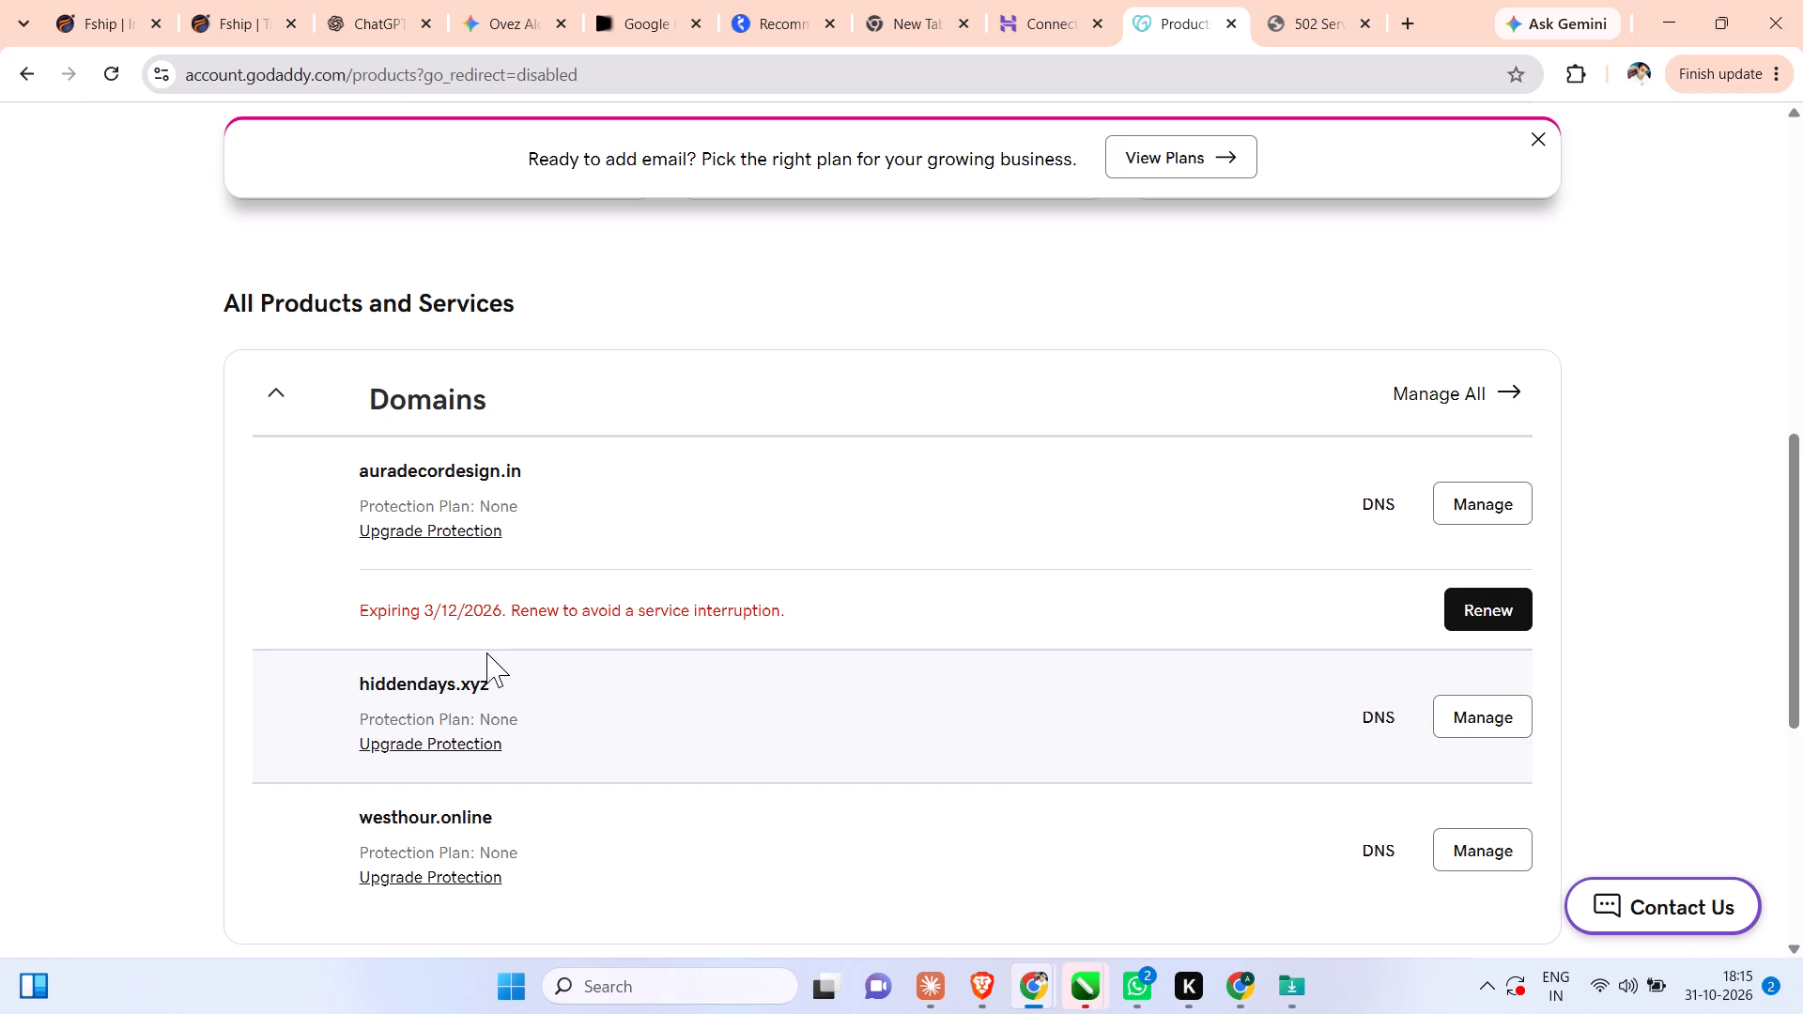
Check the renewal page and notifications reached from auradecordesign.in, and go back to the product list.
{"action": "left_click", "coordinate": [1465, 622]}
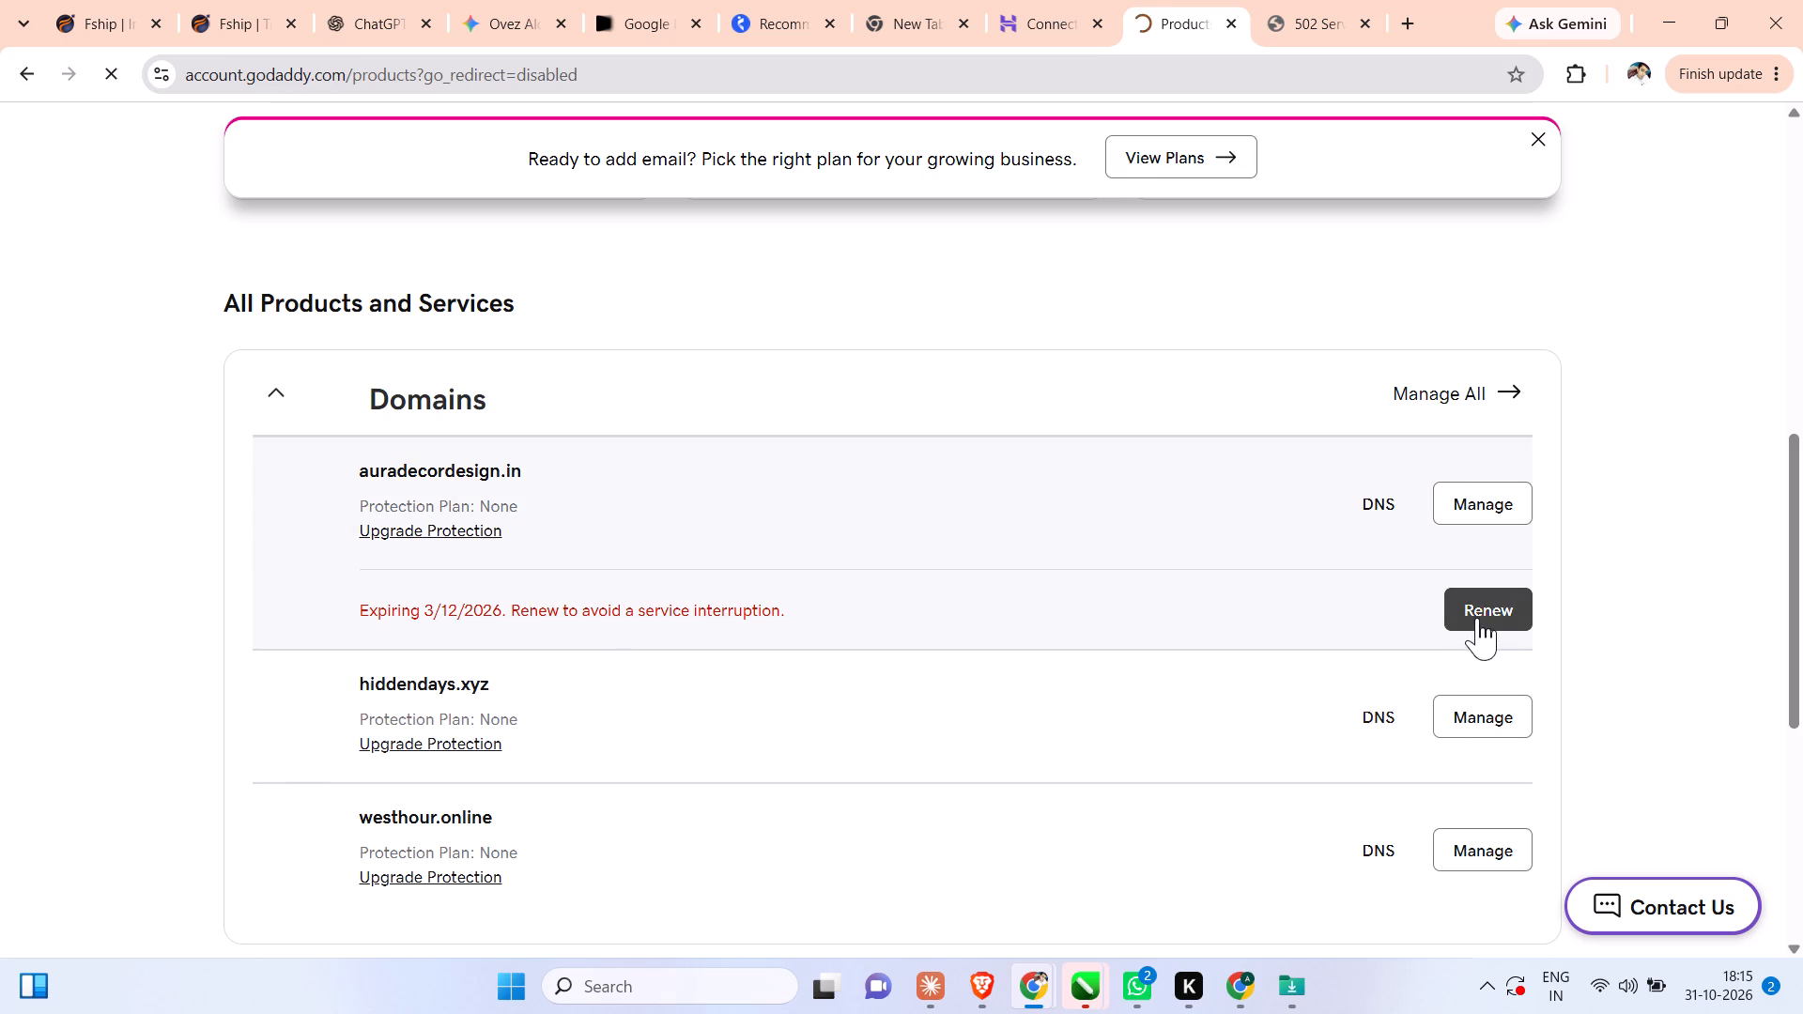
{"action": "left_click", "coordinate": [1474, 614]}
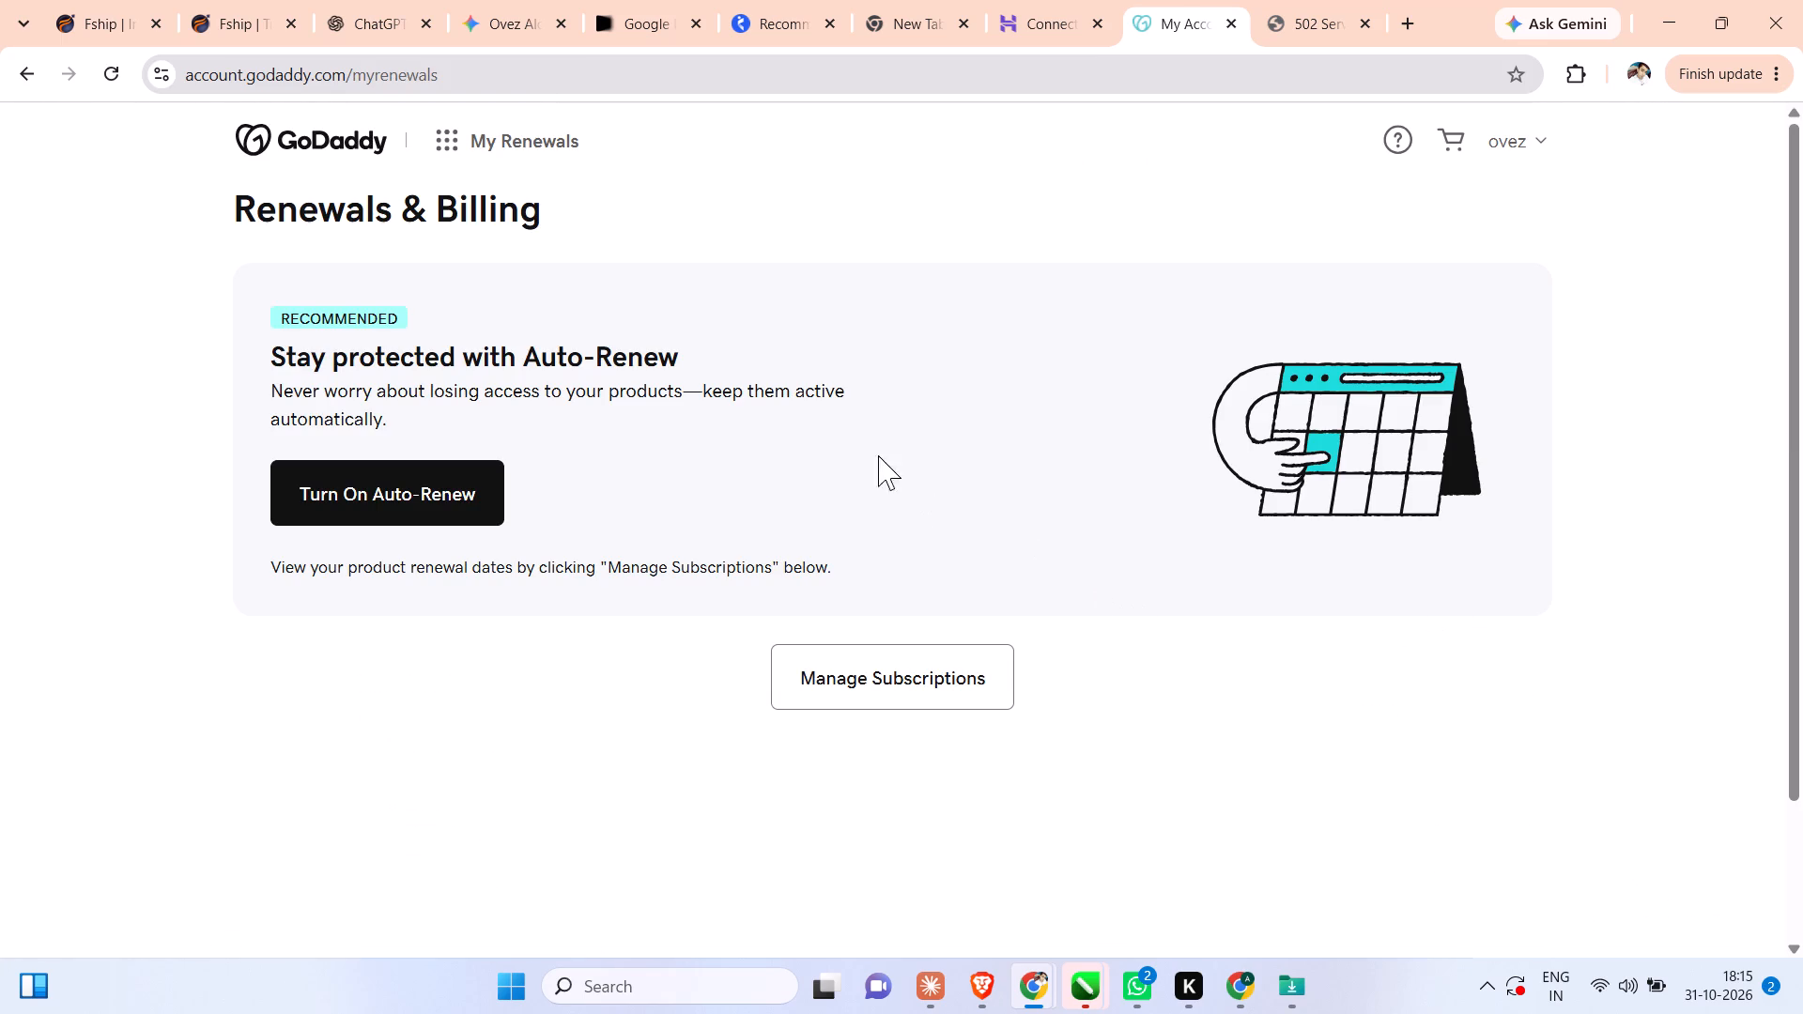
{"action": "scroll", "coordinate": [378, 430], "scroll_direction": "down", "scroll_amount": 2}
{"action": "scroll", "coordinate": [633, 417], "scroll_direction": "up", "scroll_amount": 3}
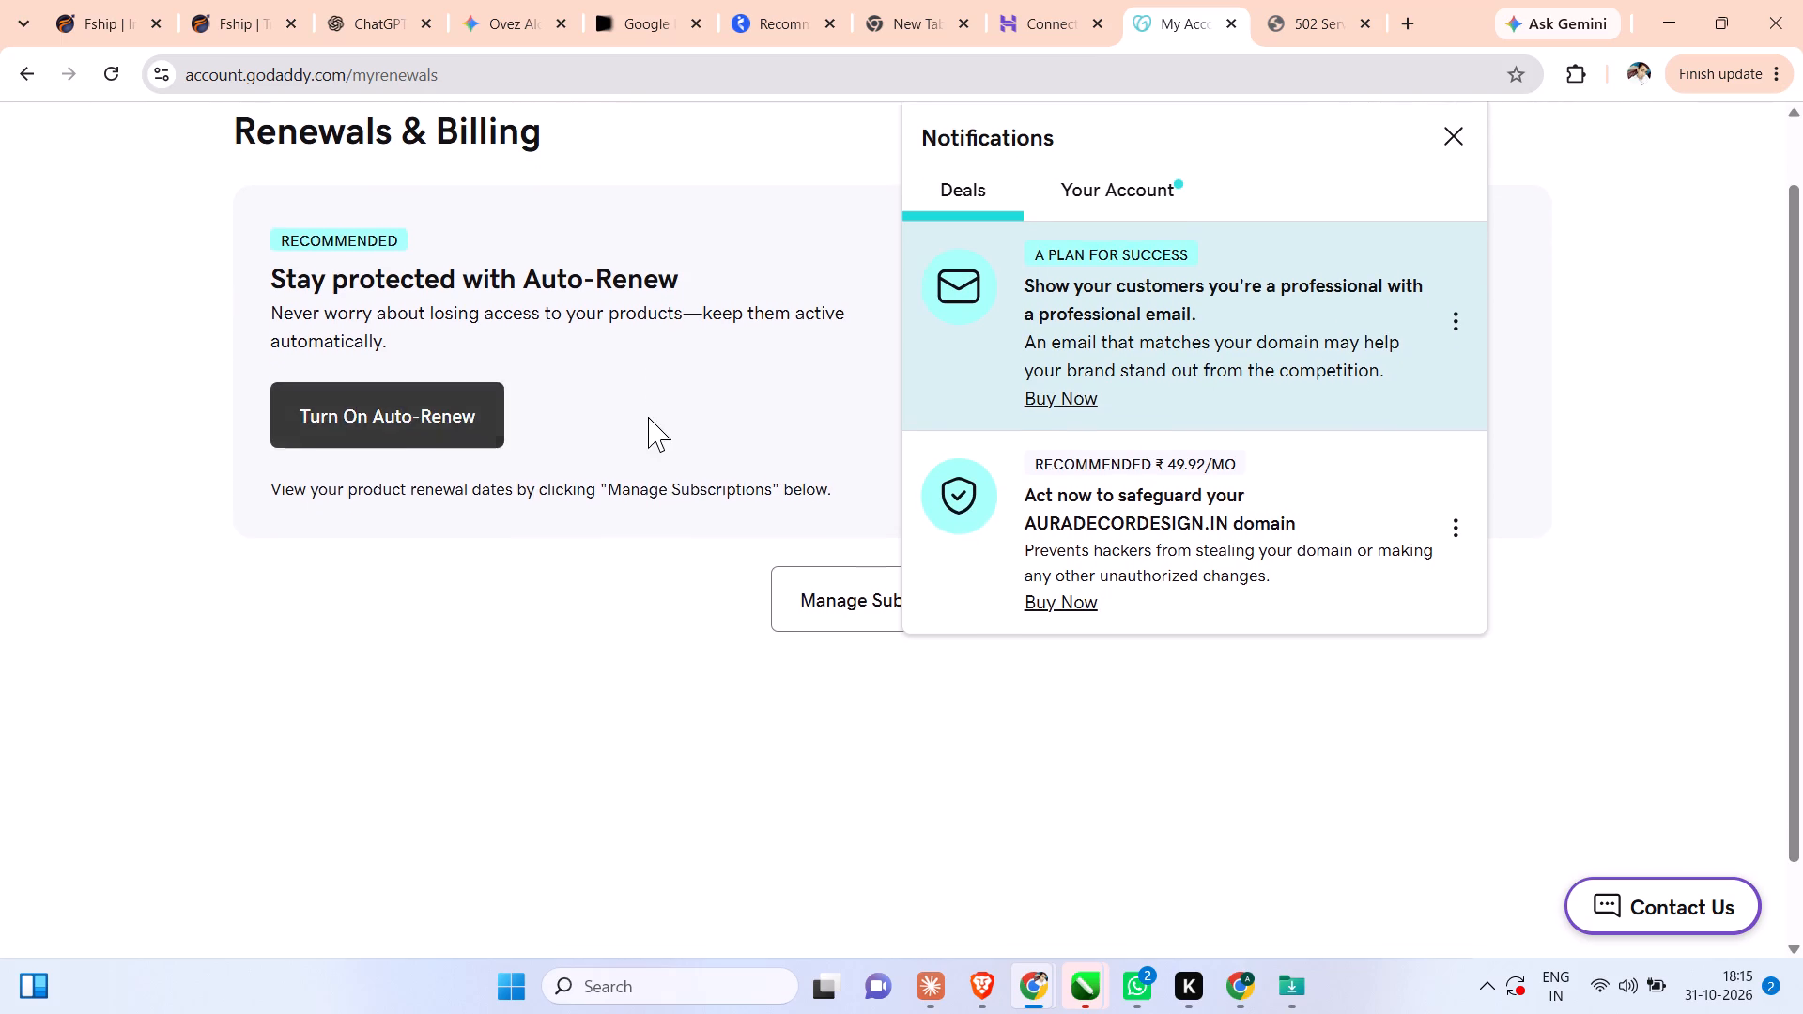
{"action": "scroll", "coordinate": [648, 417], "scroll_direction": "up", "scroll_amount": 2}
{"action": "left_click", "coordinate": [1149, 442]}
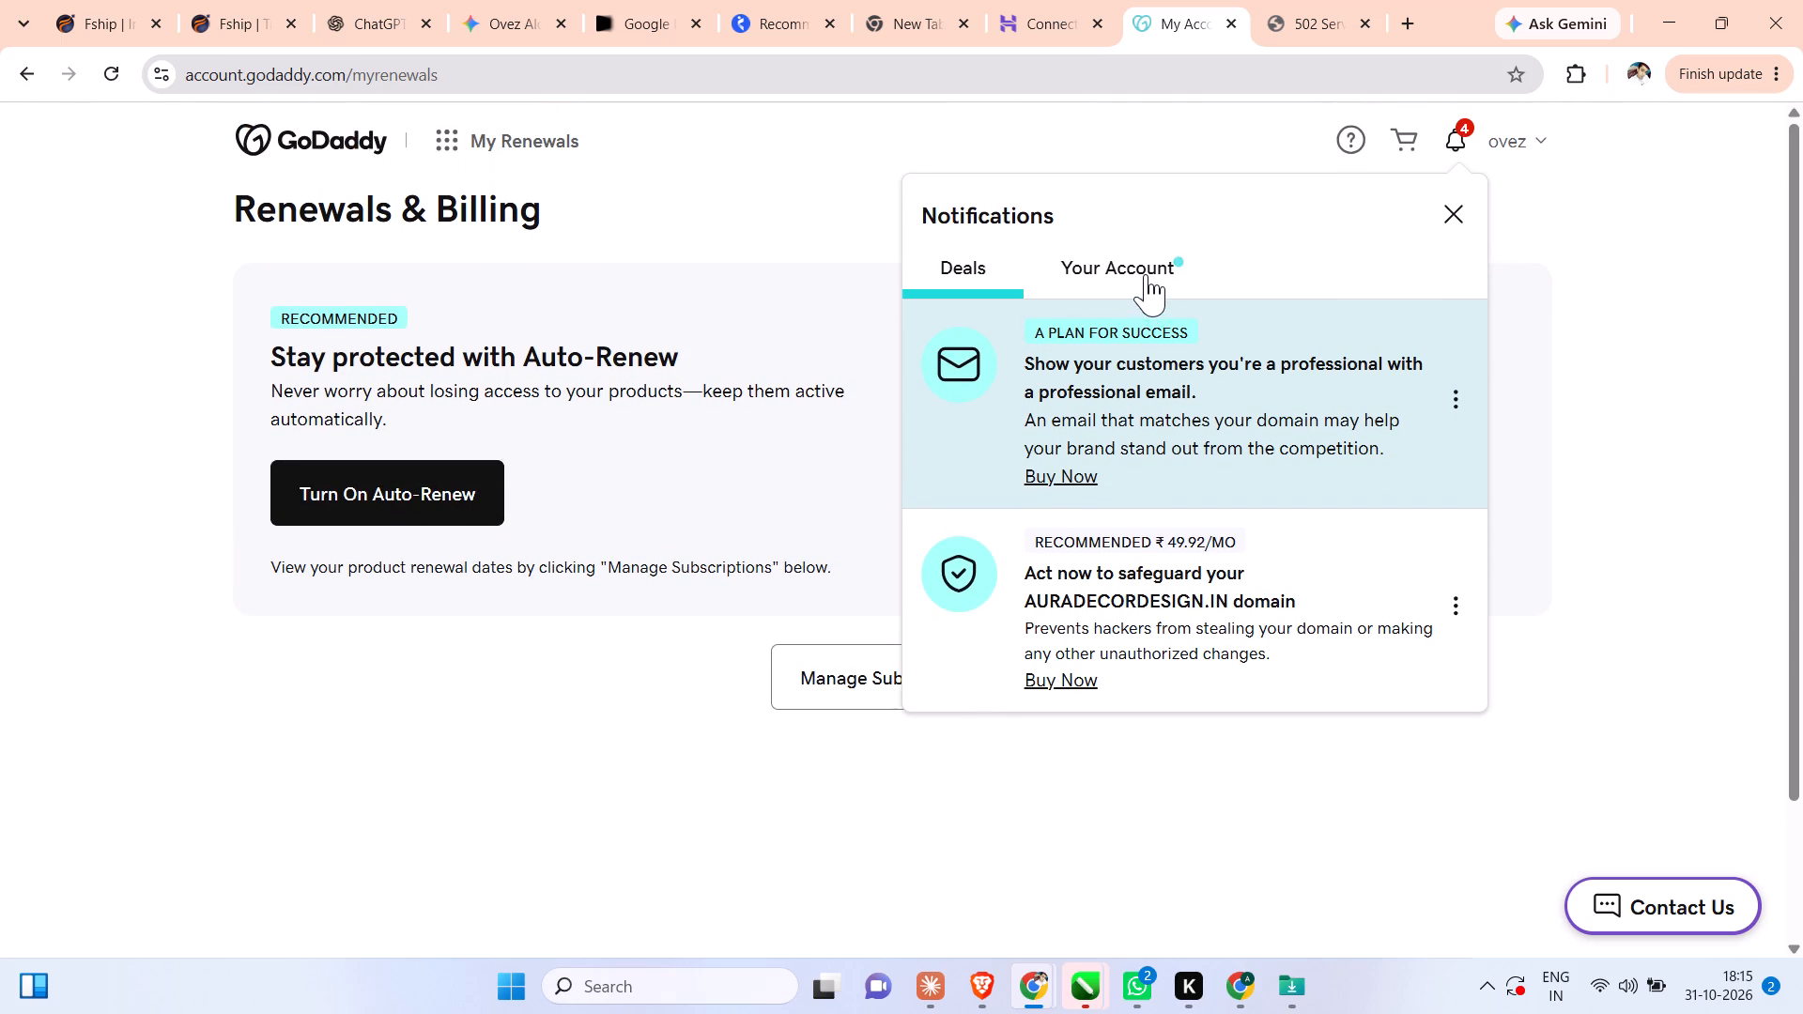
{"action": "left_click", "coordinate": [1146, 274]}
{"action": "left_click", "coordinate": [985, 269]}
{"action": "left_click", "coordinate": [1457, 210]}
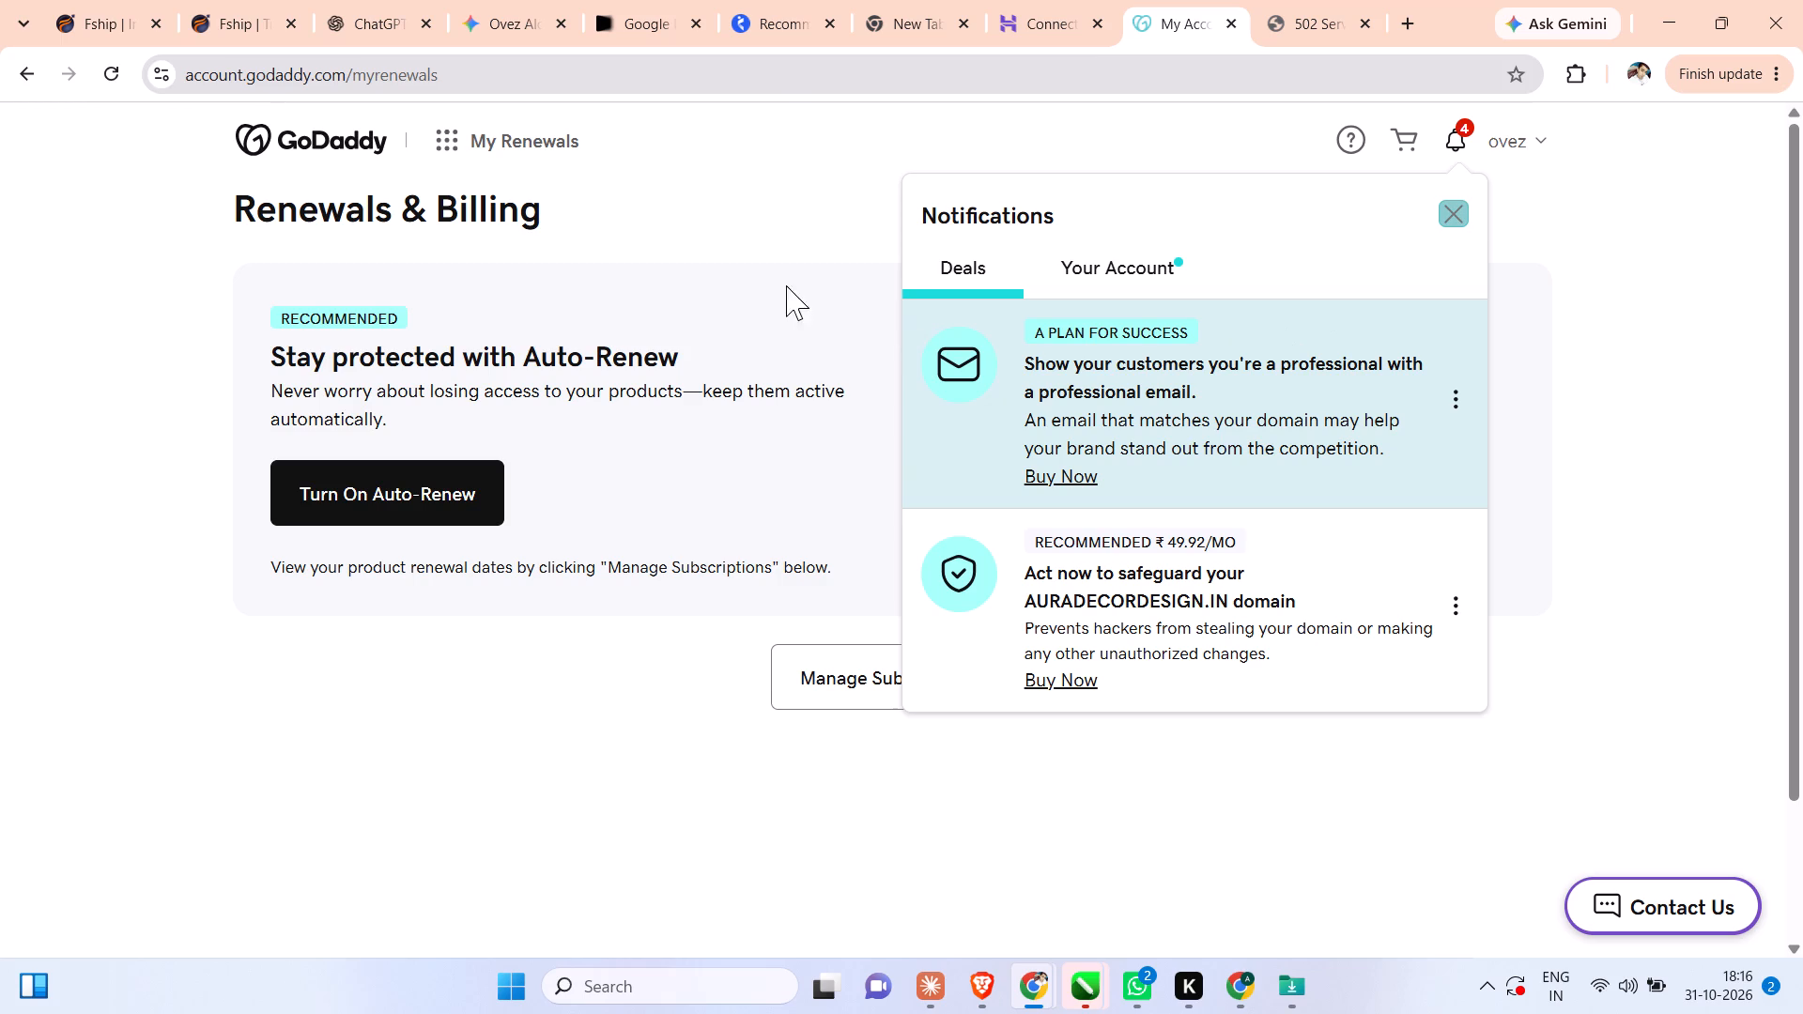
{"action": "left_click", "coordinate": [15, 72]}
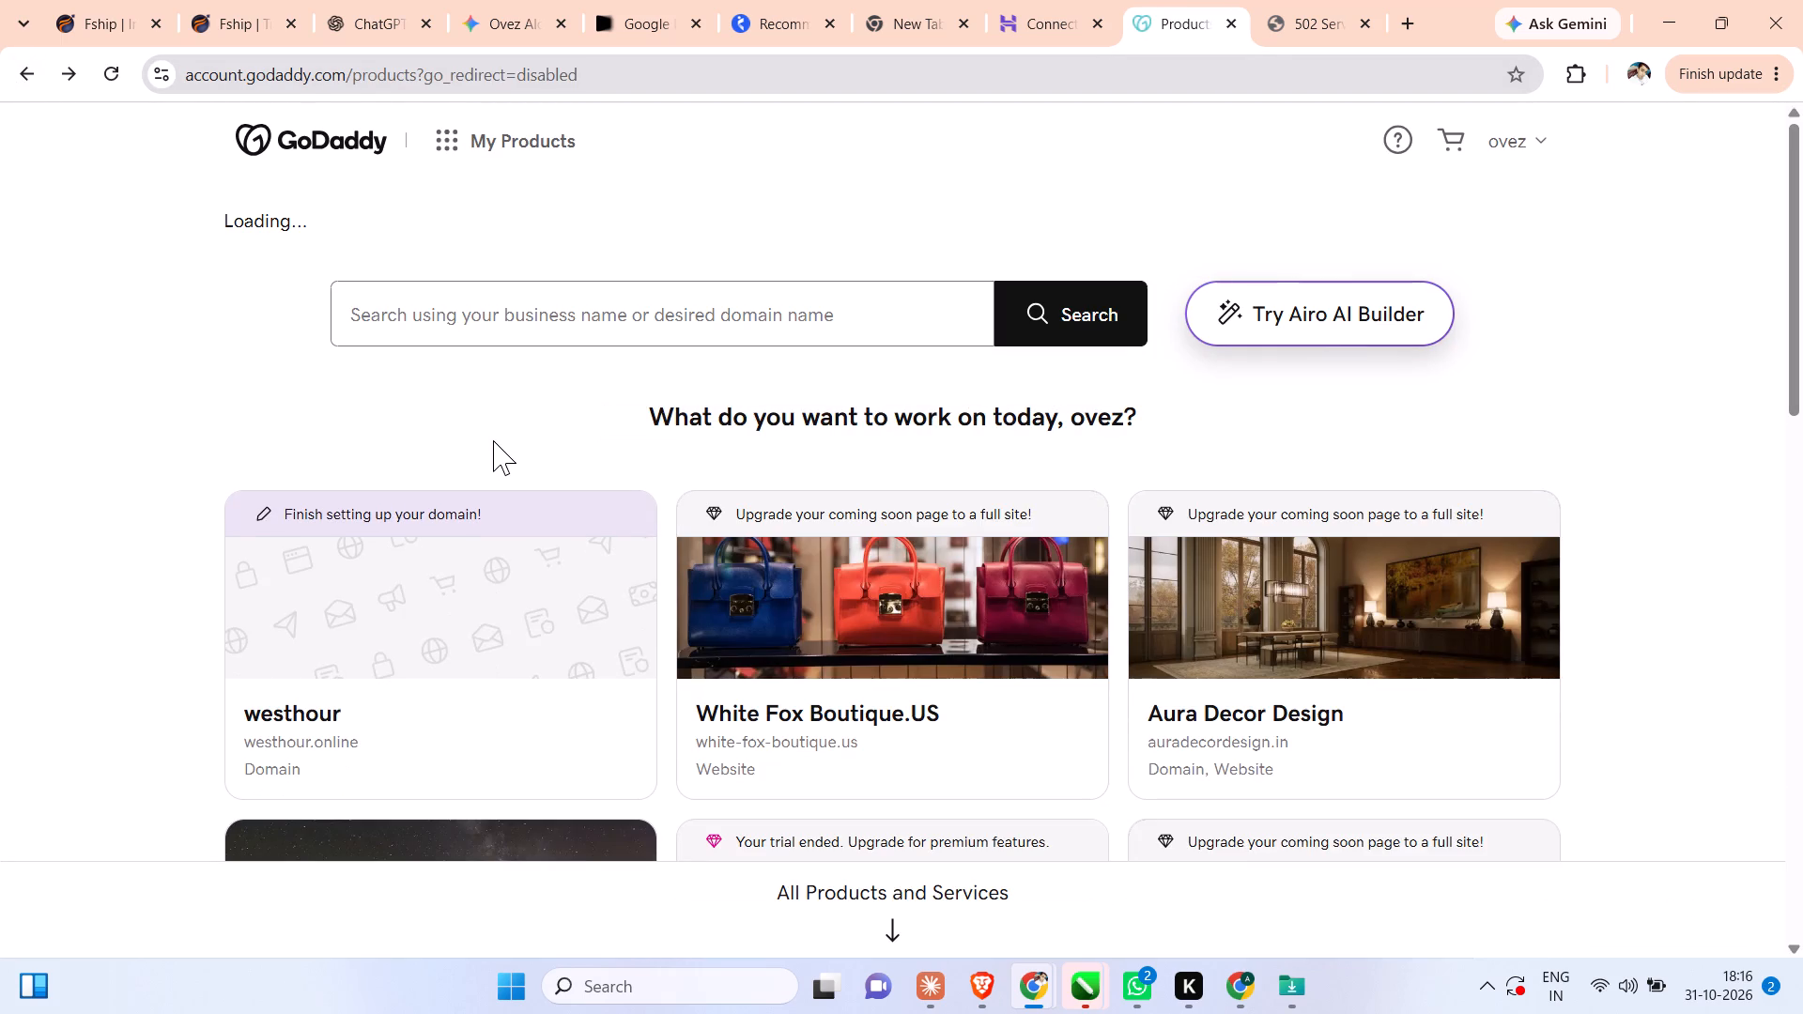
Open DNS management for hiddendays.xyz from the product list and dismiss the Domains For You promotion.
{"action": "scroll", "coordinate": [769, 593], "scroll_direction": "down", "scroll_amount": 19}
{"action": "scroll", "coordinate": [757, 622], "scroll_direction": "down", "scroll_amount": 5}
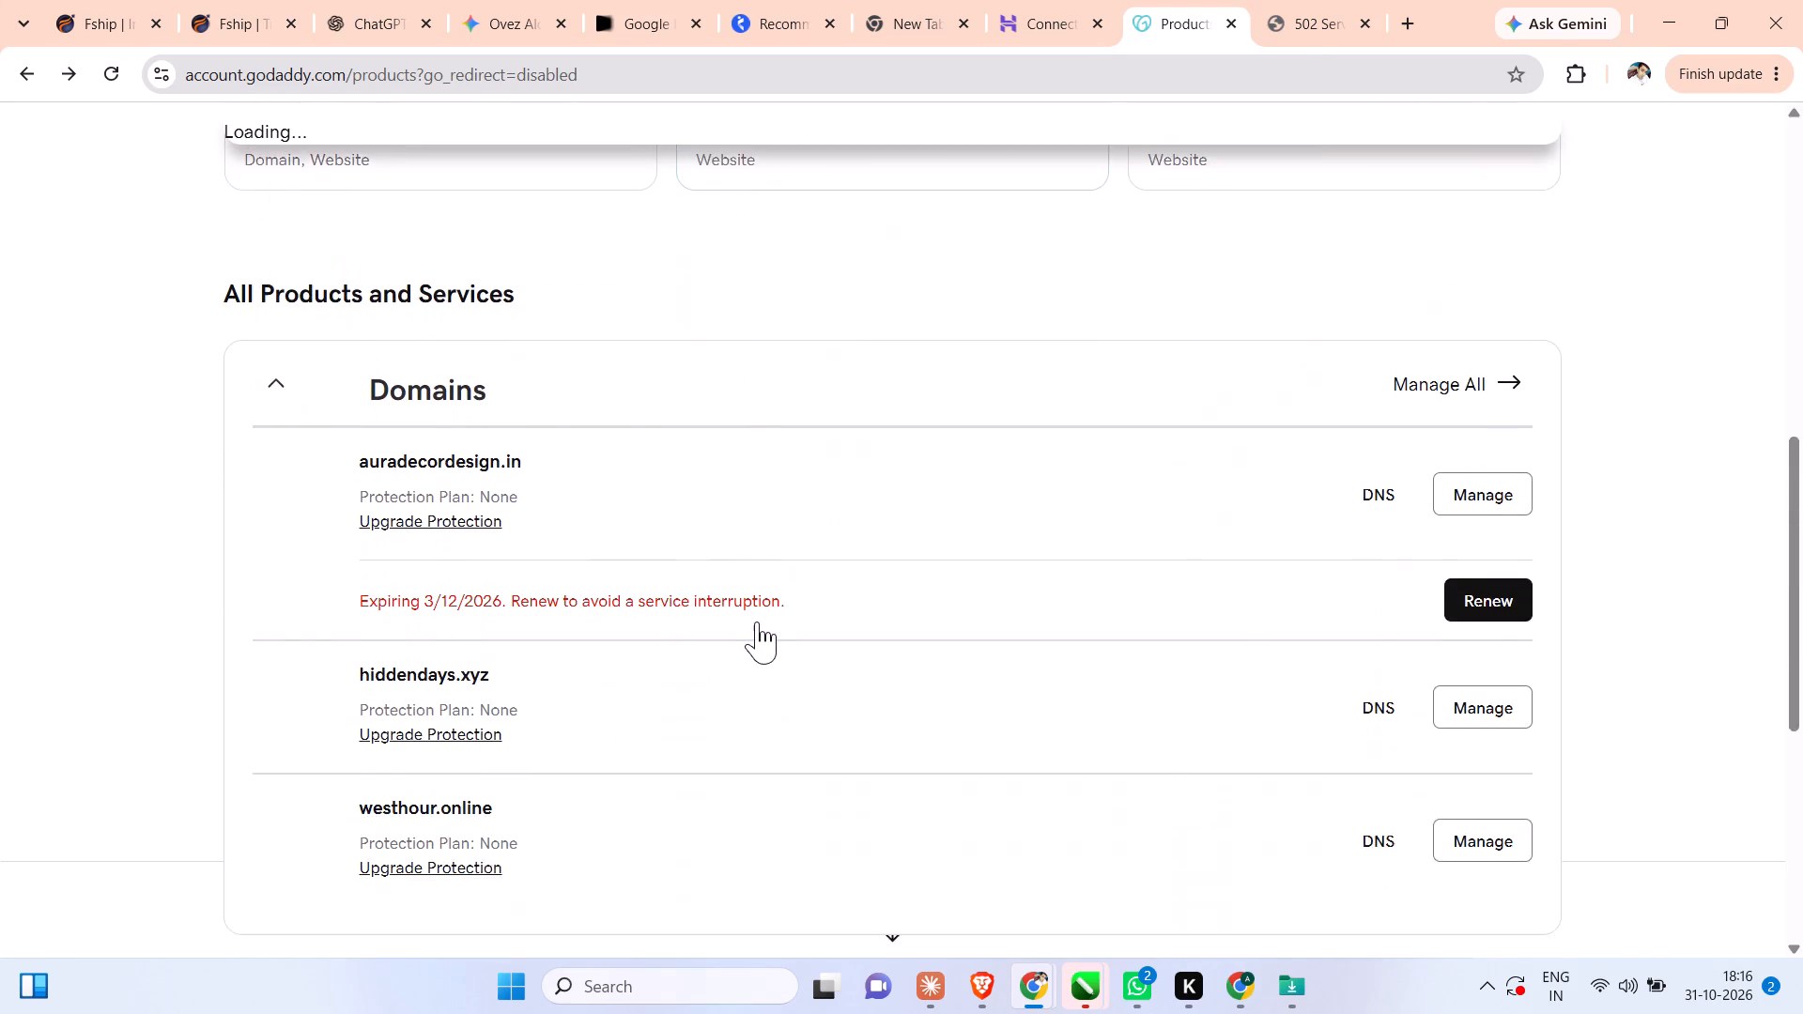
{"action": "left_click", "coordinate": [1378, 683]}
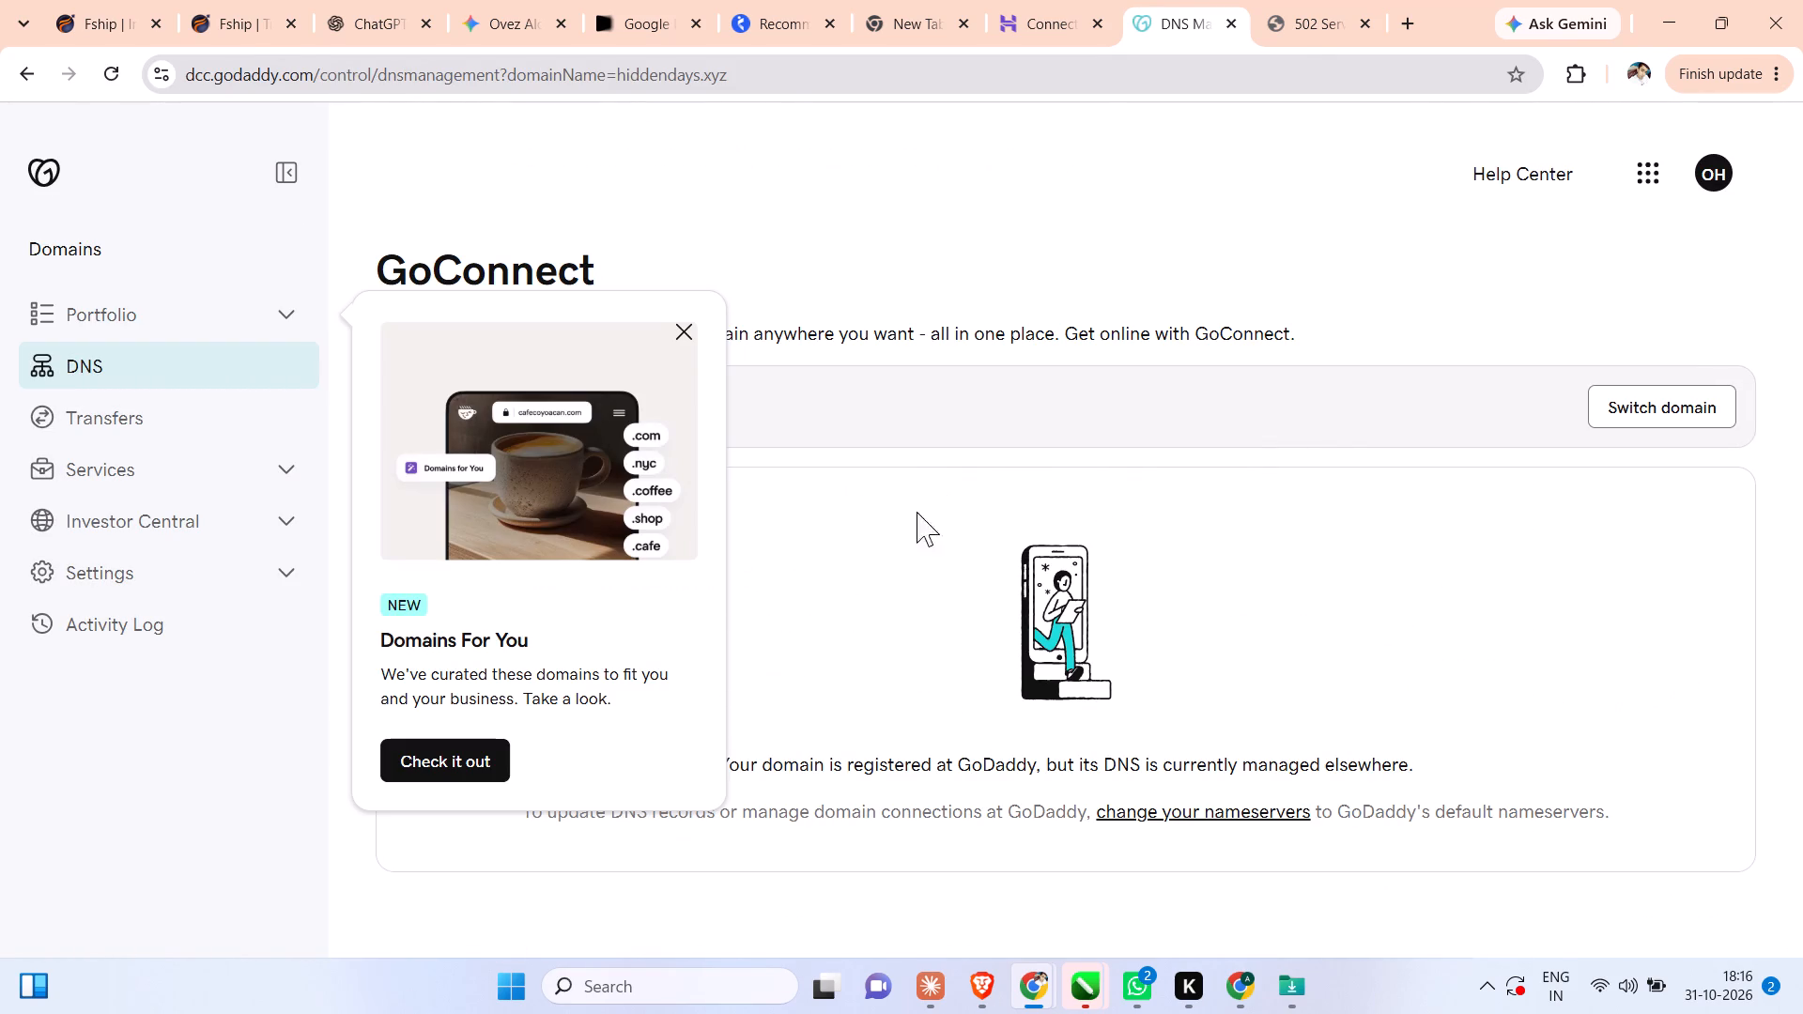
{"action": "left_click", "coordinate": [688, 336]}
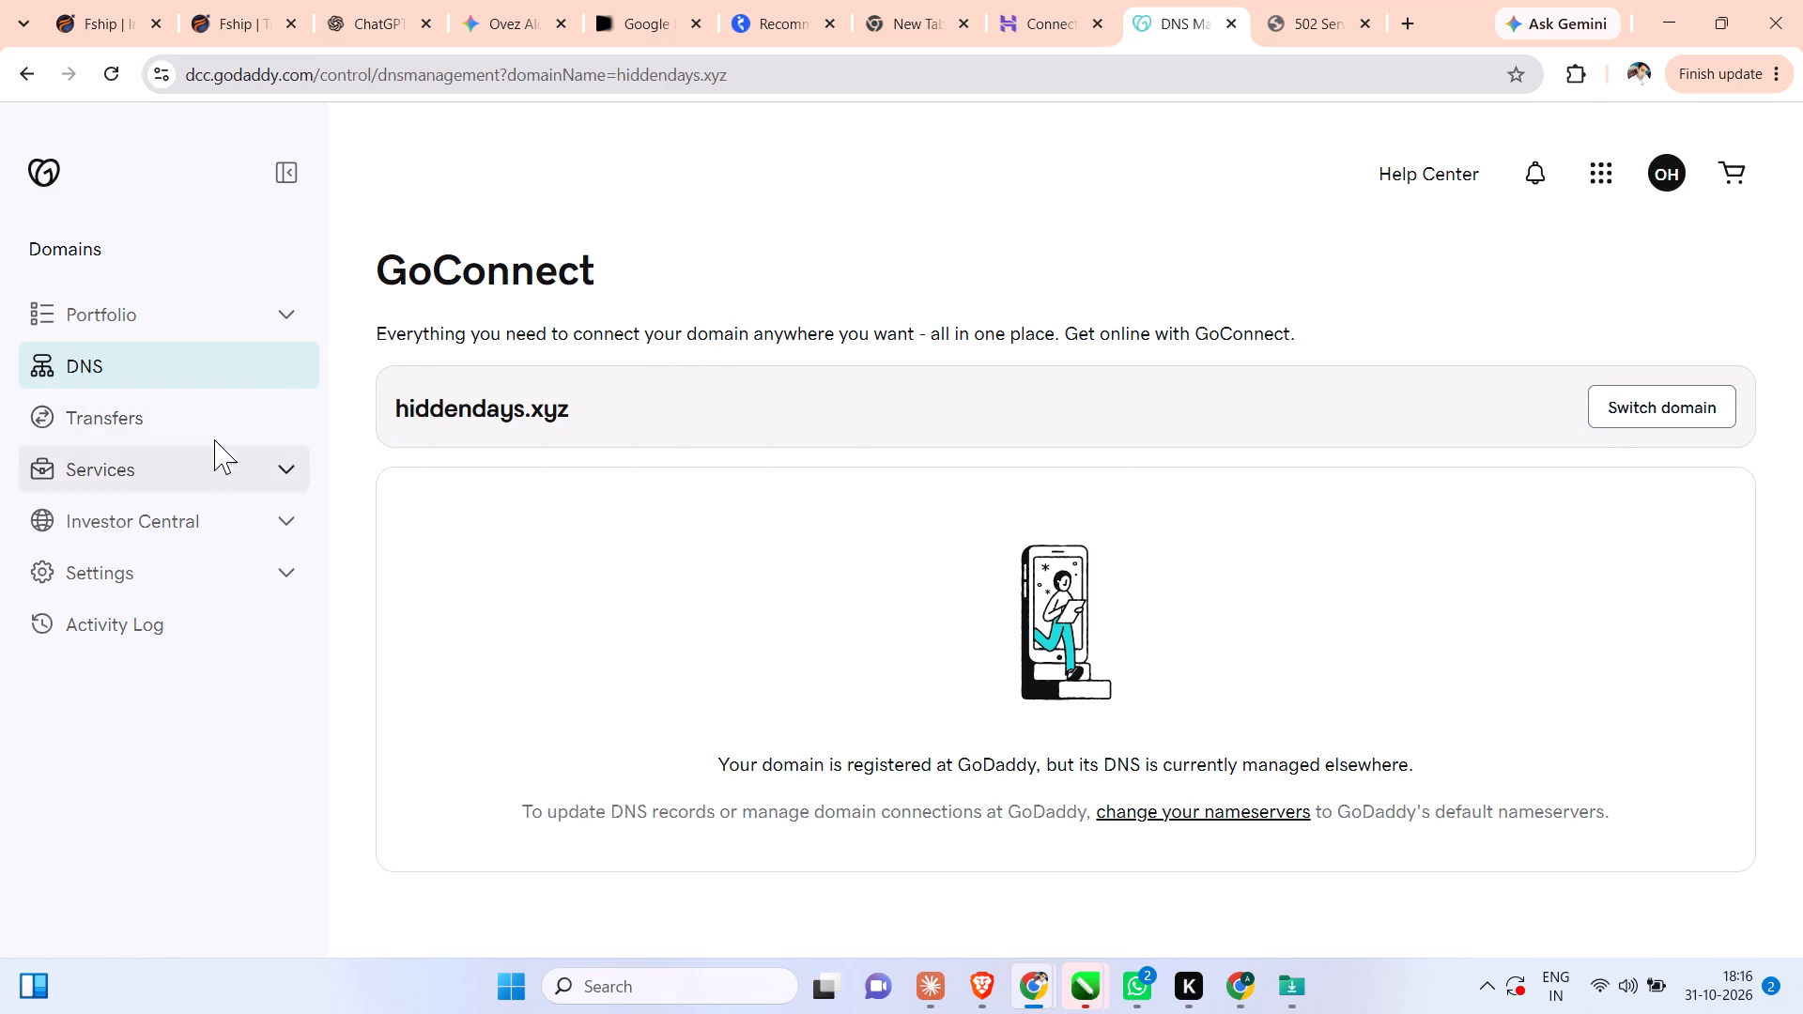
Load the general DNS section and look over its GoConnect domain connection options.
{"action": "left_click", "coordinate": [223, 365]}
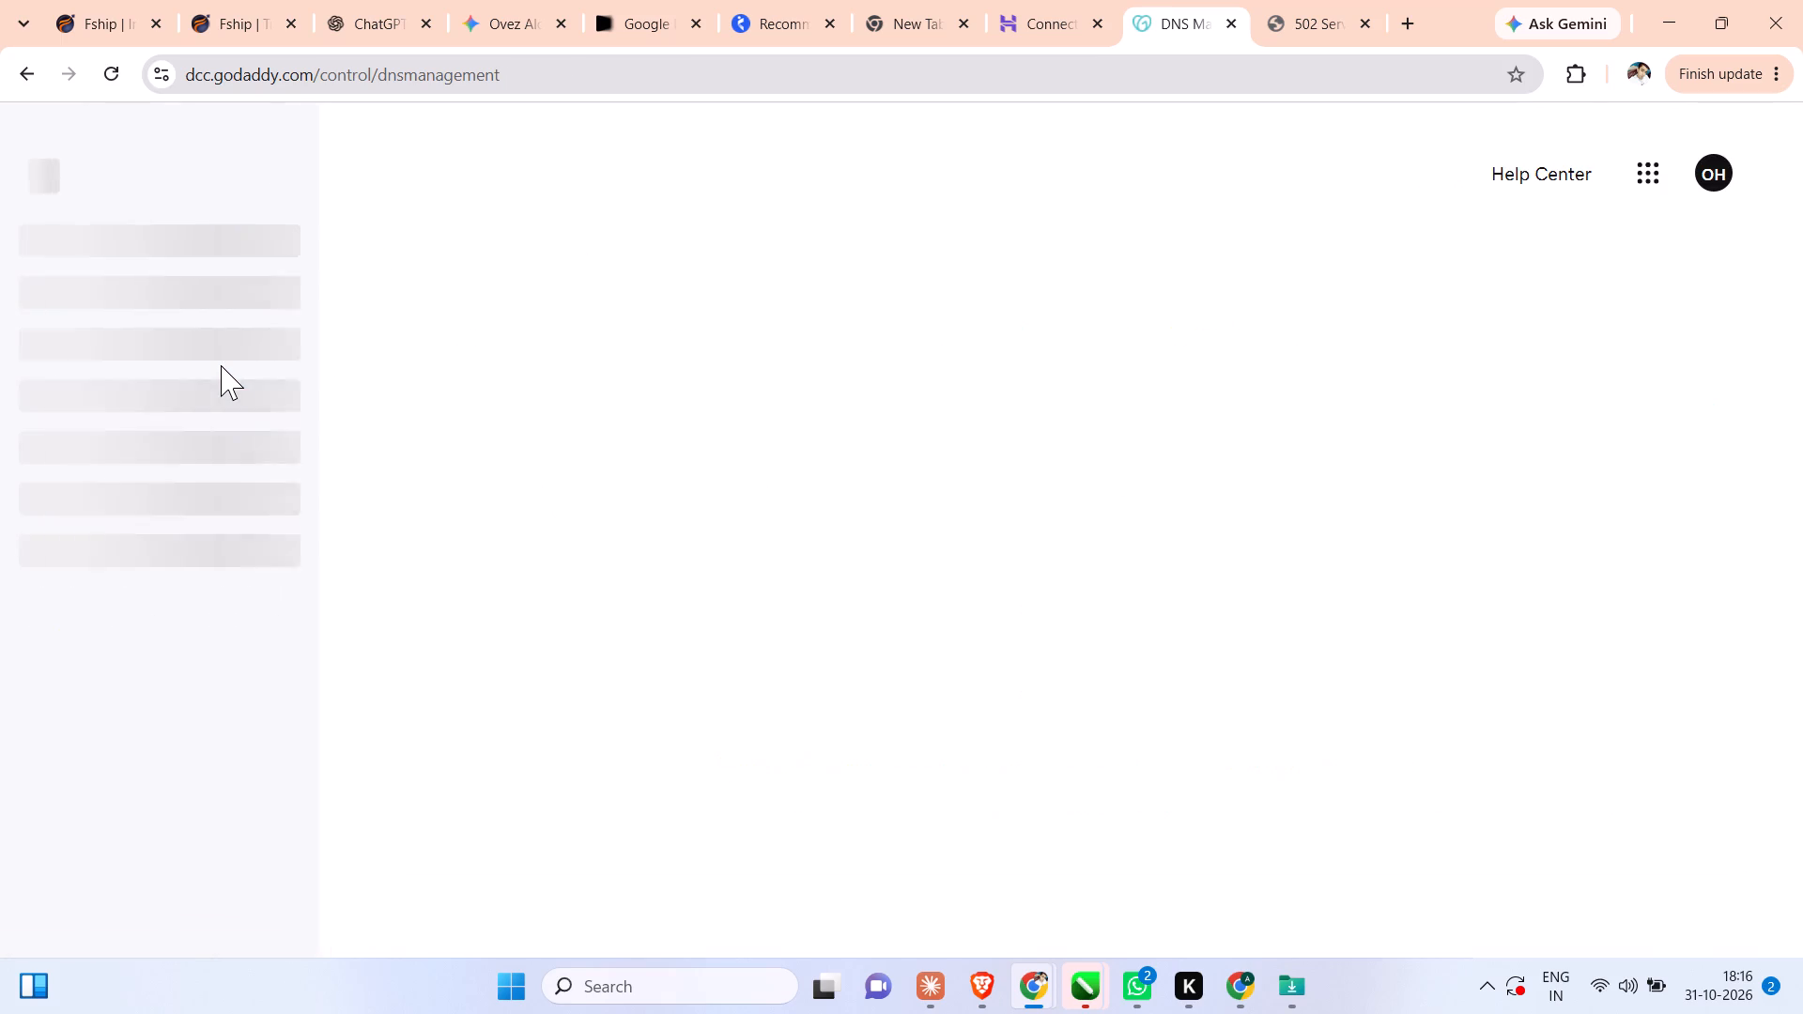
{"action": "scroll", "coordinate": [468, 455], "scroll_direction": "down", "scroll_amount": 6}
{"action": "scroll", "coordinate": [635, 533], "scroll_direction": "down", "scroll_amount": 3}
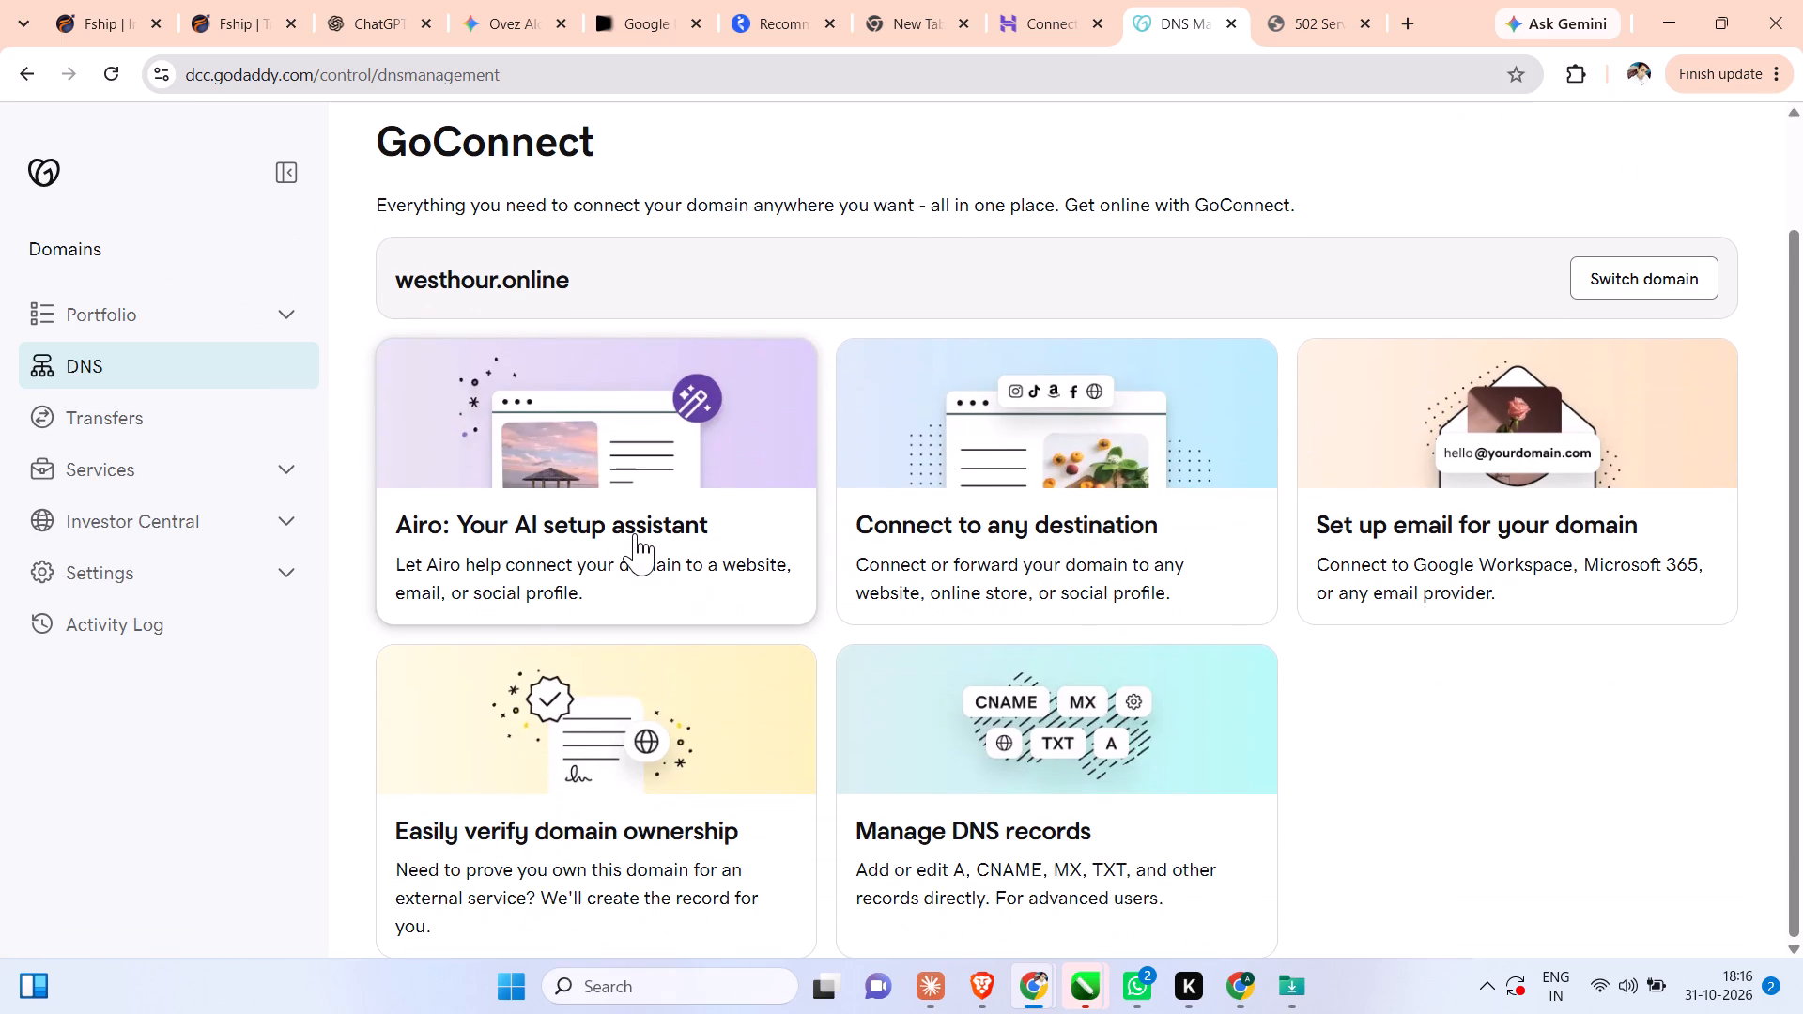
{"action": "scroll", "coordinate": [646, 527], "scroll_direction": "up", "scroll_amount": 6}
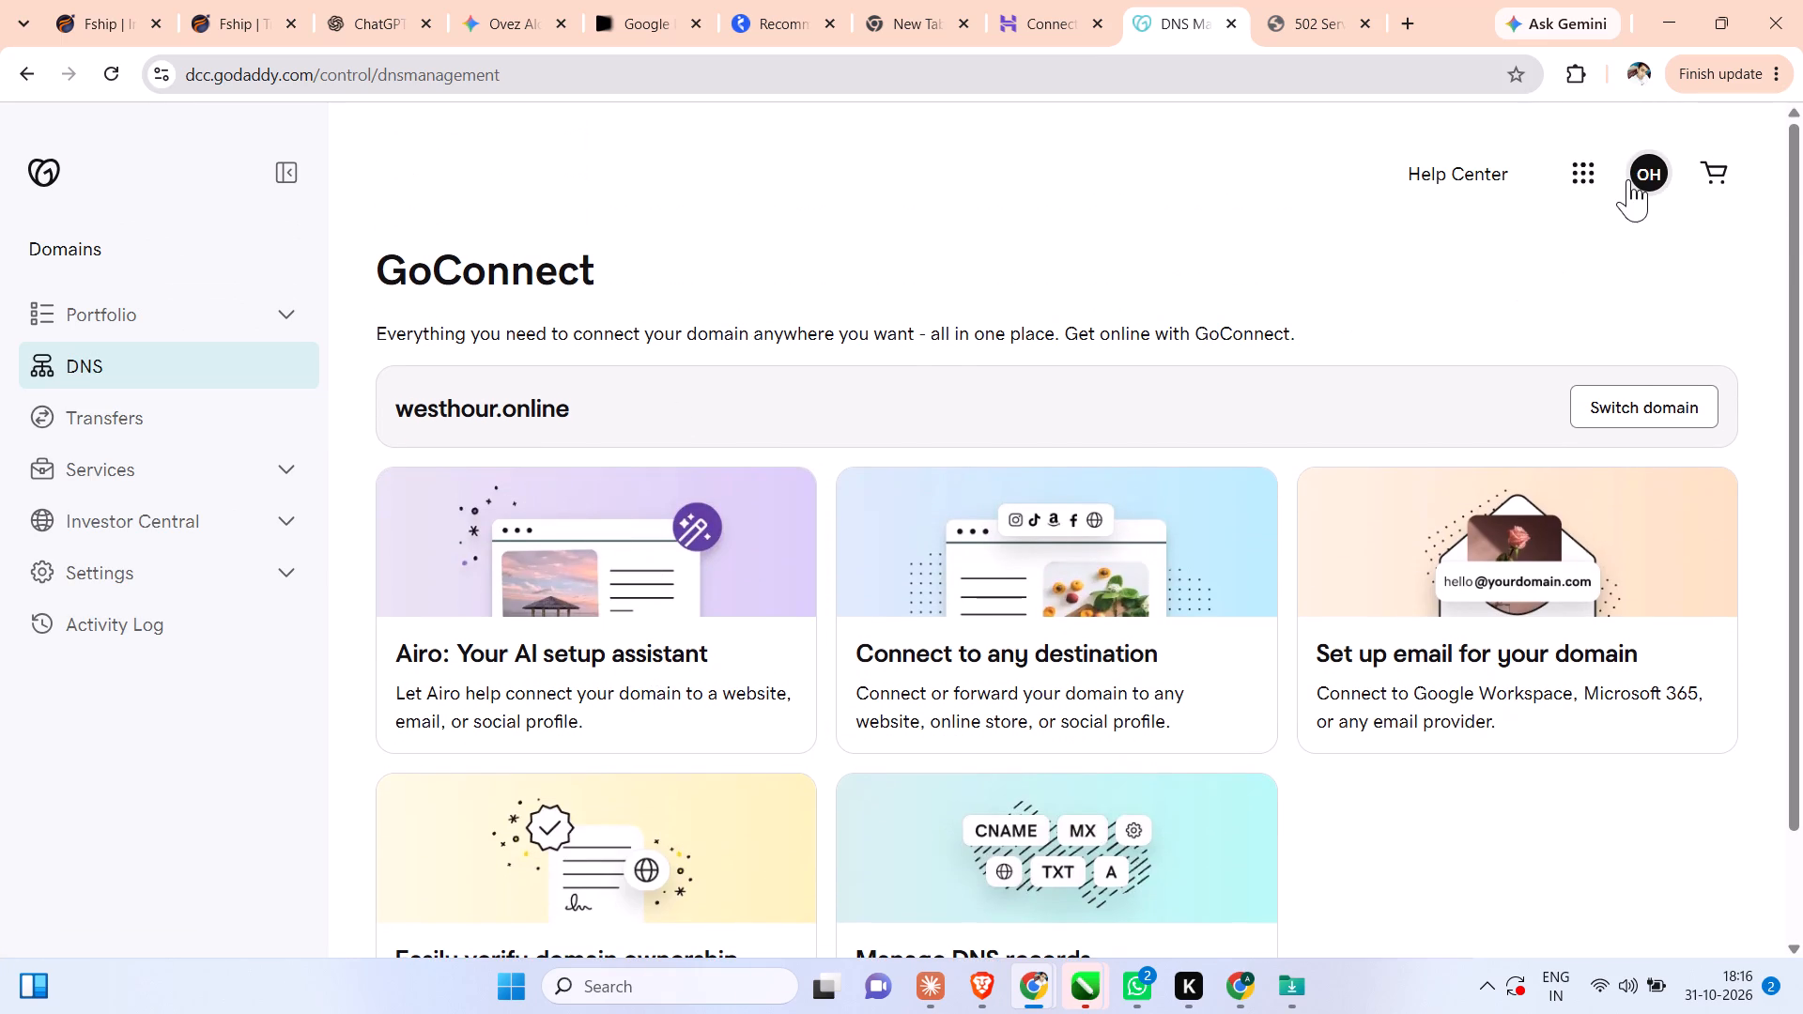
Return to the account's My Products page and open the management dashboard for hiddendays.xyz from the Domains list.
{"action": "left_click", "coordinate": [1628, 179]}
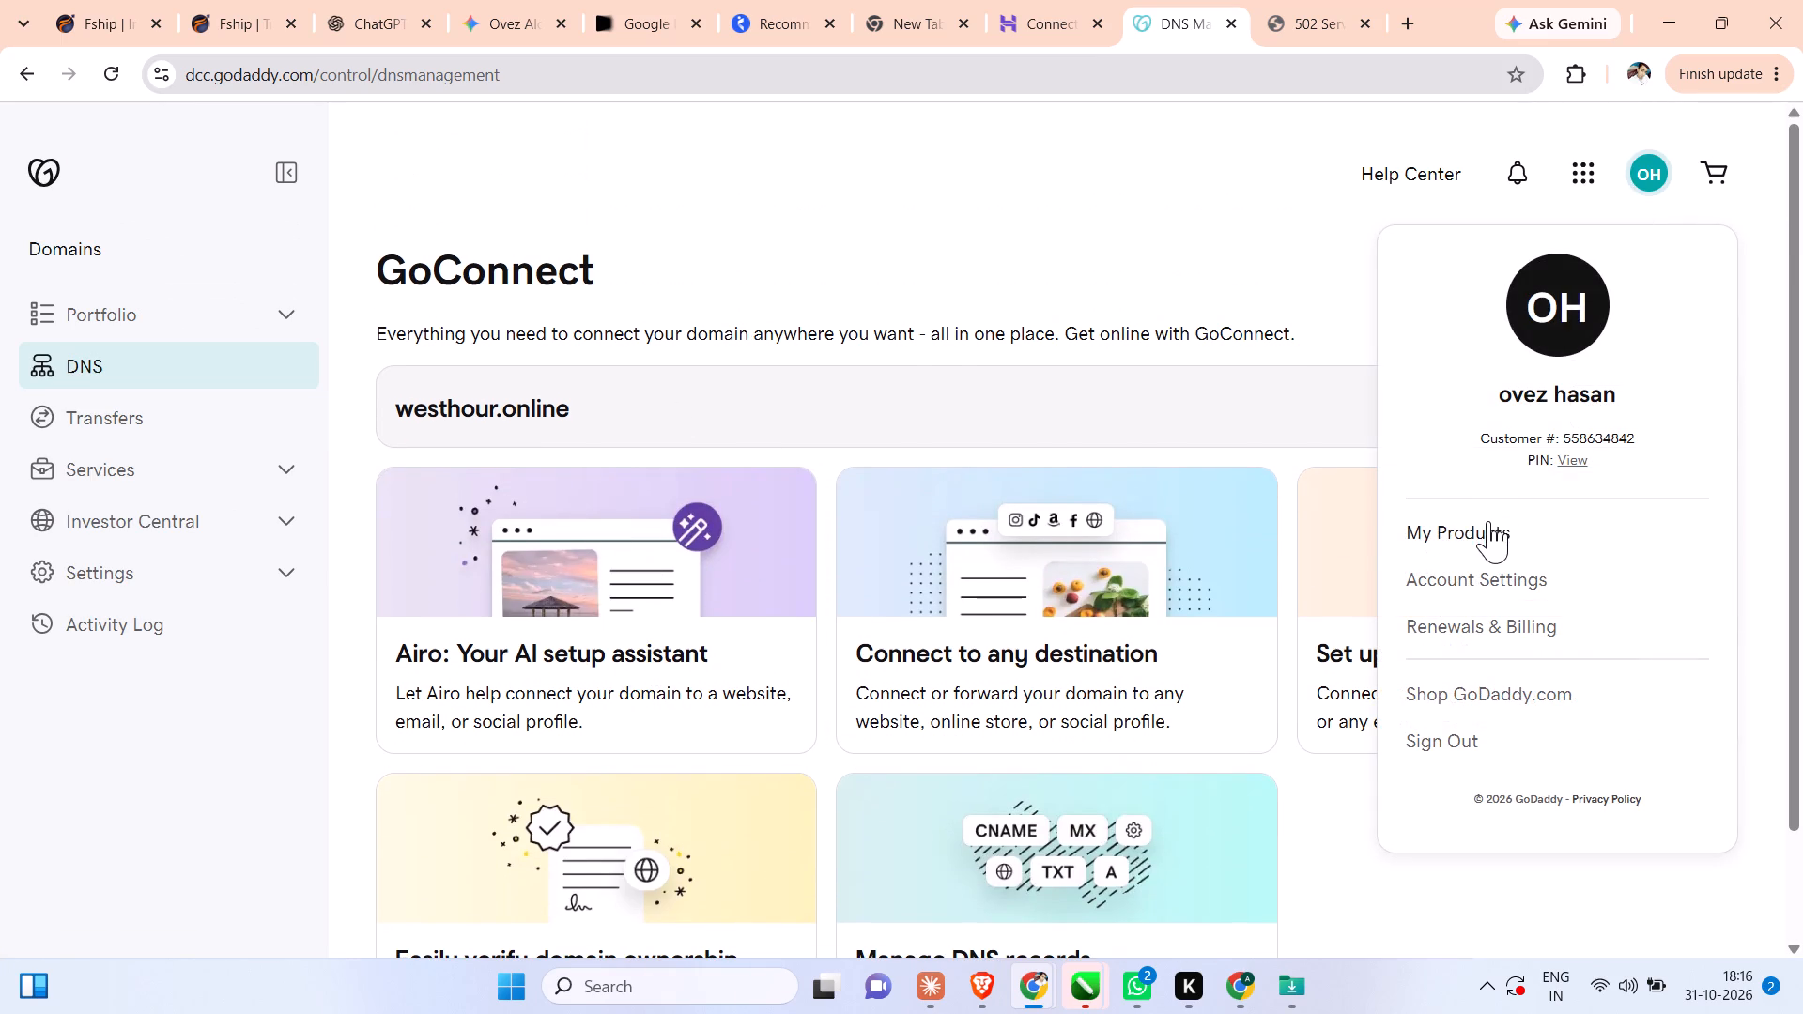
{"action": "left_click", "coordinate": [1488, 521]}
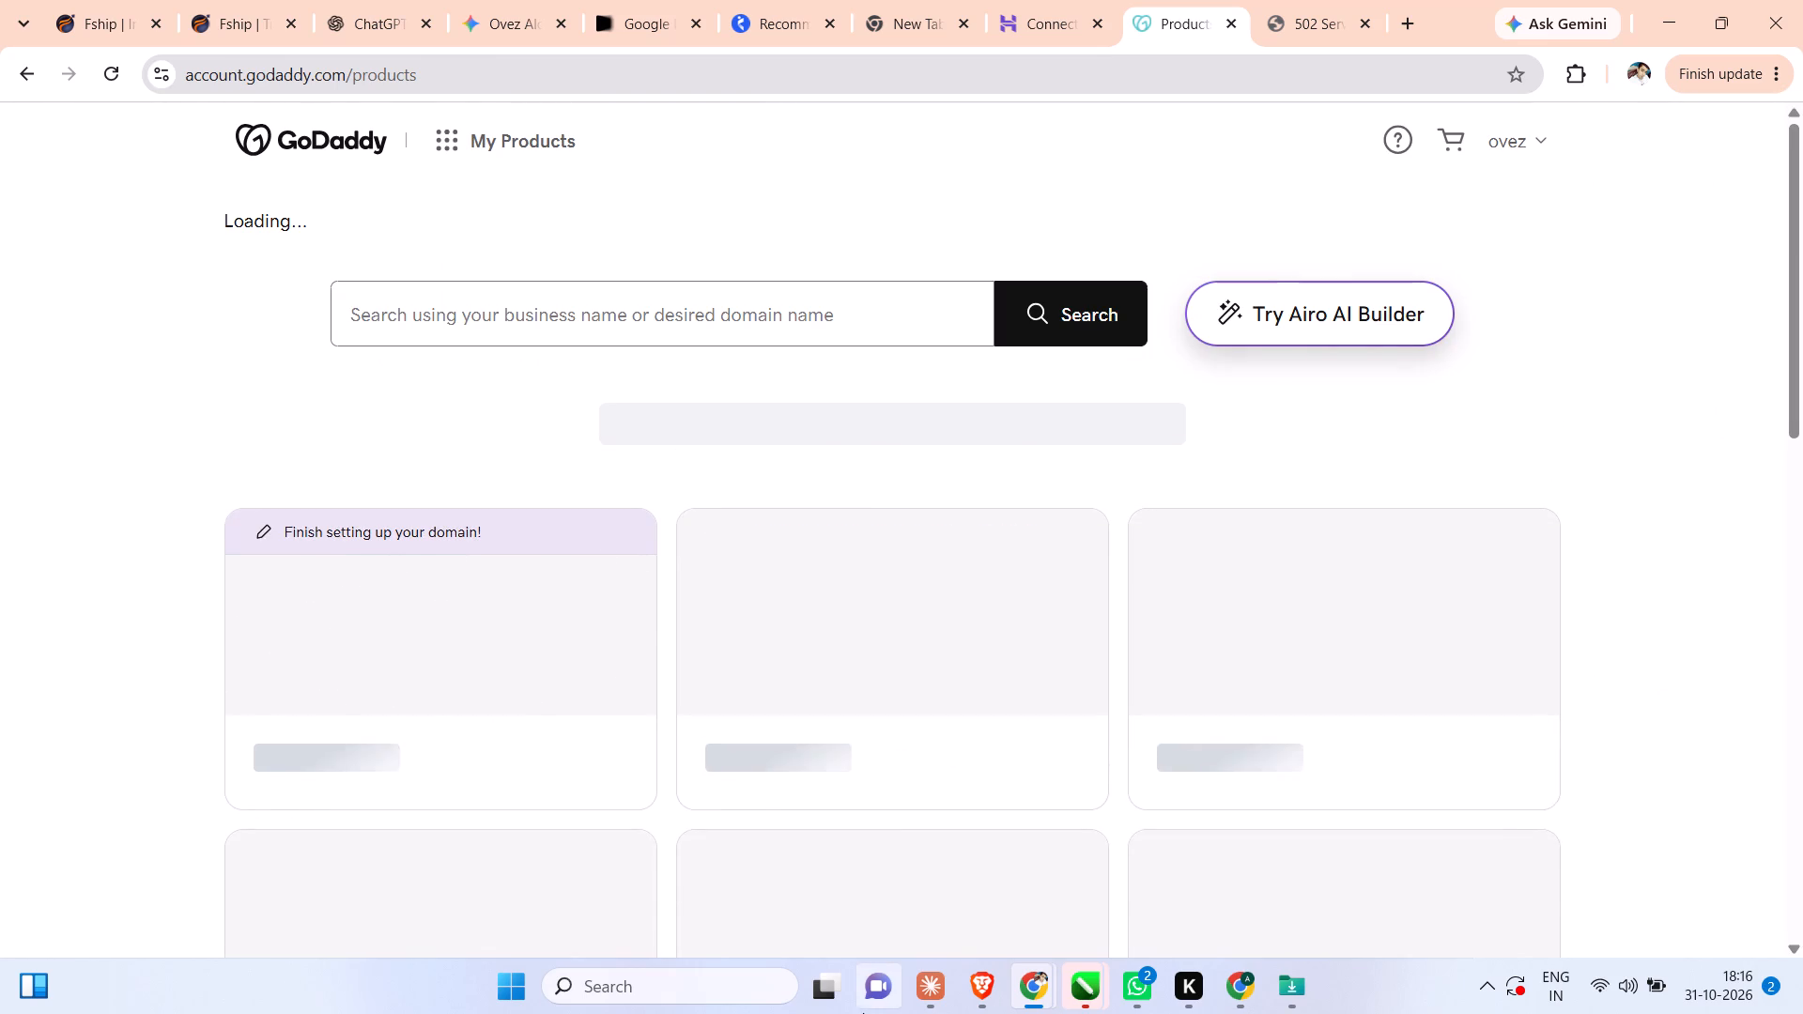
{"action": "scroll", "coordinate": [637, 1013], "scroll_direction": "down", "scroll_amount": 7}
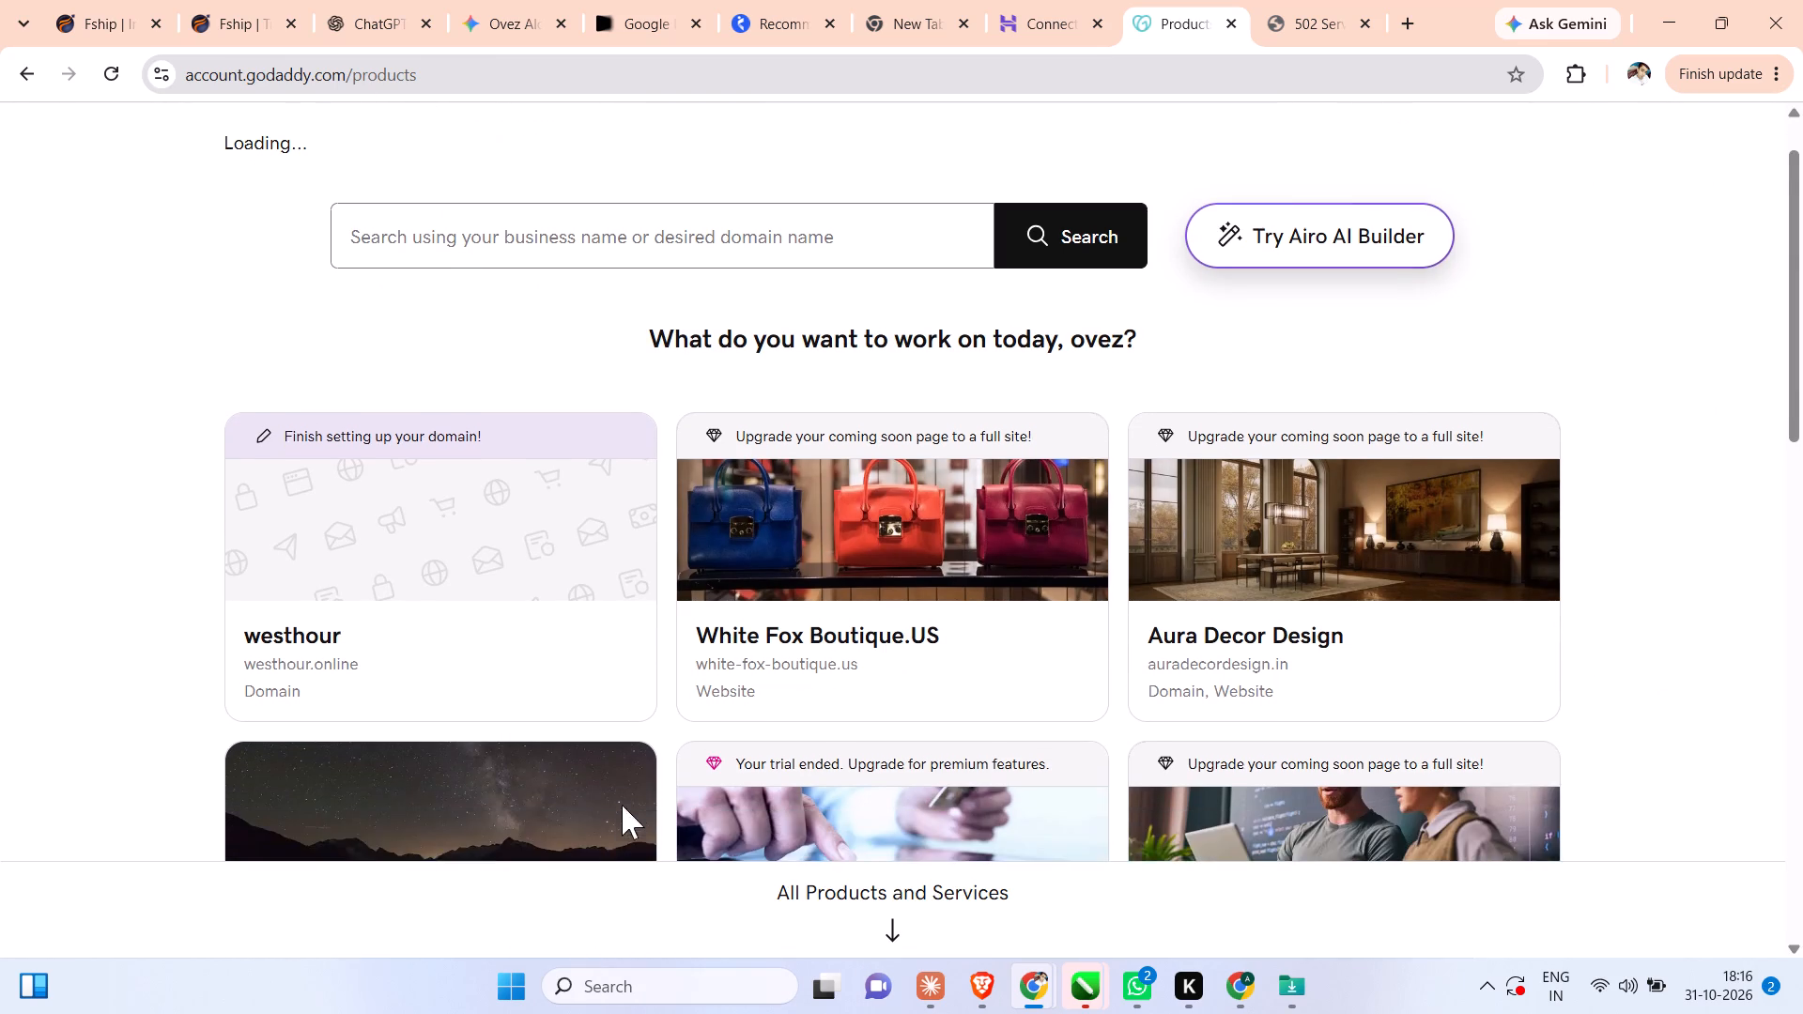
{"action": "scroll", "coordinate": [624, 803], "scroll_direction": "down", "scroll_amount": 16}
{"action": "scroll", "coordinate": [668, 640], "scroll_direction": "down", "scroll_amount": 8}
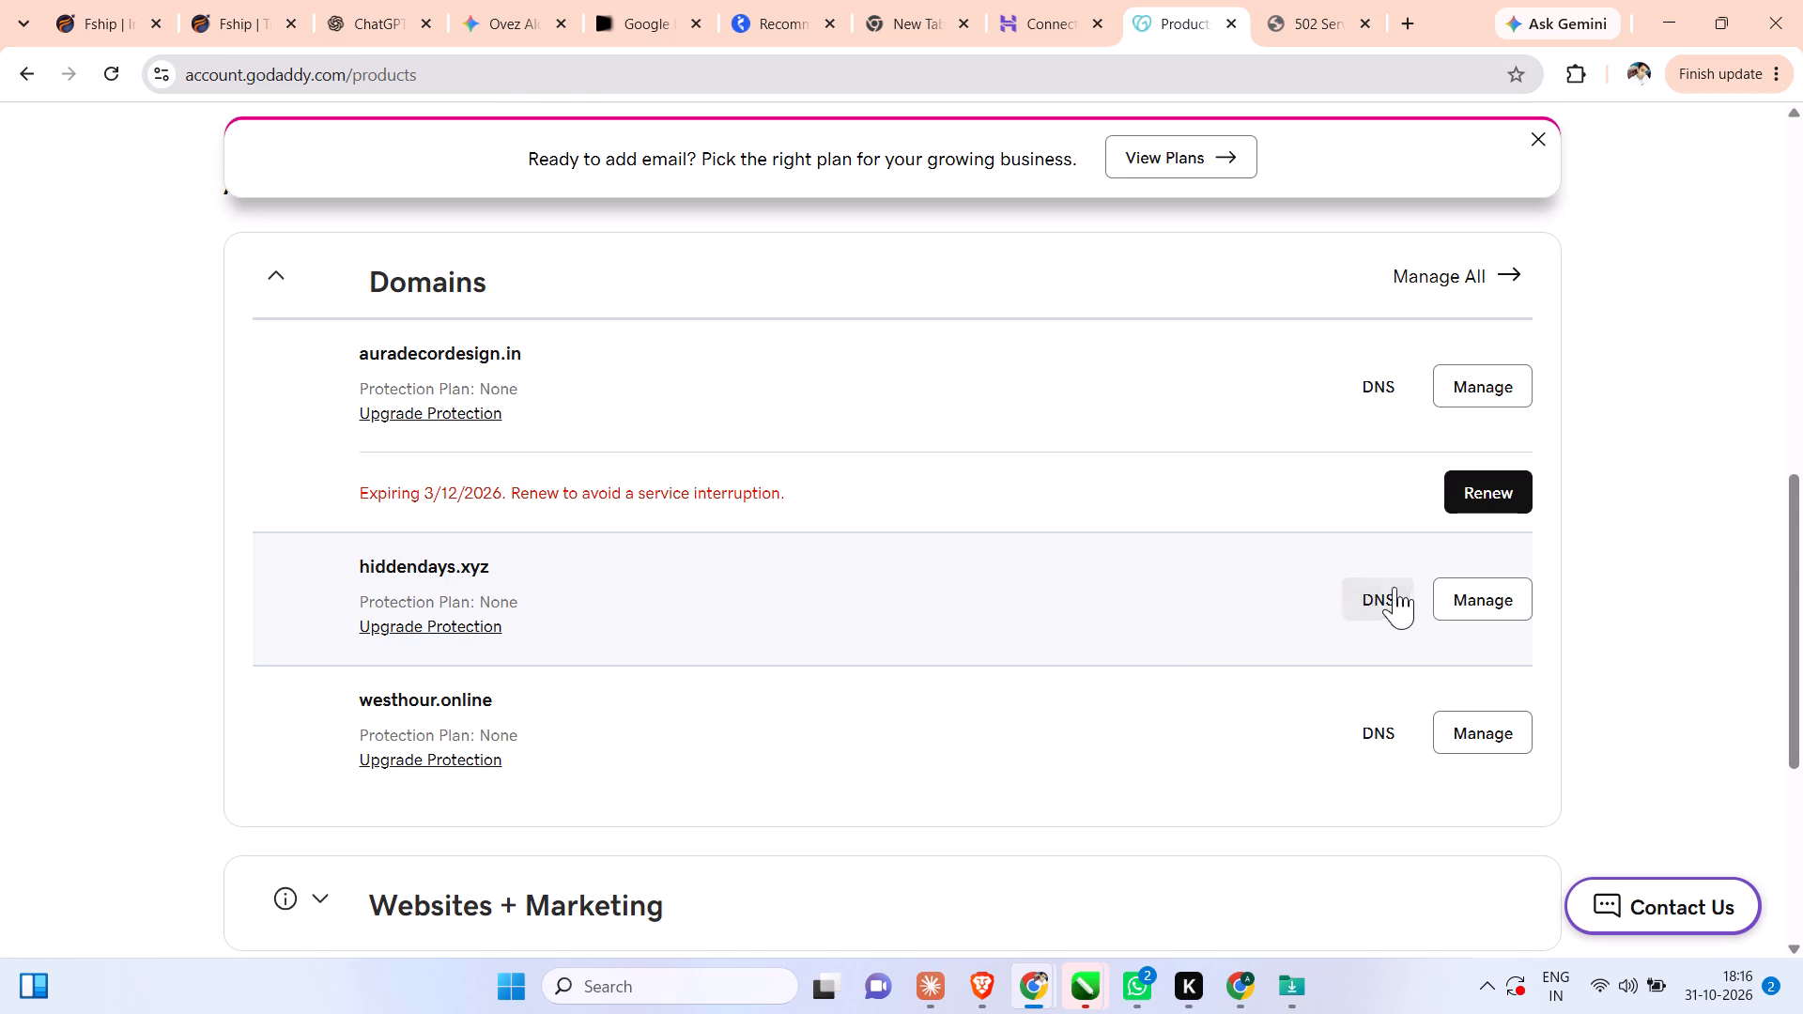
{"action": "left_click", "coordinate": [1482, 611]}
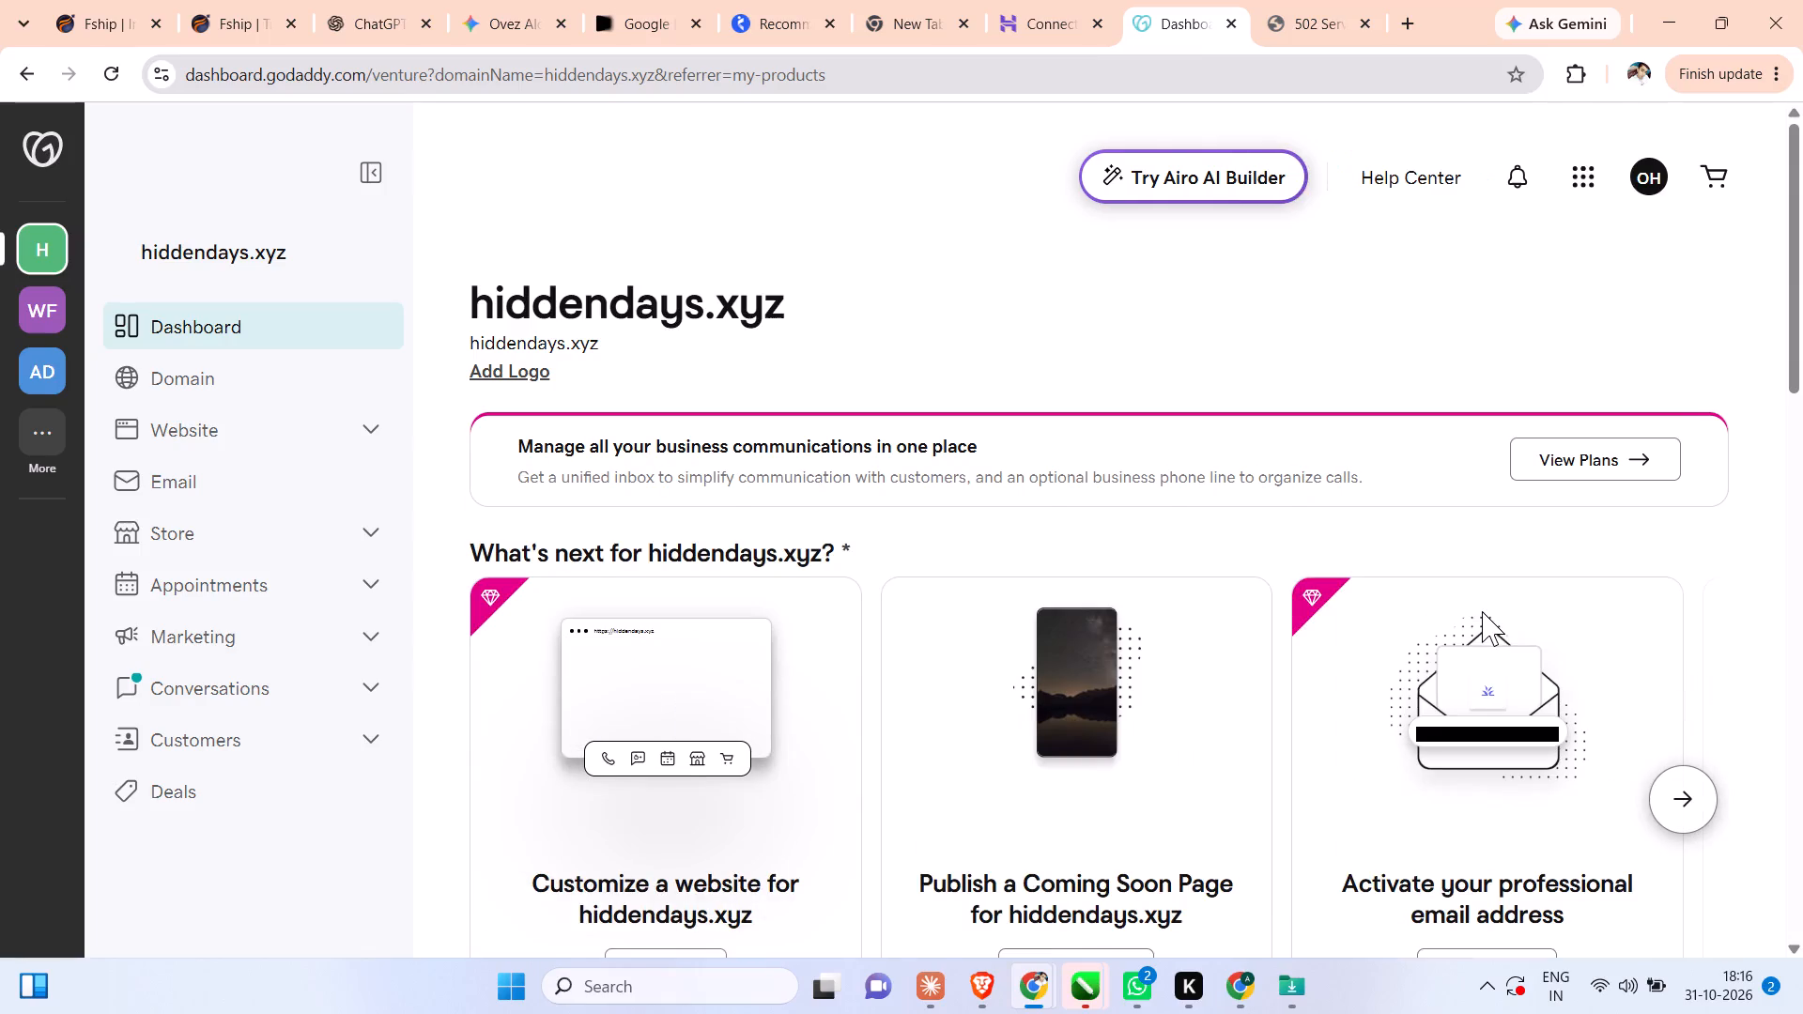
Find the quick links on the hiddendays.xyz dashboard and open its Manage Domain settings.
{"action": "scroll", "coordinate": [1432, 593], "scroll_direction": "down", "scroll_amount": 16}
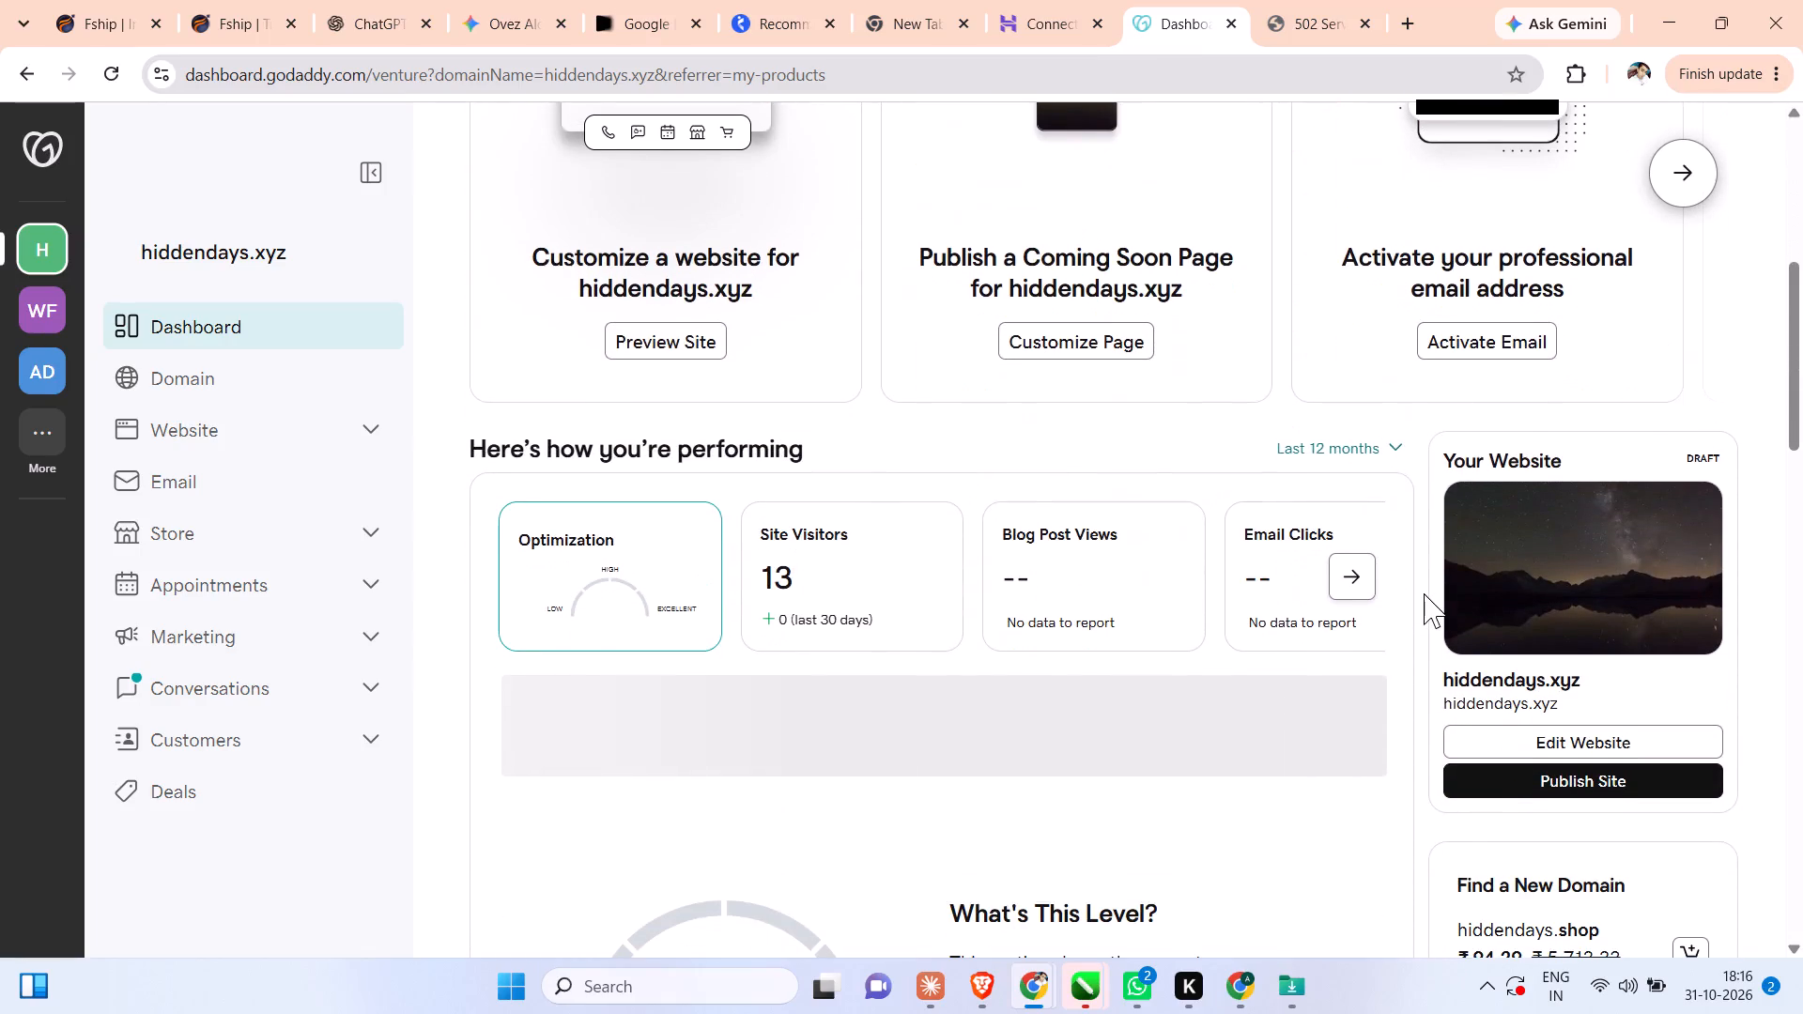
{"action": "scroll", "coordinate": [1303, 624], "scroll_direction": "down", "scroll_amount": 4}
{"action": "scroll", "coordinate": [1212, 615], "scroll_direction": "down", "scroll_amount": 8}
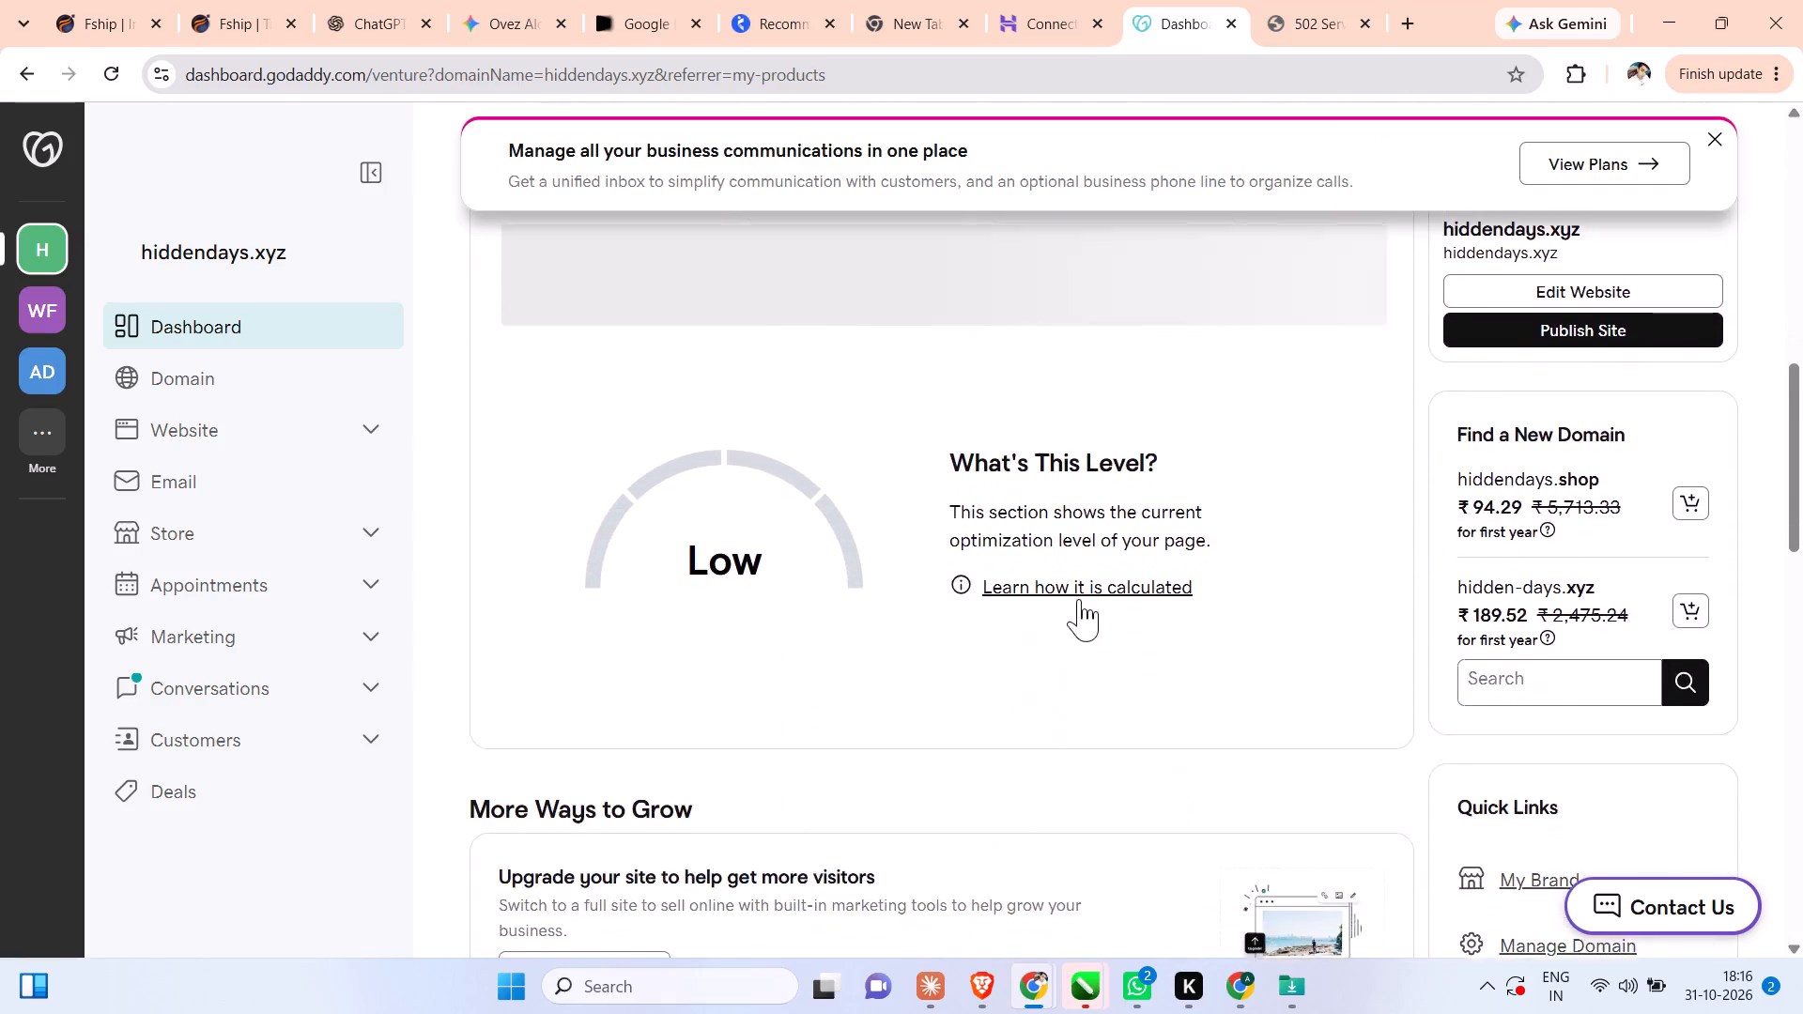
{"action": "scroll", "coordinate": [1079, 599], "scroll_direction": "down", "scroll_amount": 9}
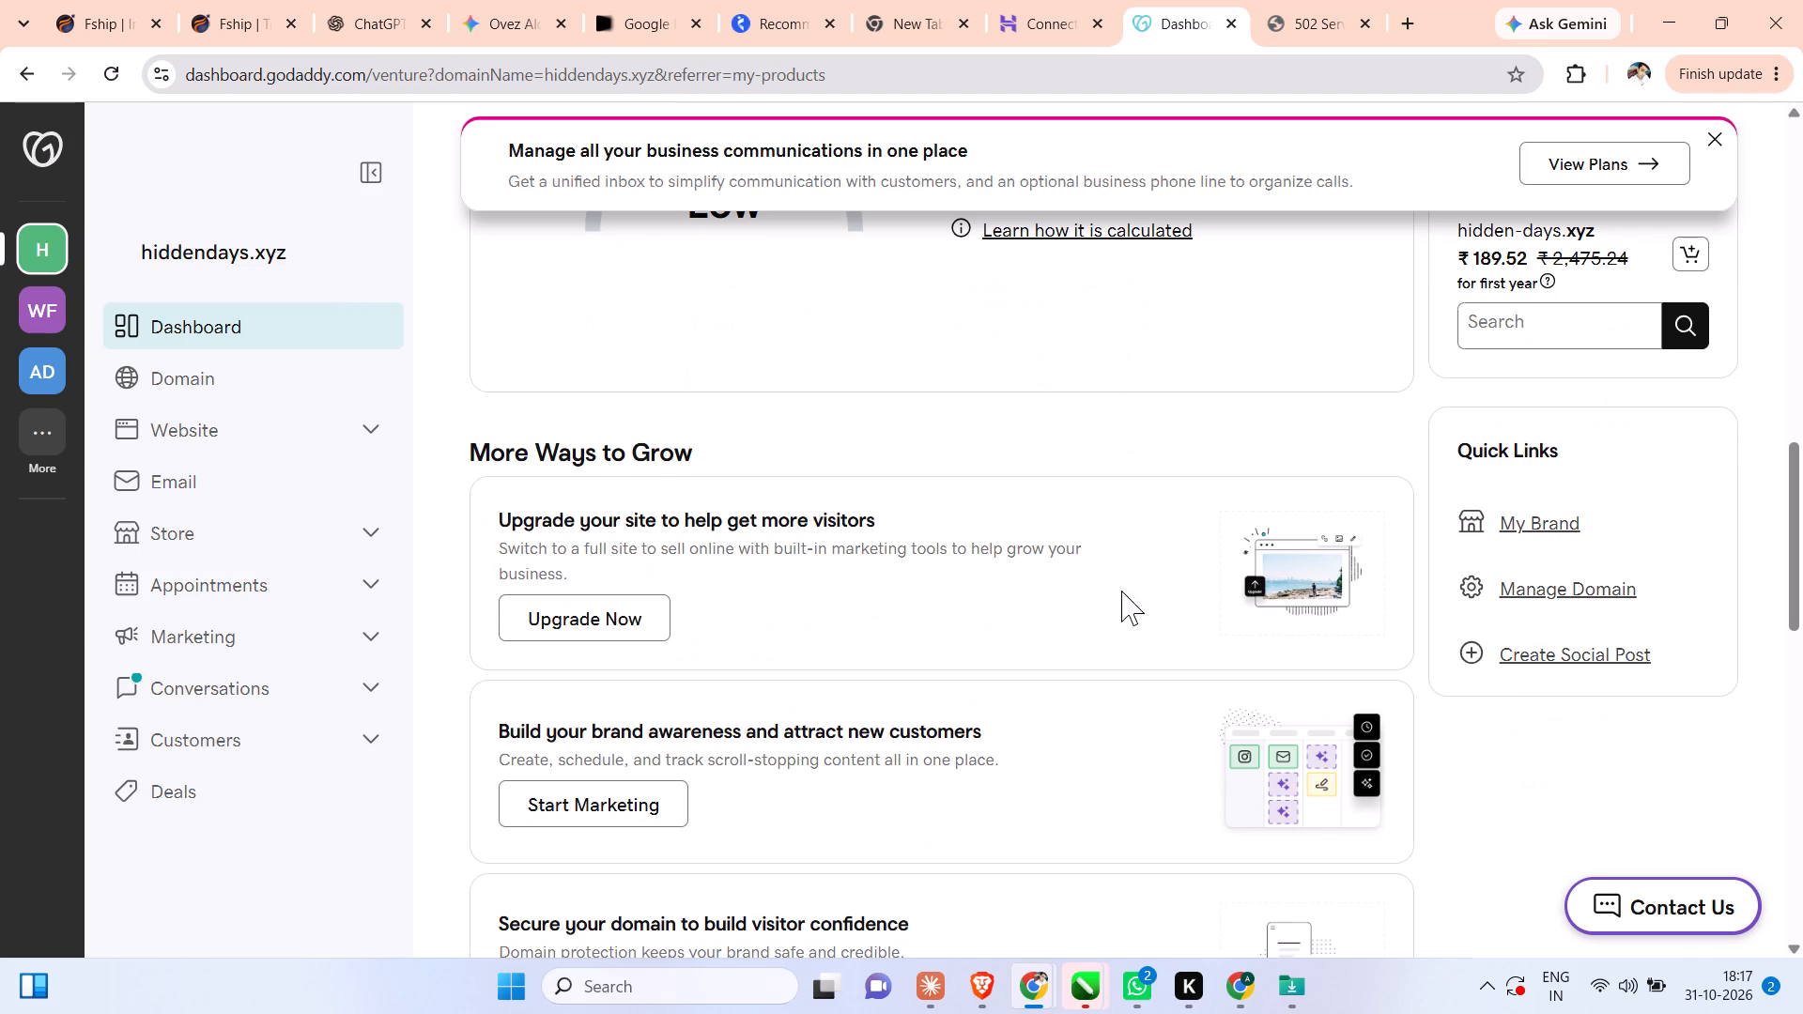
{"action": "left_click", "coordinate": [1523, 597]}
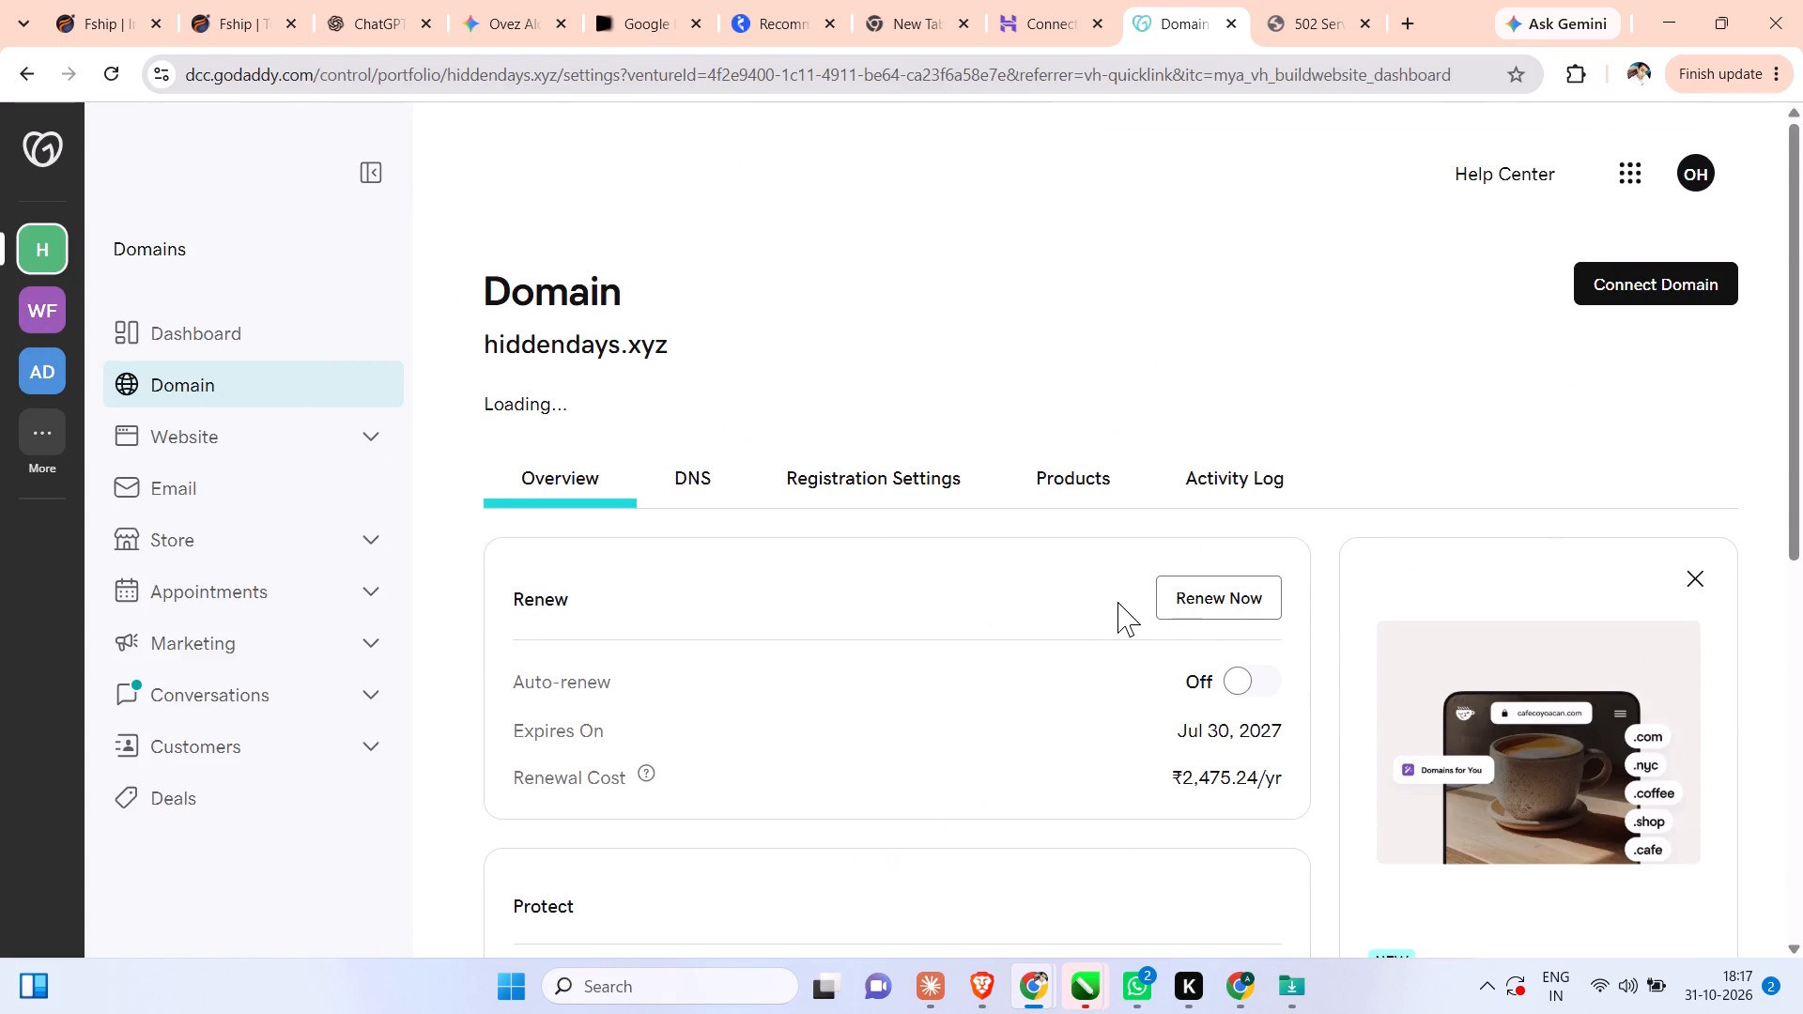
Open the DNS settings for hiddendays.xyz and look over the DNS Records and Forwarding sections.
{"action": "scroll", "coordinate": [733, 467], "scroll_direction": "down", "scroll_amount": 3}
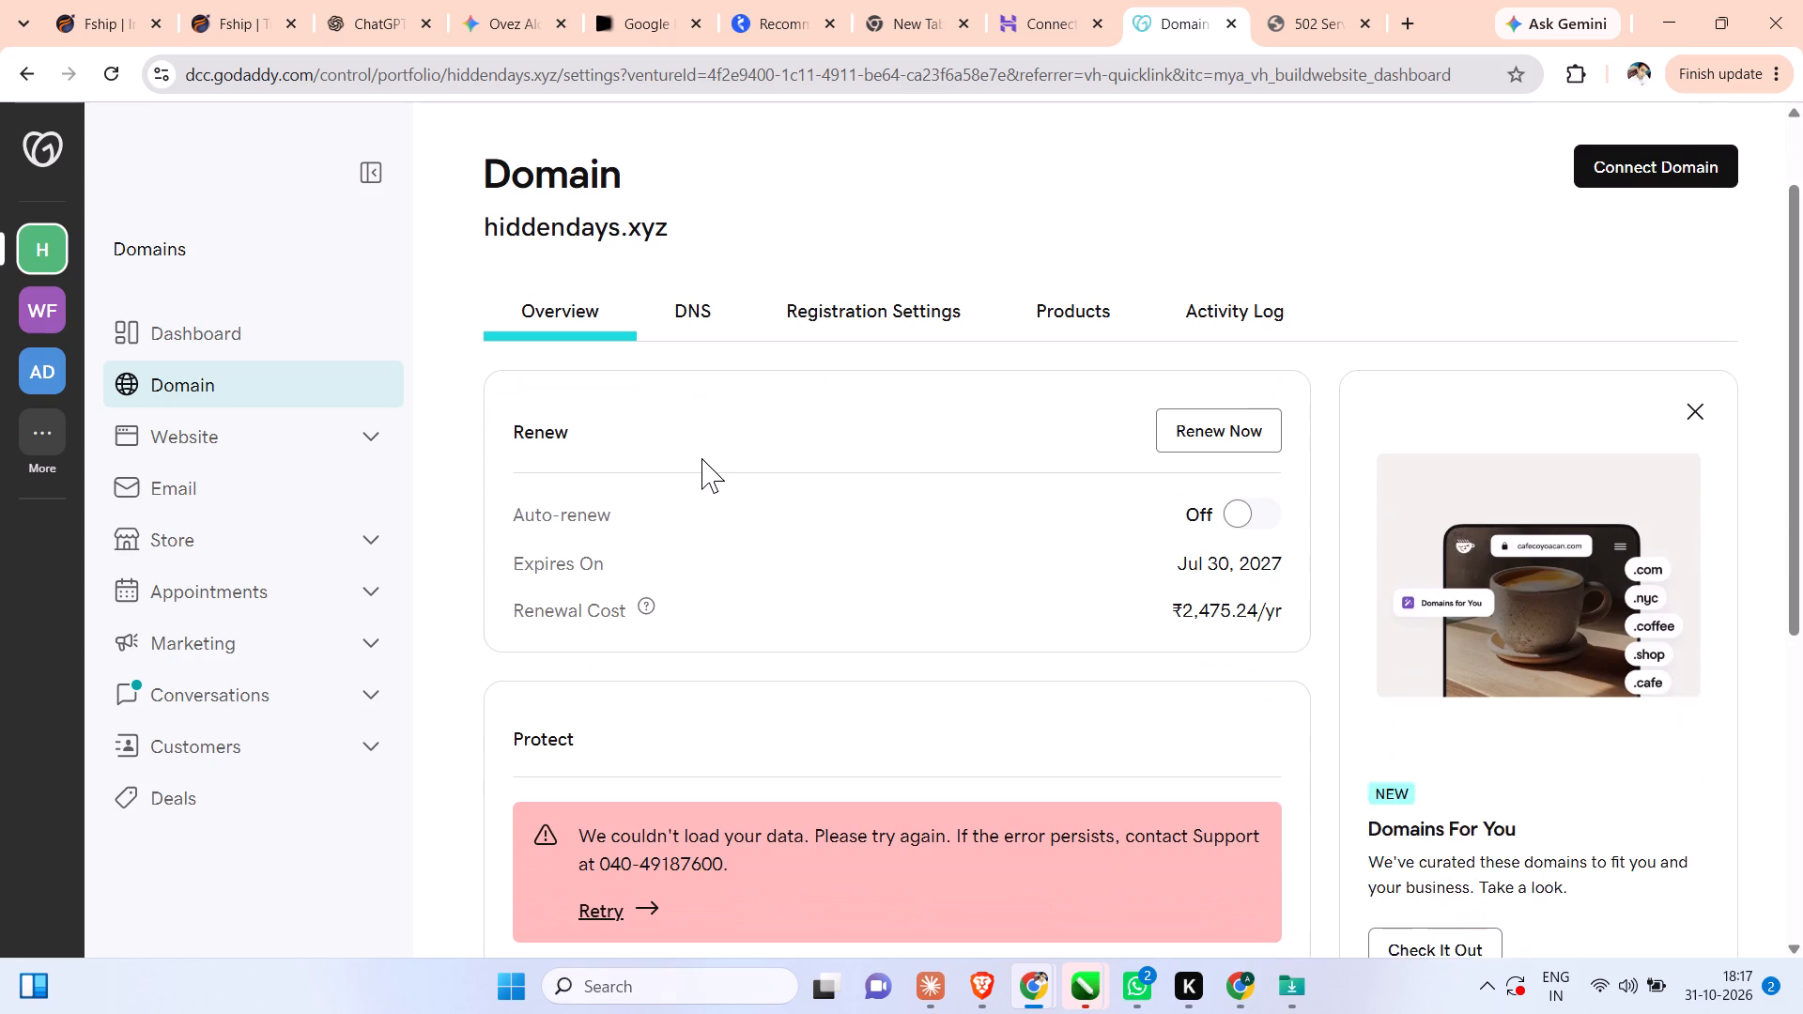
{"action": "left_click", "coordinate": [693, 322]}
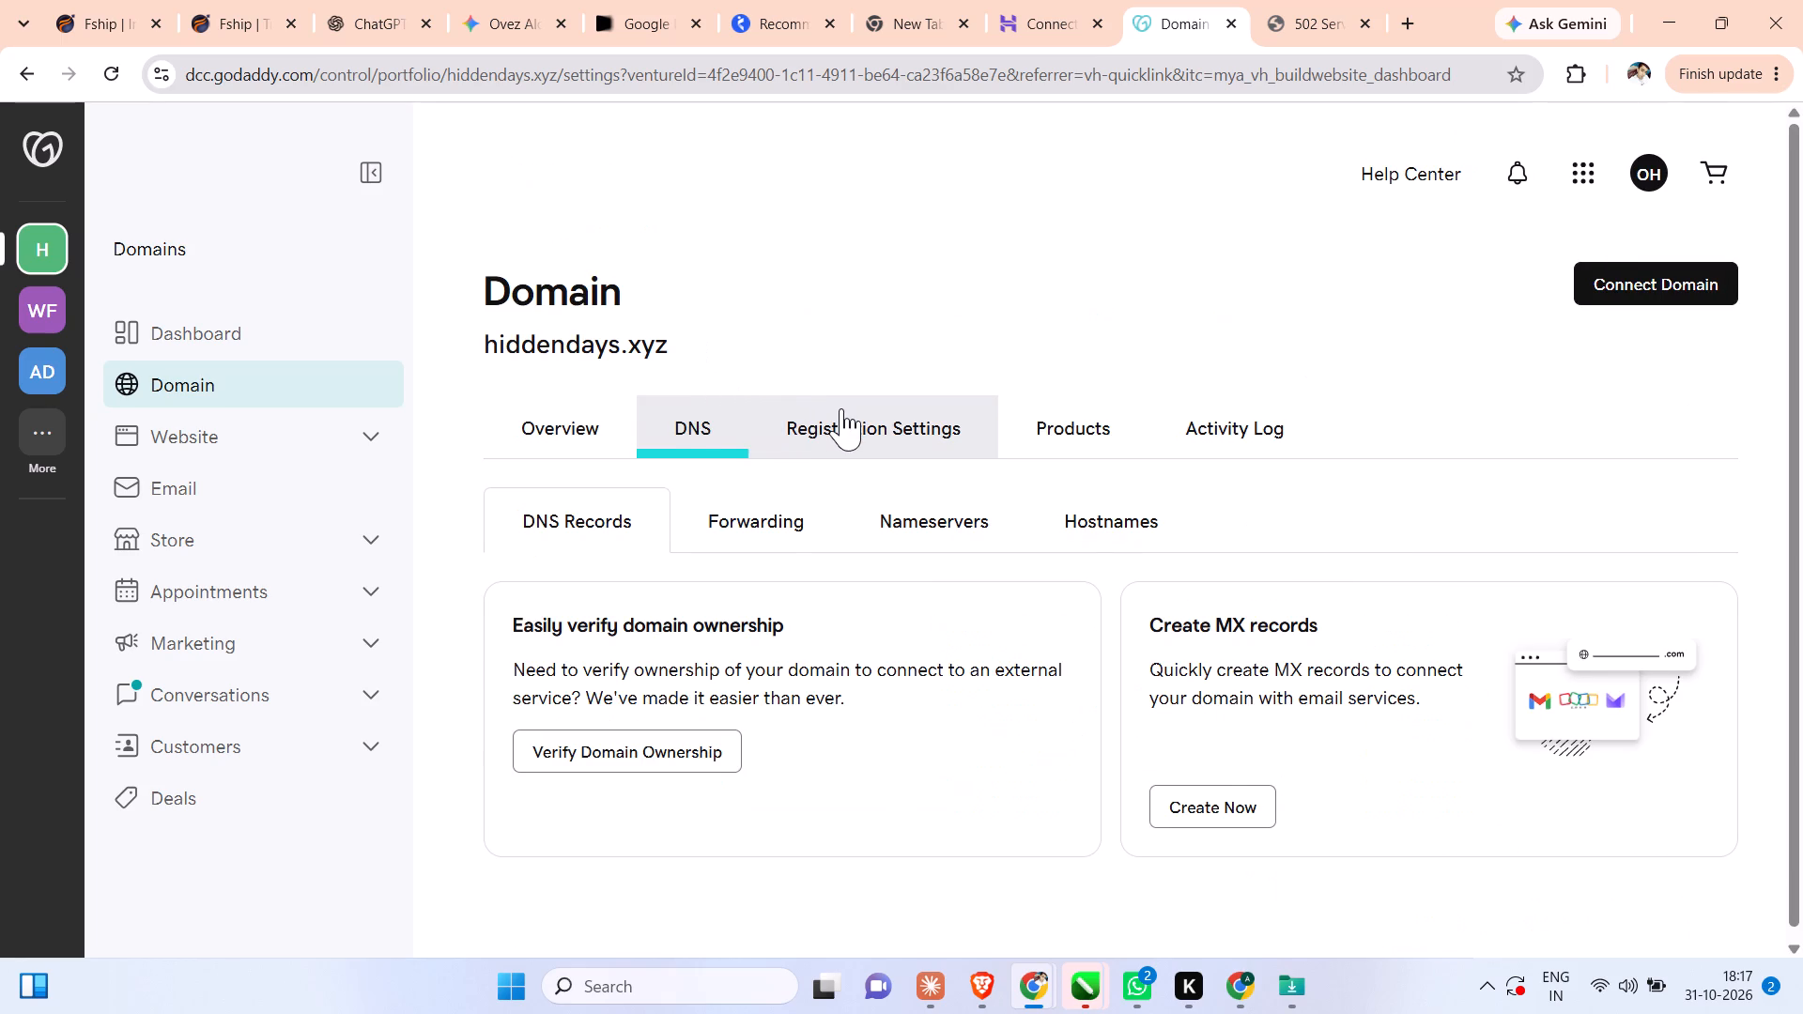
{"action": "scroll", "coordinate": [841, 408], "scroll_direction": "down", "scroll_amount": 3}
{"action": "left_click", "coordinate": [781, 510]}
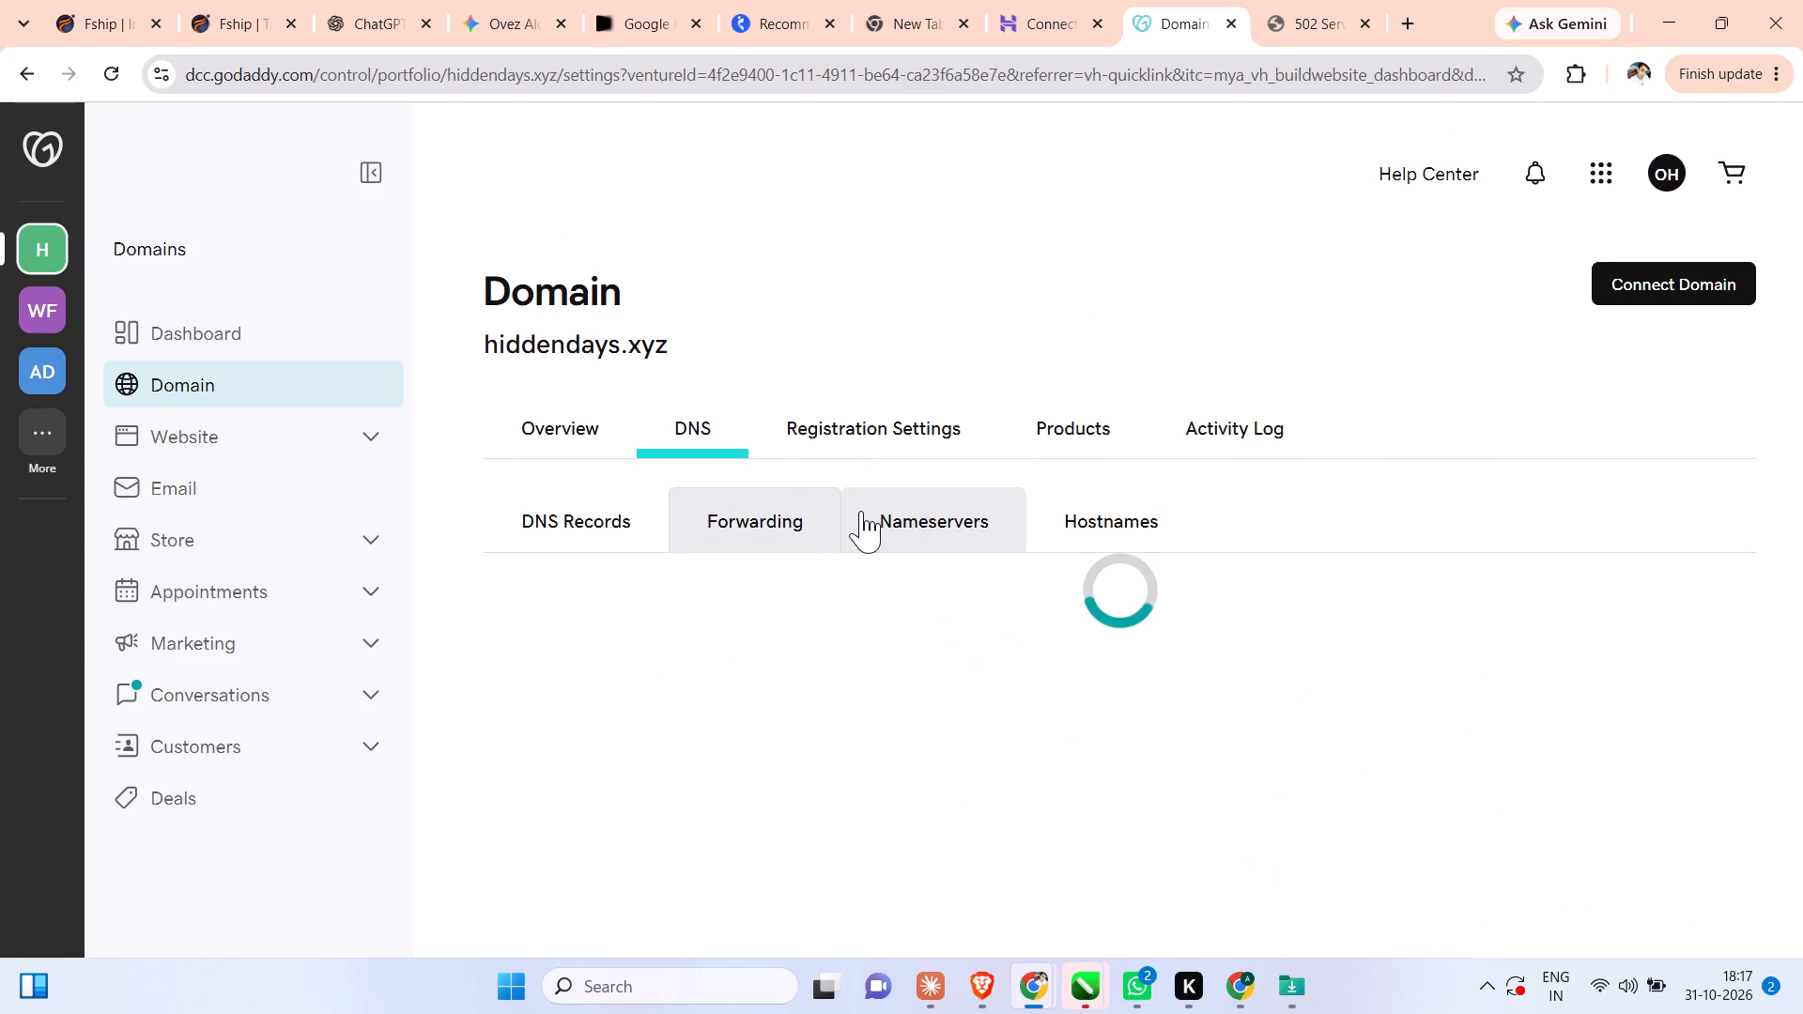
{"action": "scroll", "coordinate": [861, 511], "scroll_direction": "down", "scroll_amount": 3}
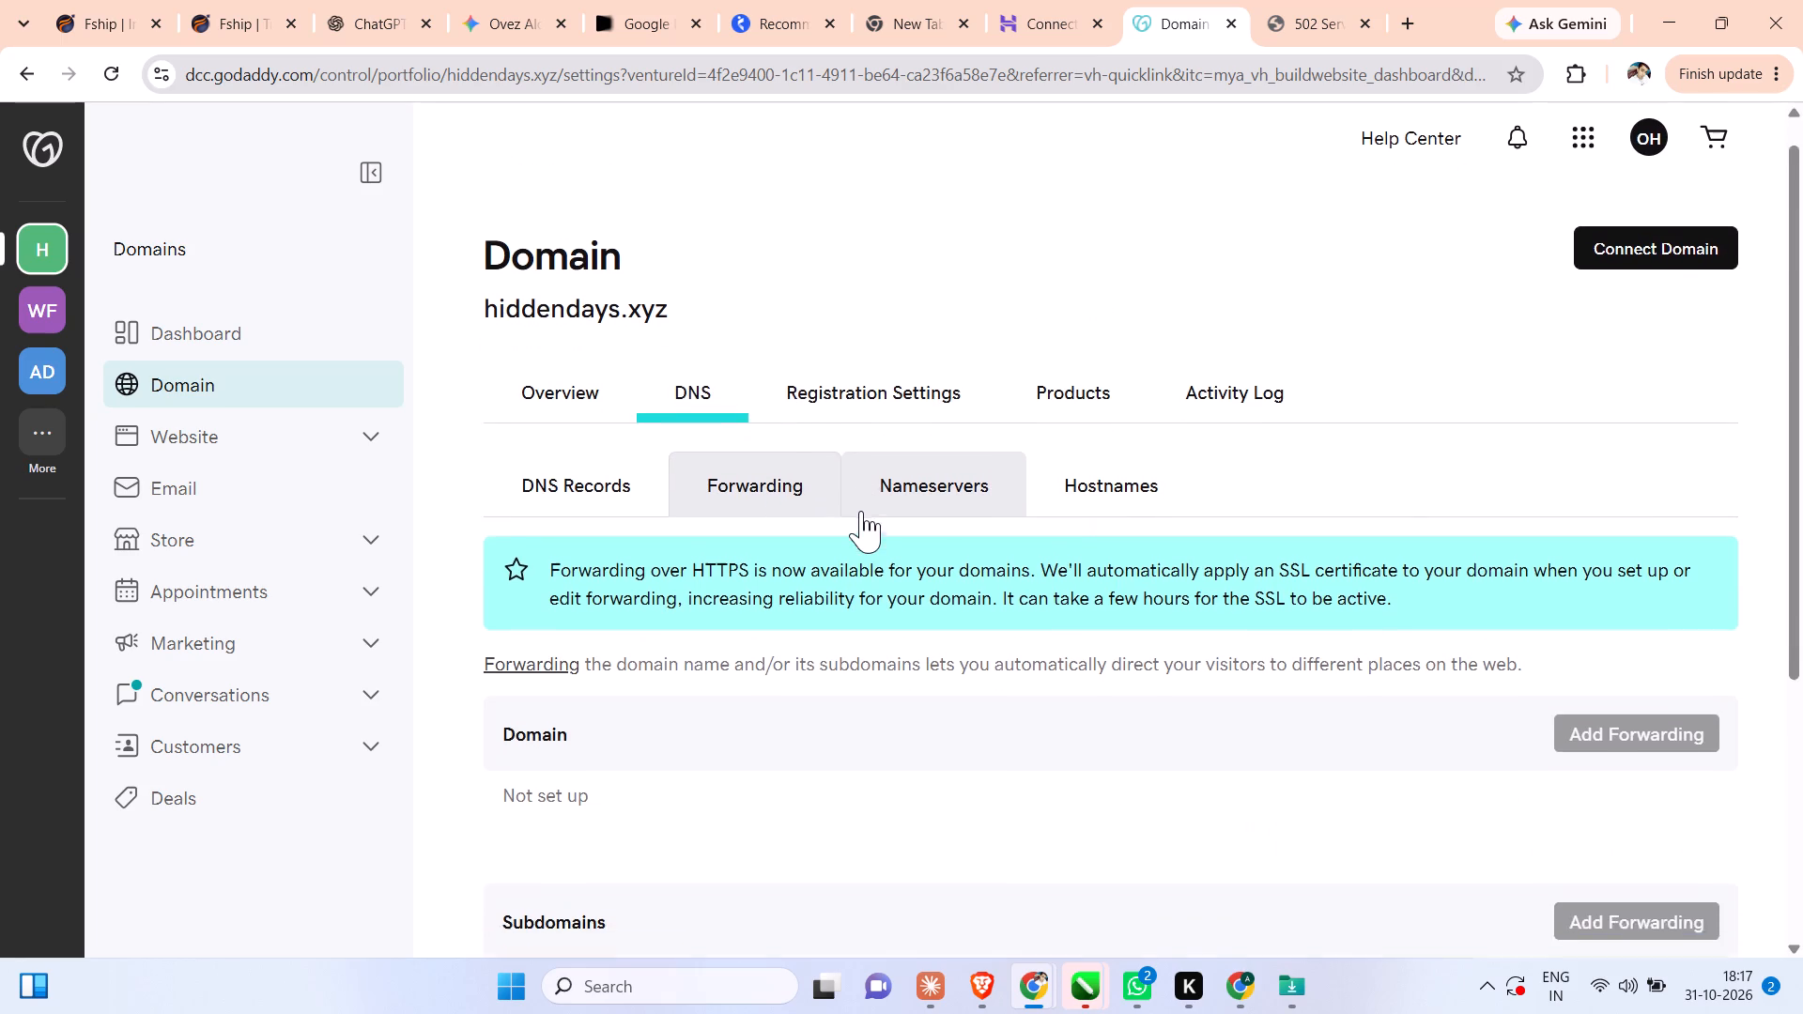
{"action": "scroll", "coordinate": [861, 511], "scroll_direction": "down", "scroll_amount": 6}
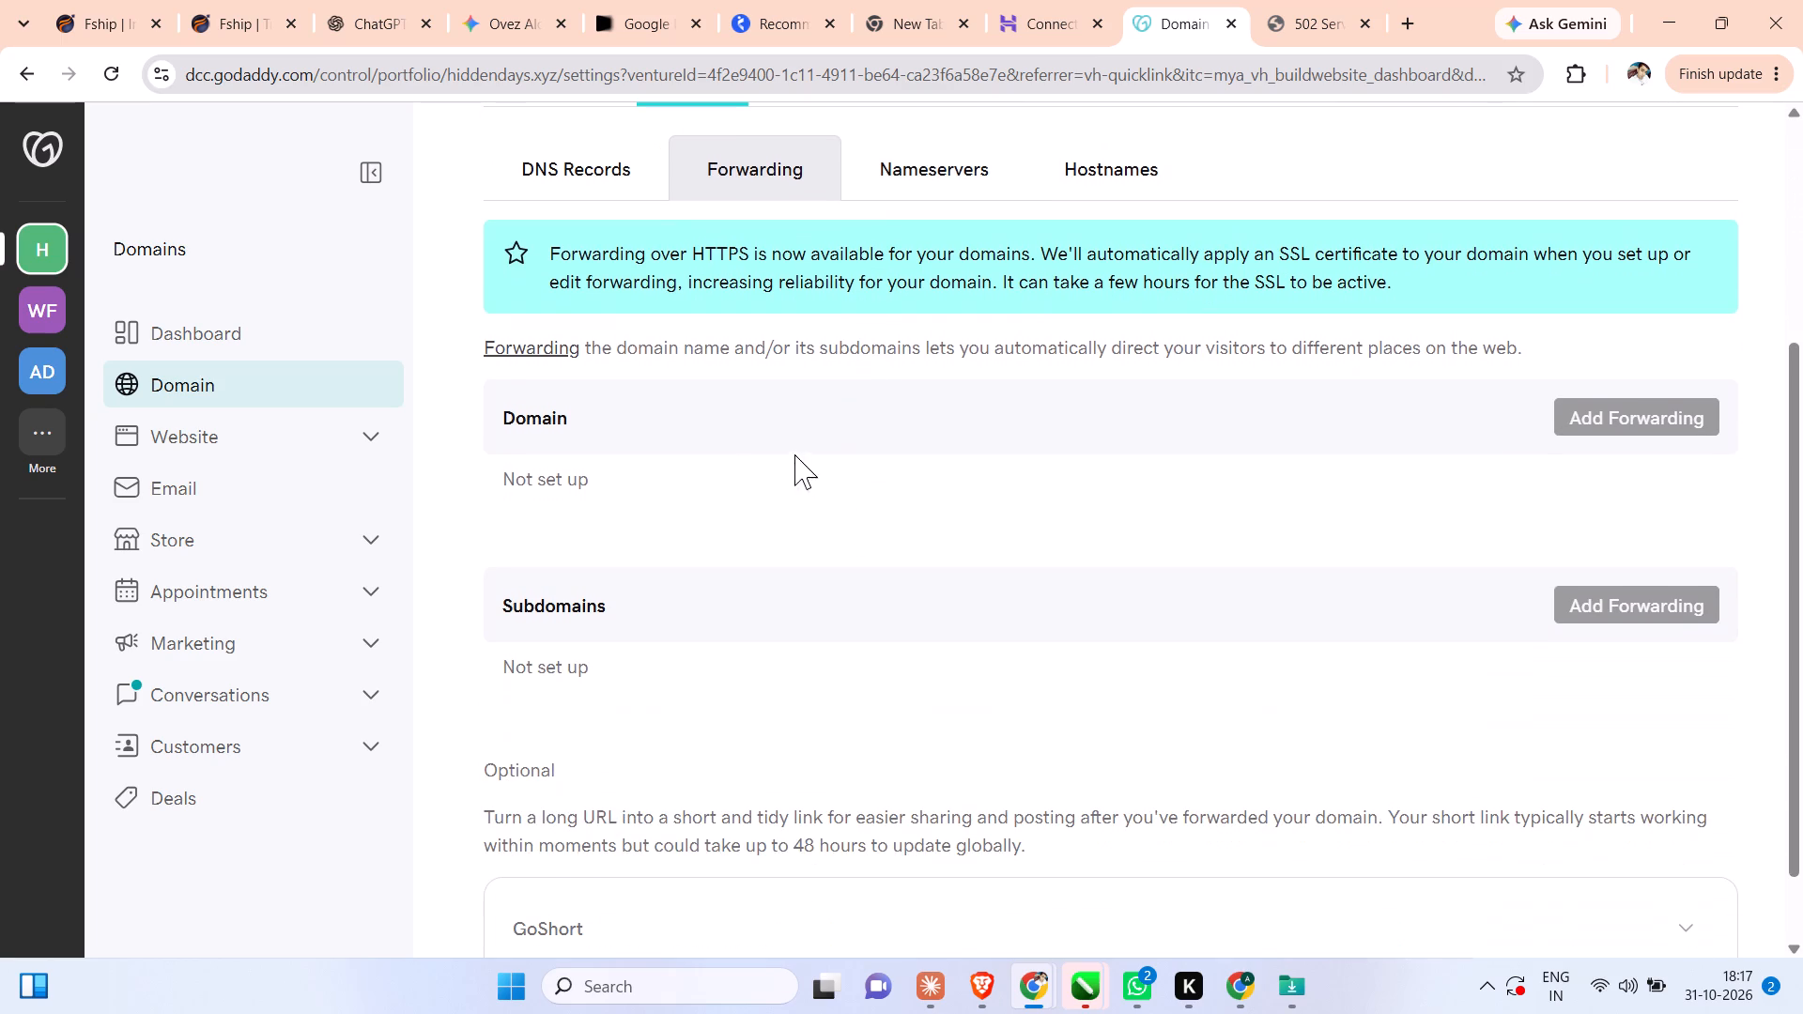
{"action": "scroll", "coordinate": [682, 518], "scroll_direction": "down", "scroll_amount": 2}
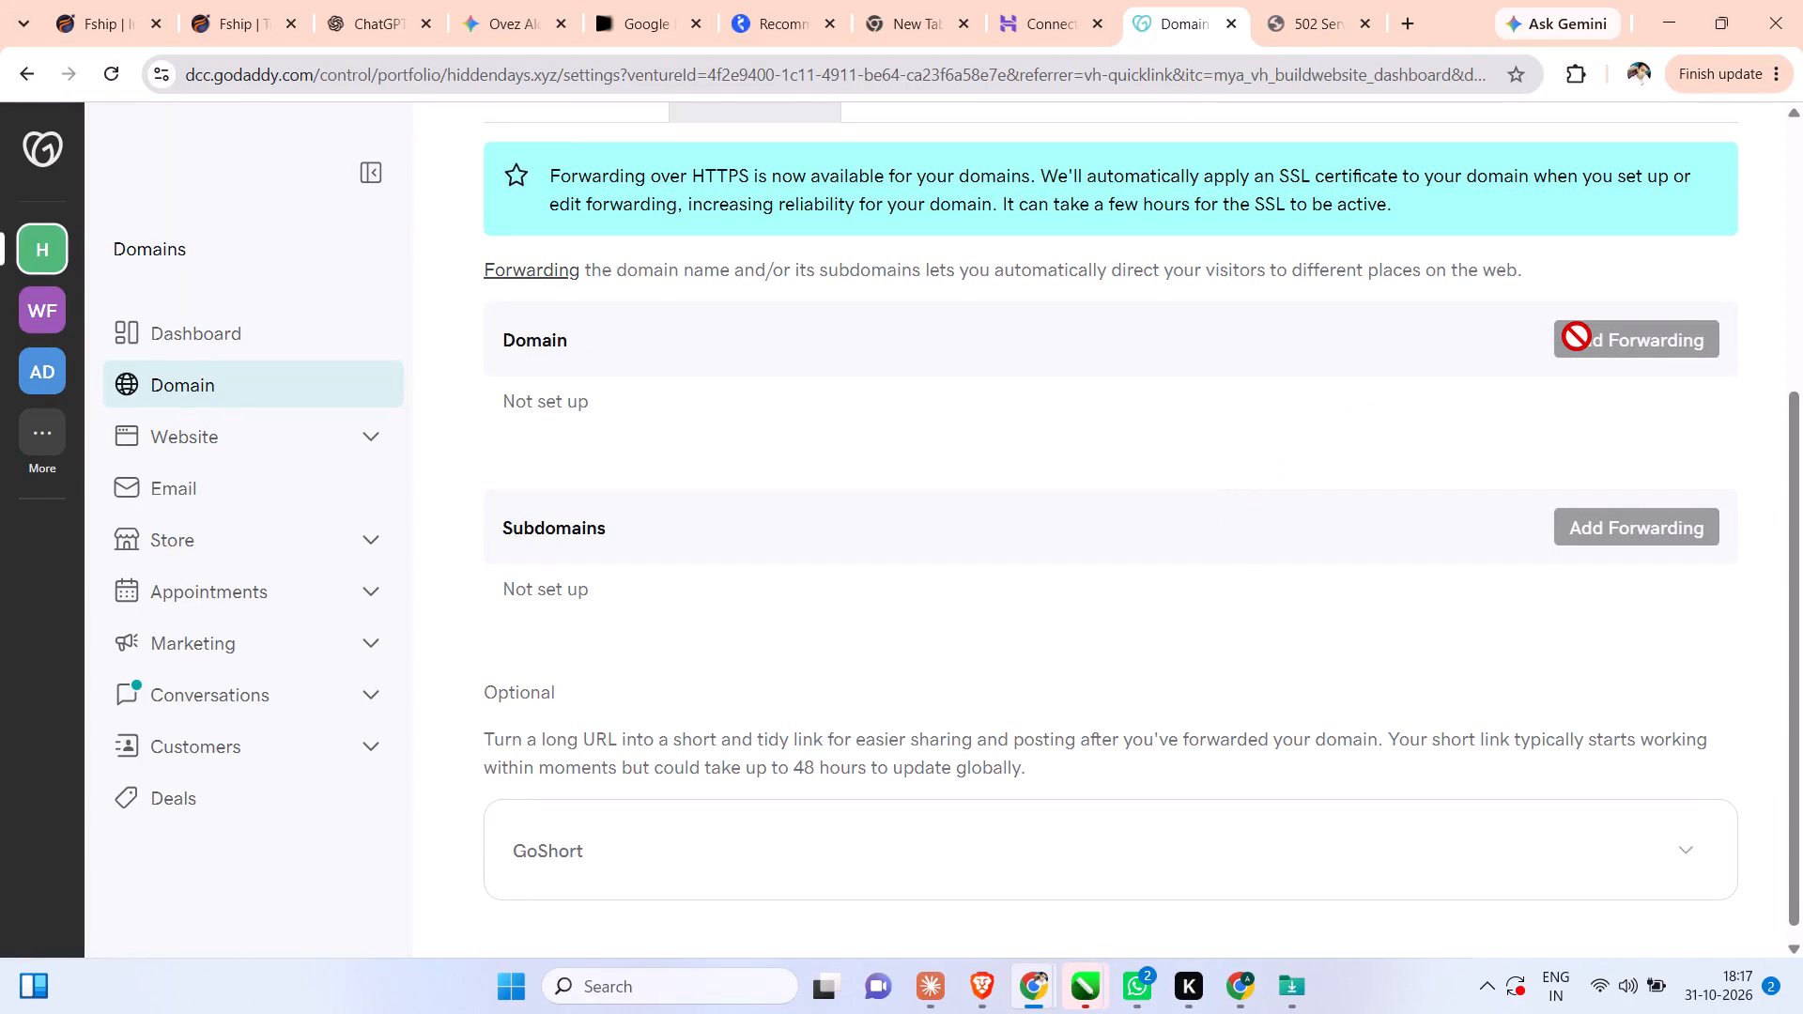
Open the Nameservers section for hiddendays.xyz and retry loading its data.
{"action": "scroll", "coordinate": [1212, 379], "scroll_direction": "up", "scroll_amount": 6}
{"action": "left_click", "coordinate": [969, 314]}
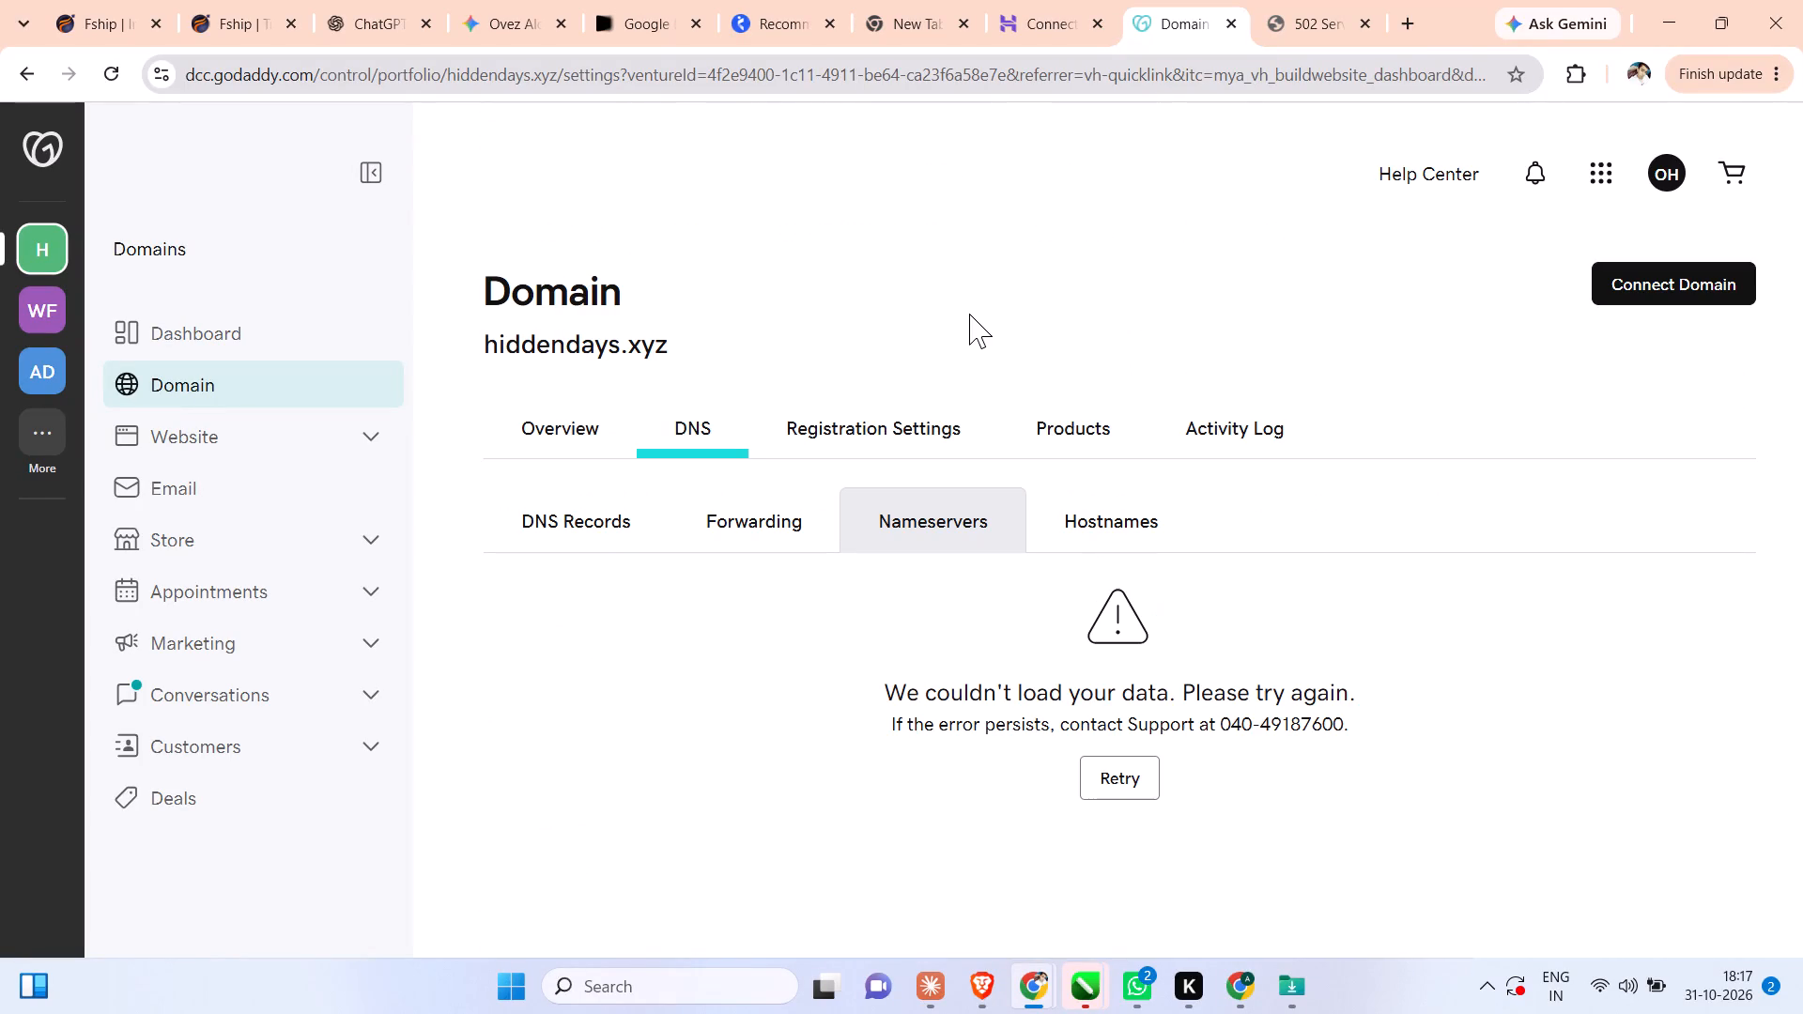
{"action": "left_click", "coordinate": [1105, 787]}
Open the Domain Portfolio through the Domains quick link and check its list of GoDaddy domains.
{"action": "left_click", "coordinate": [1603, 171]}
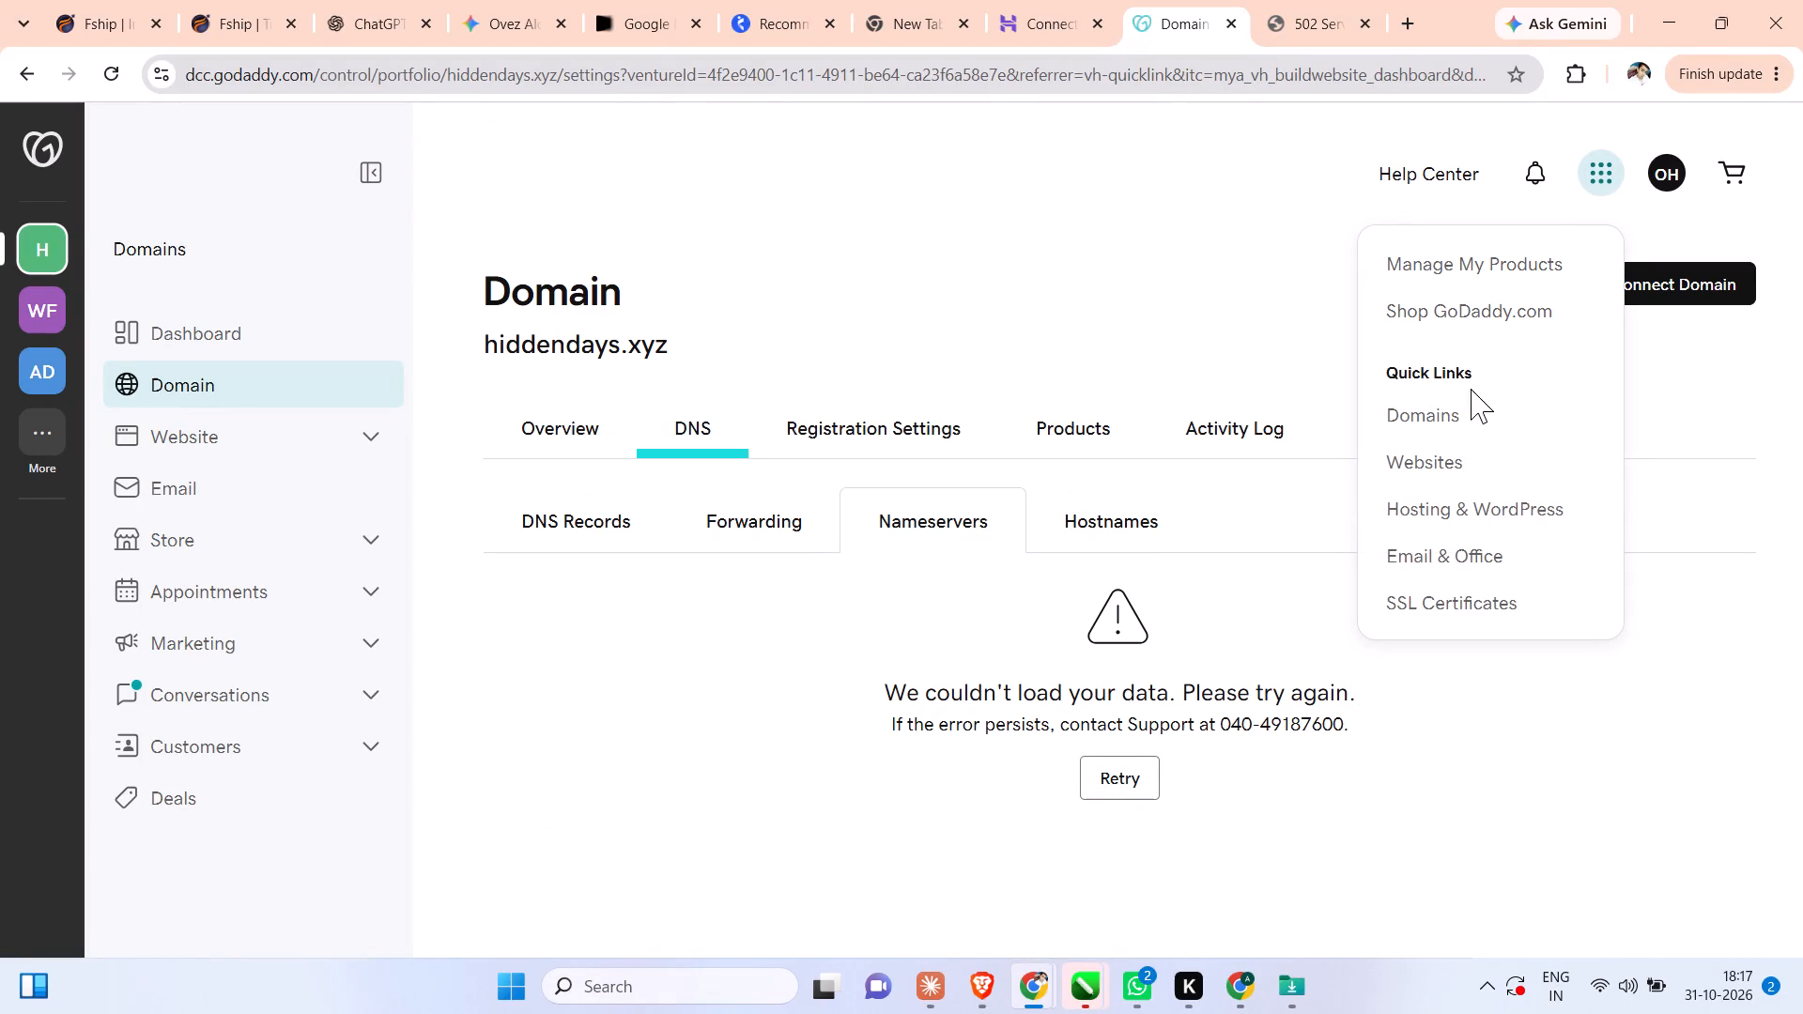
{"action": "left_click", "coordinate": [1456, 412]}
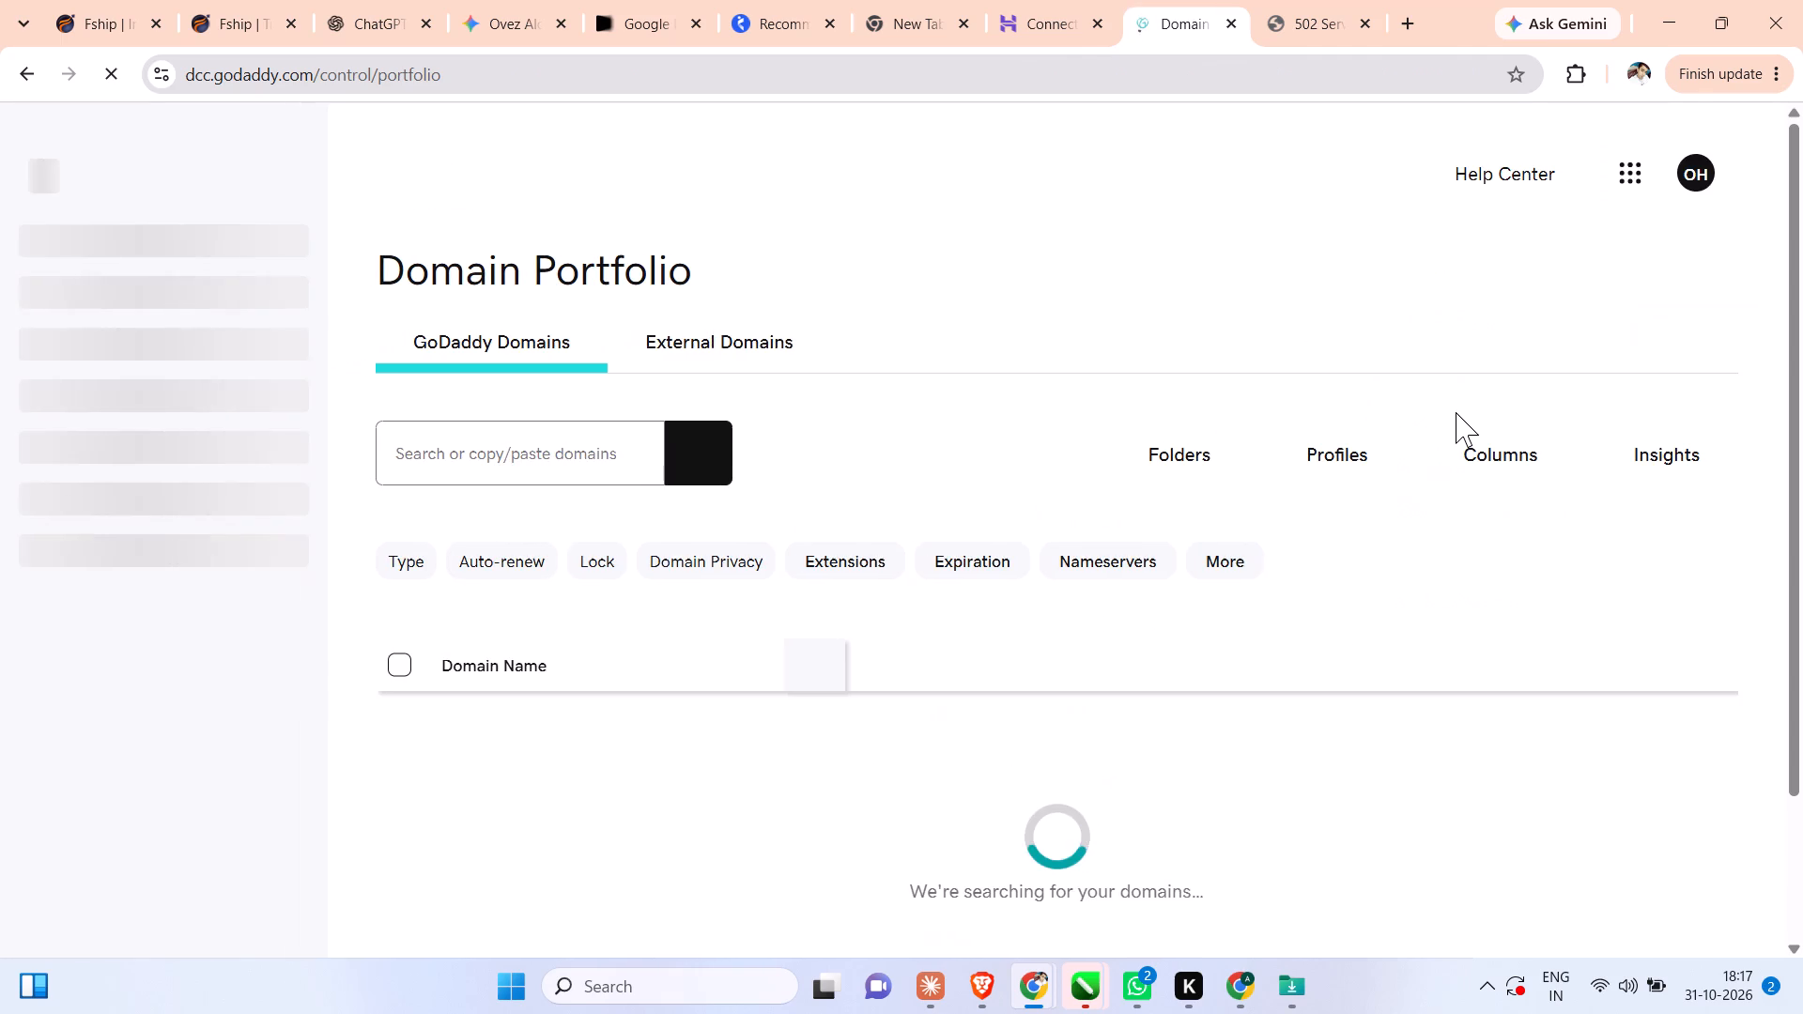
{"action": "scroll", "coordinate": [1007, 551], "scroll_direction": "down", "scroll_amount": 3}
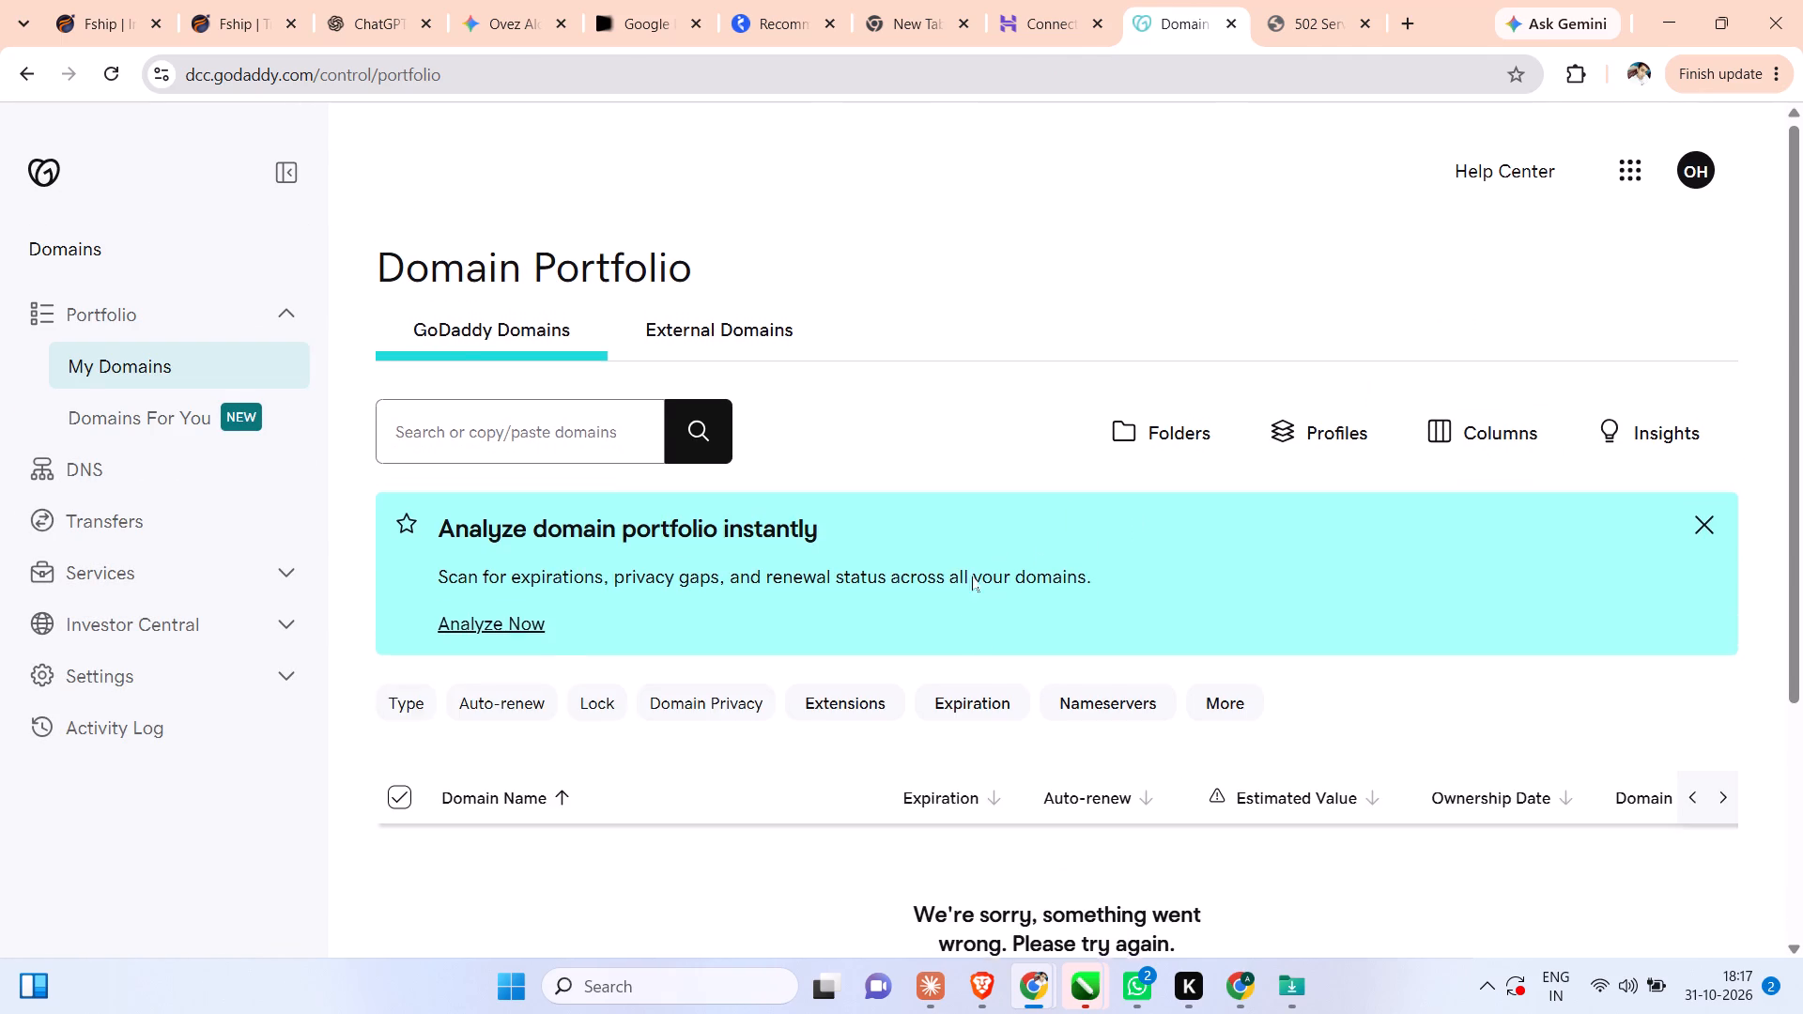
{"action": "scroll", "coordinate": [972, 576], "scroll_direction": "down", "scroll_amount": 13}
{"action": "scroll", "coordinate": [963, 580], "scroll_direction": "up", "scroll_amount": 14}
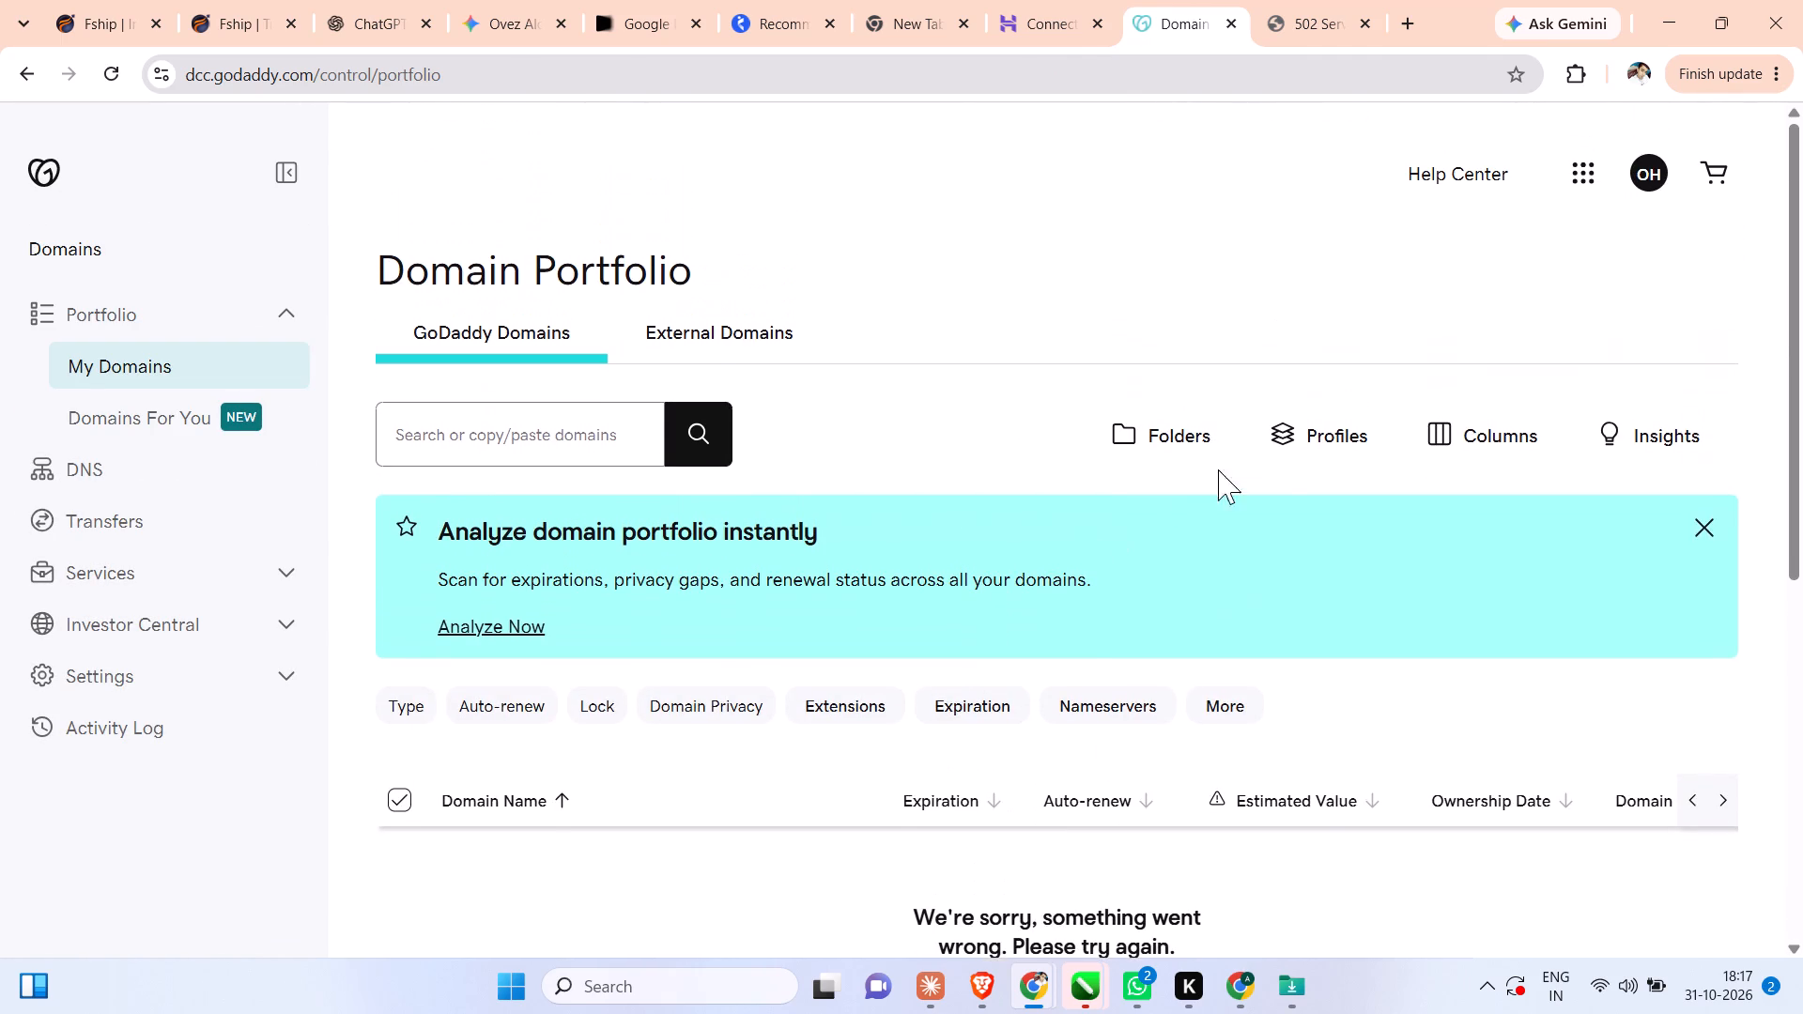
Go back to the account's My Products page and open the management dashboard for auradecordesign.in.
{"action": "left_click", "coordinate": [1652, 184]}
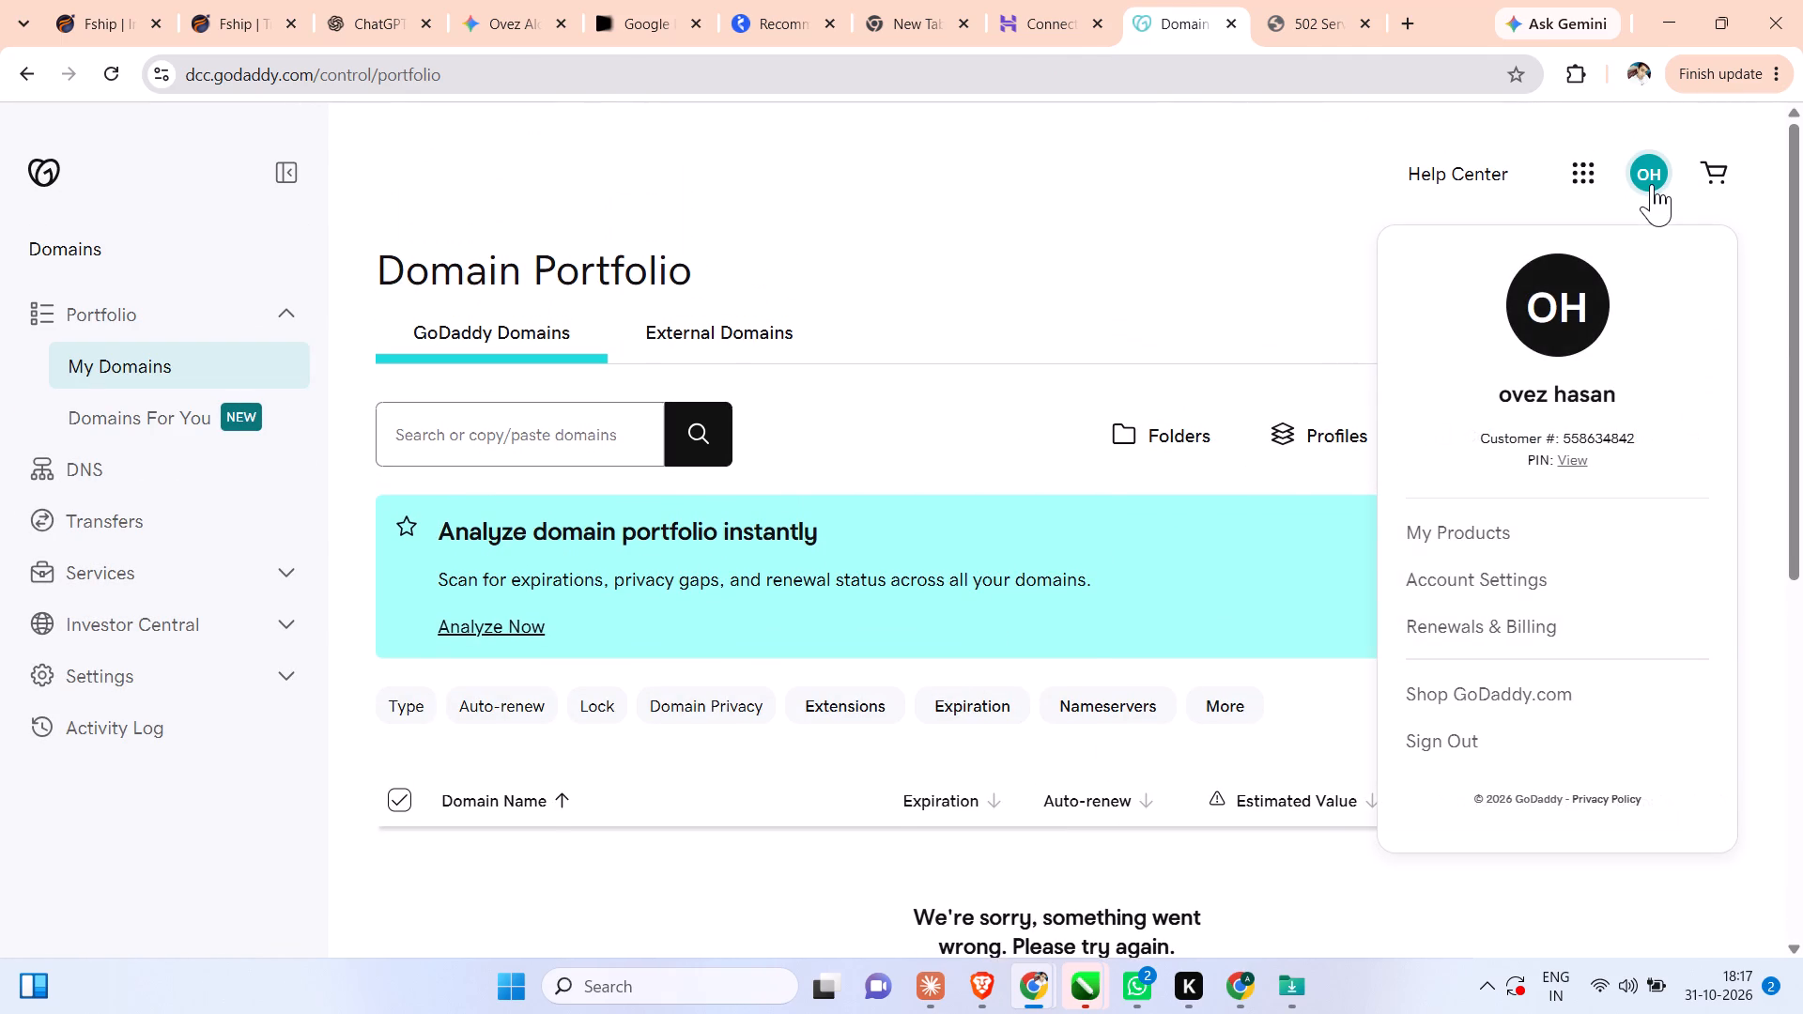
{"action": "left_click", "coordinate": [1499, 518]}
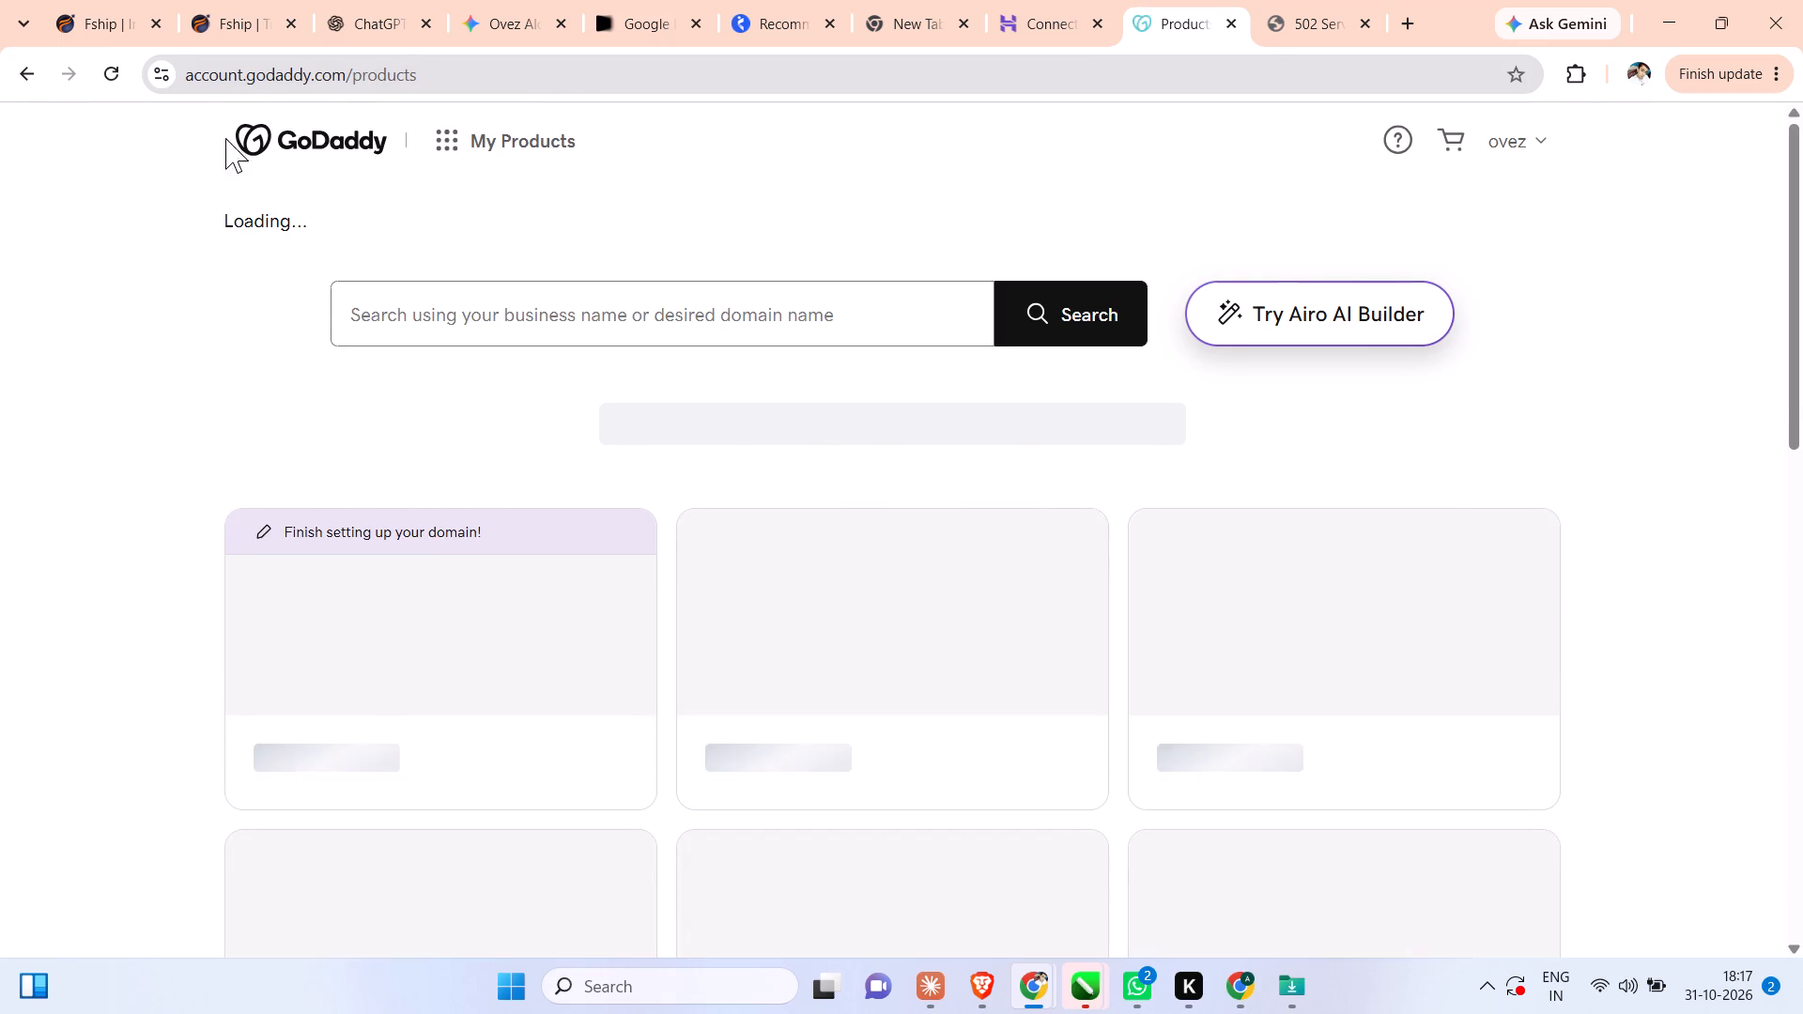
{"action": "scroll", "coordinate": [537, 298], "scroll_direction": "down", "scroll_amount": 6}
{"action": "scroll", "coordinate": [921, 745], "scroll_direction": "down", "scroll_amount": 6}
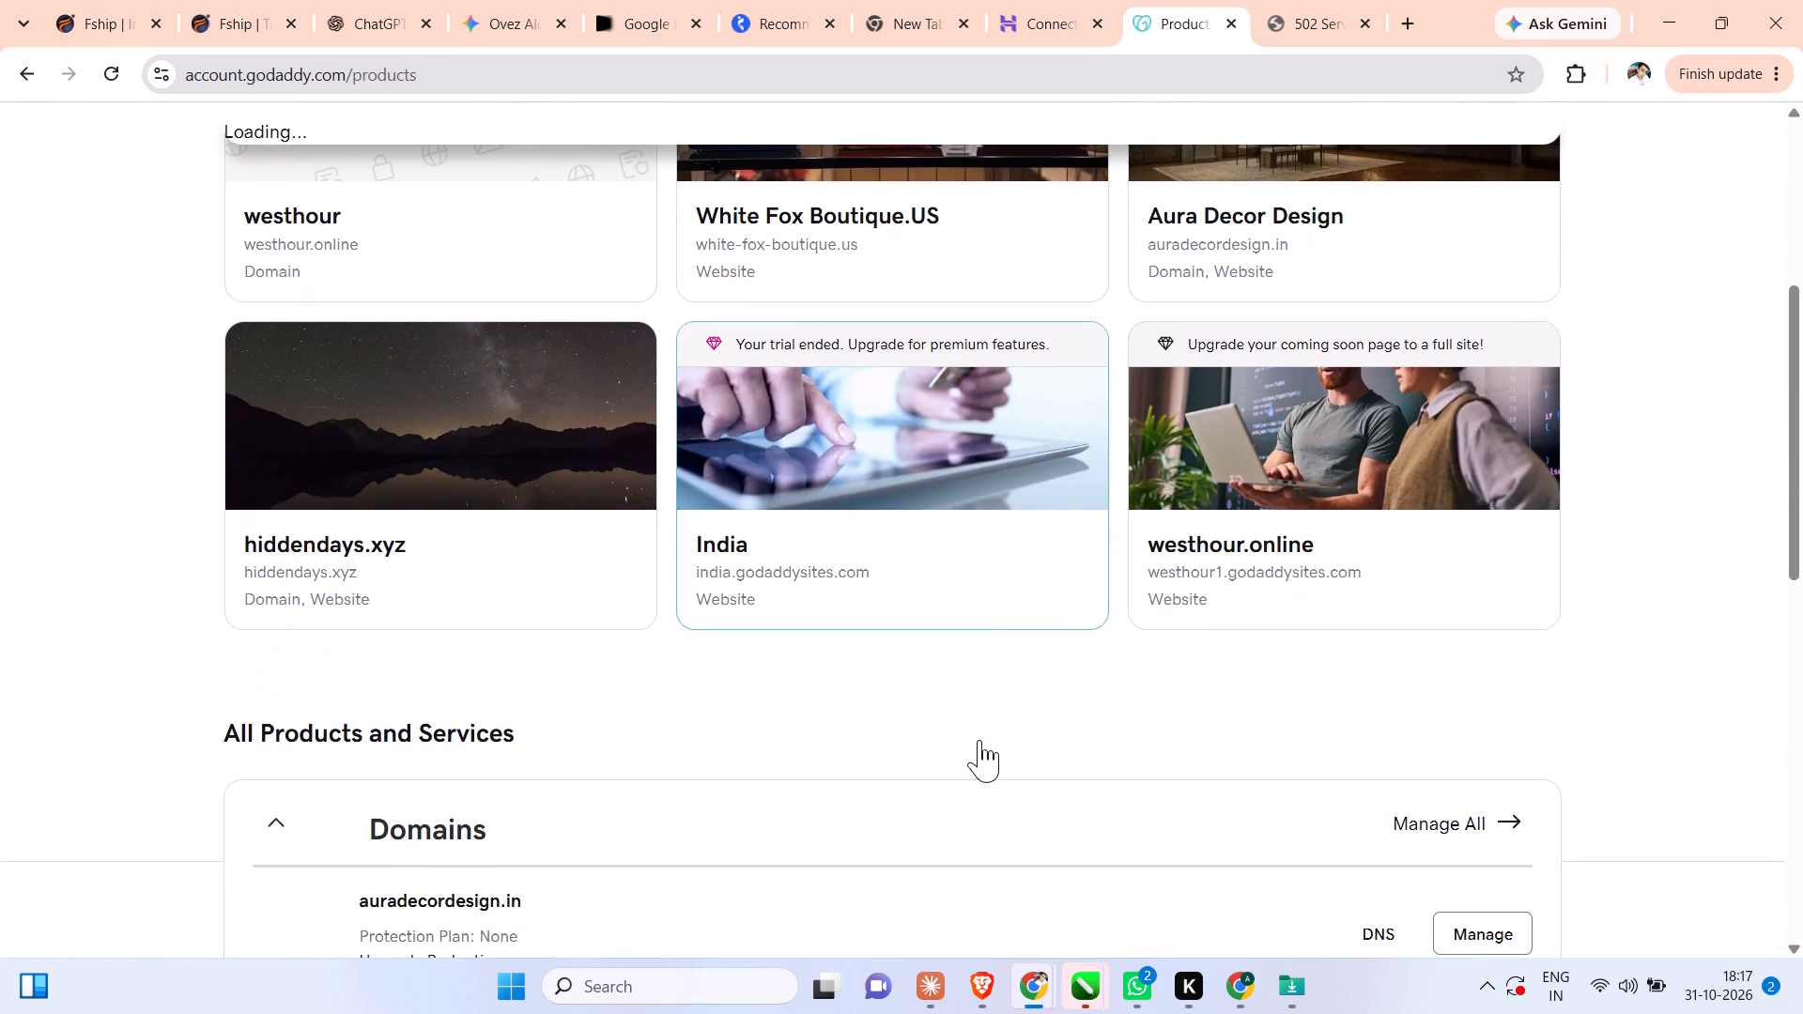
{"action": "scroll", "coordinate": [979, 740], "scroll_direction": "down", "scroll_amount": 14}
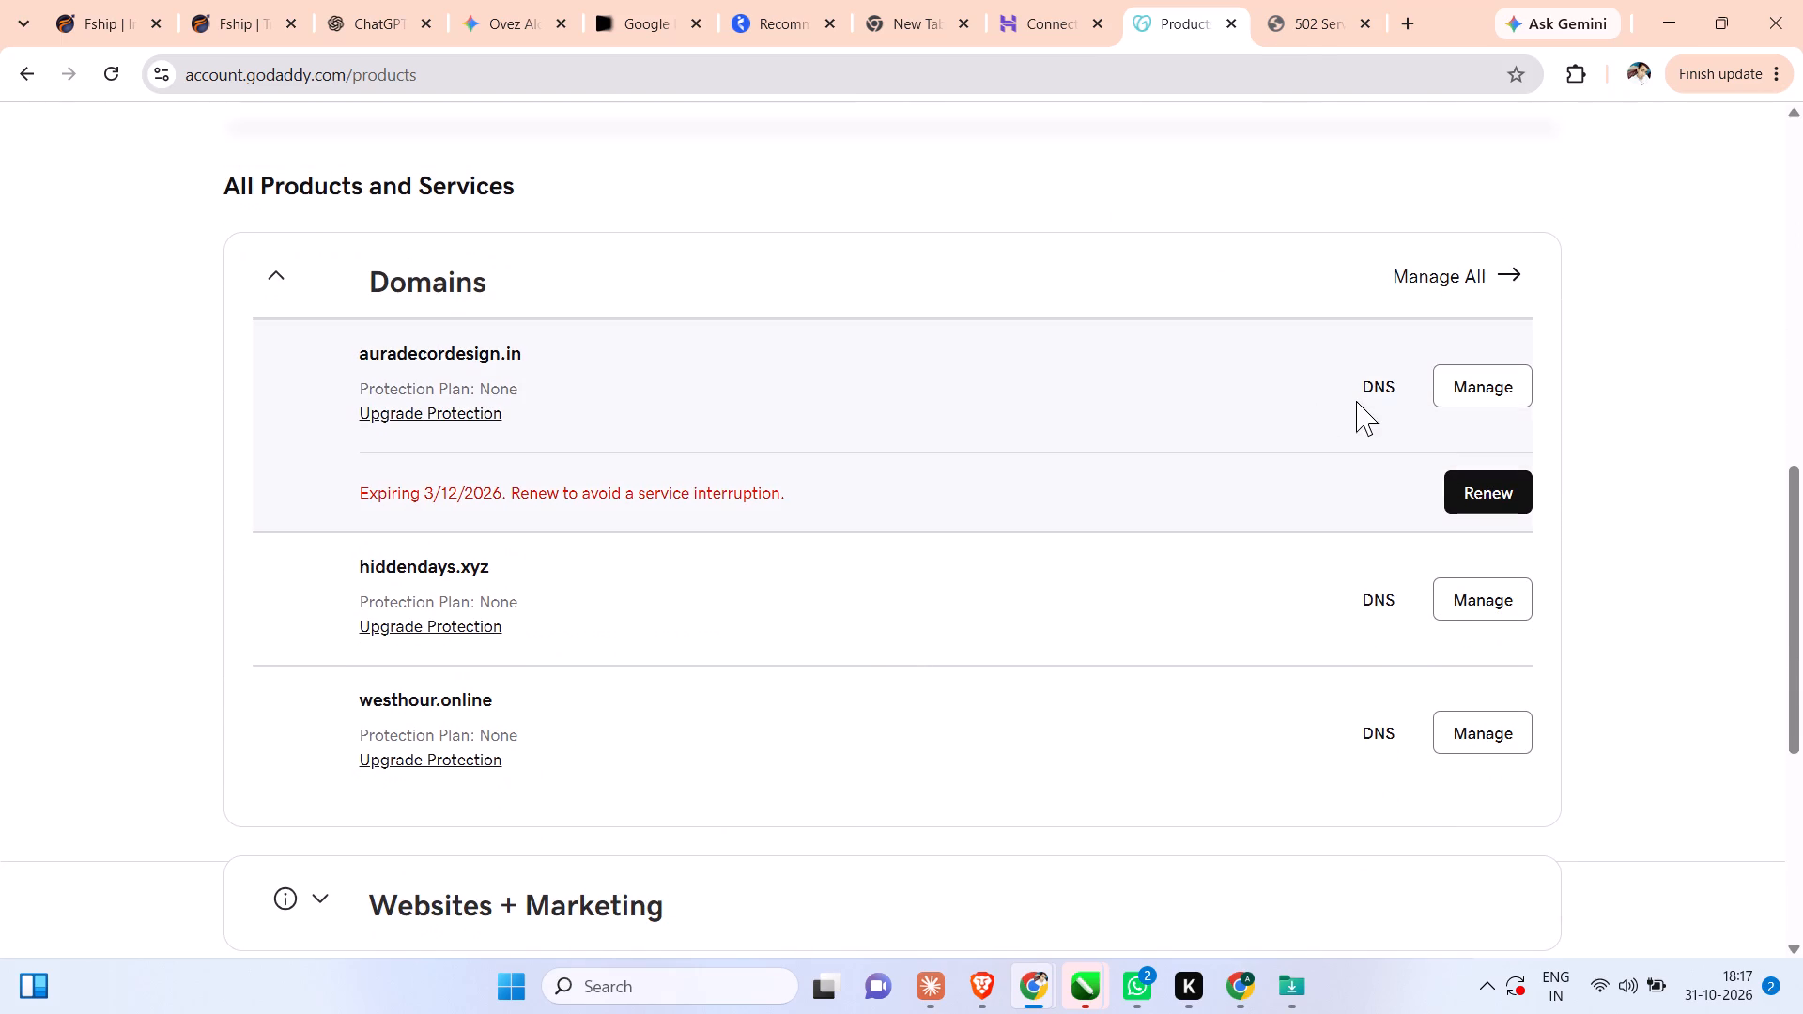
{"action": "left_click", "coordinate": [1465, 400]}
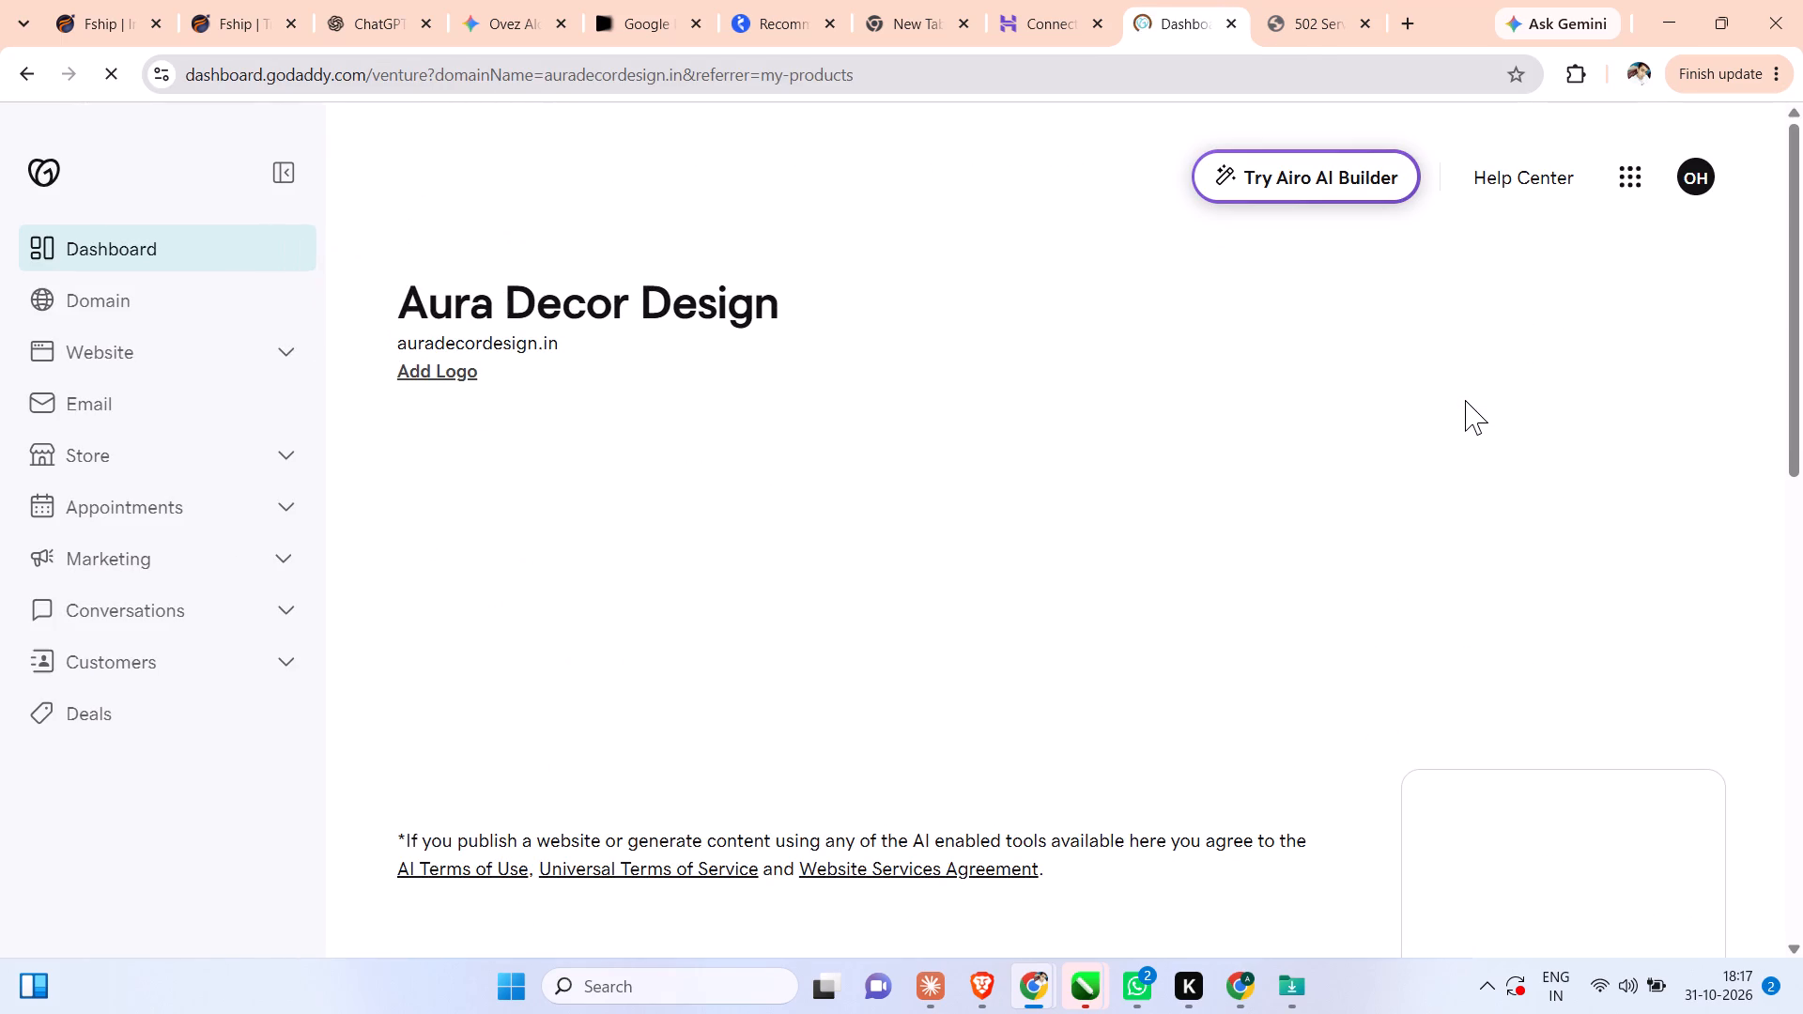
Find the quick links on the Aura Decor Design dashboard and open the Manage Domain settings for auradecordesign.in.
{"action": "scroll", "coordinate": [1465, 400], "scroll_direction": "down", "scroll_amount": 20}
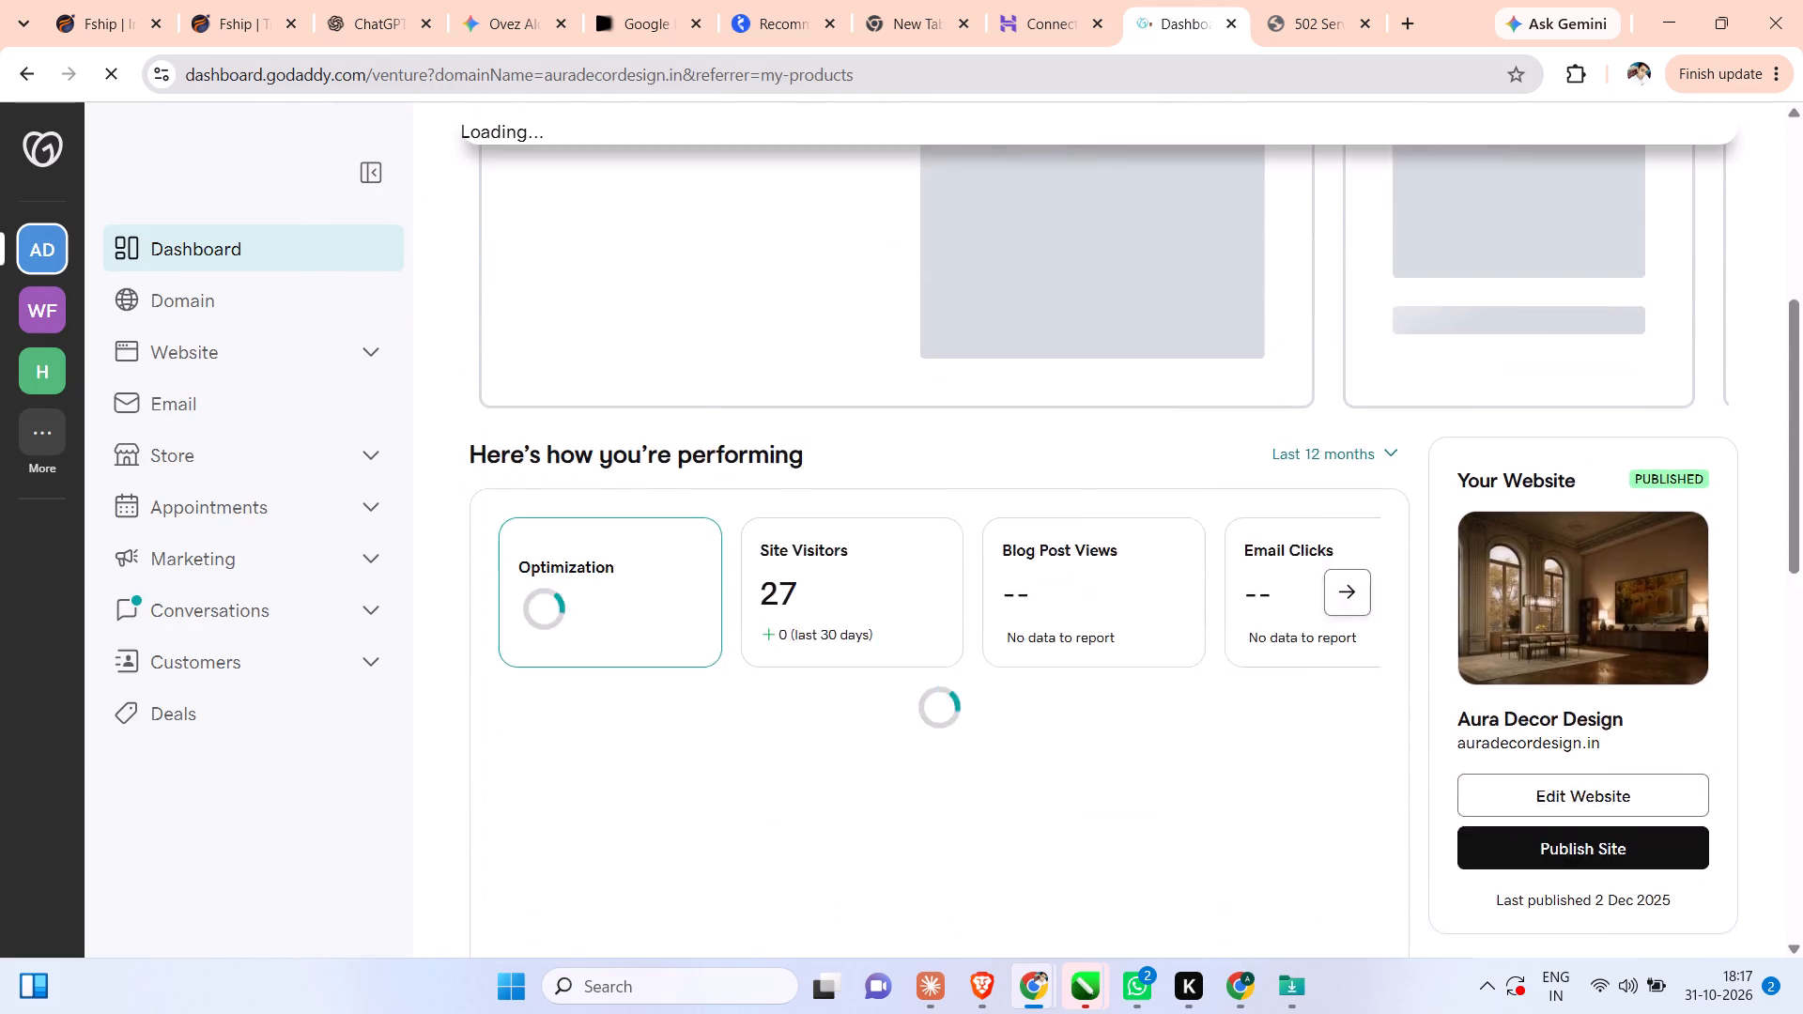
{"action": "scroll", "coordinate": [1465, 418], "scroll_direction": "down", "scroll_amount": 5}
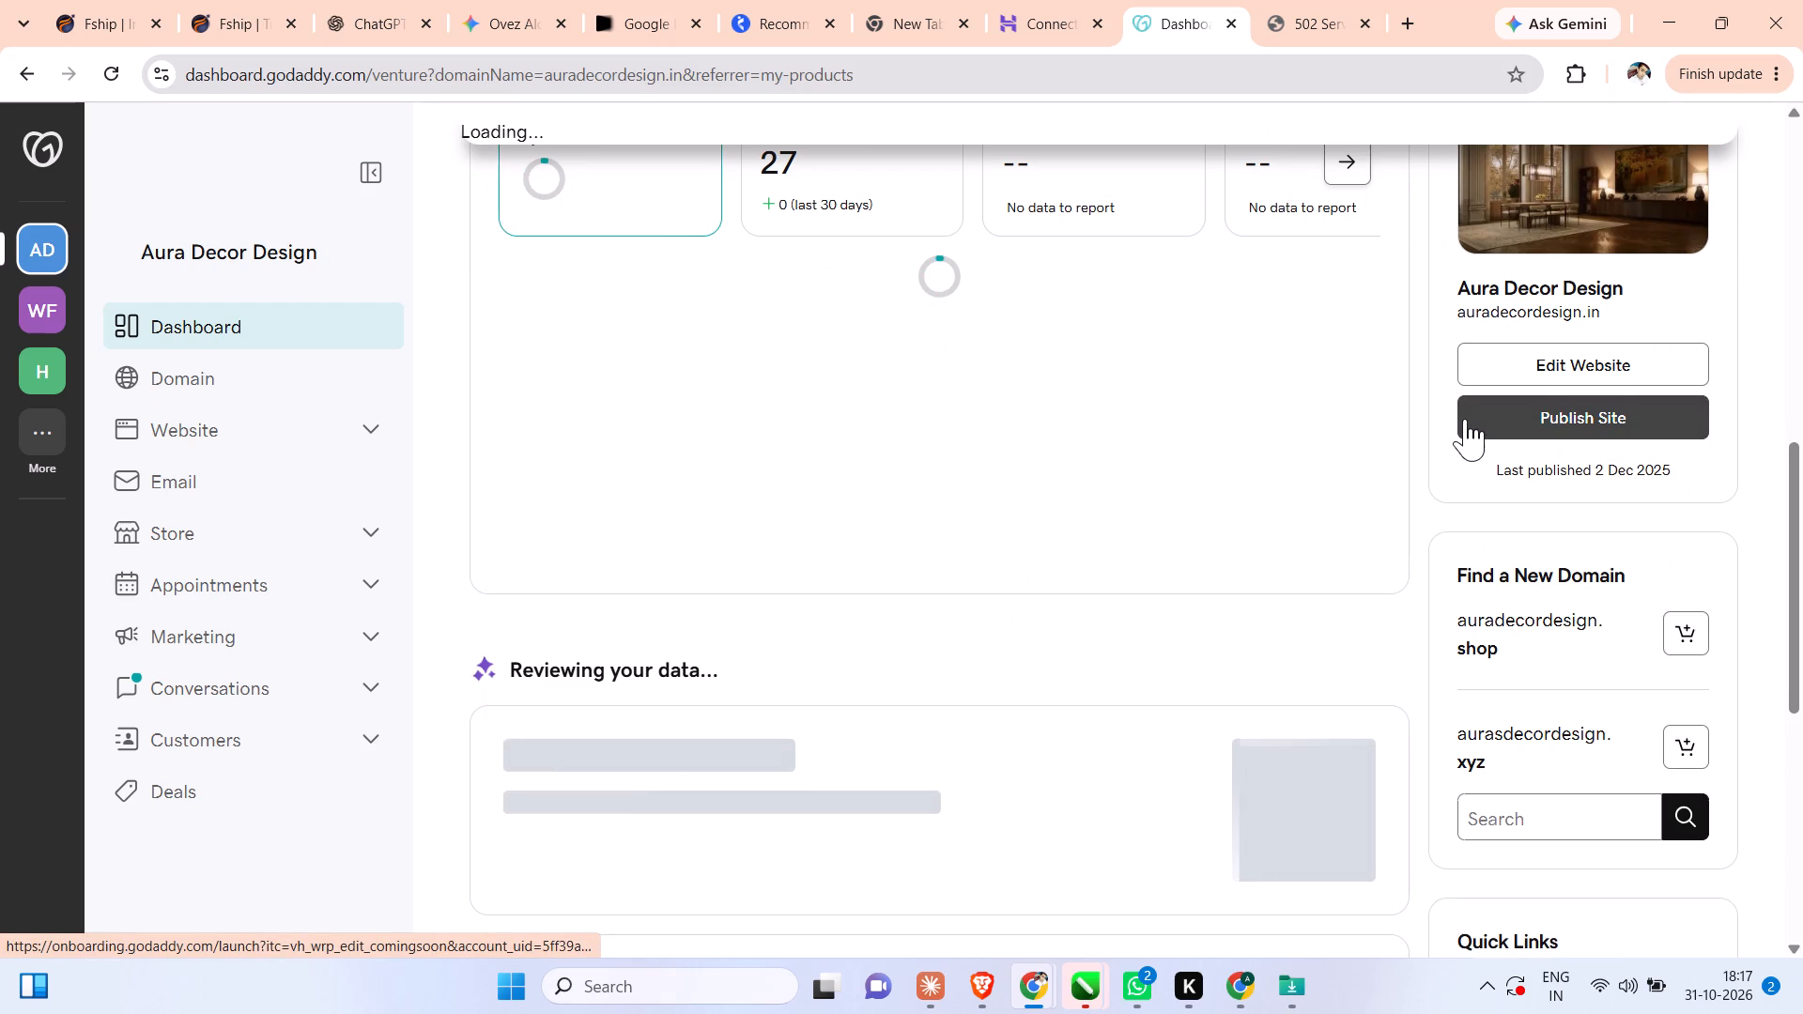
{"action": "scroll", "coordinate": [1465, 419], "scroll_direction": "up", "scroll_amount": 5}
{"action": "scroll", "coordinate": [1468, 424], "scroll_direction": "down", "scroll_amount": 11}
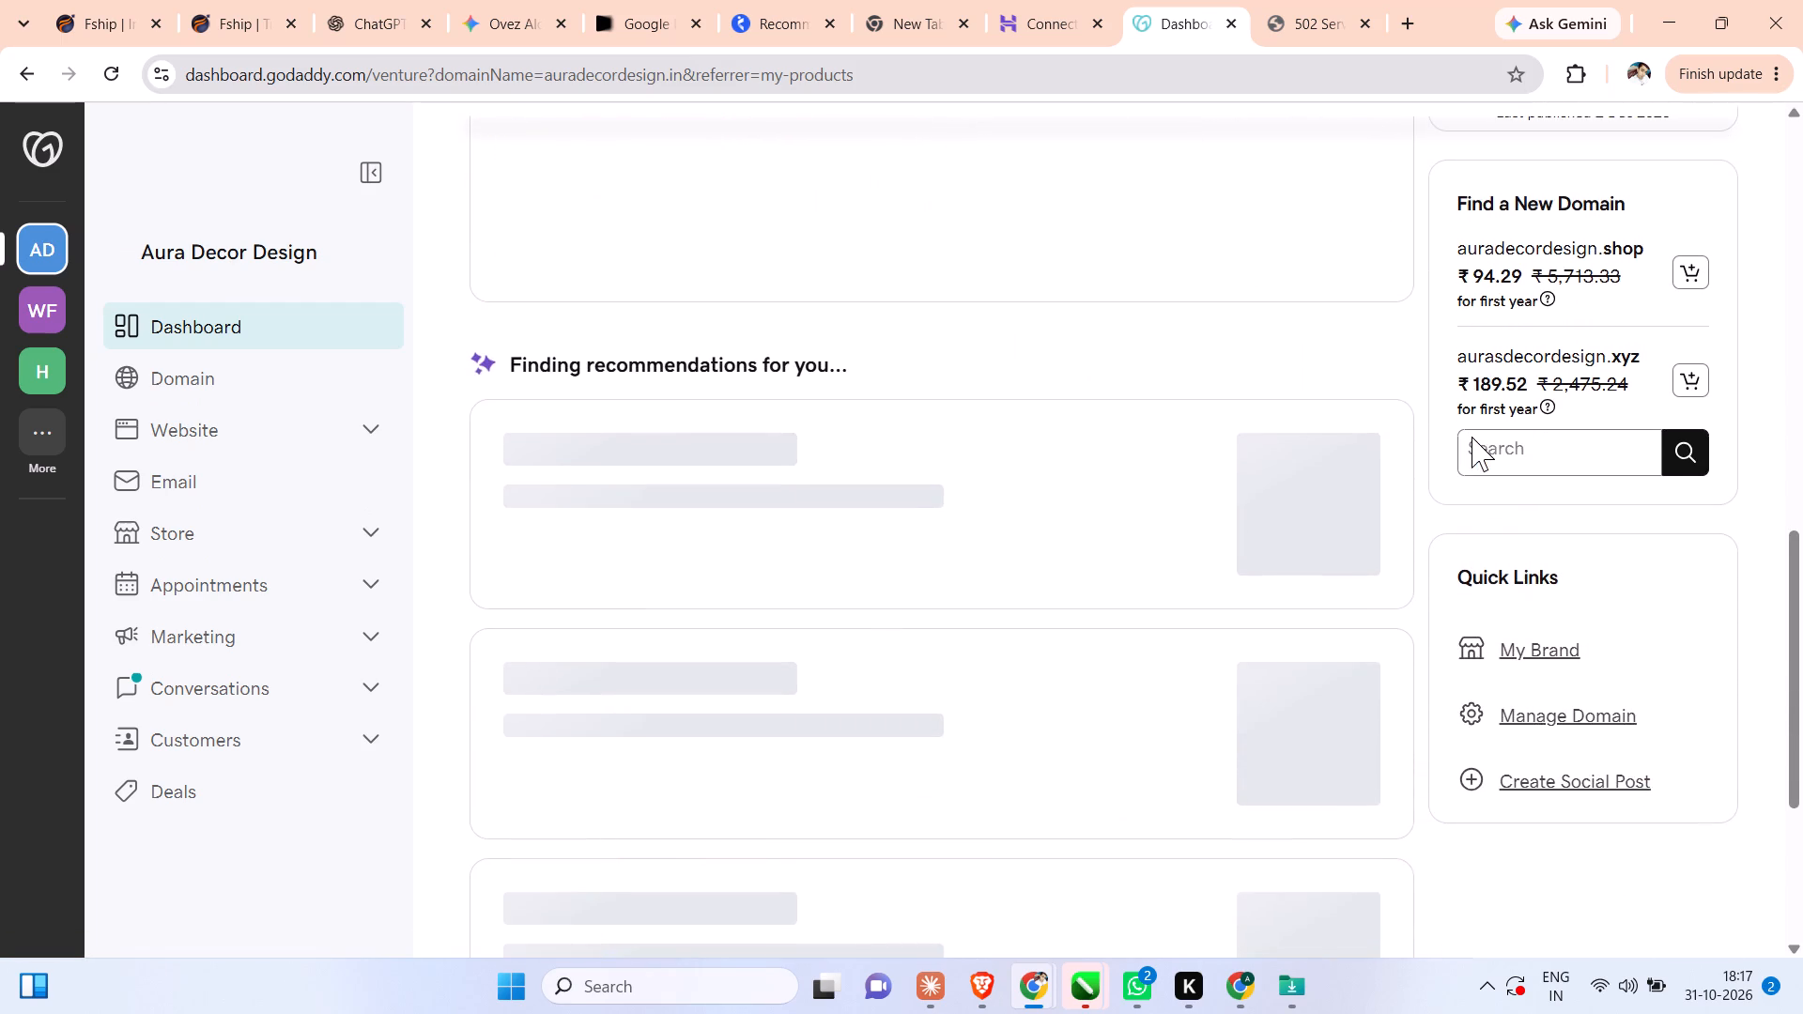
{"action": "scroll", "coordinate": [1473, 511], "scroll_direction": "down", "scroll_amount": 1}
{"action": "left_click", "coordinate": [1540, 664]}
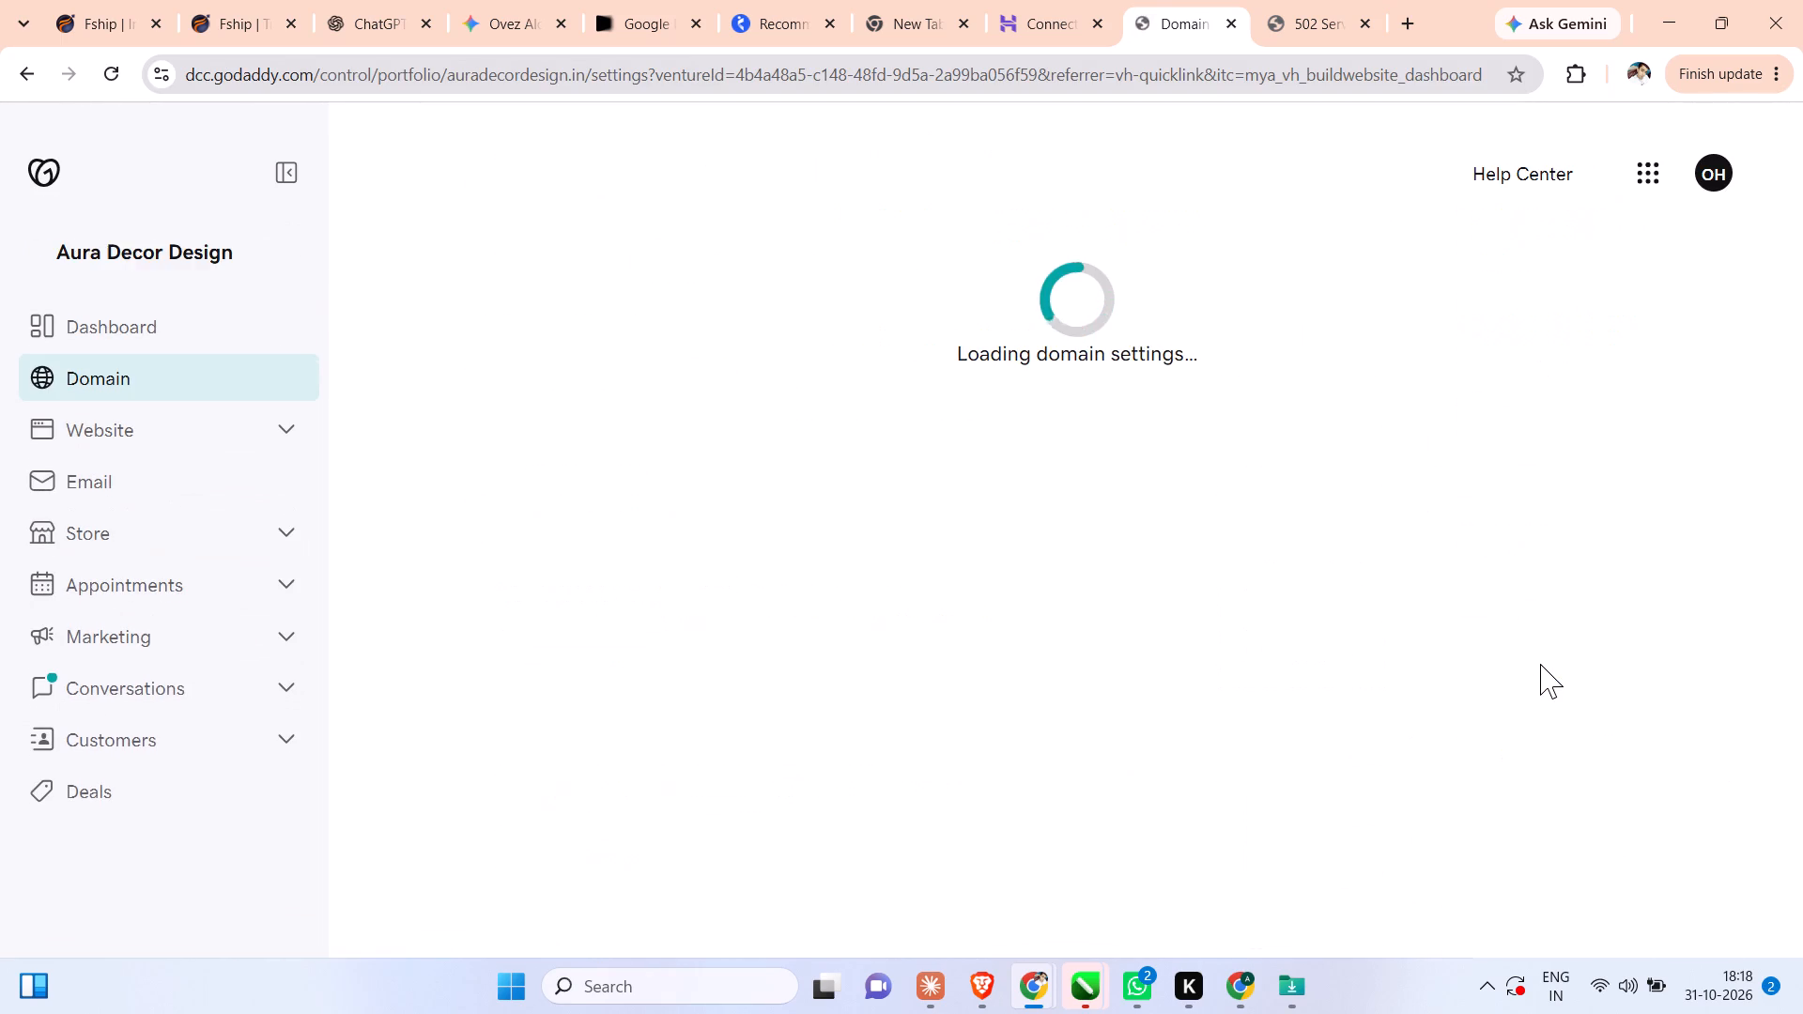
Look over the renewal, protection and ownership verification sections in the auradecordesign.in domain overview.
{"action": "scroll", "coordinate": [1392, 635], "scroll_direction": "down", "scroll_amount": 6}
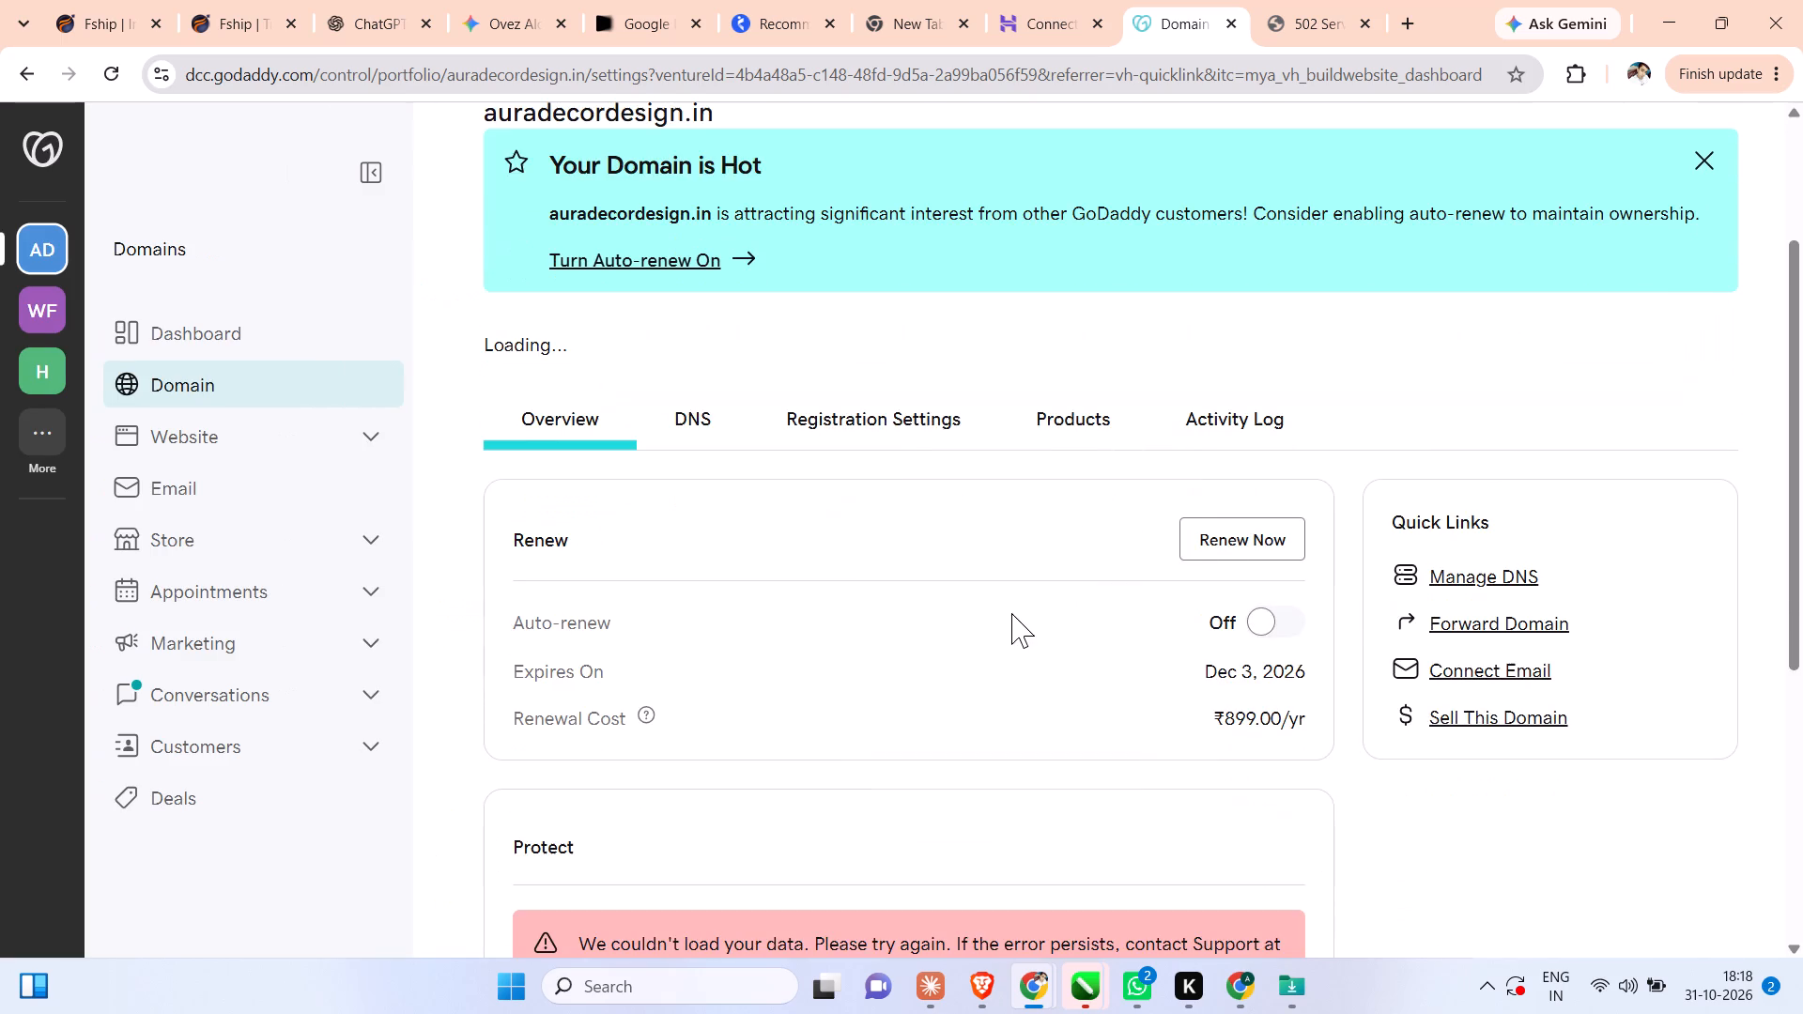
{"action": "scroll", "coordinate": [999, 607], "scroll_direction": "down", "scroll_amount": 5}
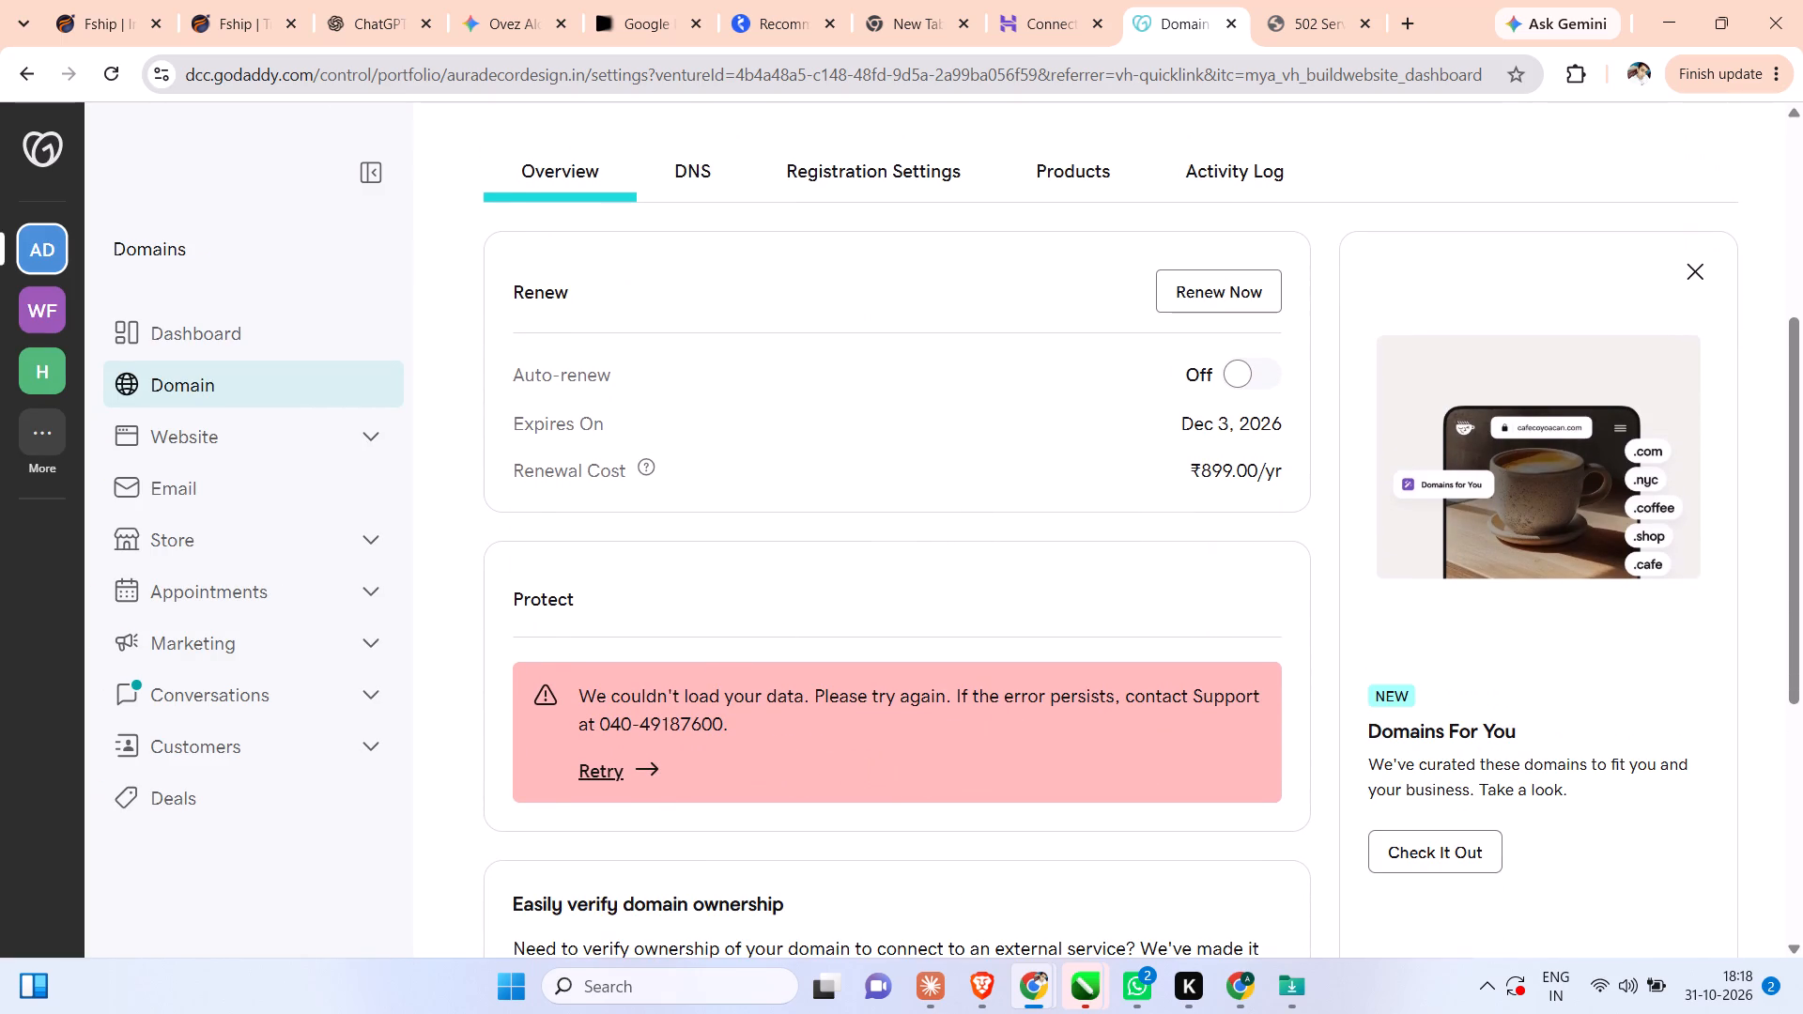
{"action": "scroll", "coordinate": [1187, 683], "scroll_direction": "down", "scroll_amount": 5}
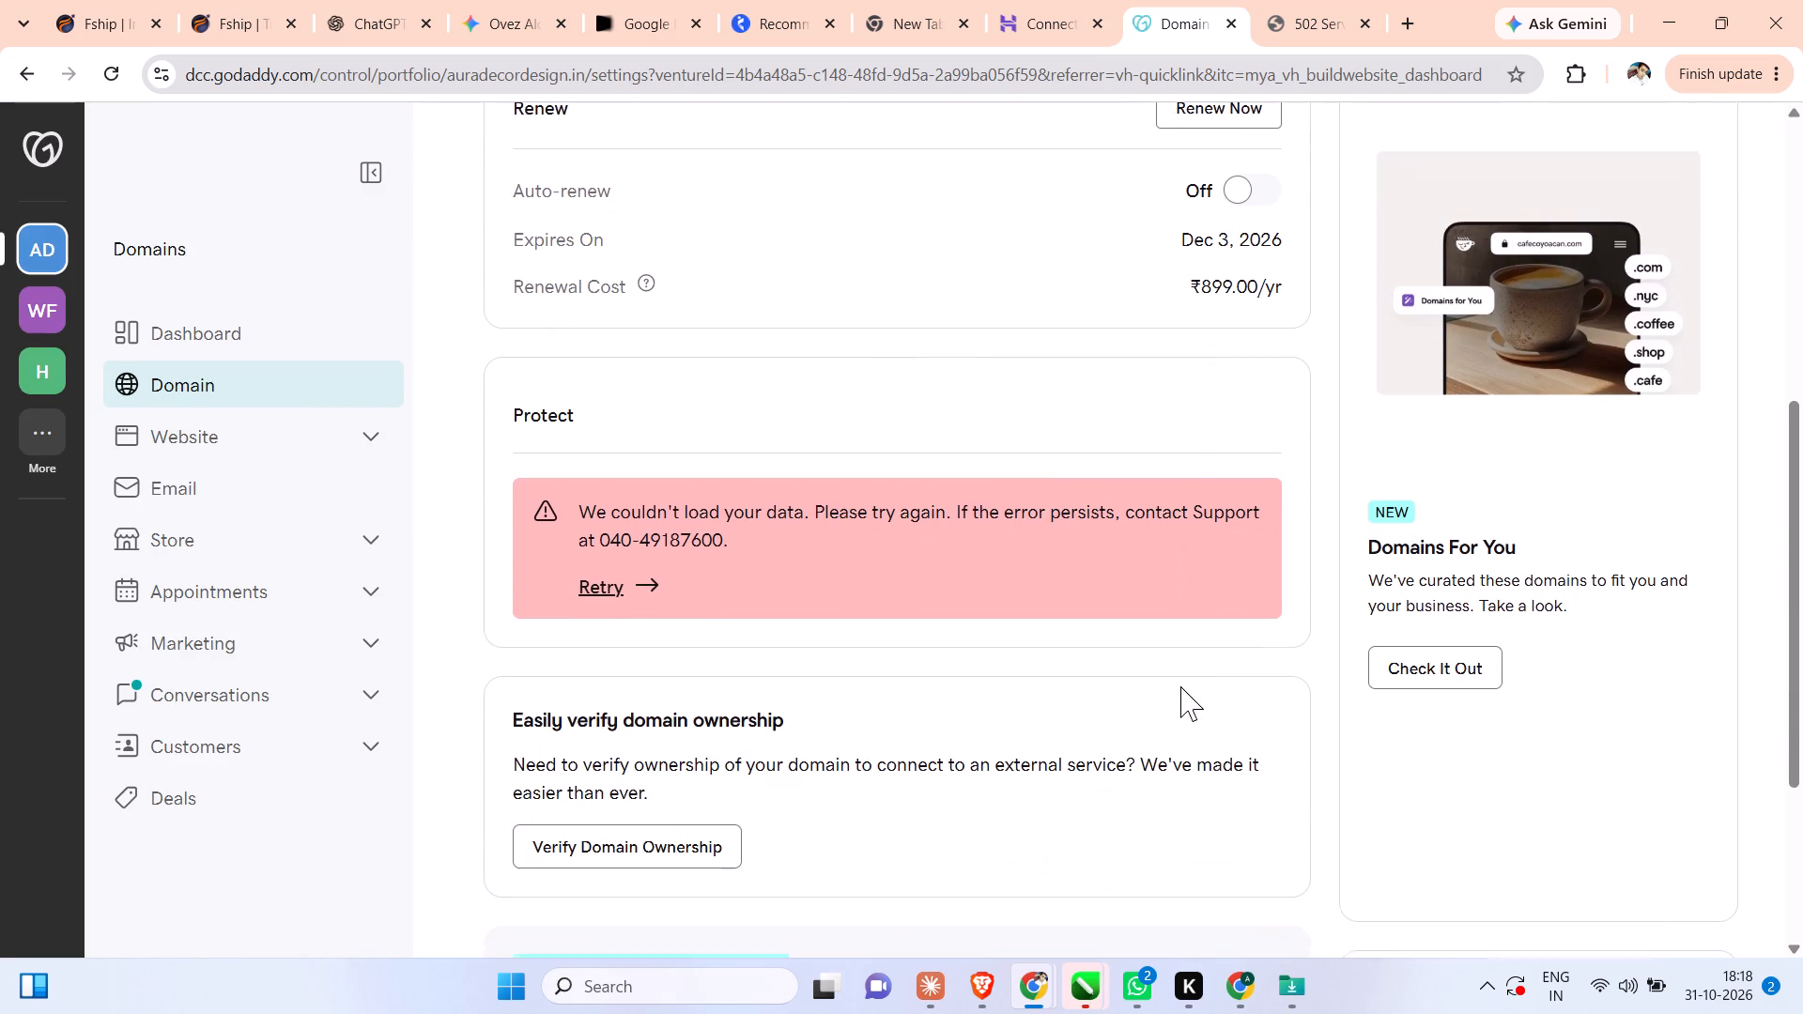
{"action": "scroll", "coordinate": [1458, 319], "scroll_direction": "up", "scroll_amount": 3}
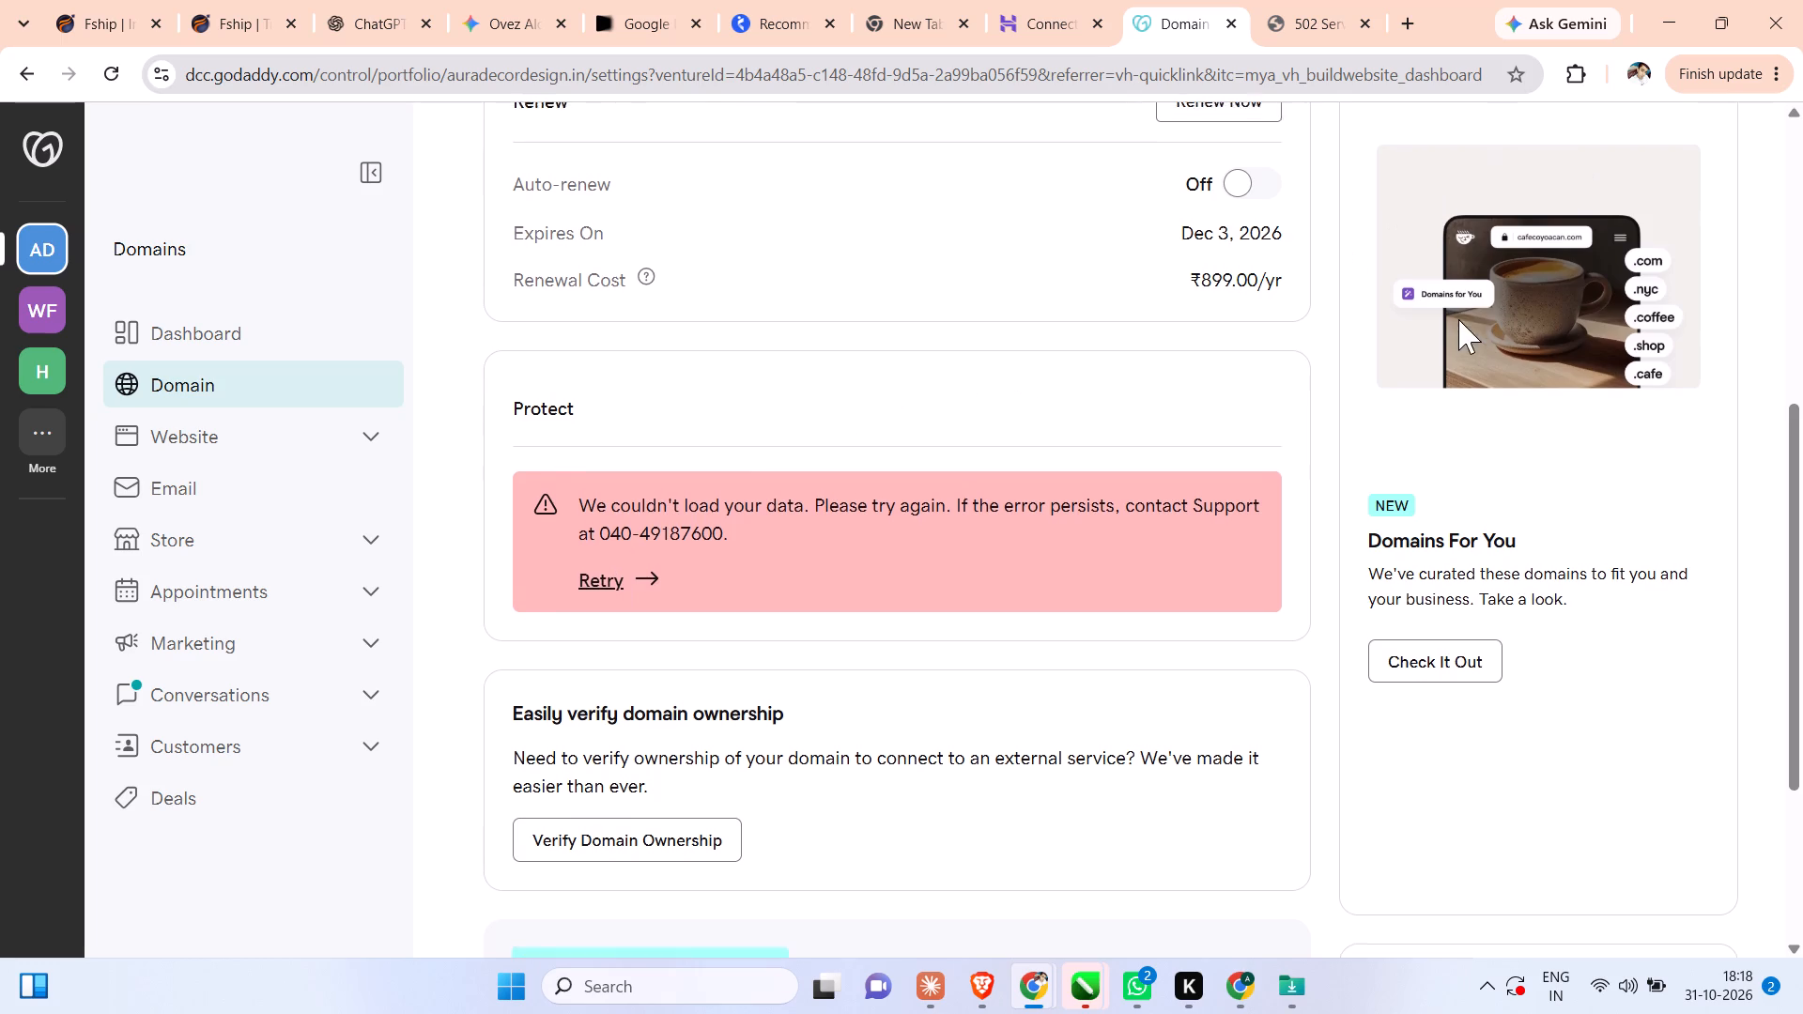
{"action": "scroll", "coordinate": [1458, 319], "scroll_direction": "up", "scroll_amount": 20}
Return from the auradecordesign.in domain page to the account's My Products page and reload it.
{"action": "left_click", "coordinate": [1639, 175]}
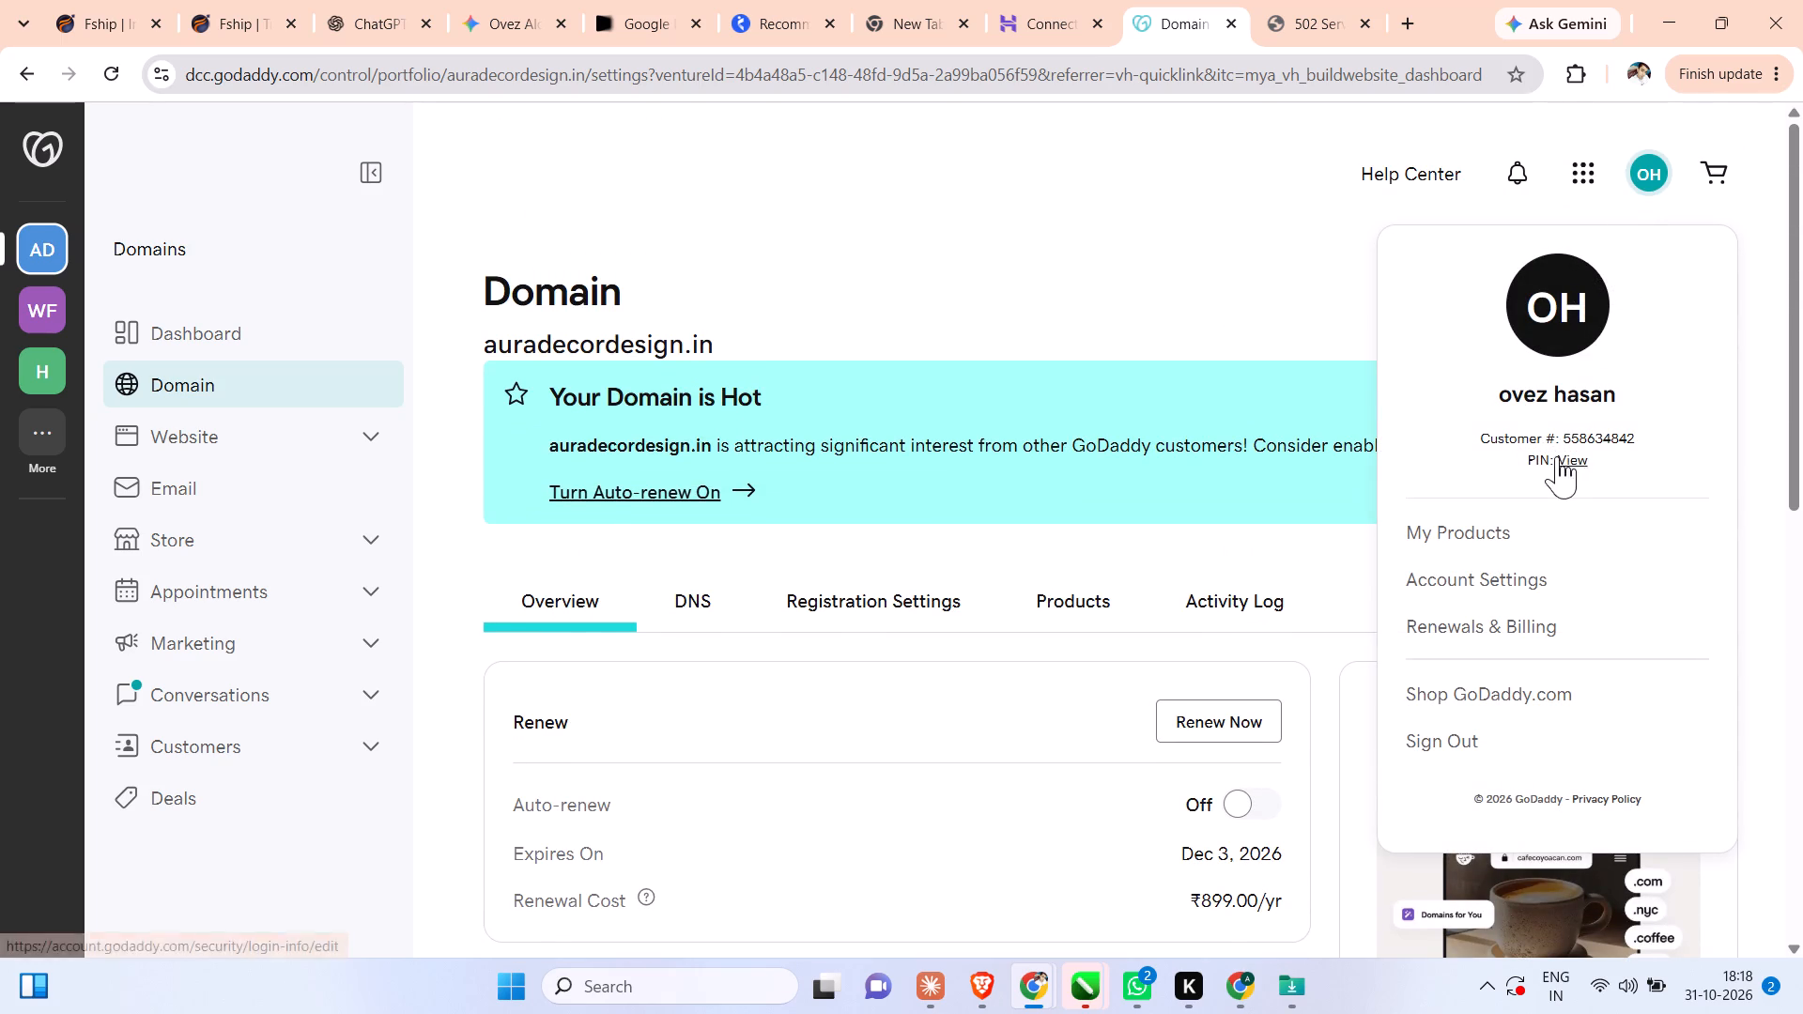
{"action": "double_click", "coordinate": [1570, 315]}
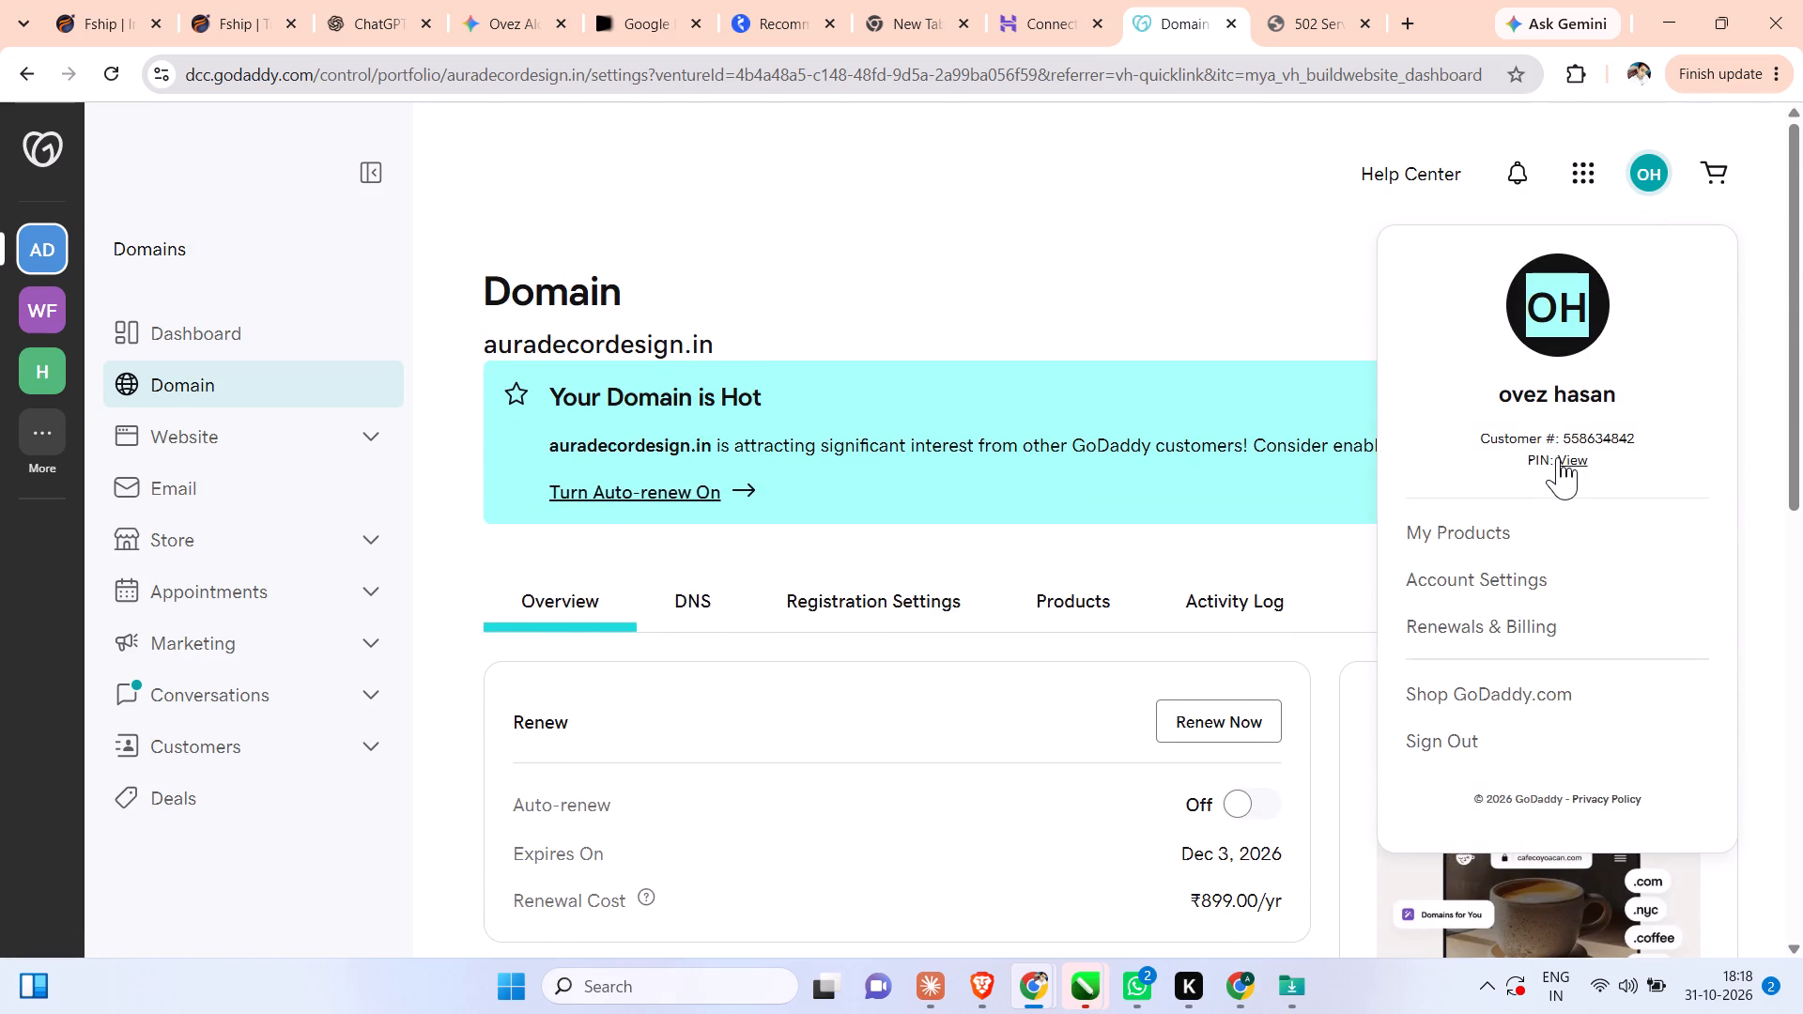
{"action": "left_click", "coordinate": [1478, 533]}
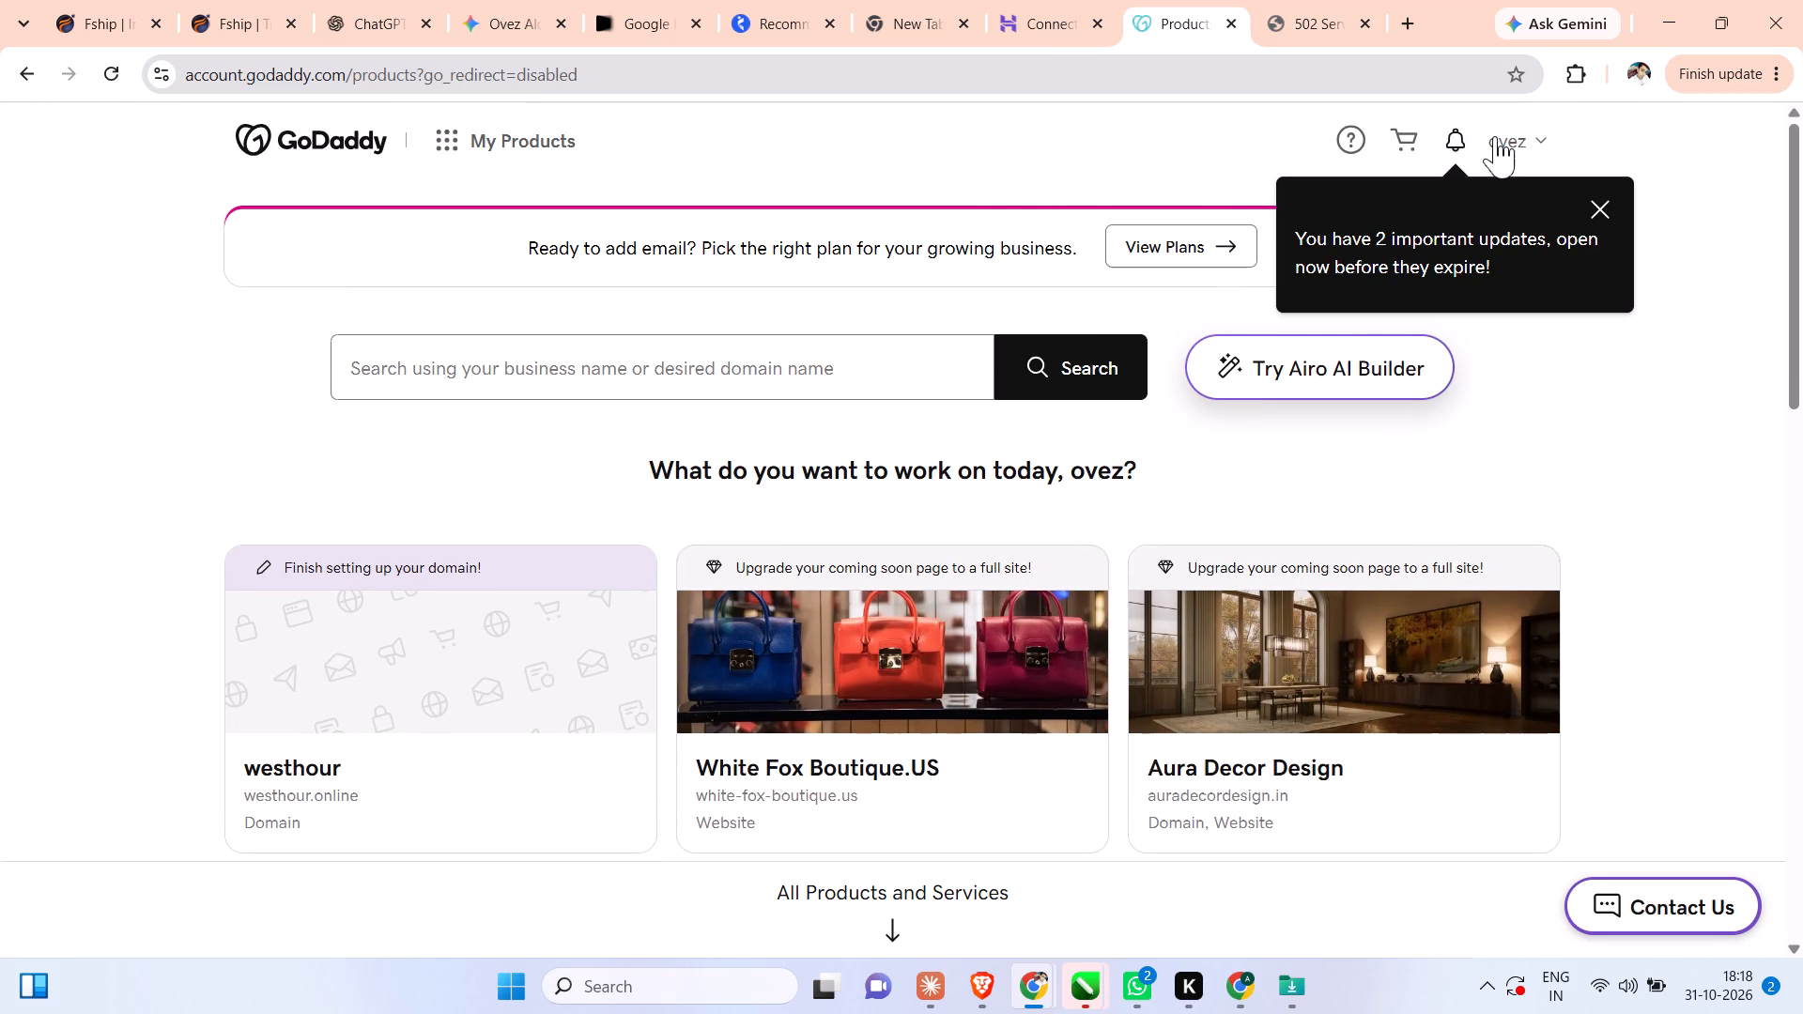
{"action": "left_click", "coordinate": [1495, 136]}
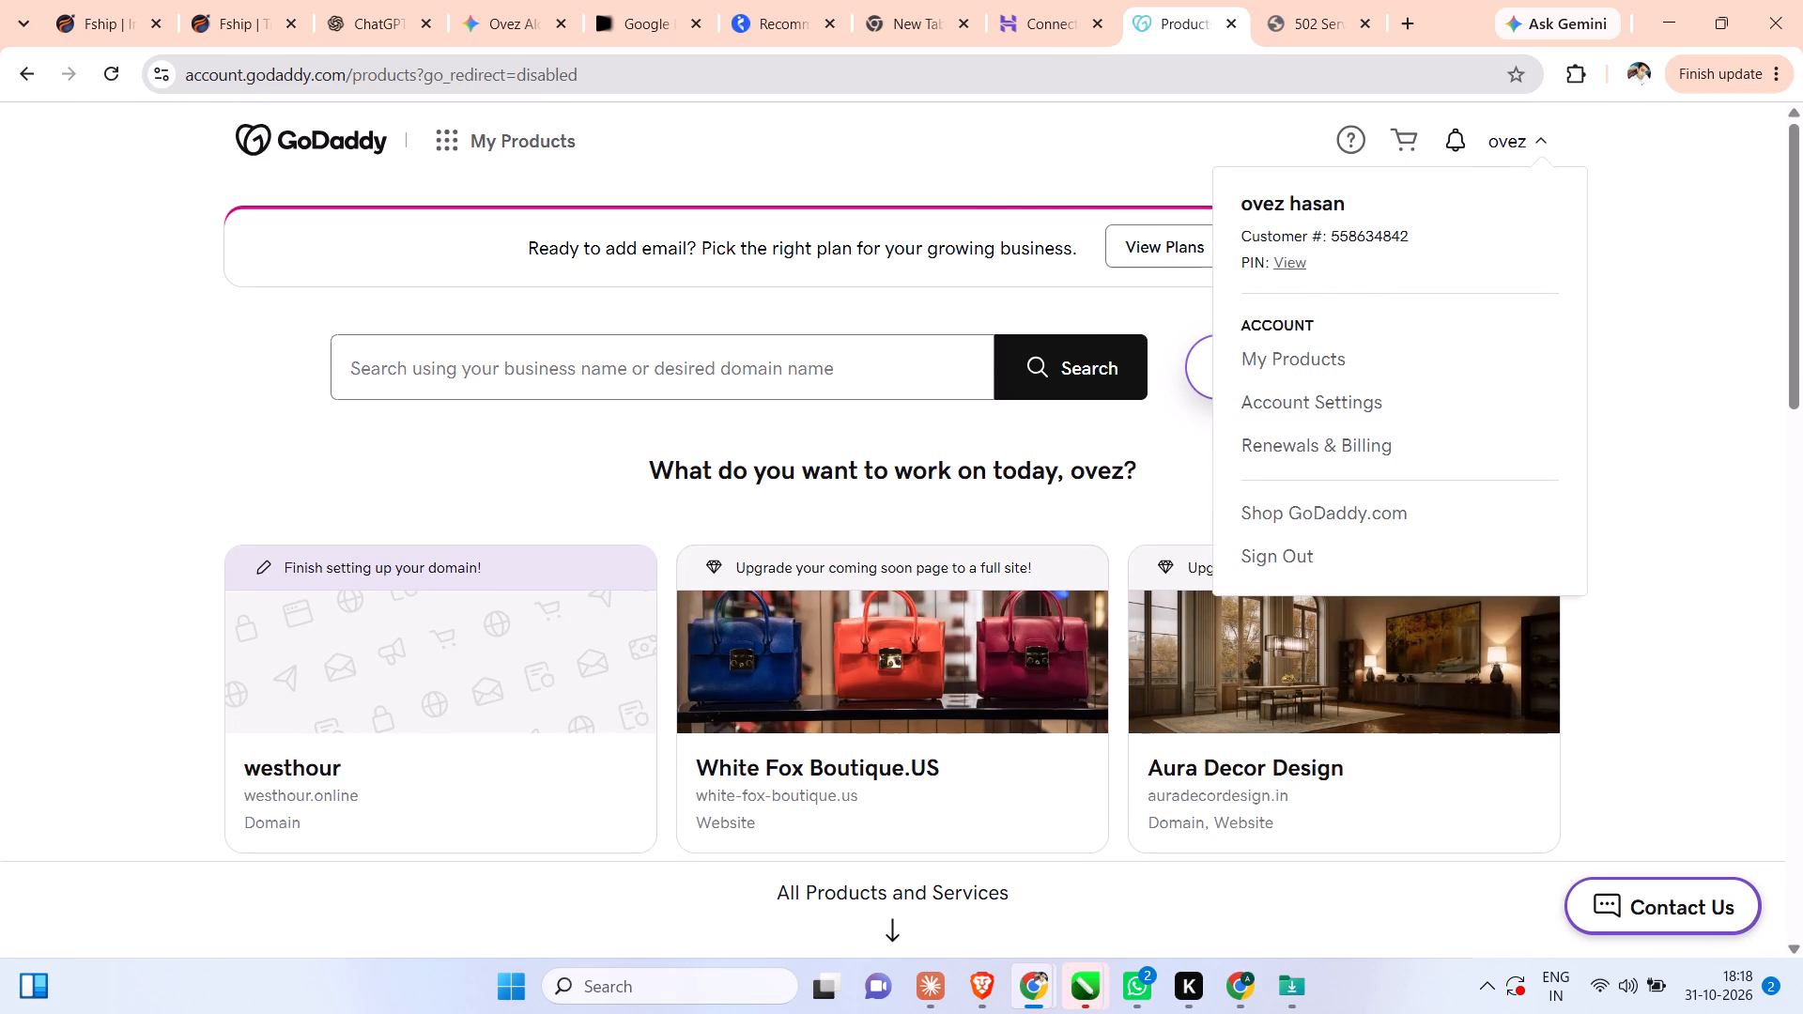
{"action": "left_click", "coordinate": [1302, 363]}
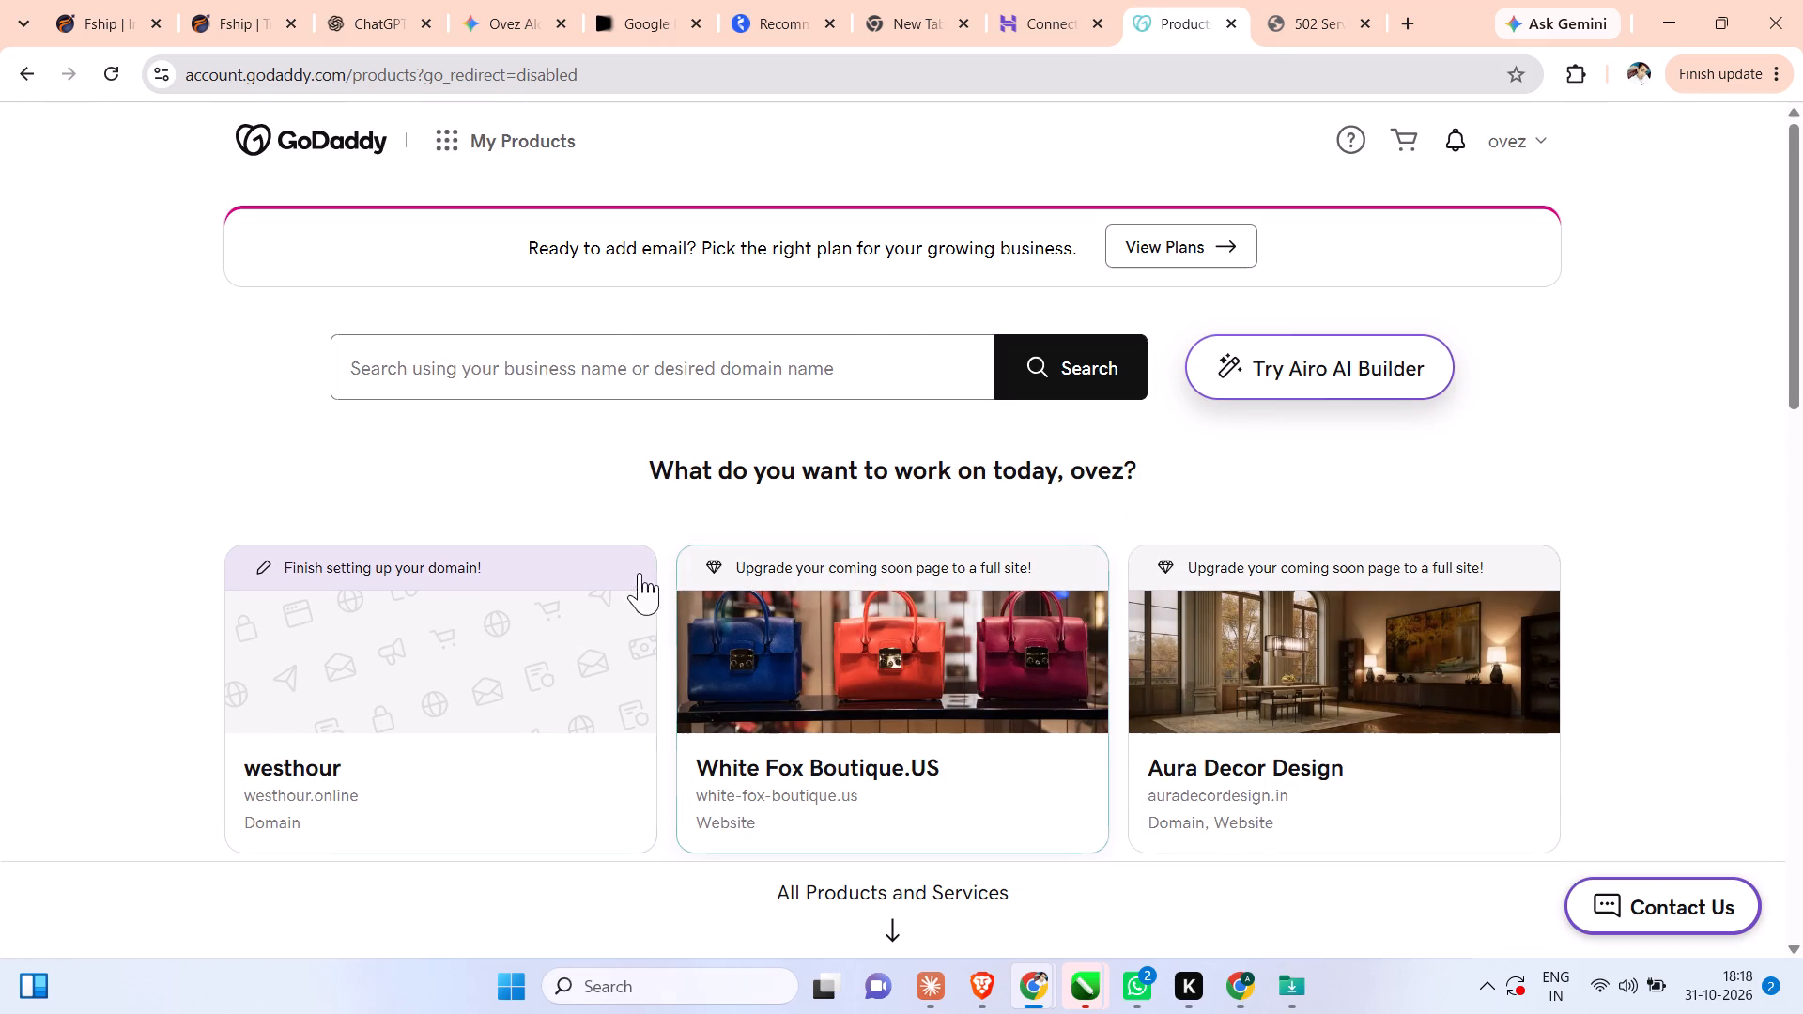
Look through the All Products and Services list, from the domains down to Managed WordPress and Additional Products.
{"action": "scroll", "coordinate": [557, 566], "scroll_direction": "down", "scroll_amount": 14}
{"action": "scroll", "coordinate": [537, 557], "scroll_direction": "down", "scroll_amount": 8}
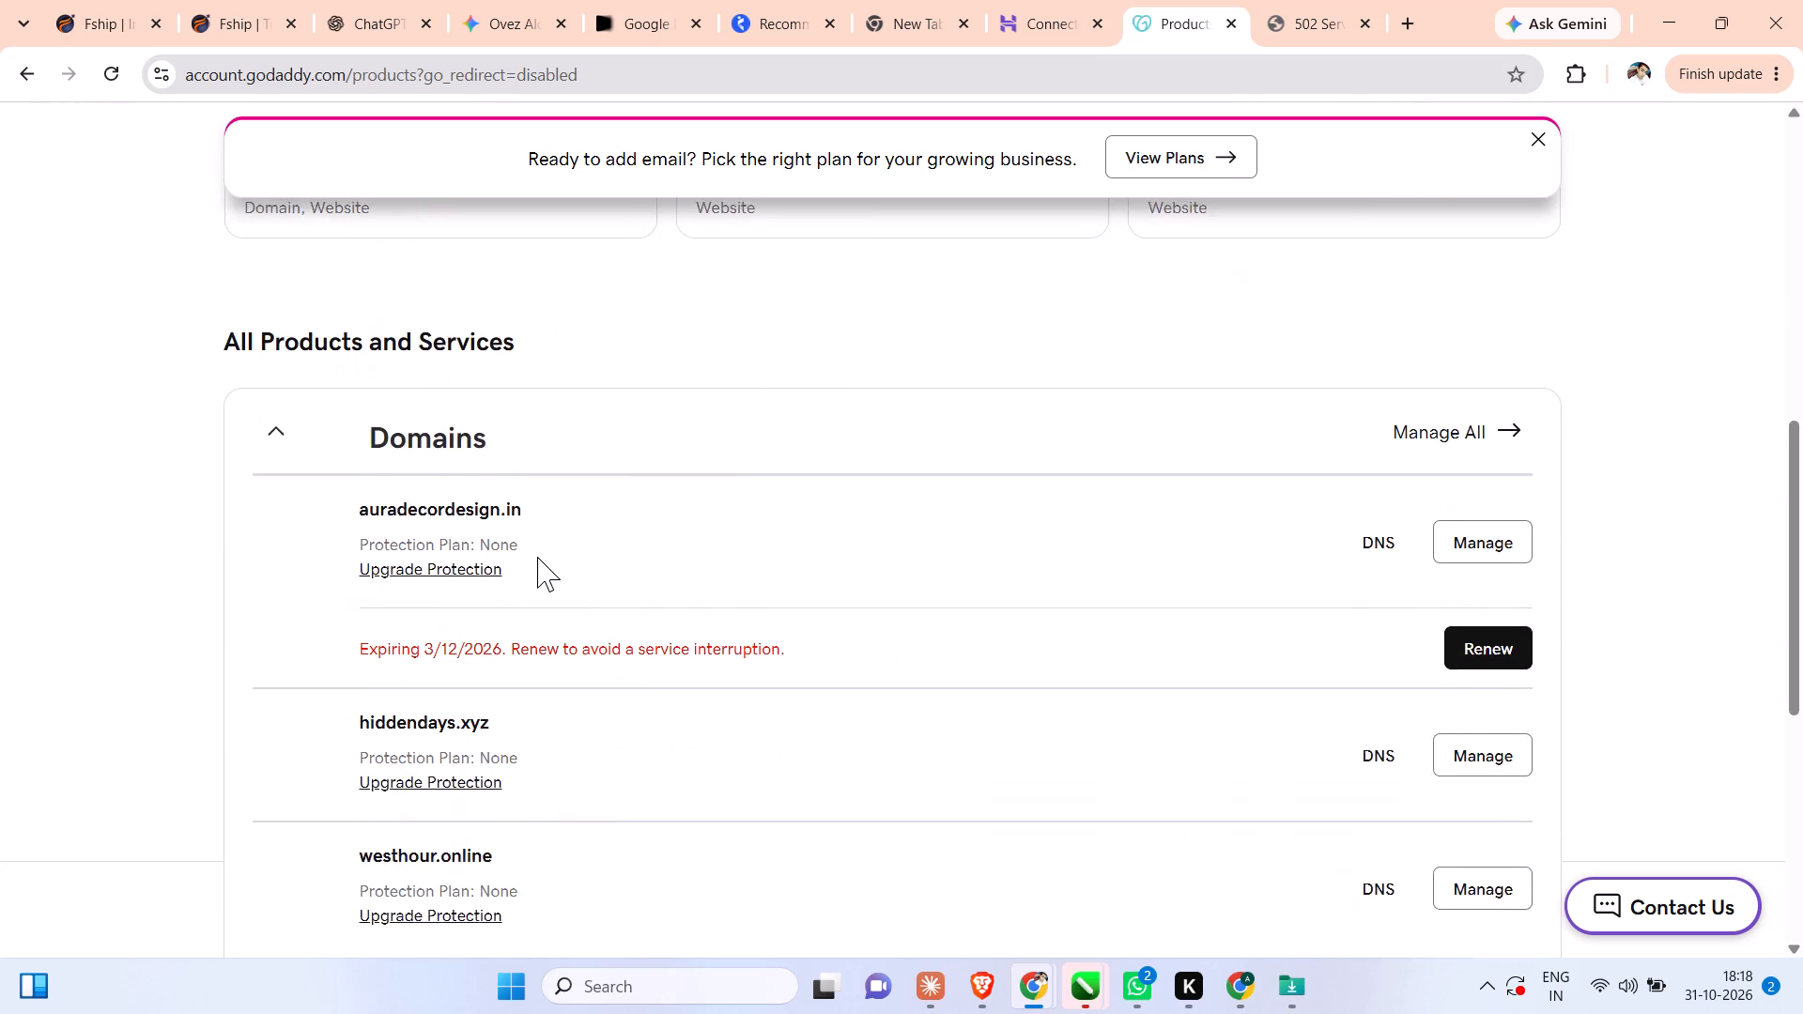
{"action": "scroll", "coordinate": [537, 557], "scroll_direction": "down", "scroll_amount": 6}
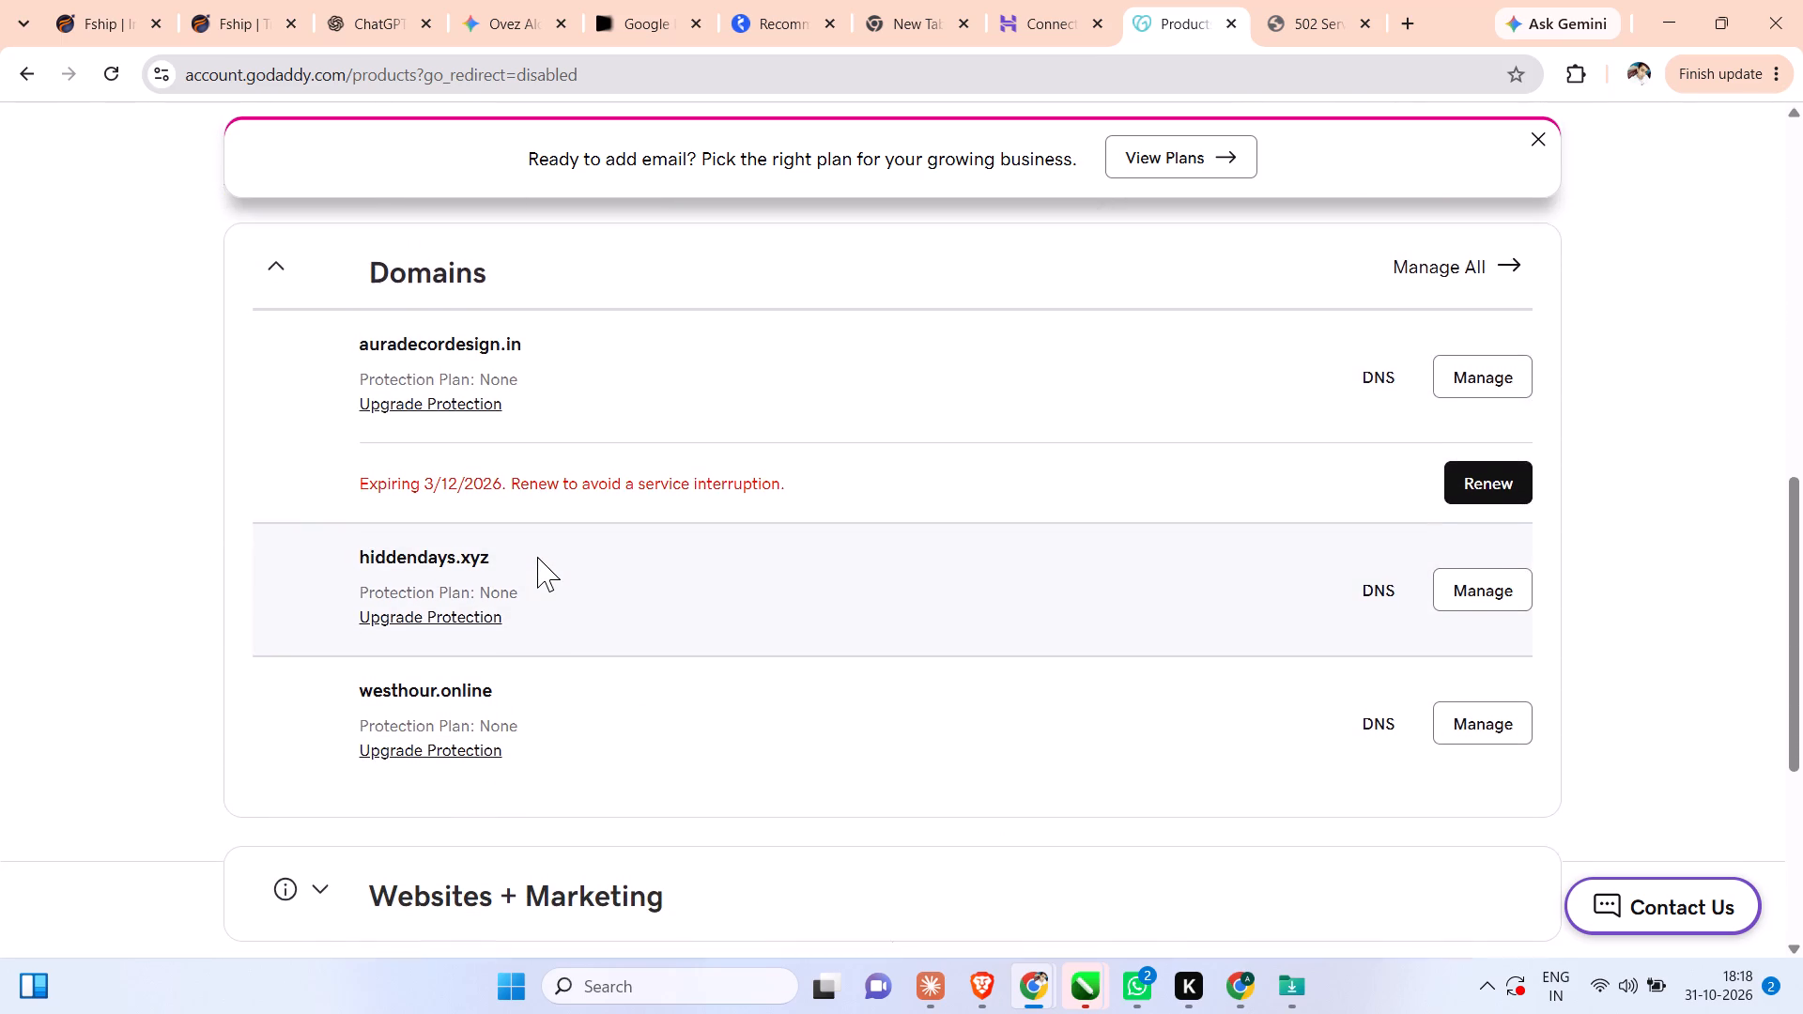
{"action": "scroll", "coordinate": [537, 557], "scroll_direction": "down", "scroll_amount": 6}
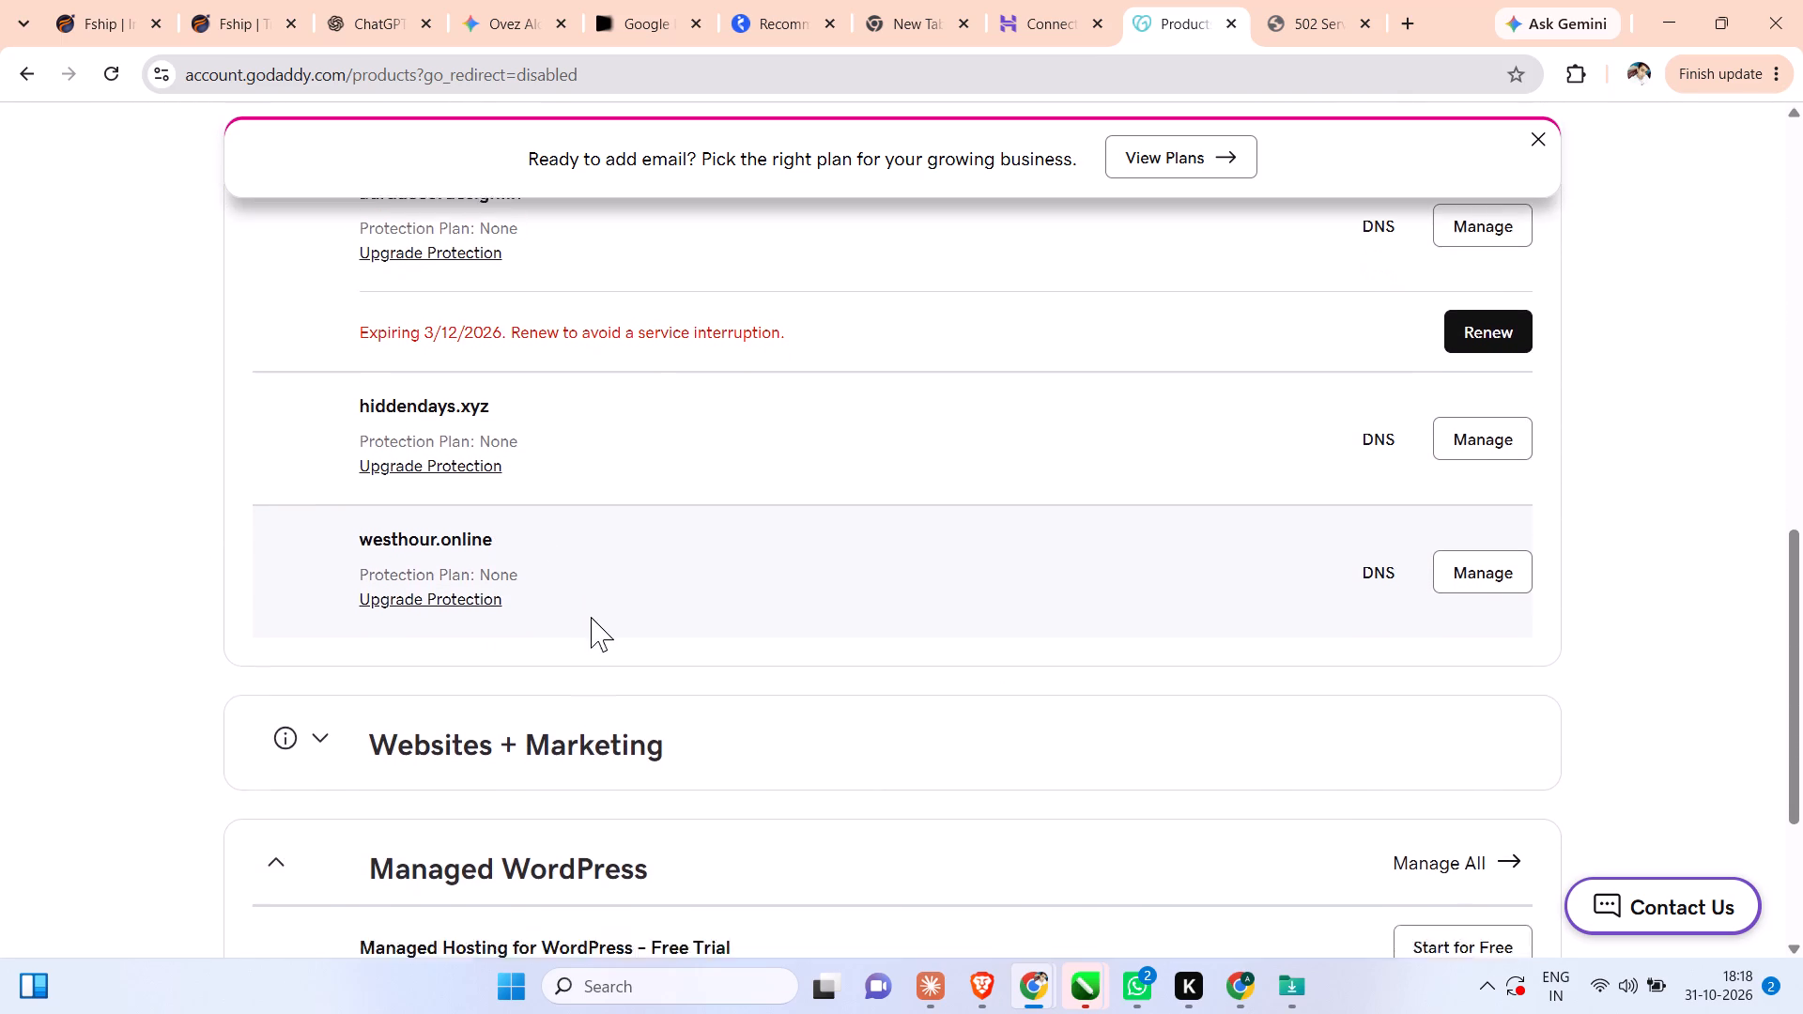
{"action": "scroll", "coordinate": [591, 617], "scroll_direction": "down", "scroll_amount": 11}
Open the Airo support chat and send "me apne domains me kch changment nhi kr para kya issu ara hai".
{"action": "left_click", "coordinate": [1646, 888]}
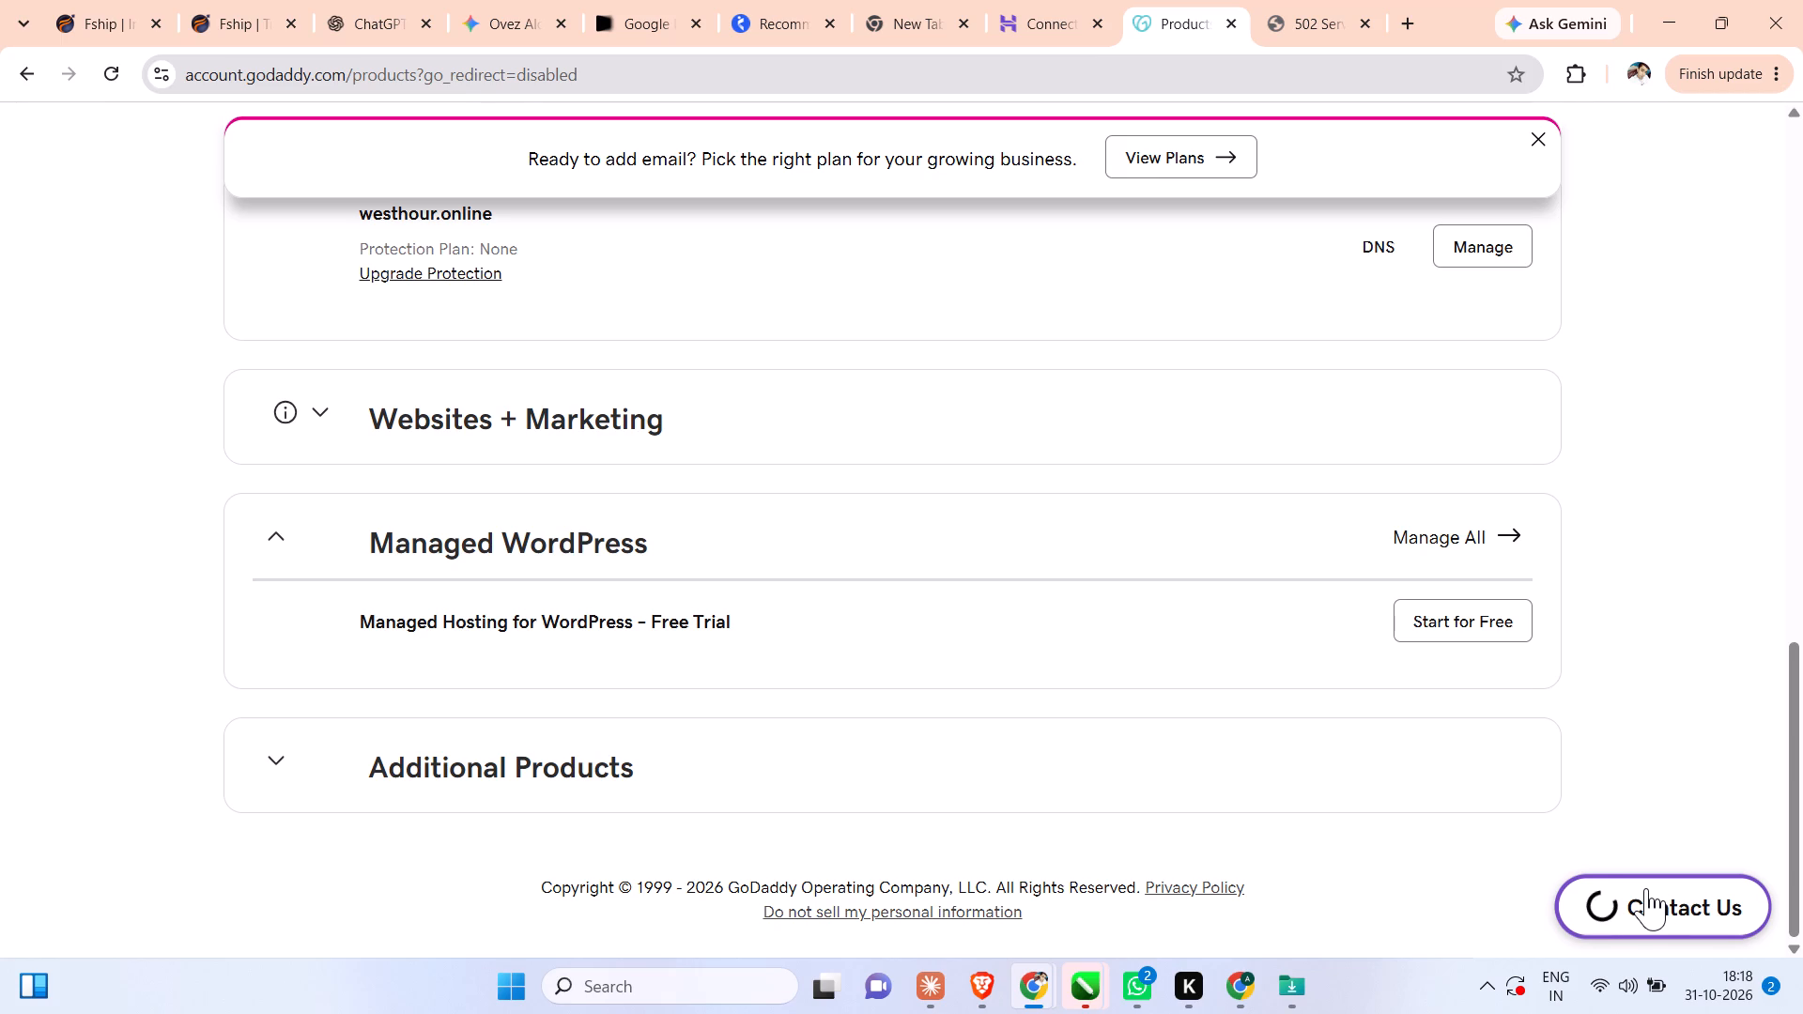
{"action": "scroll", "coordinate": [1646, 888], "scroll_direction": "up", "scroll_amount": 5}
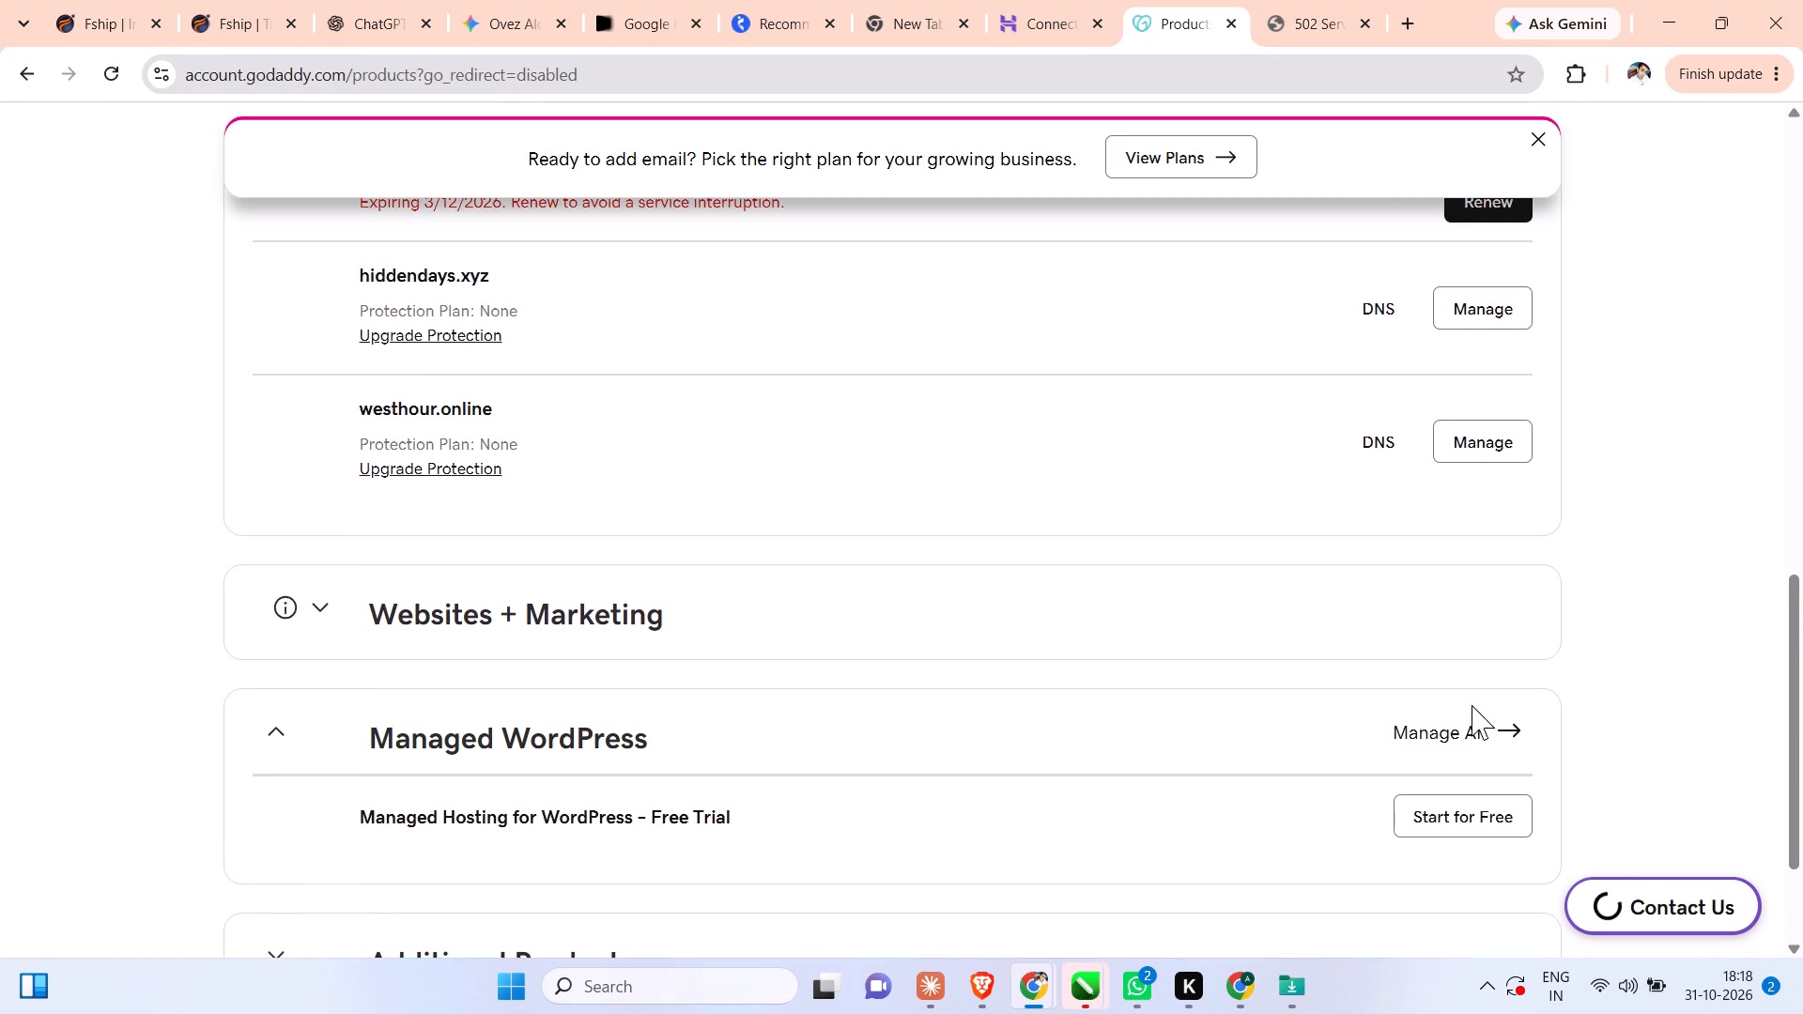
{"action": "scroll", "coordinate": [1448, 691], "scroll_direction": "up", "scroll_amount": 5}
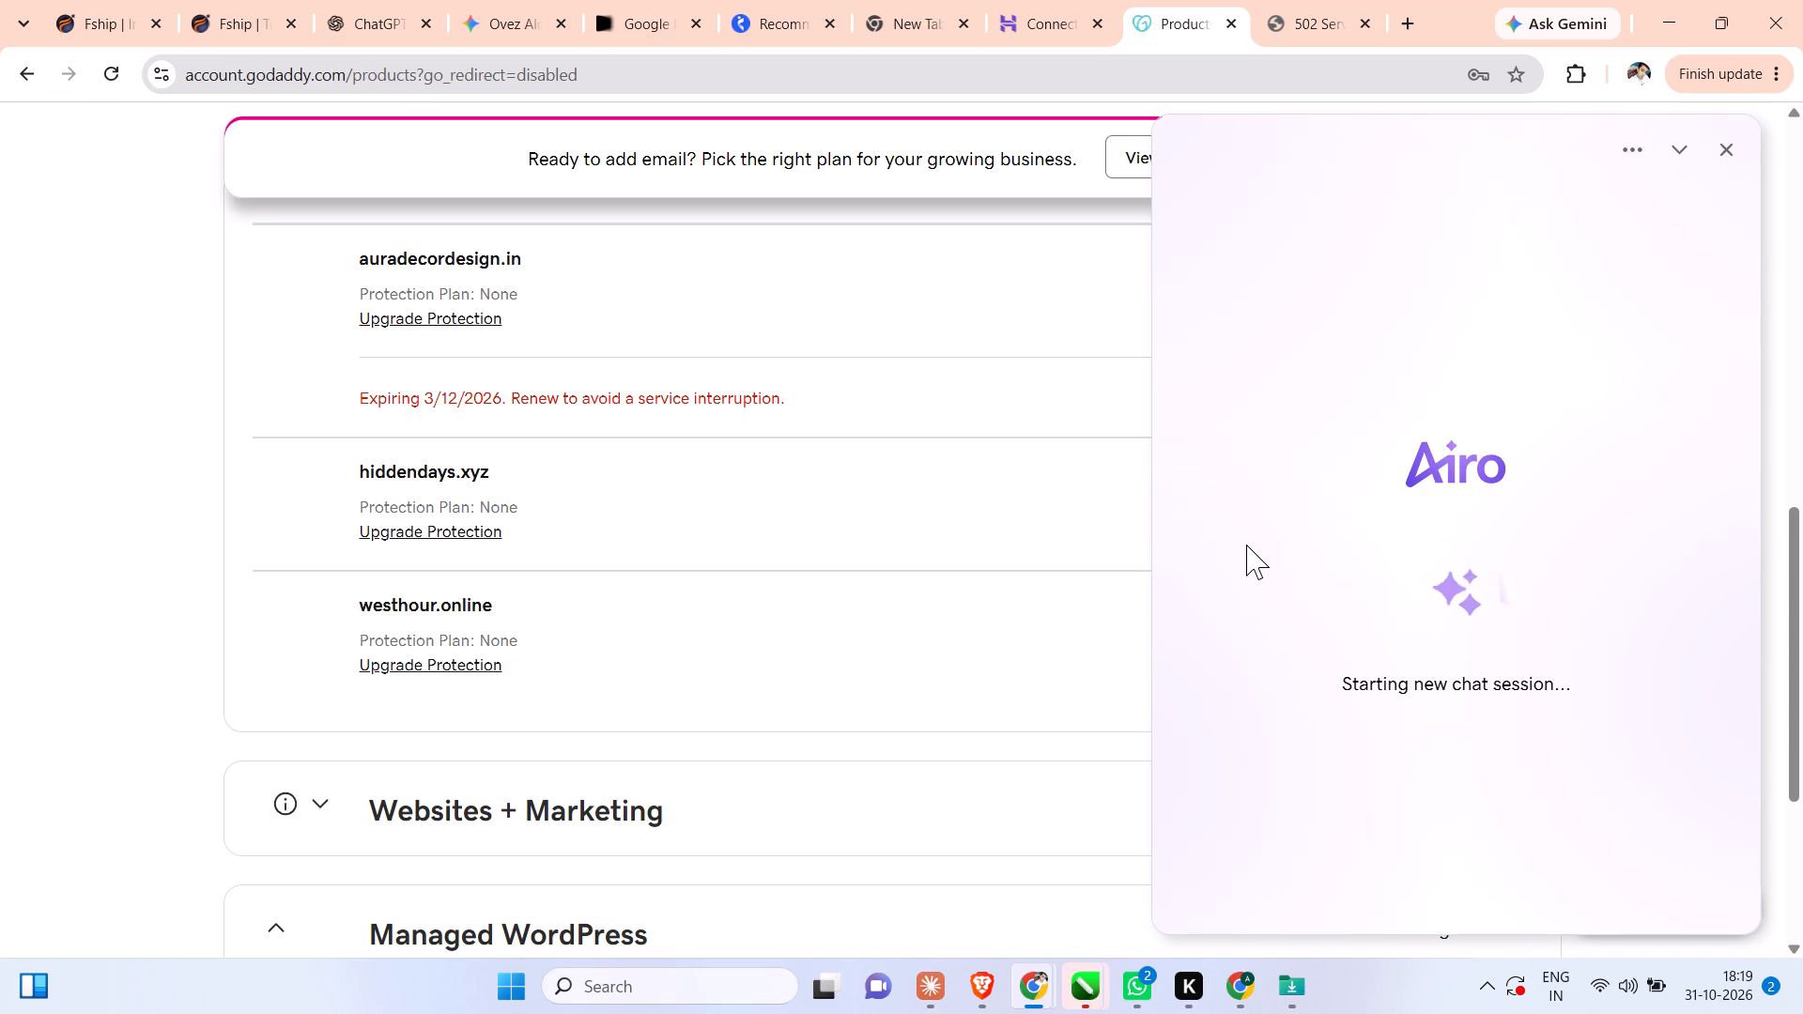
{"action": "left_click", "coordinate": [1389, 850]}
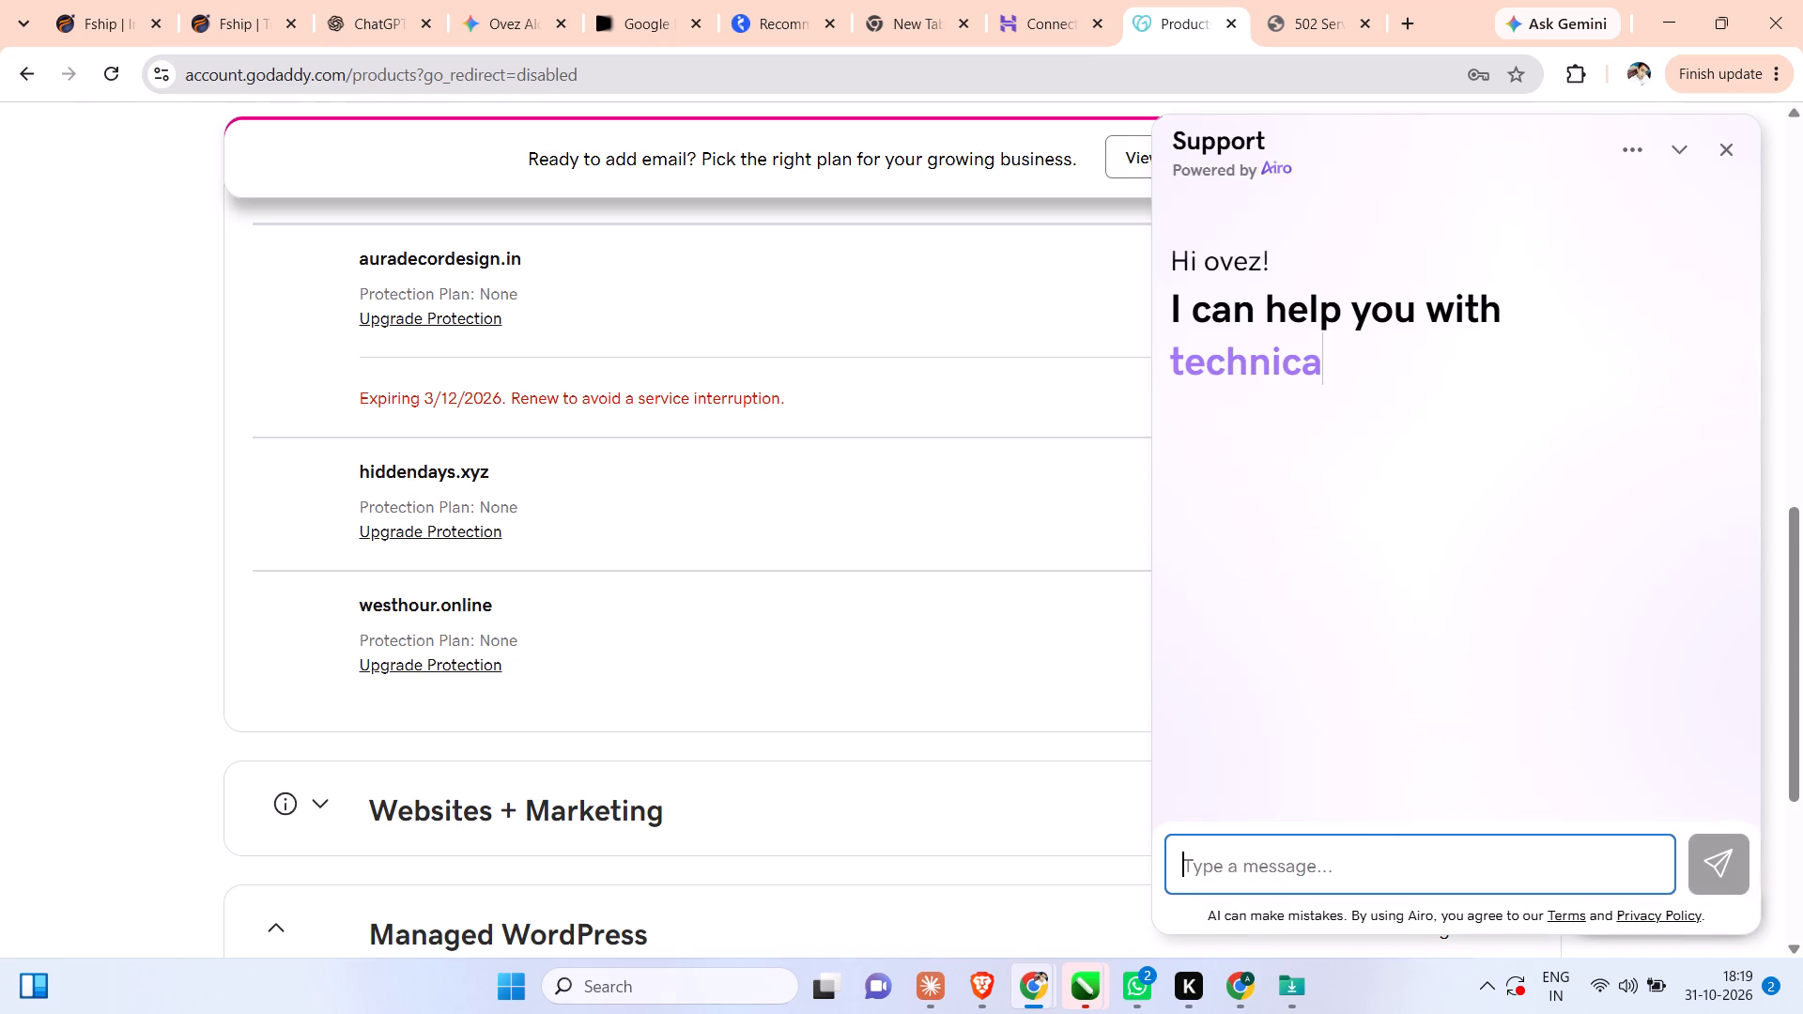
{"action": "type", "text": "me apne domains me kch changme"}
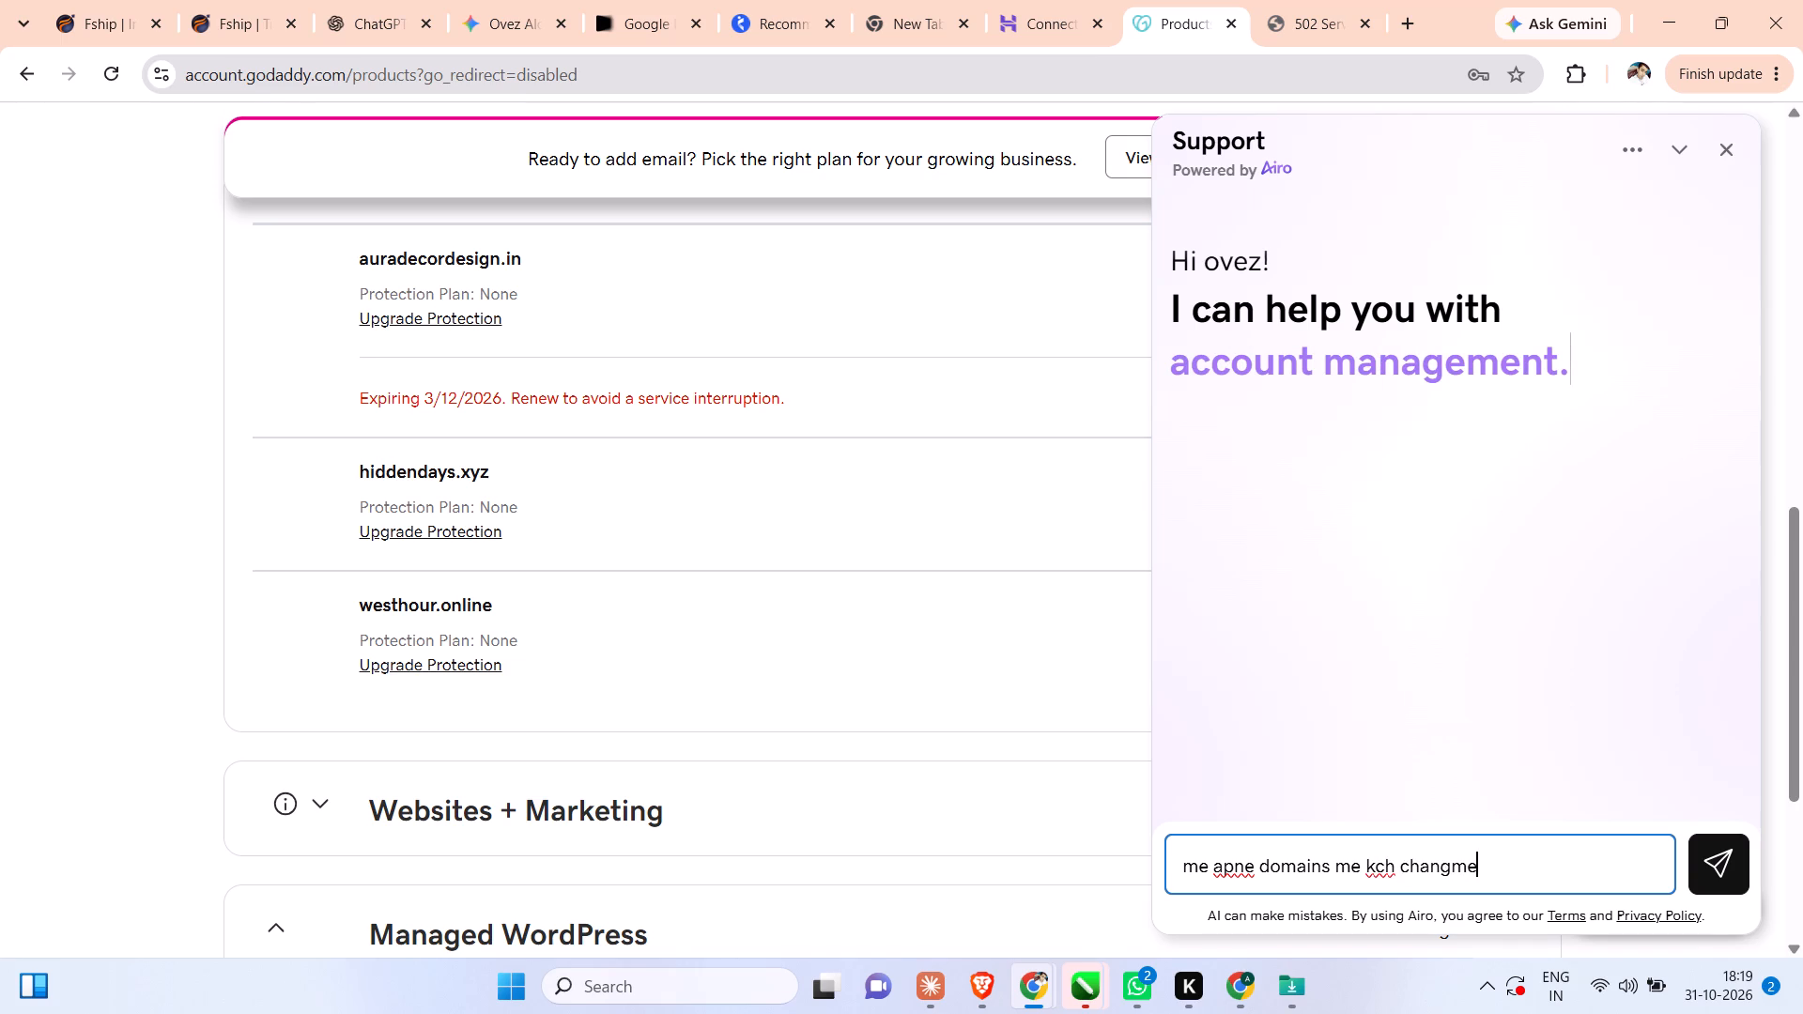
{"action": "type", "text": "nt nhi kr para kya issu ara hai"}
{"action": "key", "text": "Return"}
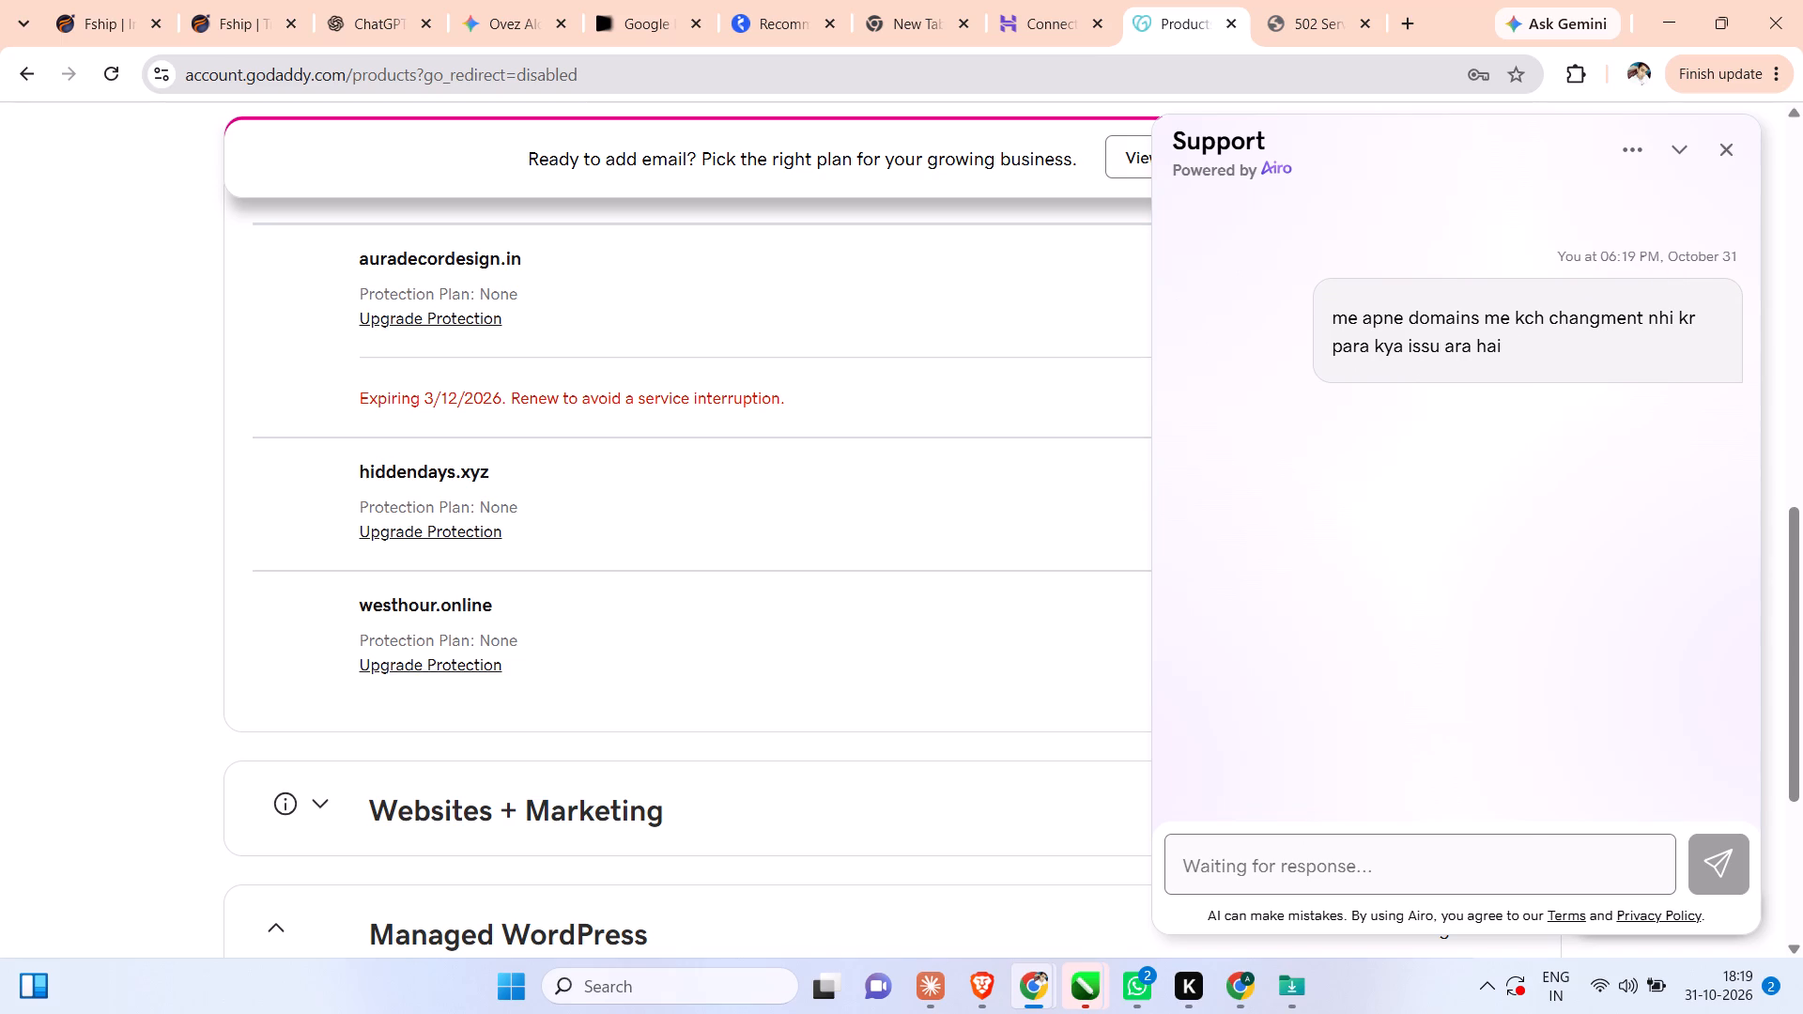
Reply in the support chat with "kisi m bhi ni hora name server upoload krne hai hiddndays me".
{"action": "scroll", "coordinate": [1389, 850], "scroll_direction": "up", "scroll_amount": 1}
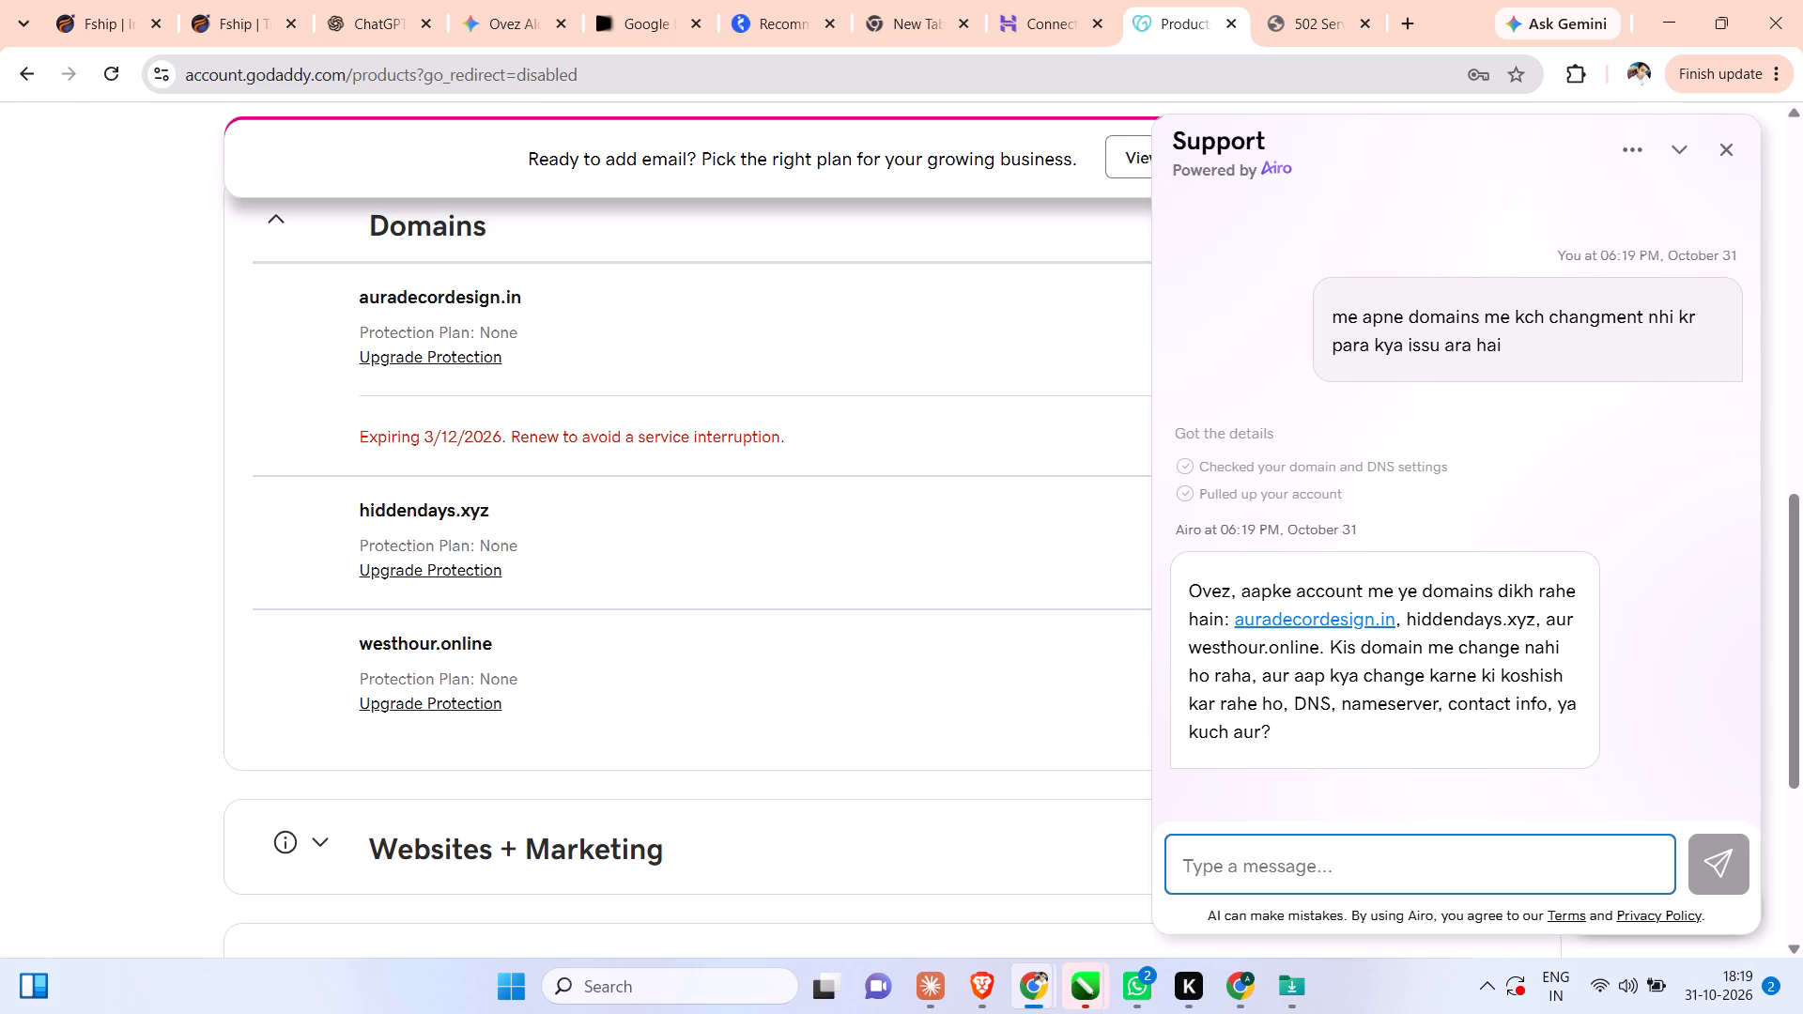
{"action": "left_click", "coordinate": [1408, 866]}
{"action": "type", "text": "ki"}
{"action": "type", "text": "si"}
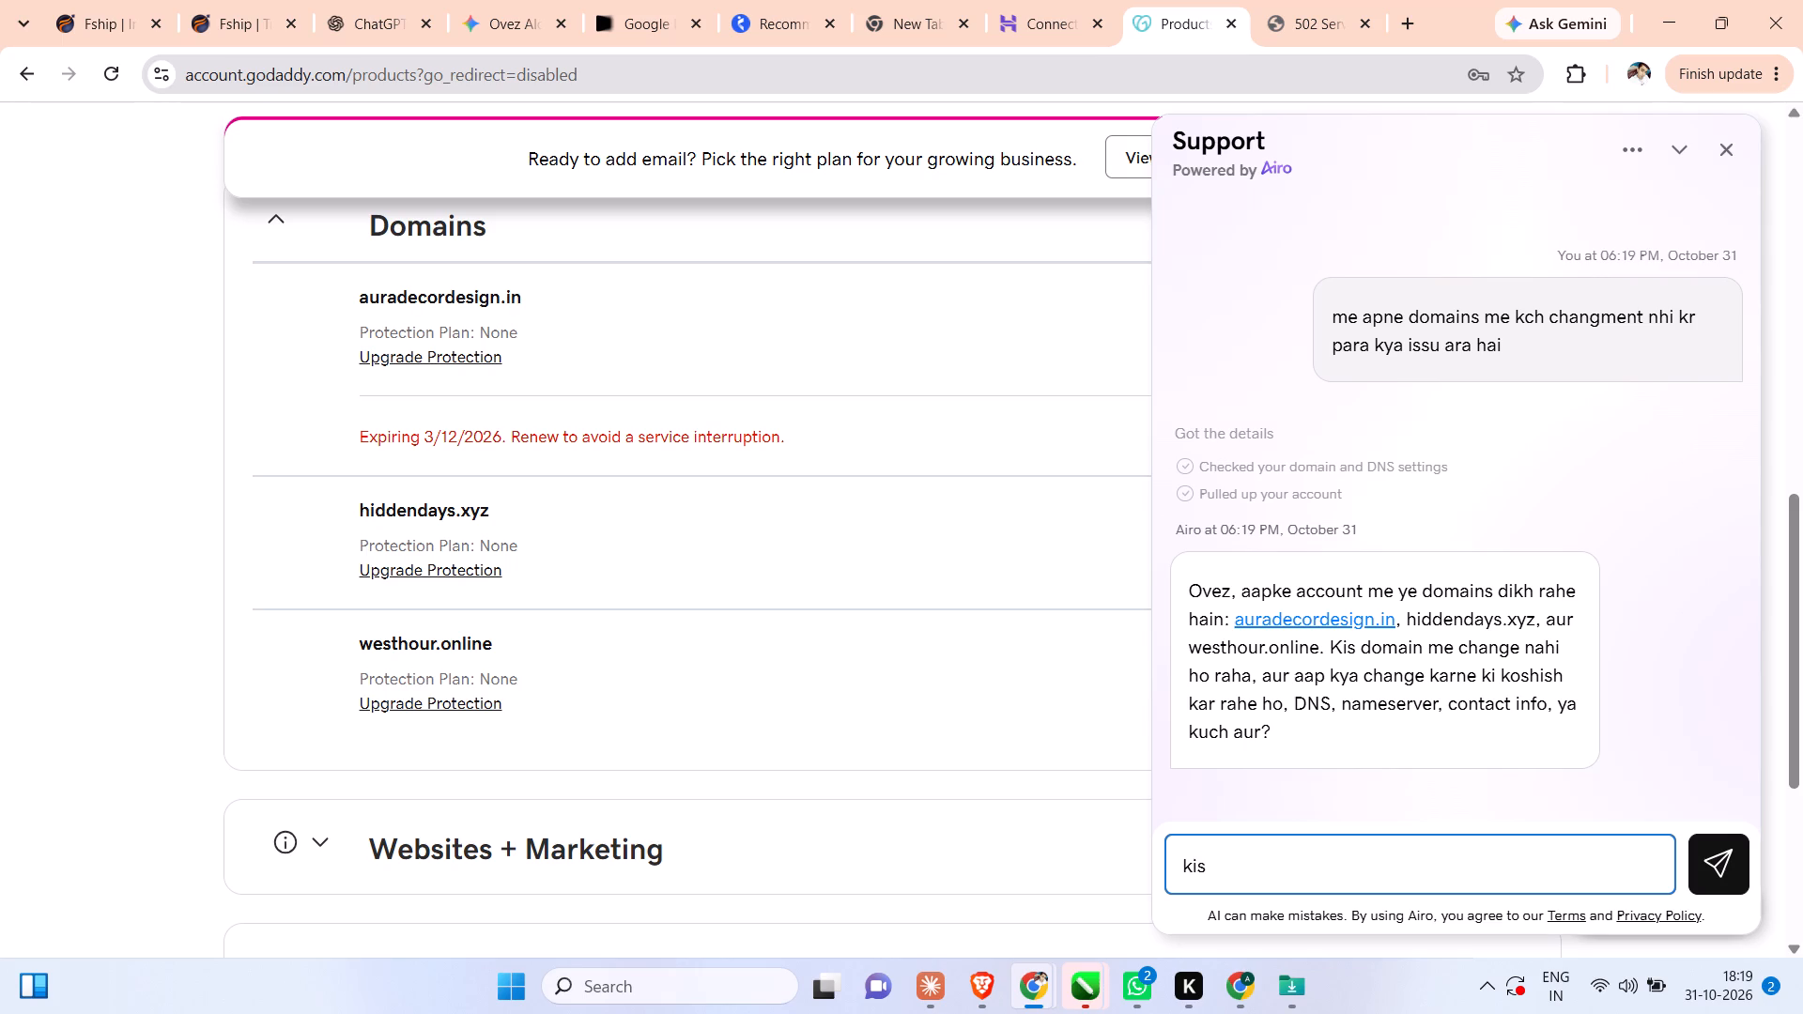
{"action": "key", "text": "space"}
{"action": "type", "text": "m bhi ni hora d"}
{"action": "key", "text": "BackSpace"}
{"action": "type", "text": "name server upoload"}
{"action": "key", "text": "space"}
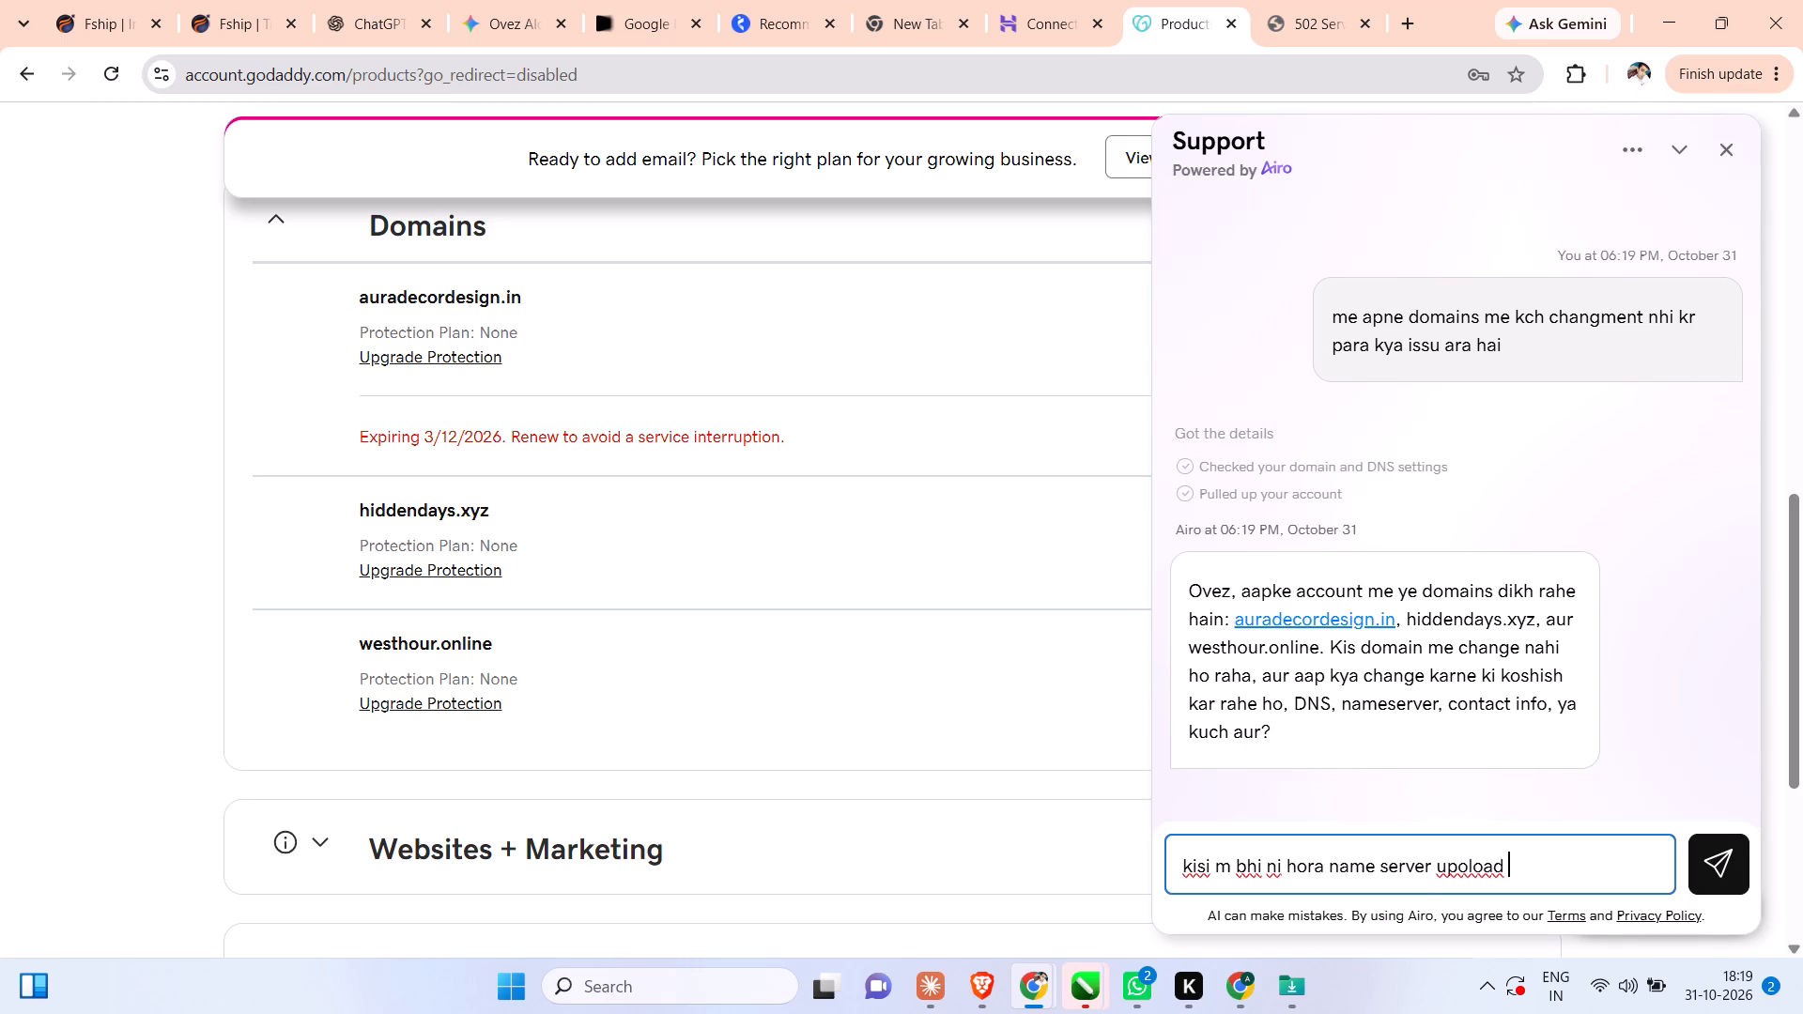
{"action": "type", "text": "krne hai hiddndays me"}
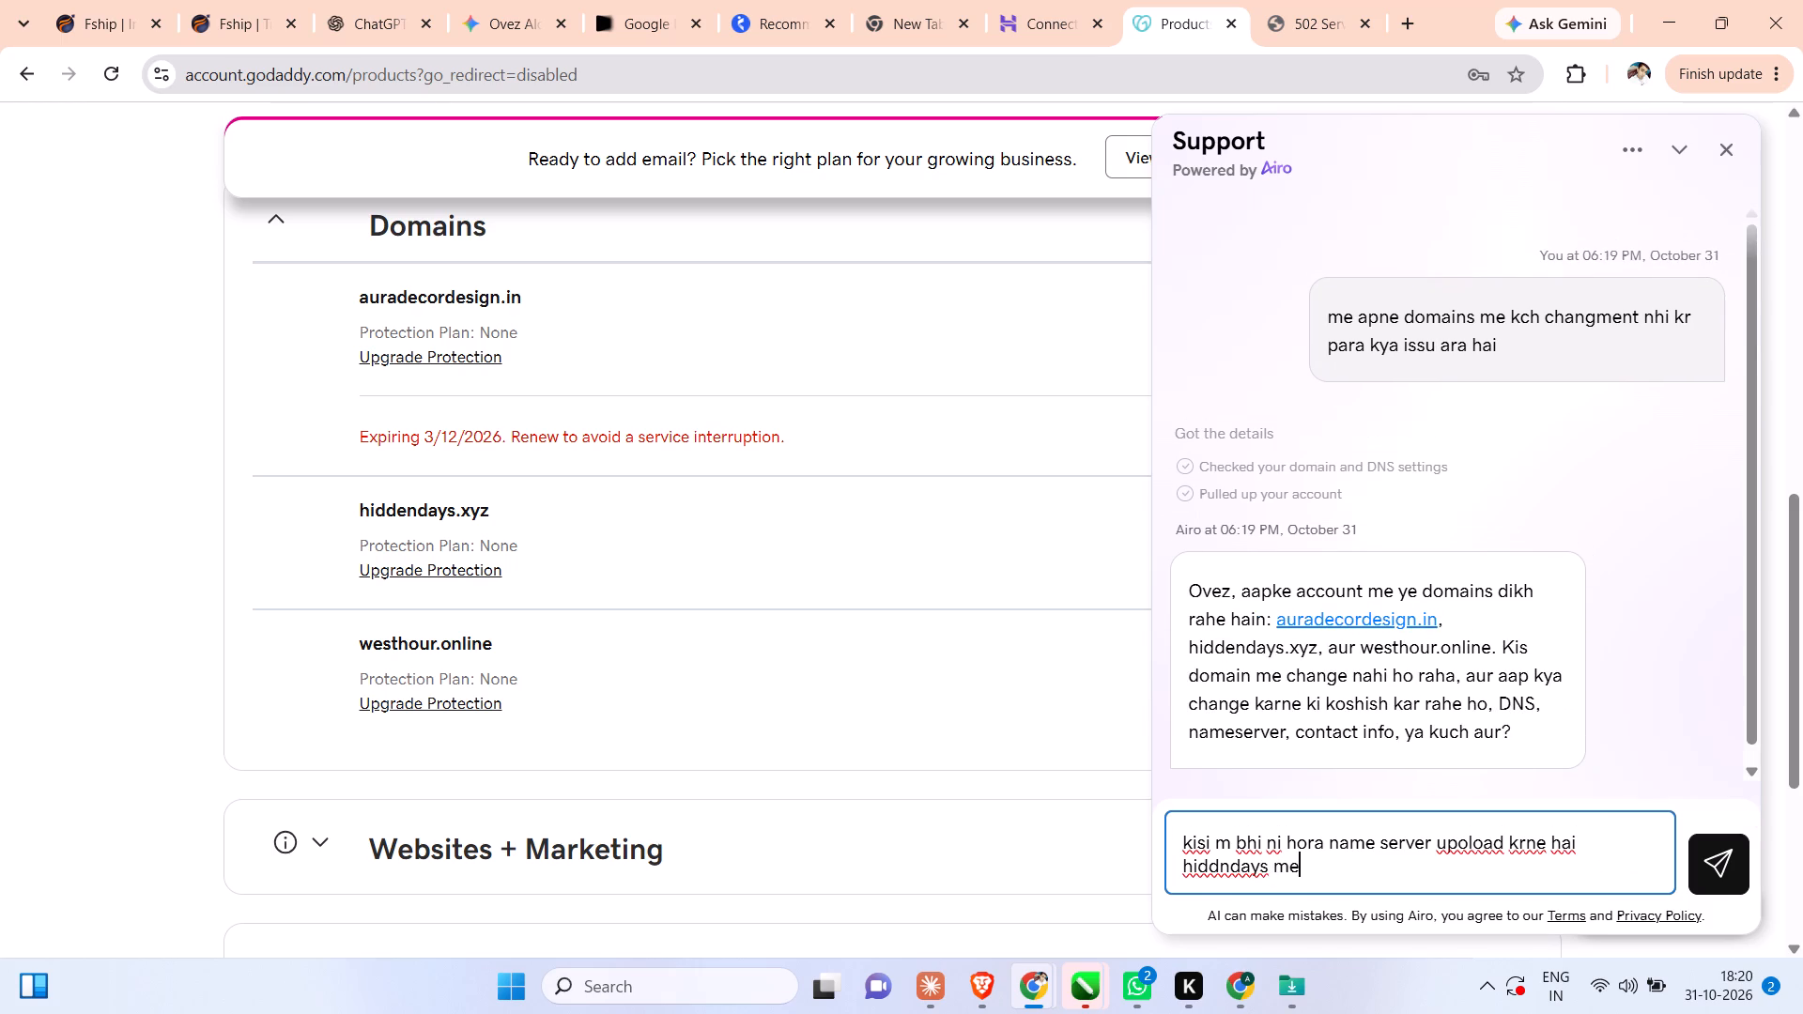
{"action": "key", "text": "Return"}
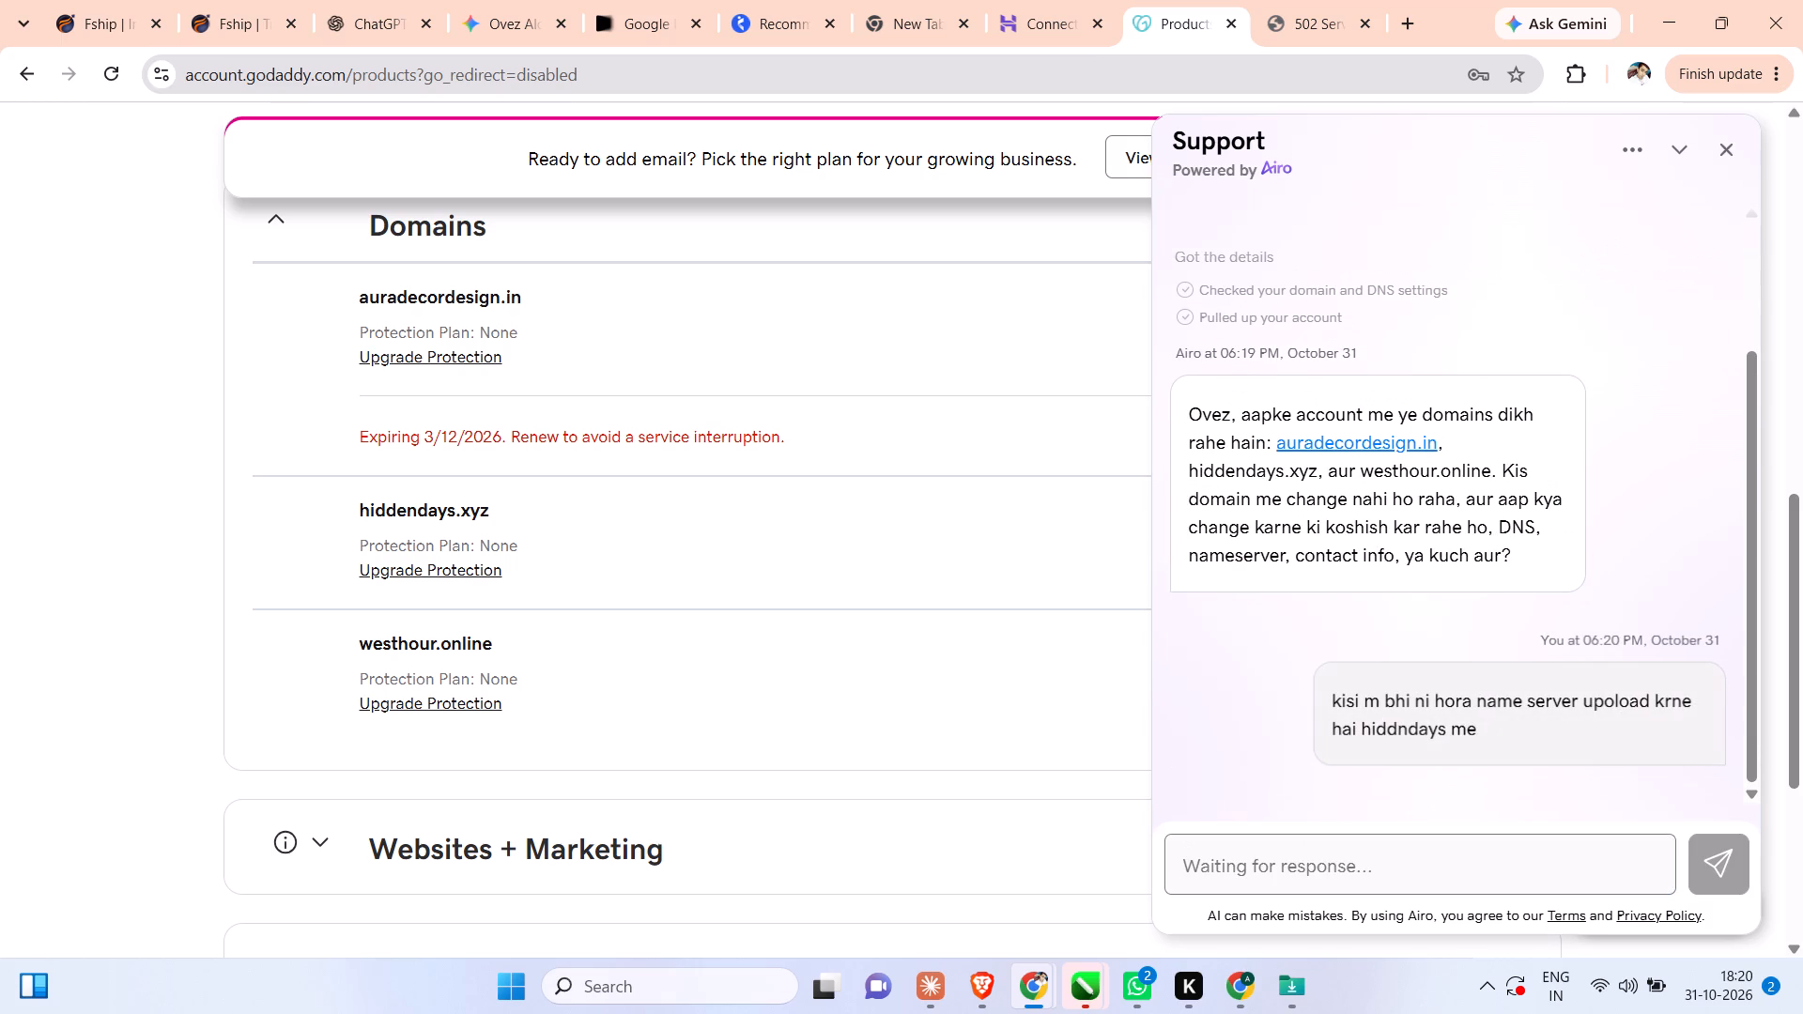
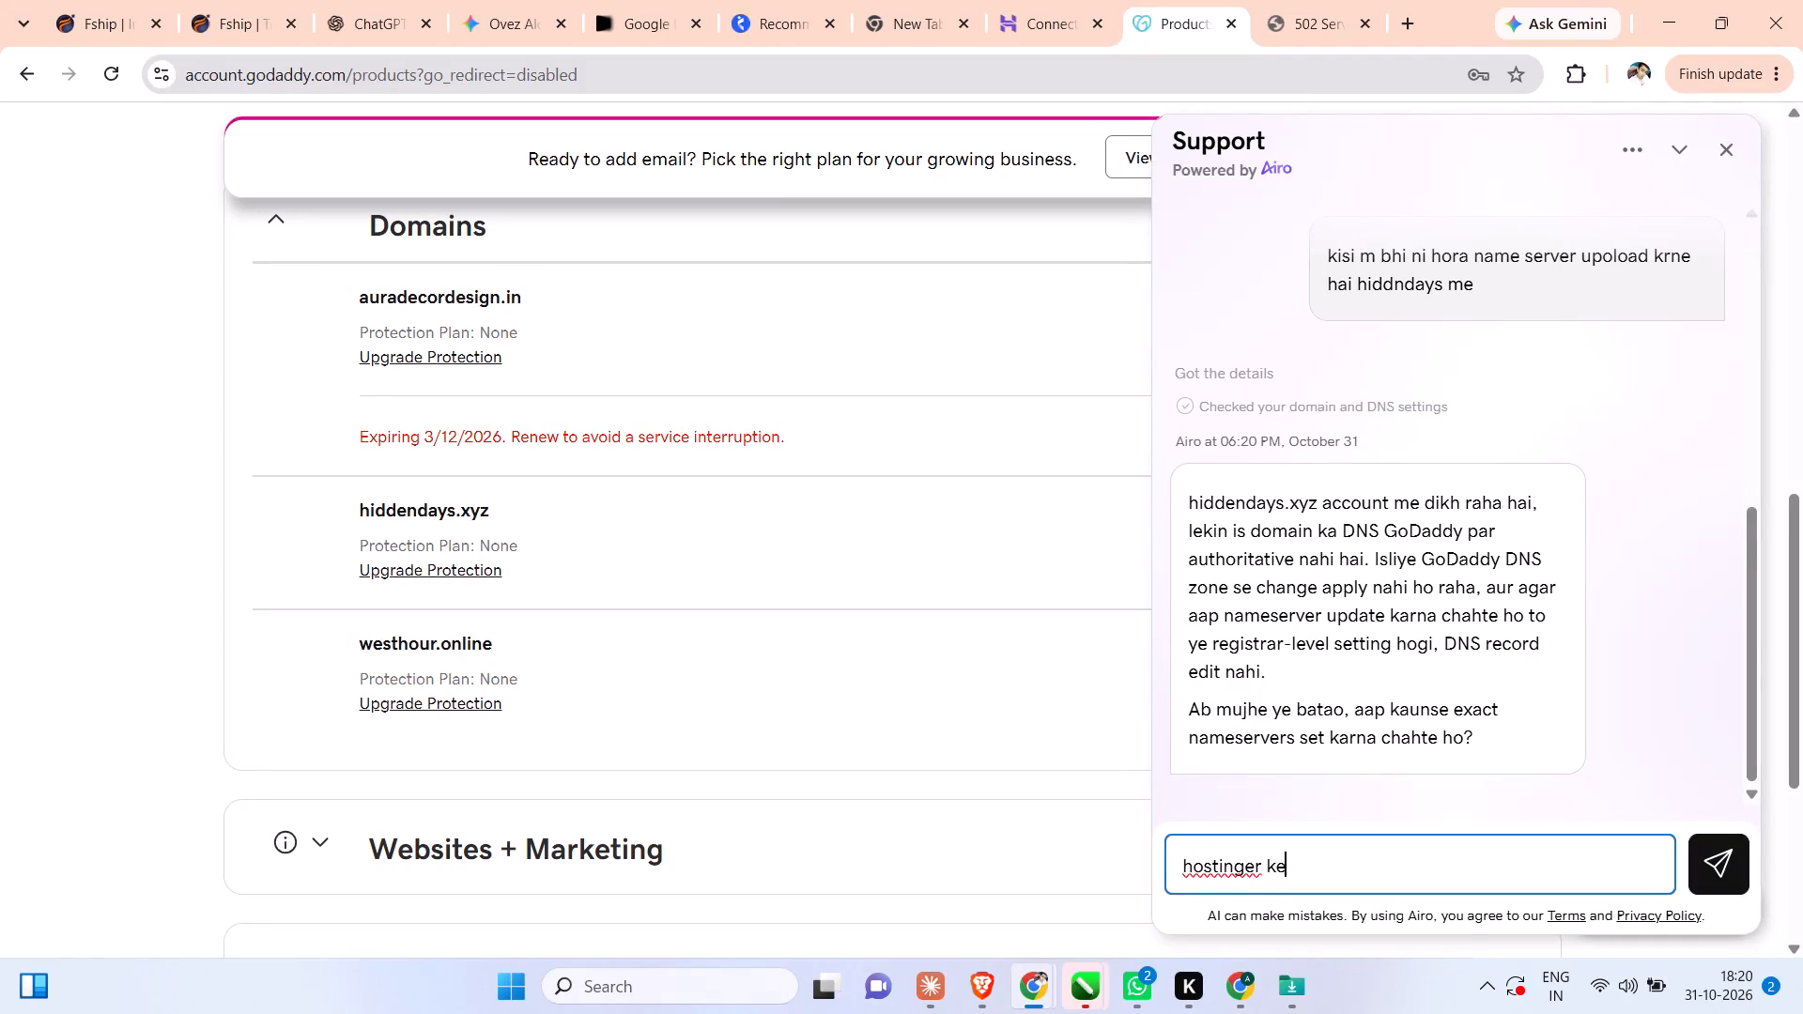
Reply "hostinger ke" in the support chat to the question about which nameservers to set.
{"action": "key", "text": "Return"}
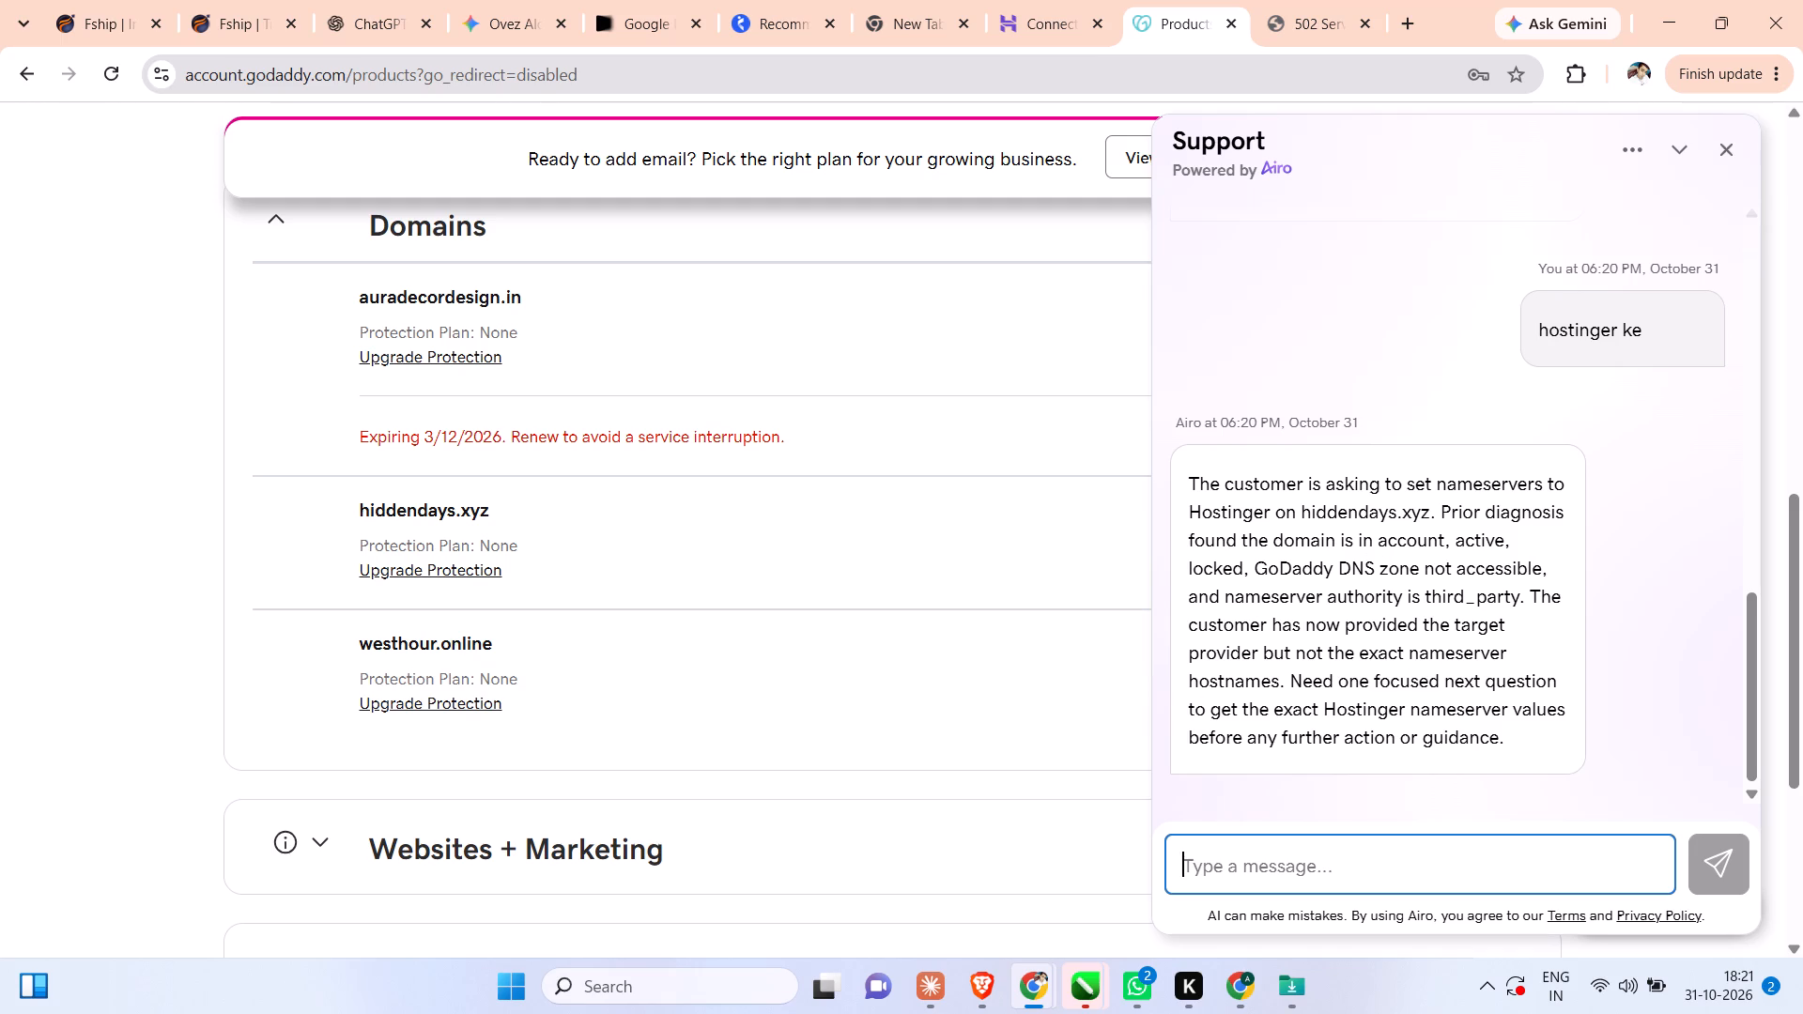
End the Airo support chat conversation.
{"action": "scroll", "coordinate": [998, 550], "scroll_direction": "up", "scroll_amount": 4}
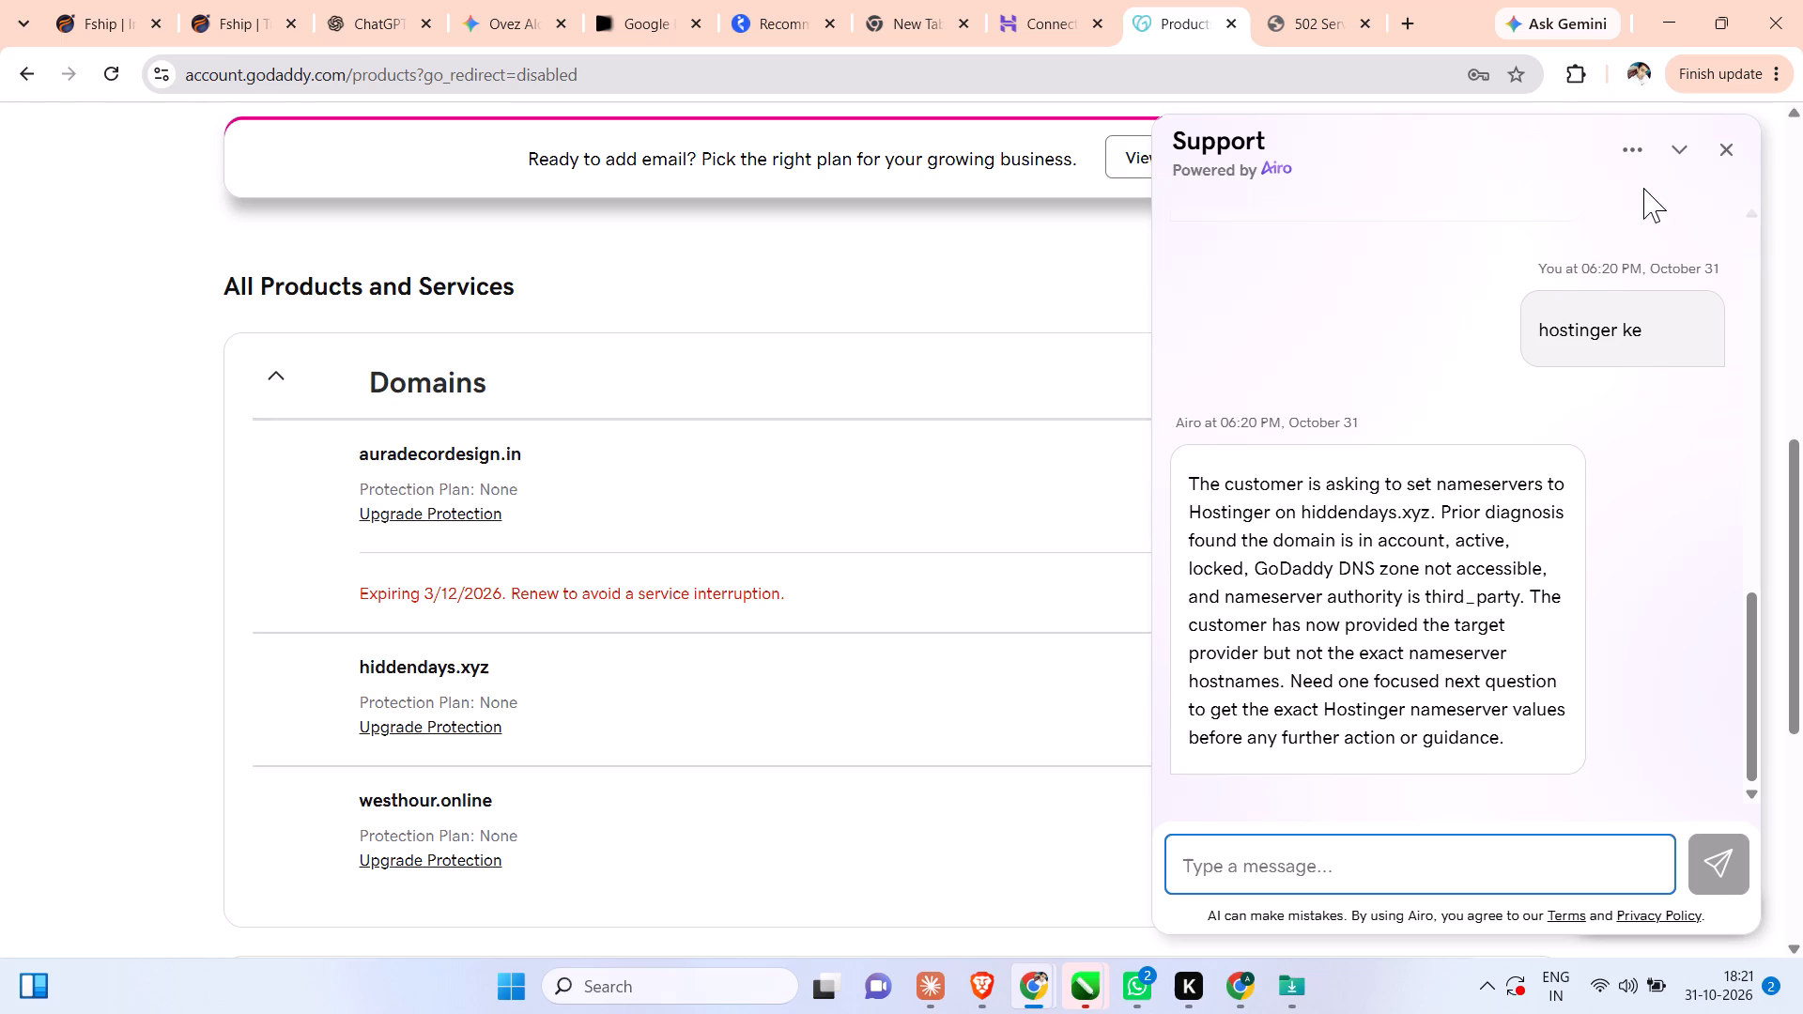
{"action": "left_click", "coordinate": [1718, 151]}
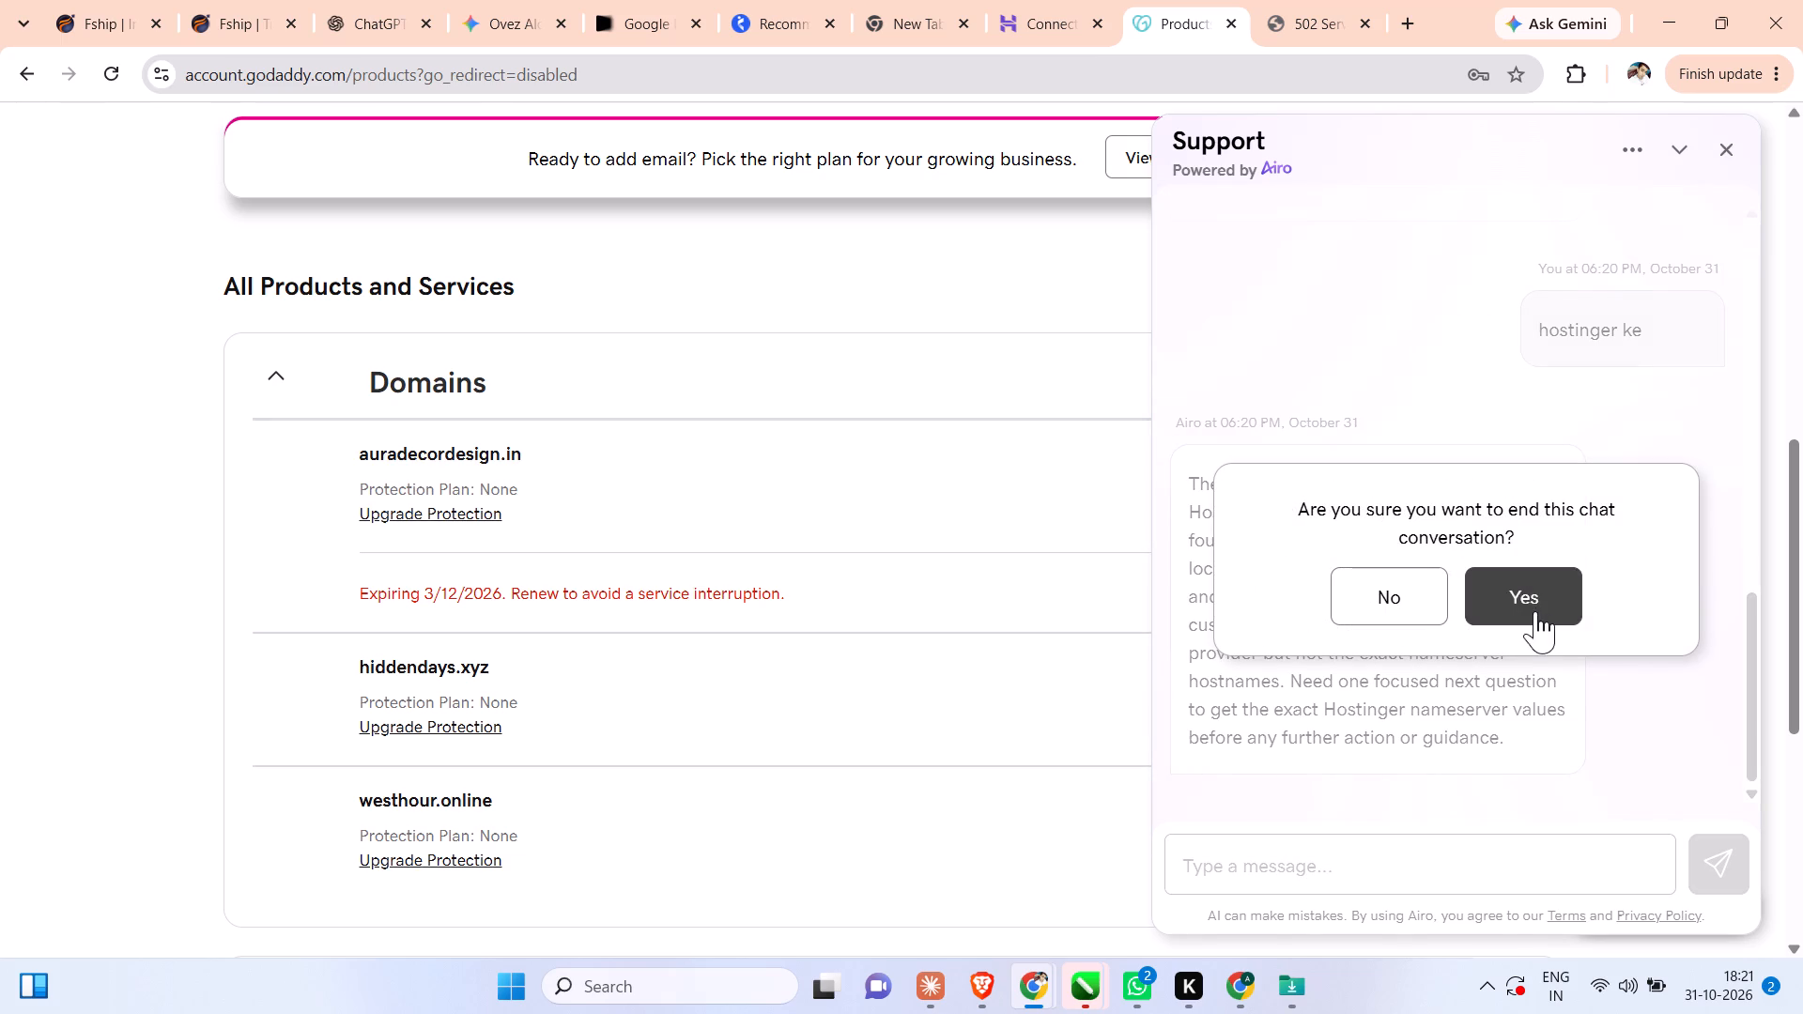
{"action": "left_click", "coordinate": [1535, 611]}
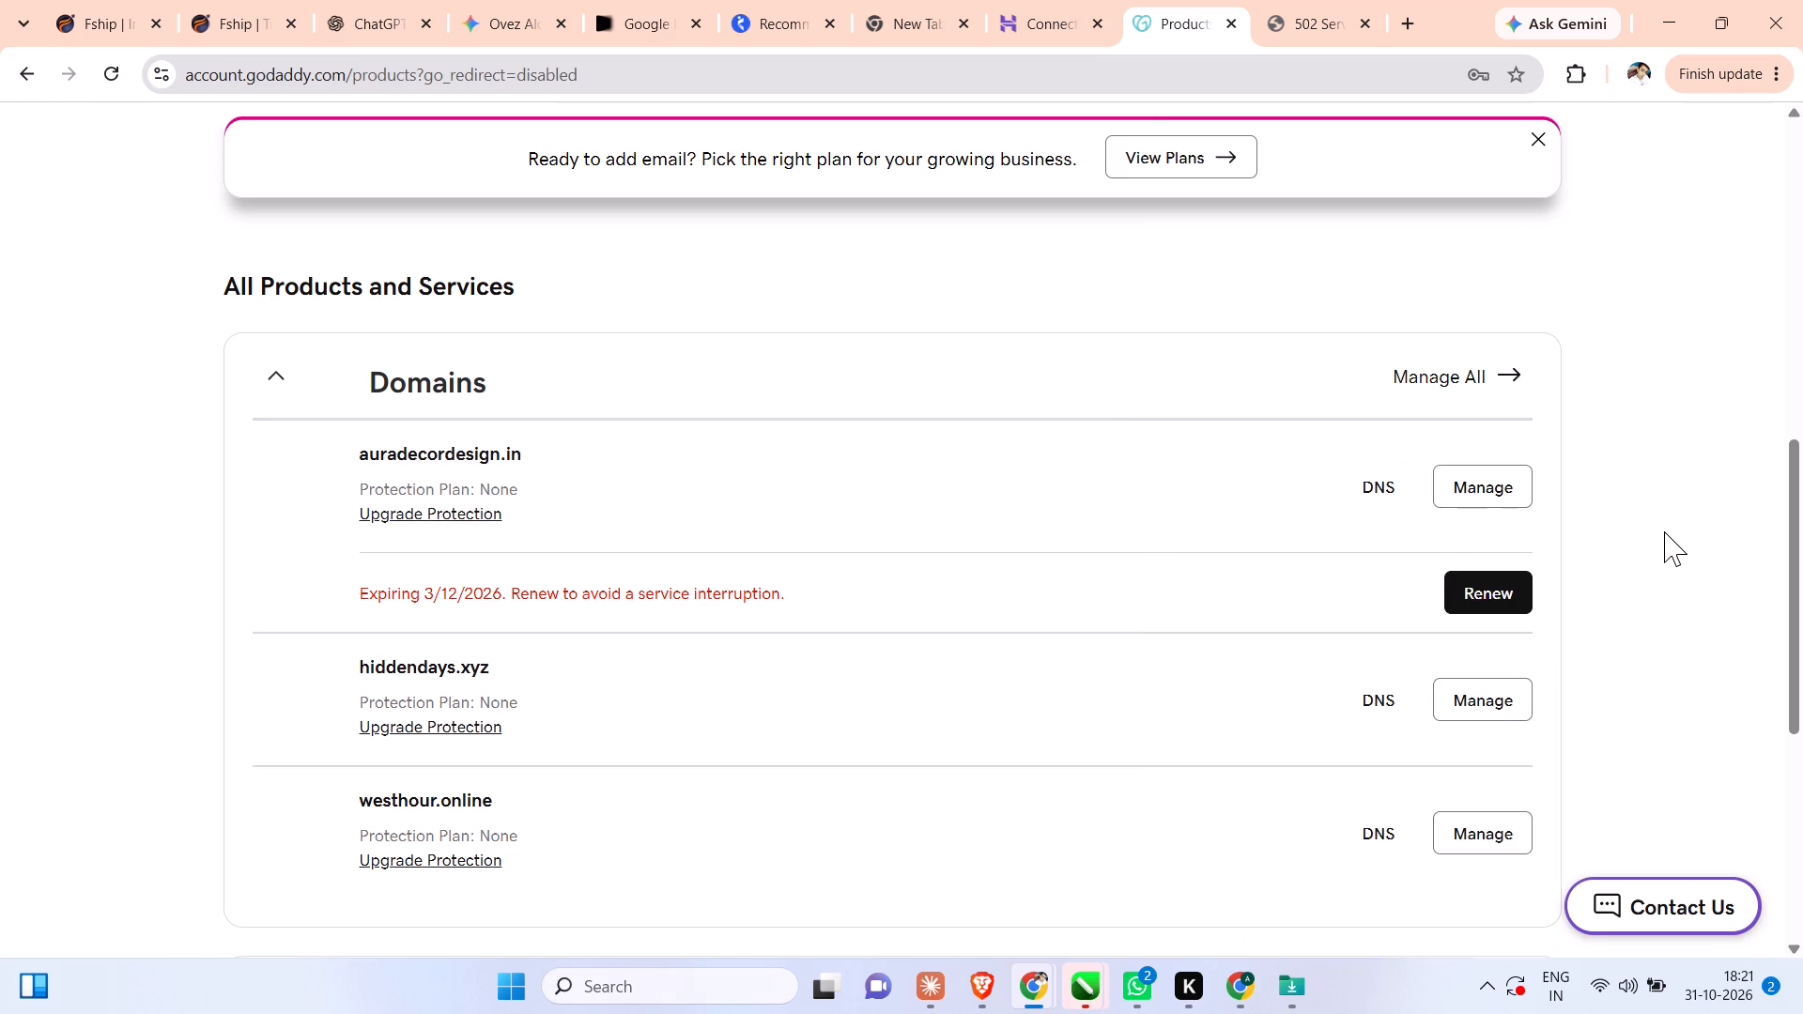
Open the DNS management page for hiddendays.xyz from the Domains list.
{"action": "scroll", "coordinate": [1664, 530], "scroll_direction": "down", "scroll_amount": 7}
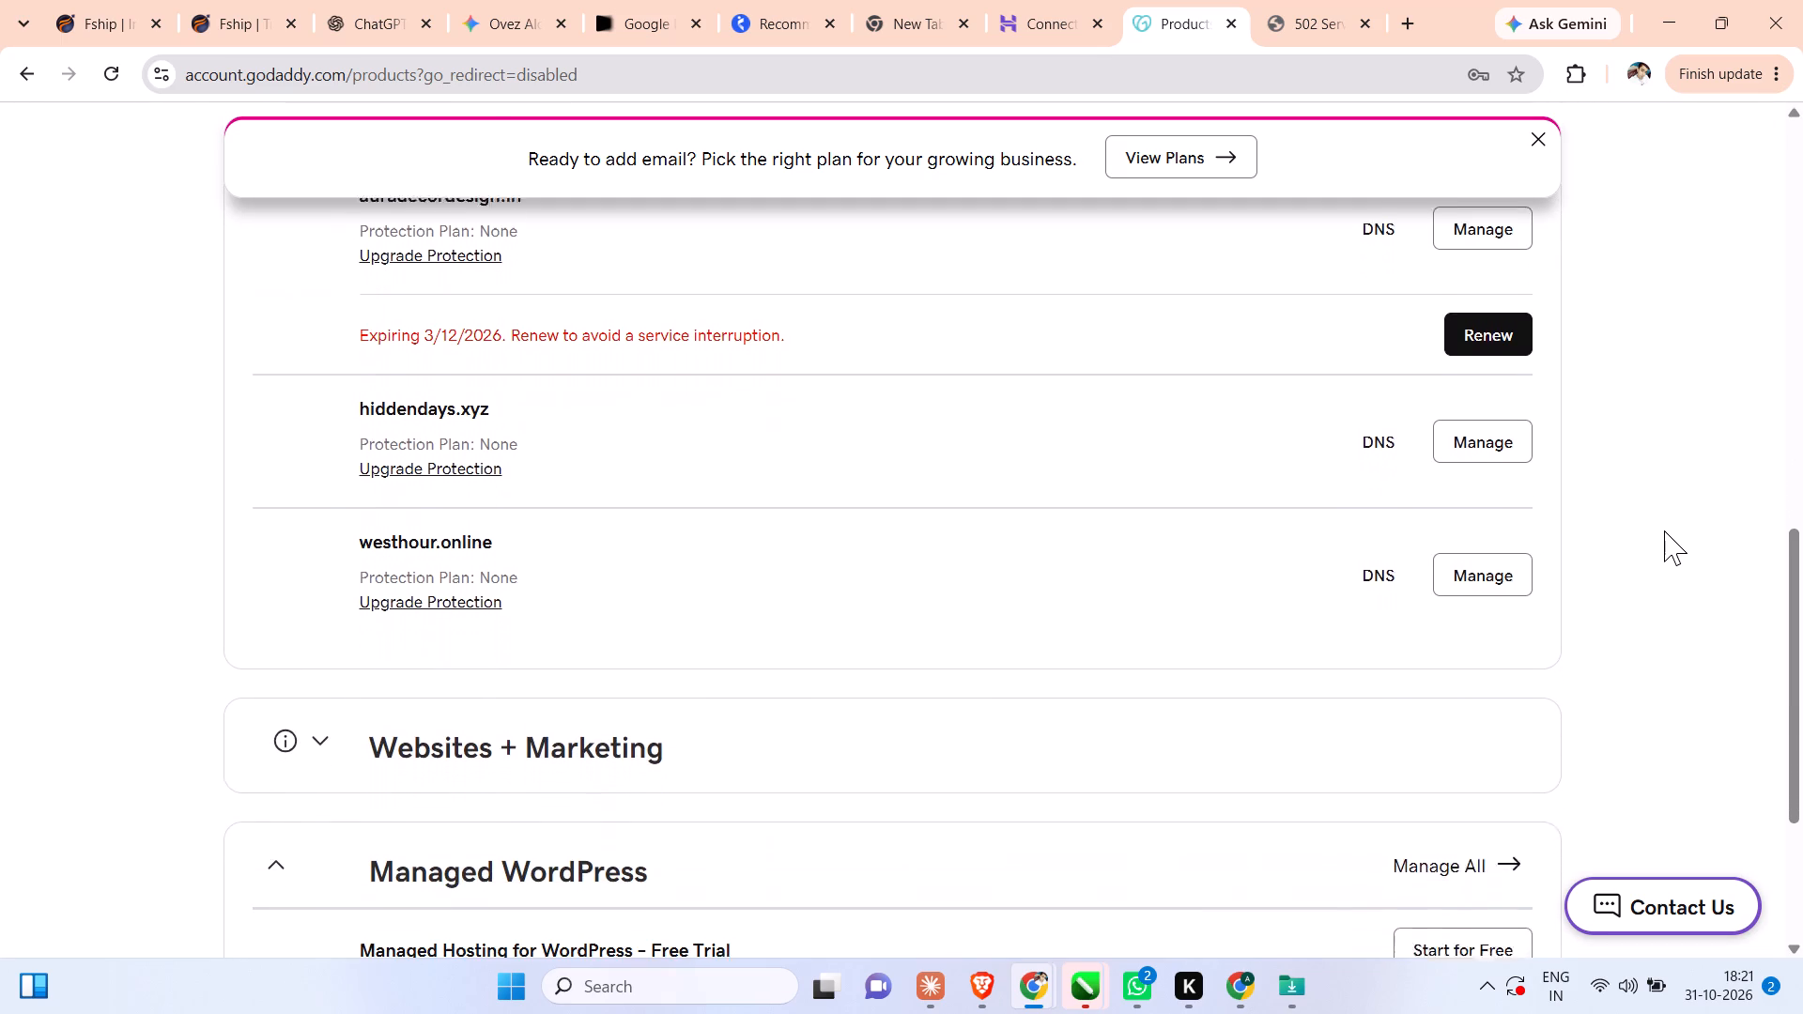
{"action": "scroll", "coordinate": [1664, 530], "scroll_direction": "down", "scroll_amount": 5}
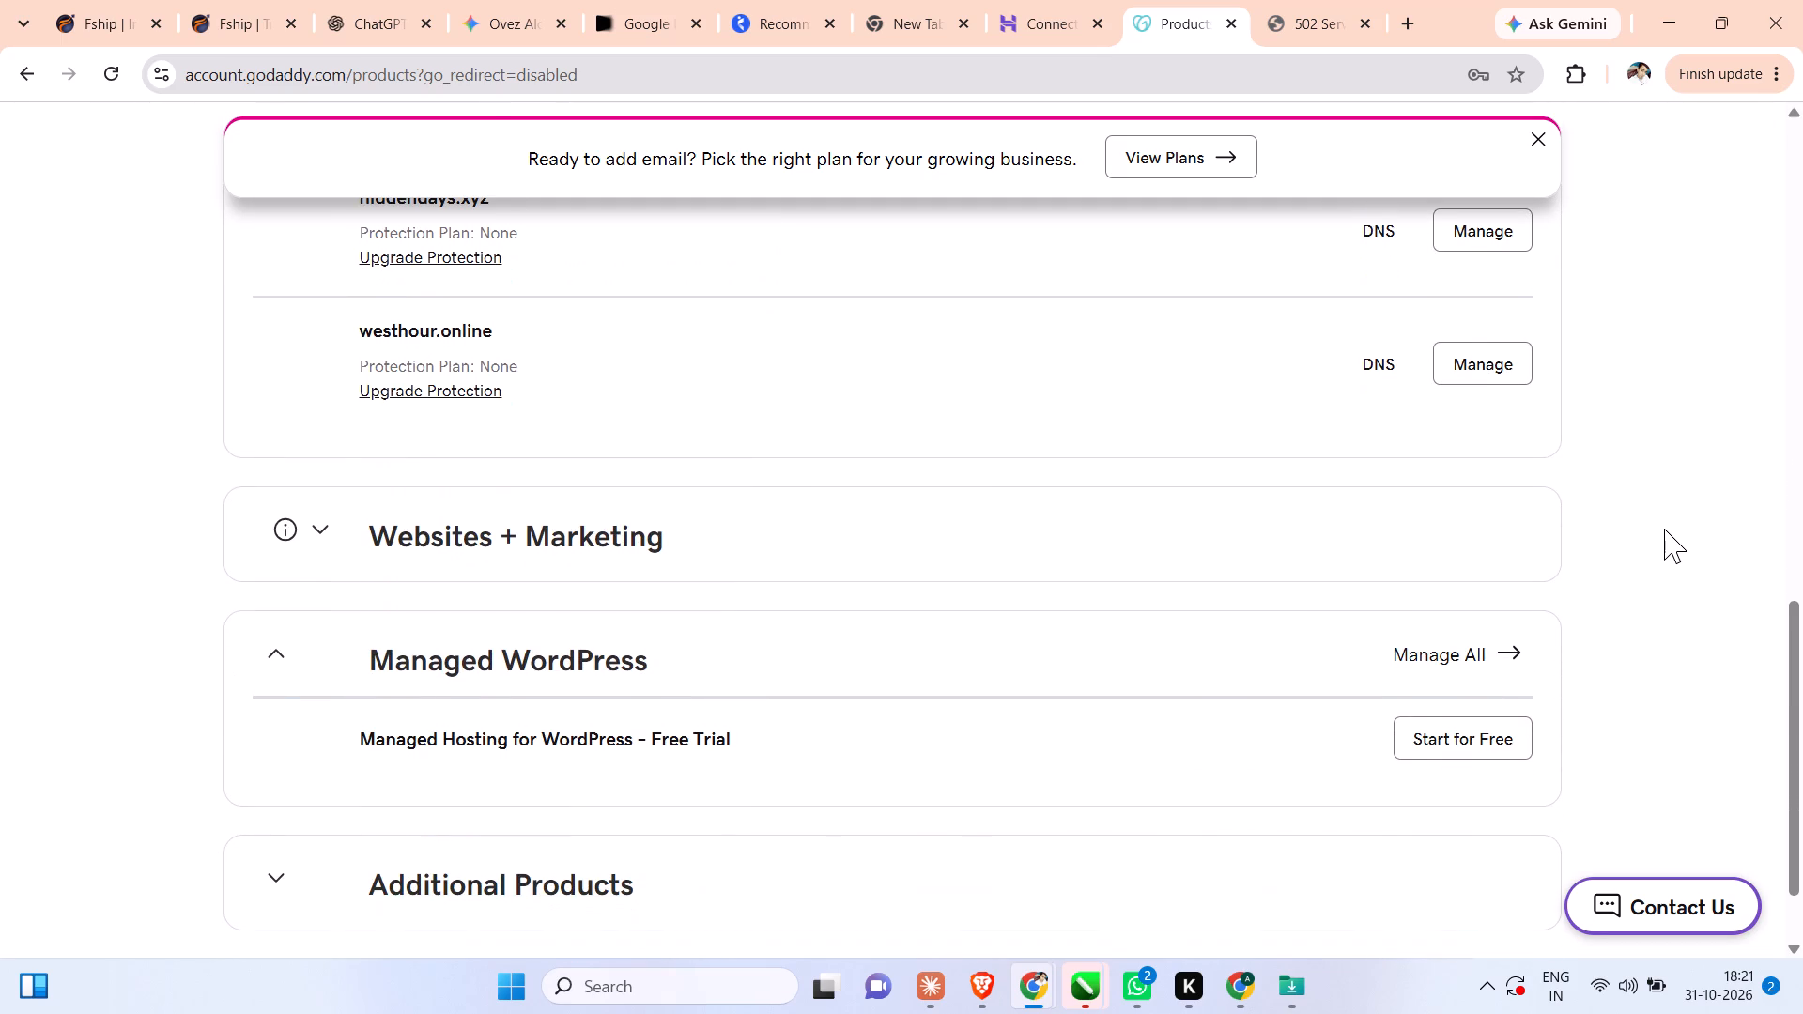
{"action": "scroll", "coordinate": [1664, 529], "scroll_direction": "down", "scroll_amount": 7}
{"action": "scroll", "coordinate": [1664, 529], "scroll_direction": "up", "scroll_amount": 8}
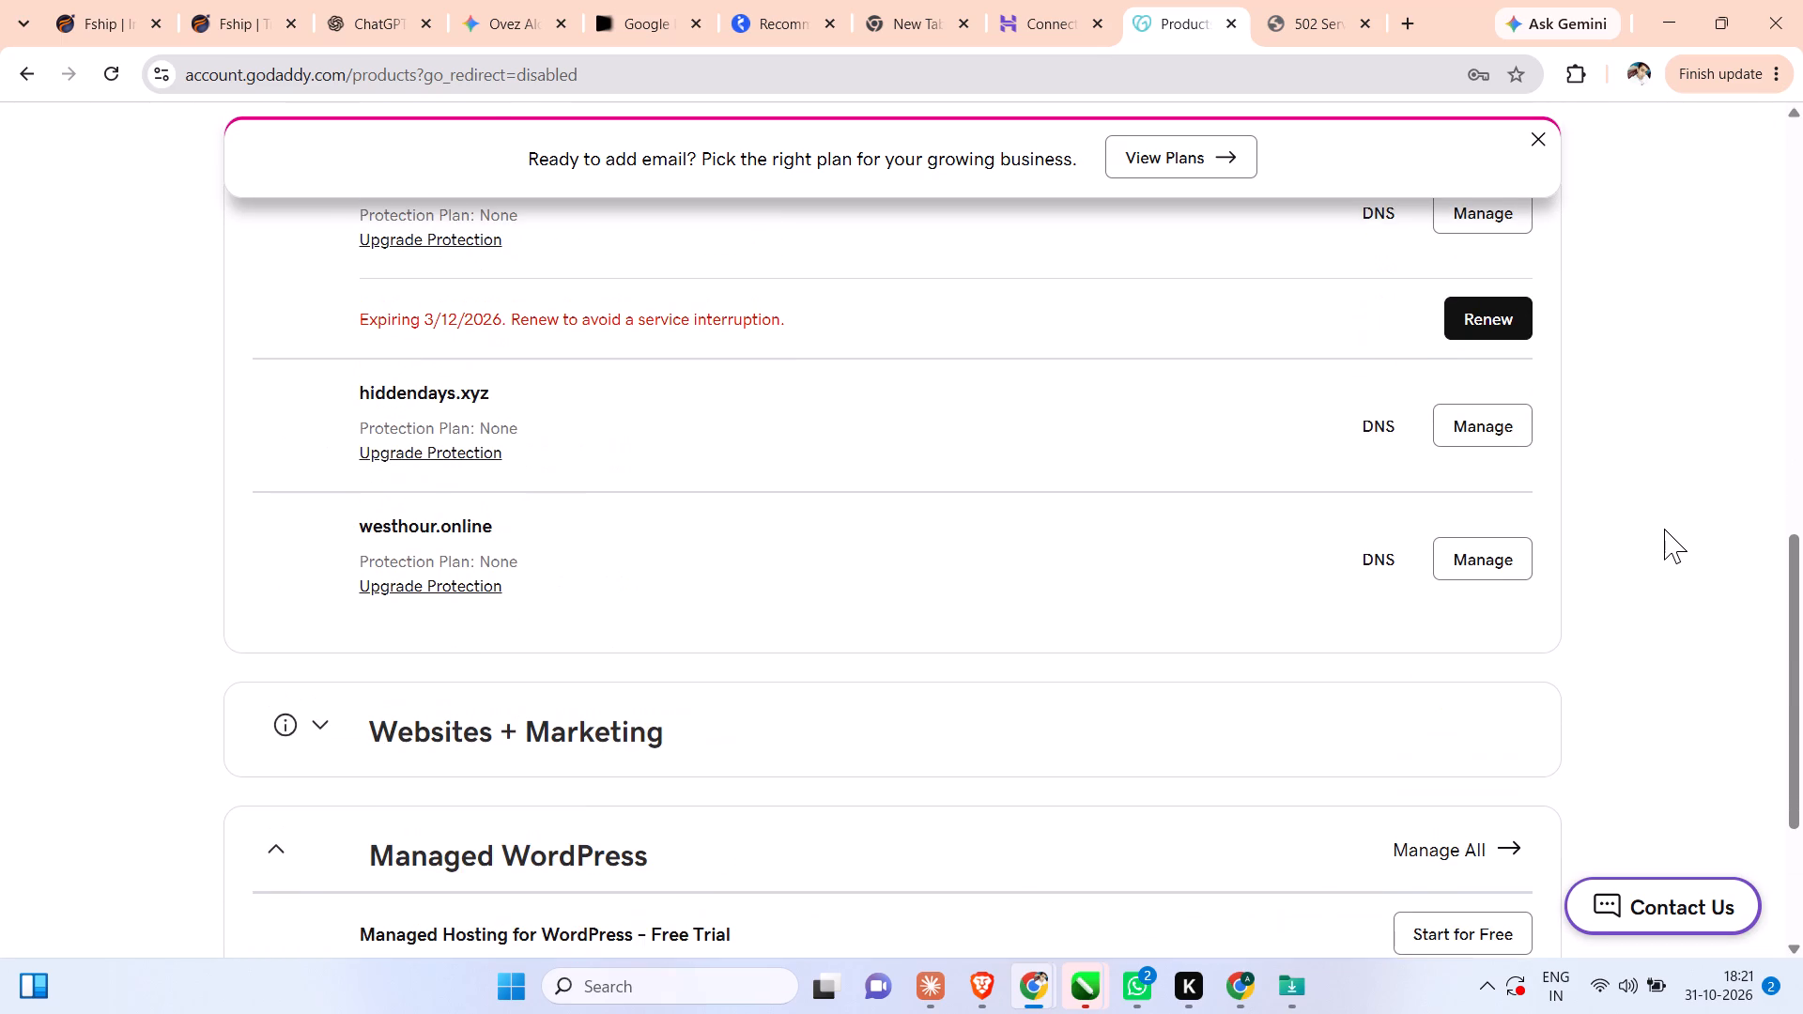
{"action": "scroll", "coordinate": [1664, 529], "scroll_direction": "up", "scroll_amount": 1}
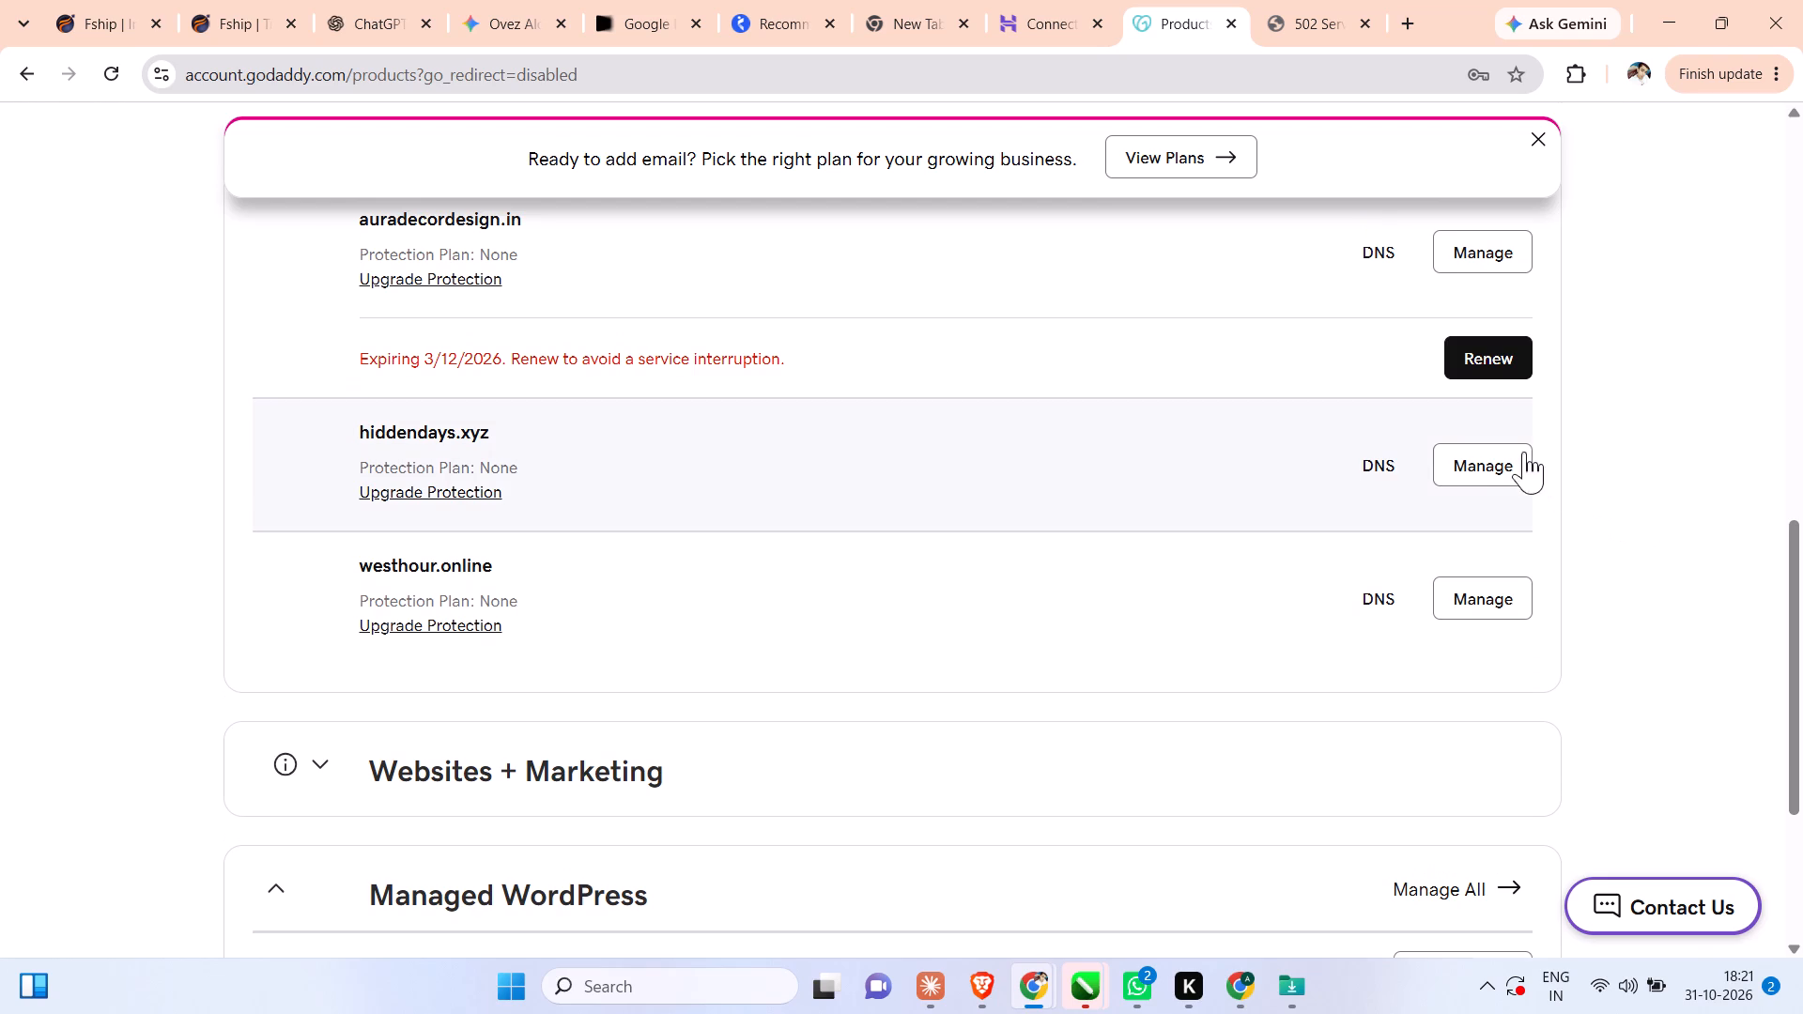
{"action": "scroll", "coordinate": [1503, 429], "scroll_direction": "up", "scroll_amount": 4}
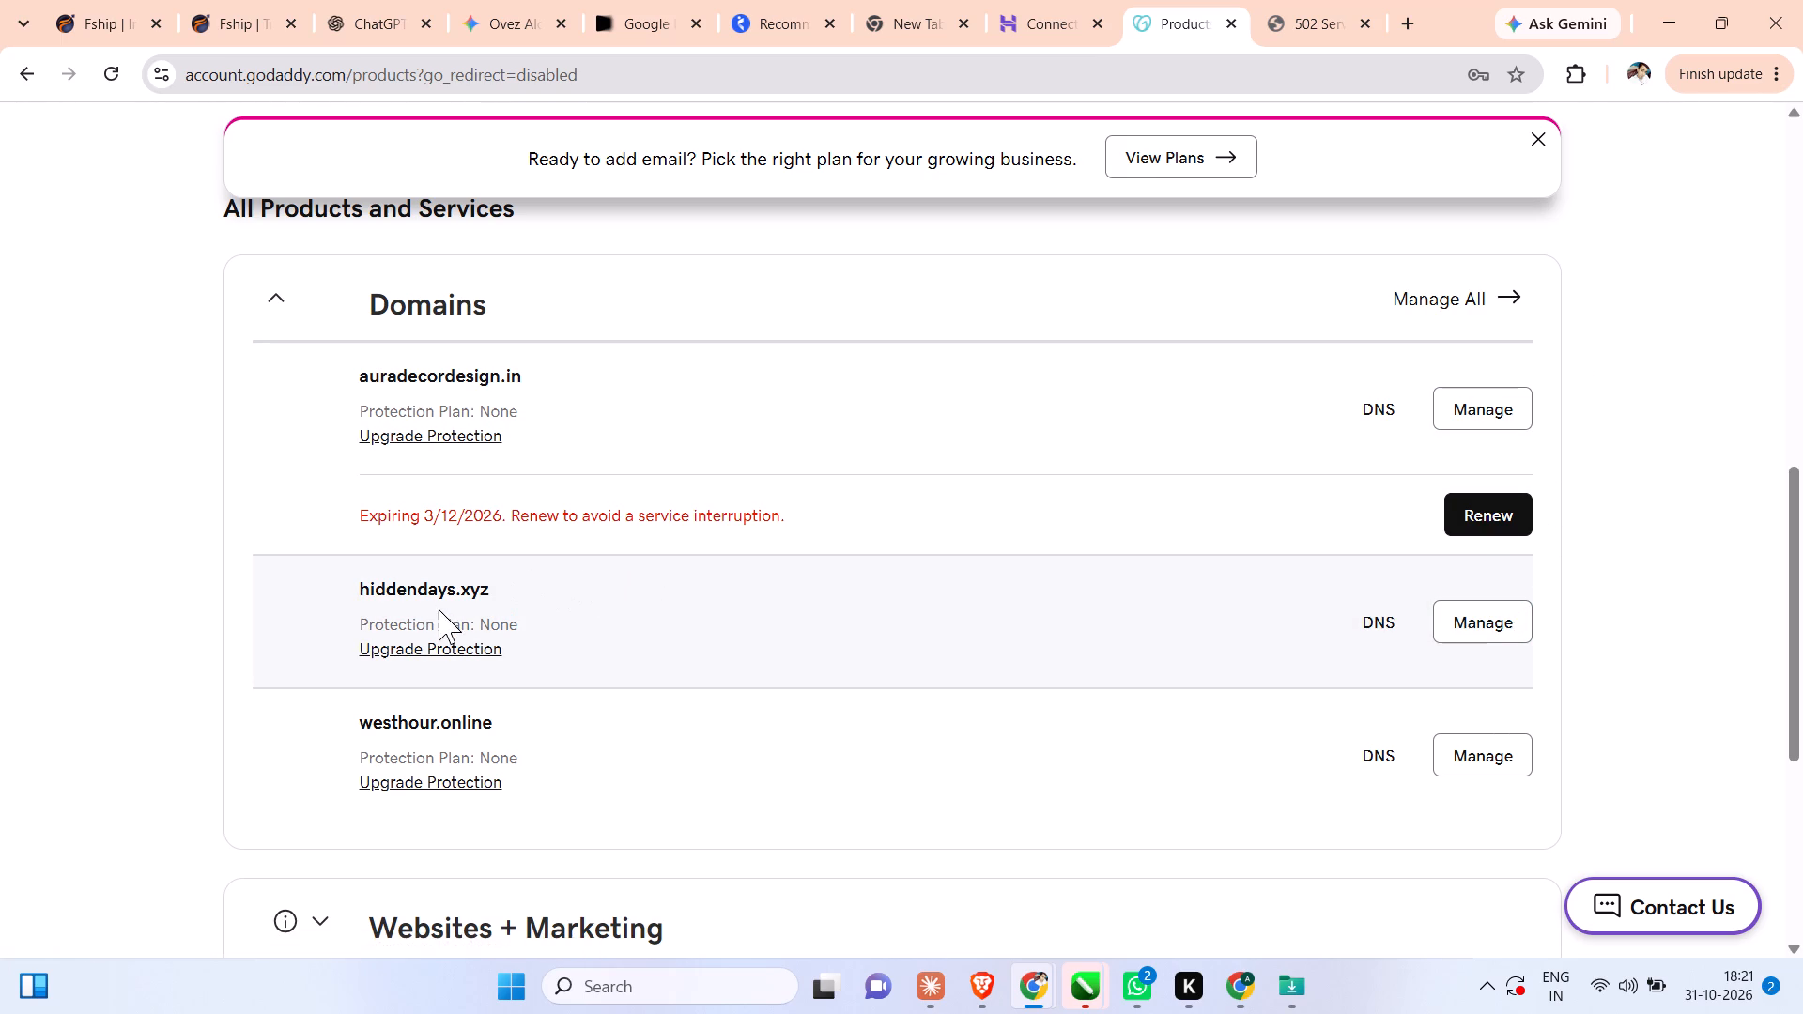
{"action": "left_click", "coordinate": [1385, 621]}
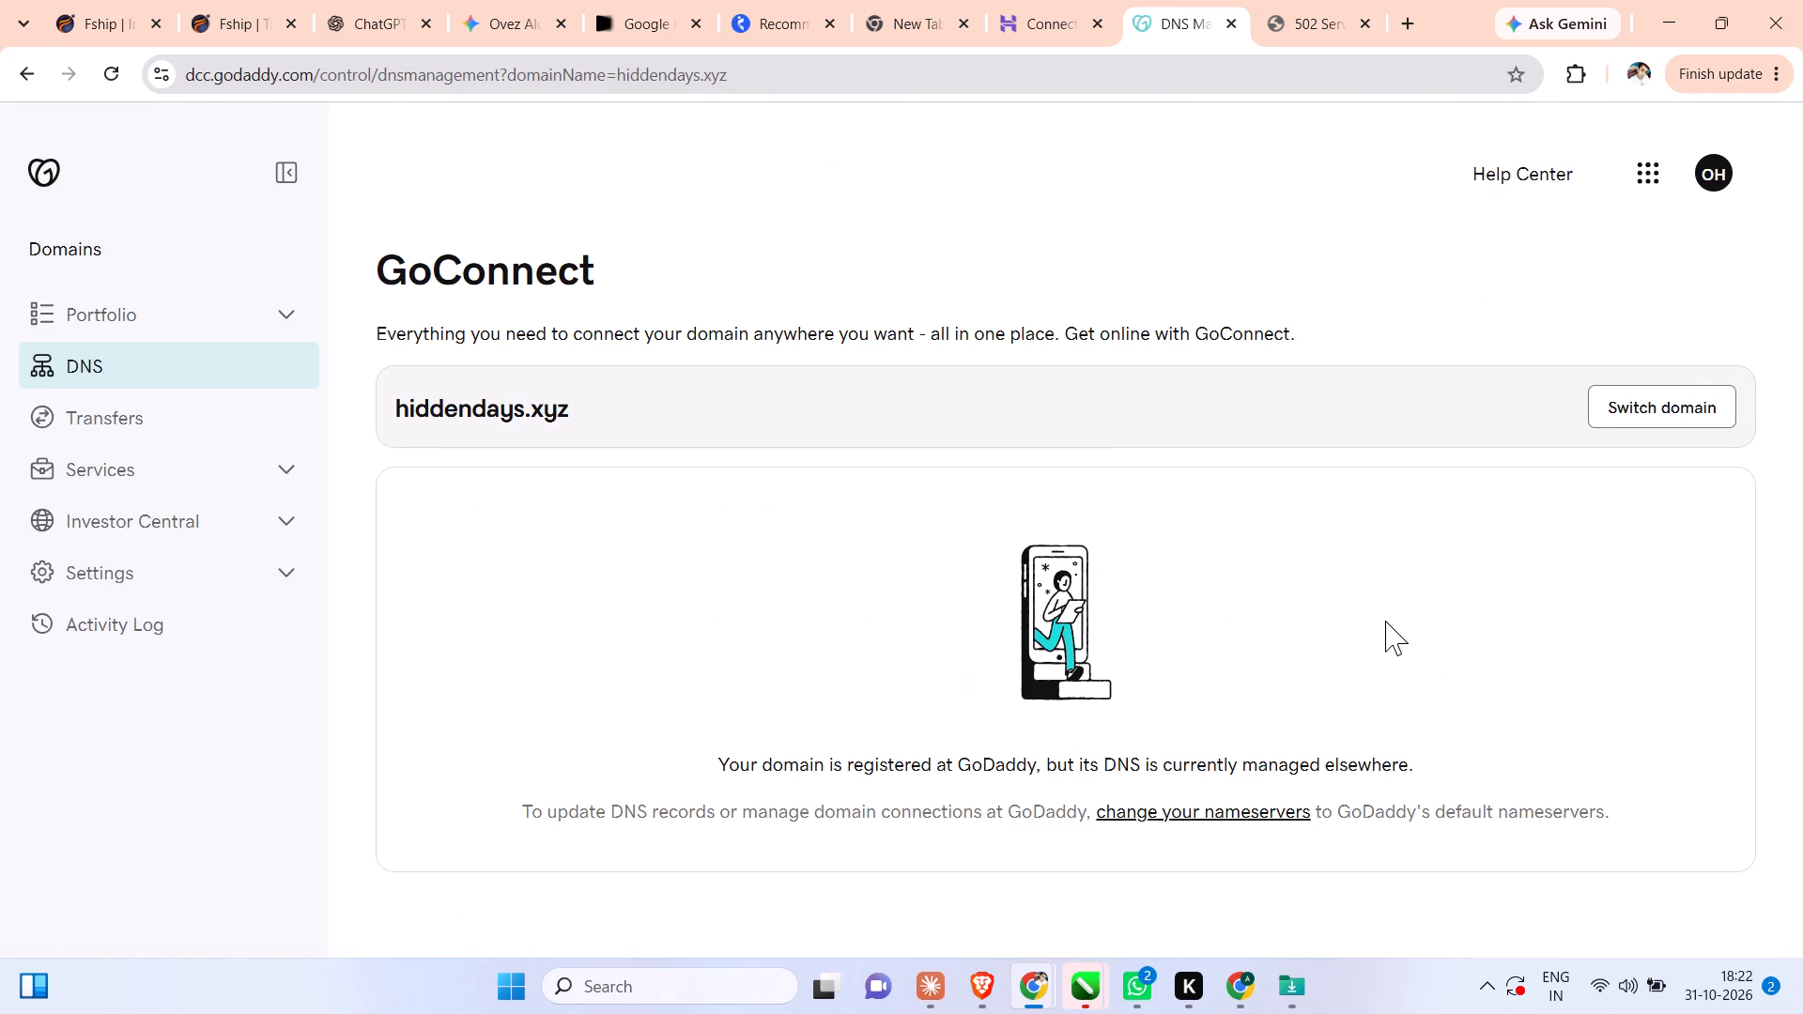
Open the nameserver editor for hiddendays.xyz and start editing the first custom nameserver.
{"action": "scroll", "coordinate": [1413, 598], "scroll_direction": "down", "scroll_amount": 2}
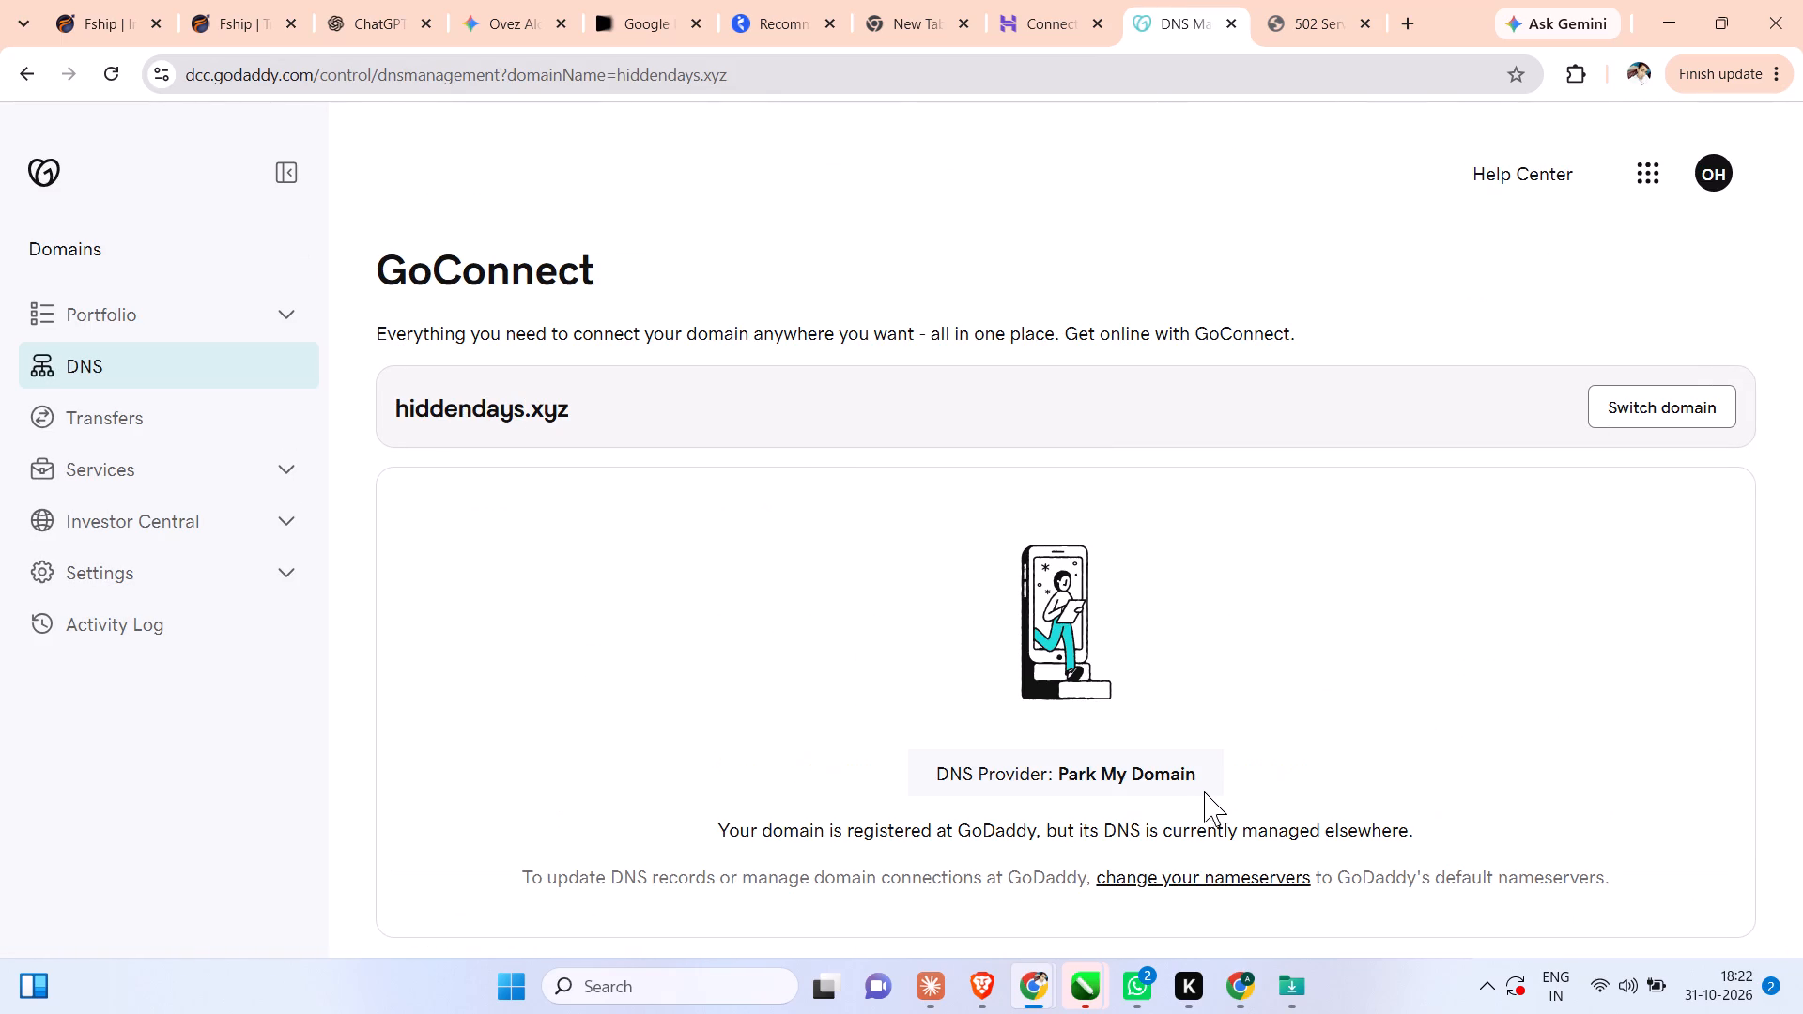
{"action": "left_click", "coordinate": [1256, 869]}
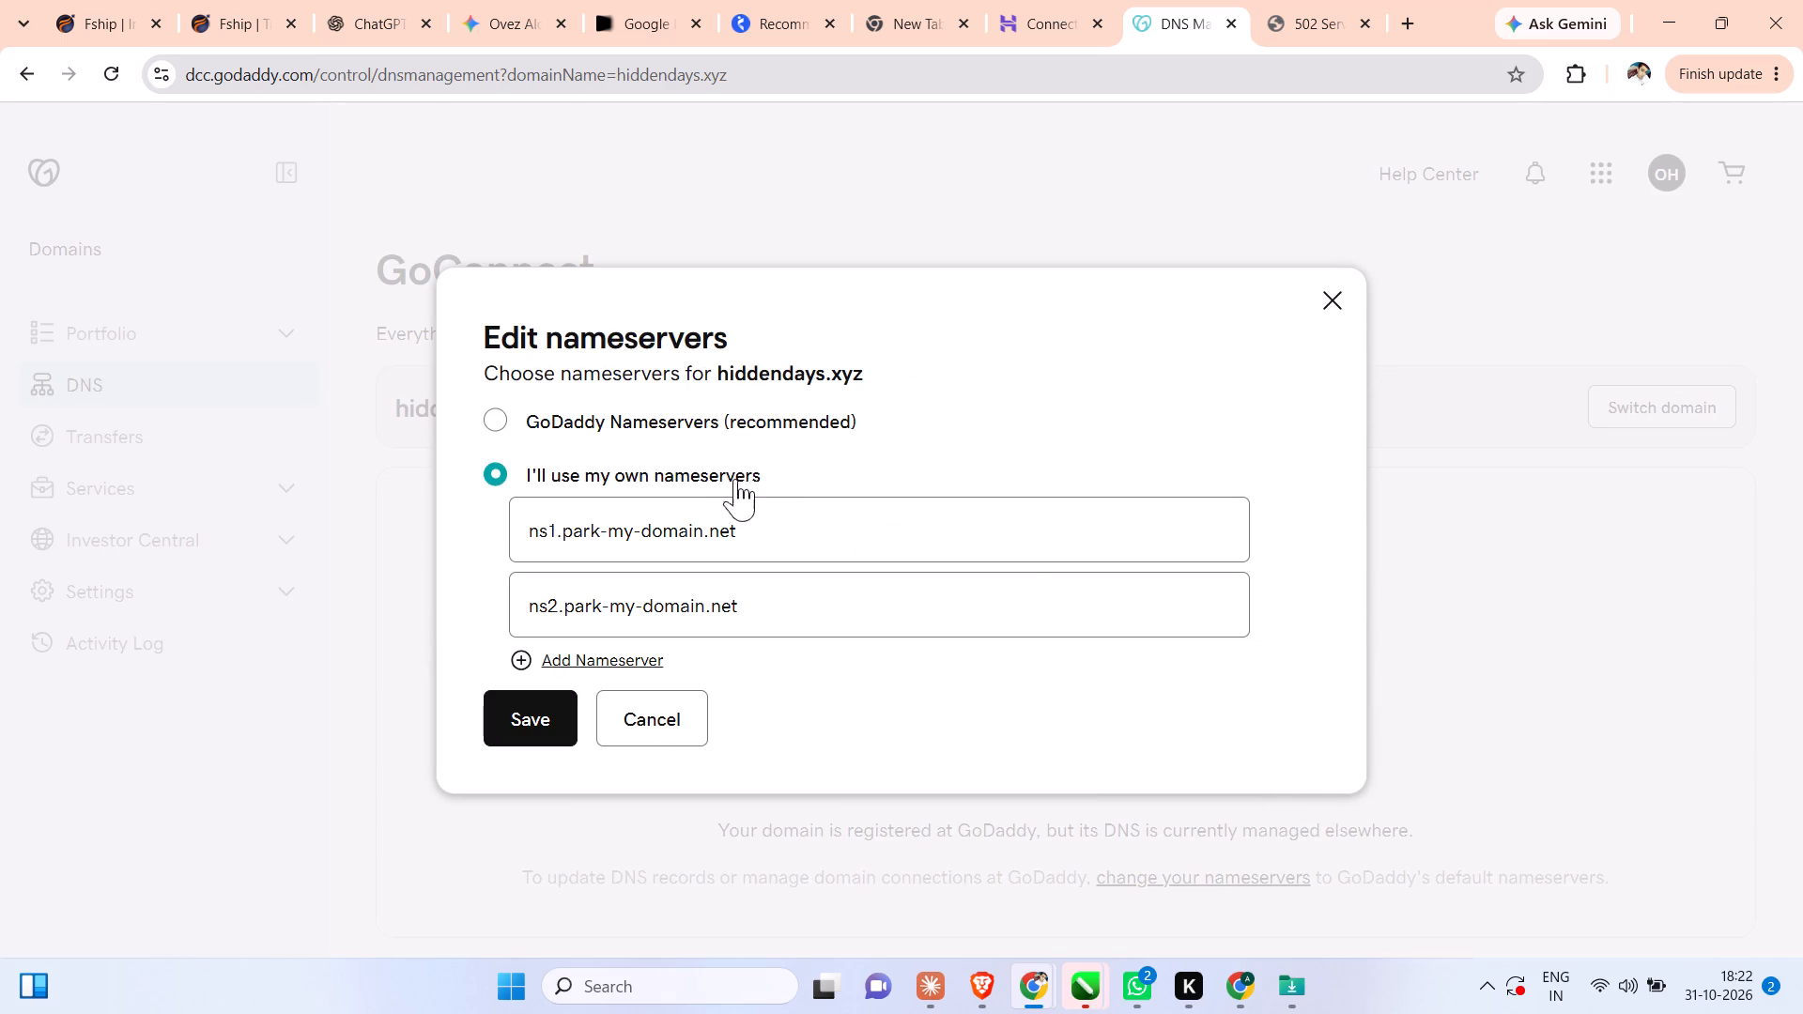
{"action": "left_click", "coordinate": [801, 522]}
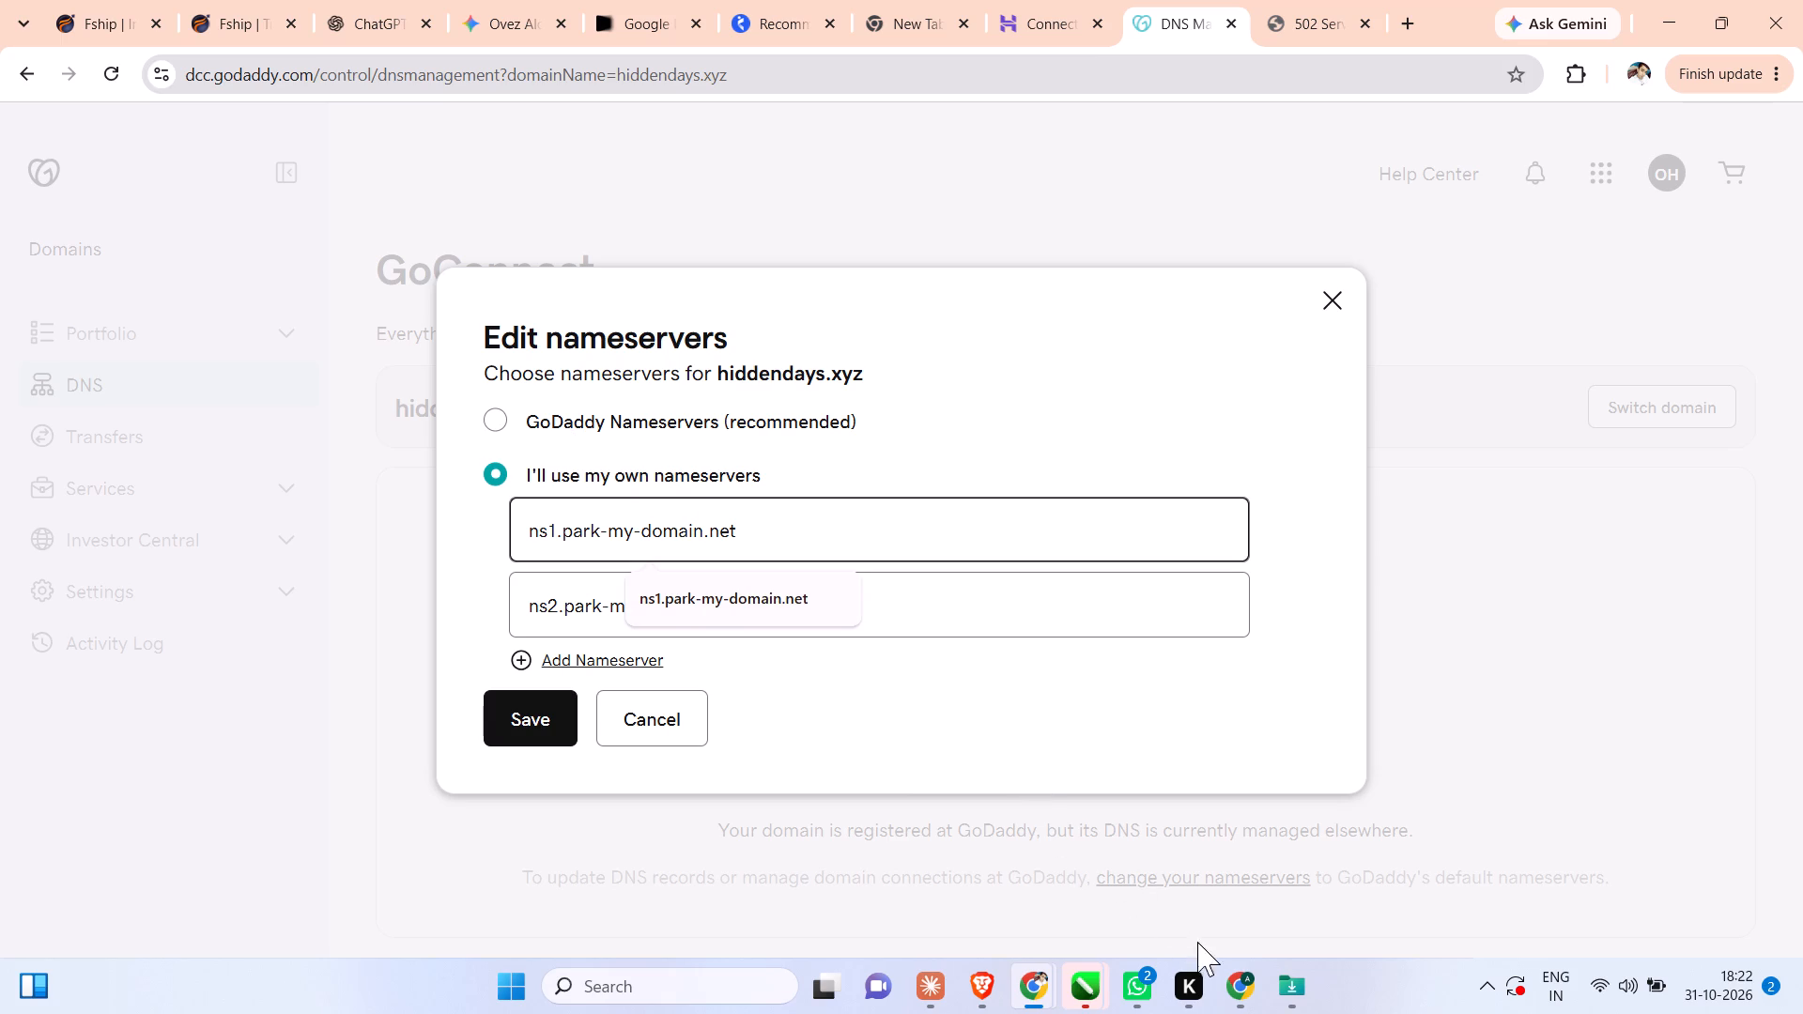
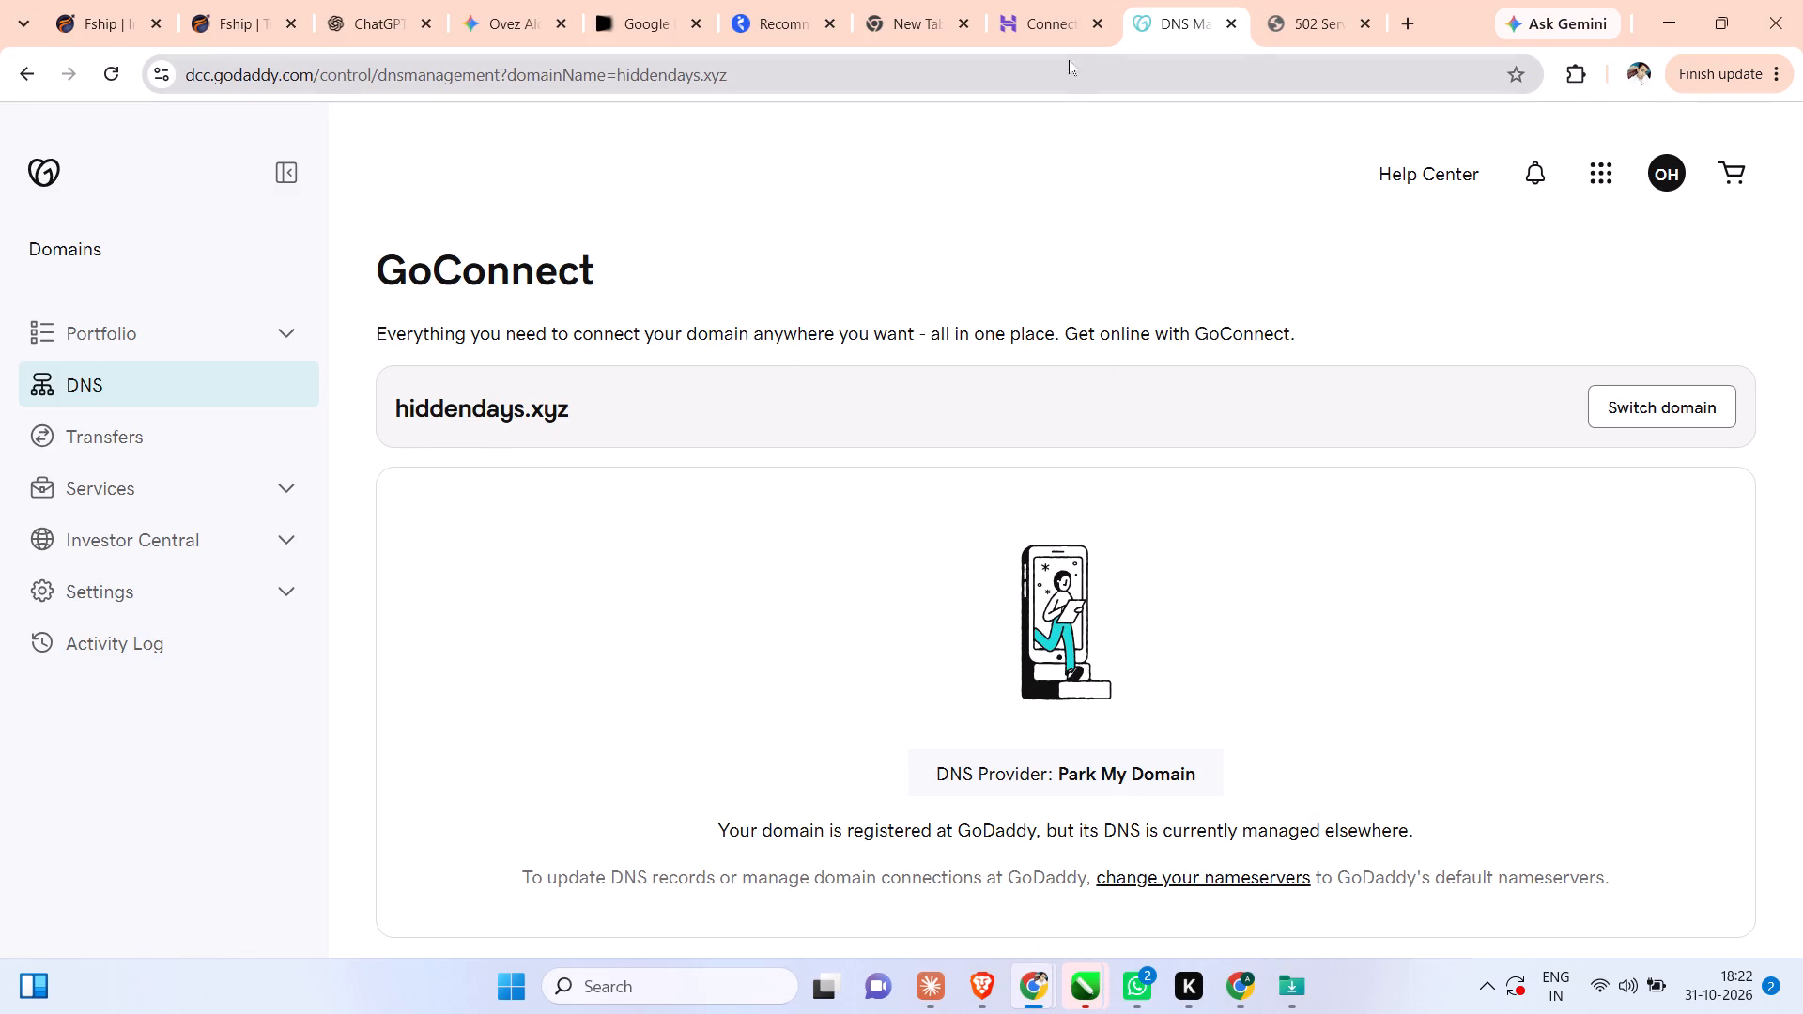
Copy lunar.dns-parking.com from Hostinger's connection guide and enter it as the first custom nameserver for hiddendays.xyz in GoDaddy.
{"action": "left_click", "coordinate": [1047, 13]}
{"action": "scroll", "coordinate": [1178, 548], "scroll_direction": "down", "scroll_amount": 4}
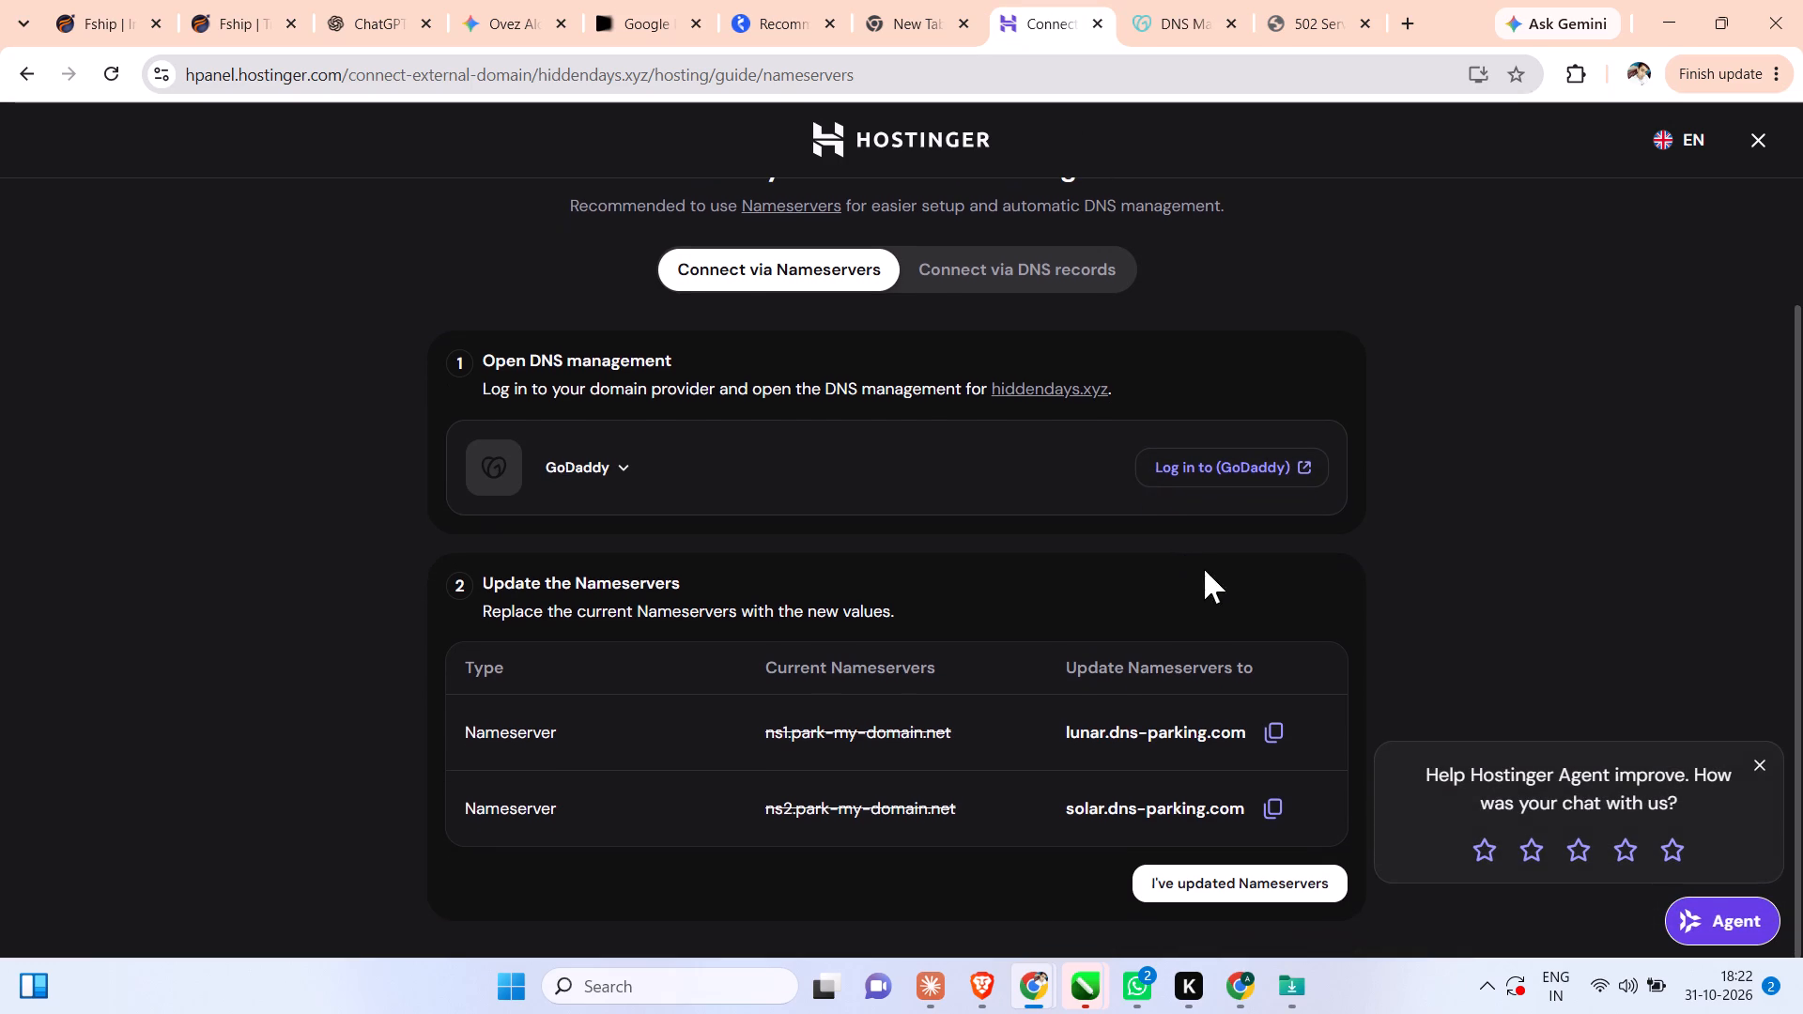
{"action": "left_click", "coordinate": [1271, 733]}
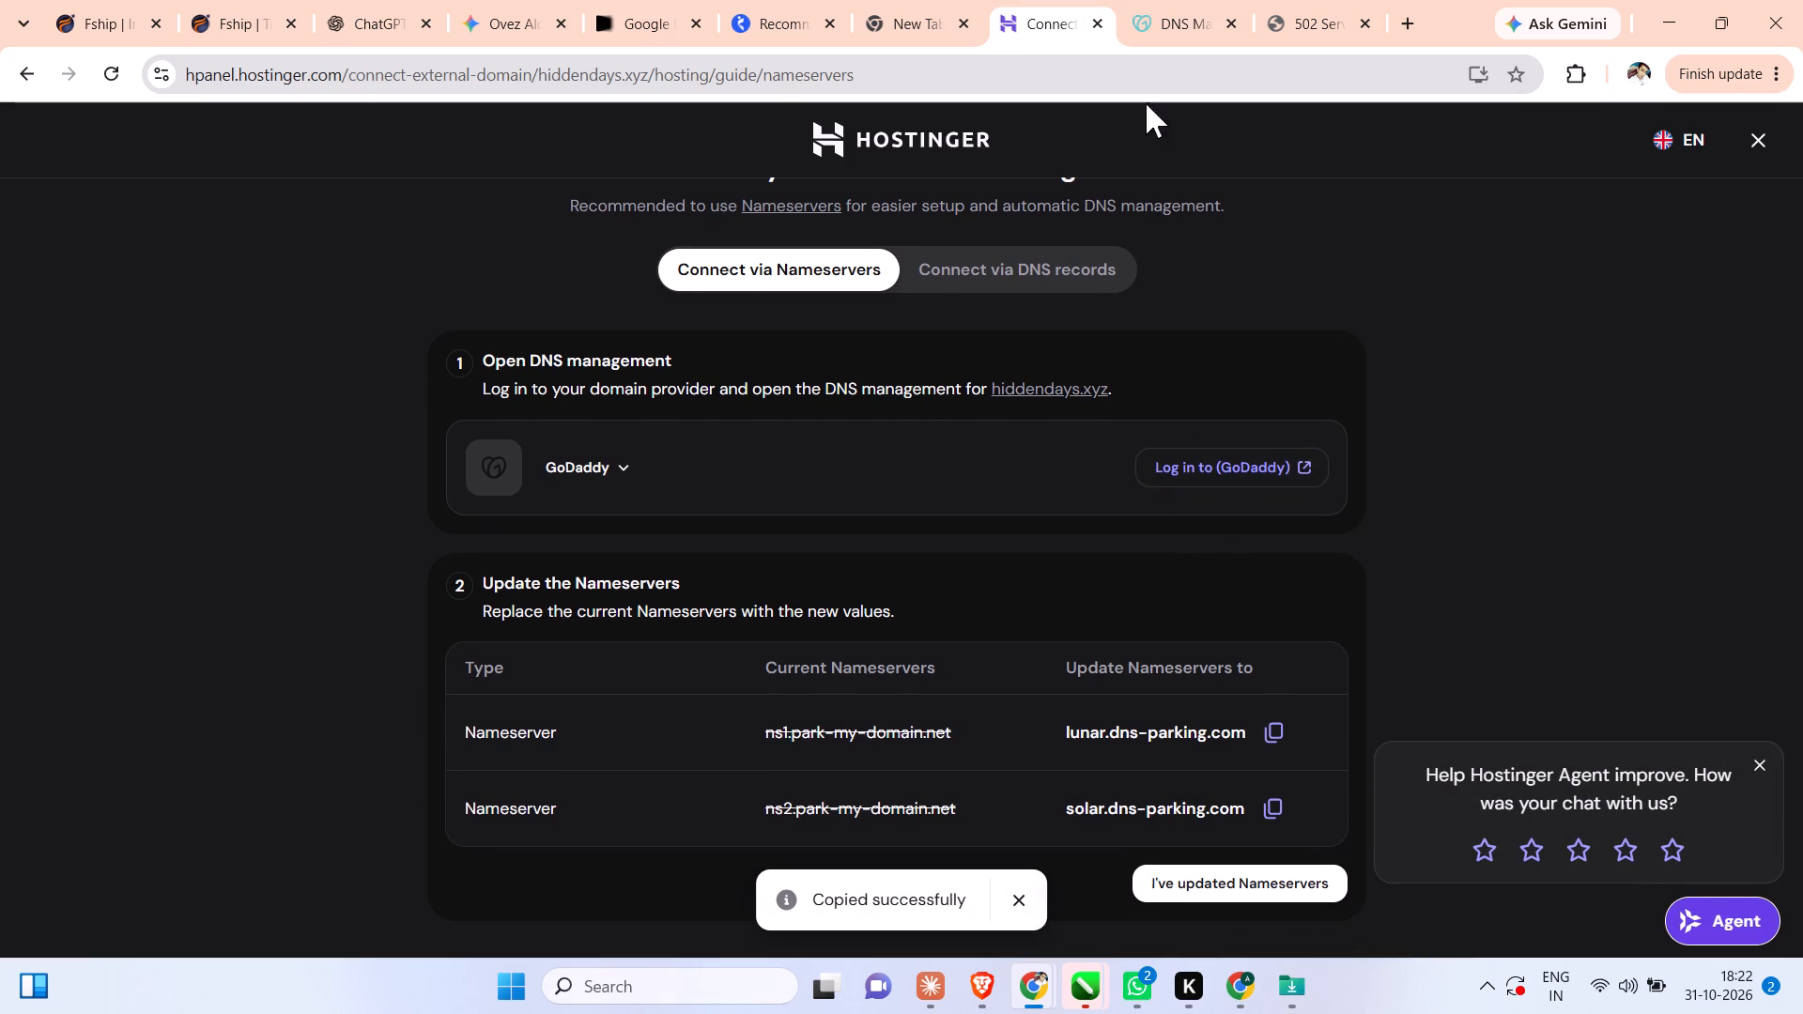
{"action": "left_click", "coordinate": [1175, 21]}
{"action": "scroll", "coordinate": [1437, 468], "scroll_direction": "down", "scroll_amount": 3}
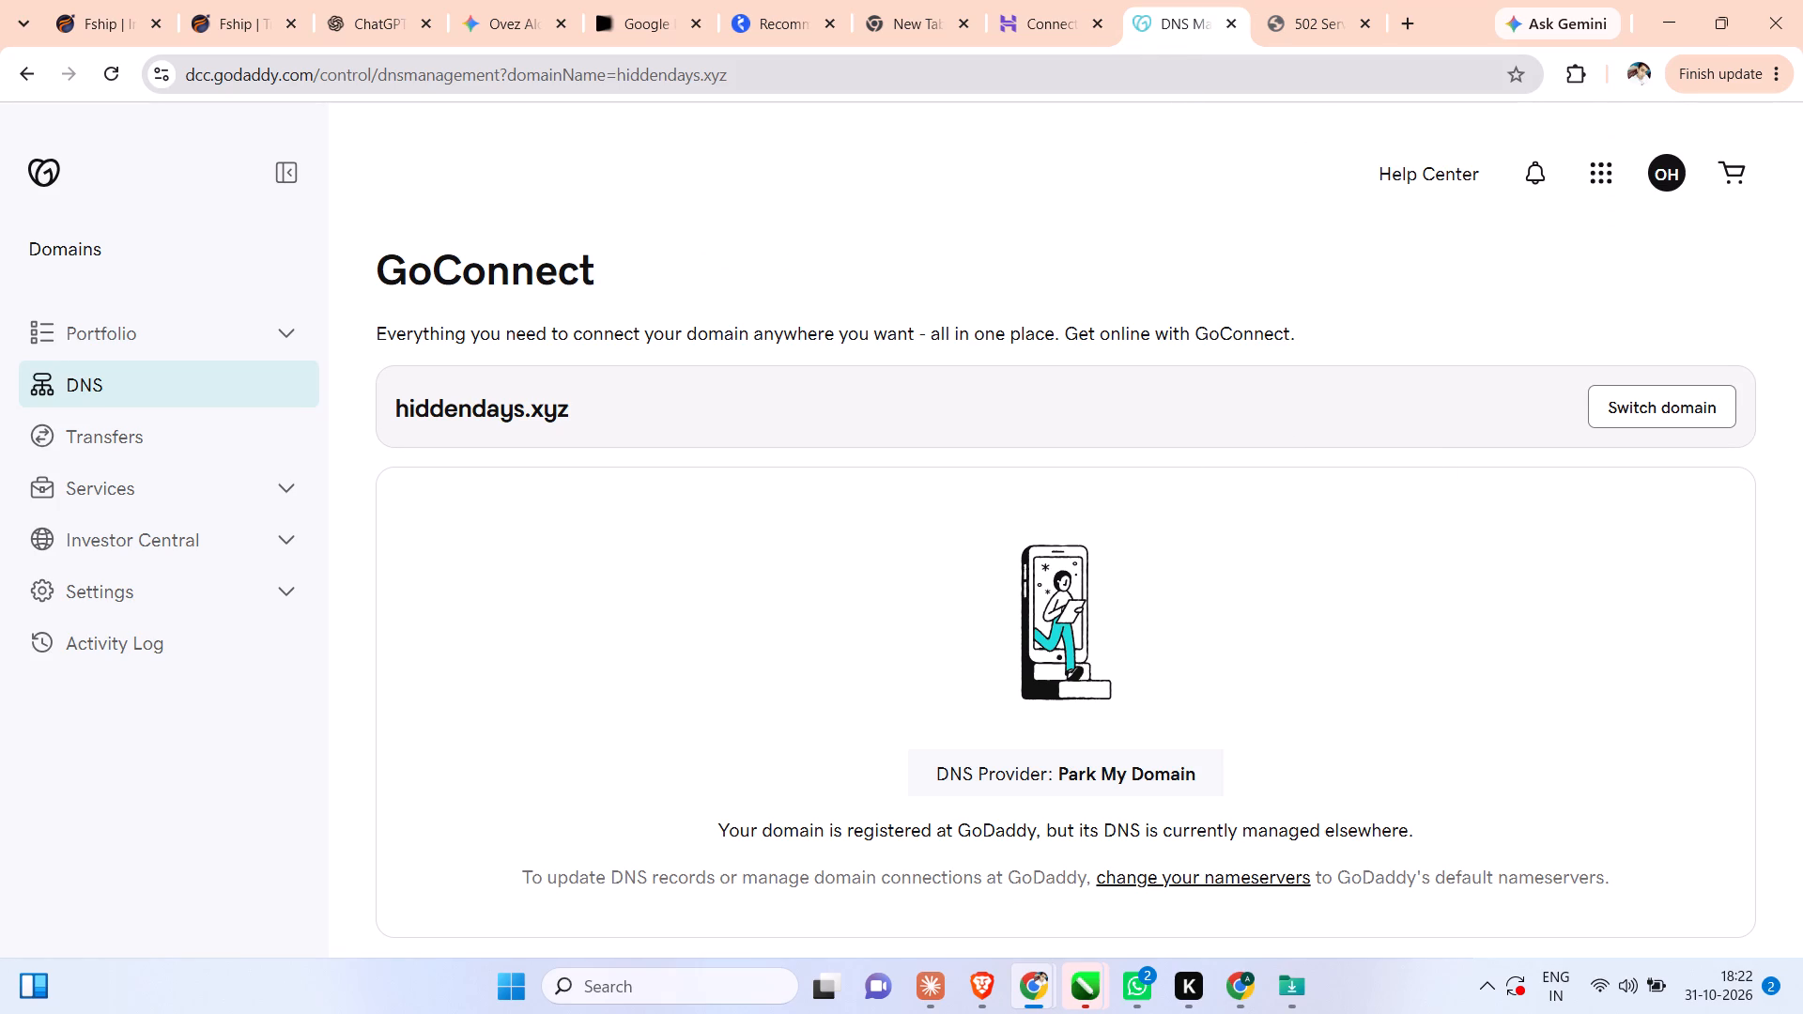
{"action": "left_click", "coordinate": [1303, 8]}
{"action": "left_click", "coordinate": [1201, 0]}
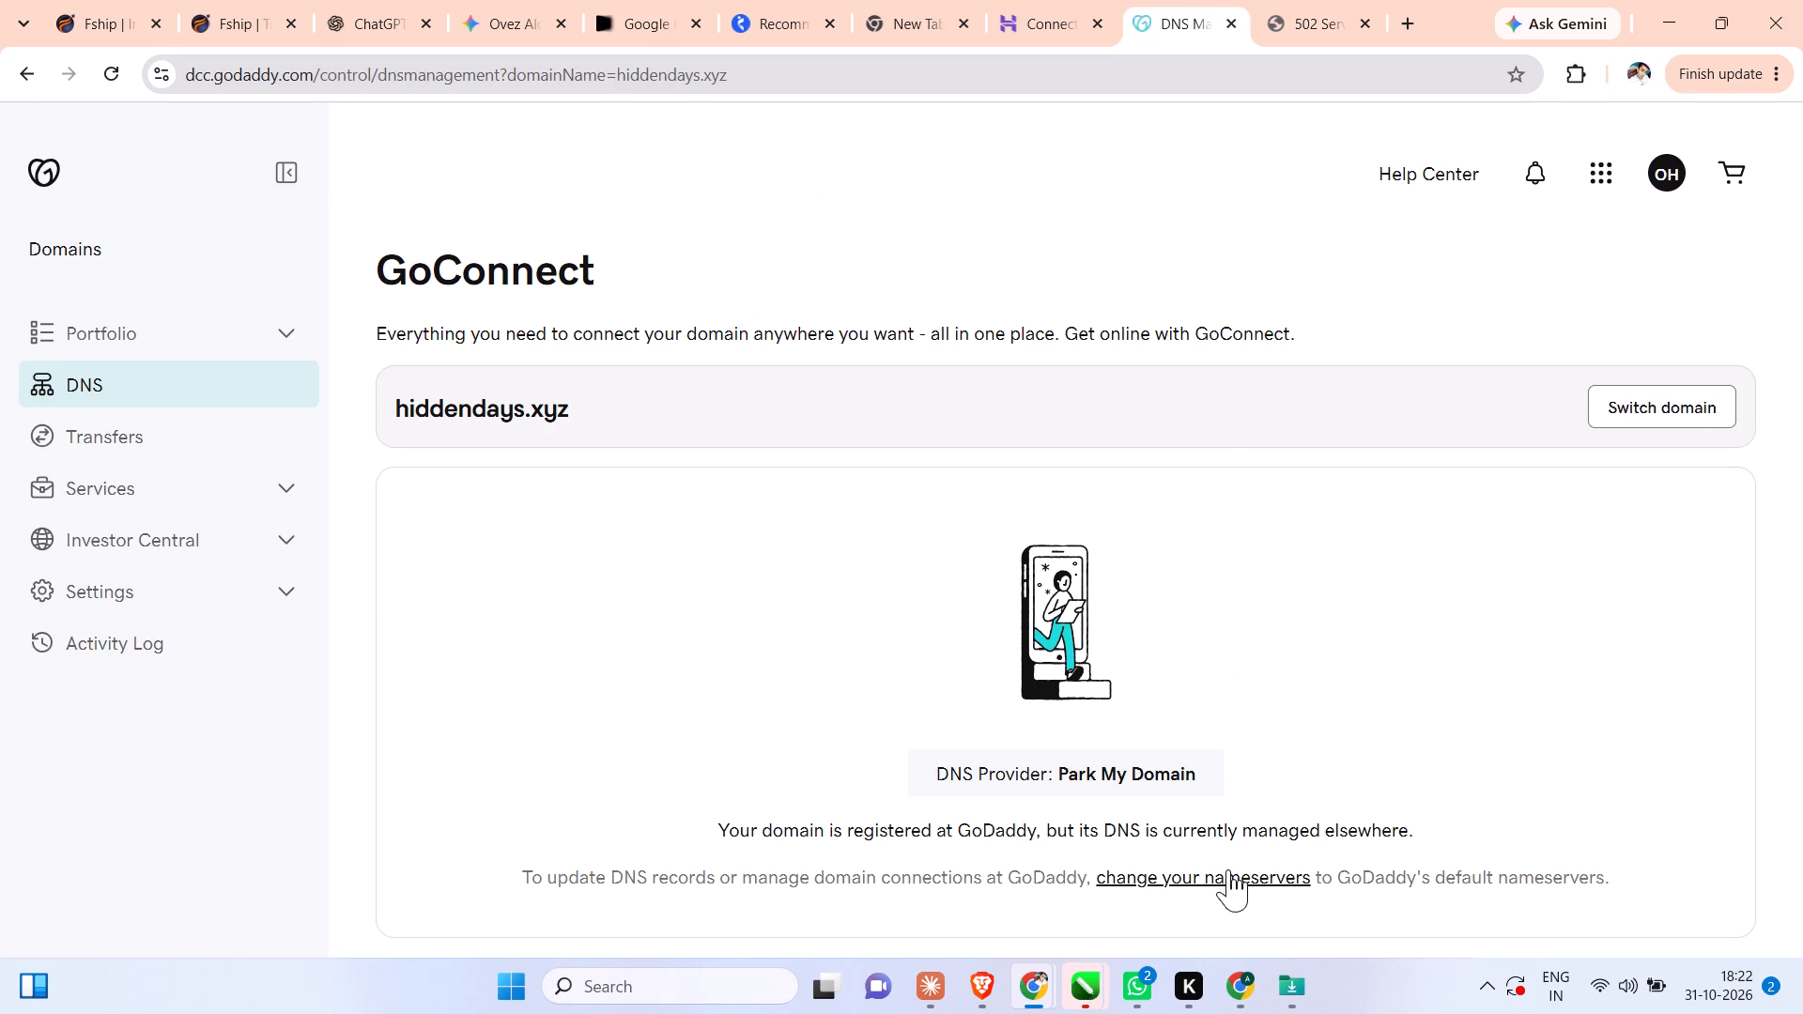
{"action": "left_click", "coordinate": [1228, 869]}
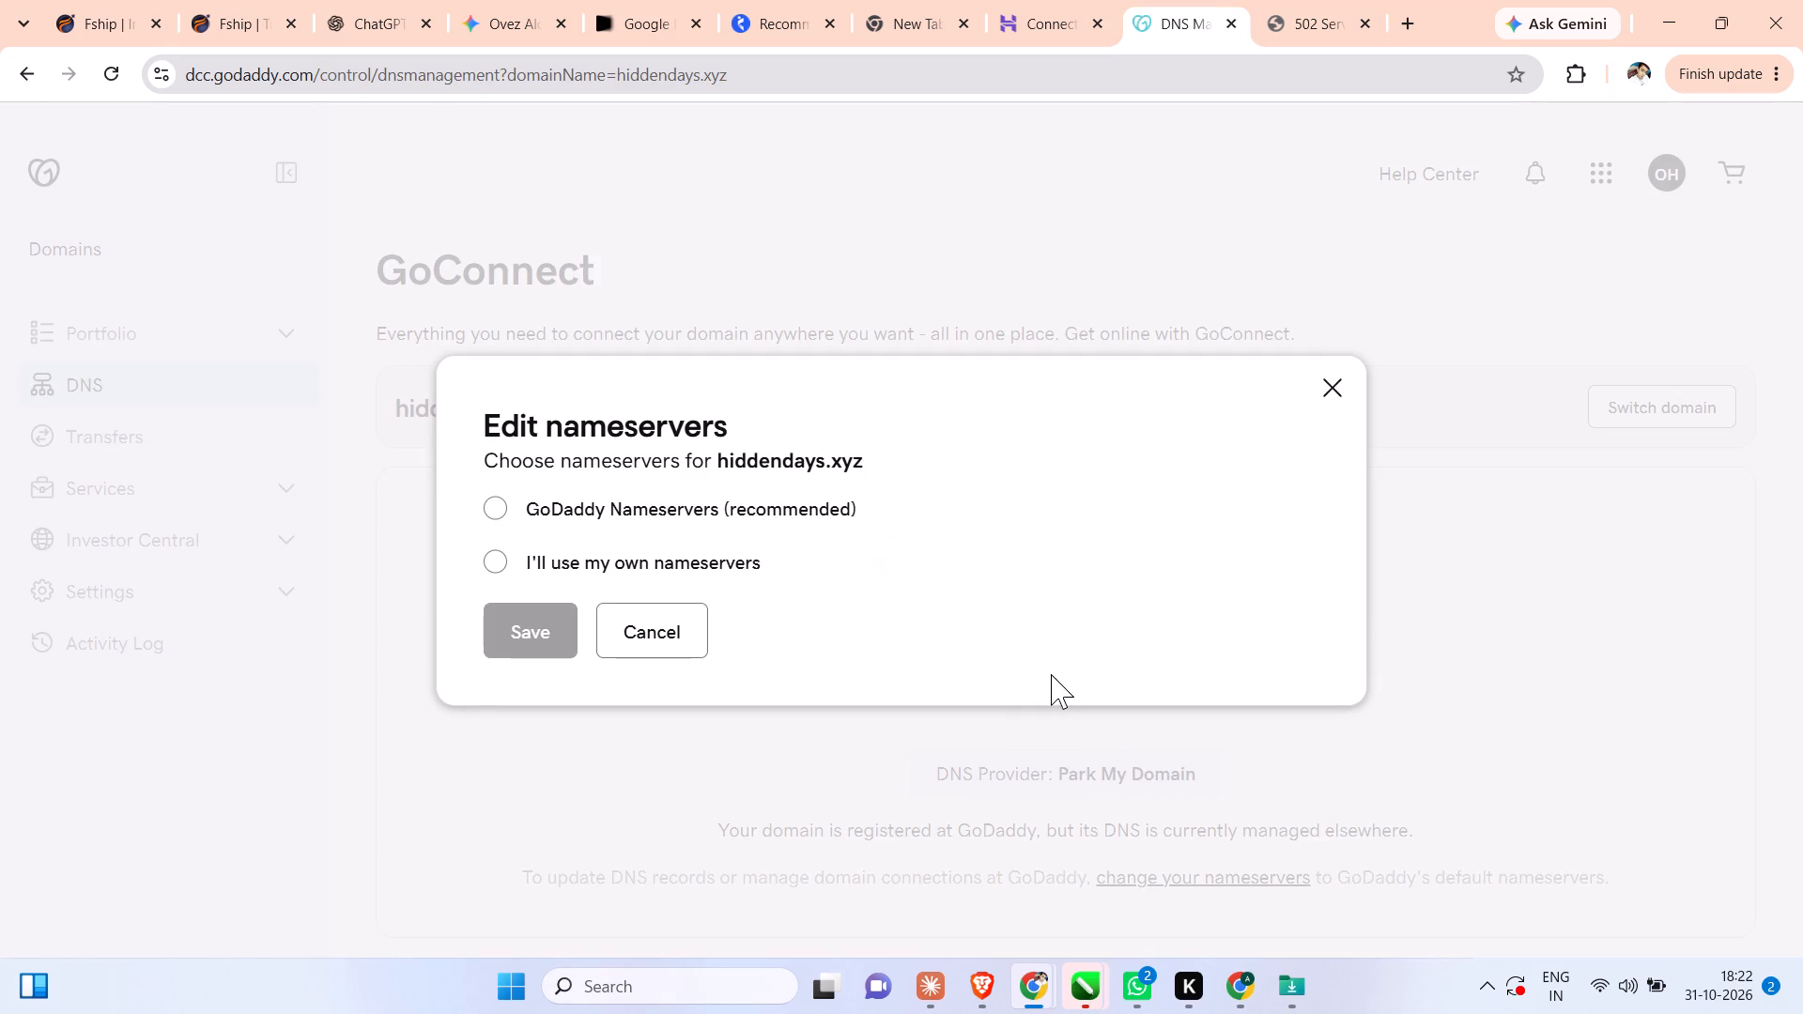
{"action": "left_click", "coordinate": [892, 553]}
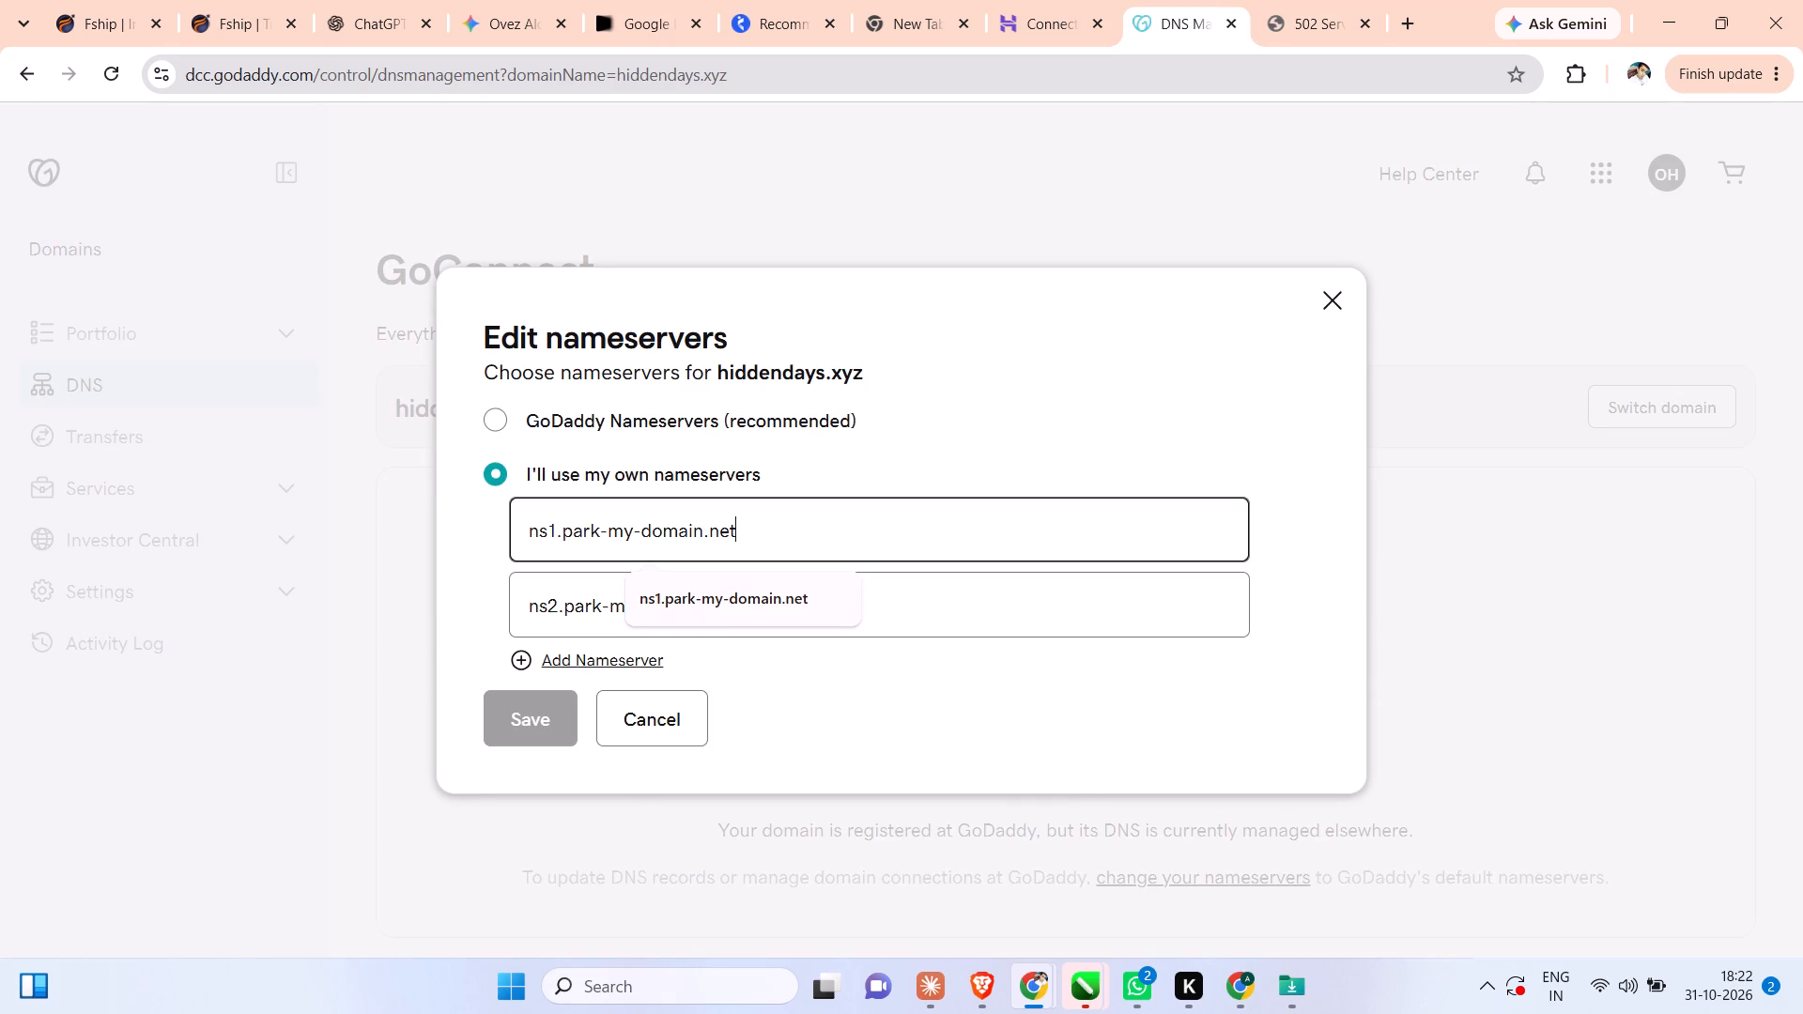
{"action": "key", "text": "ctrl+a"}
{"action": "key", "text": "ctrl+v"}
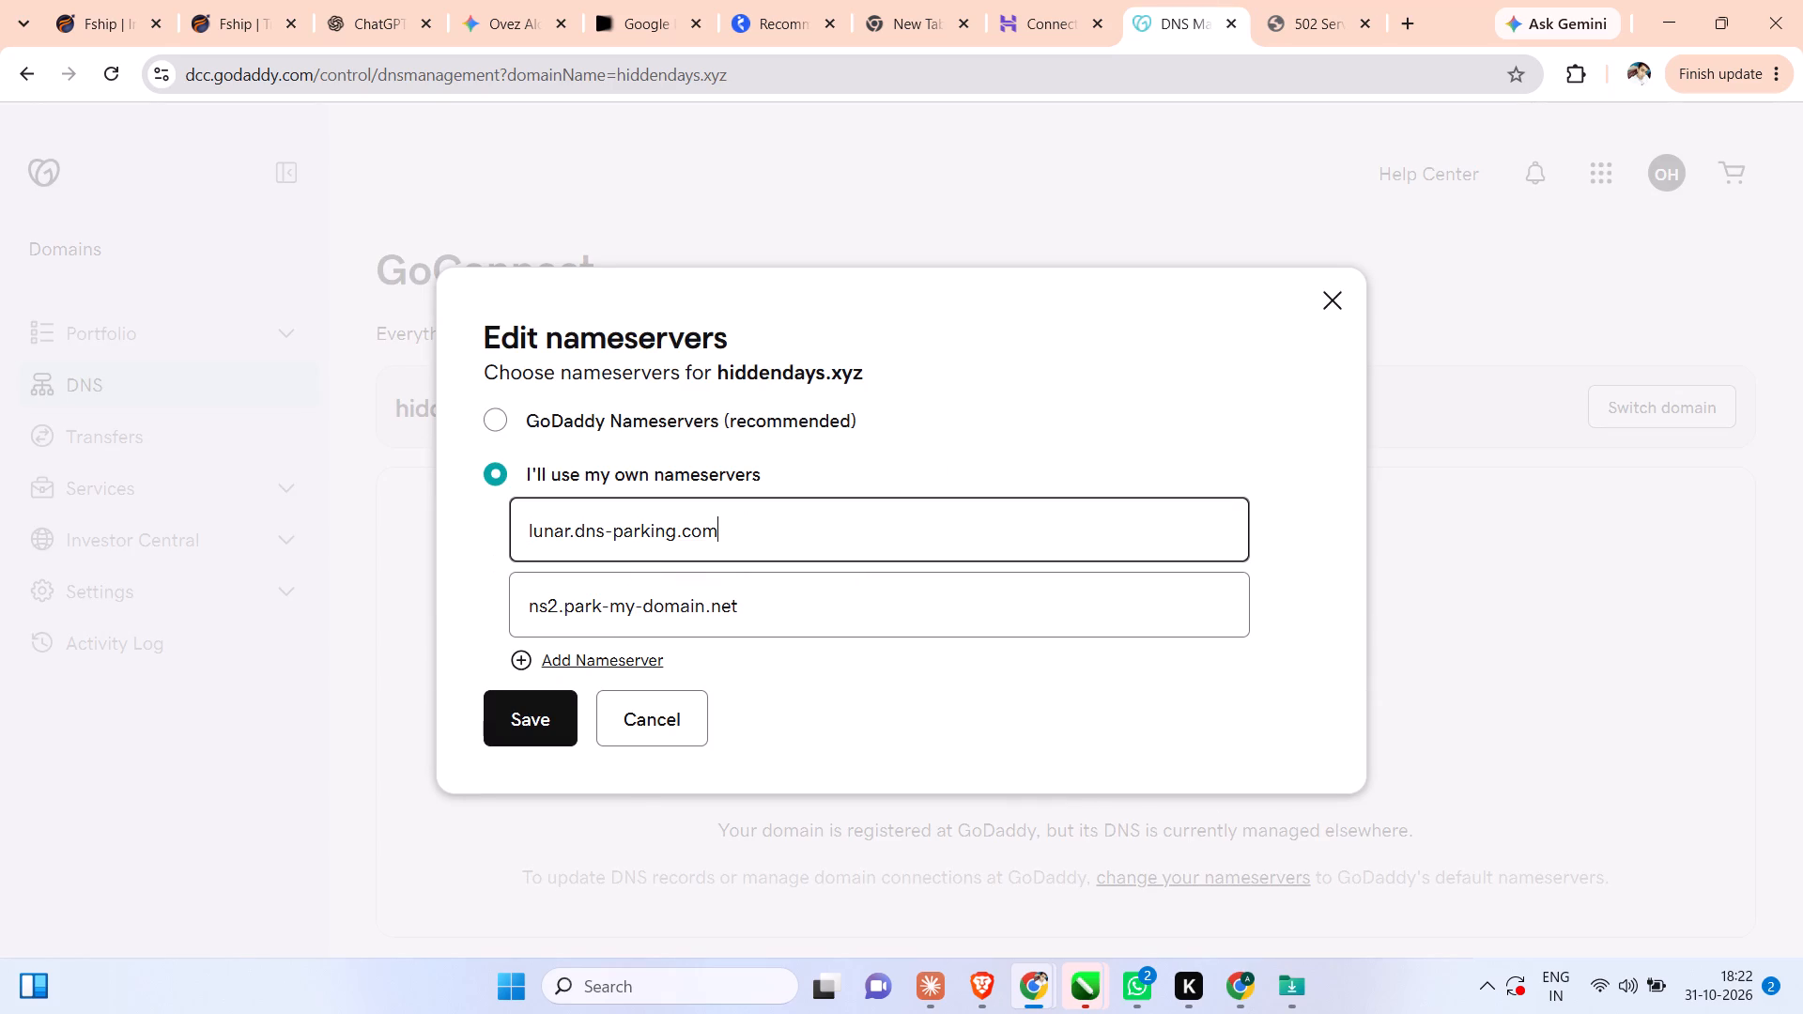
Copy solar.dns-parking.com from Hostinger's guide into GoDaddy's second nameserver, then save and consent to the nameserver update.
{"action": "left_click", "coordinate": [1028, 0]}
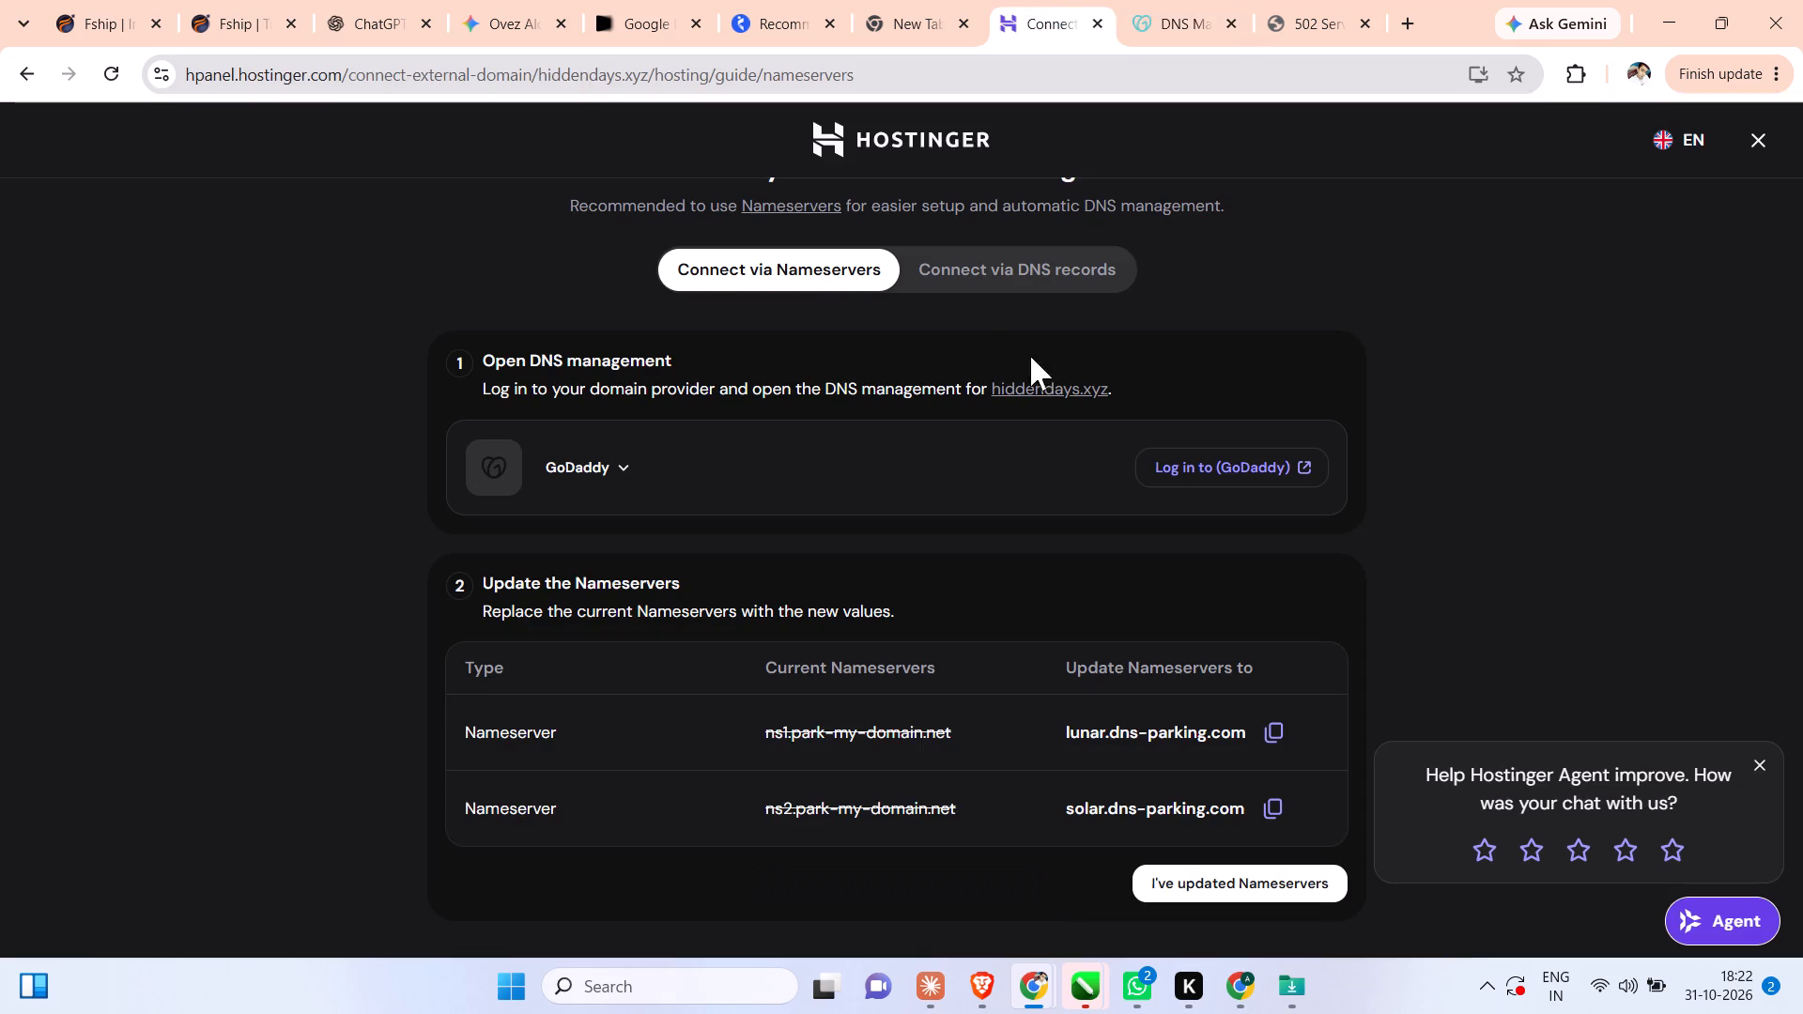
{"action": "left_click", "coordinate": [1269, 806]}
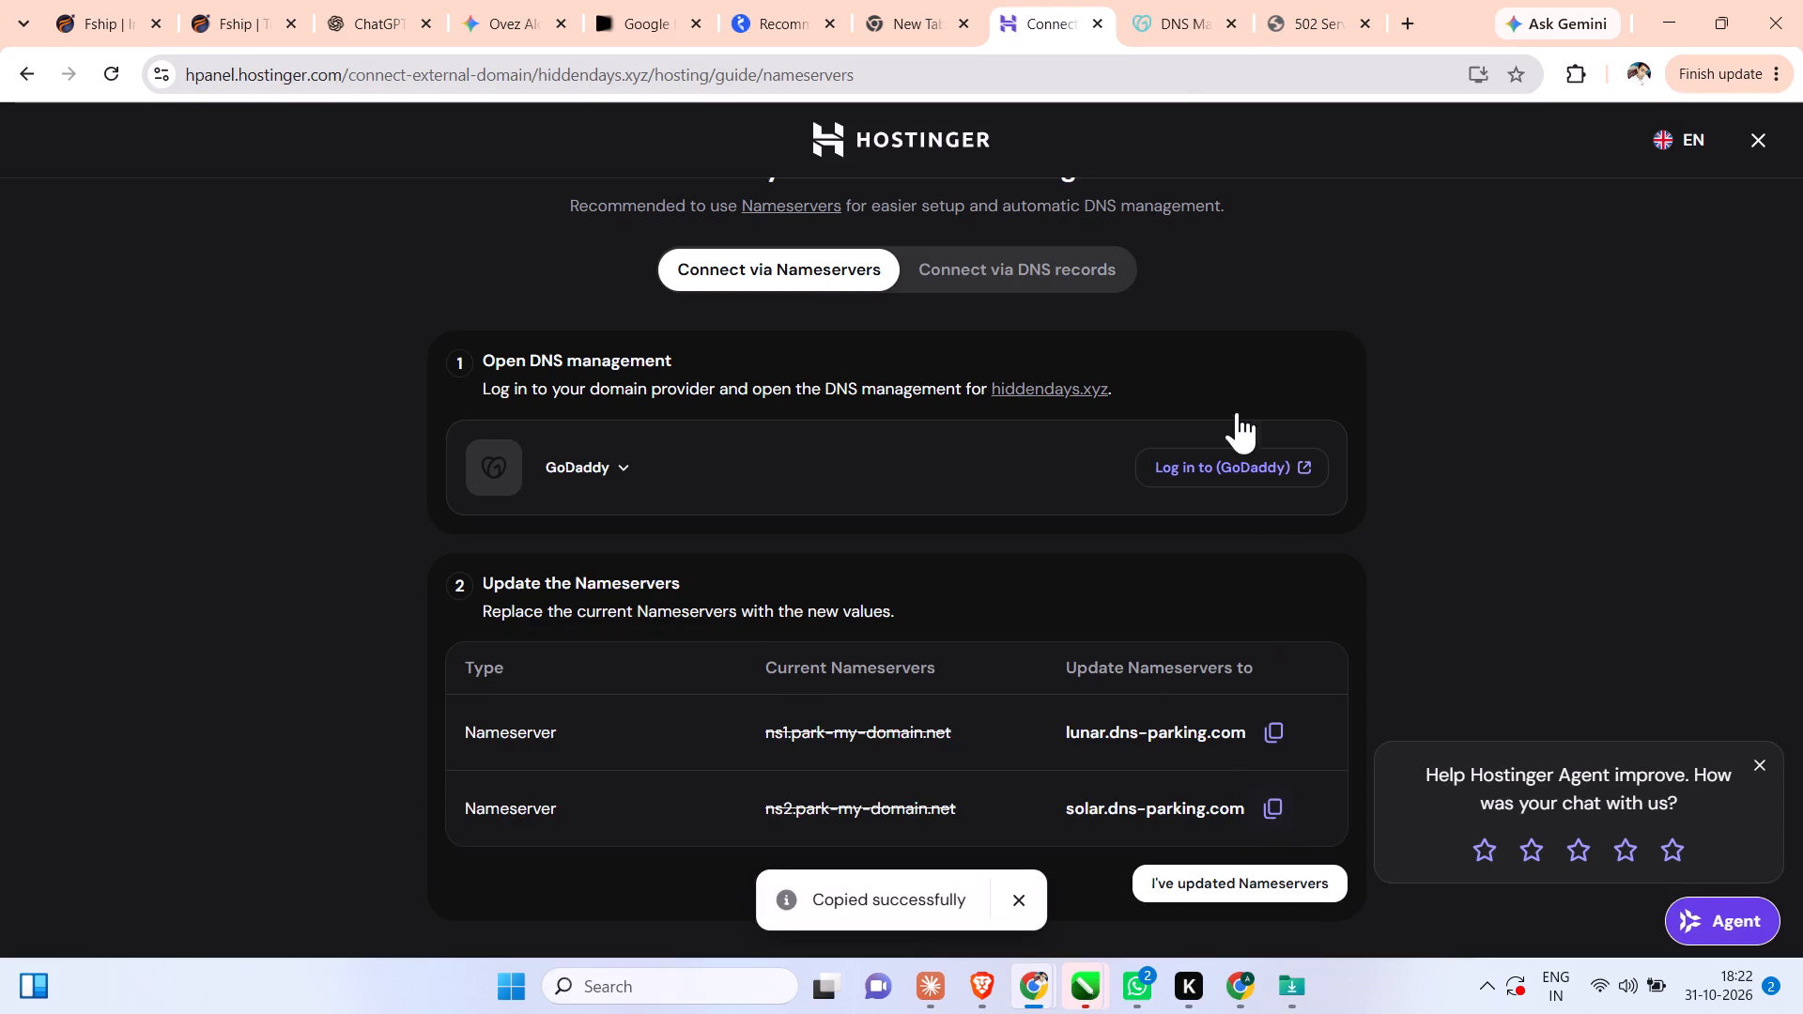
{"action": "left_click", "coordinate": [1188, 25]}
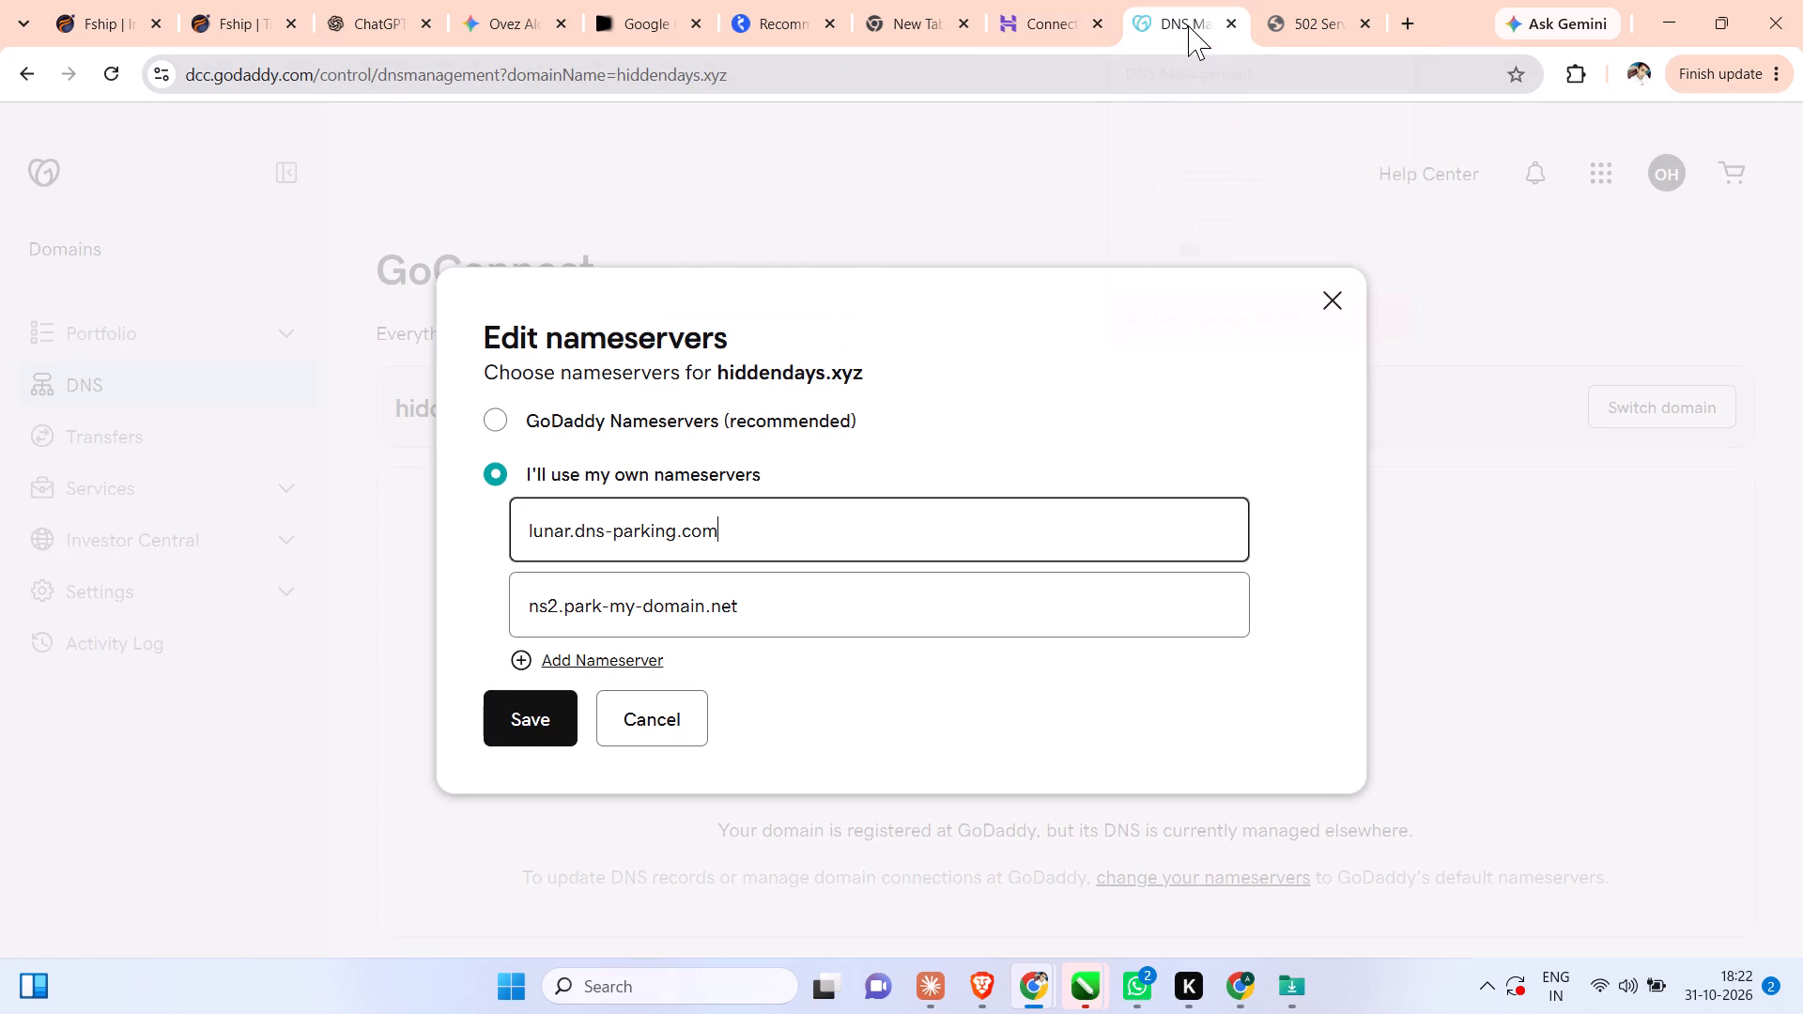
{"action": "left_click", "coordinate": [917, 607]}
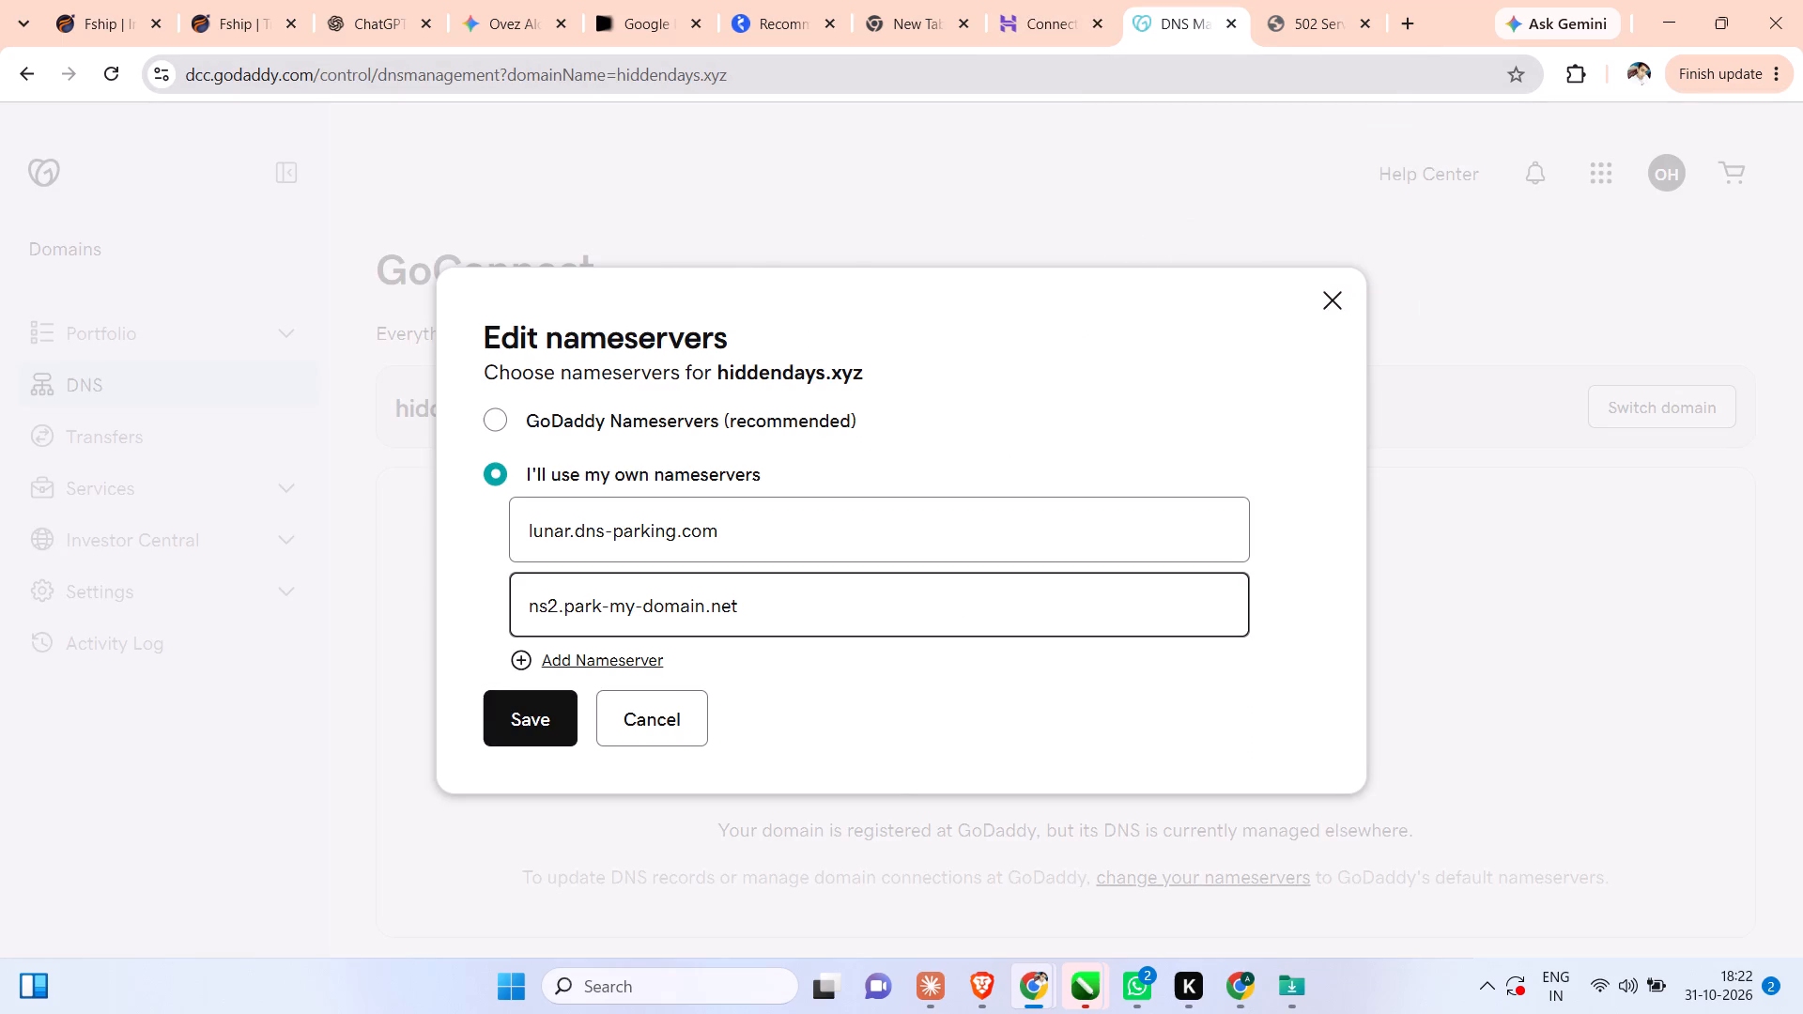
{"action": "key", "text": "ctrl+a"}
{"action": "key", "text": "ctrl+v"}
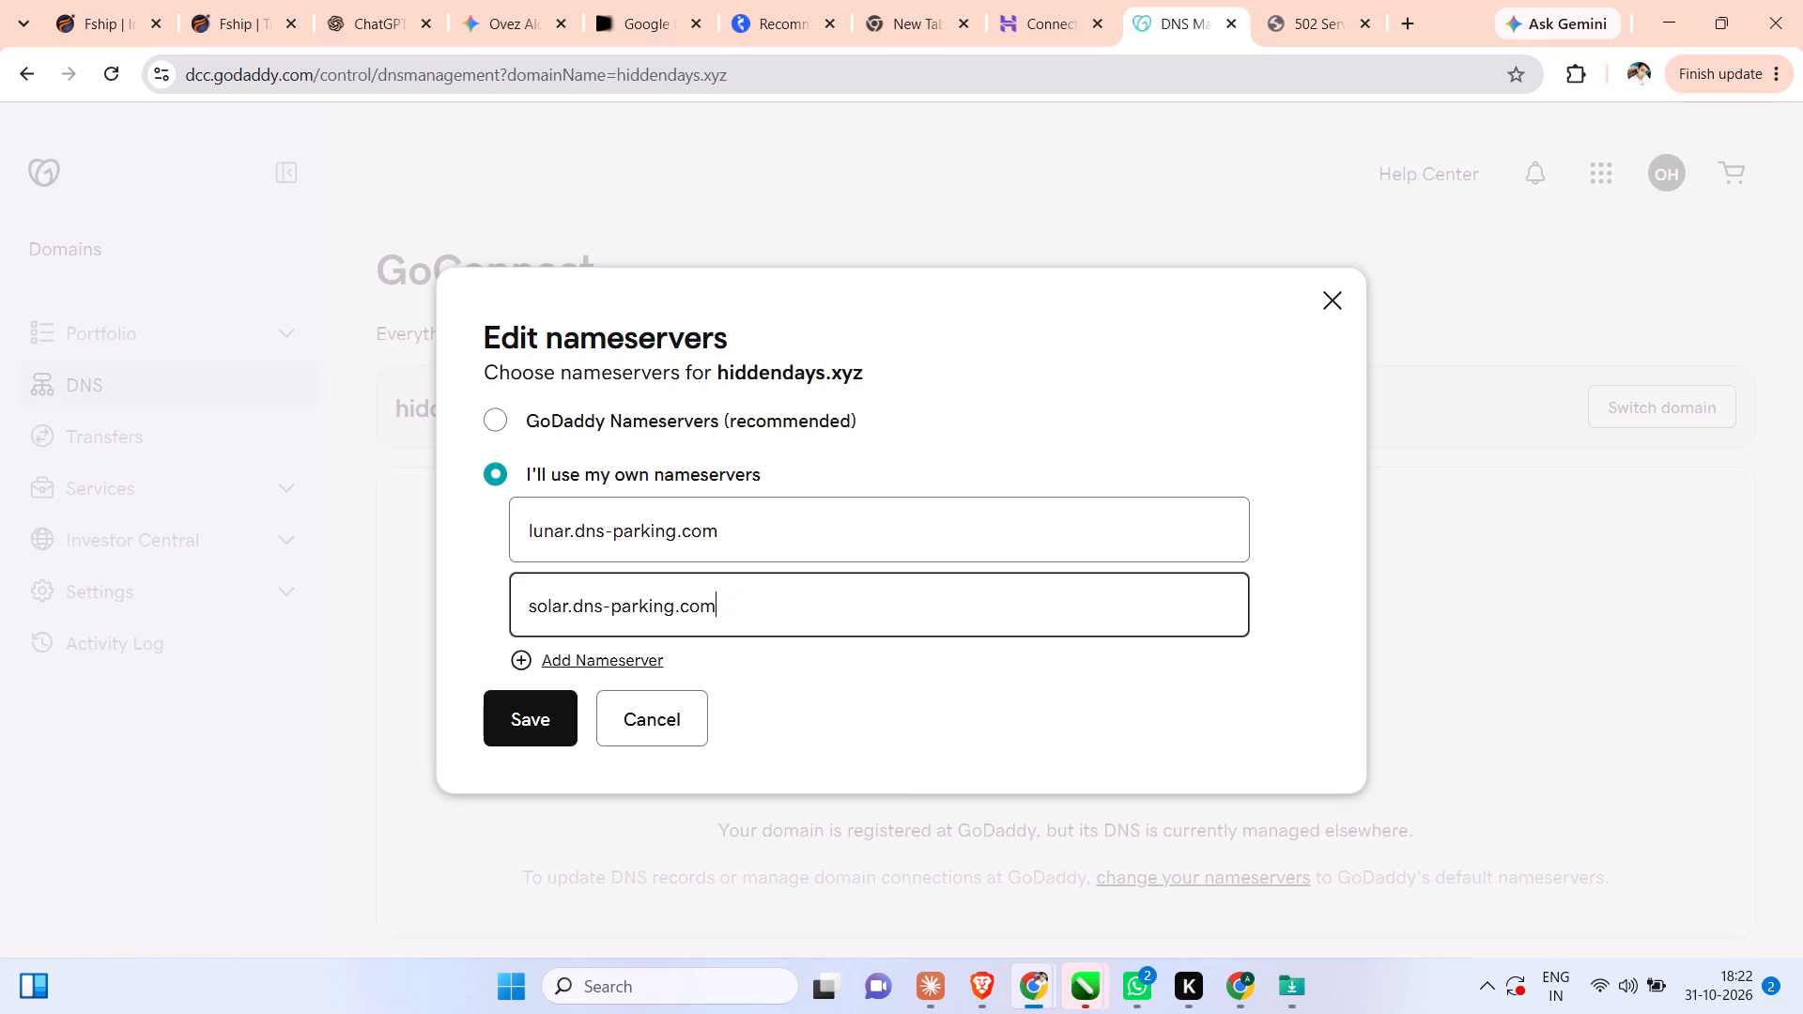
{"action": "left_click", "coordinate": [545, 729]}
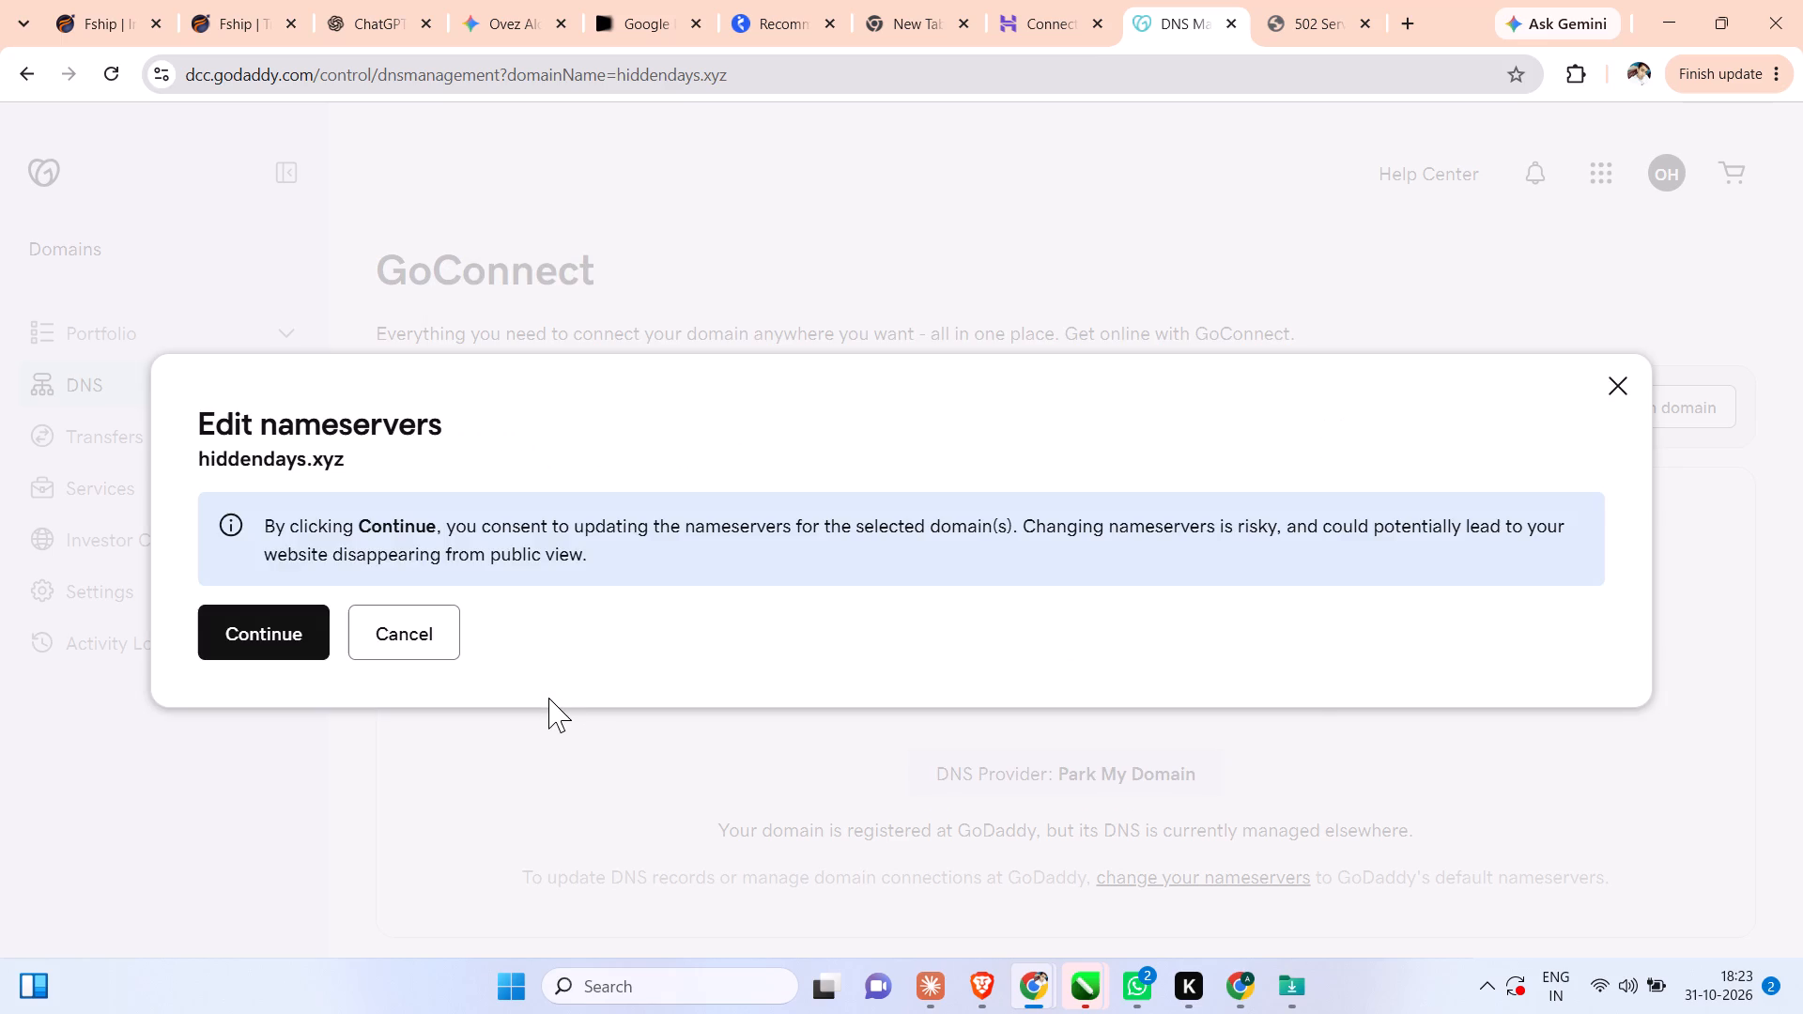
{"action": "left_click", "coordinate": [289, 625]}
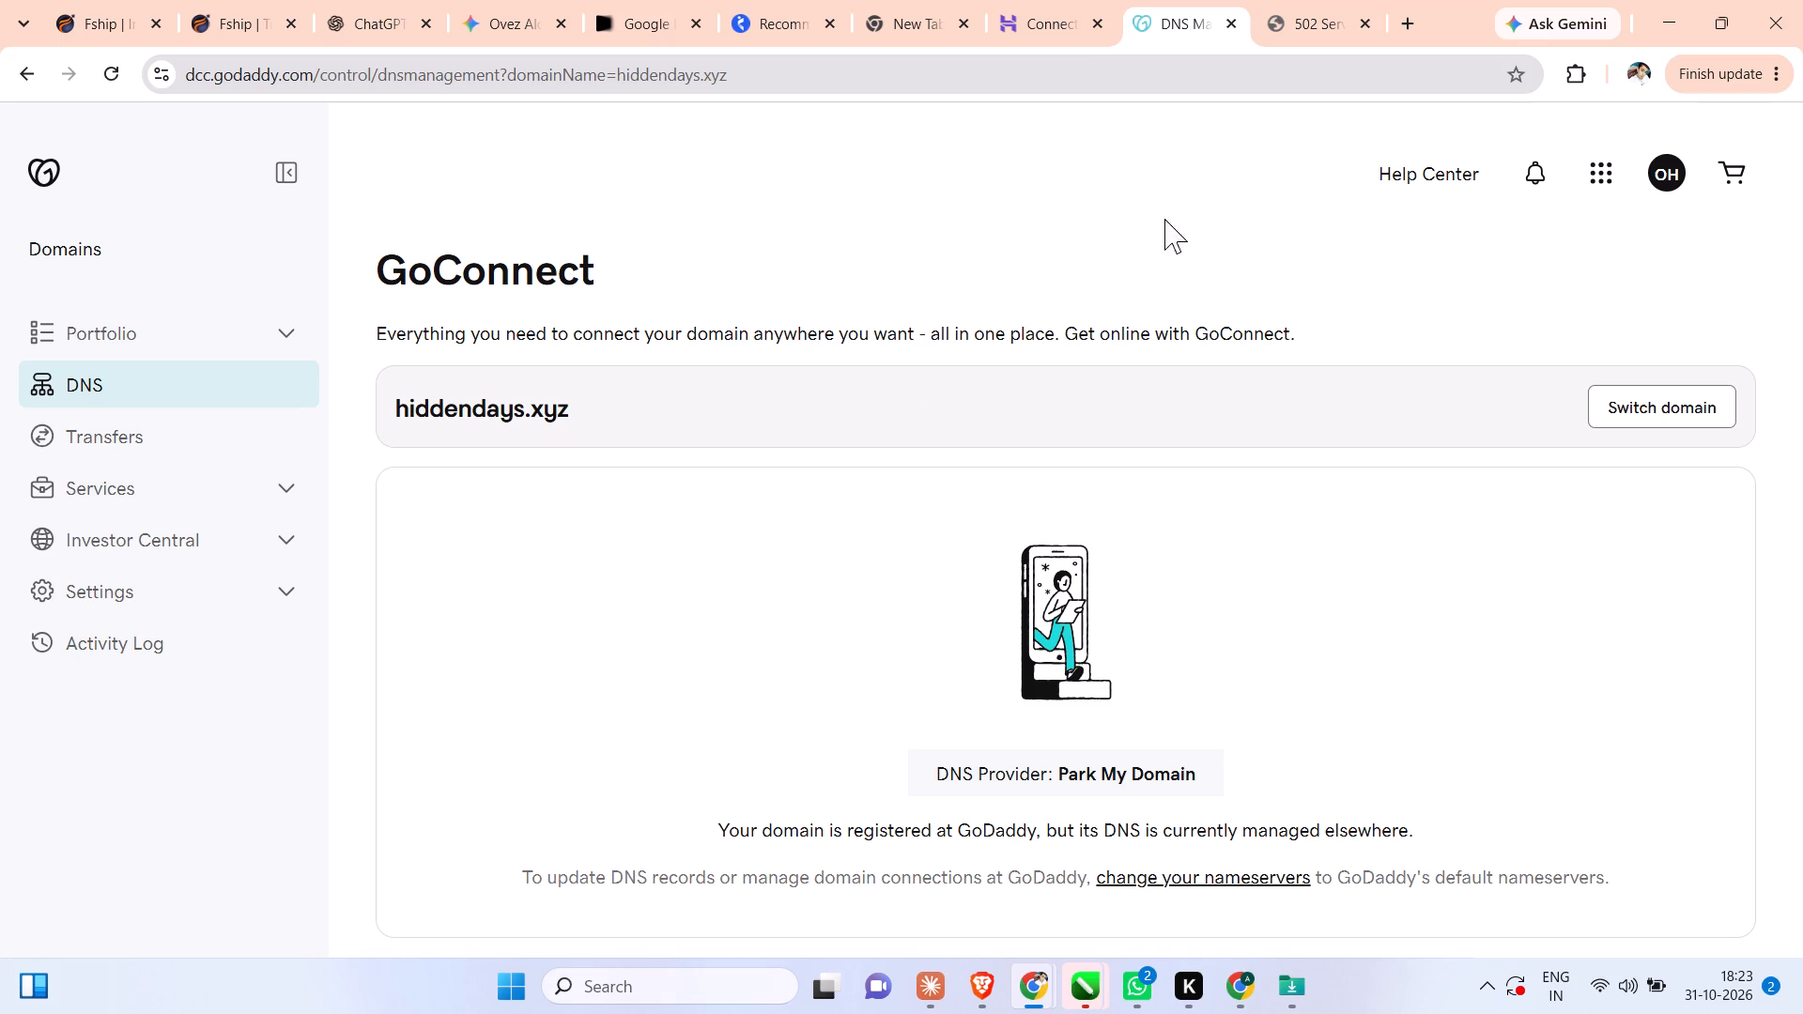
Reload the open page that hiddendays.xyz redirected to, allowing the form resubmission, to check the site.
{"action": "left_click", "coordinate": [1302, 8]}
{"action": "left_click", "coordinate": [1192, 0]}
{"action": "left_click", "coordinate": [1308, 10]}
{"action": "left_click", "coordinate": [115, 89]}
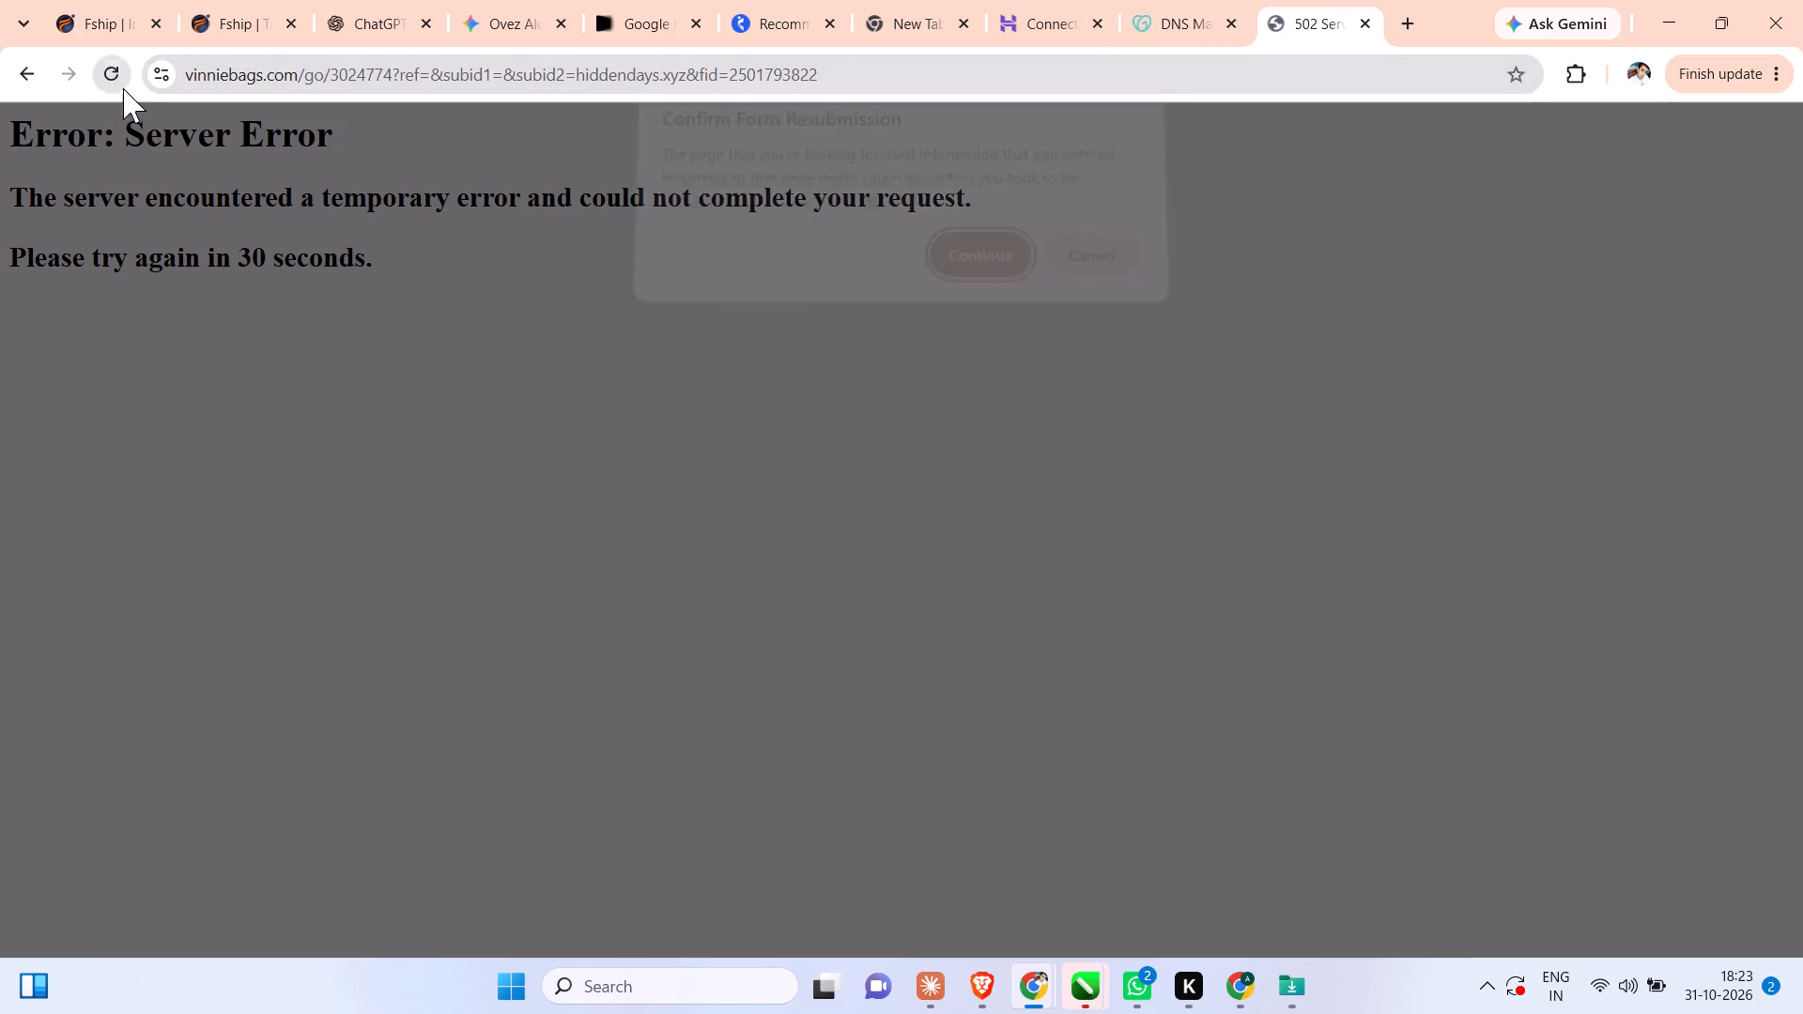
{"action": "left_click", "coordinate": [966, 266]}
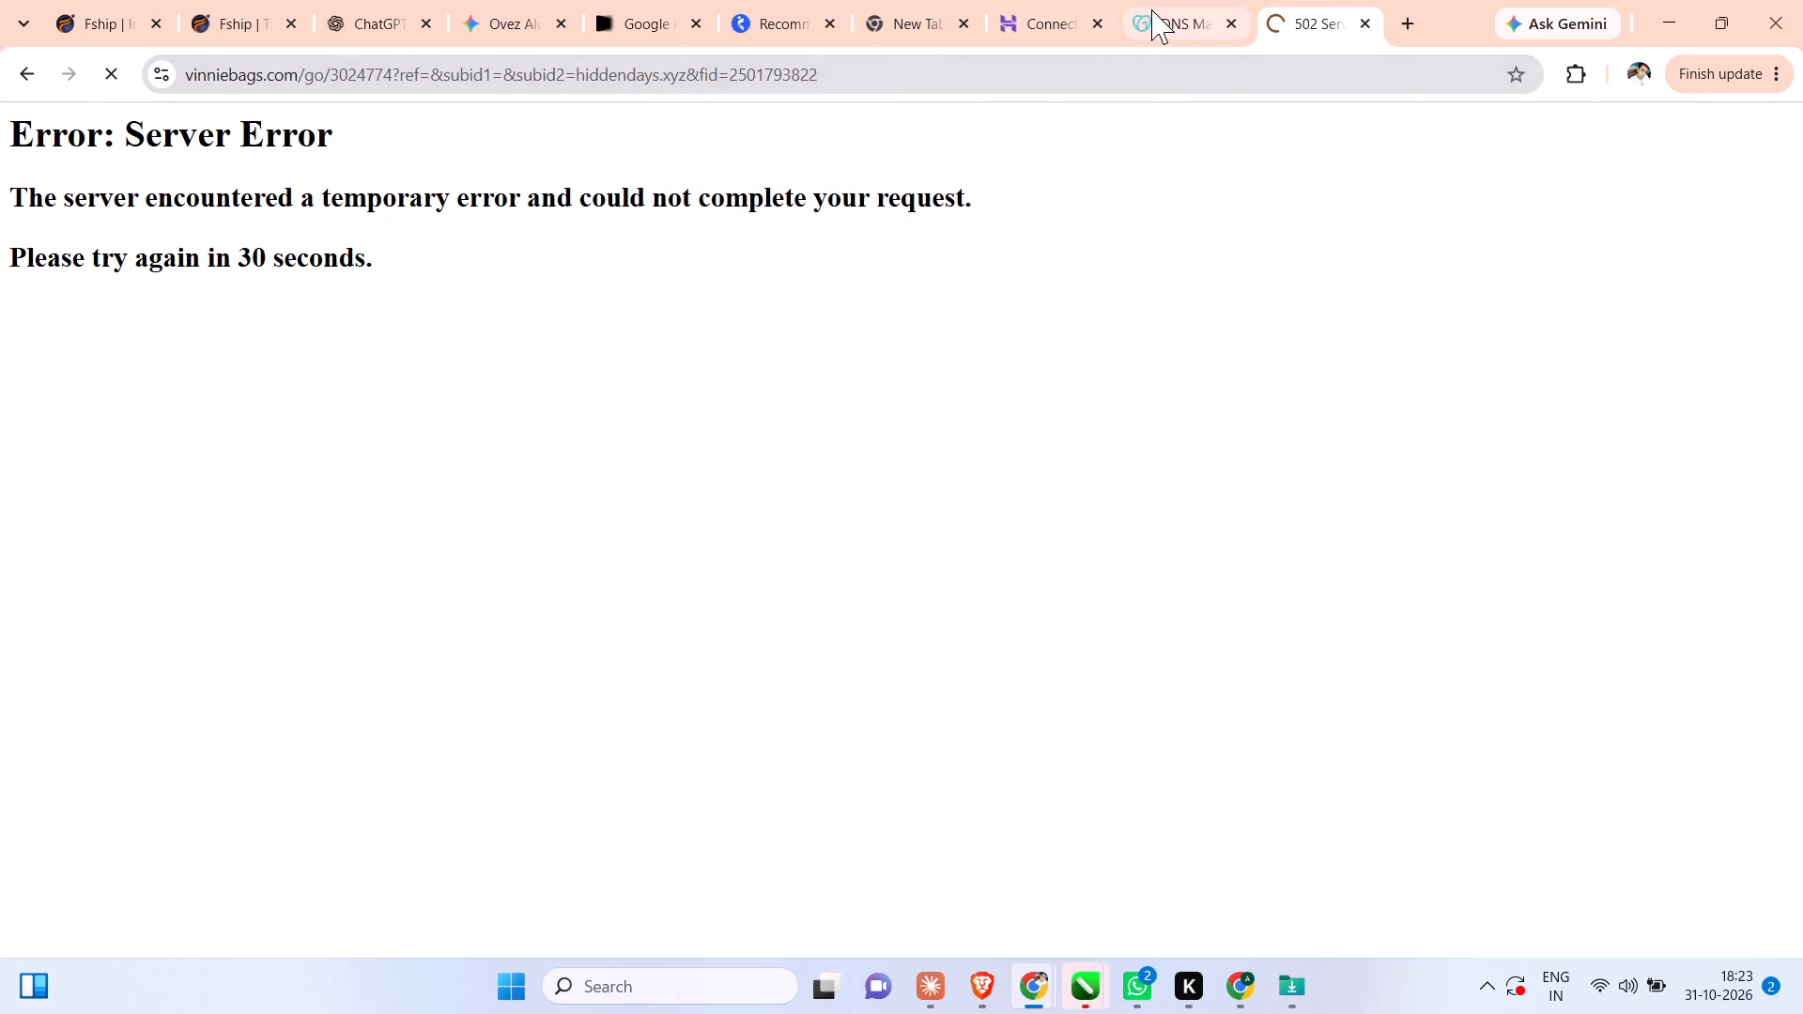
Confirm in Hostinger's connection guide for hiddendays.xyz that the nameservers have been updated.
{"action": "left_click", "coordinate": [1154, 9]}
{"action": "left_click", "coordinate": [1047, 17]}
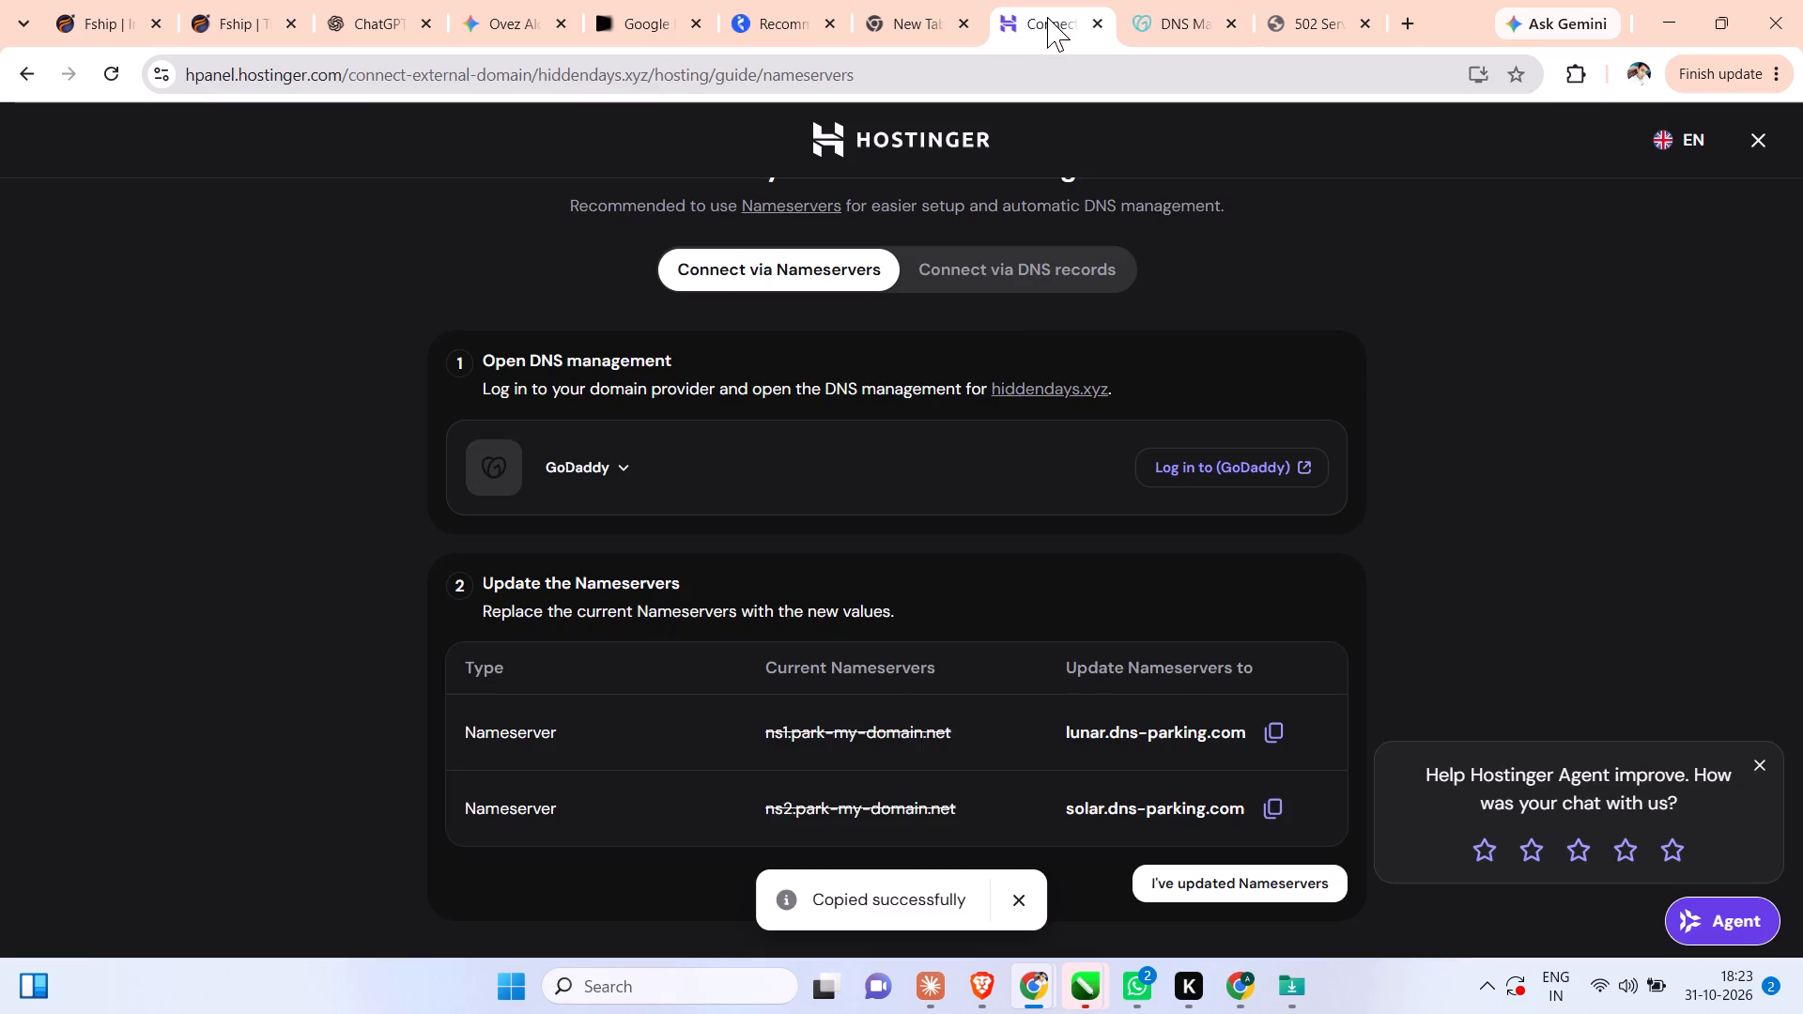
{"action": "scroll", "coordinate": [971, 431], "scroll_direction": "up", "scroll_amount": 6}
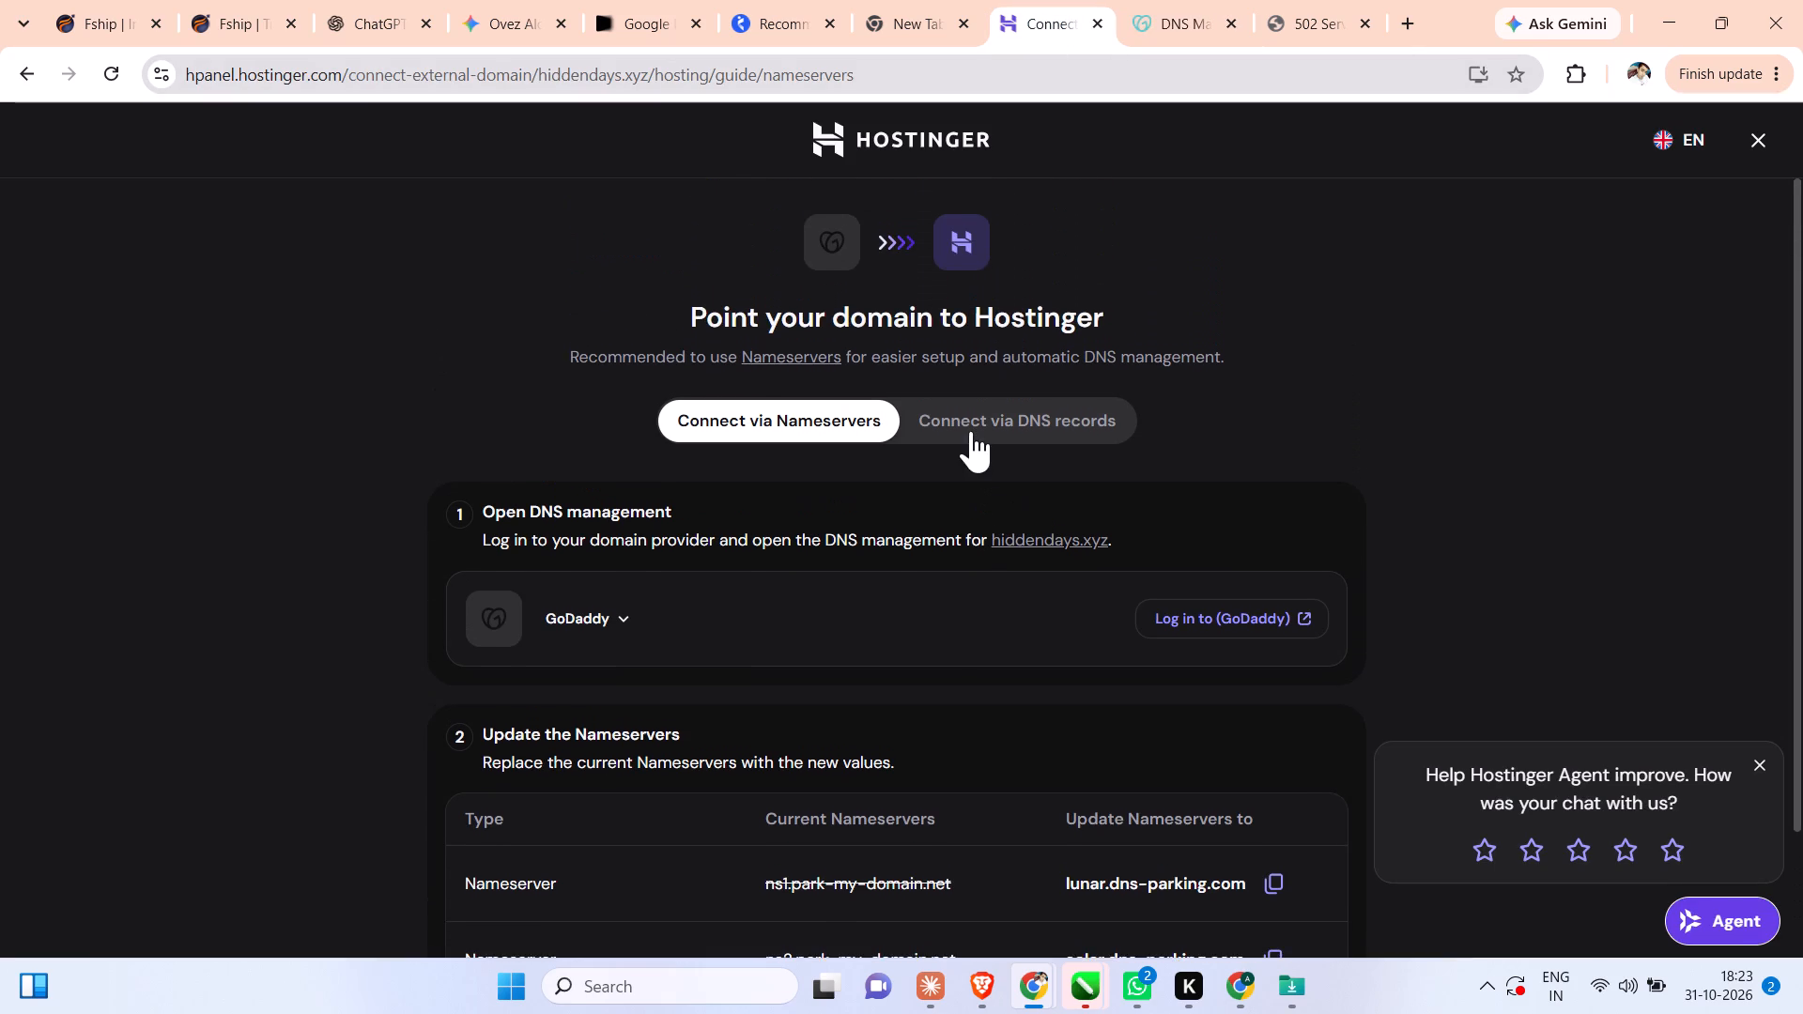
{"action": "scroll", "coordinate": [971, 431], "scroll_direction": "up", "scroll_amount": 1}
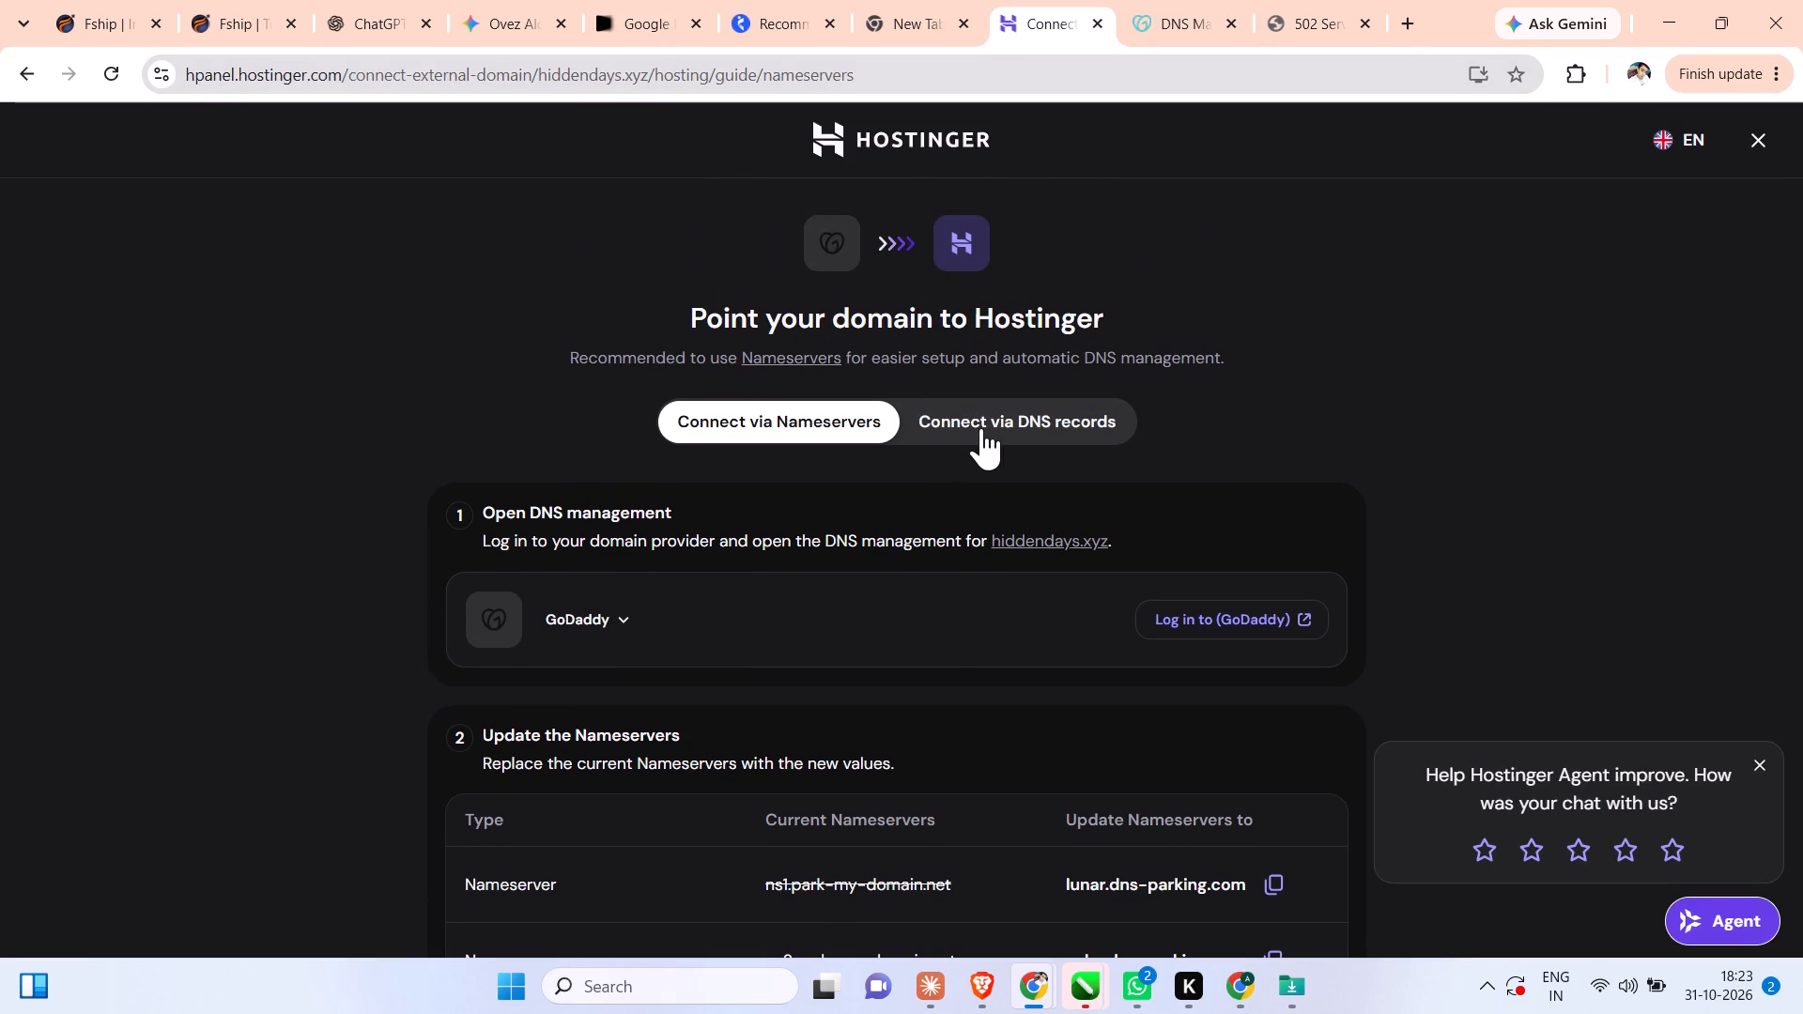
{"action": "triple_click", "coordinate": [816, 430]}
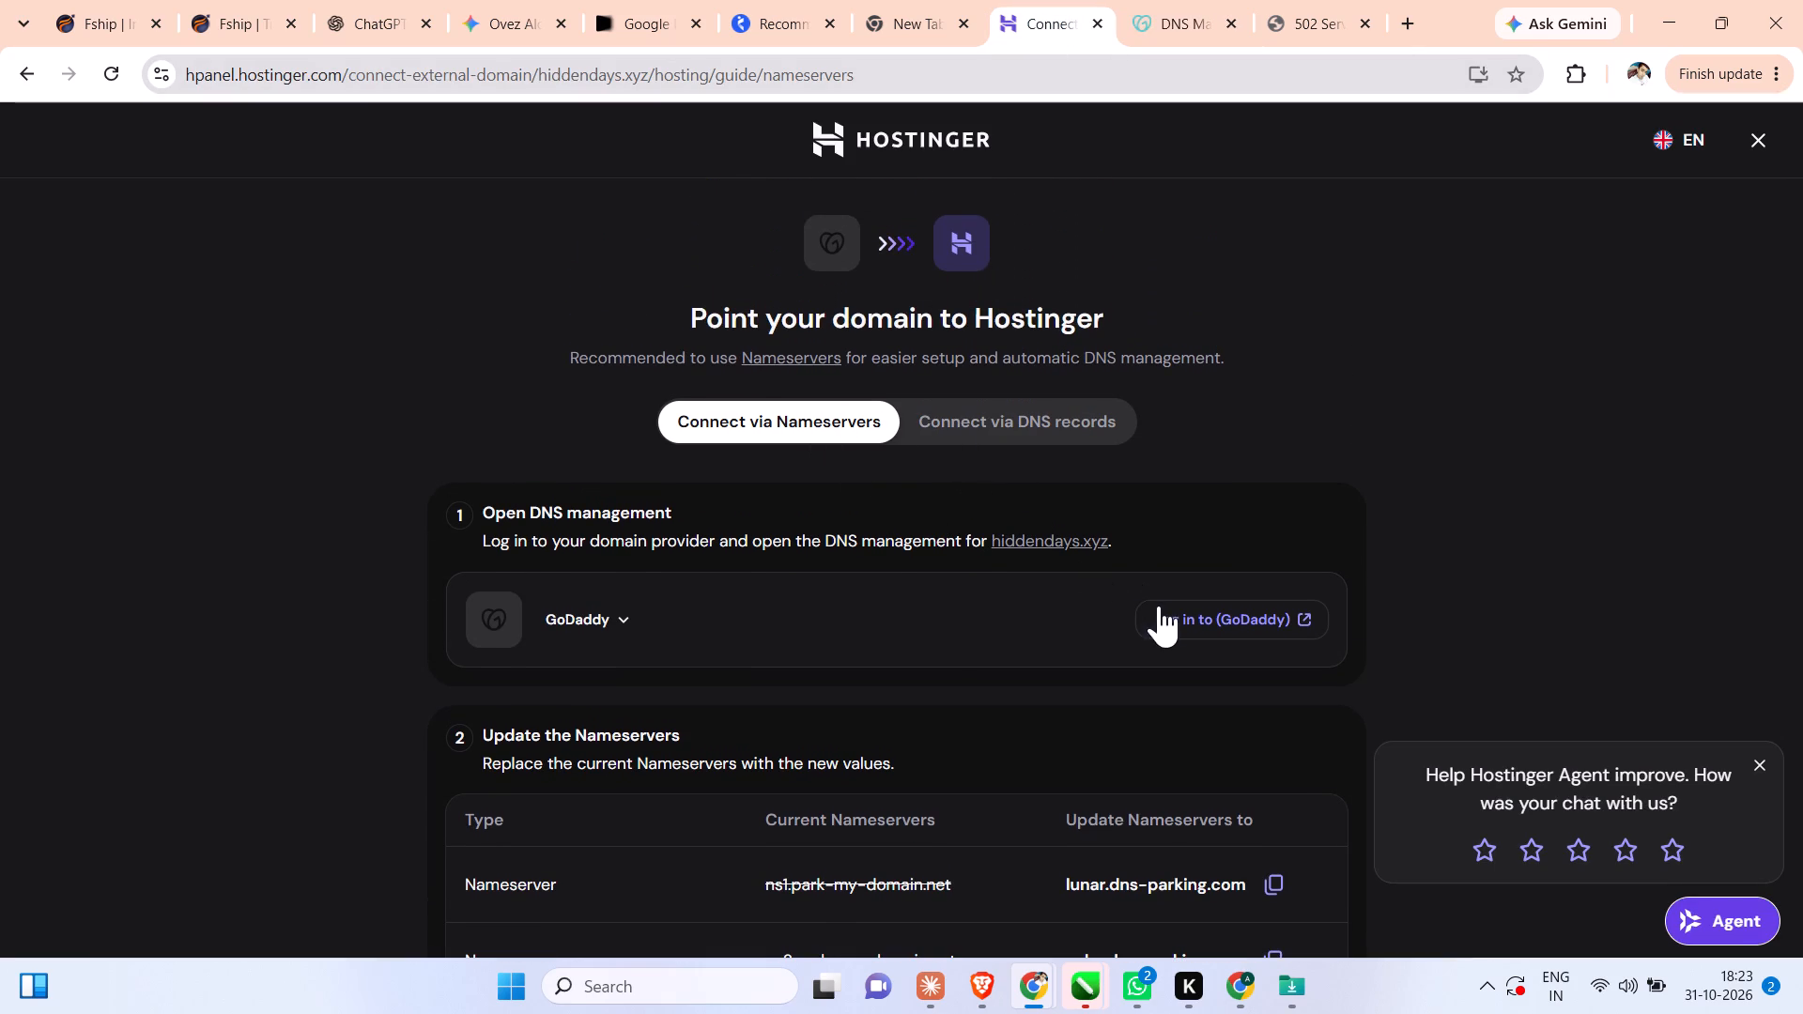
{"action": "scroll", "coordinate": [654, 611], "scroll_direction": "down", "scroll_amount": 7}
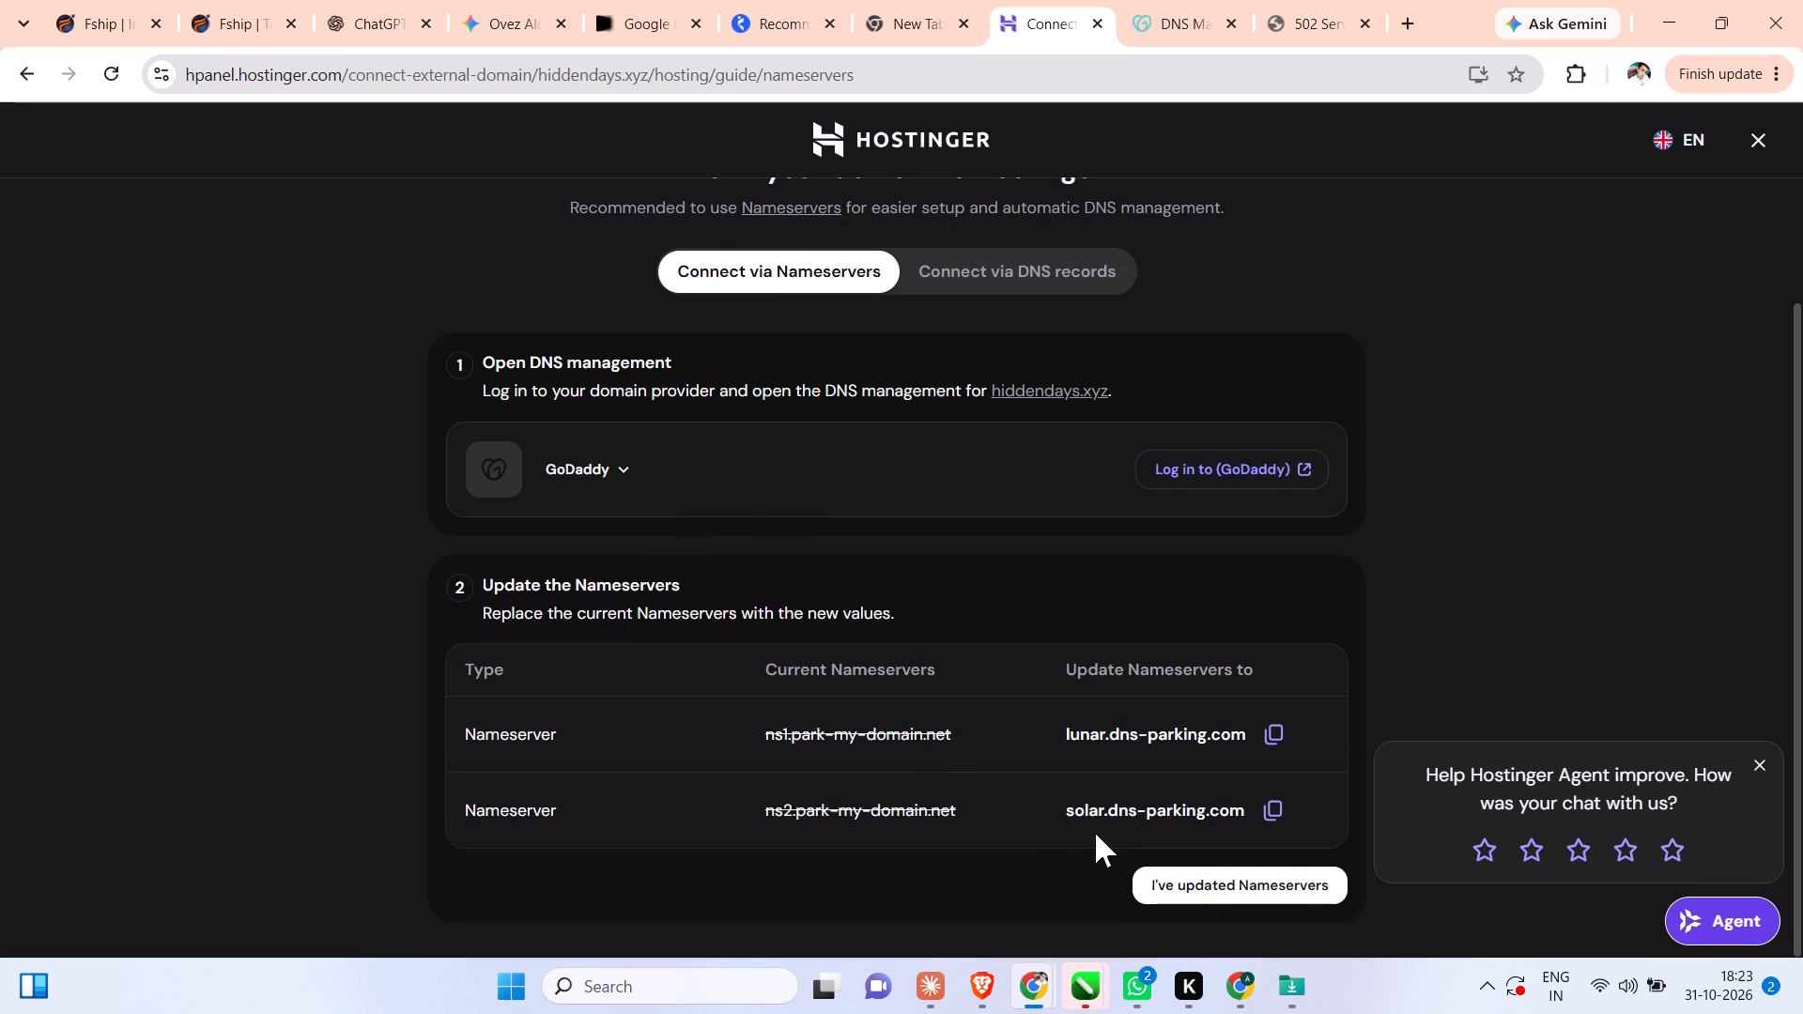
{"action": "left_click", "coordinate": [1179, 866]}
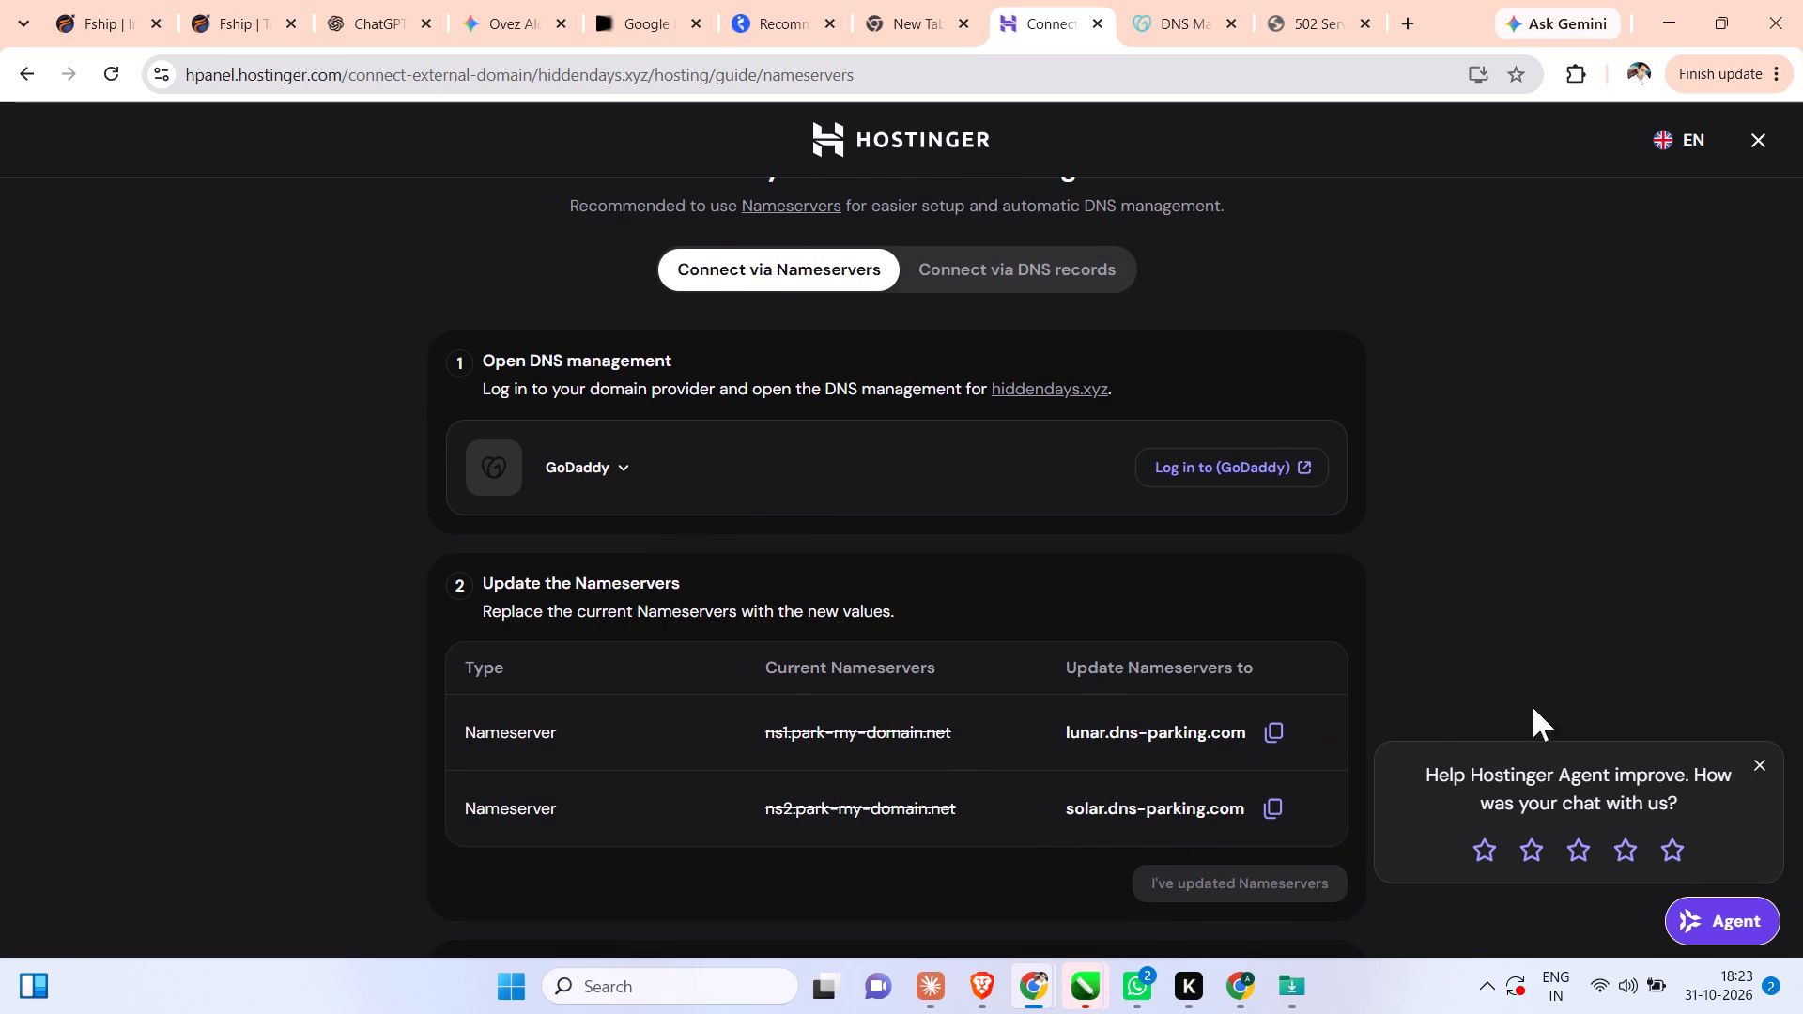
Dismiss the Hostinger Agent feedback prompt and close the connection guide to return to the hiddendays.xyz dashboard.
{"action": "left_click", "coordinate": [1764, 771]}
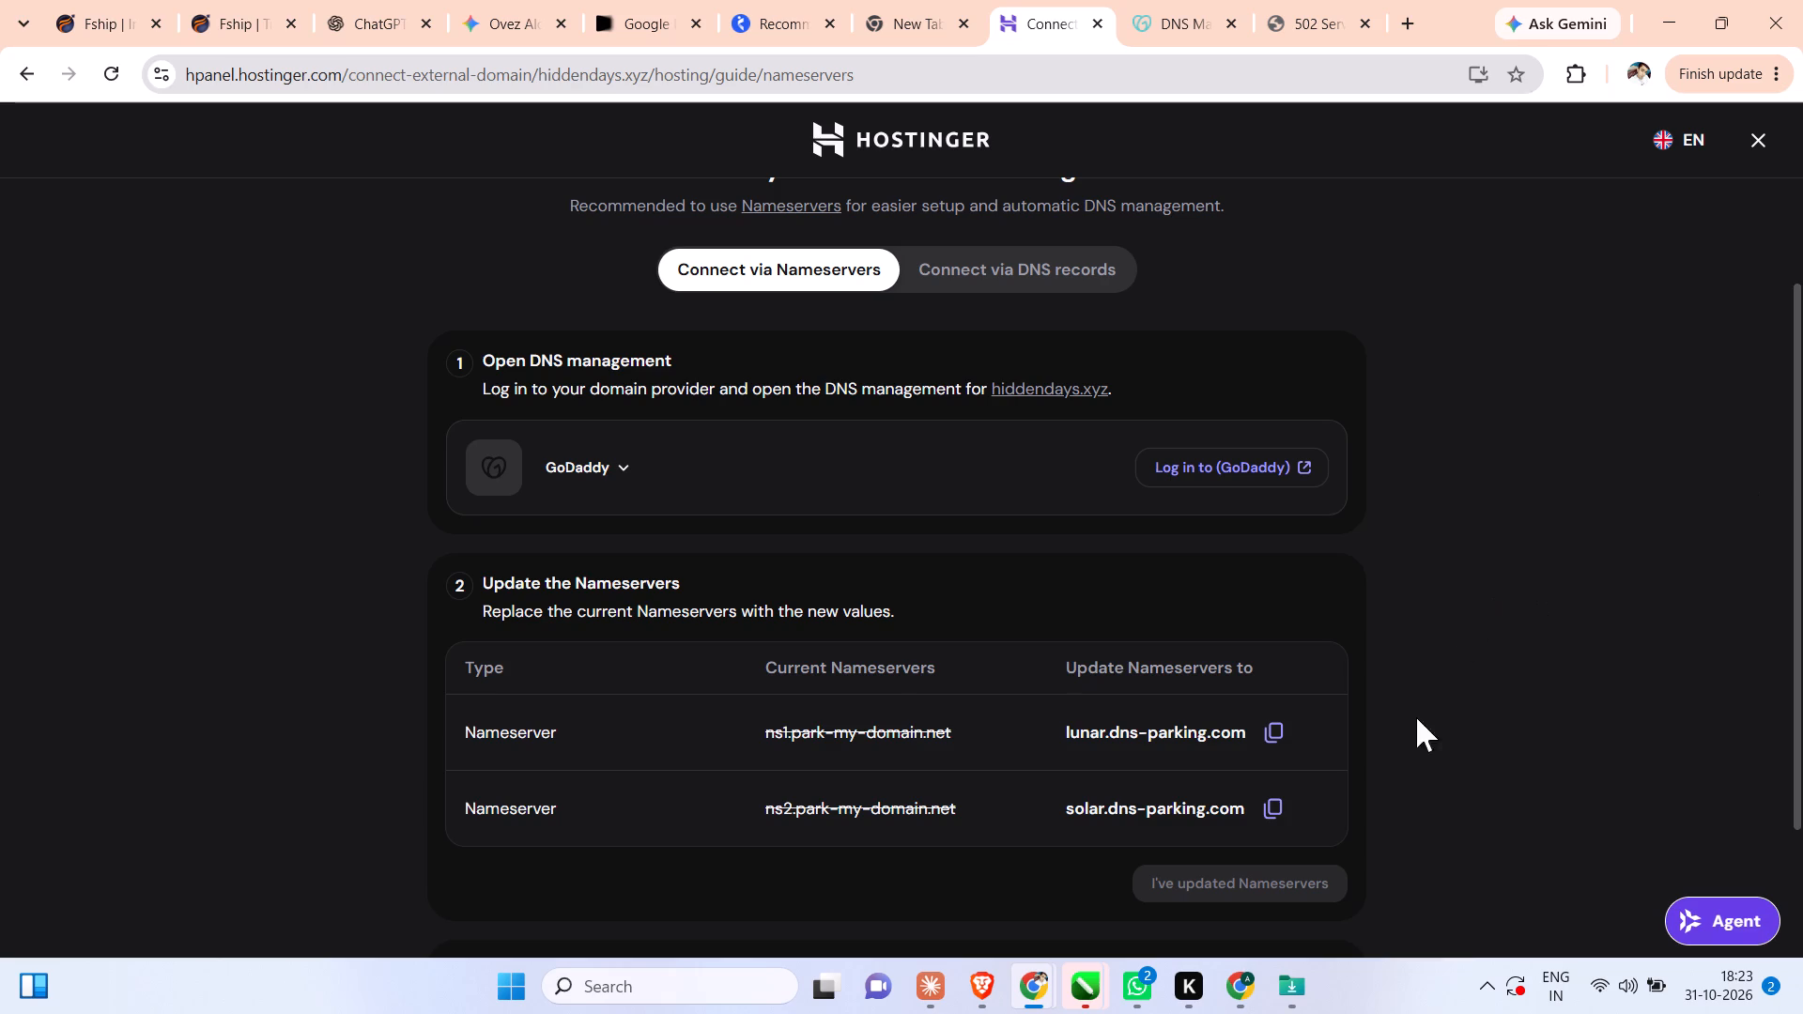
{"action": "left_click", "coordinate": [1660, 148]}
{"action": "left_click", "coordinate": [1660, 148]}
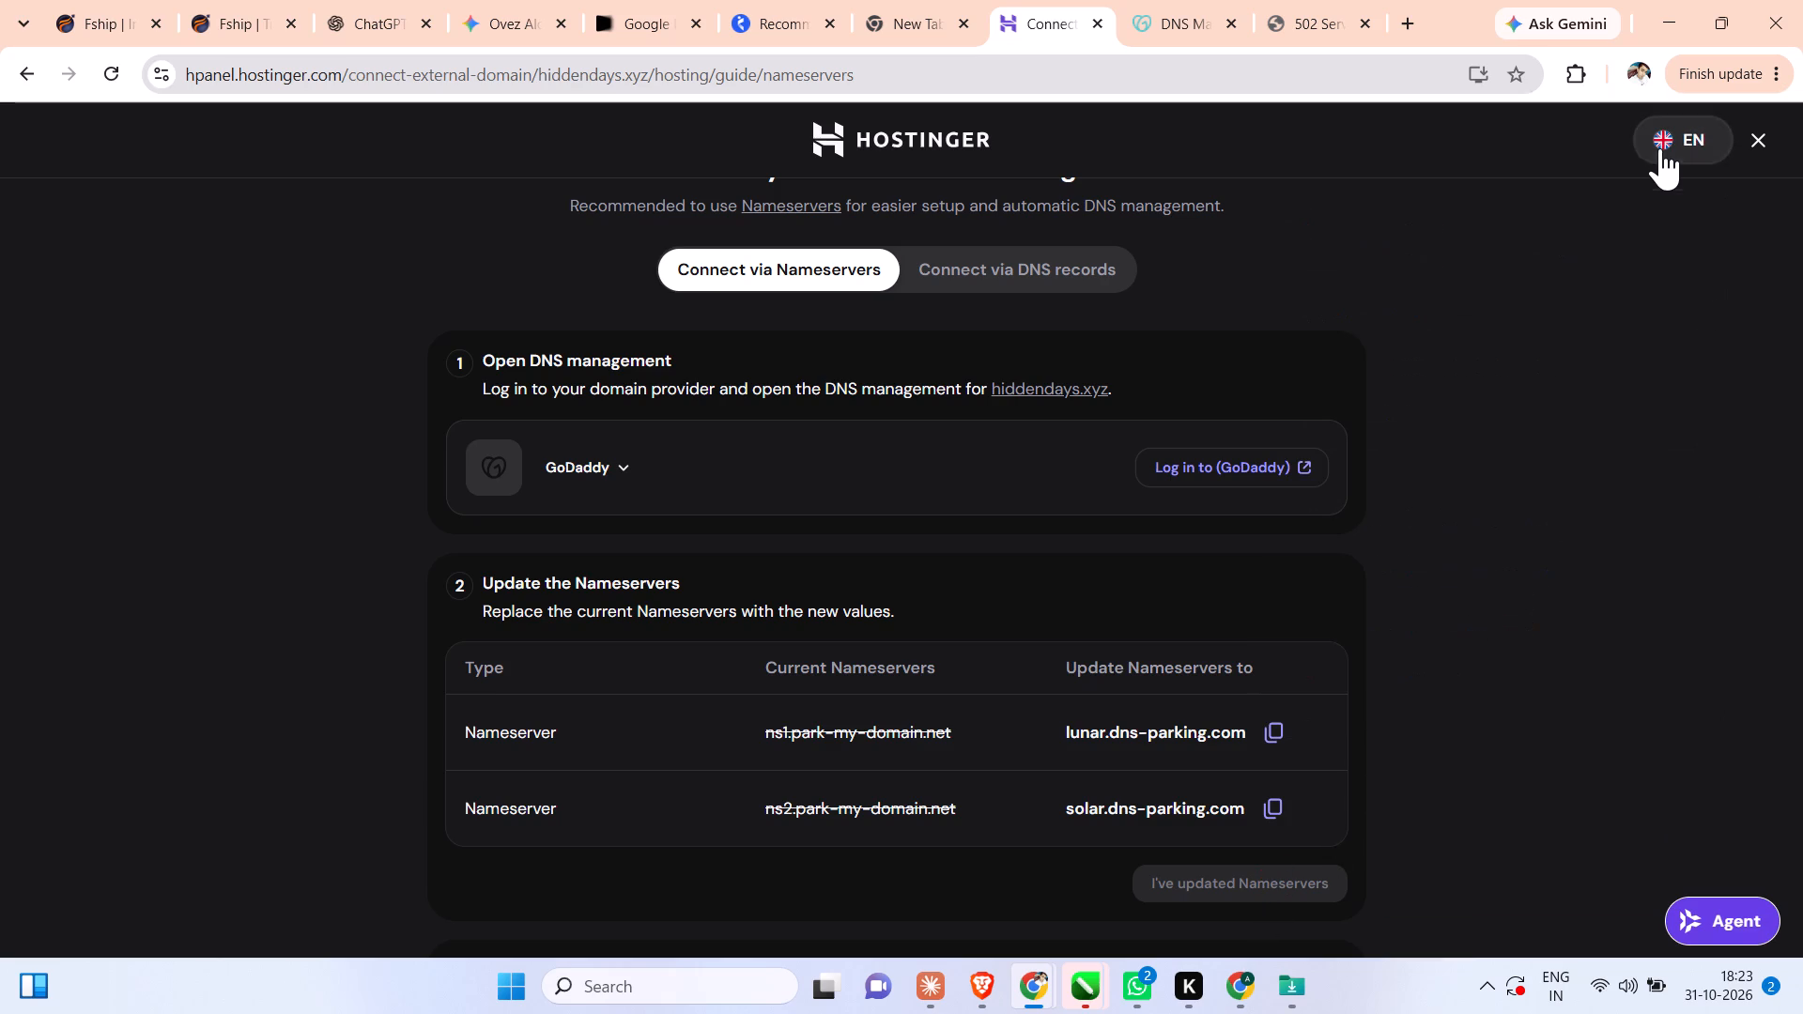
{"action": "scroll", "coordinate": [1216, 746], "scroll_direction": "down", "scroll_amount": 7}
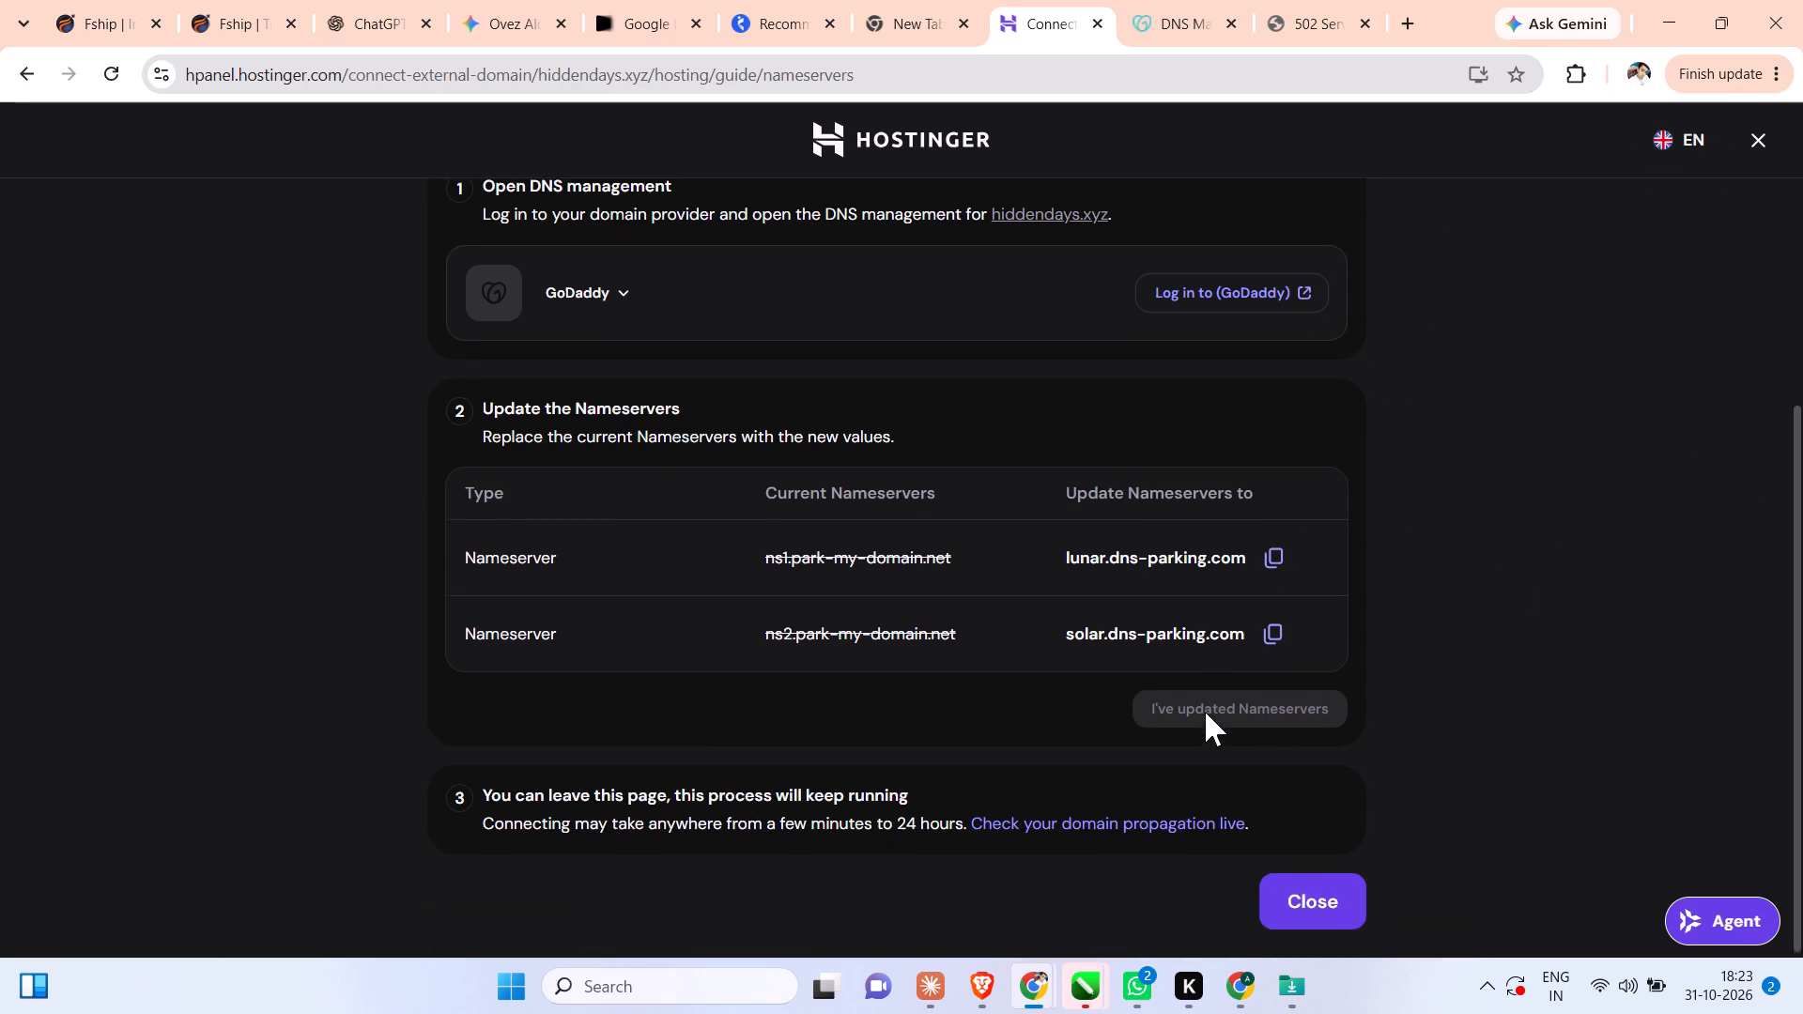
{"action": "scroll", "coordinate": [1205, 712], "scroll_direction": "down", "scroll_amount": 7}
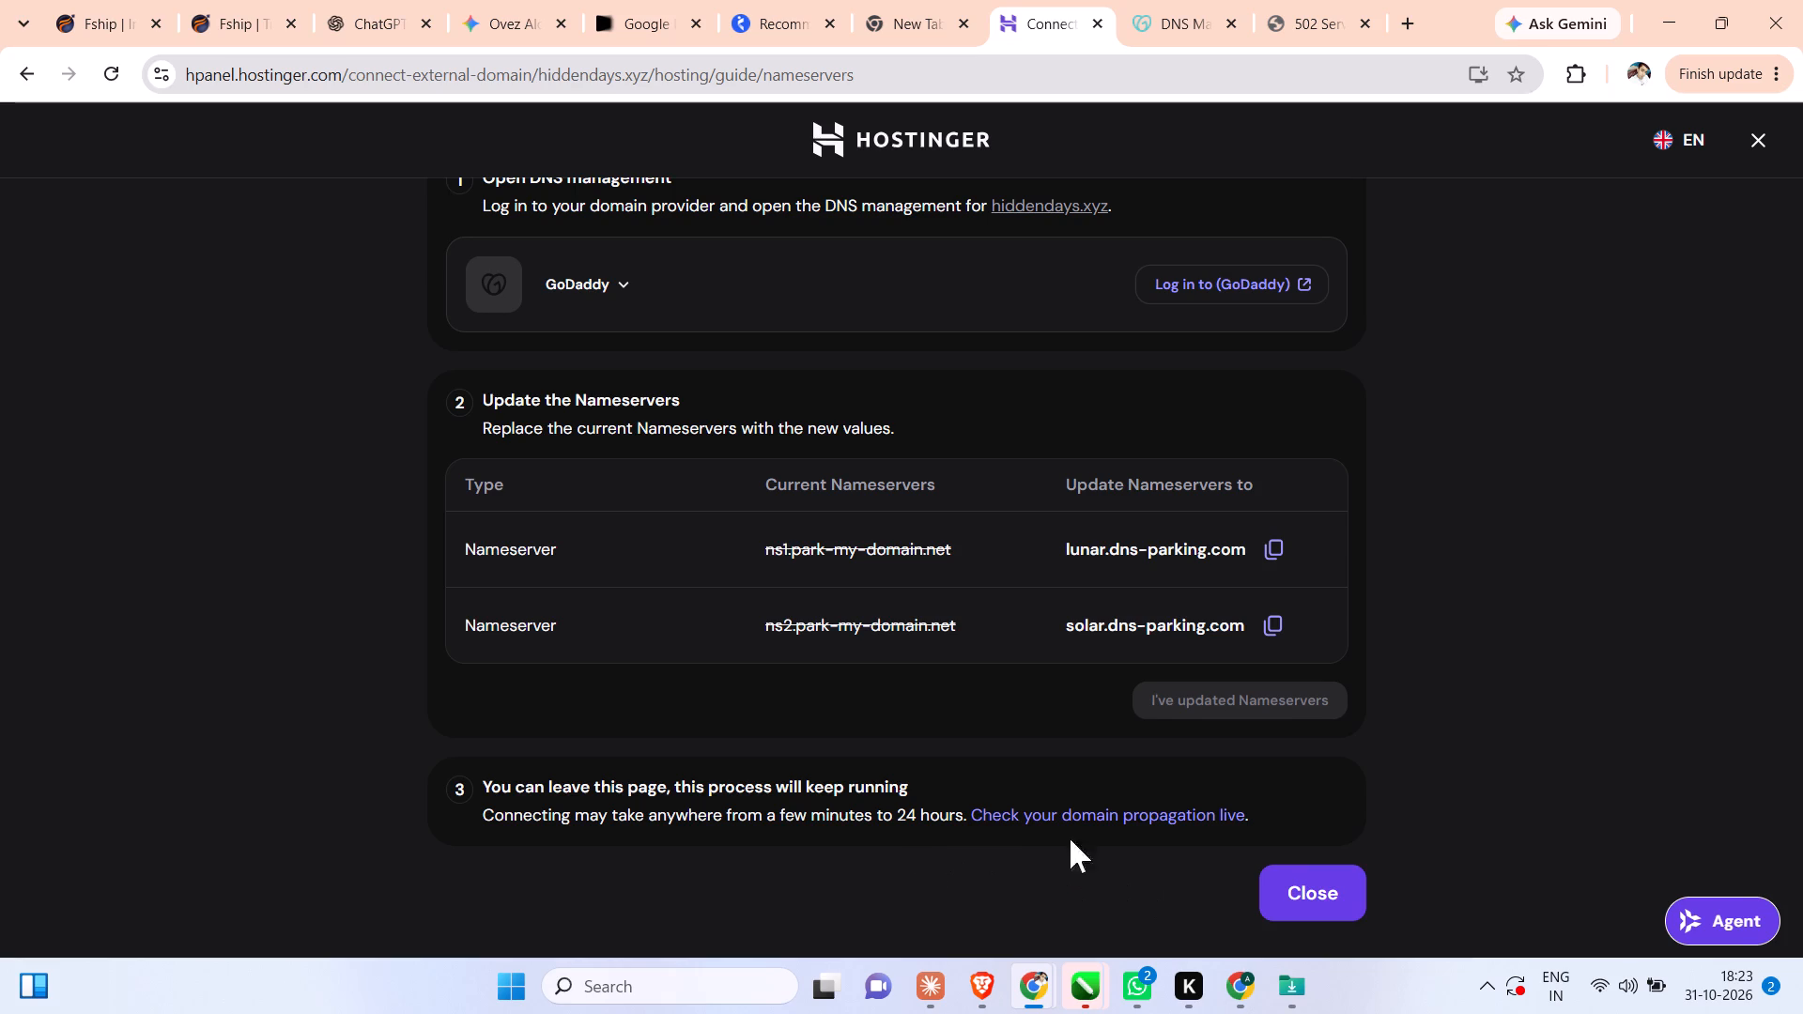
{"action": "left_click", "coordinate": [1346, 872]}
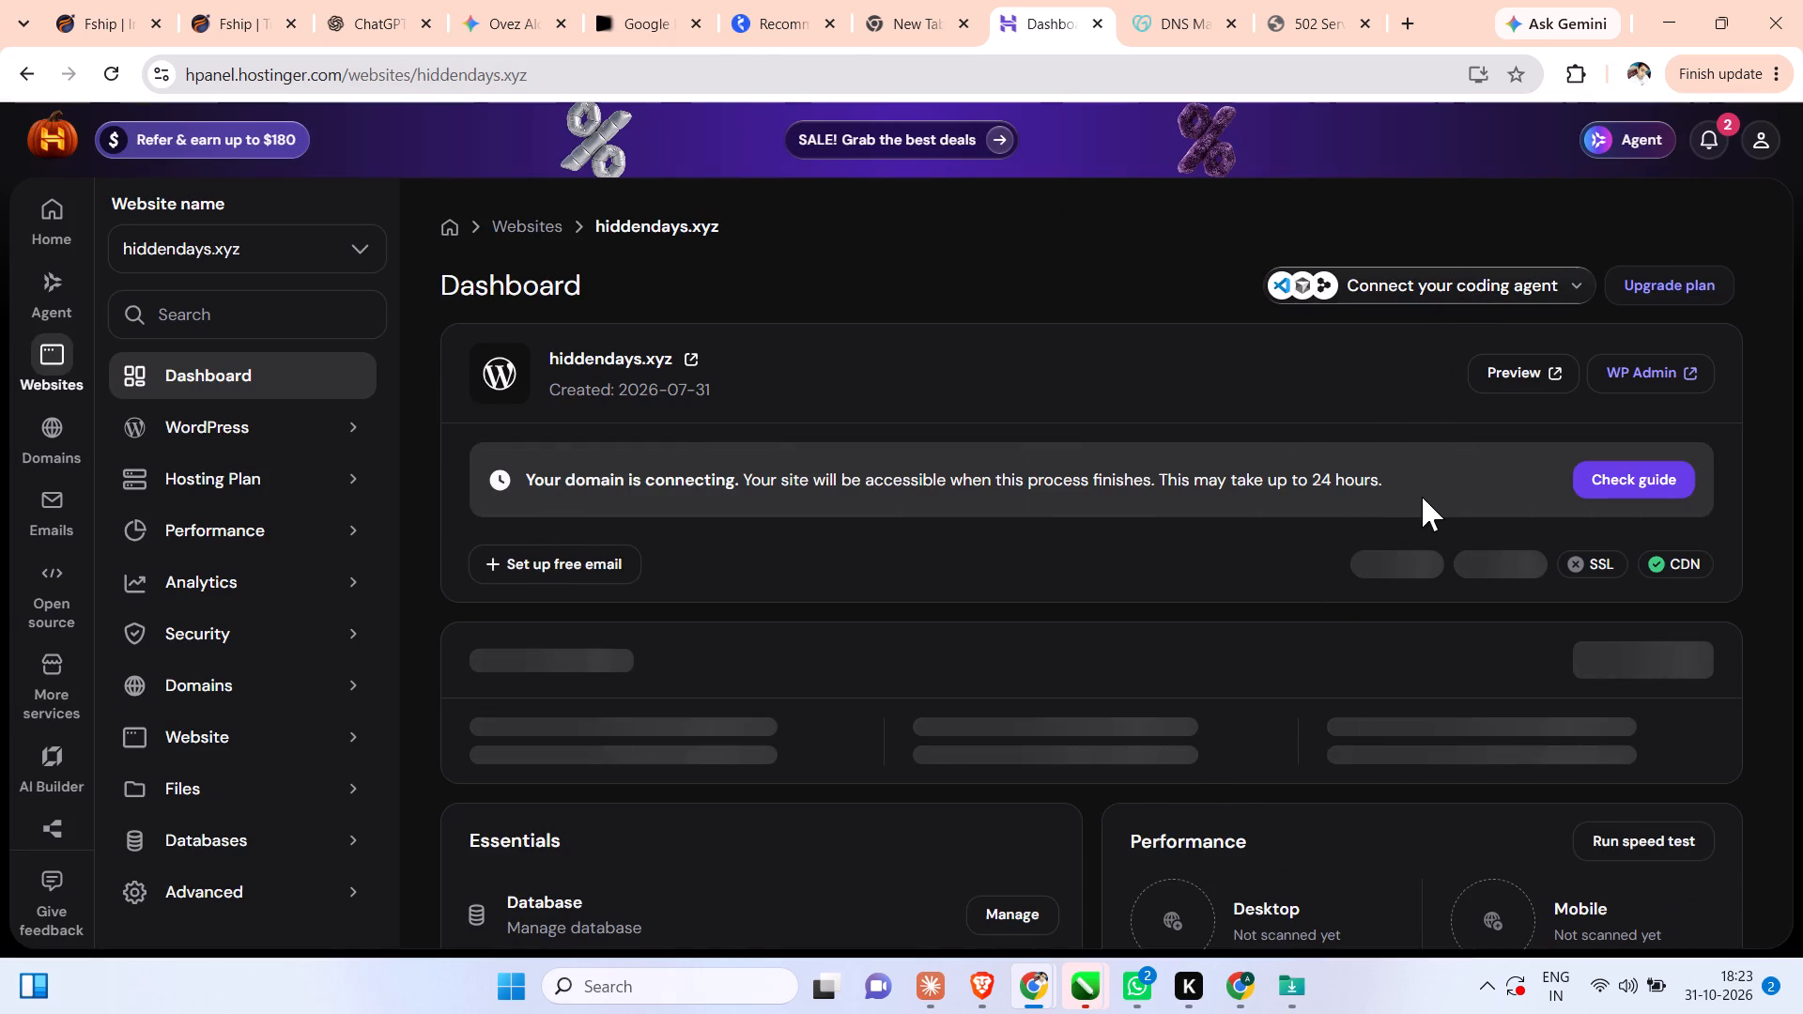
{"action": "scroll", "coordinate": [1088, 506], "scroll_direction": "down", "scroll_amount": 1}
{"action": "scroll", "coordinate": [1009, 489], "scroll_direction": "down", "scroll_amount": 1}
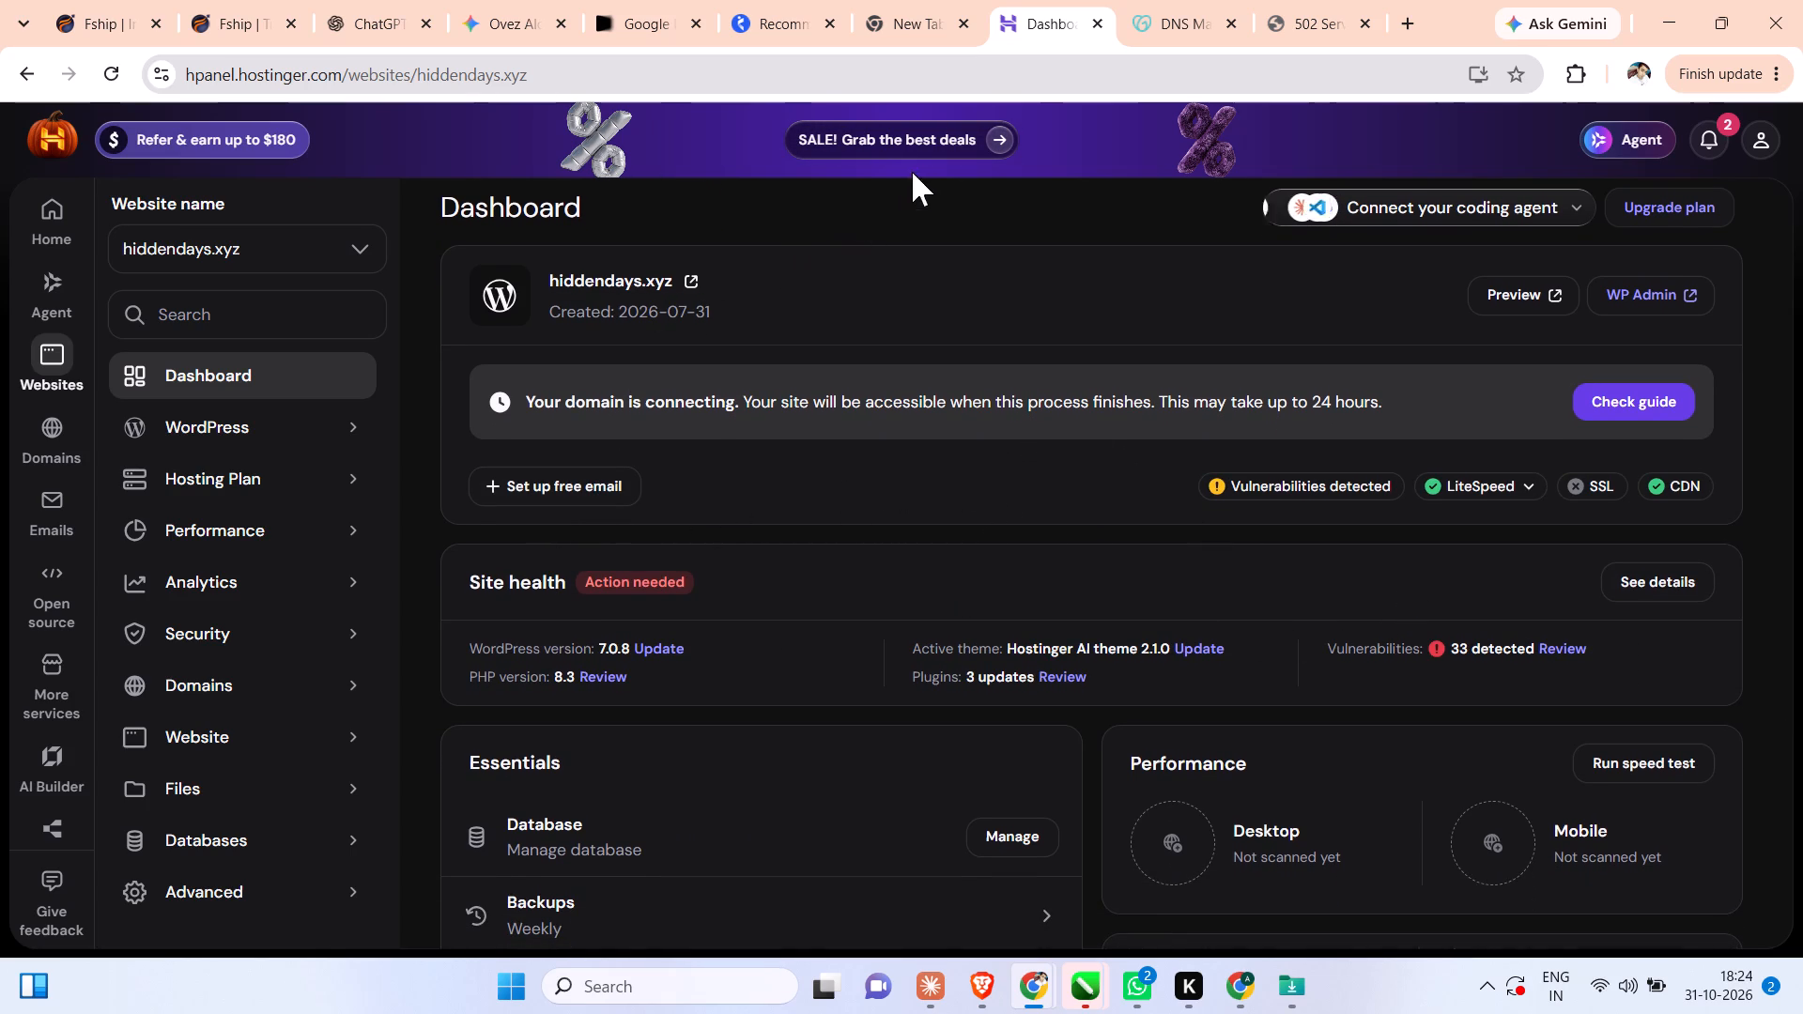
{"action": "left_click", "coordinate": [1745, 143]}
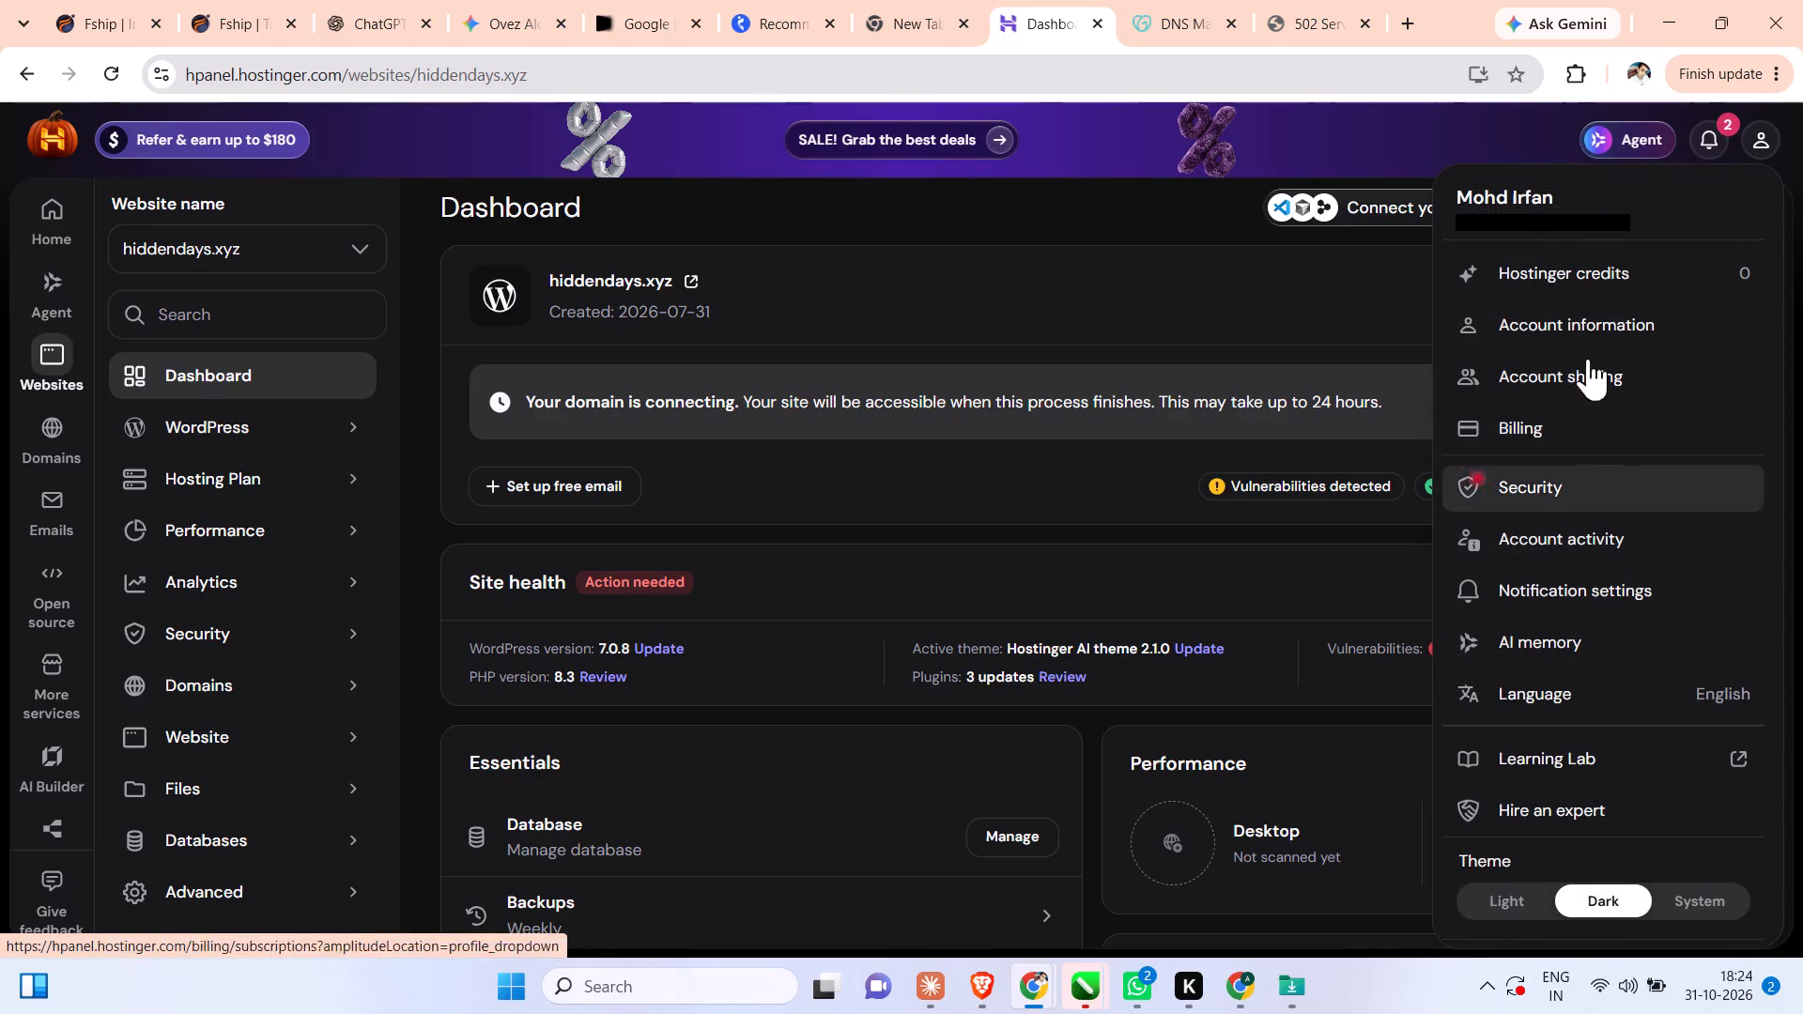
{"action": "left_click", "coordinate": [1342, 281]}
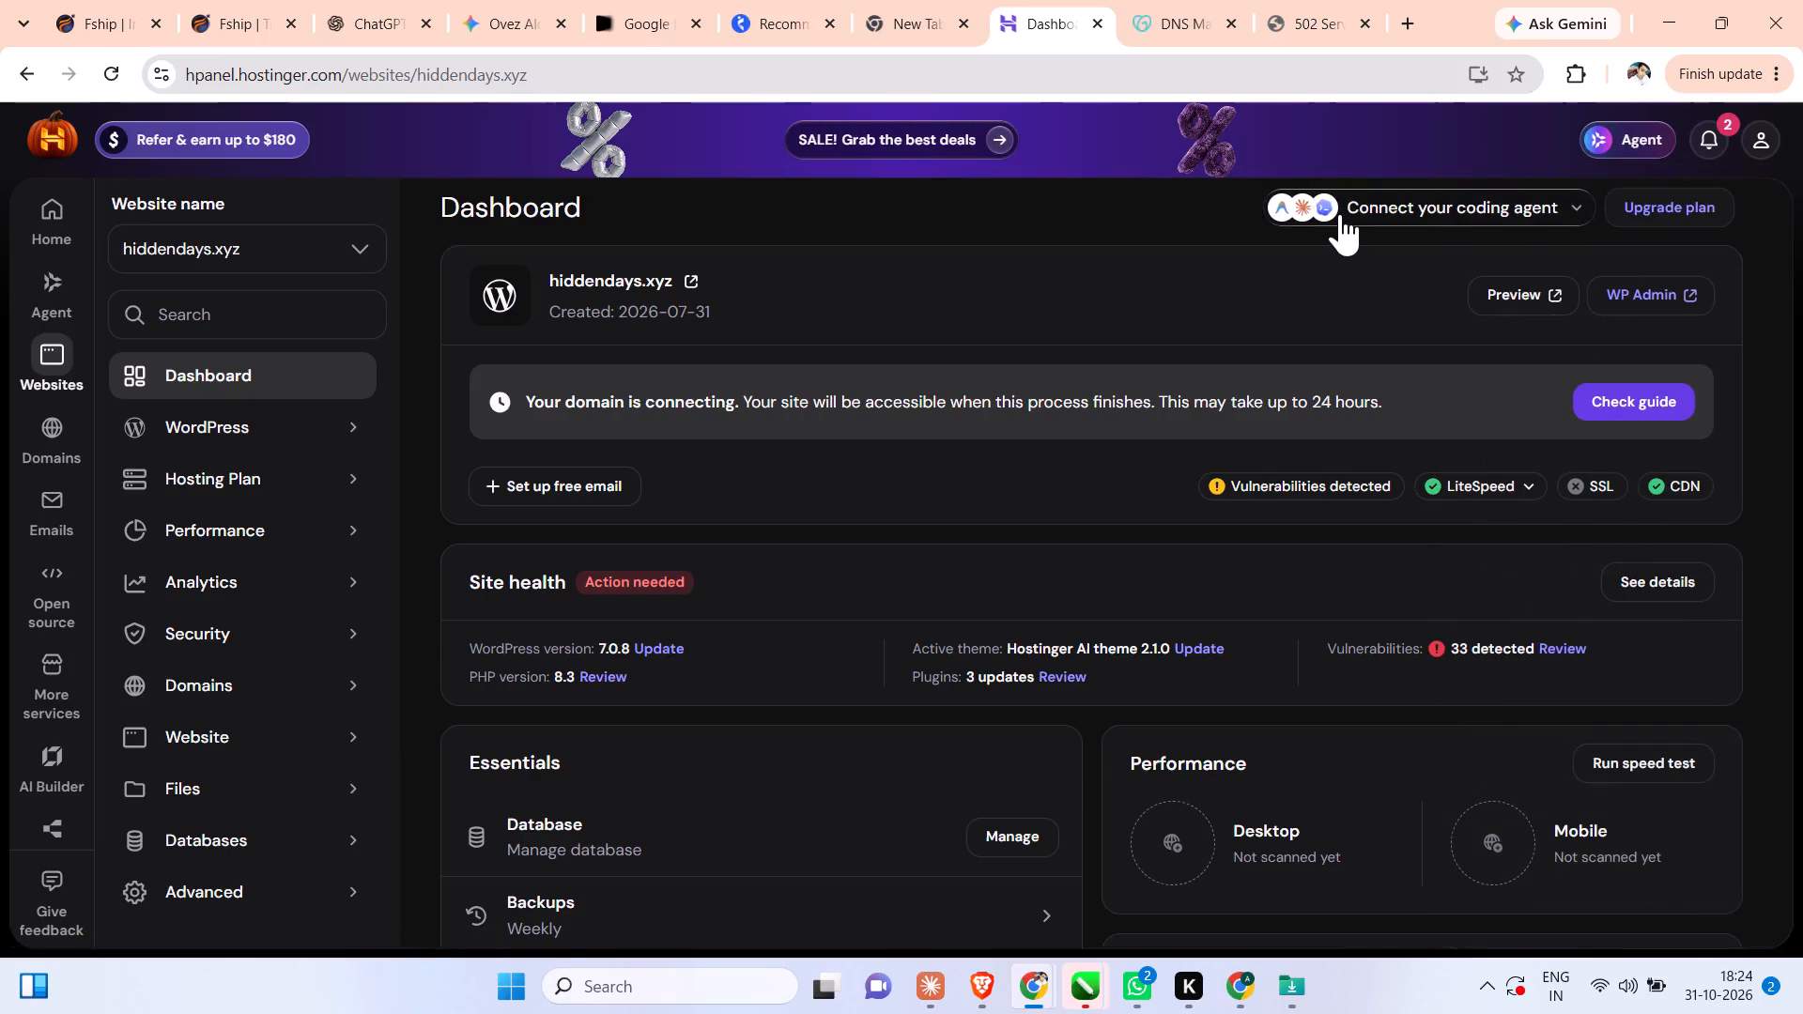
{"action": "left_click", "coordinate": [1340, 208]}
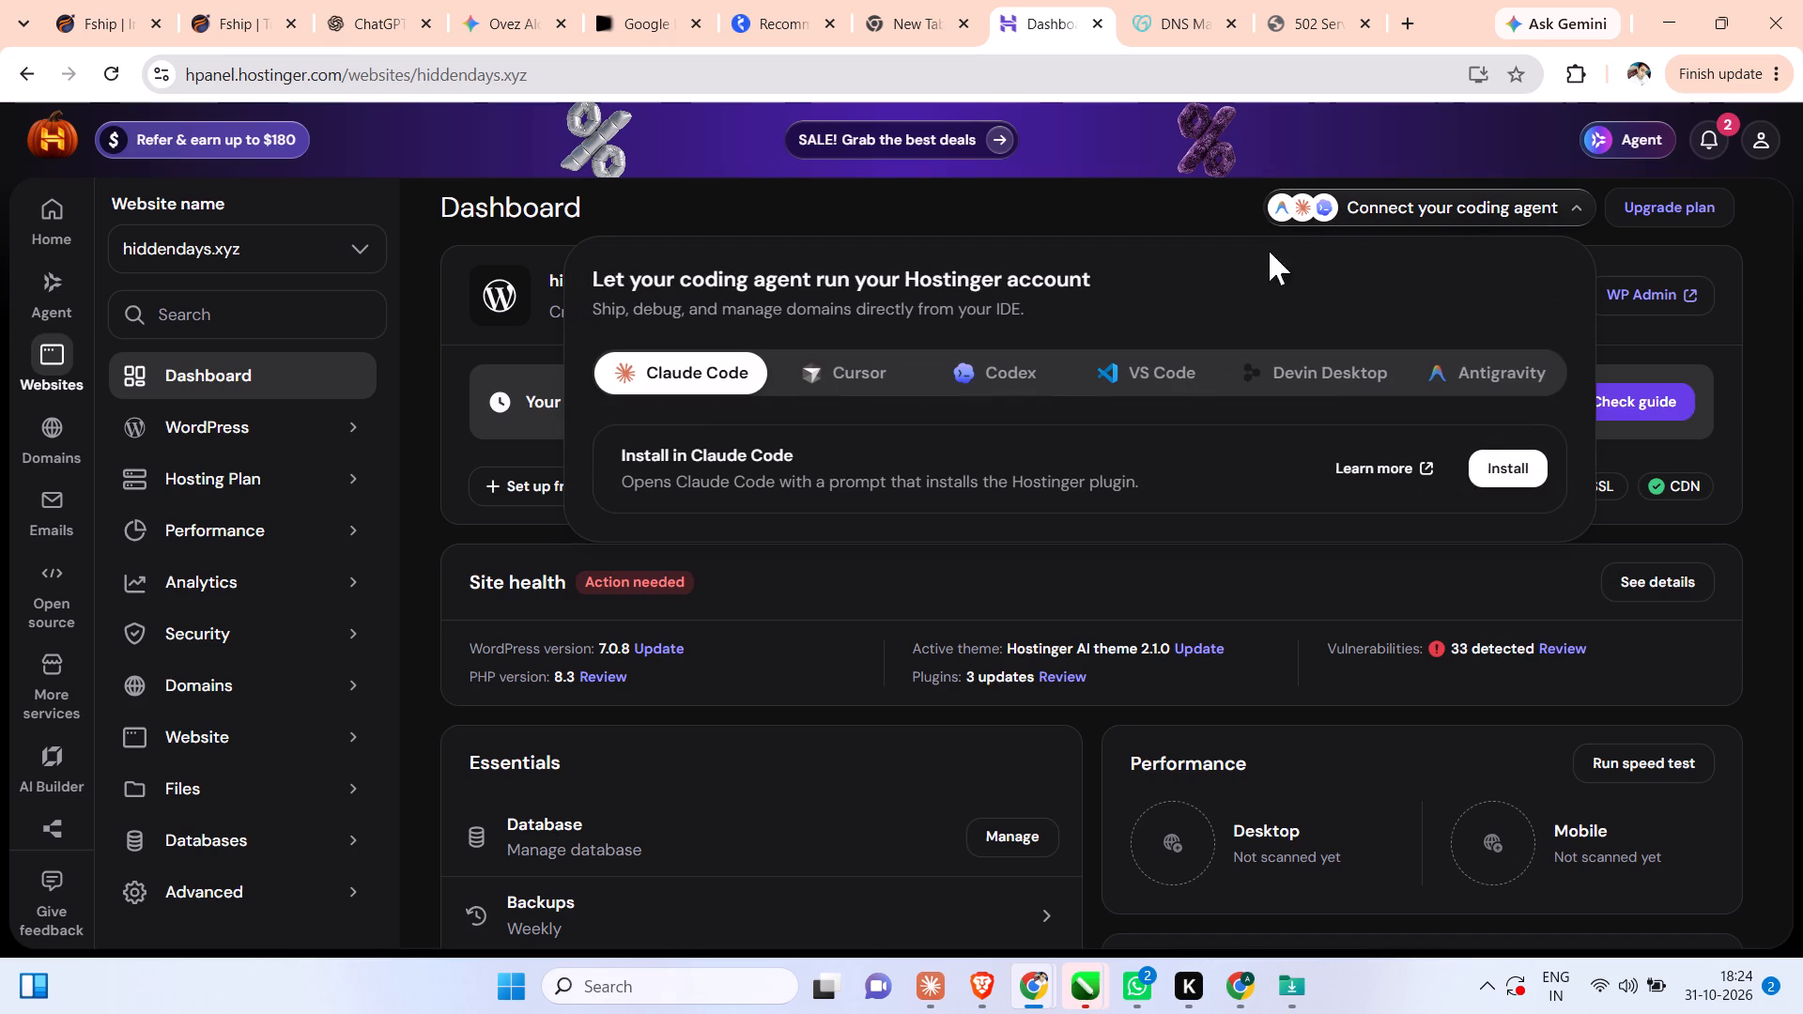
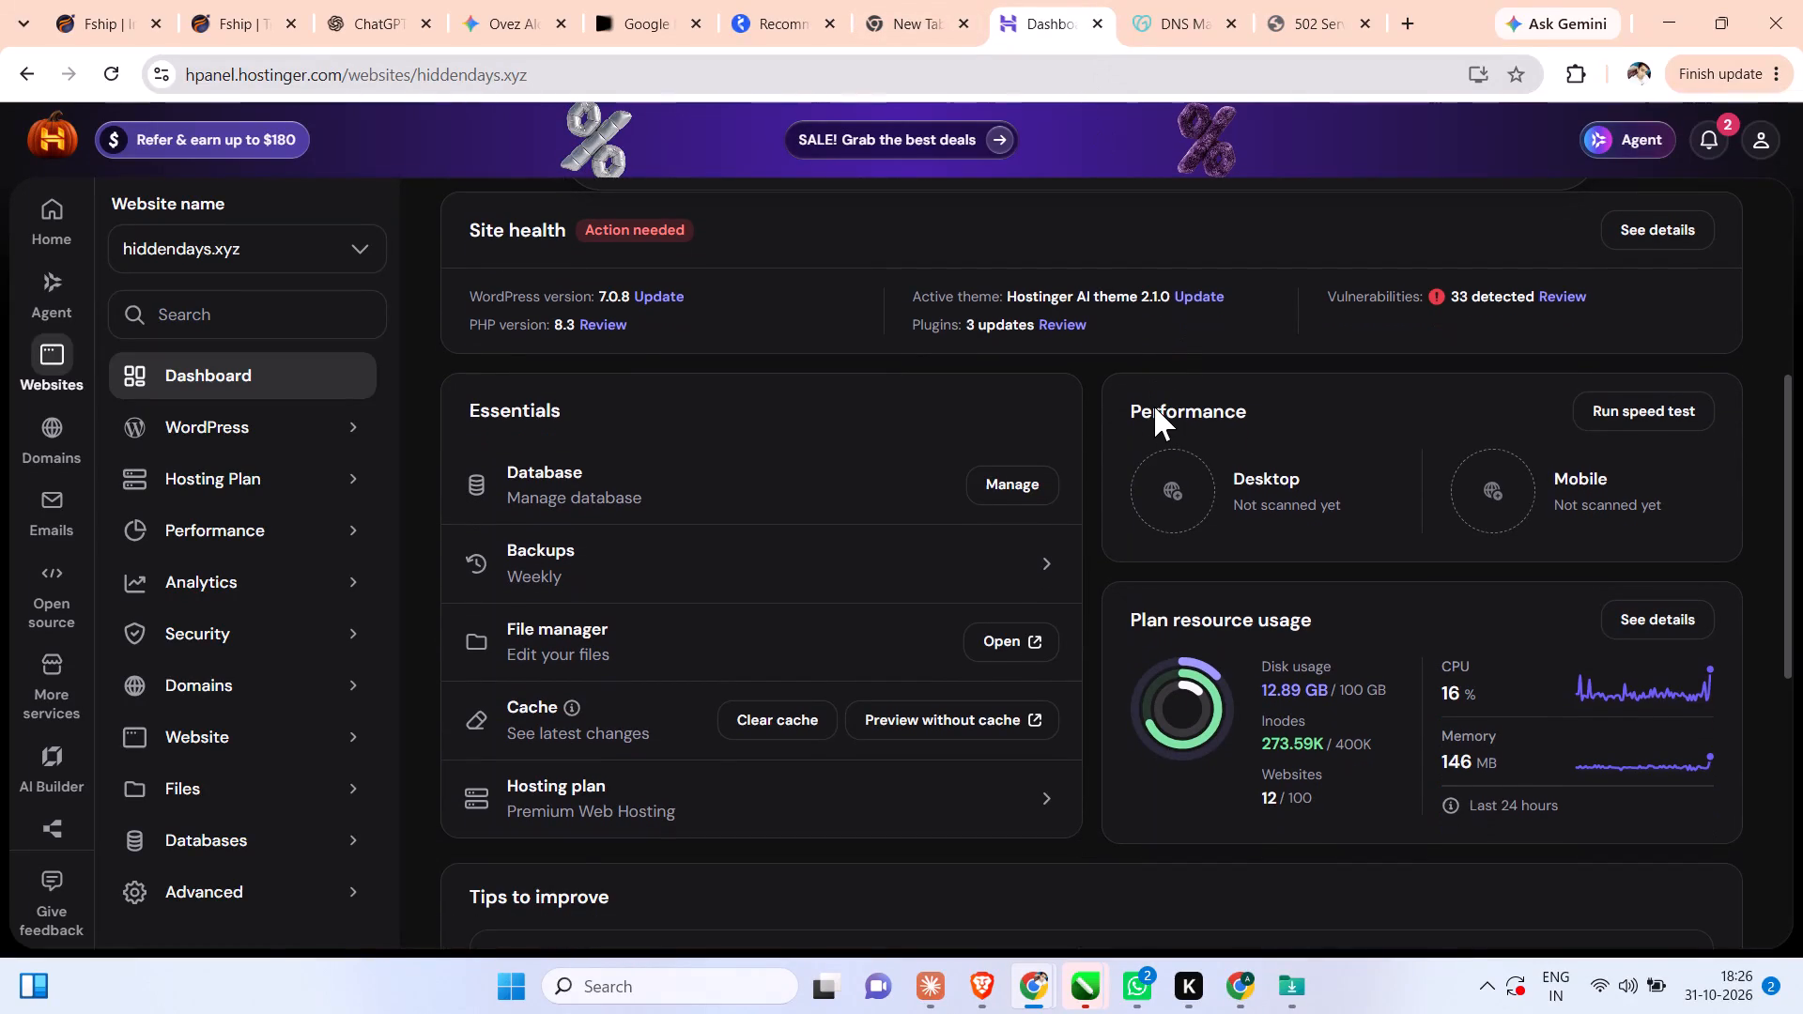
Dismiss the coding agent pop-up and examine the domain connection status, site health and resource sections on the hiddendays.xyz dashboard.
{"action": "scroll", "coordinate": [1214, 289], "scroll_direction": "up", "scroll_amount": 15}
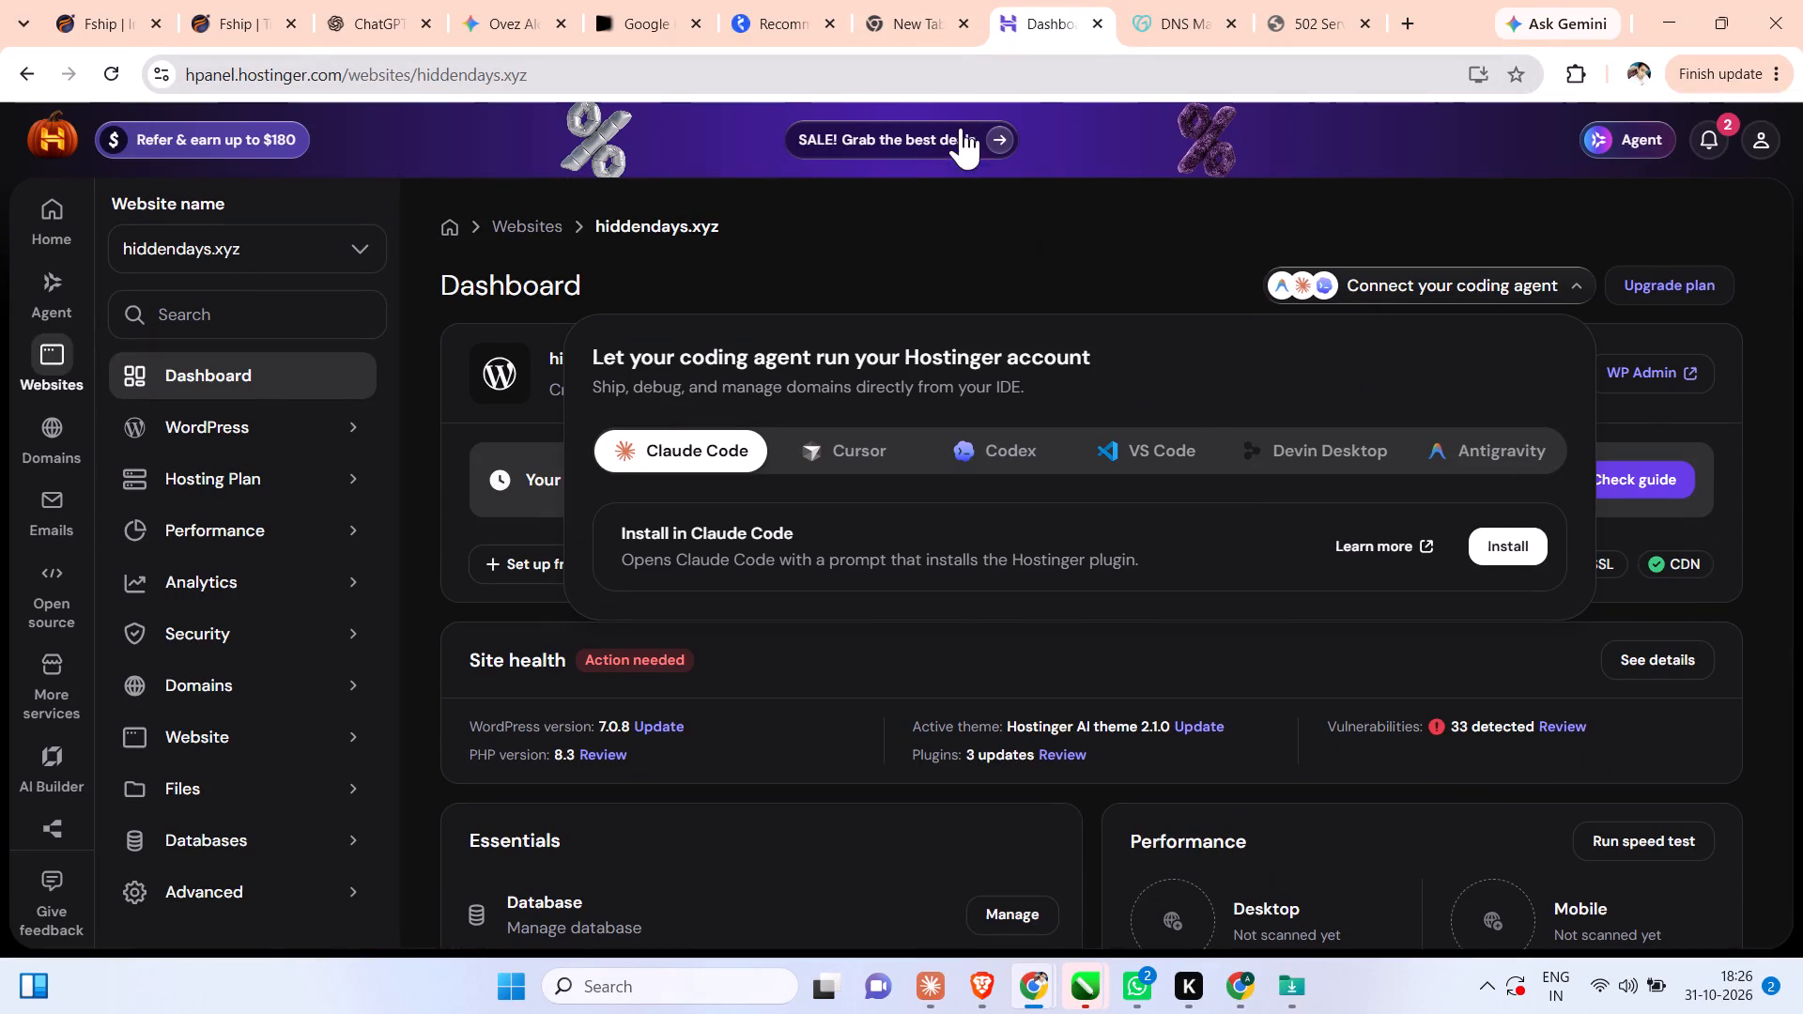
{"action": "scroll", "coordinate": [953, 369], "scroll_direction": "down", "scroll_amount": 10}
{"action": "scroll", "coordinate": [793, 615], "scroll_direction": "down", "scroll_amount": 4}
{"action": "left_click", "coordinate": [1750, 349]}
{"action": "scroll", "coordinate": [1750, 349], "scroll_direction": "down", "scroll_amount": 2}
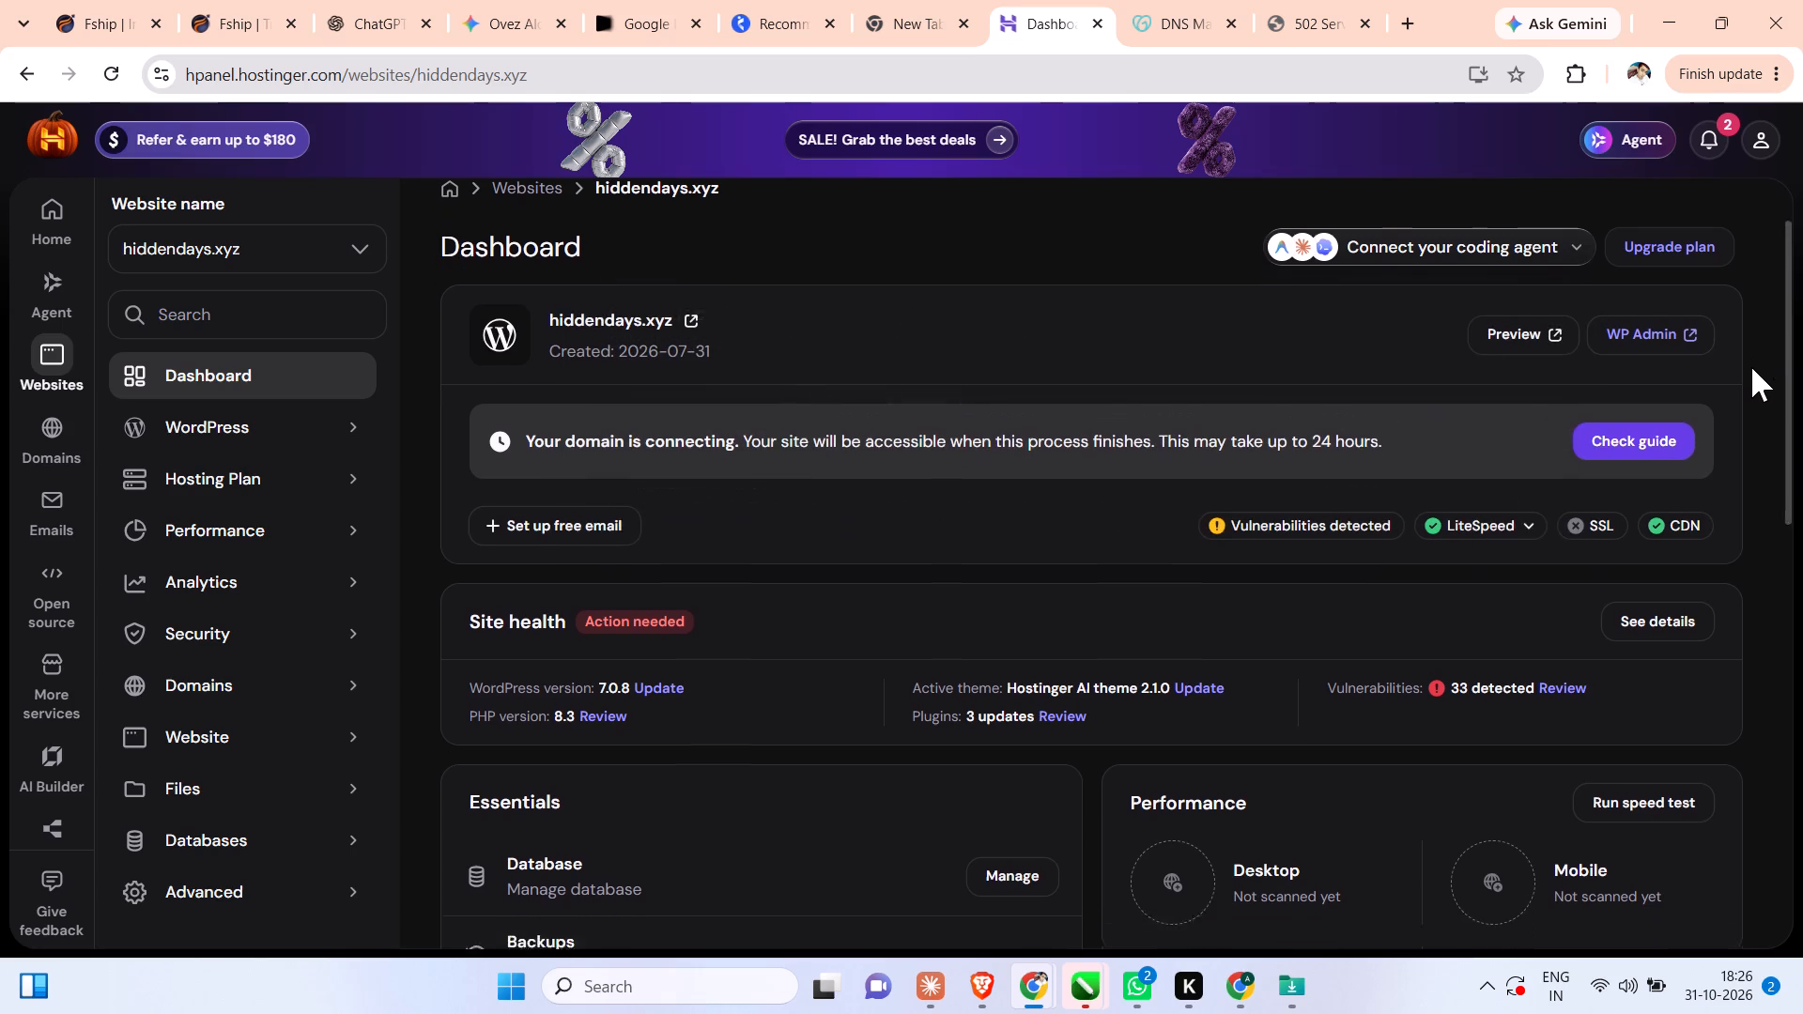
{"action": "scroll", "coordinate": [1751, 367], "scroll_direction": "down", "scroll_amount": 2}
{"action": "scroll", "coordinate": [1286, 497], "scroll_direction": "down", "scroll_amount": 1}
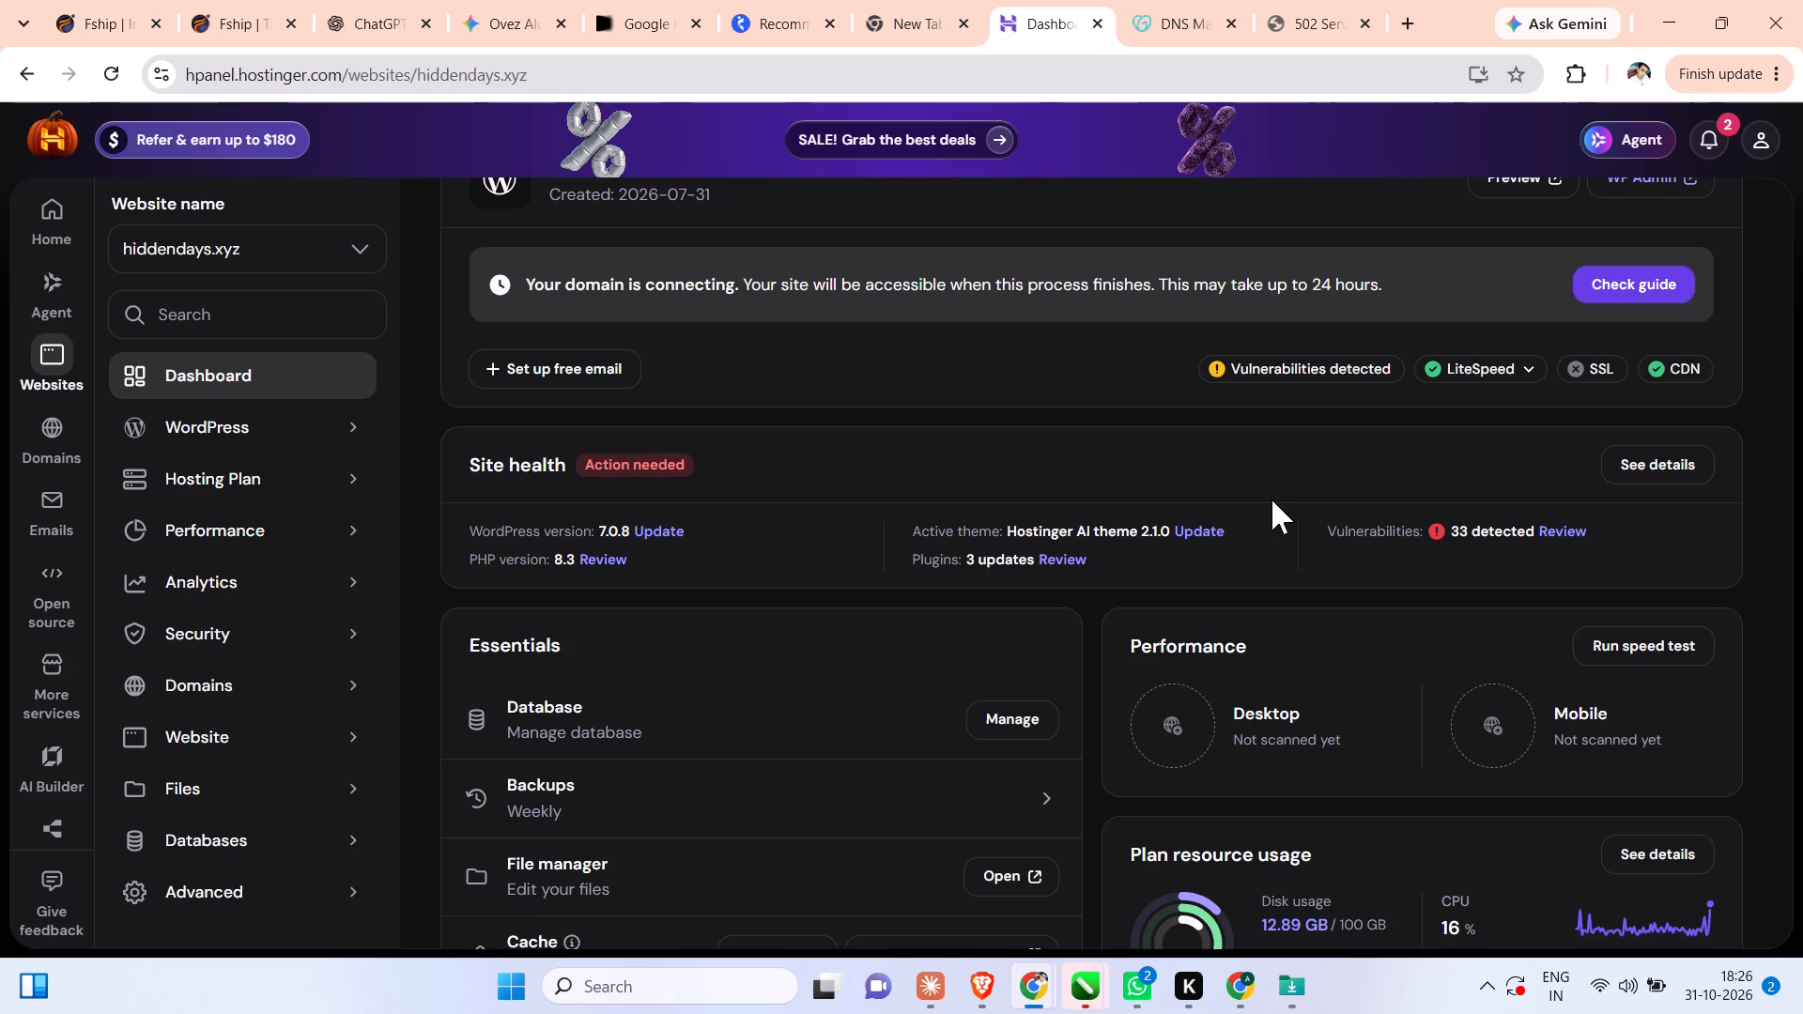
{"action": "scroll", "coordinate": [1376, 667], "scroll_direction": "down", "scroll_amount": 4}
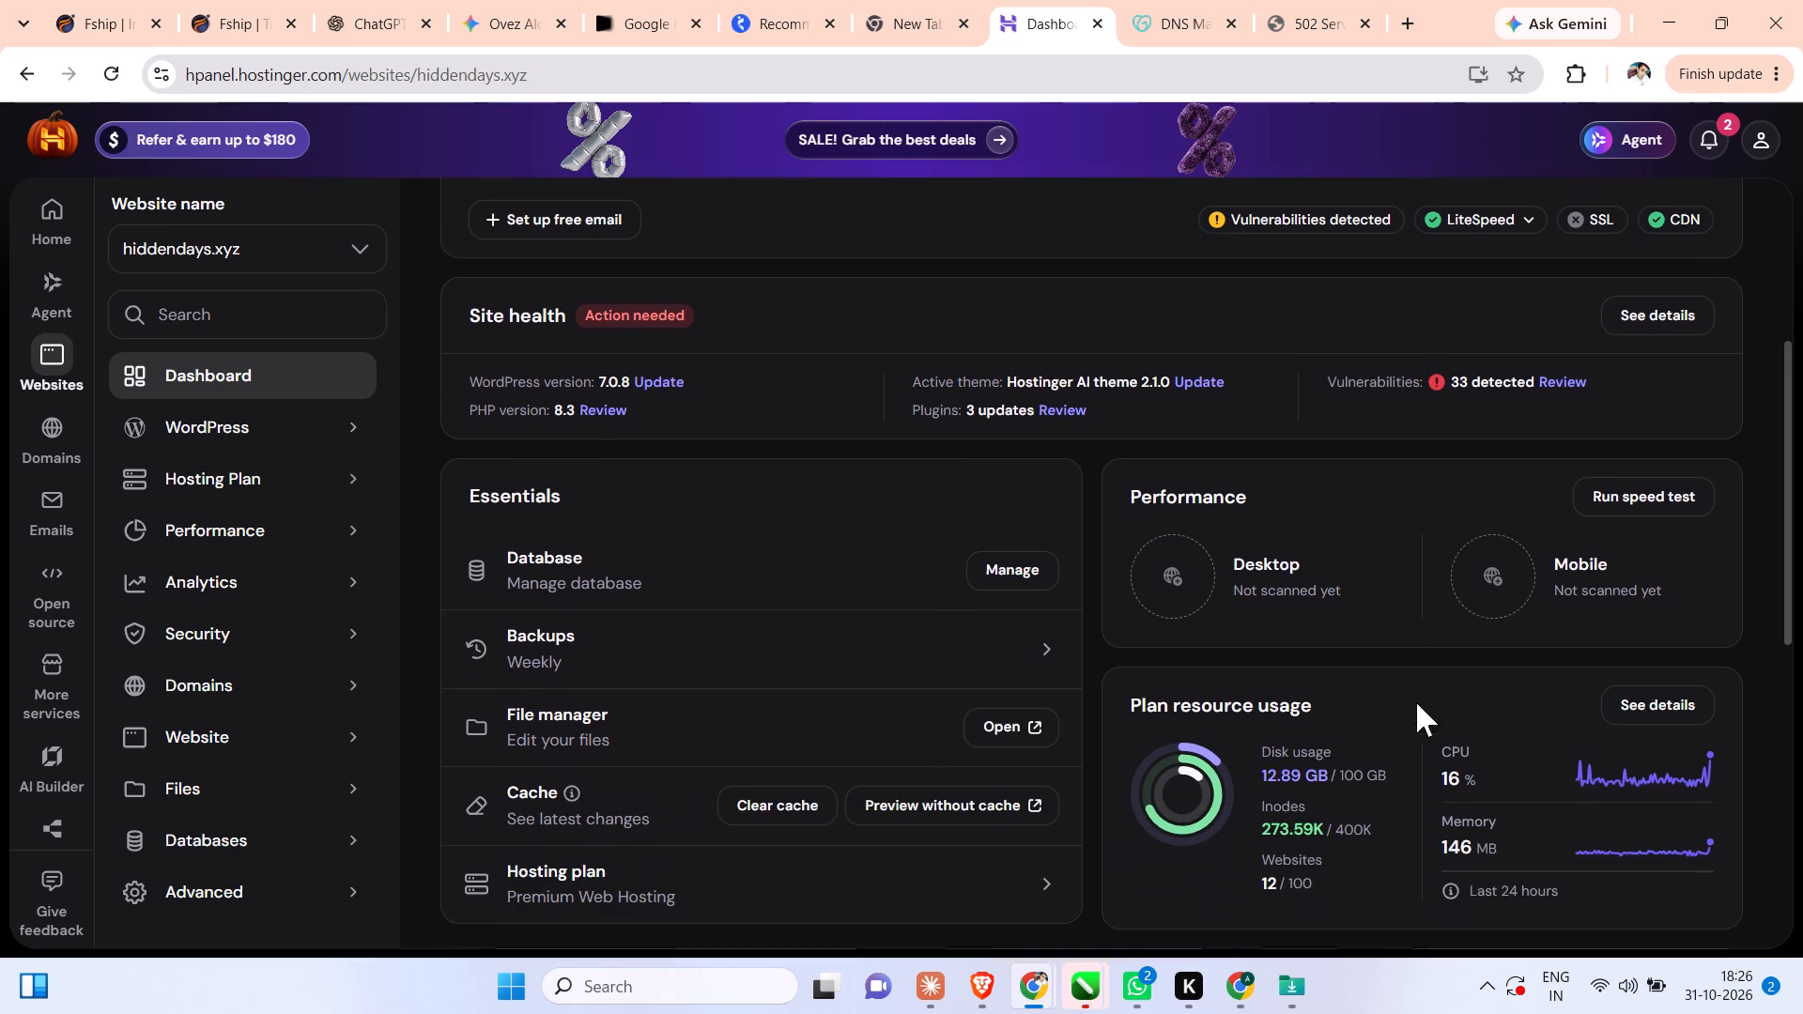
Reopen the domain connection guide for hiddendays.xyz and confirm again that the nameservers have been updated.
{"action": "scroll", "coordinate": [1580, 451], "scroll_direction": "up", "scroll_amount": 6}
{"action": "scroll", "coordinate": [1456, 427], "scroll_direction": "up", "scroll_amount": 1}
{"action": "left_click", "coordinate": [1606, 396]}
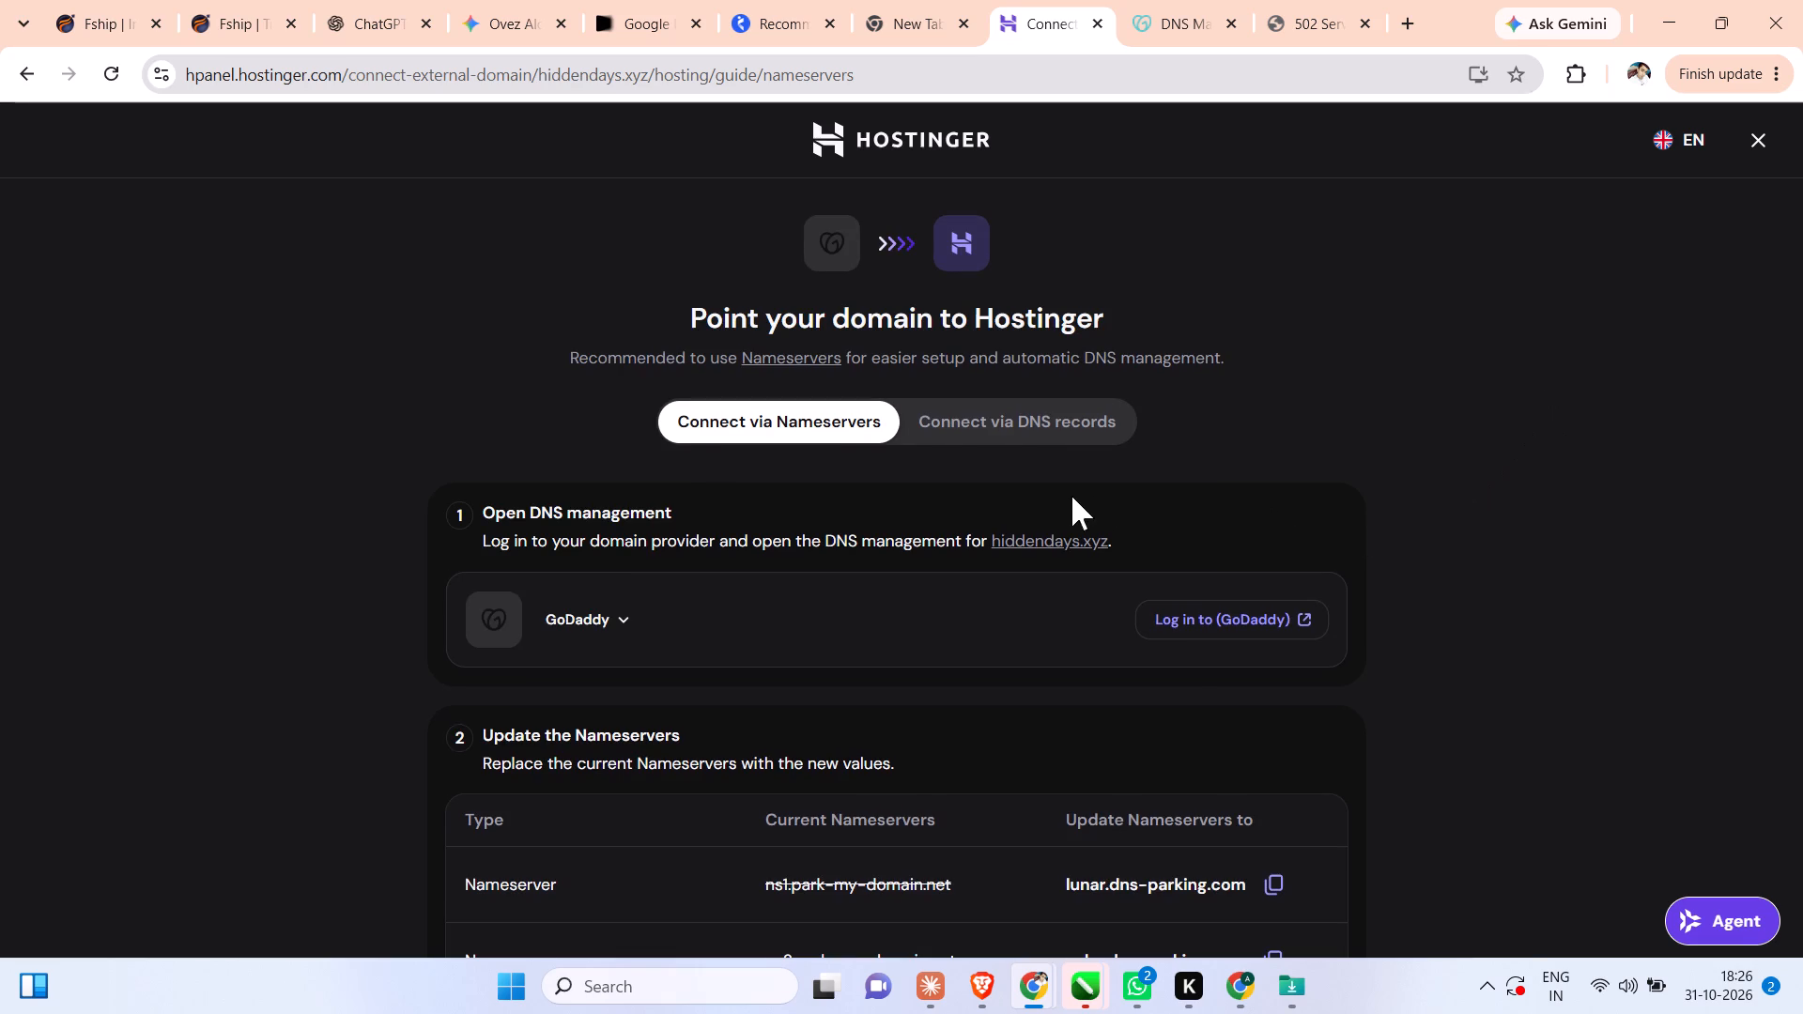
{"action": "scroll", "coordinate": [1071, 496], "scroll_direction": "down", "scroll_amount": 8}
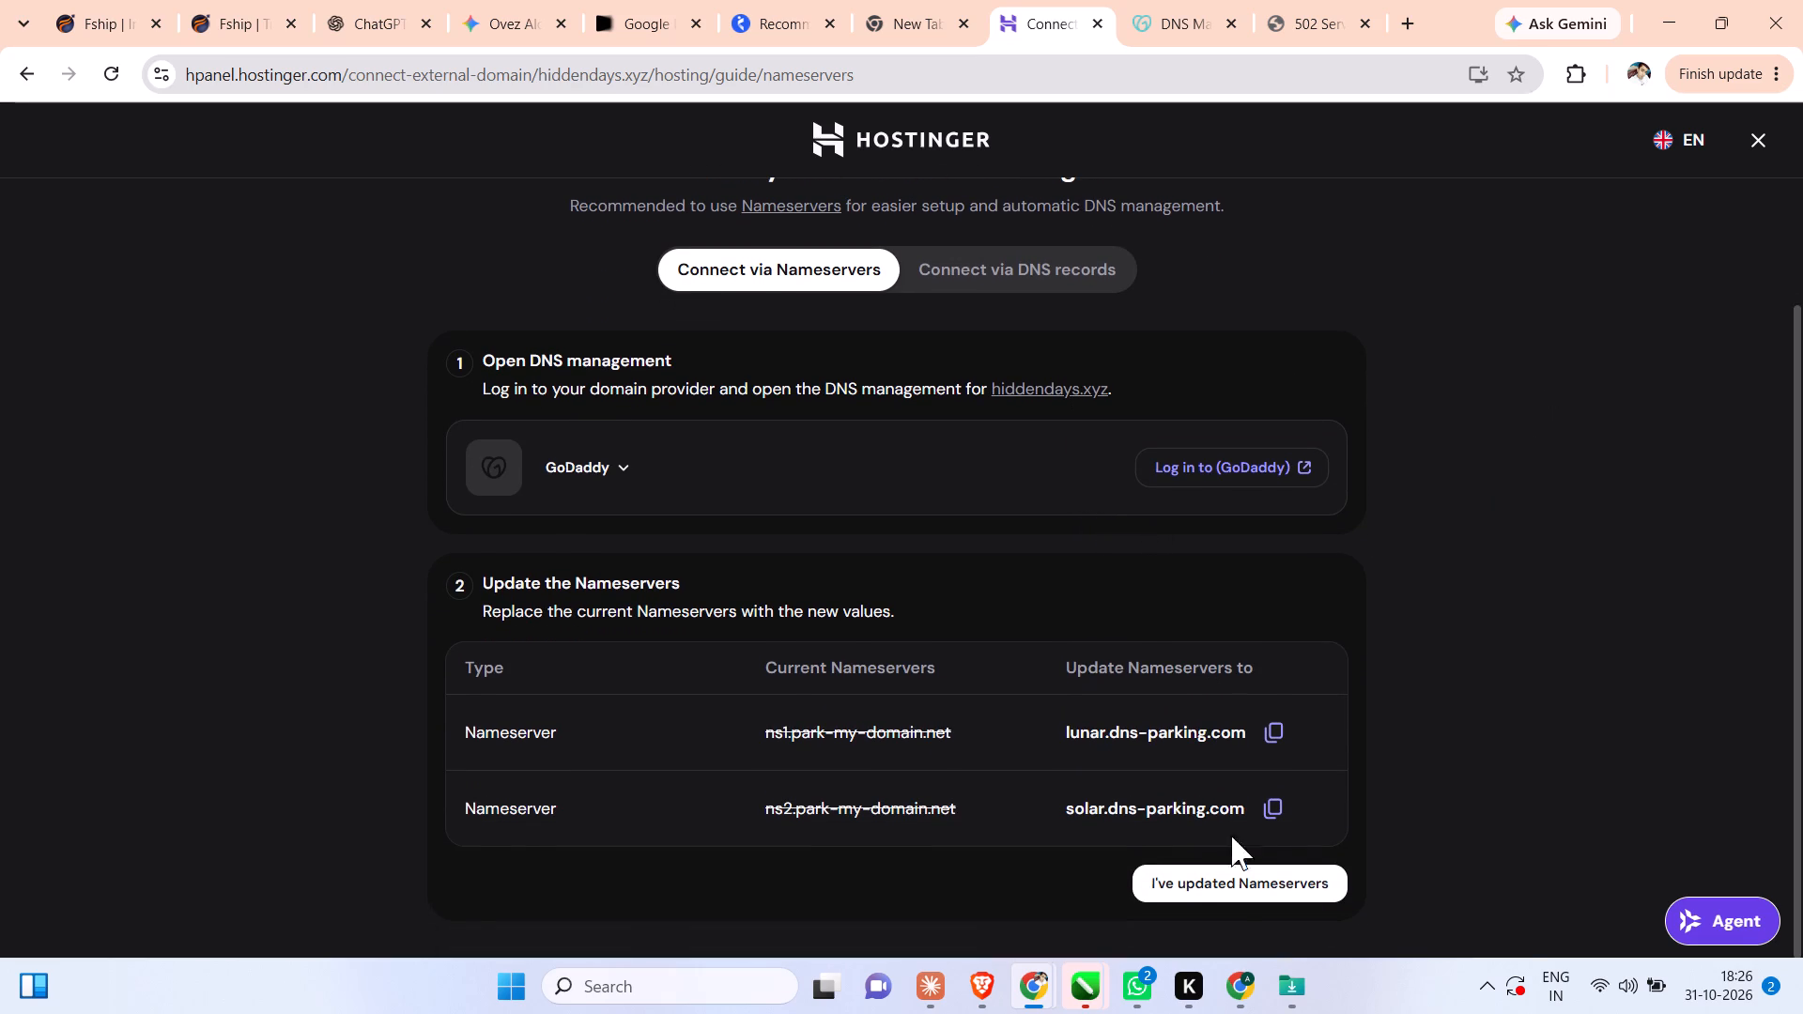
{"action": "left_click", "coordinate": [1233, 877]}
{"action": "scroll", "coordinate": [1378, 799], "scroll_direction": "down", "scroll_amount": 13}
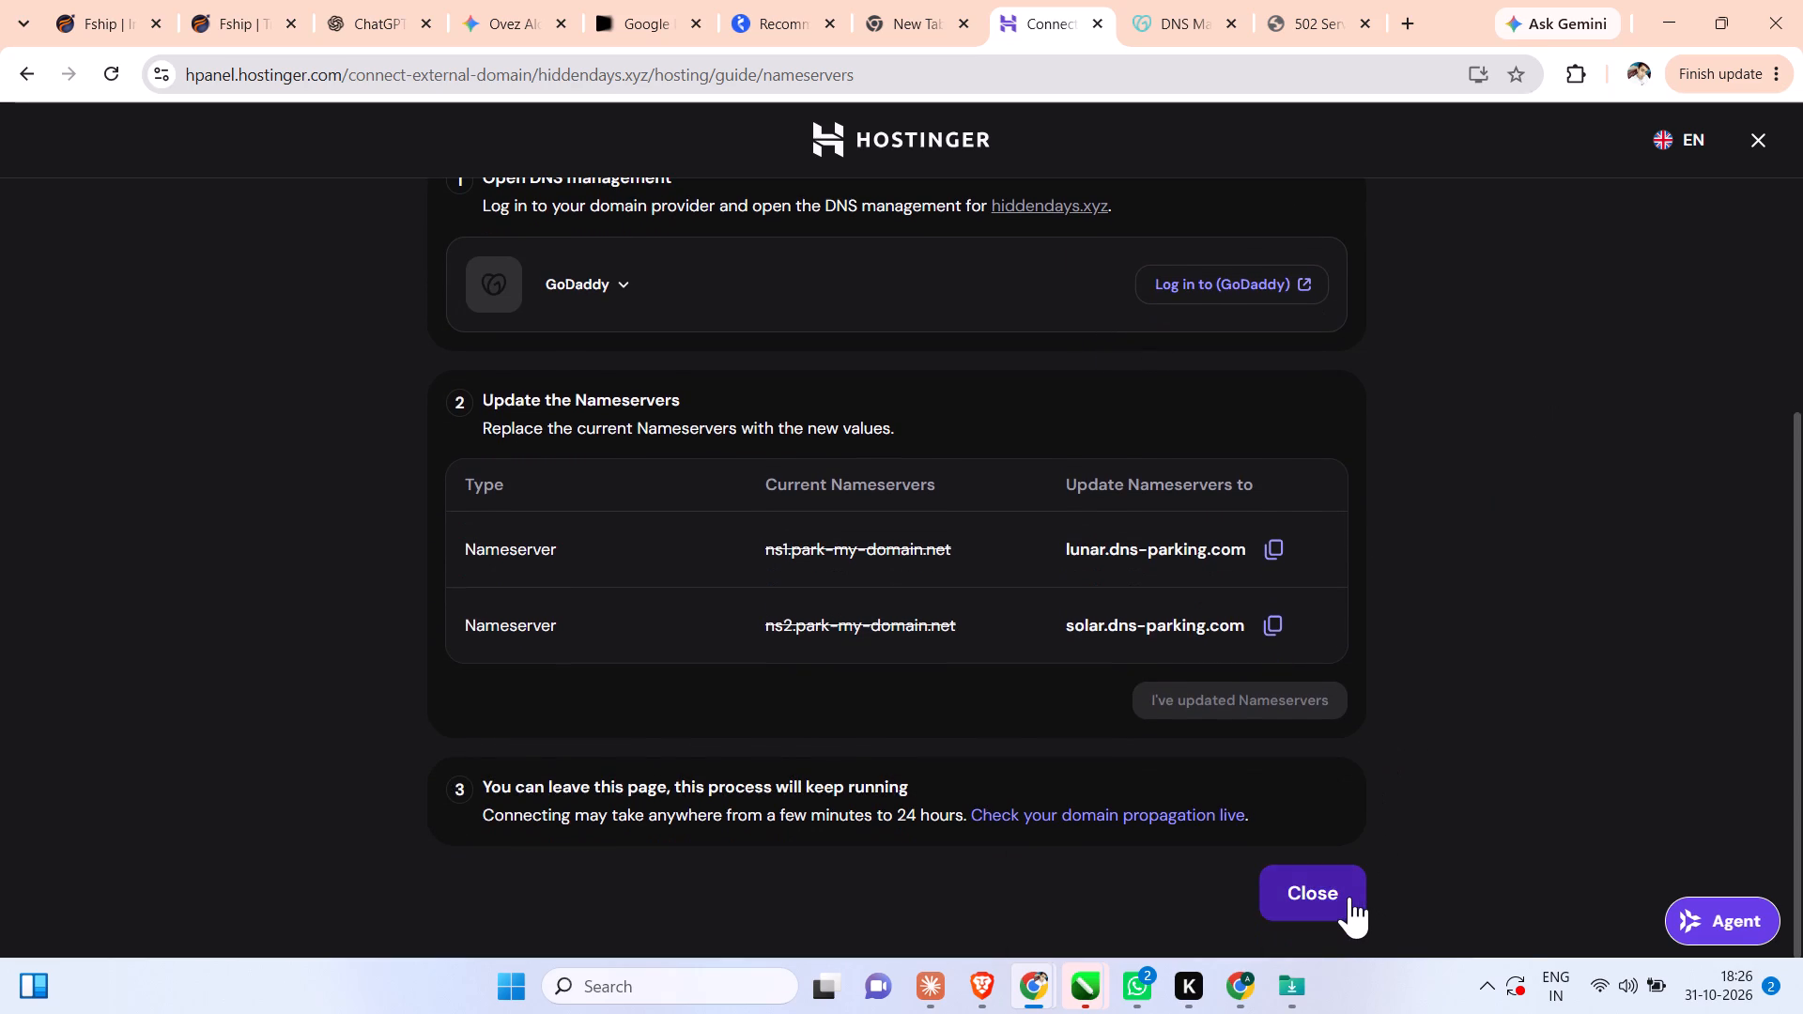
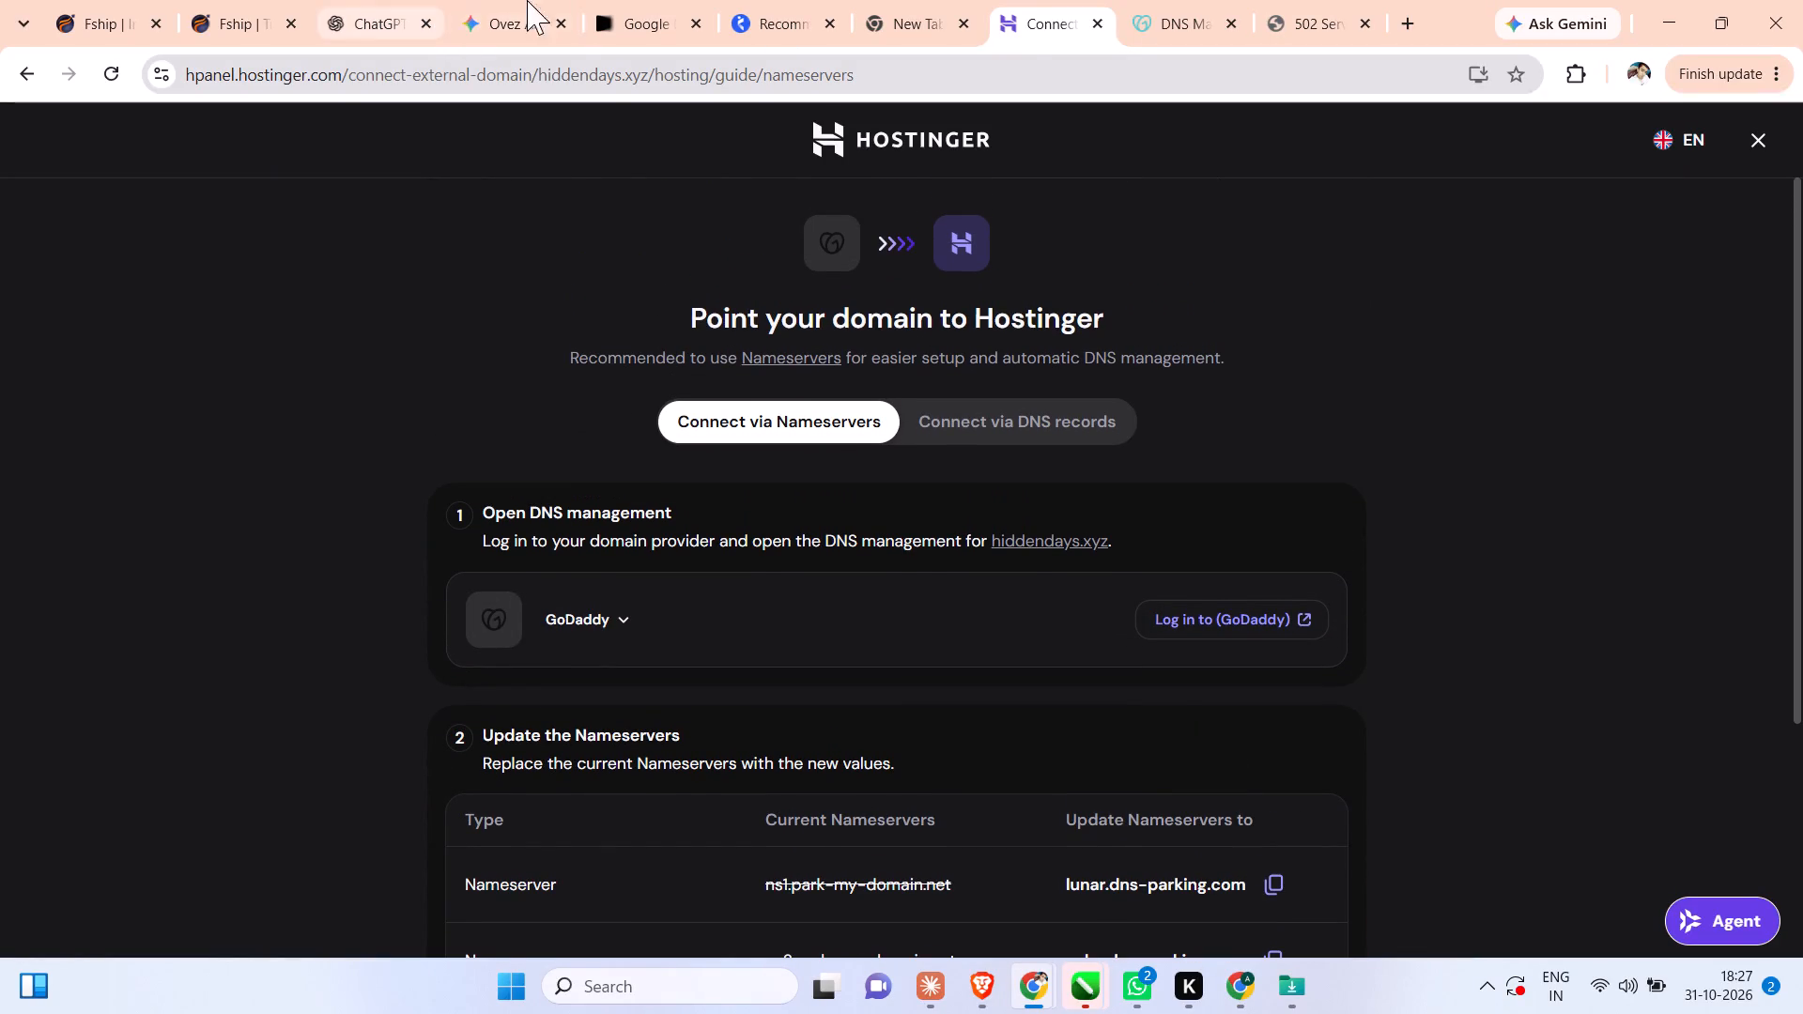
Load hiddendays.xyz again in the tab showing the server error to check whether the site opens.
{"action": "left_click", "coordinate": [1144, 15]}
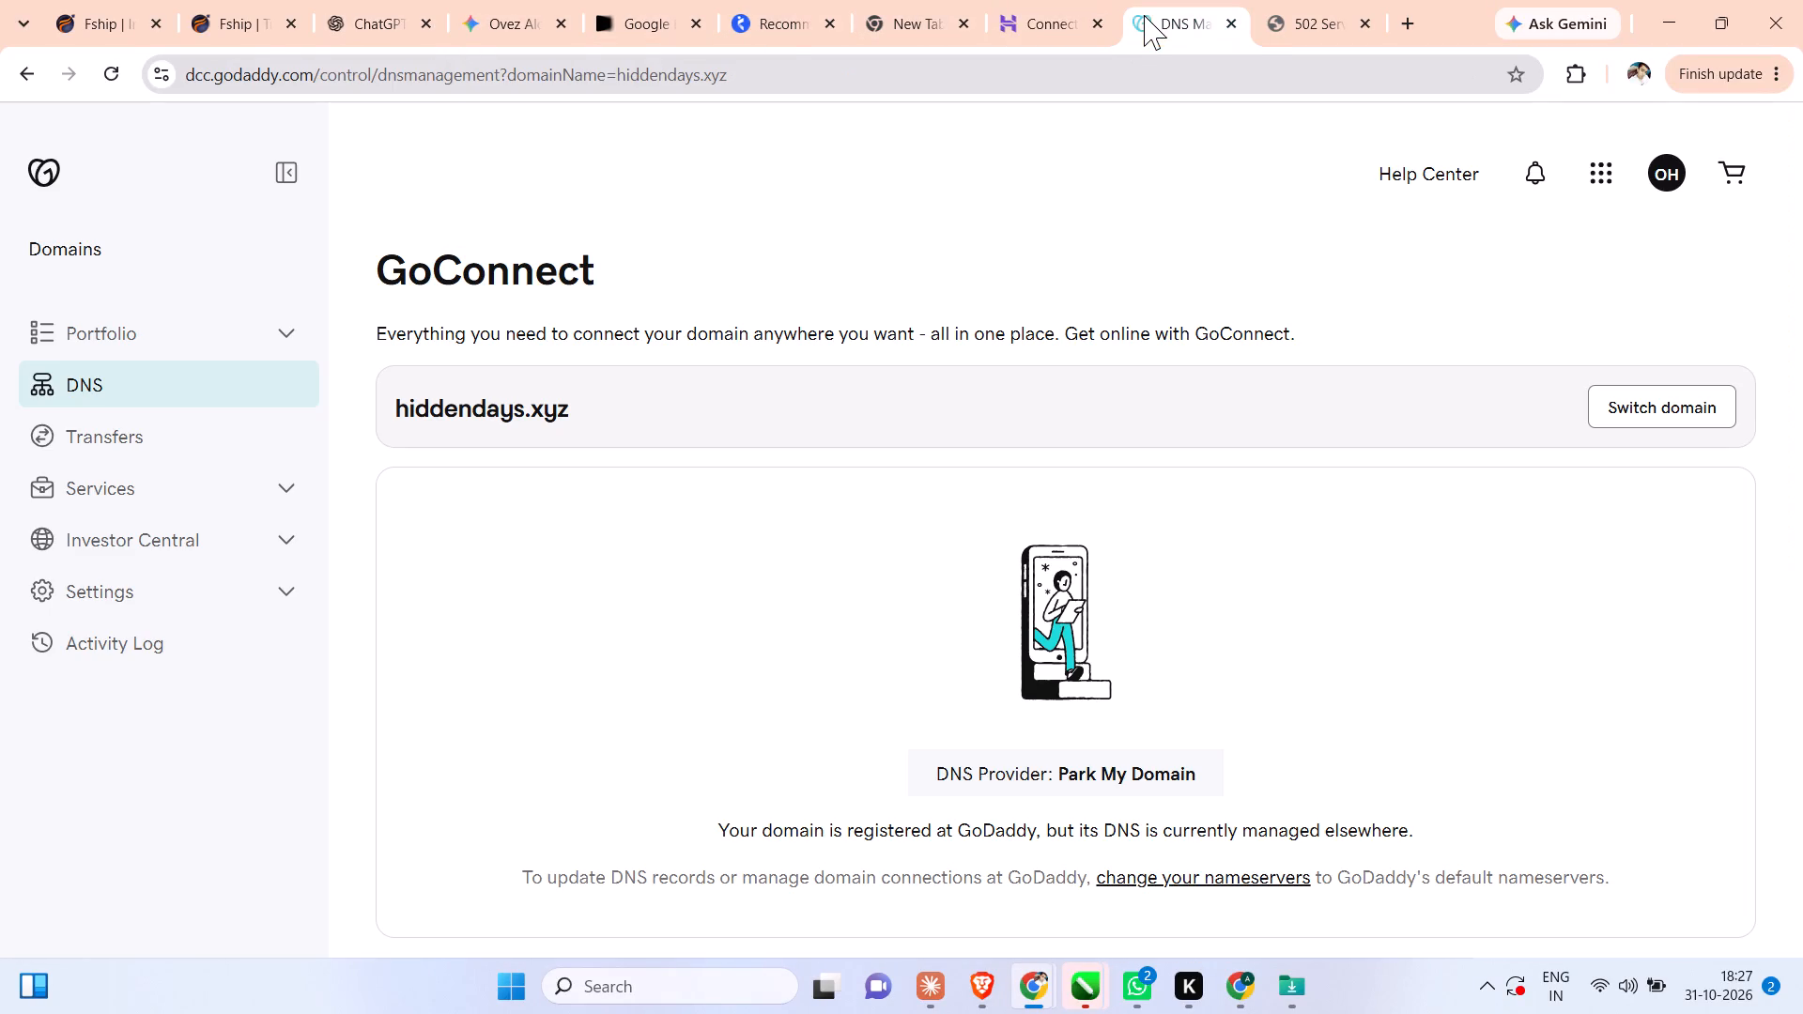
{"action": "left_click", "coordinate": [1064, 21]}
{"action": "left_click", "coordinate": [1202, 0]}
{"action": "left_click", "coordinate": [1333, 5]}
{"action": "left_click", "coordinate": [1160, 0]}
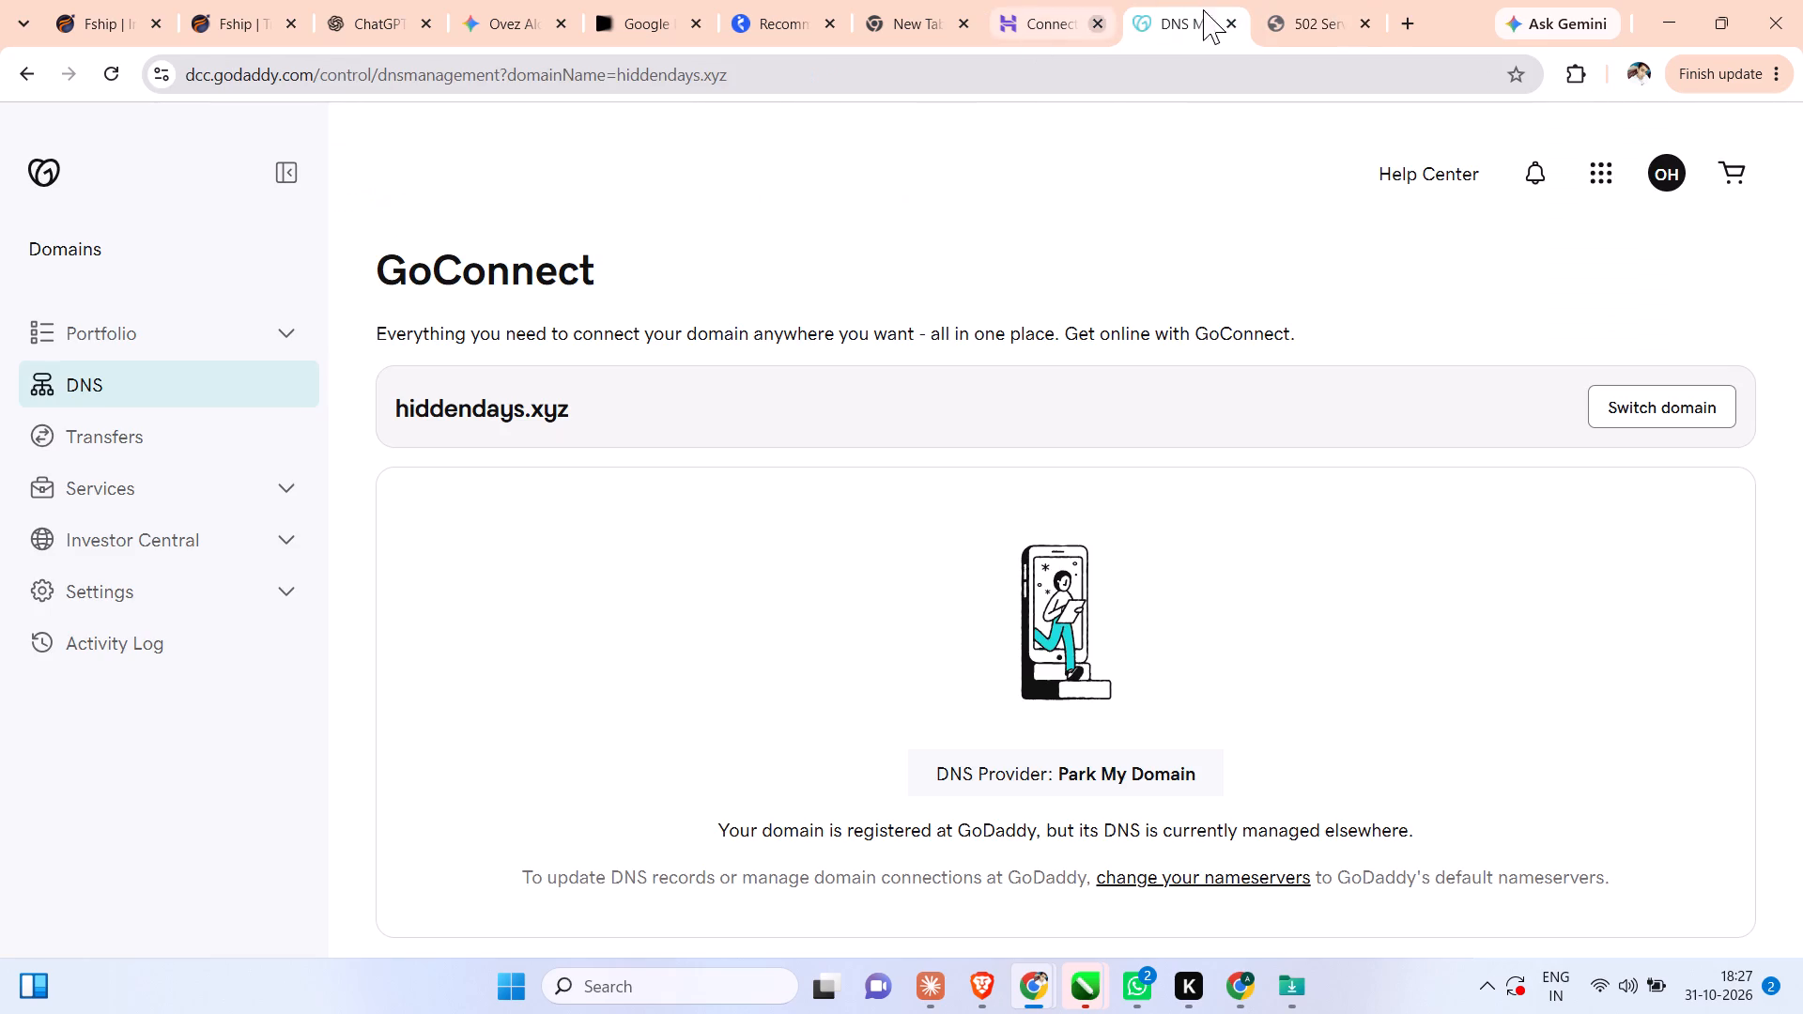
{"action": "left_click", "coordinate": [1282, 0]}
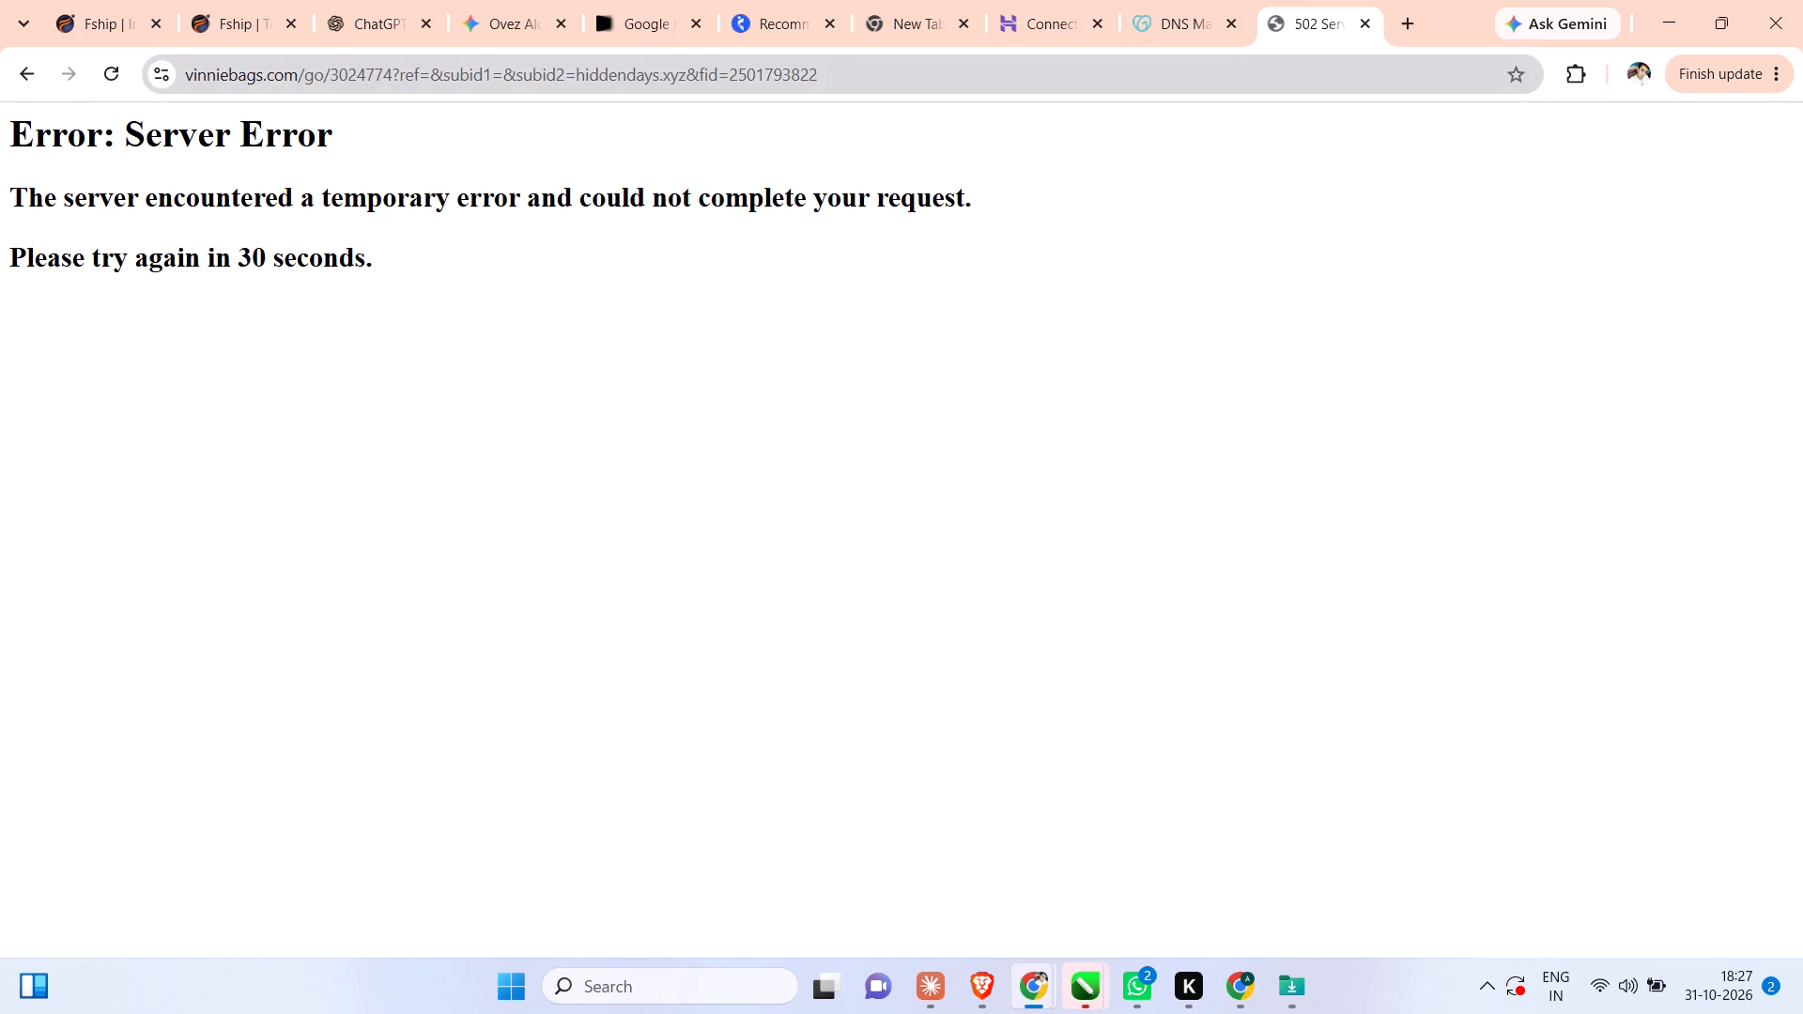
{"action": "left_click", "coordinate": [581, 77]}
{"action": "key", "text": "h"}
{"action": "key", "text": "Return"}
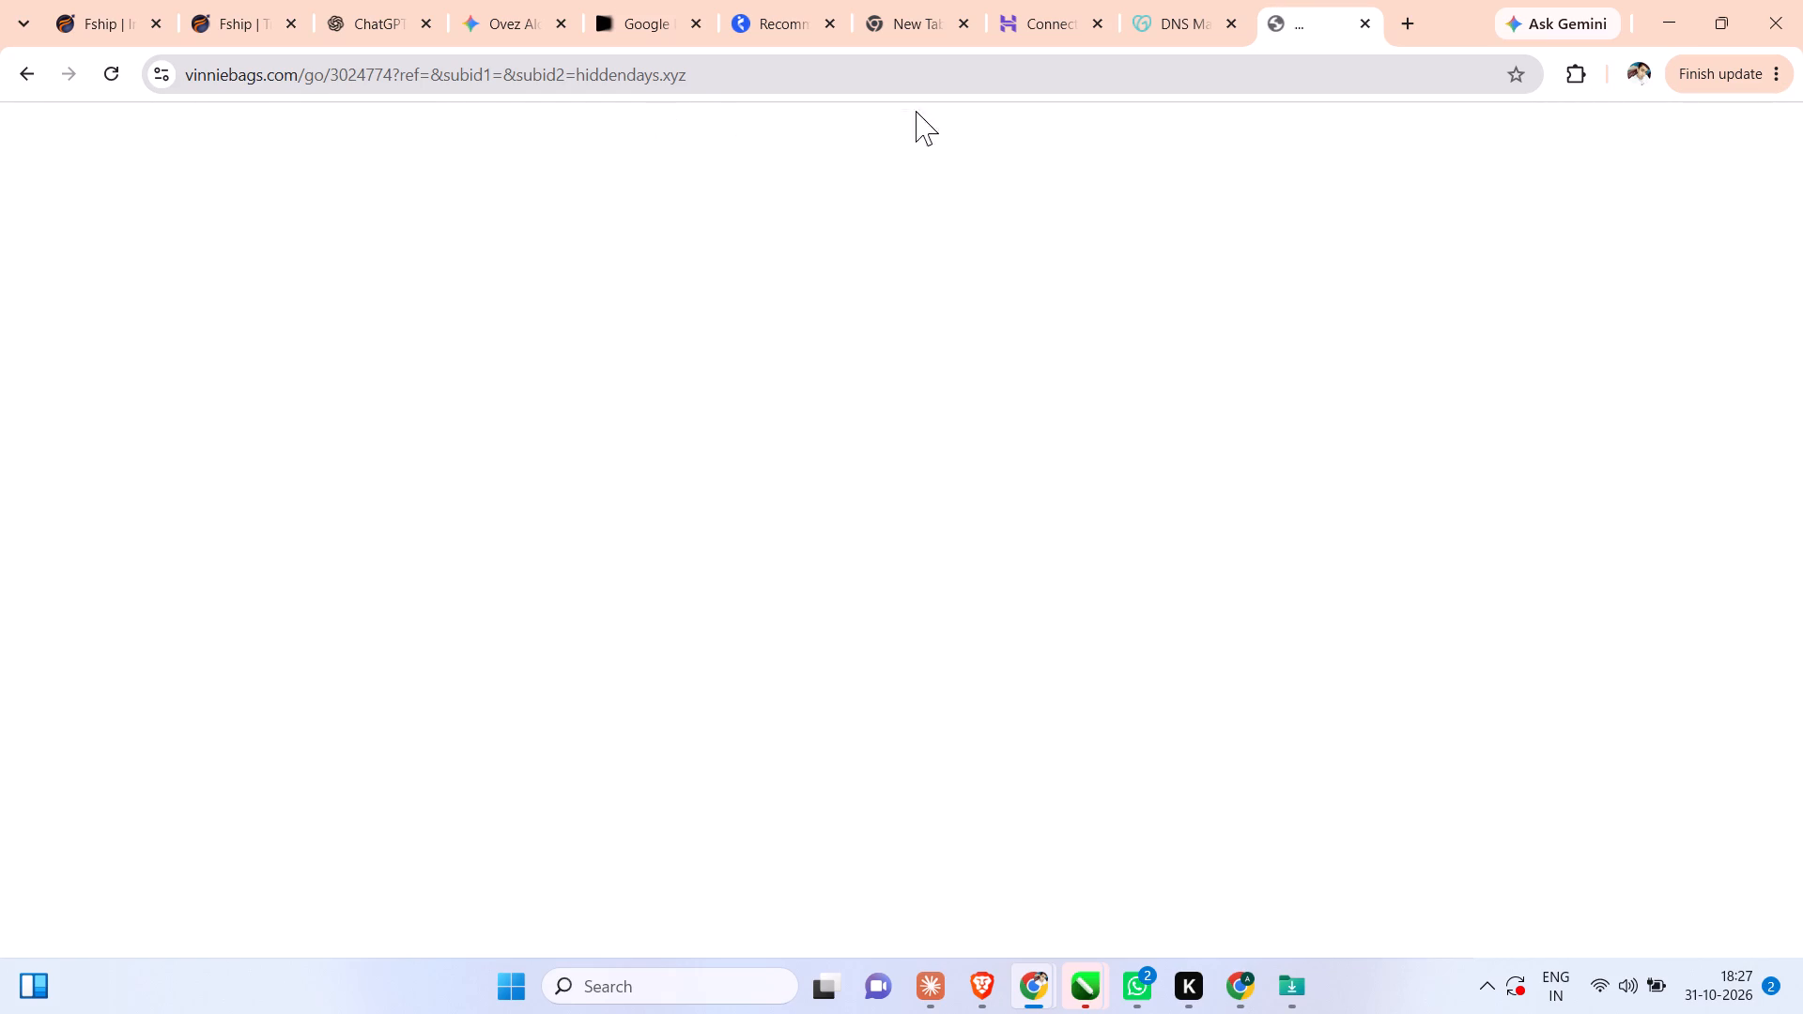
Compare GoDaddy's DNS page for hiddendays.xyz with the nameserver values in Hostinger's connection guide.
{"action": "left_click", "coordinate": [1152, 20]}
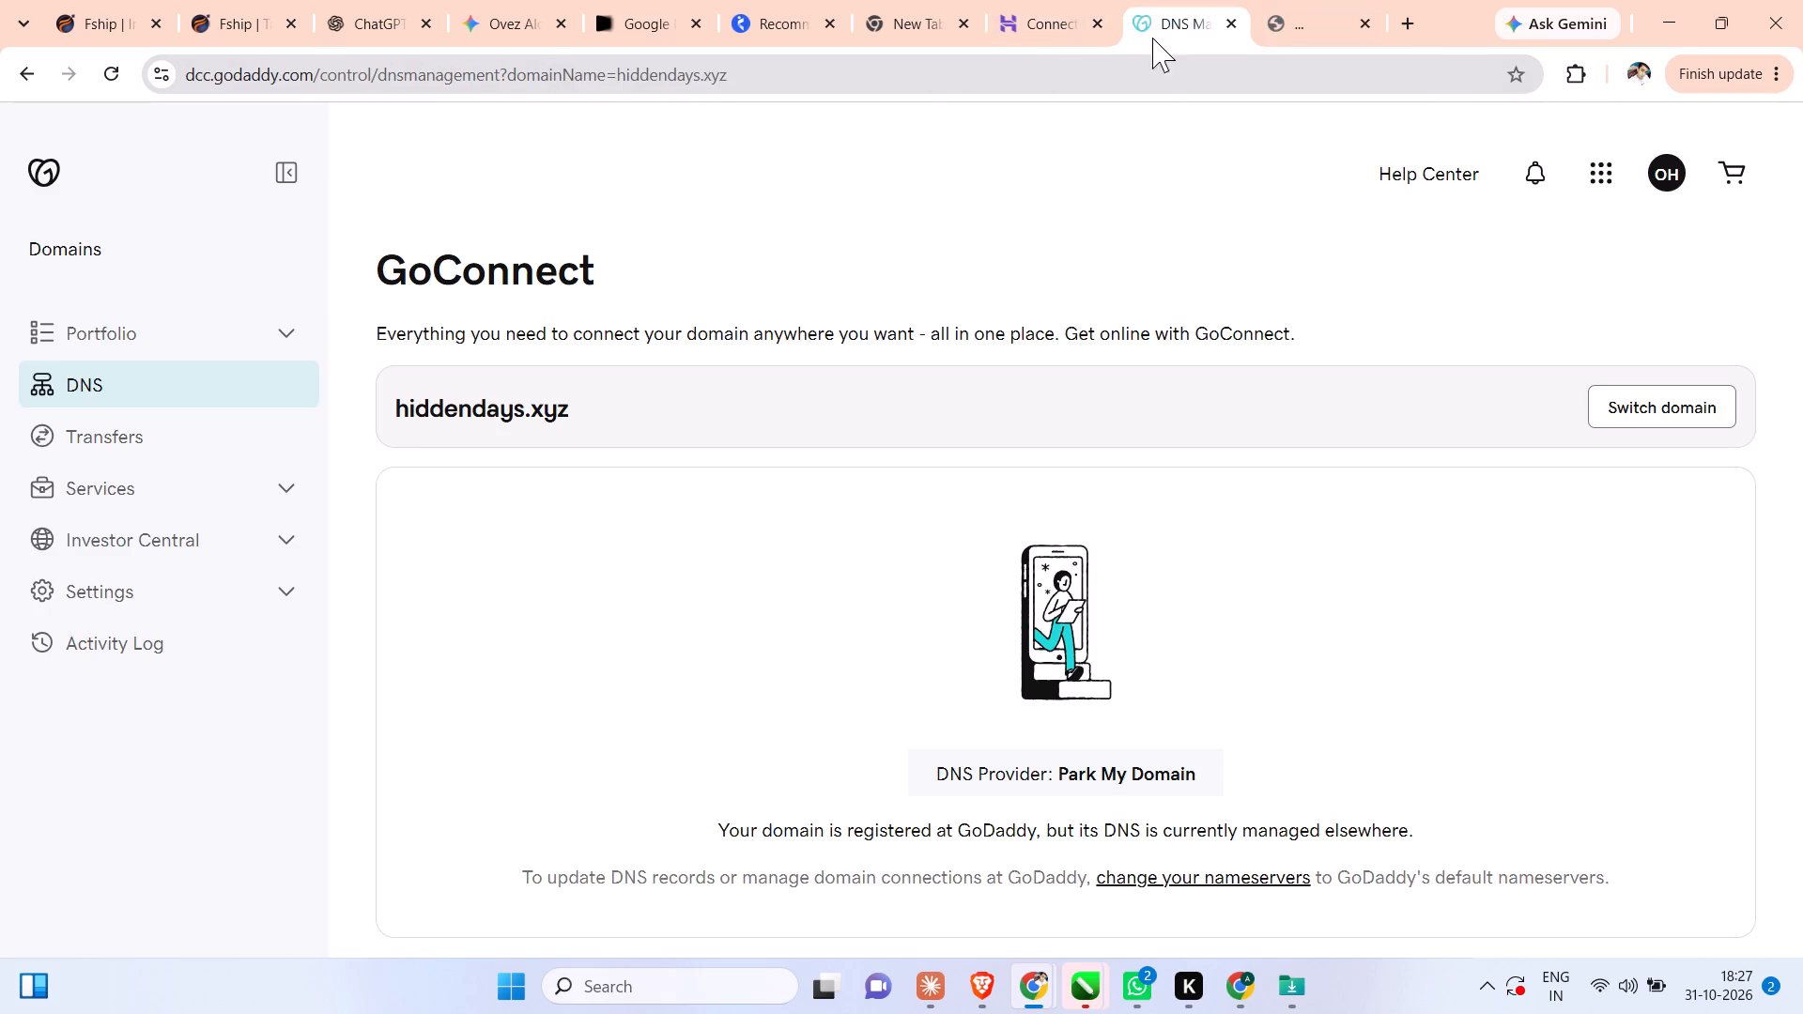
{"action": "scroll", "coordinate": [1133, 365], "scroll_direction": "down", "scroll_amount": 8}
{"action": "left_click", "coordinate": [1064, 21]}
{"action": "scroll", "coordinate": [987, 532], "scroll_direction": "down", "scroll_amount": 5}
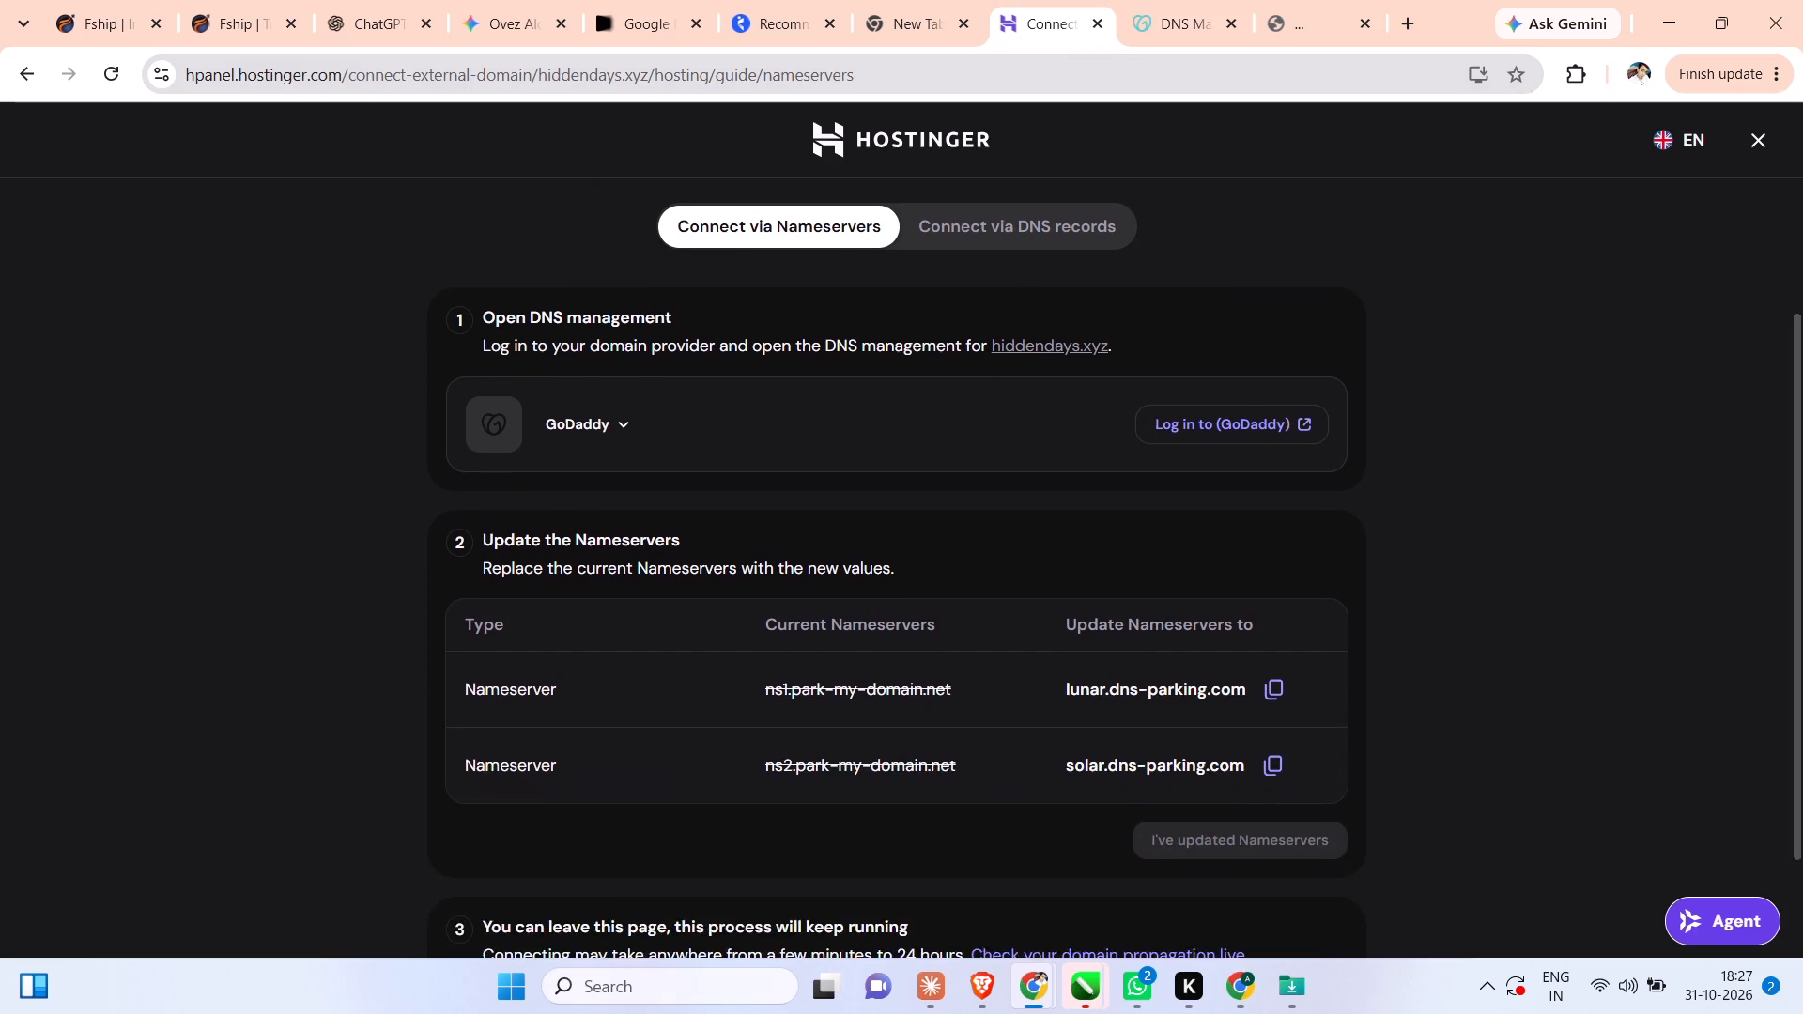
{"action": "scroll", "coordinate": [987, 534], "scroll_direction": "down", "scroll_amount": 7}
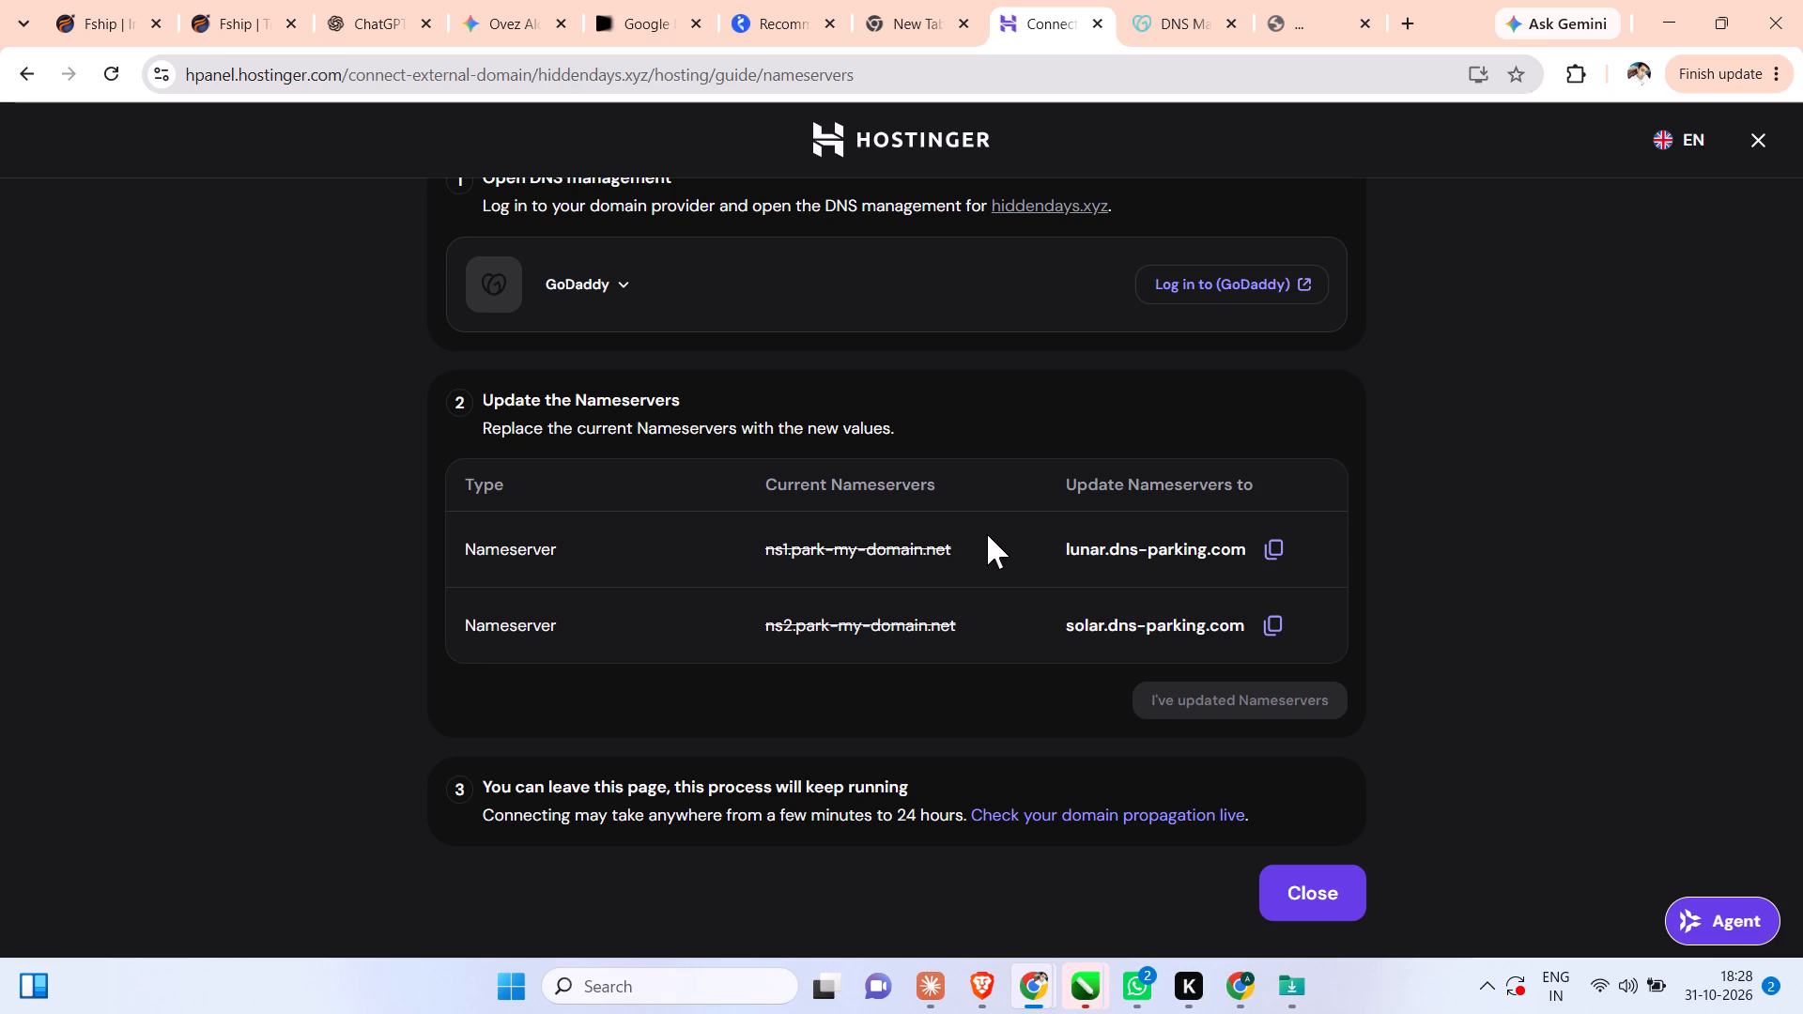
{"action": "scroll", "coordinate": [1123, 541], "scroll_direction": "down", "scroll_amount": 4}
{"action": "left_click", "coordinate": [1205, 33]}
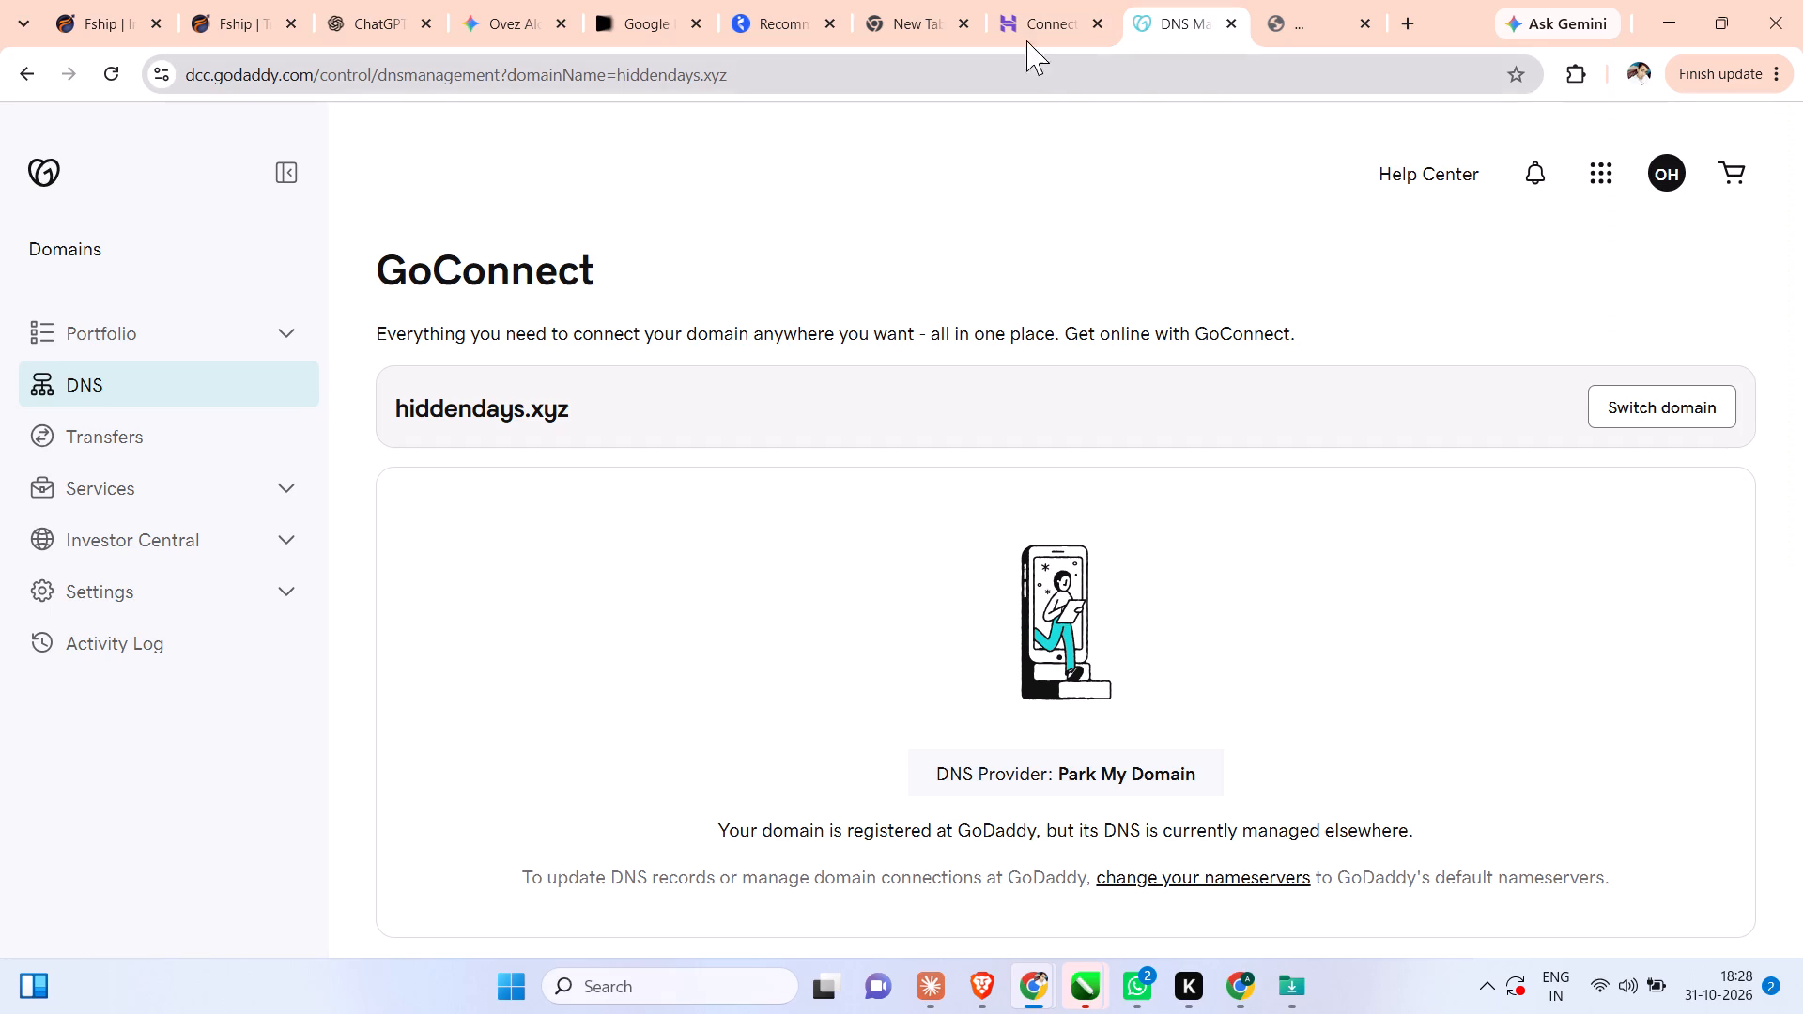
{"action": "left_click", "coordinate": [901, 10]}
{"action": "left_click", "coordinate": [1005, 0]}
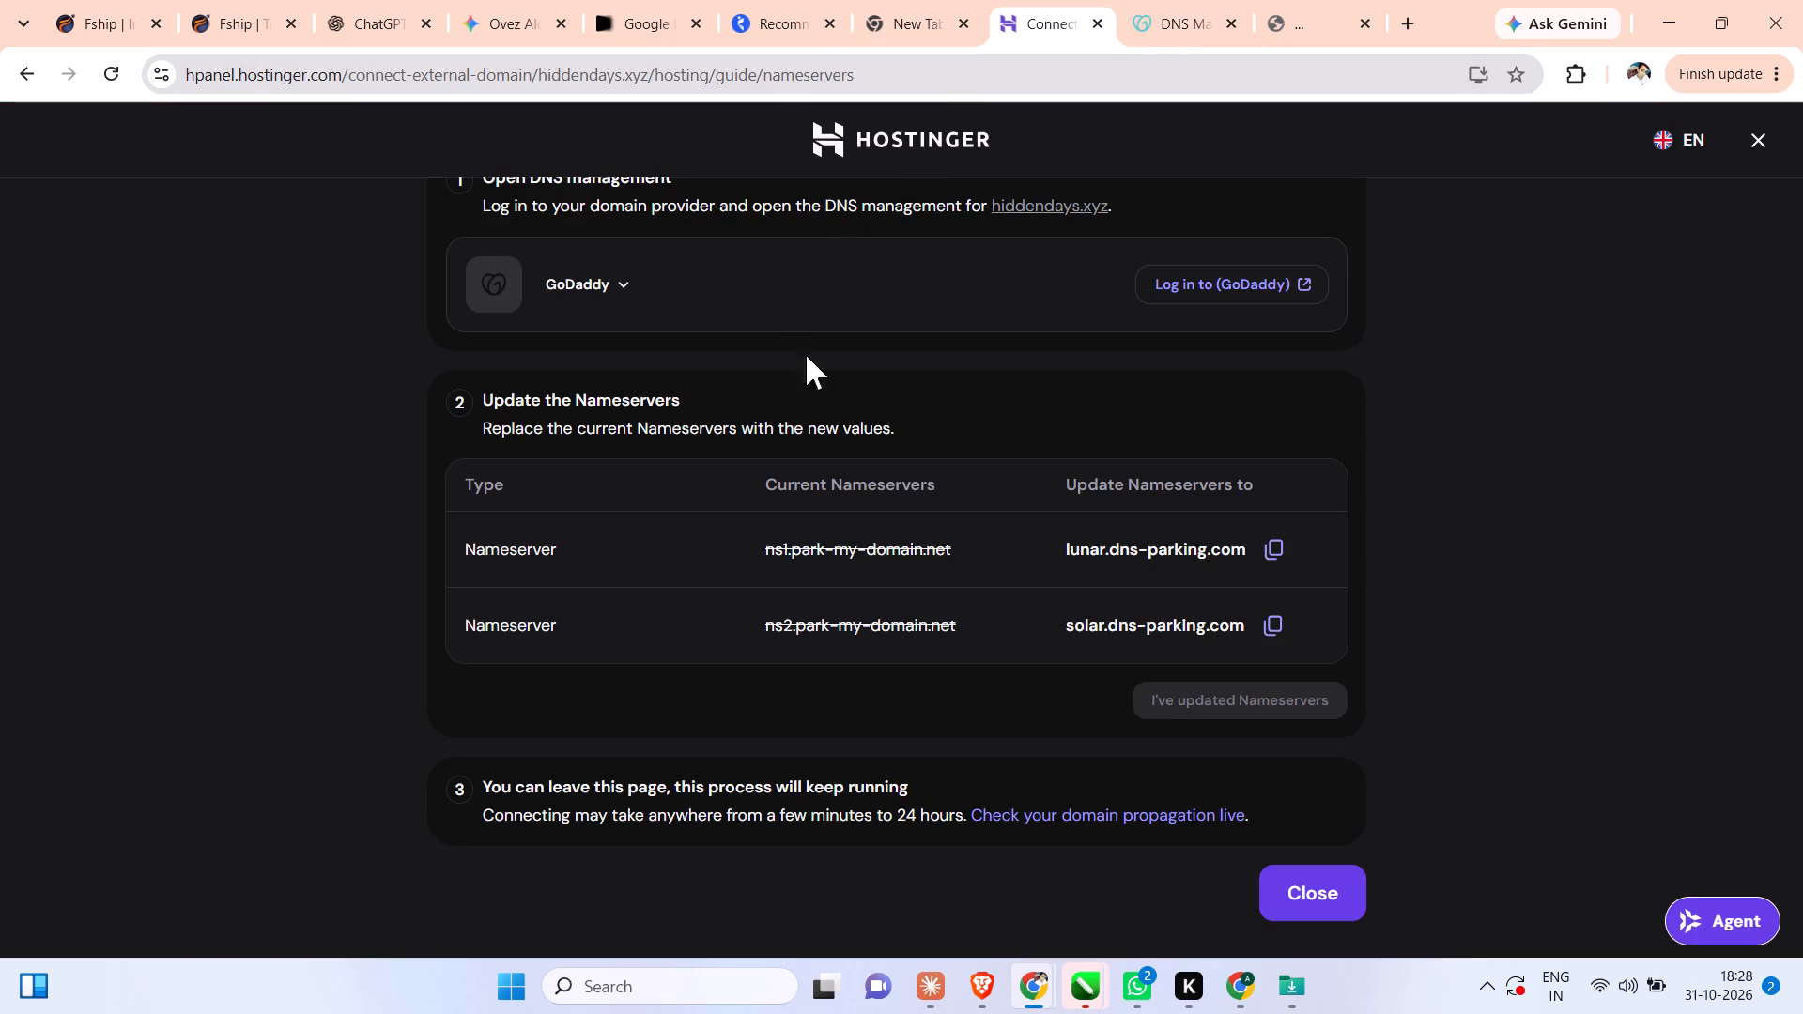
Close the Naukri, blank new, Google and Gemini browser tabs that are not needed for the domain setup.
{"action": "left_click", "coordinate": [781, 14]}
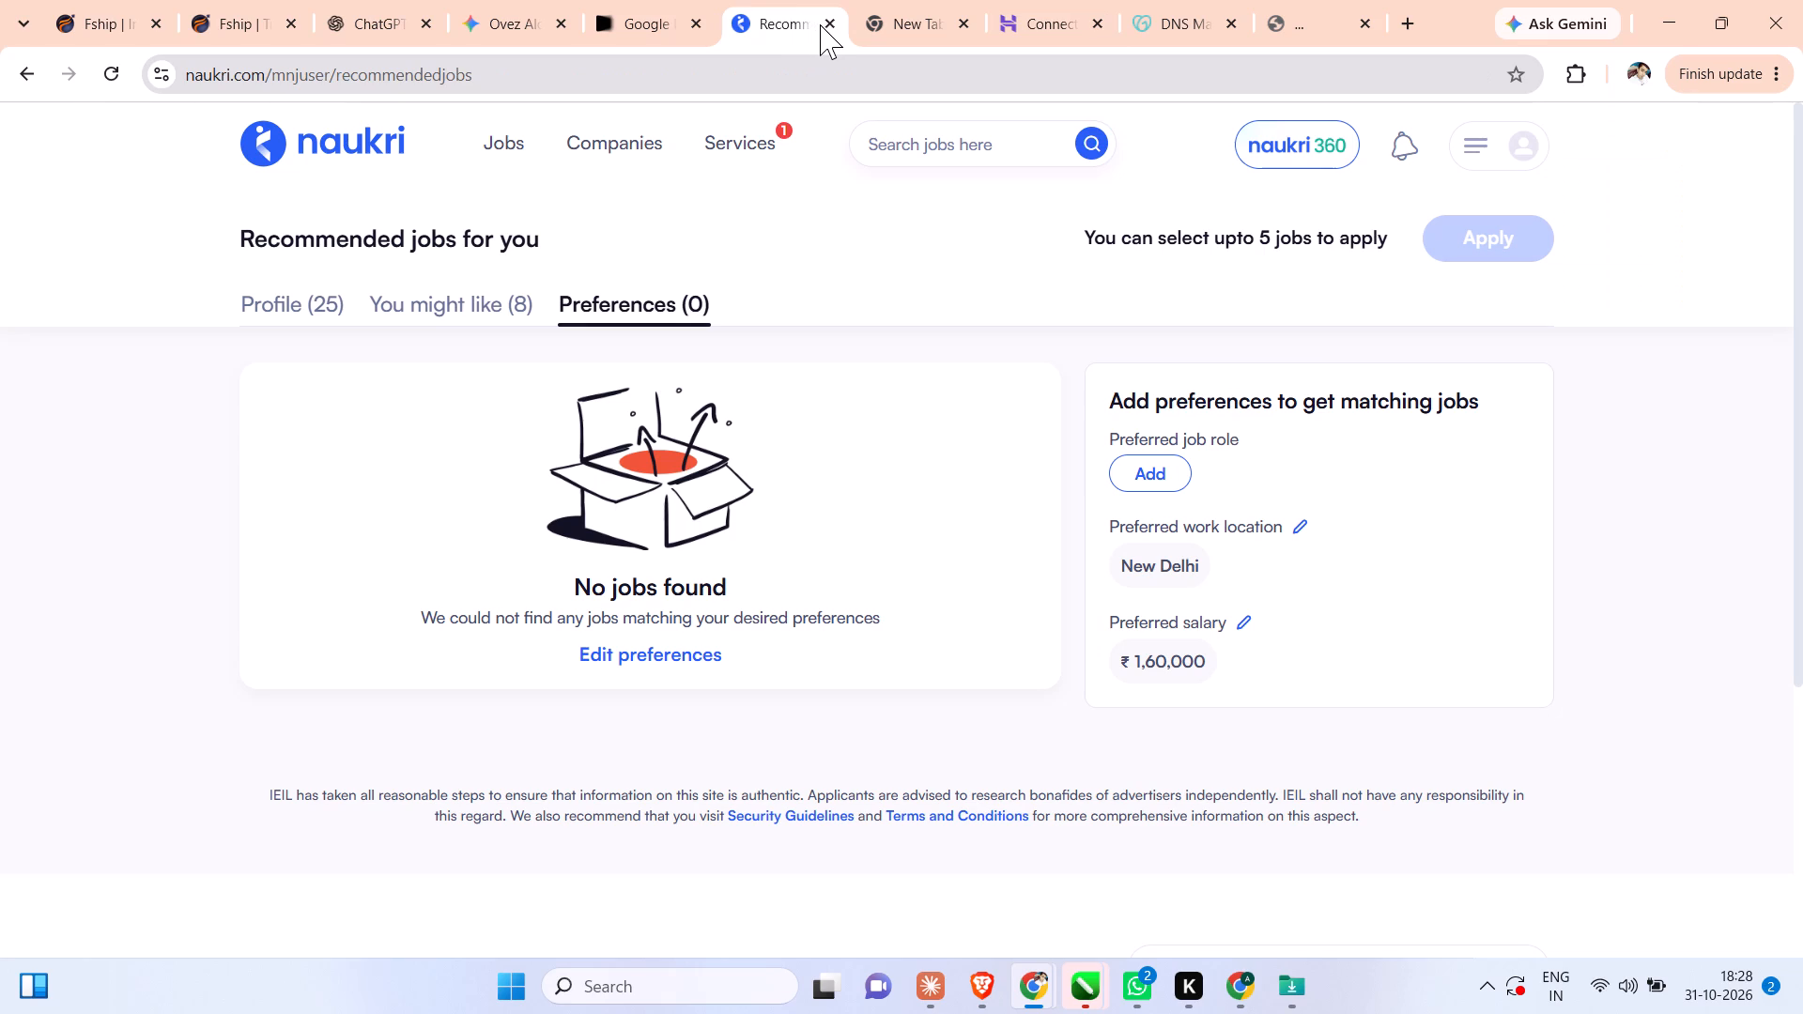
{"action": "left_click", "coordinate": [820, 24]}
{"action": "left_click", "coordinate": [825, 24]}
{"action": "left_click", "coordinate": [825, 24]}
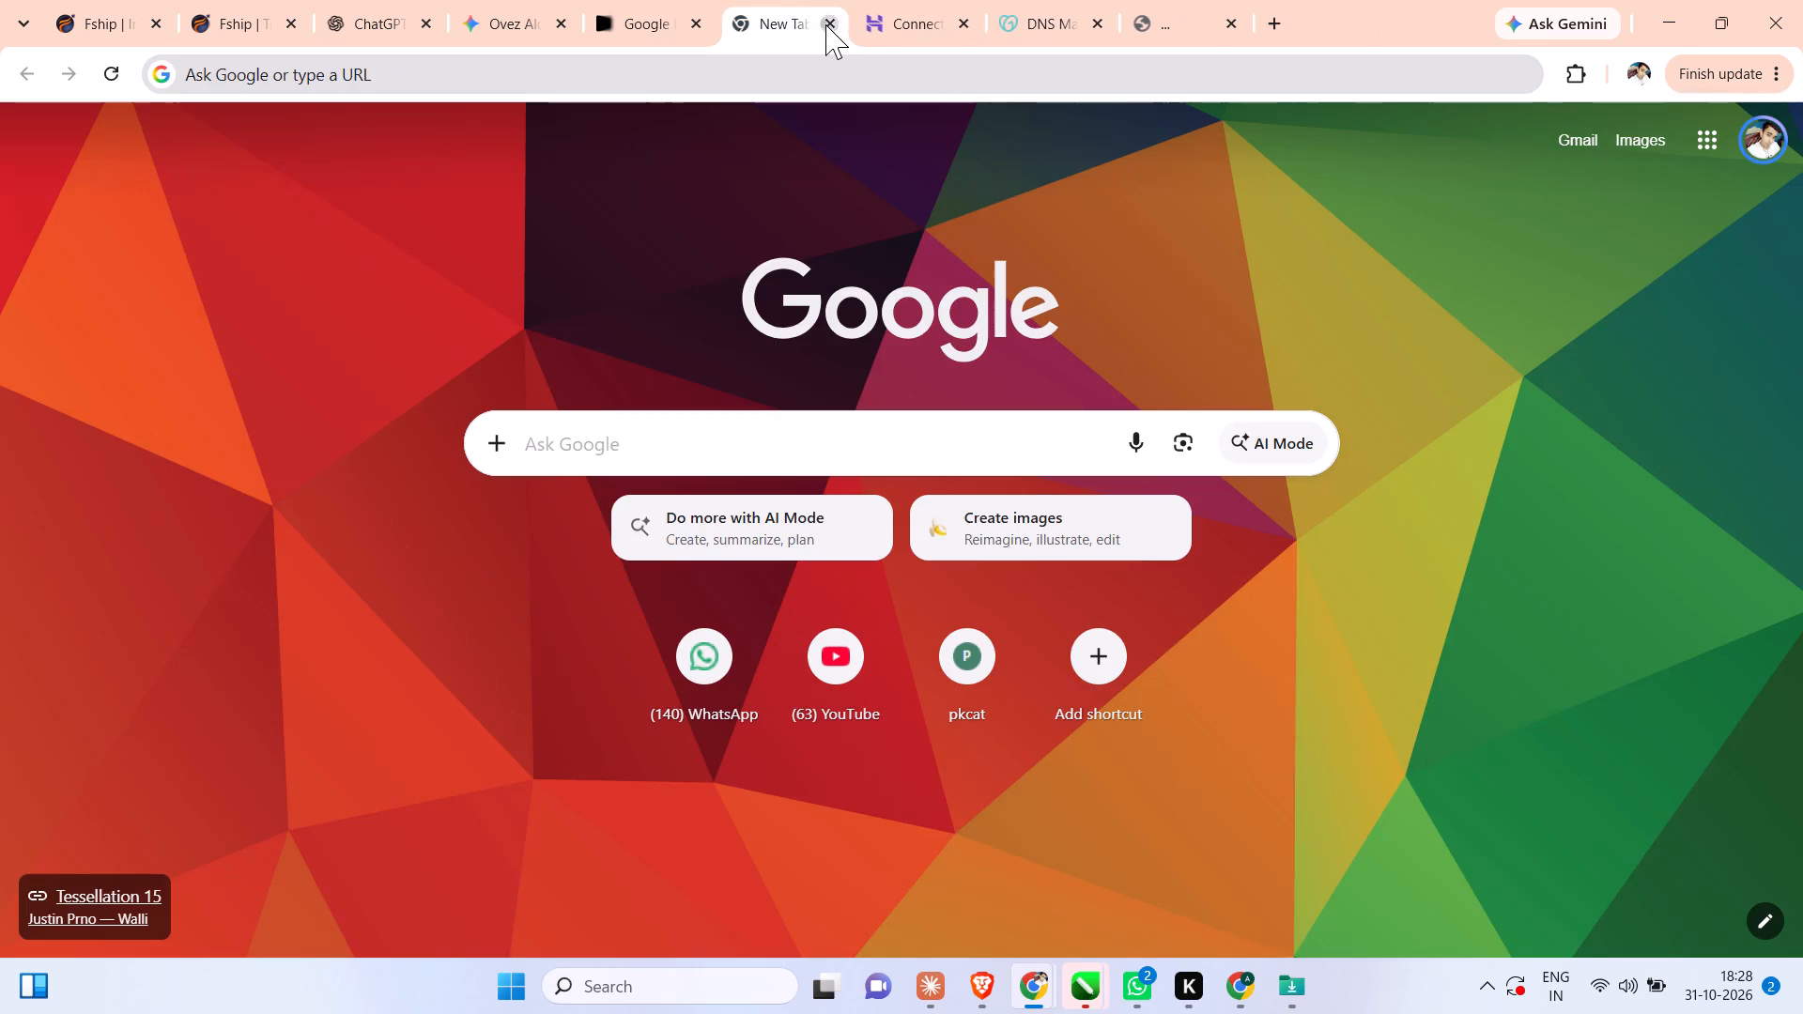
{"action": "left_click", "coordinate": [691, 24]}
{"action": "left_click", "coordinate": [568, 18]}
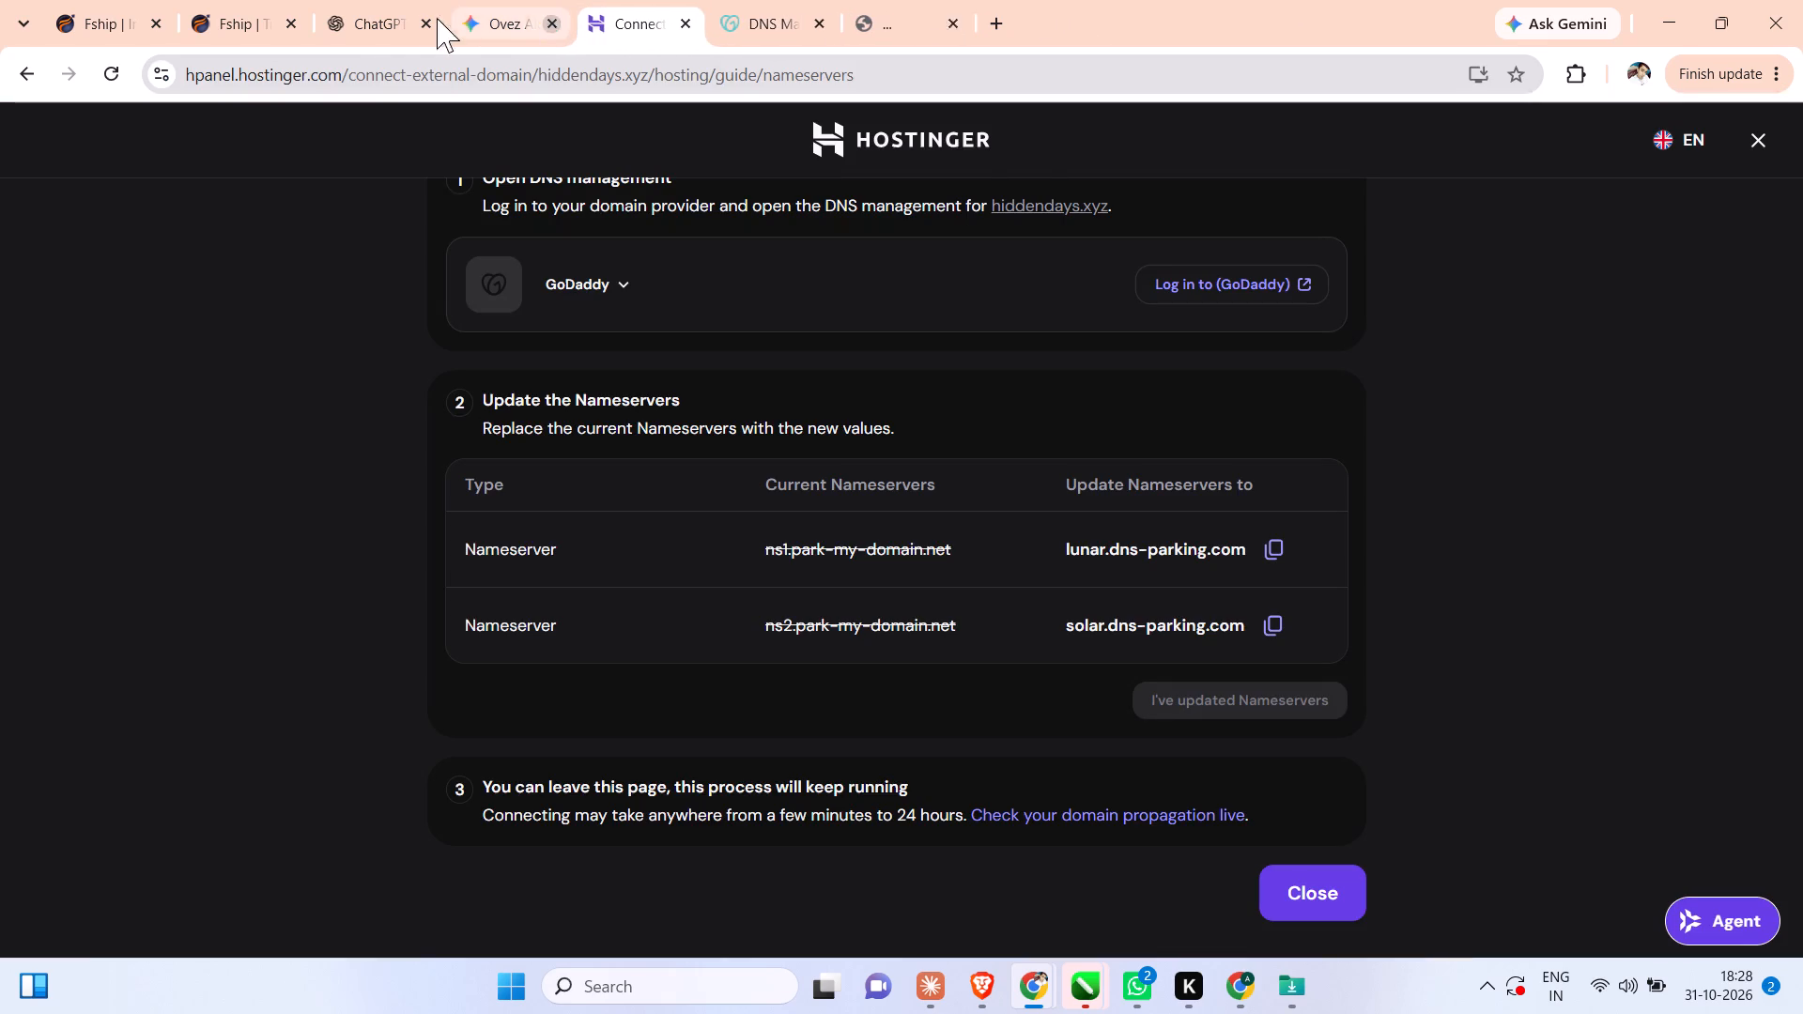
{"action": "left_click", "coordinate": [358, 15]}
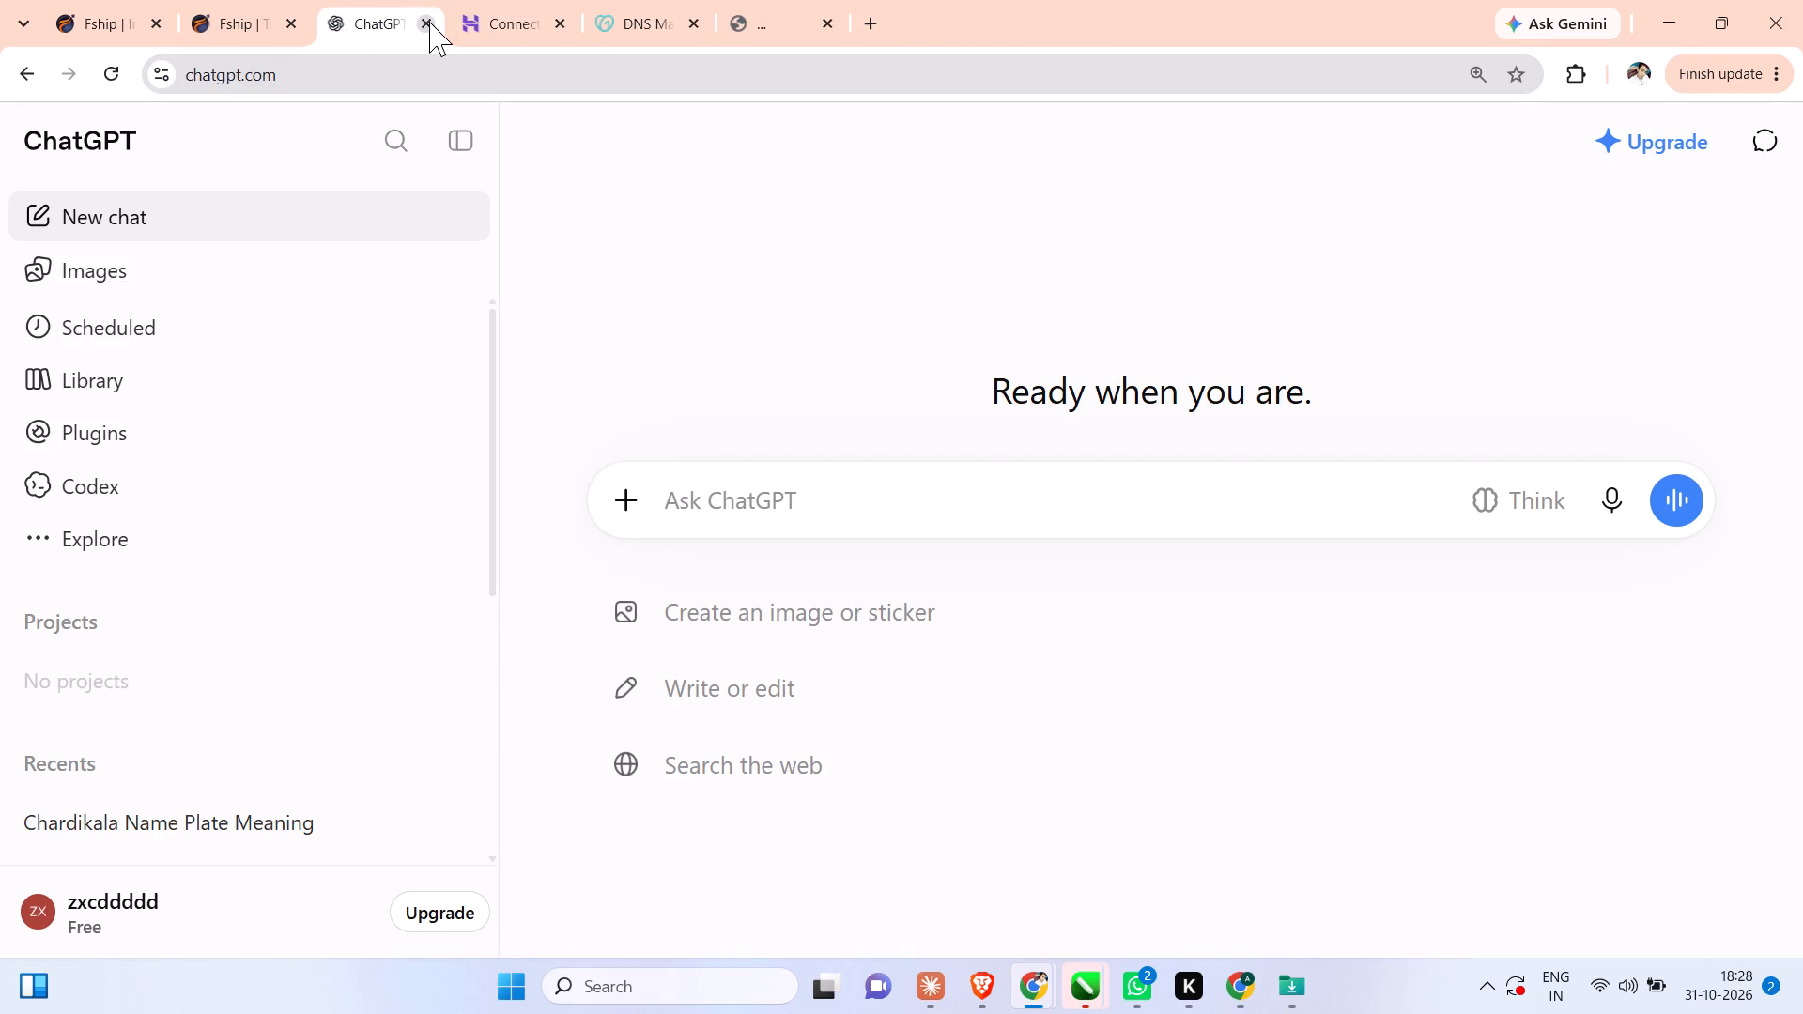
Open the live domain propagation check for hiddendays.xyz from Hostinger's nameserver guide.
{"action": "left_click", "coordinate": [616, 7]}
{"action": "scroll", "coordinate": [892, 407], "scroll_direction": "down", "scroll_amount": 2}
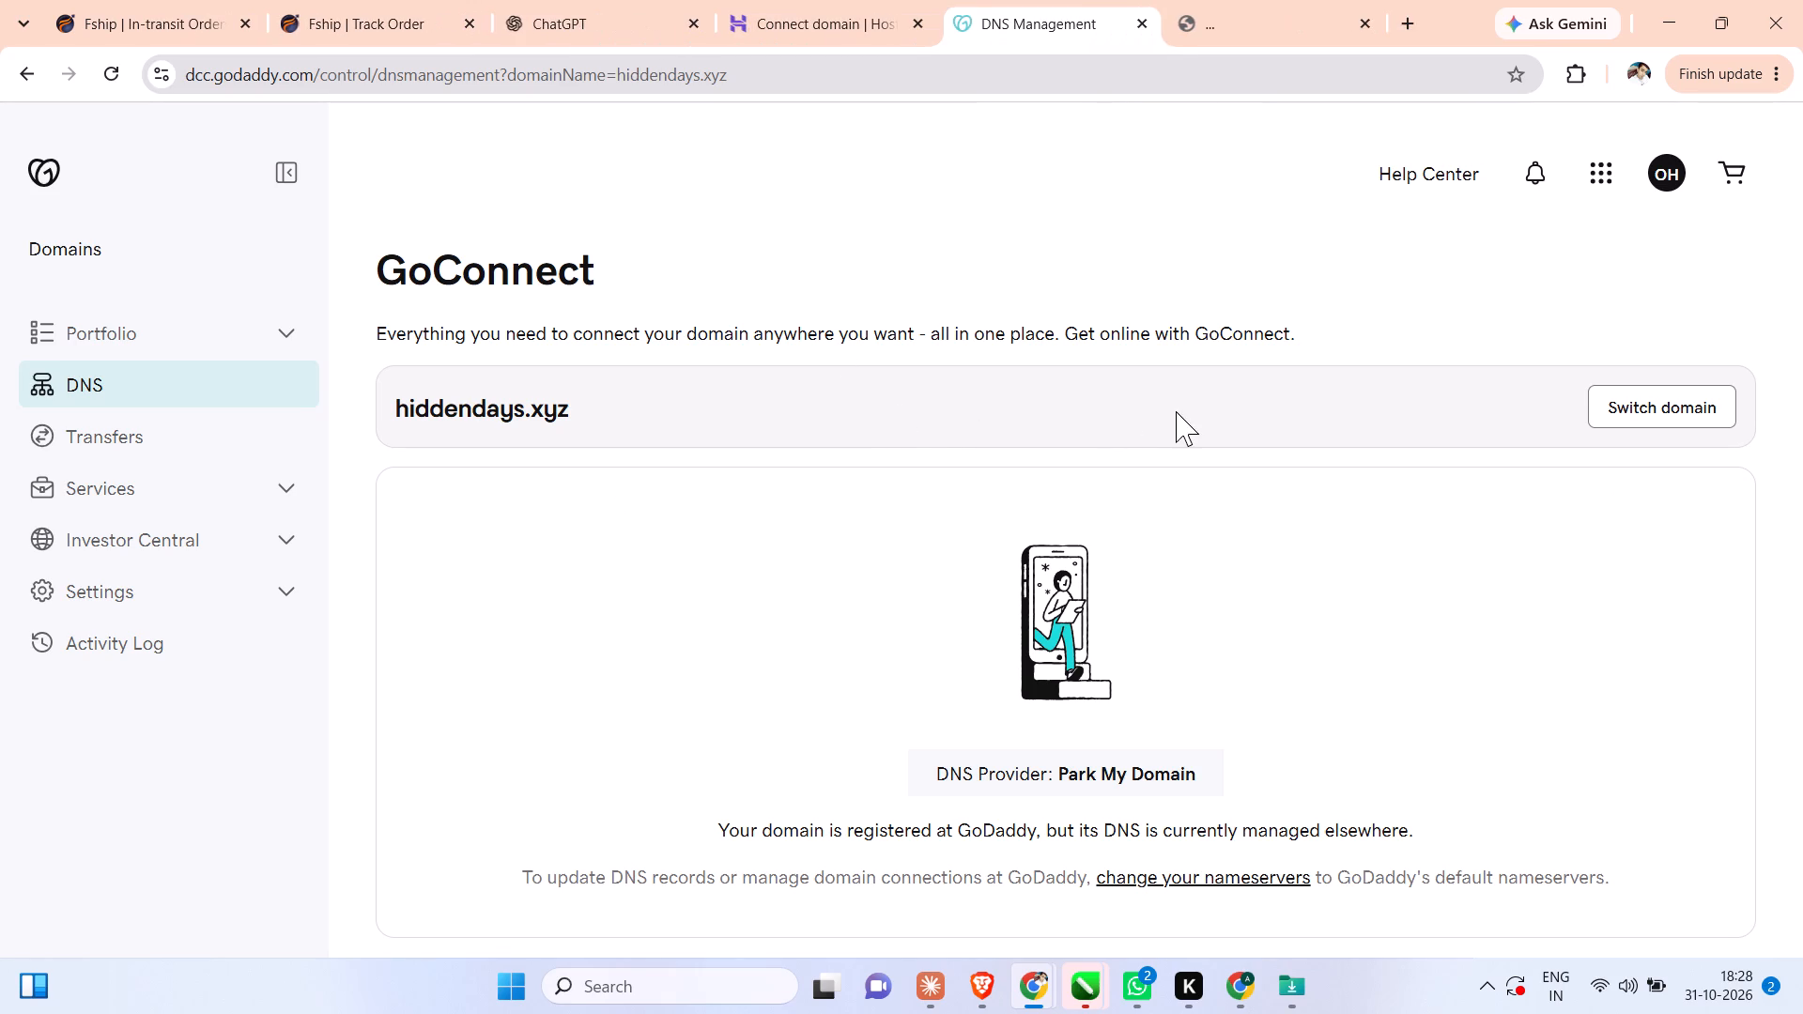
{"action": "left_click", "coordinate": [787, 0]}
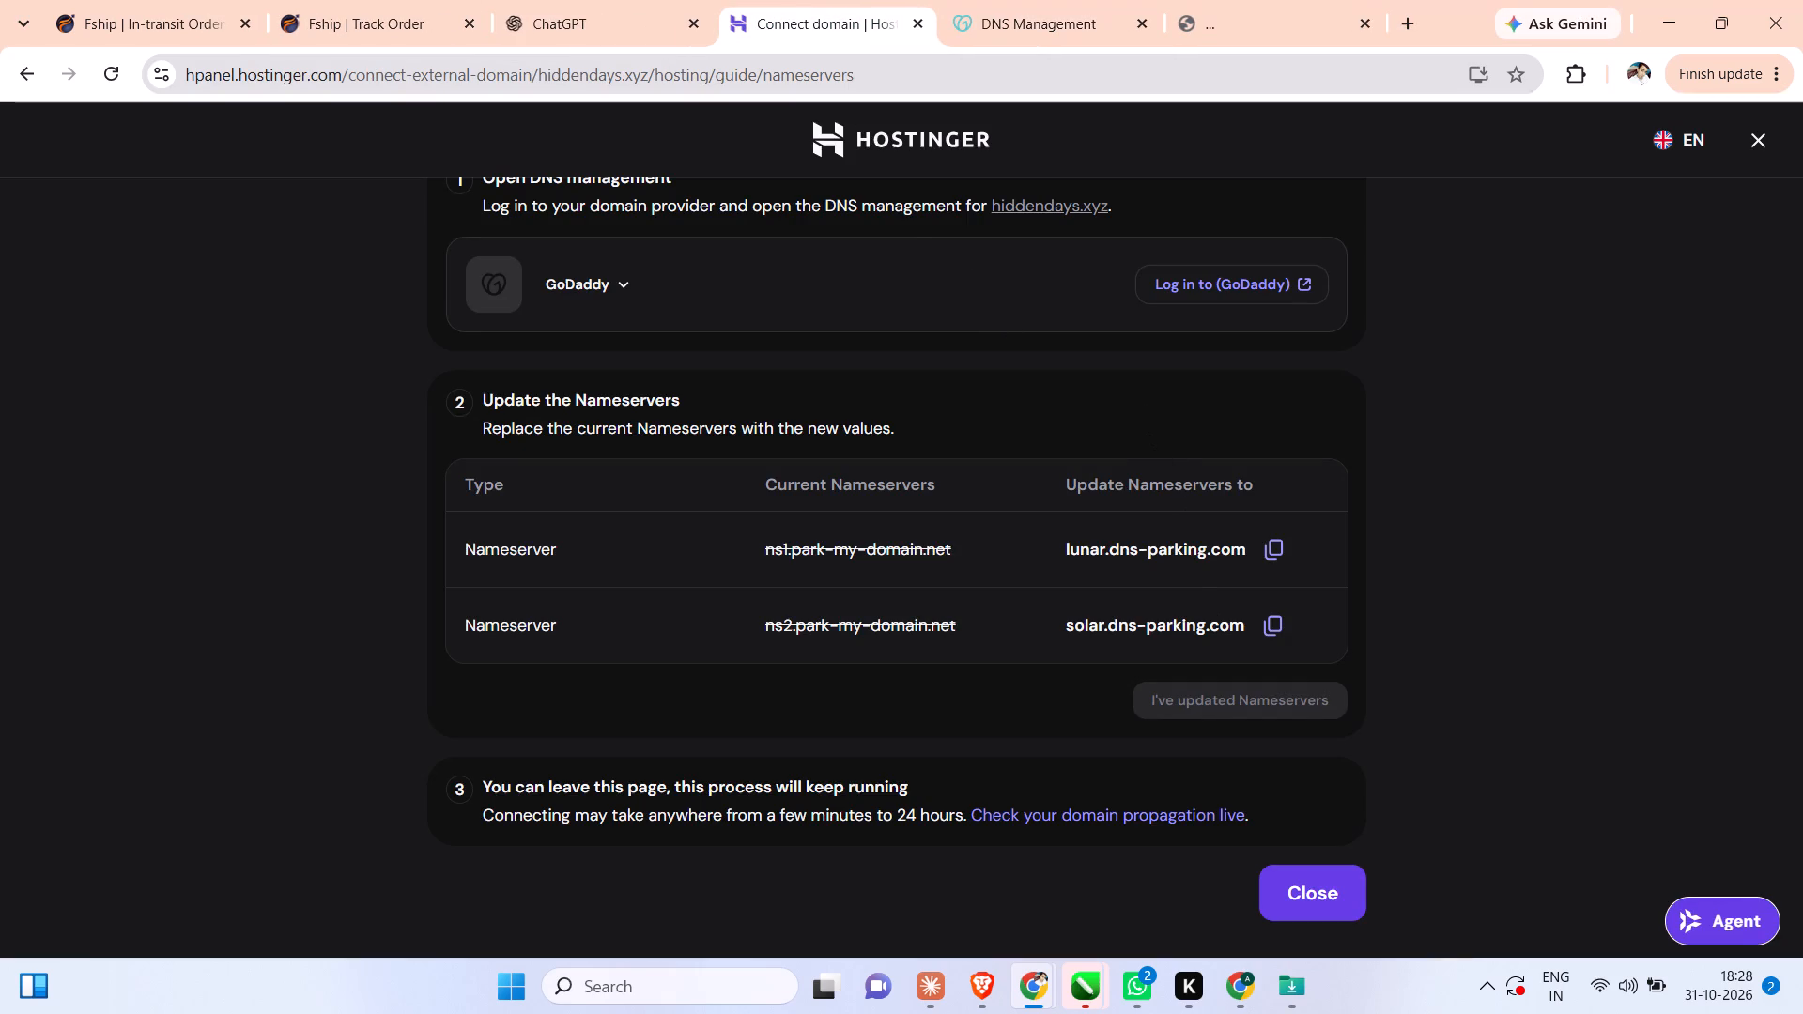
{"action": "scroll", "coordinate": [1192, 619], "scroll_direction": "down", "scroll_amount": 3}
{"action": "left_click", "coordinate": [1212, 696]}
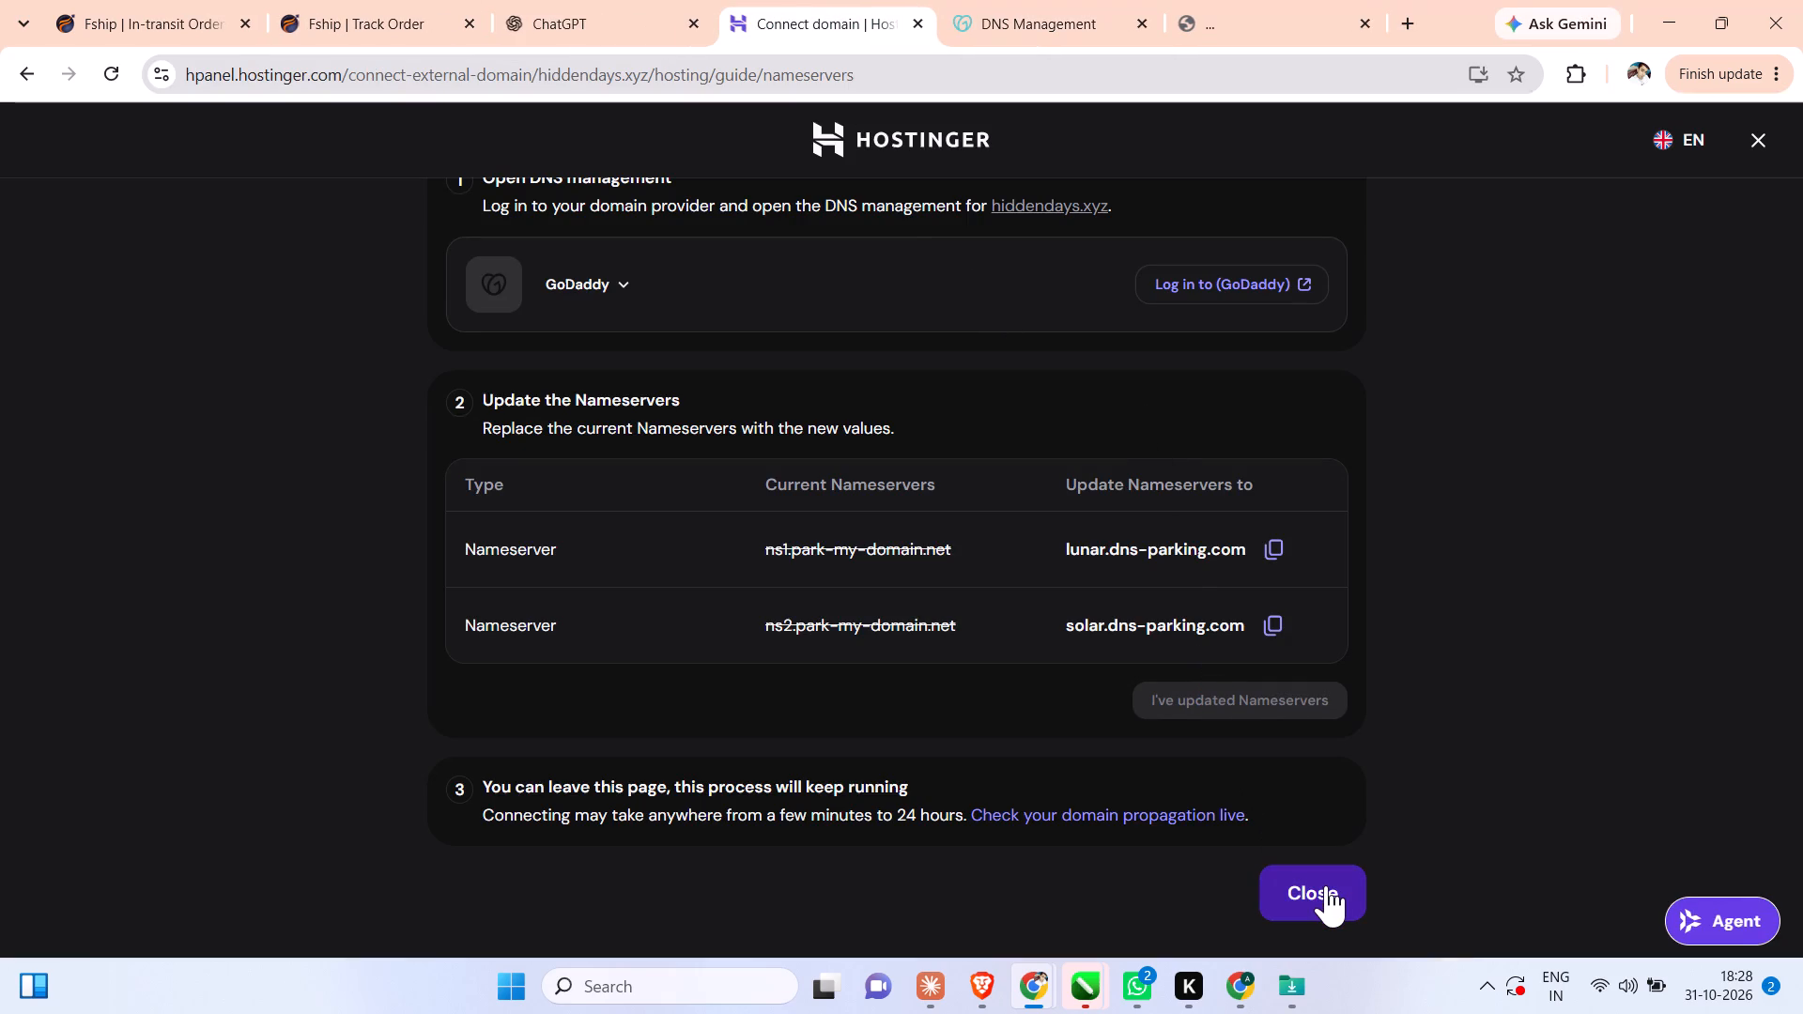
{"action": "left_click", "coordinate": [1214, 817]}
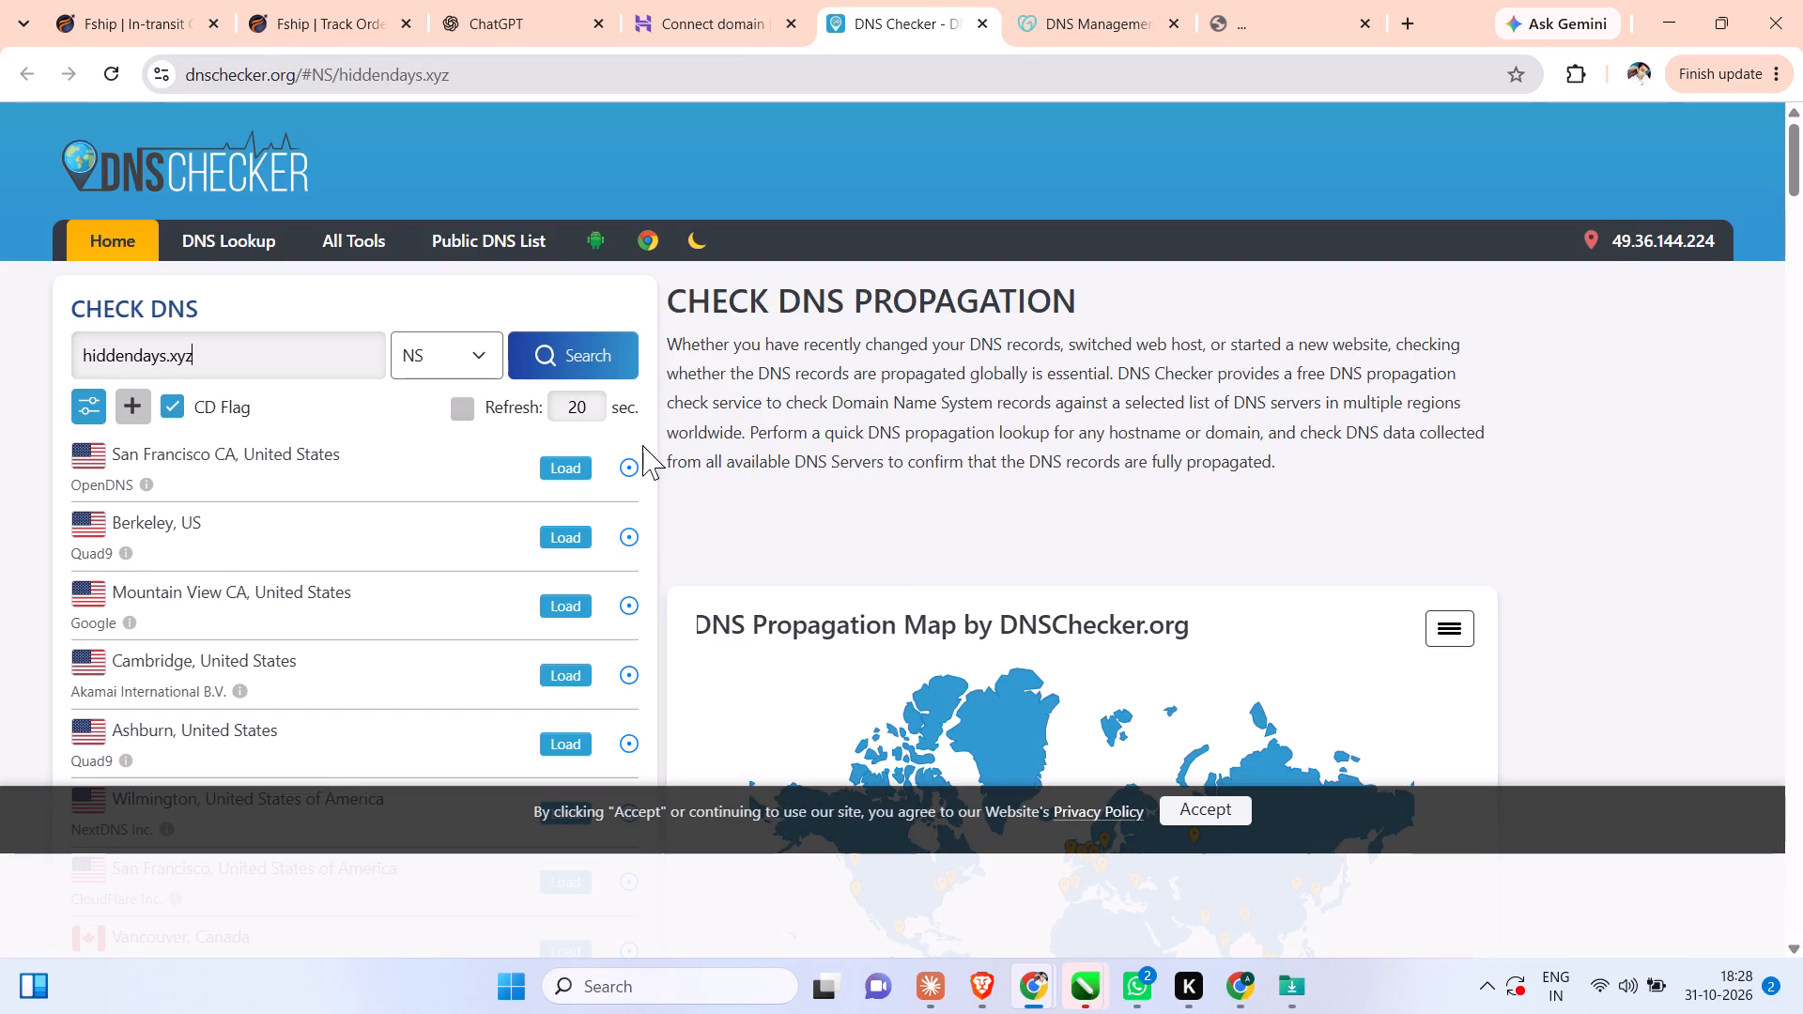
Run an NS propagation lookup for hiddendays.xyz in DNS Checker with automatic refresh every 20 seconds.
{"action": "left_click", "coordinate": [465, 404]}
{"action": "left_click", "coordinate": [501, 404]}
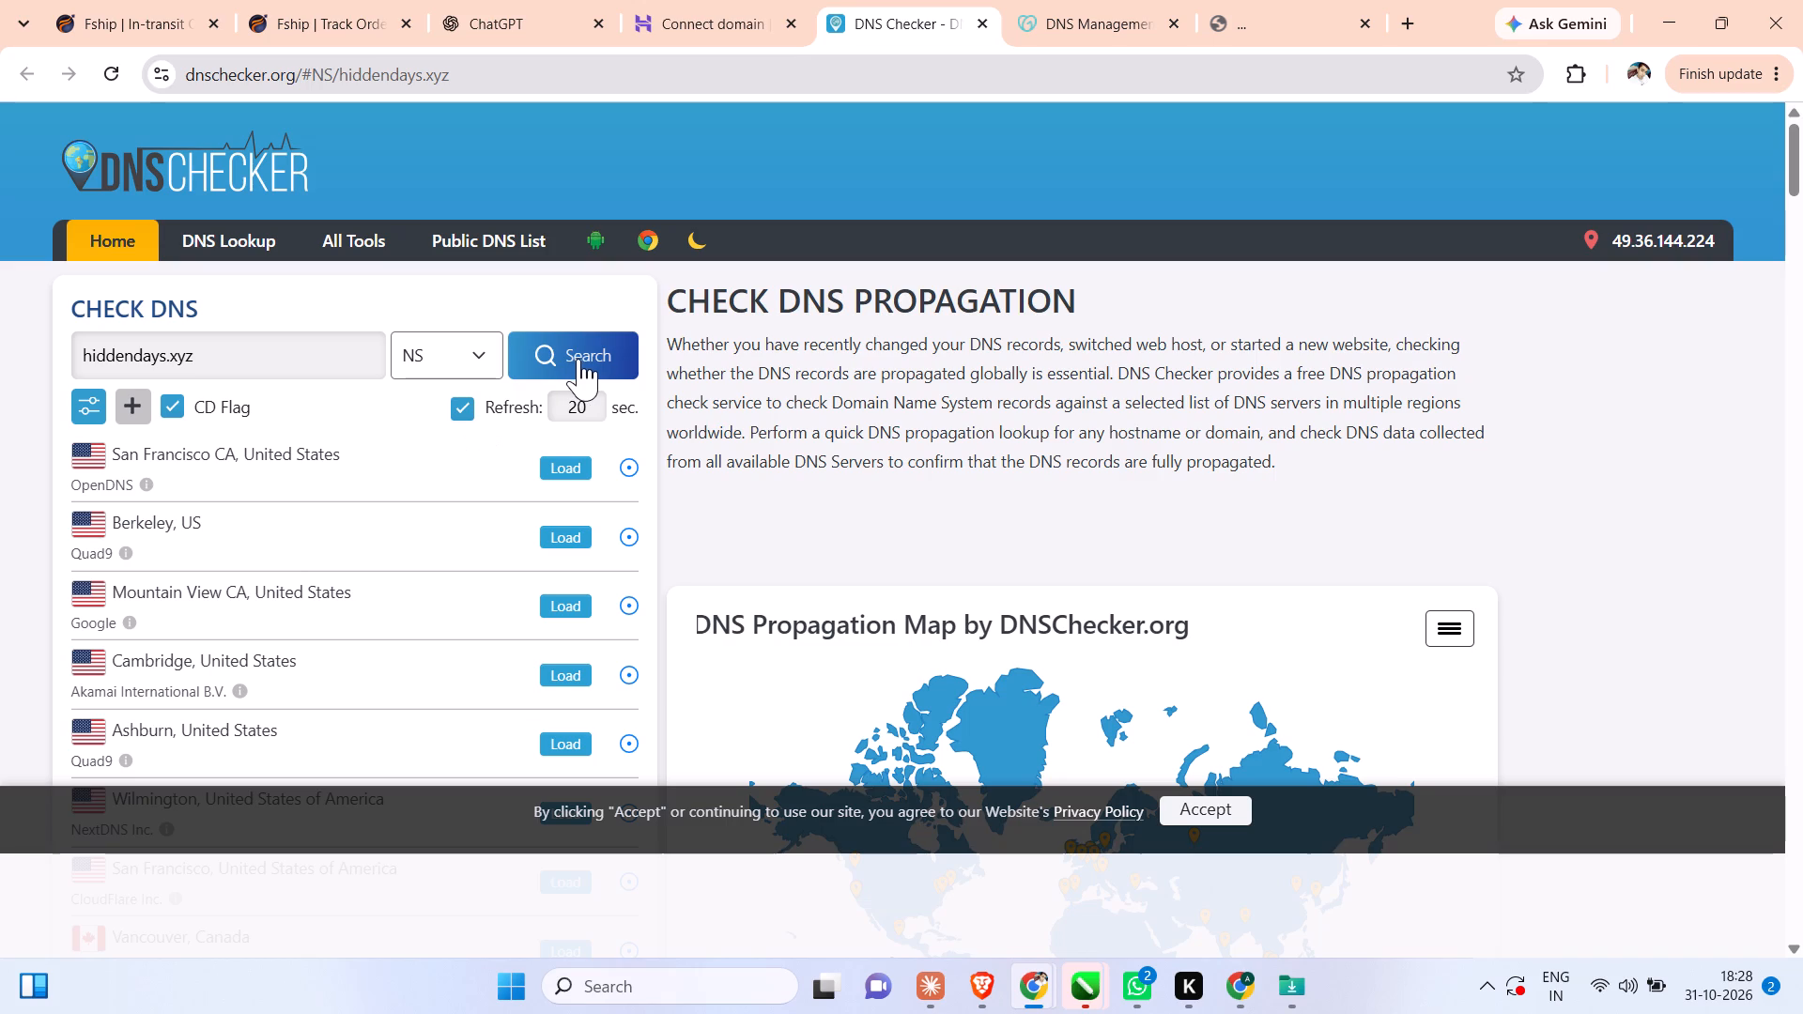
{"action": "left_click", "coordinate": [578, 359]}
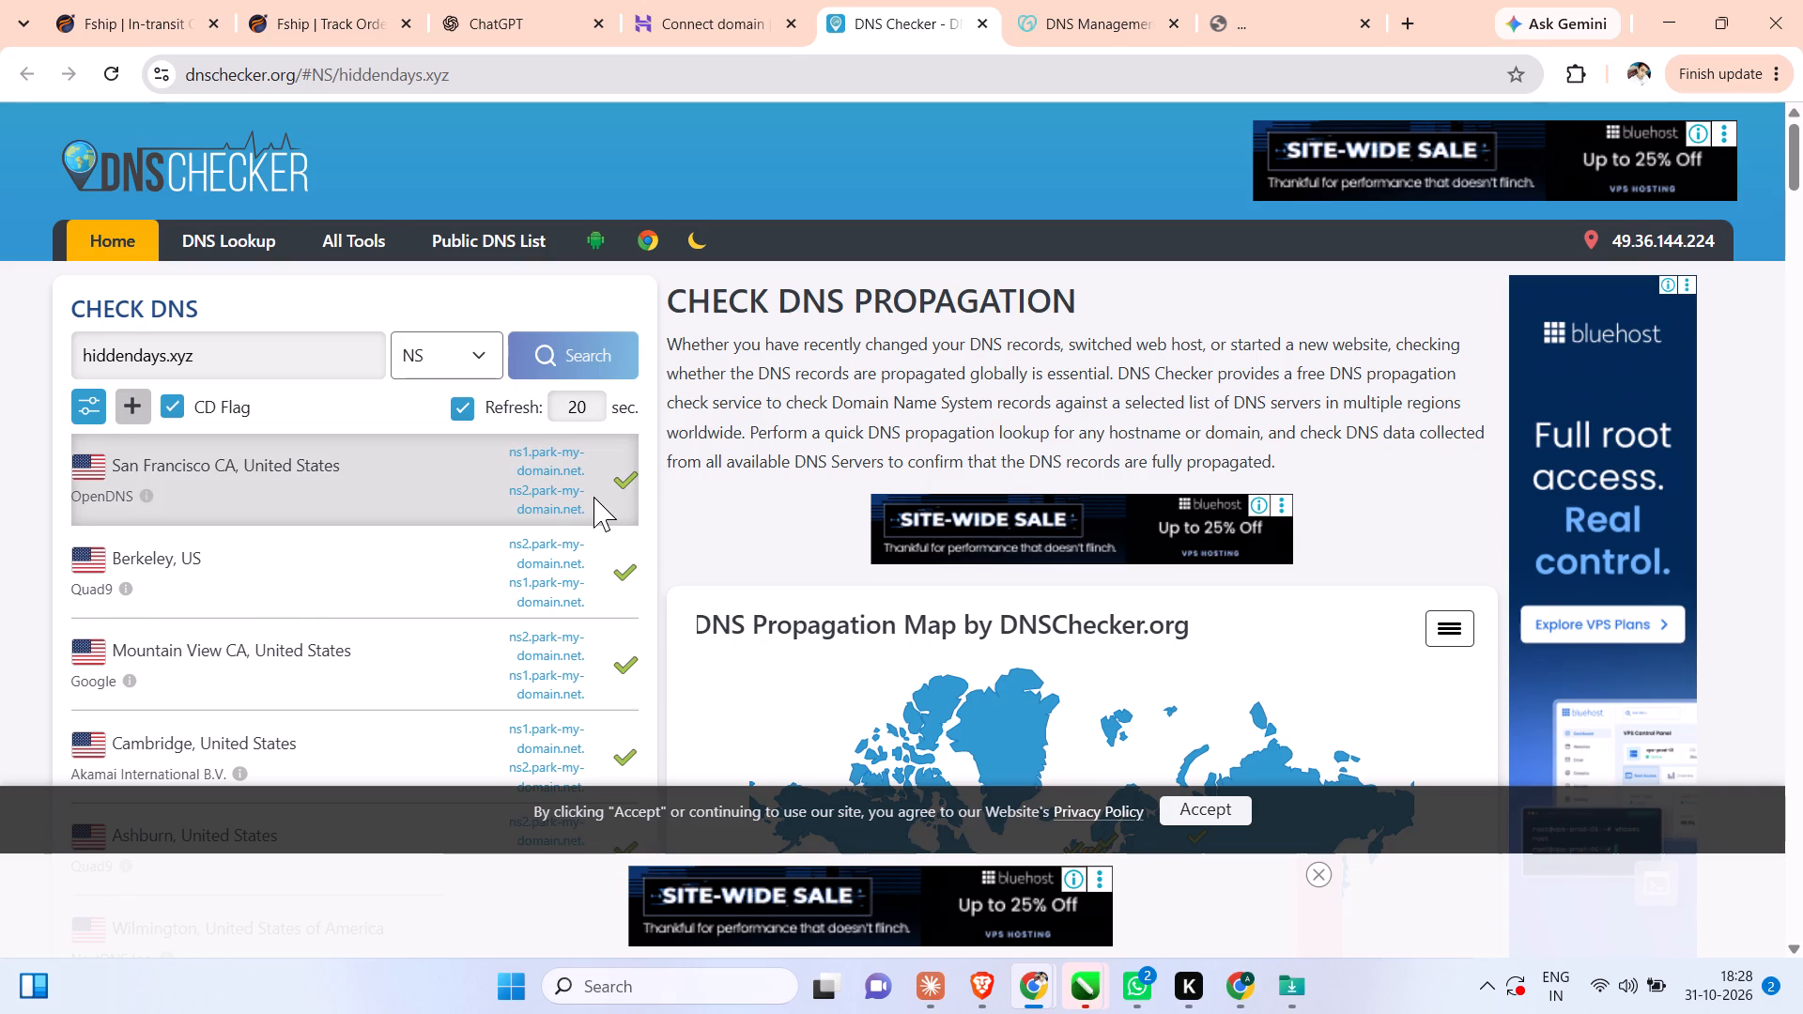
Examine which nameservers the DNS servers around the world return for hiddendays.xyz in the propagation results.
{"action": "scroll", "coordinate": [593, 497], "scroll_direction": "down", "scroll_amount": 2}
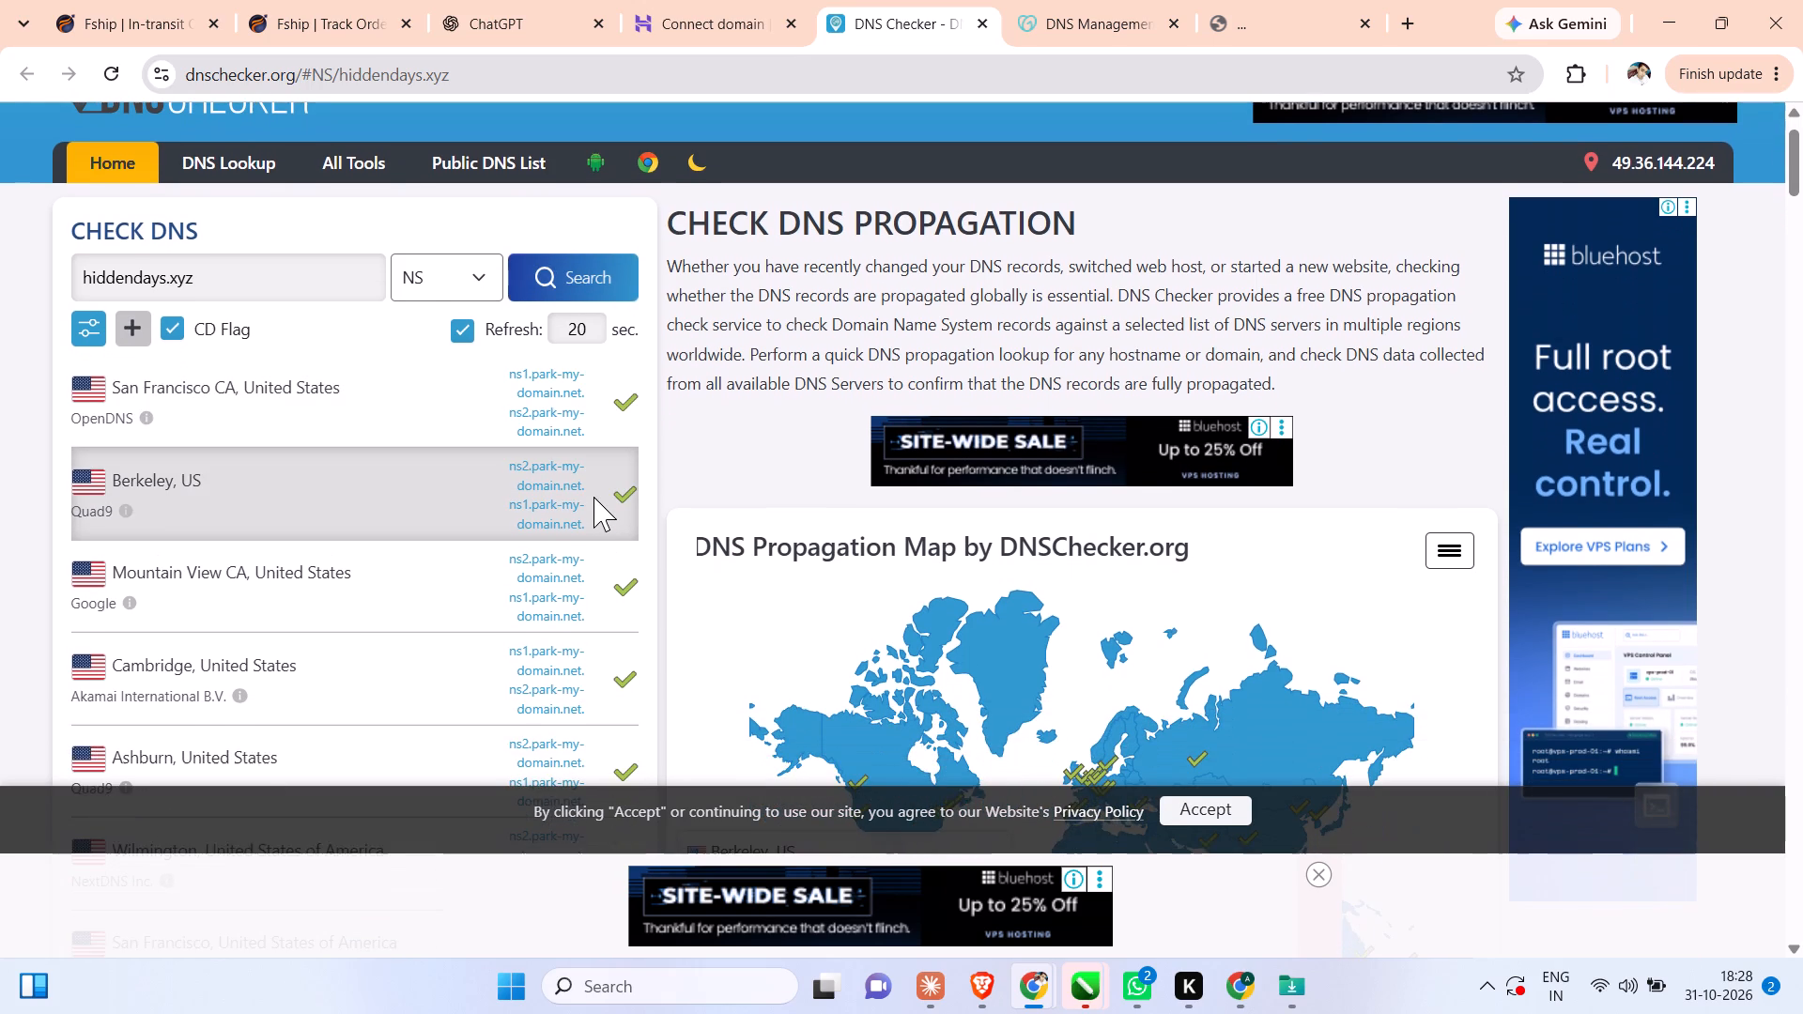
{"action": "scroll", "coordinate": [593, 497], "scroll_direction": "down", "scroll_amount": 8}
{"action": "scroll", "coordinate": [593, 497], "scroll_direction": "down", "scroll_amount": 14}
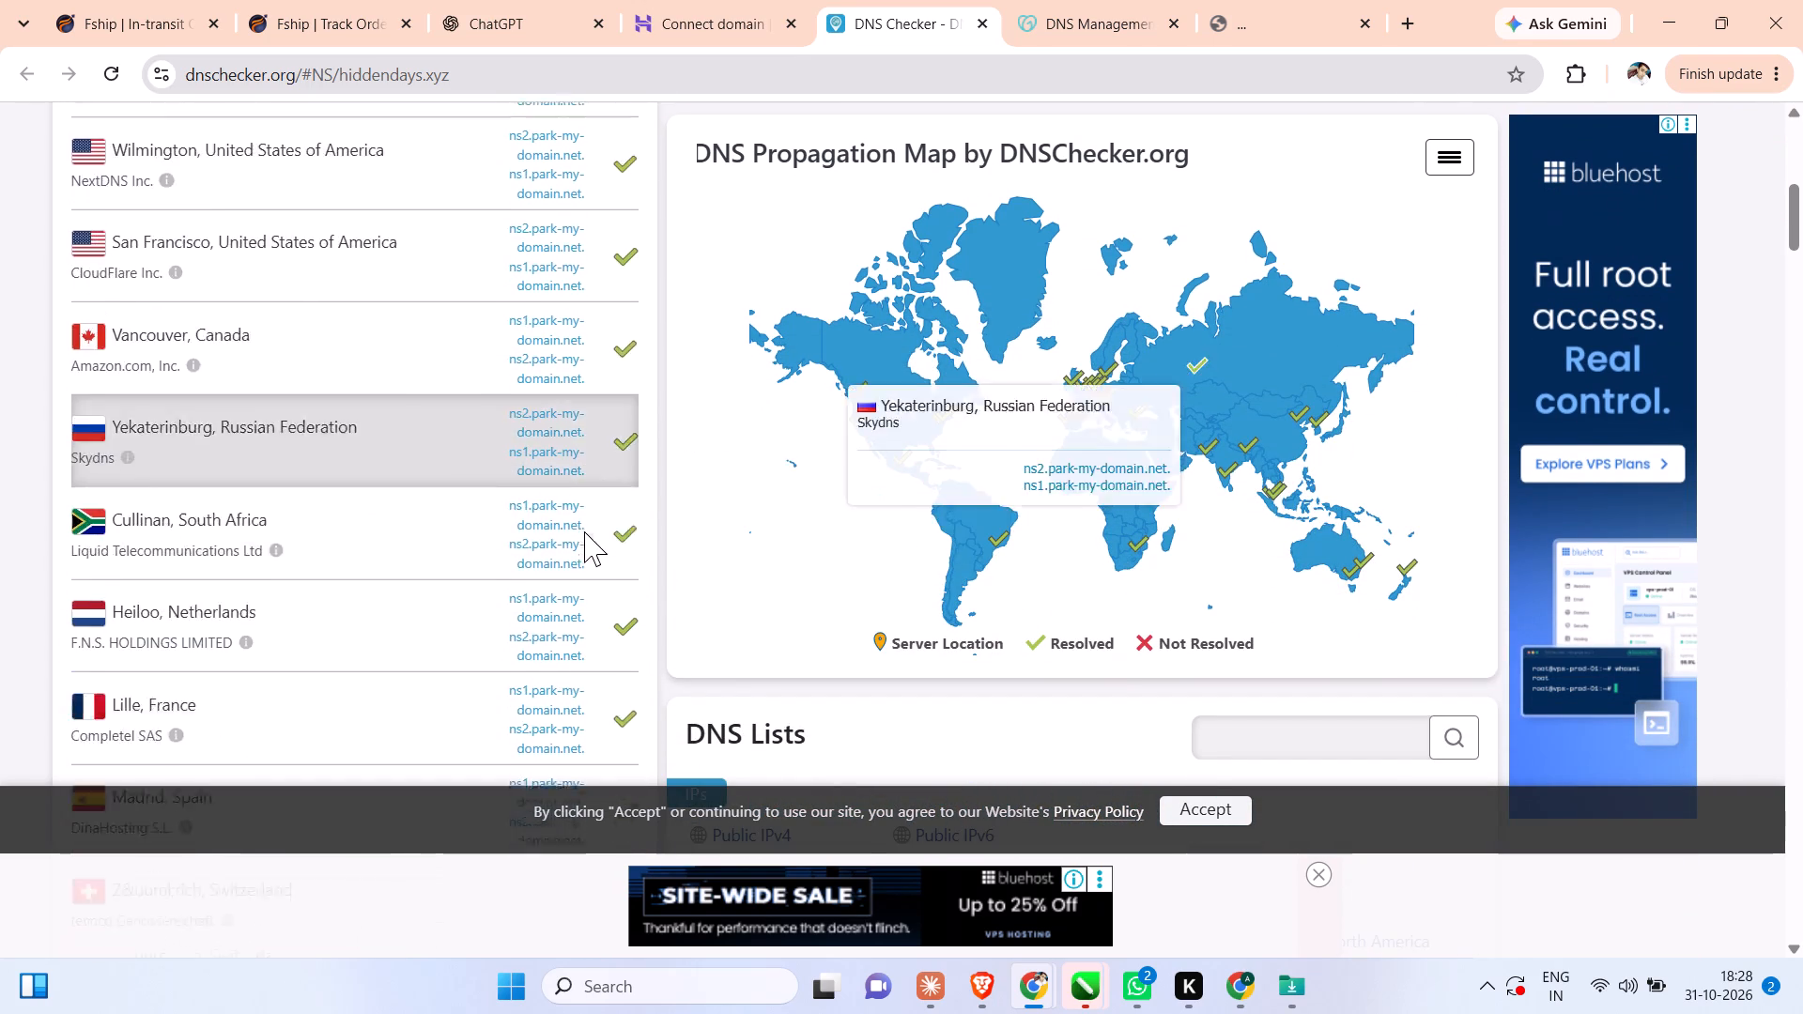
{"action": "scroll", "coordinate": [584, 531], "scroll_direction": "down", "scroll_amount": 20}
{"action": "scroll", "coordinate": [584, 531], "scroll_direction": "down", "scroll_amount": 14}
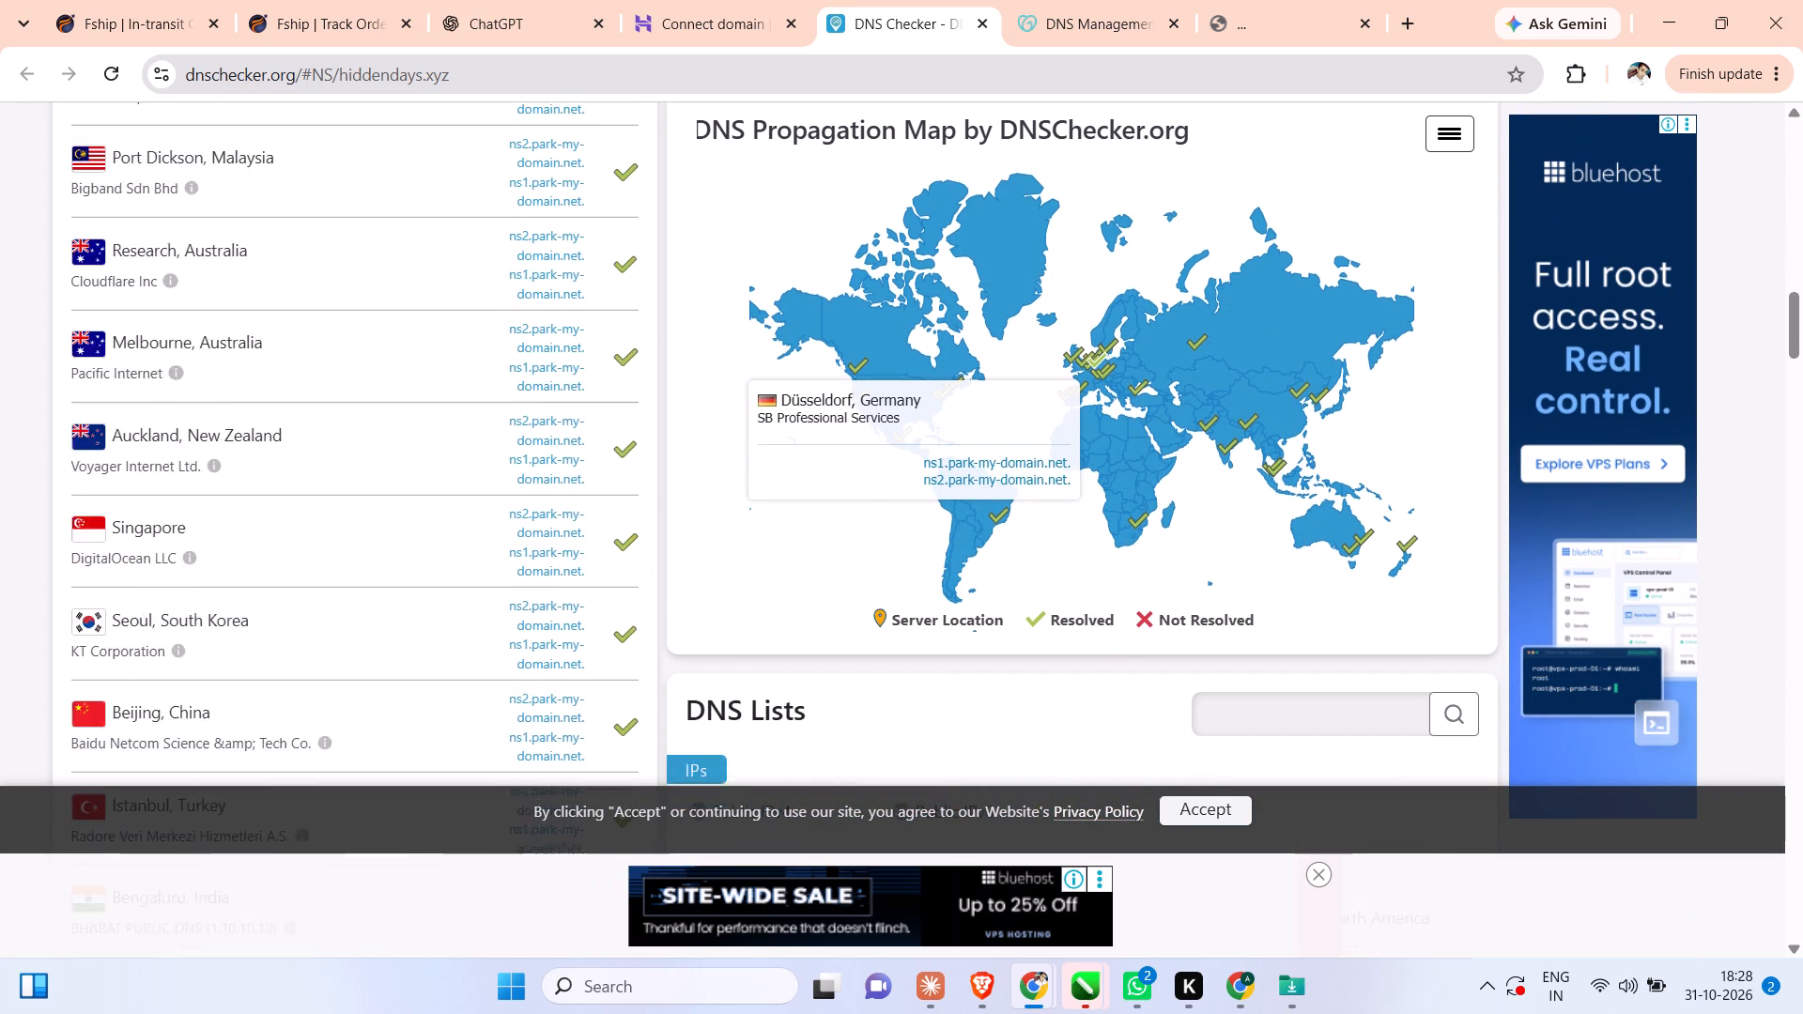
{"action": "scroll", "coordinate": [579, 548], "scroll_direction": "down", "scroll_amount": 18}
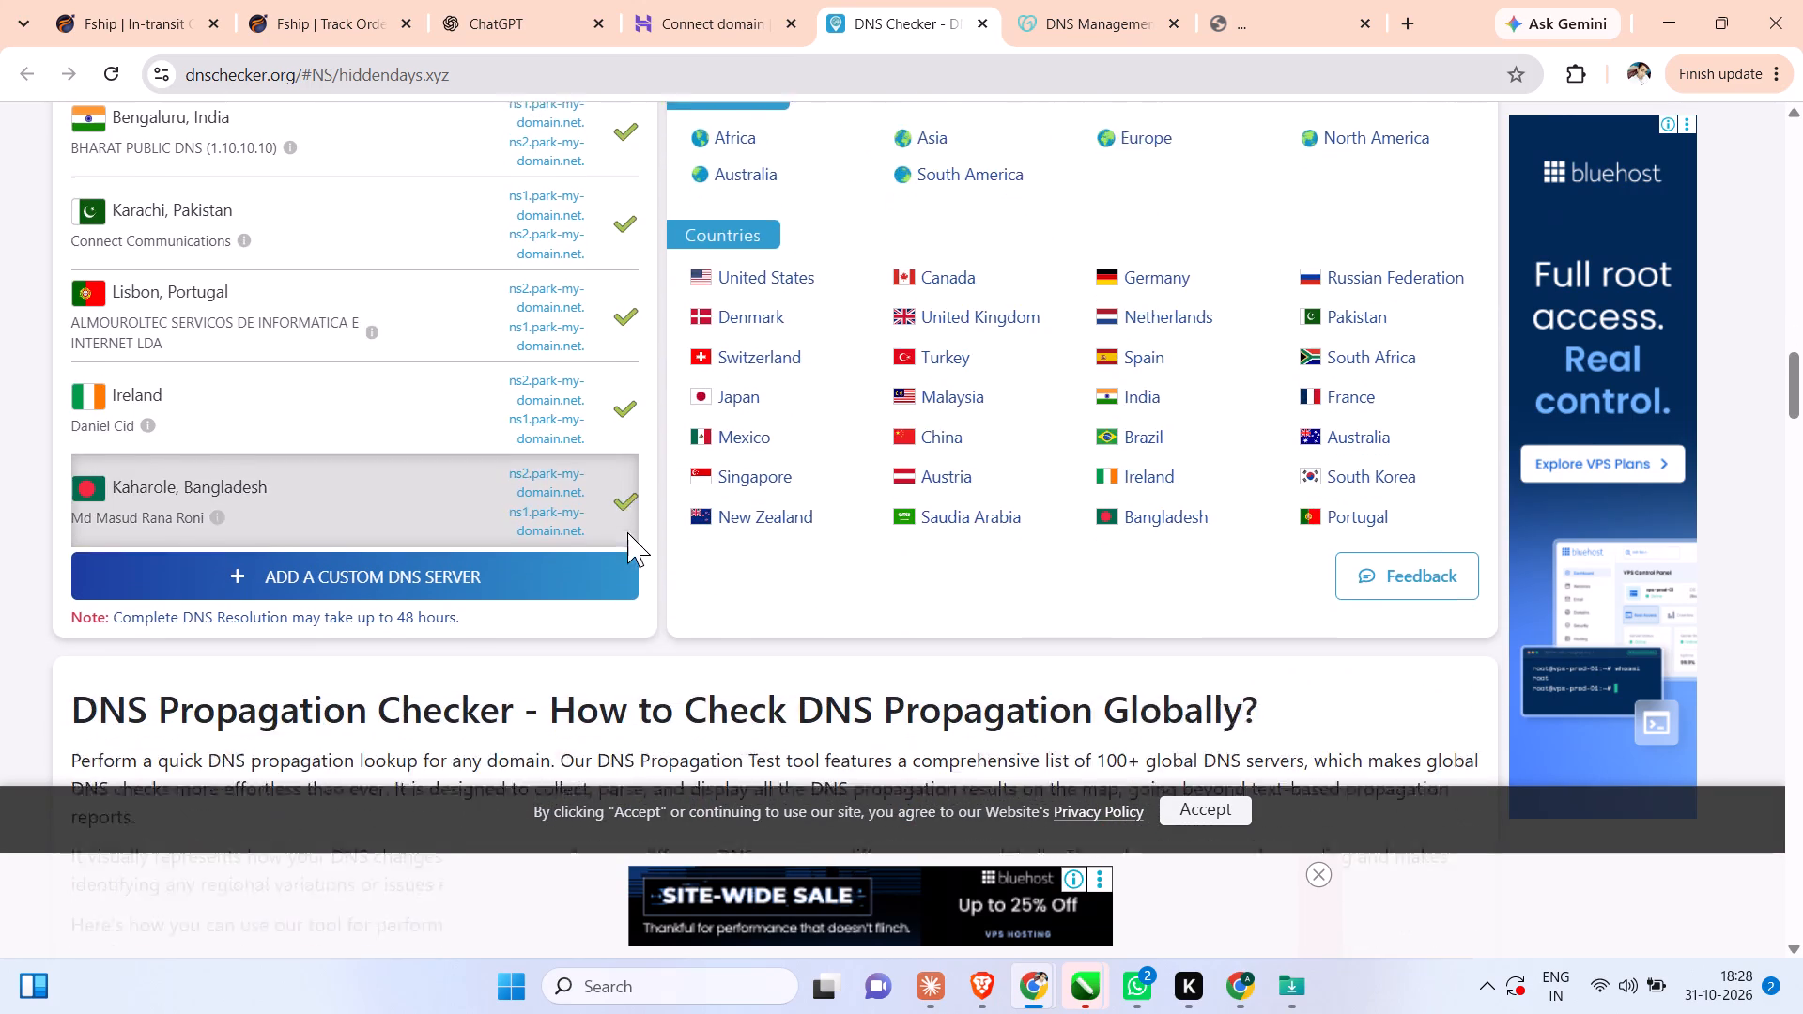
{"action": "scroll", "coordinate": [629, 532], "scroll_direction": "up", "scroll_amount": 9}
{"action": "scroll", "coordinate": [701, 502], "scroll_direction": "down", "scroll_amount": 3}
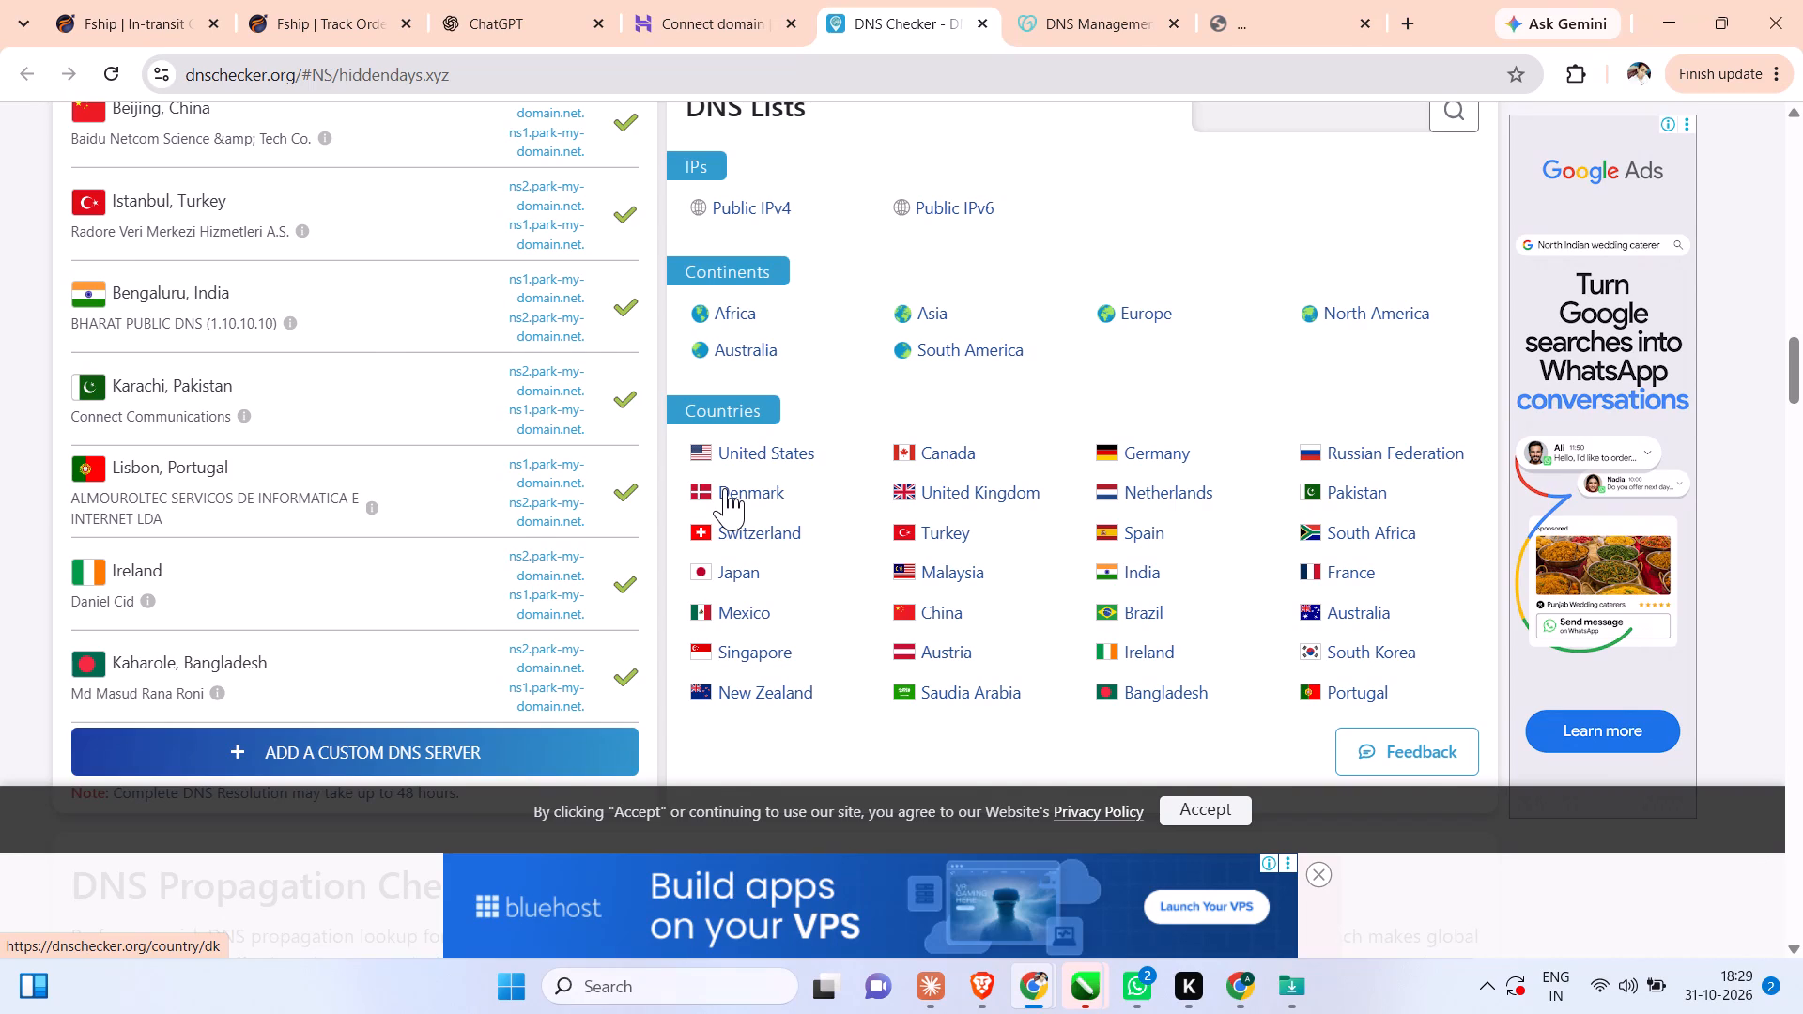
{"action": "scroll", "coordinate": [840, 433], "scroll_direction": "up", "scroll_amount": 2}
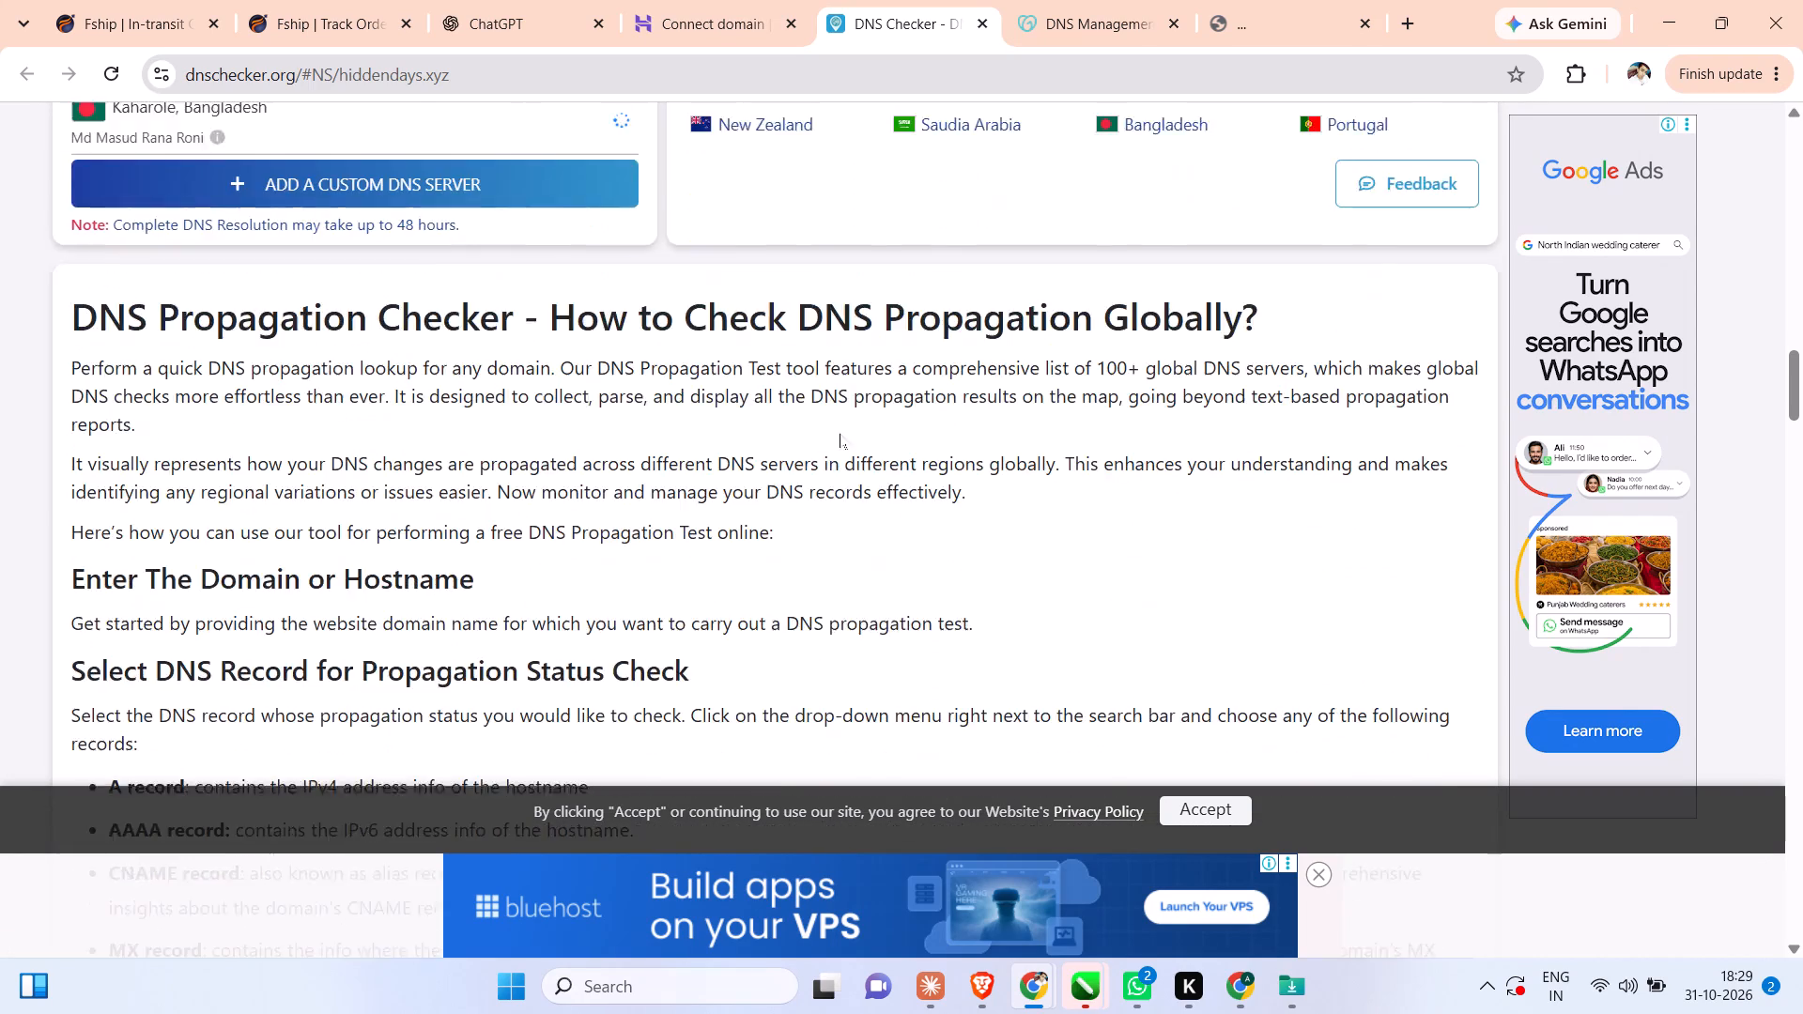
{"action": "scroll", "coordinate": [840, 433], "scroll_direction": "up", "scroll_amount": 20}
{"action": "scroll", "coordinate": [840, 433], "scroll_direction": "up", "scroll_amount": 20}
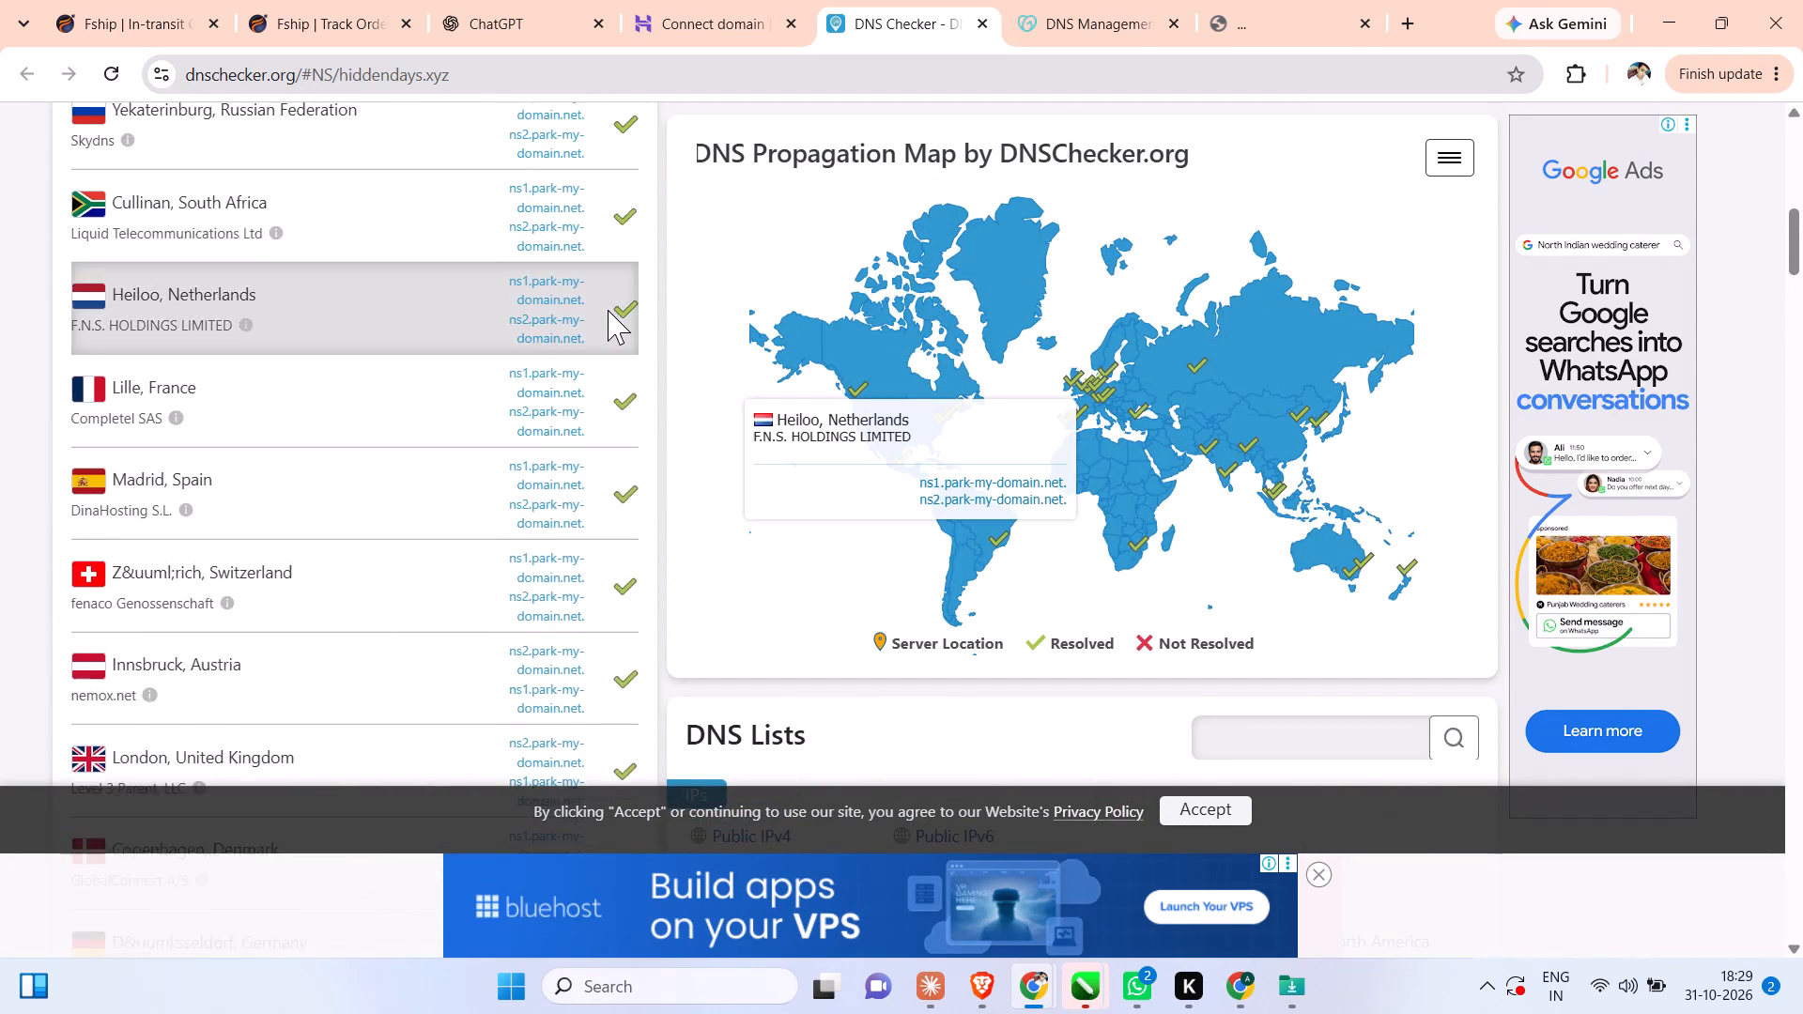
{"action": "scroll", "coordinate": [608, 310], "scroll_direction": "up", "scroll_amount": 20}
{"action": "scroll", "coordinate": [608, 310], "scroll_direction": "up", "scroll_amount": 14}
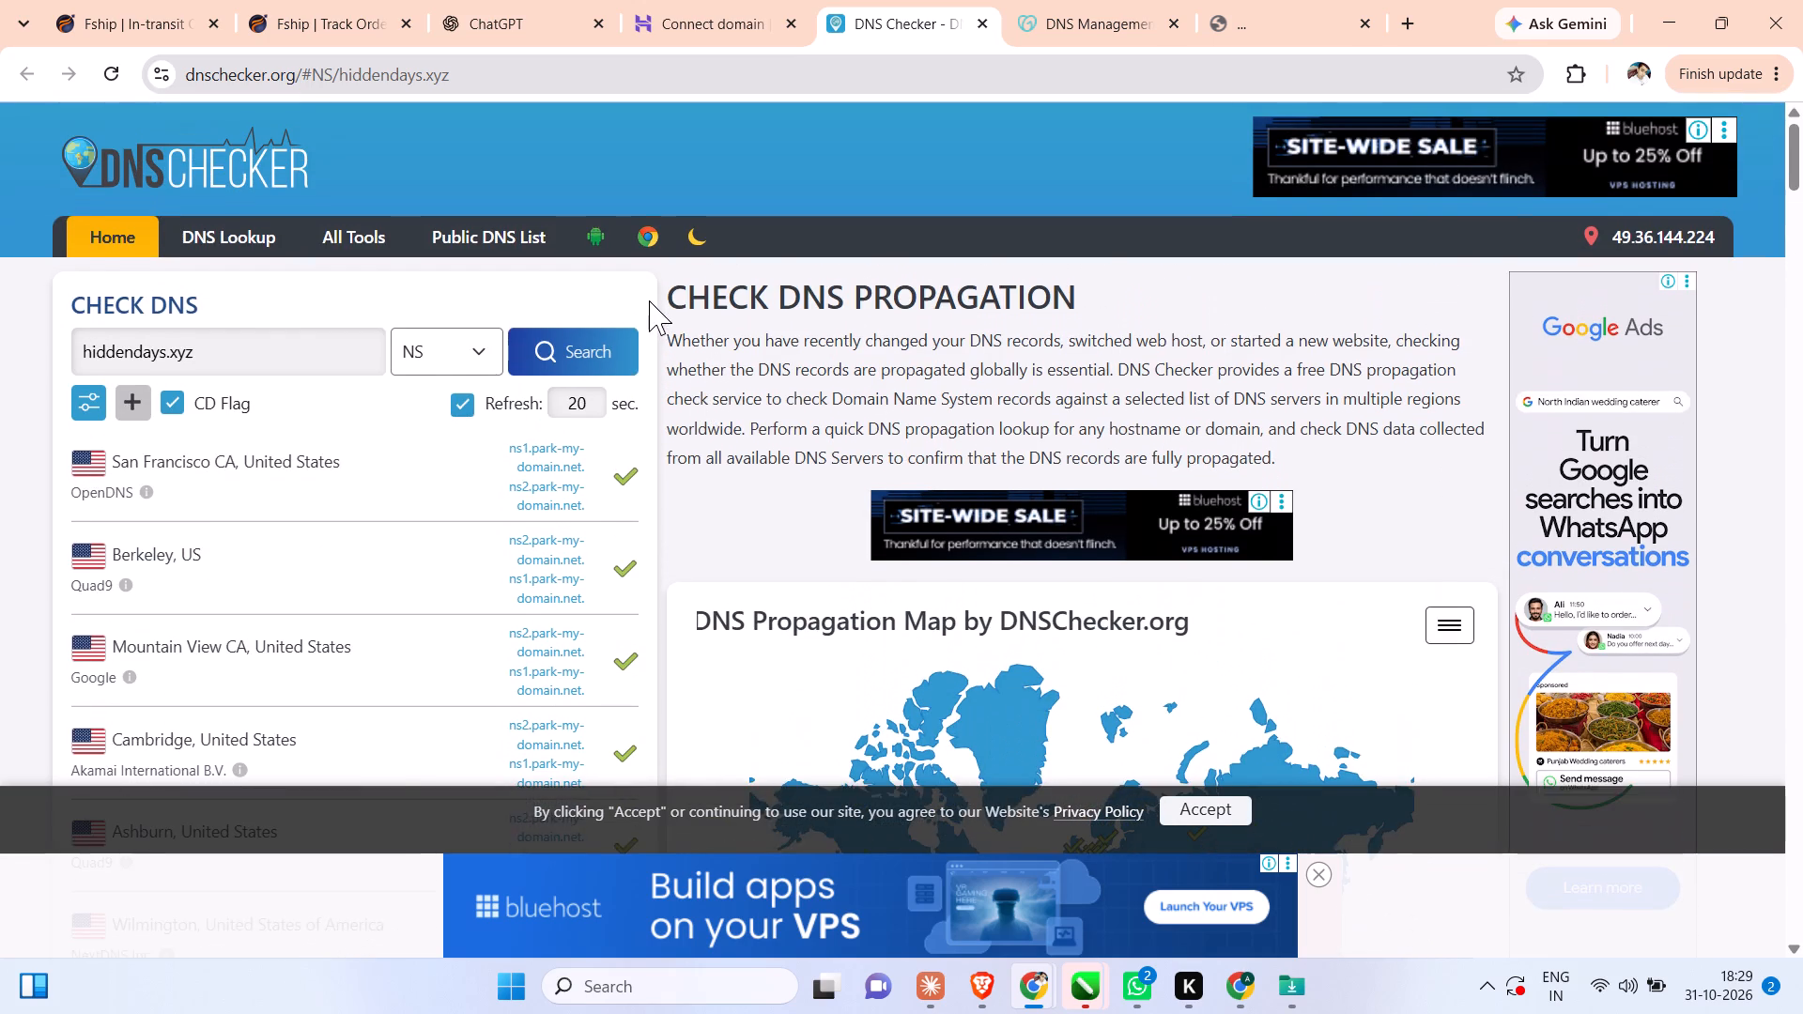
{"action": "scroll", "coordinate": [649, 300], "scroll_direction": "up", "scroll_amount": 3}
Return to GoDaddy's DNS management page for hiddendays.xyz.
{"action": "left_click", "coordinate": [1050, 18]}
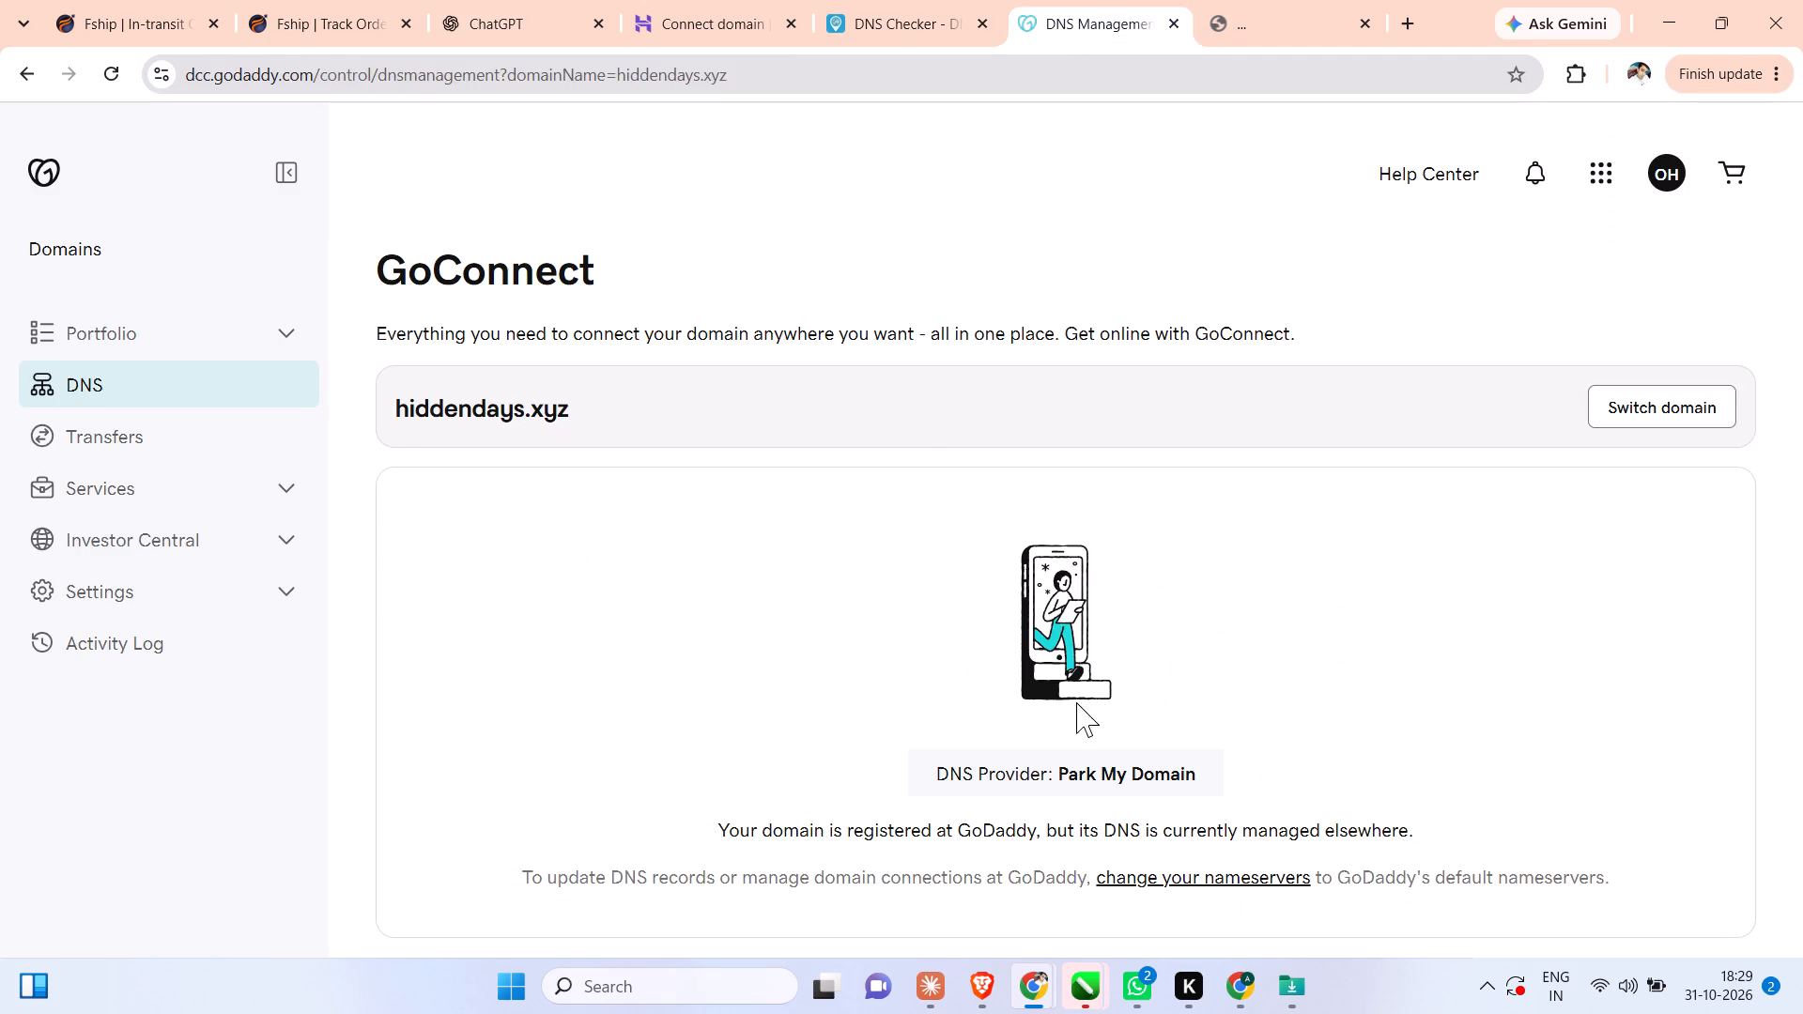
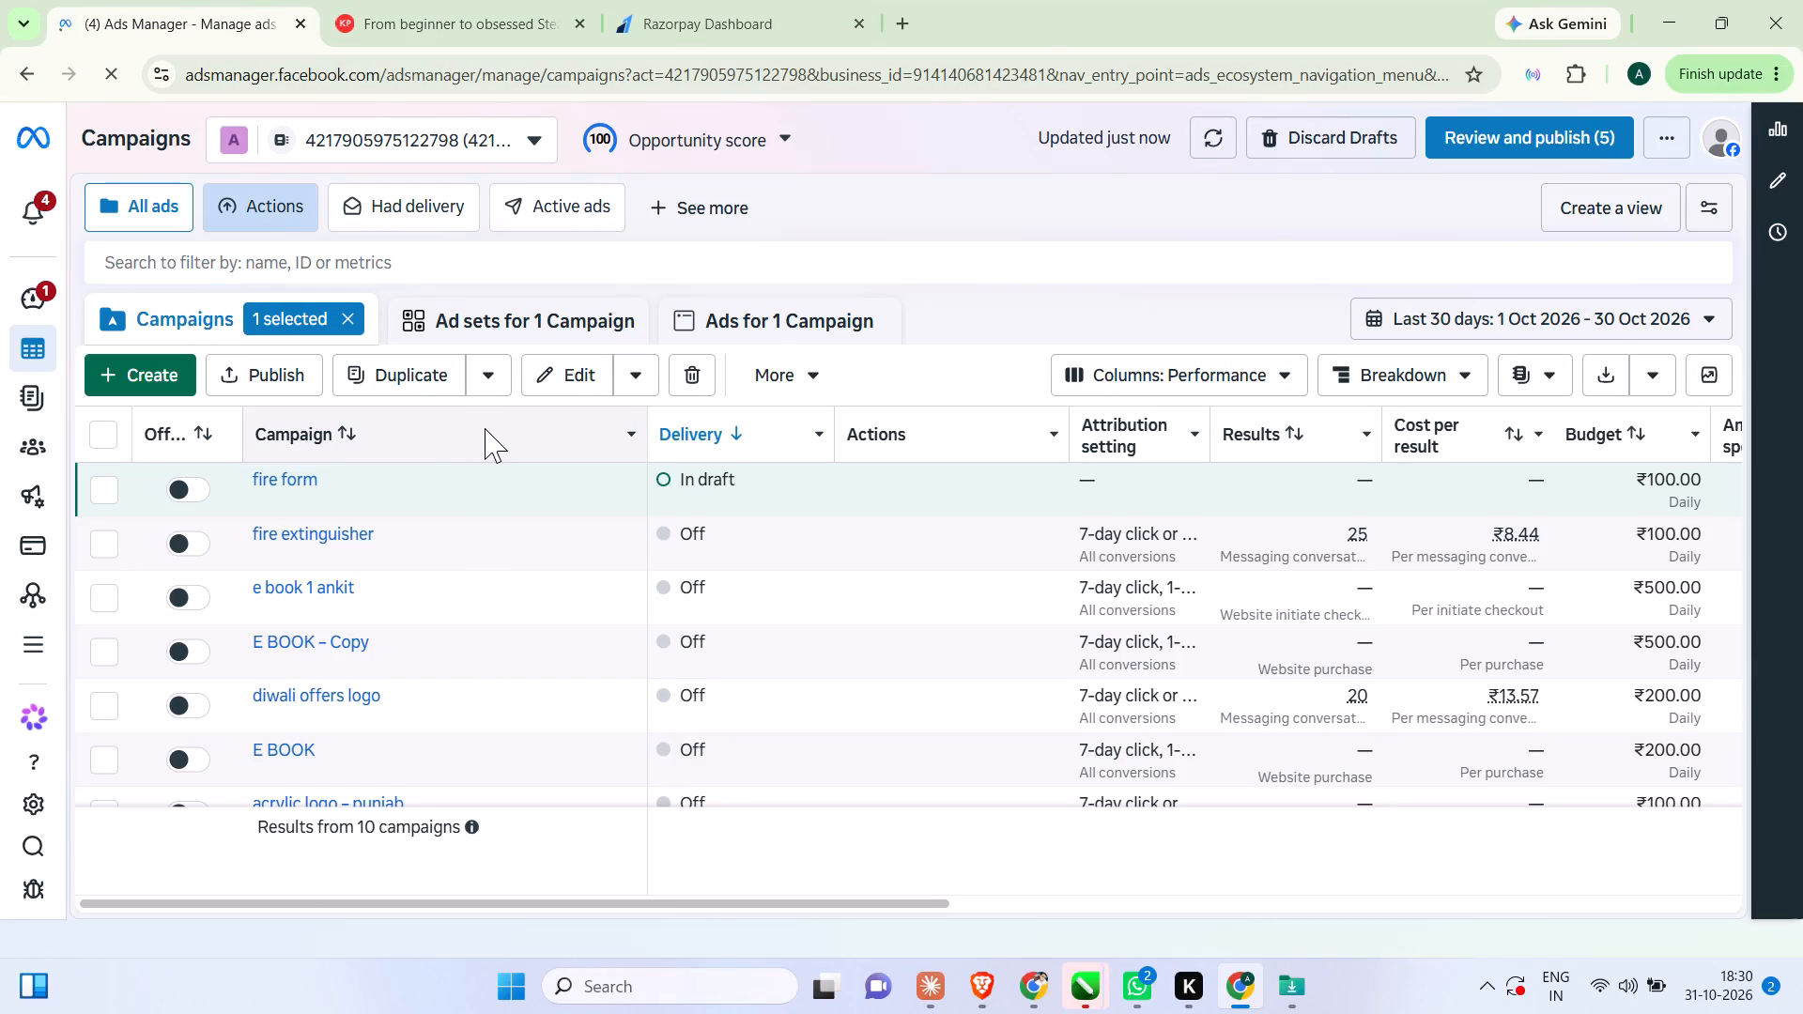
In Meta Ads Manager, switch to the ad account under the business portfolio the.goldsalon.
{"action": "scroll", "coordinate": [459, 527], "scroll_direction": "up", "scroll_amount": 6}
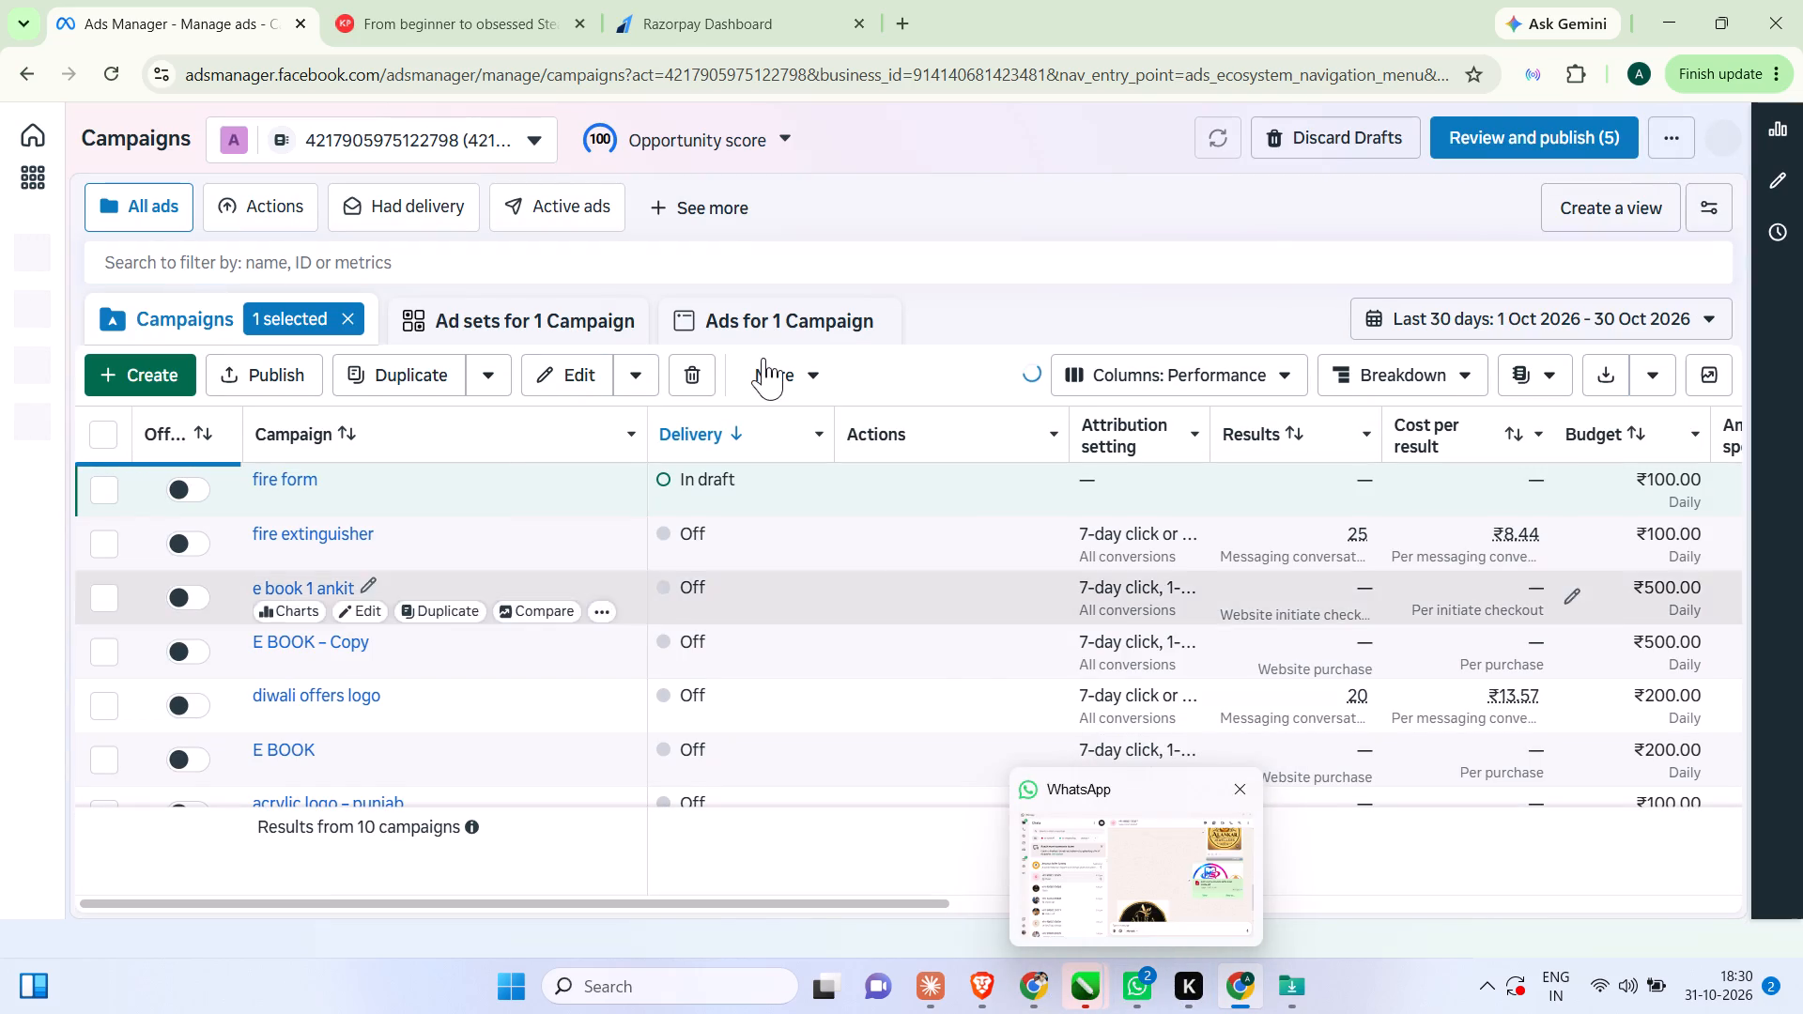
{"action": "left_click", "coordinate": [536, 136]}
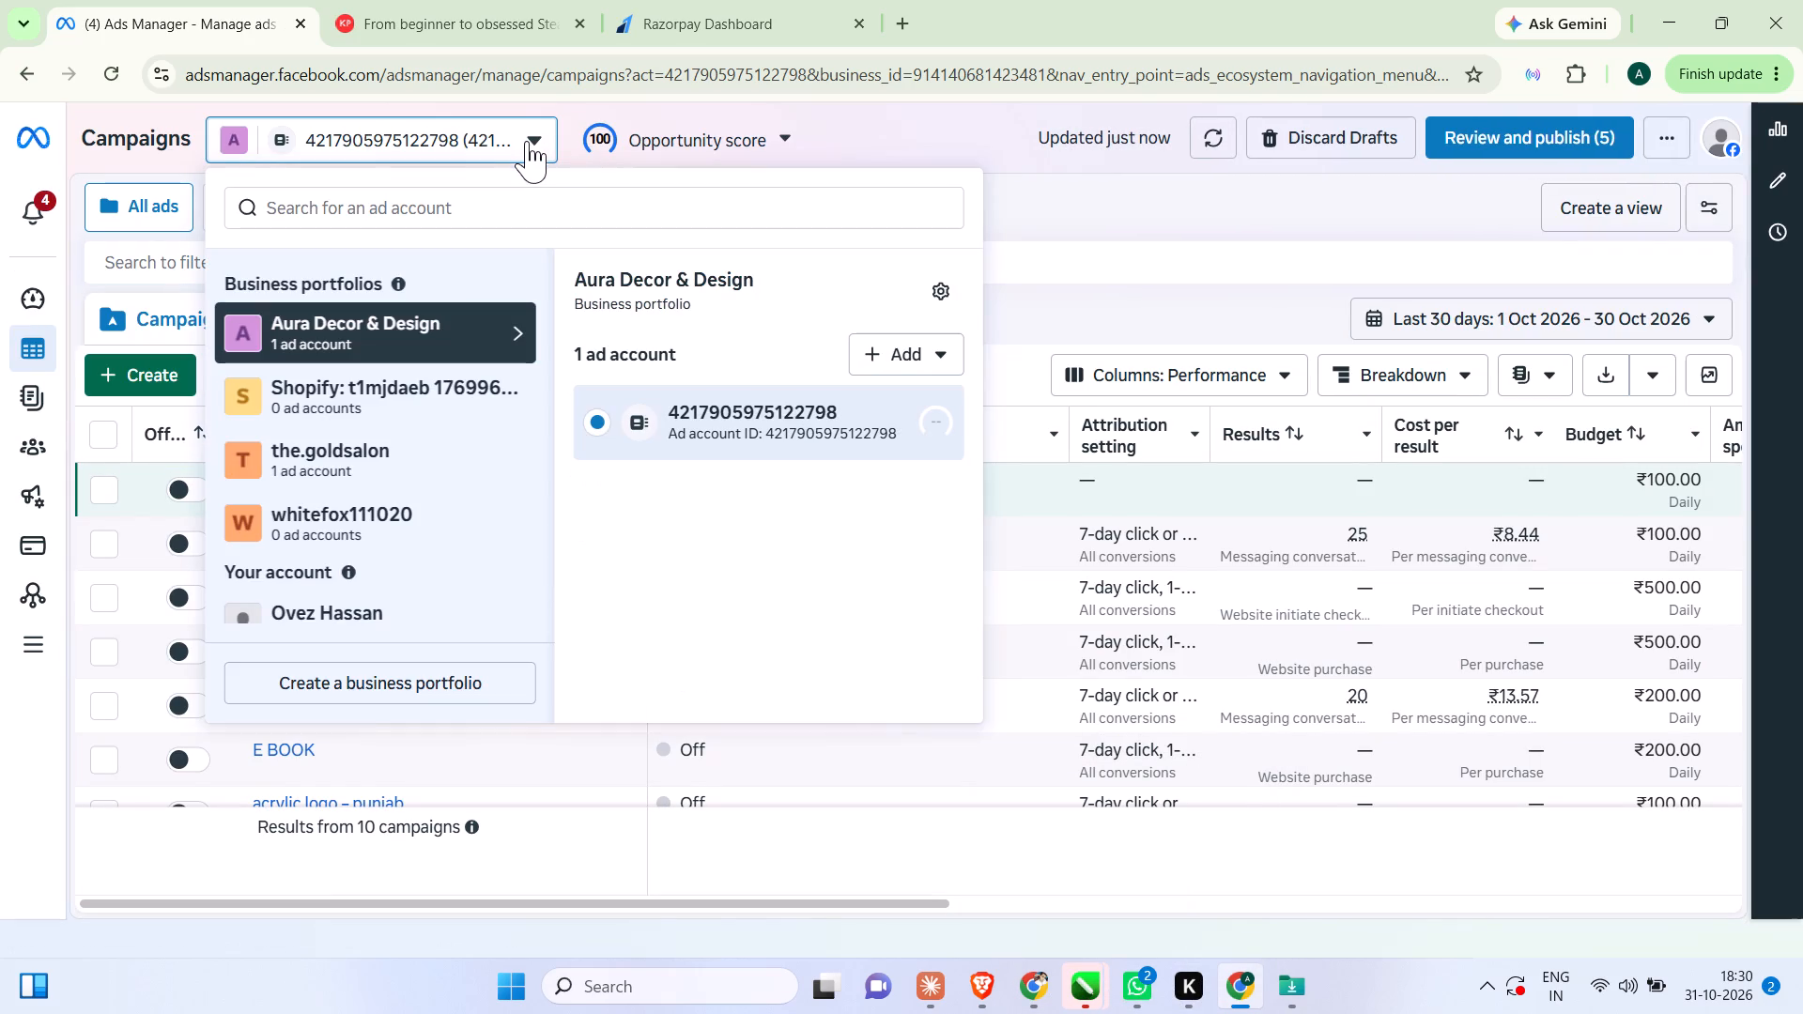
{"action": "left_click", "coordinate": [408, 471]}
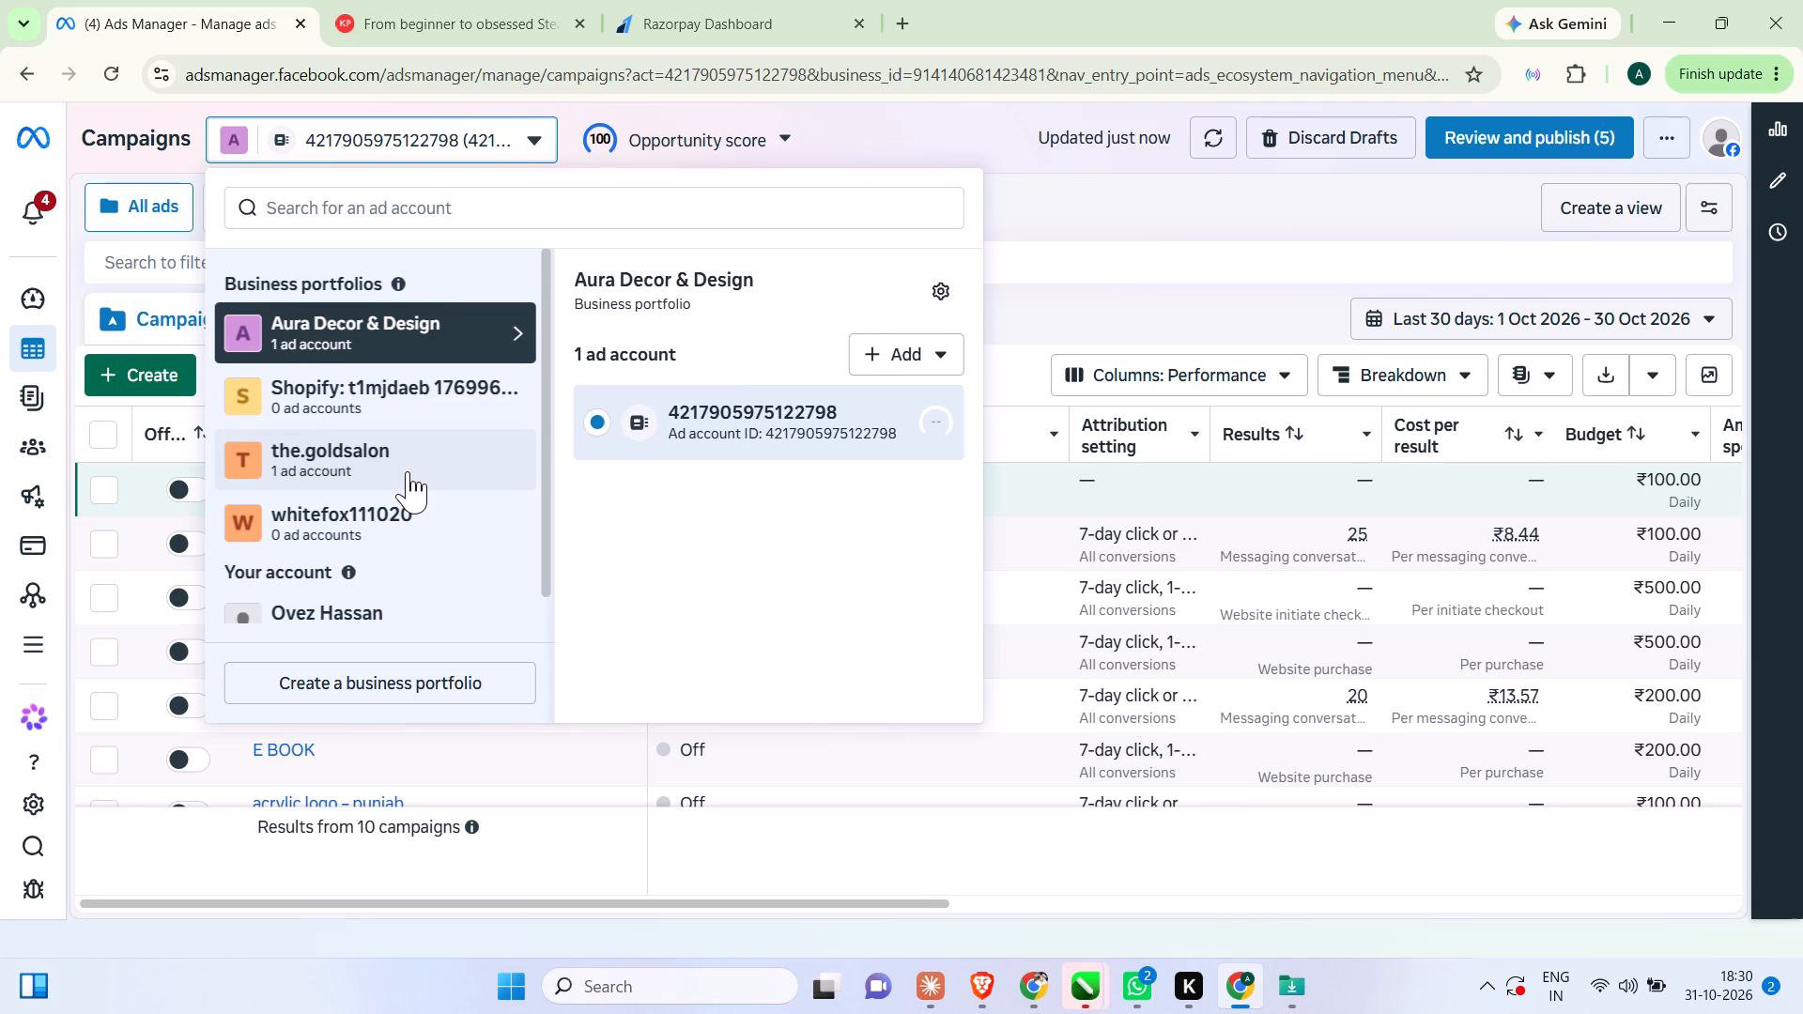
{"action": "left_click", "coordinate": [600, 425]}
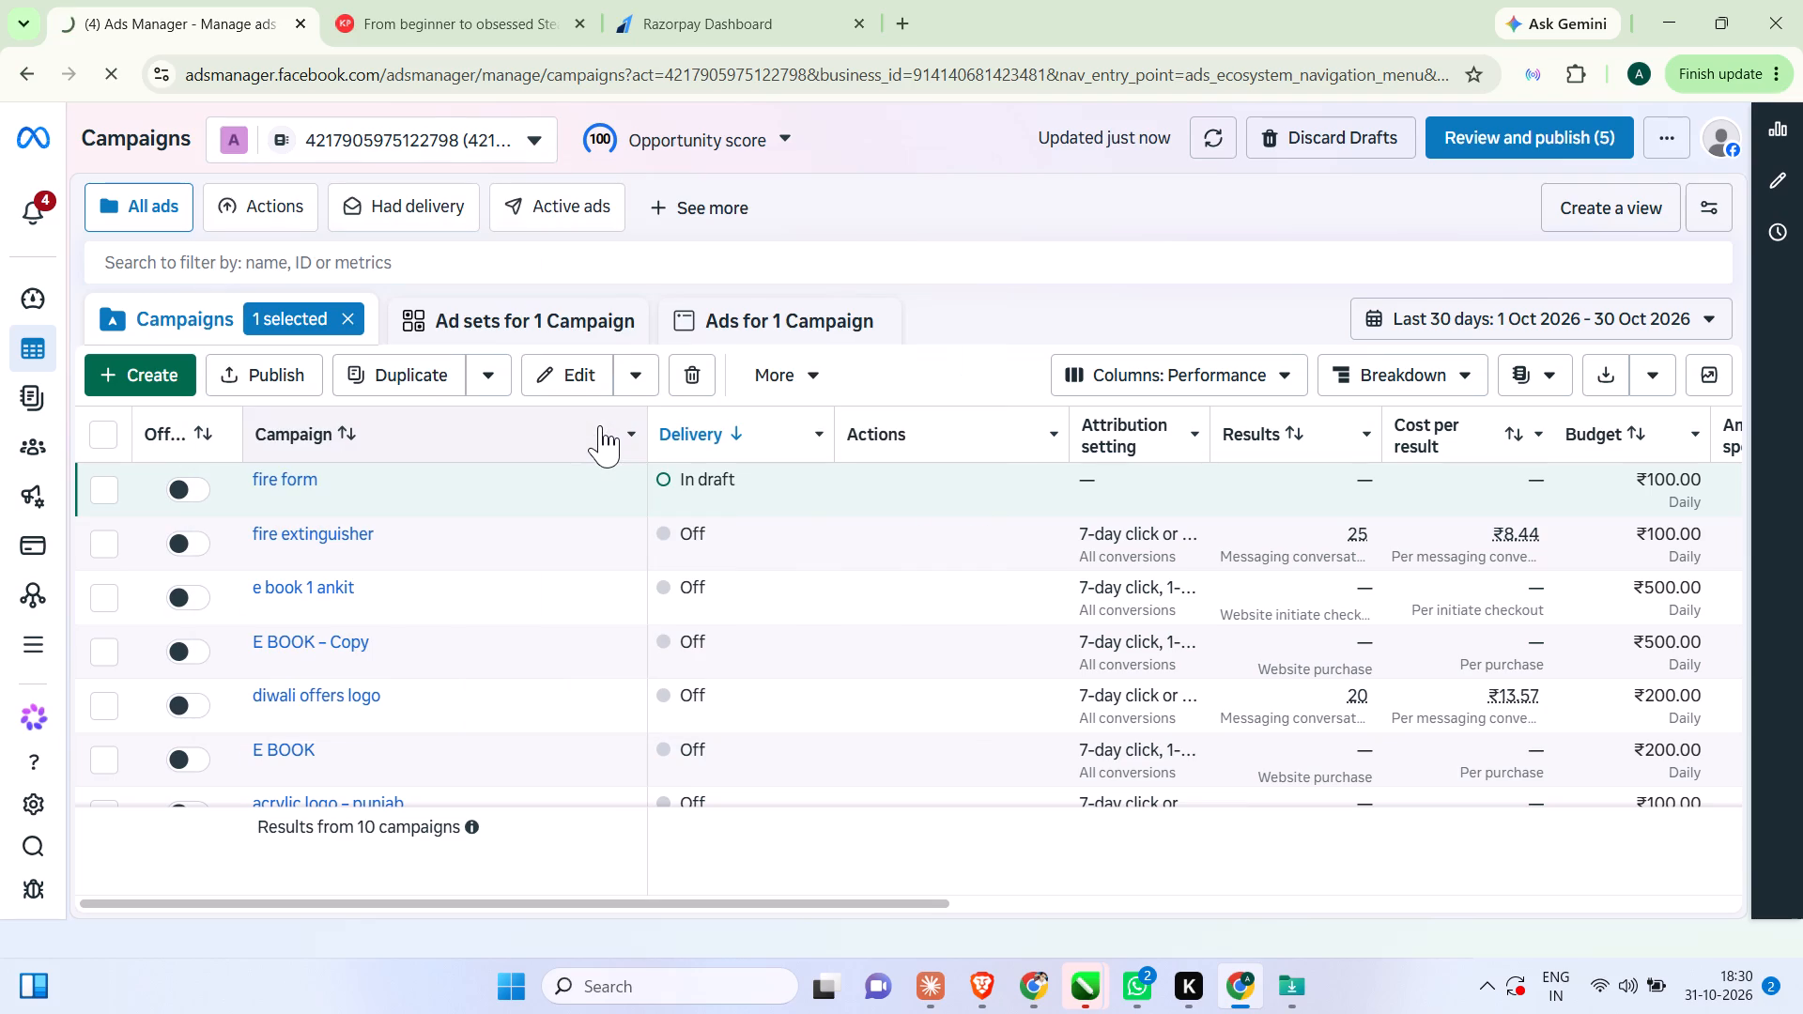
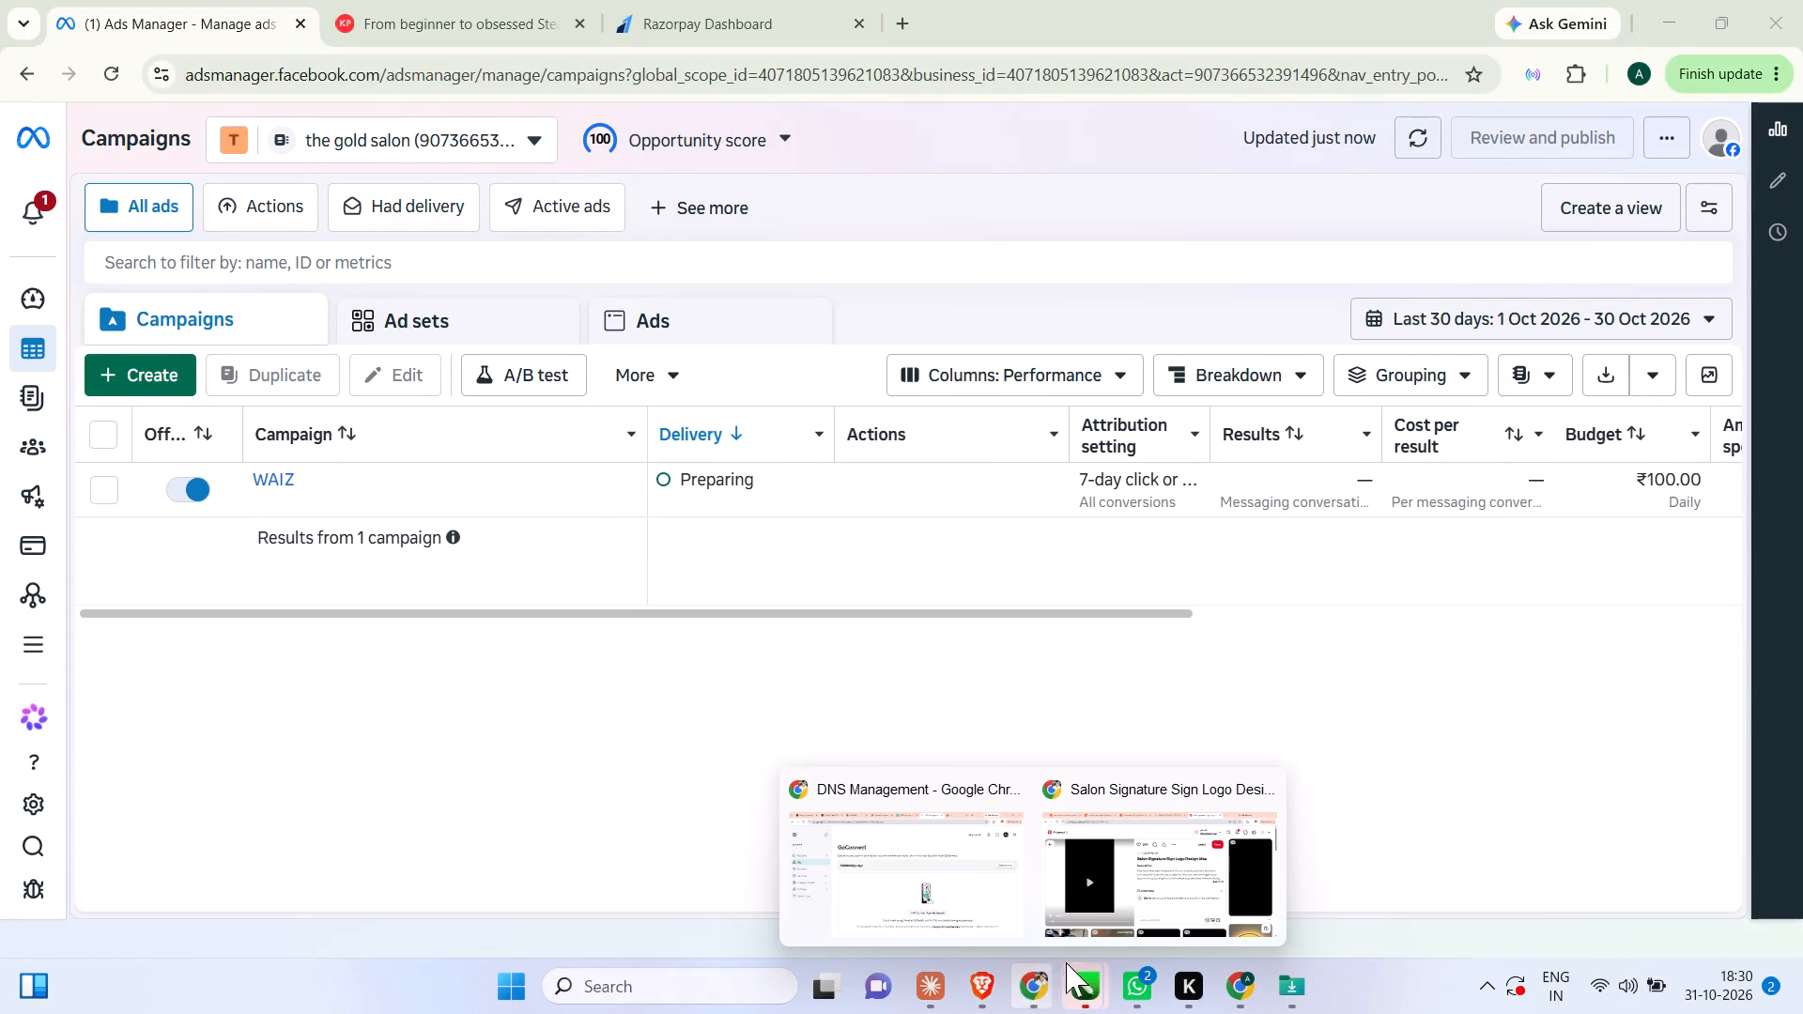
Switch to the GoDaddy browser window, open the general DNS page and examine its GoConnect domain options.
{"action": "left_click", "coordinate": [983, 871]}
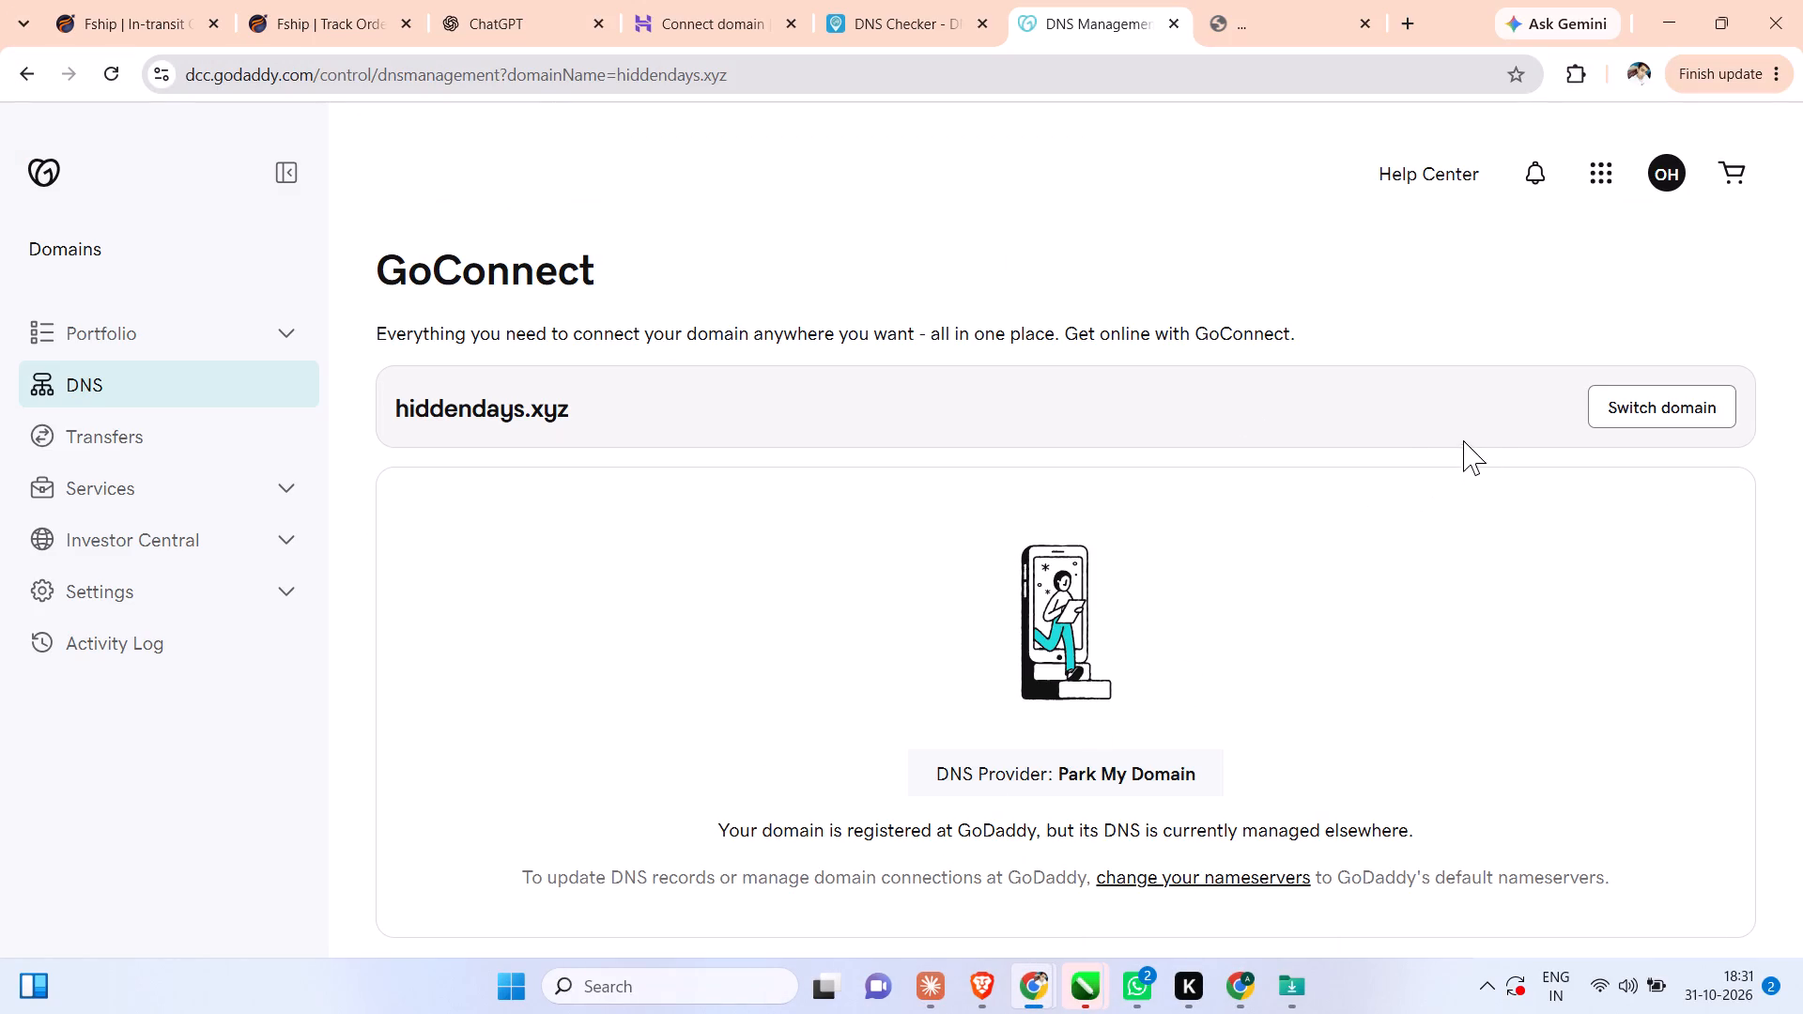
{"action": "left_click", "coordinate": [208, 396]}
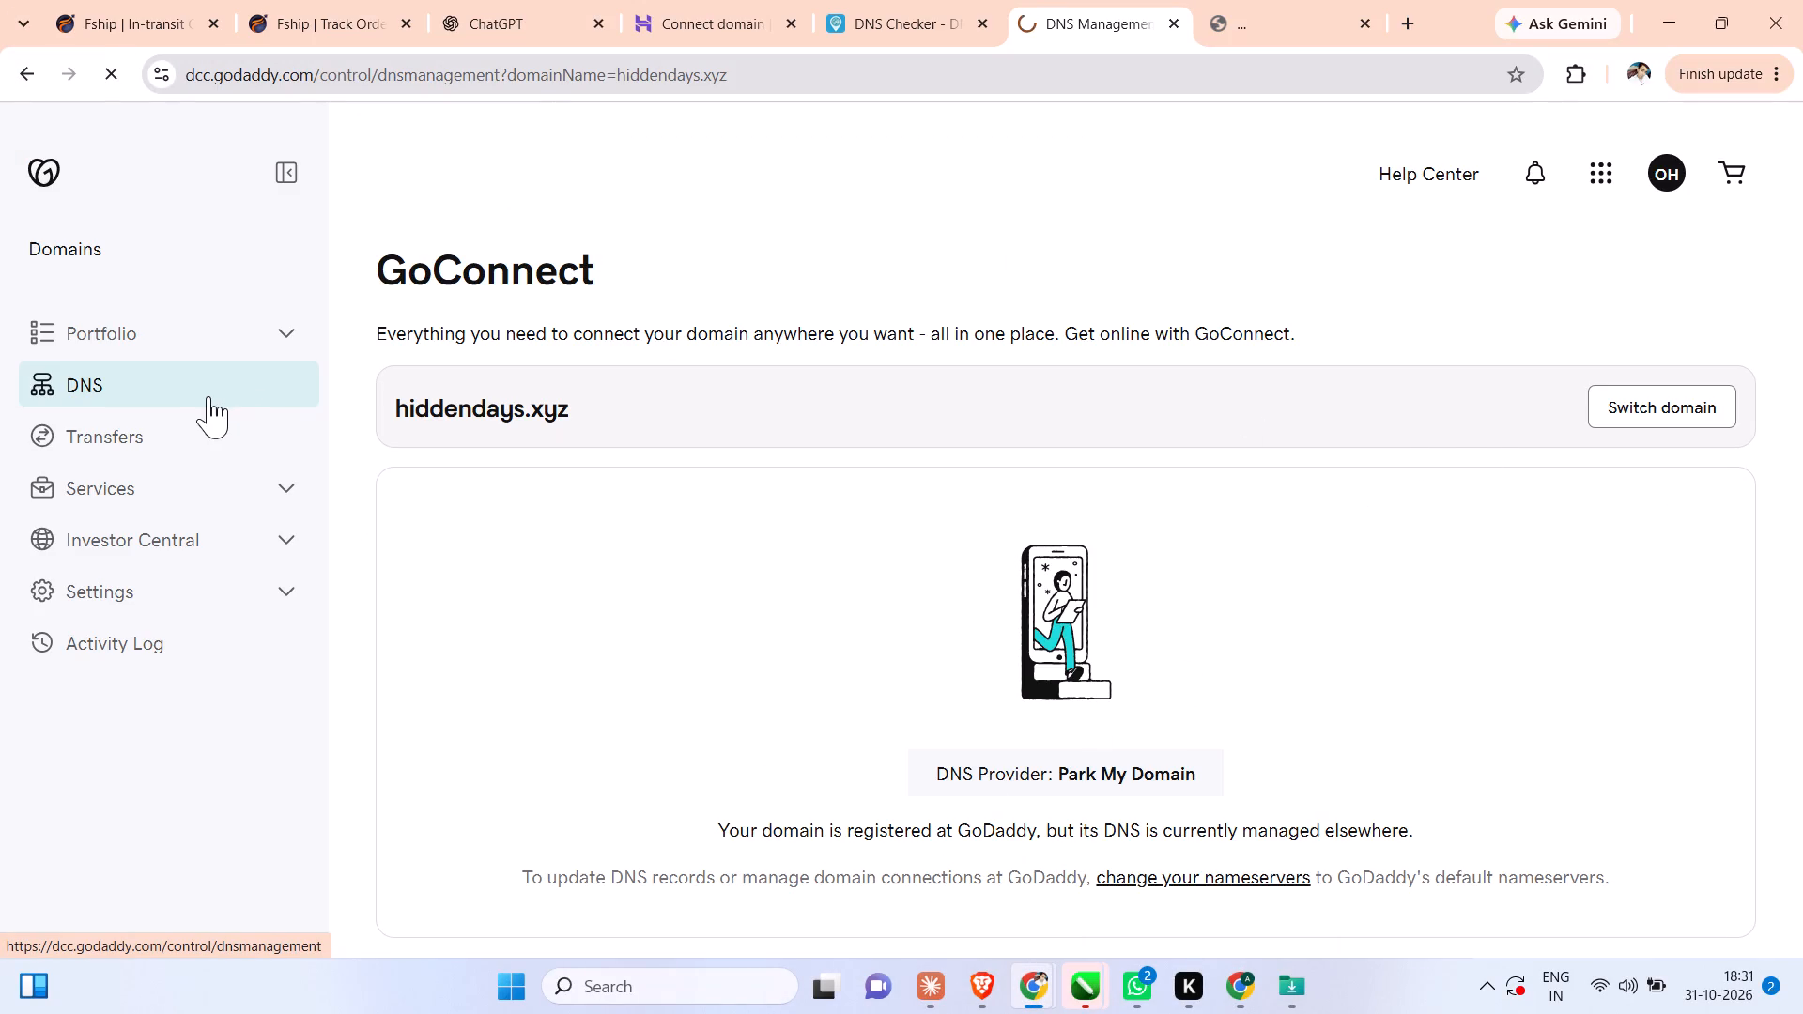
{"action": "scroll", "coordinate": [611, 505], "scroll_direction": "down", "scroll_amount": 2}
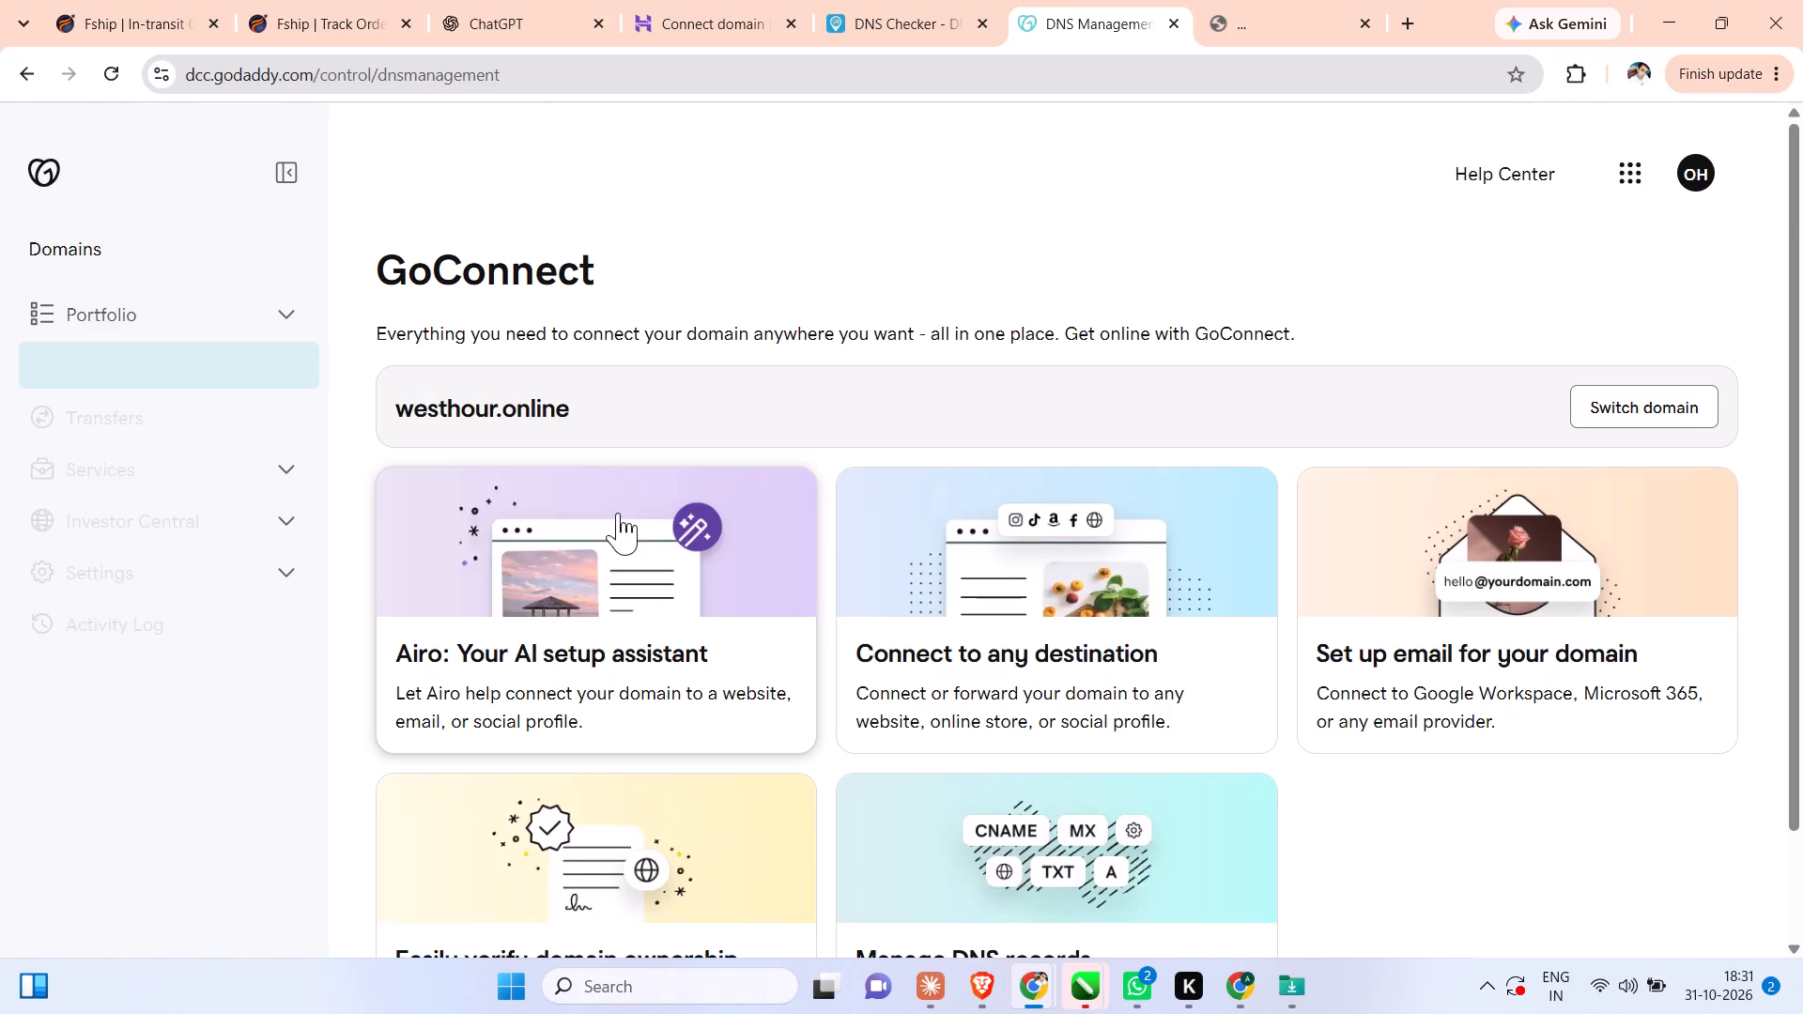
{"action": "scroll", "coordinate": [618, 513], "scroll_direction": "down", "scroll_amount": 19}
{"action": "scroll", "coordinate": [622, 530], "scroll_direction": "up", "scroll_amount": 13}
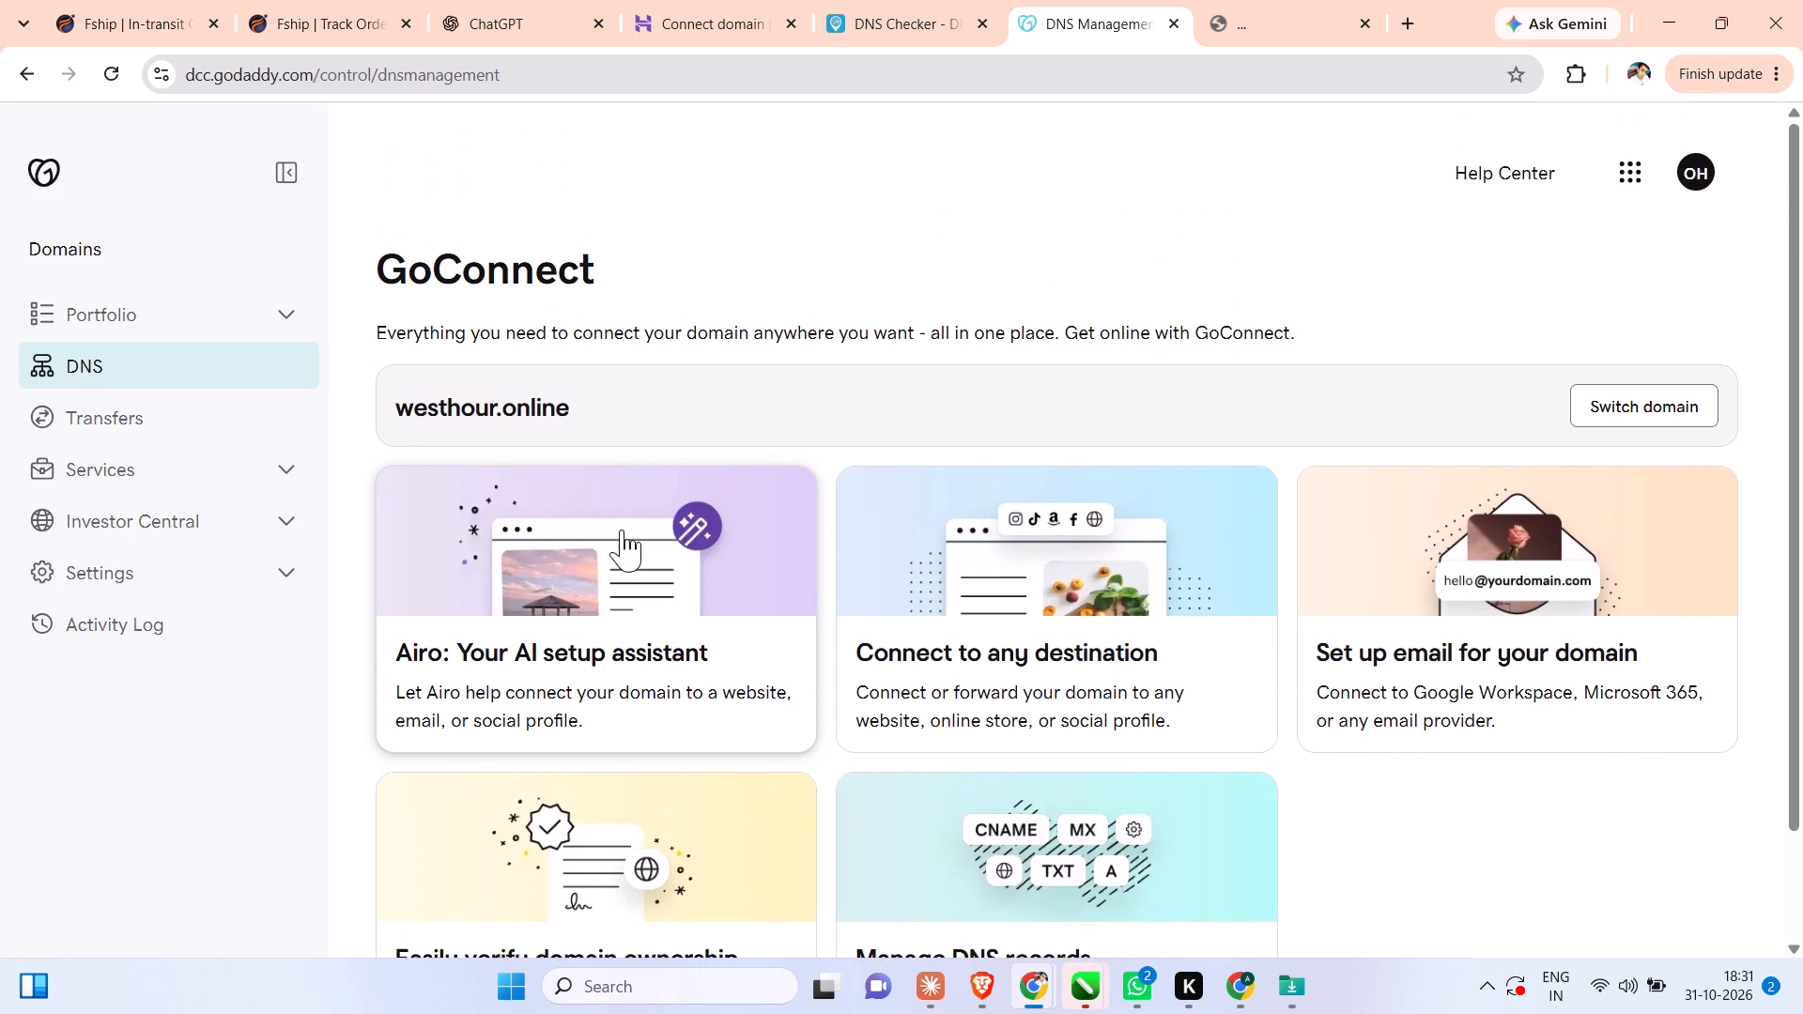
{"action": "scroll", "coordinate": [622, 530], "scroll_direction": "up", "scroll_amount": 2}
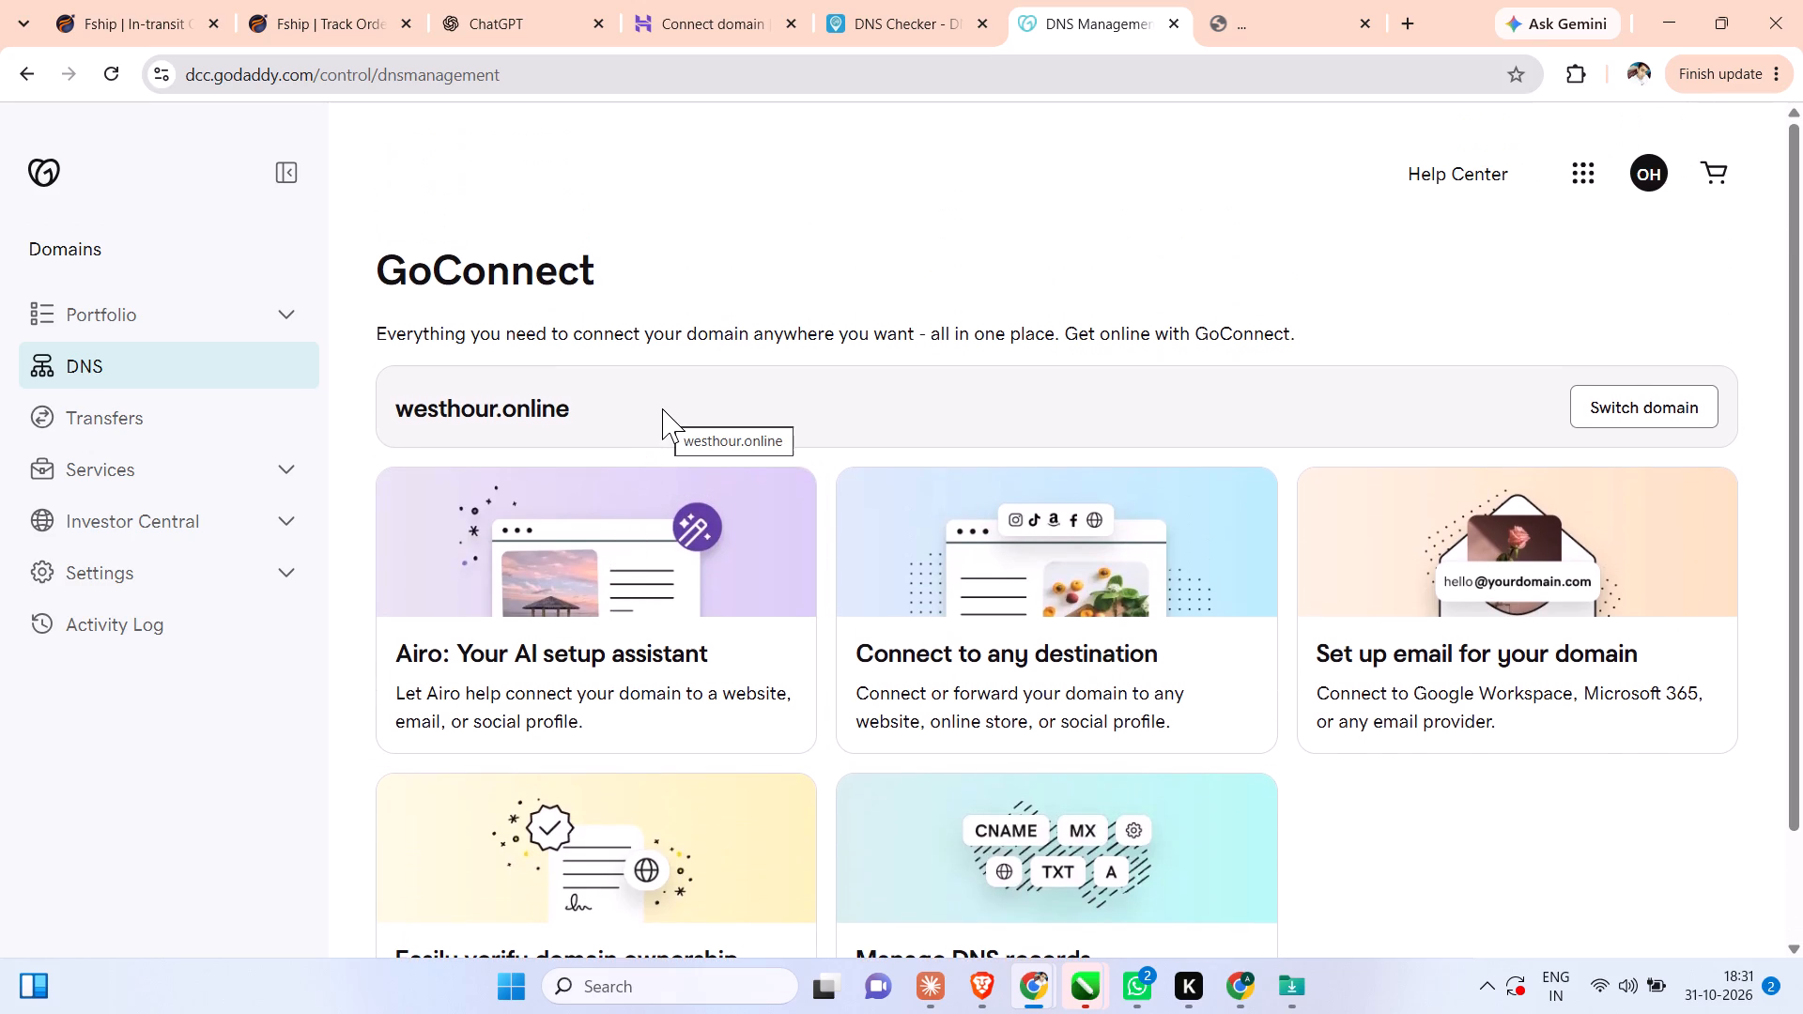
{"action": "scroll", "coordinate": [669, 457], "scroll_direction": "down", "scroll_amount": 14}
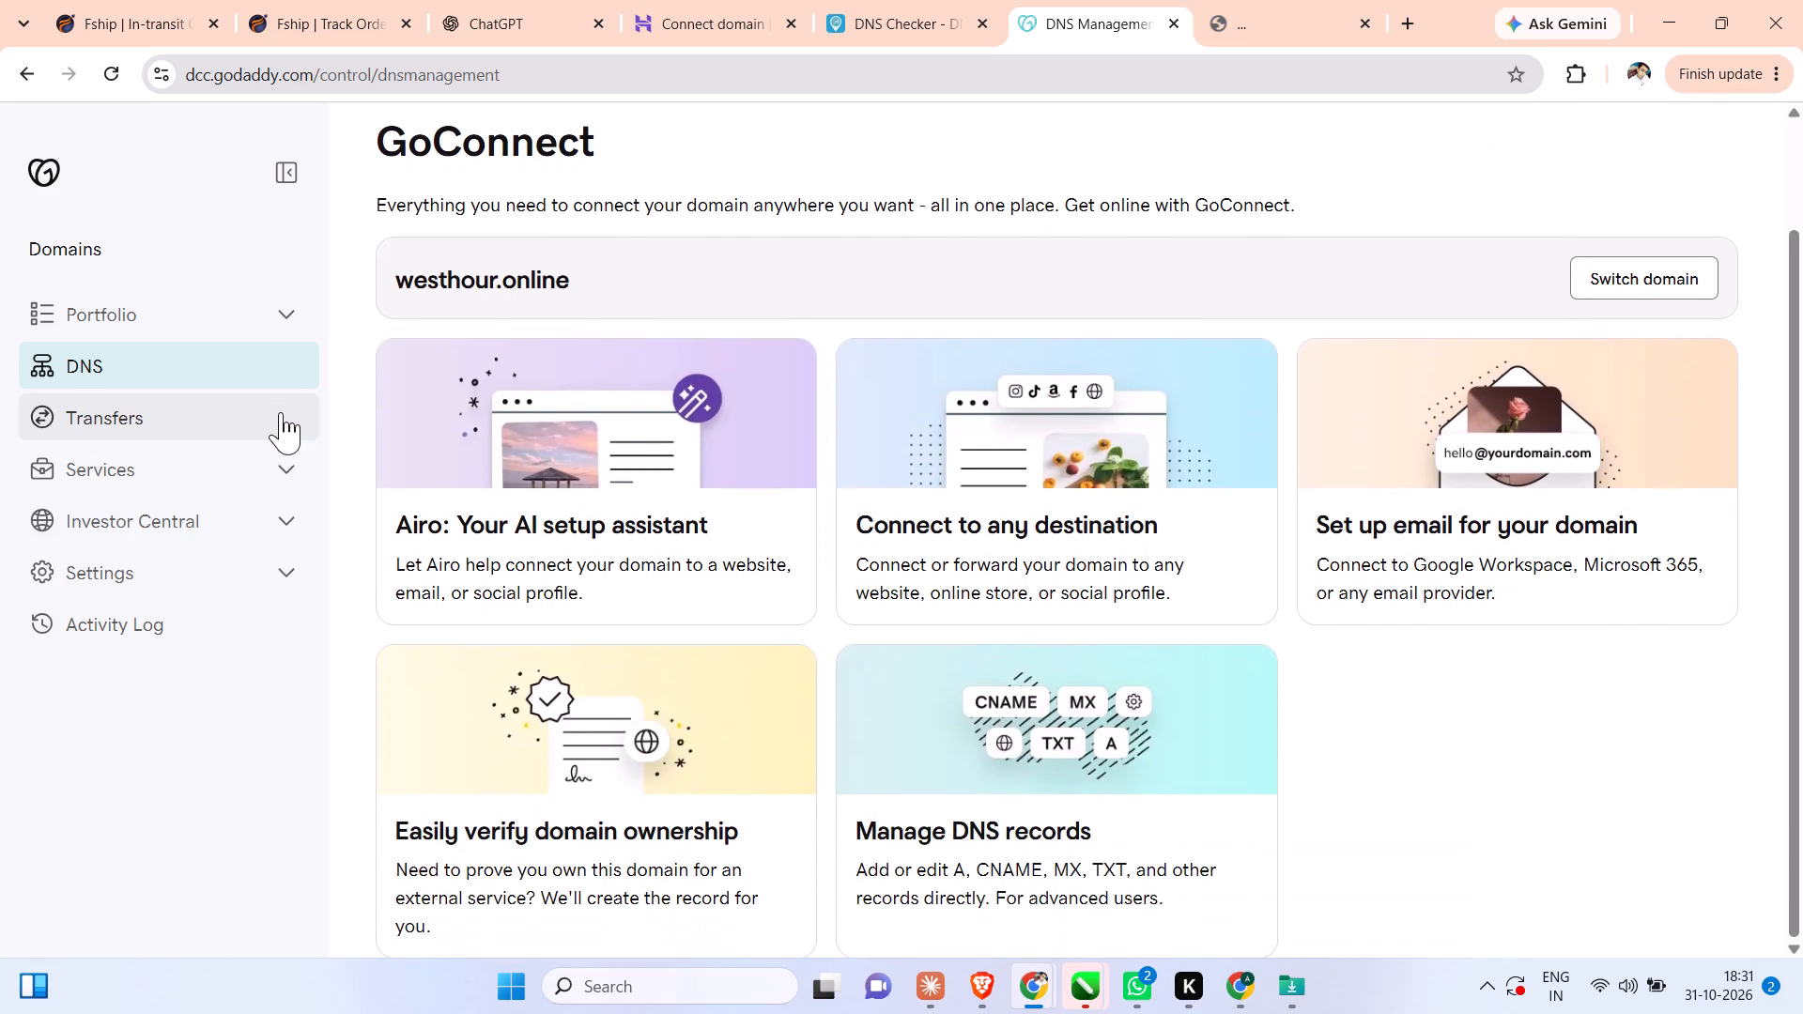
Open GoDaddy's Domain Parking page from the Investor Central section.
{"action": "left_click", "coordinate": [237, 520]}
{"action": "scroll", "coordinate": [229, 552], "scroll_direction": "down", "scroll_amount": 4}
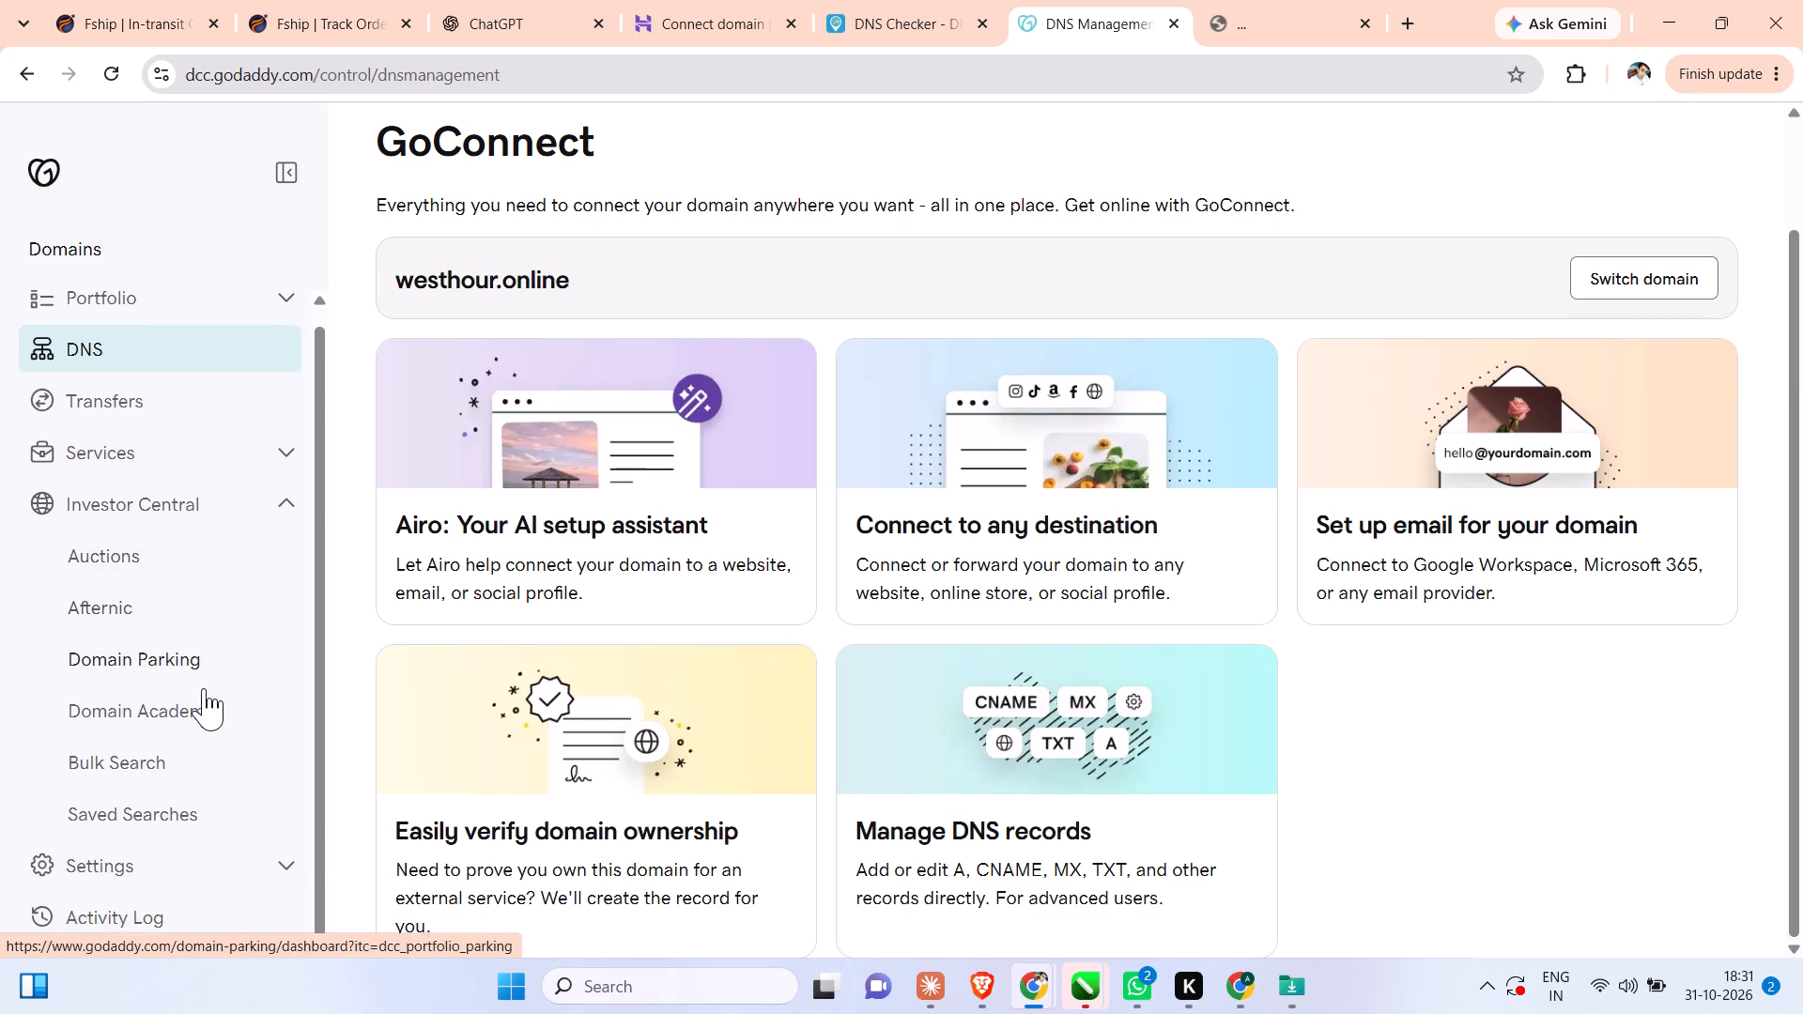
{"action": "scroll", "coordinate": [198, 698], "scroll_direction": "down", "scroll_amount": 5}
{"action": "left_click", "coordinate": [192, 665]}
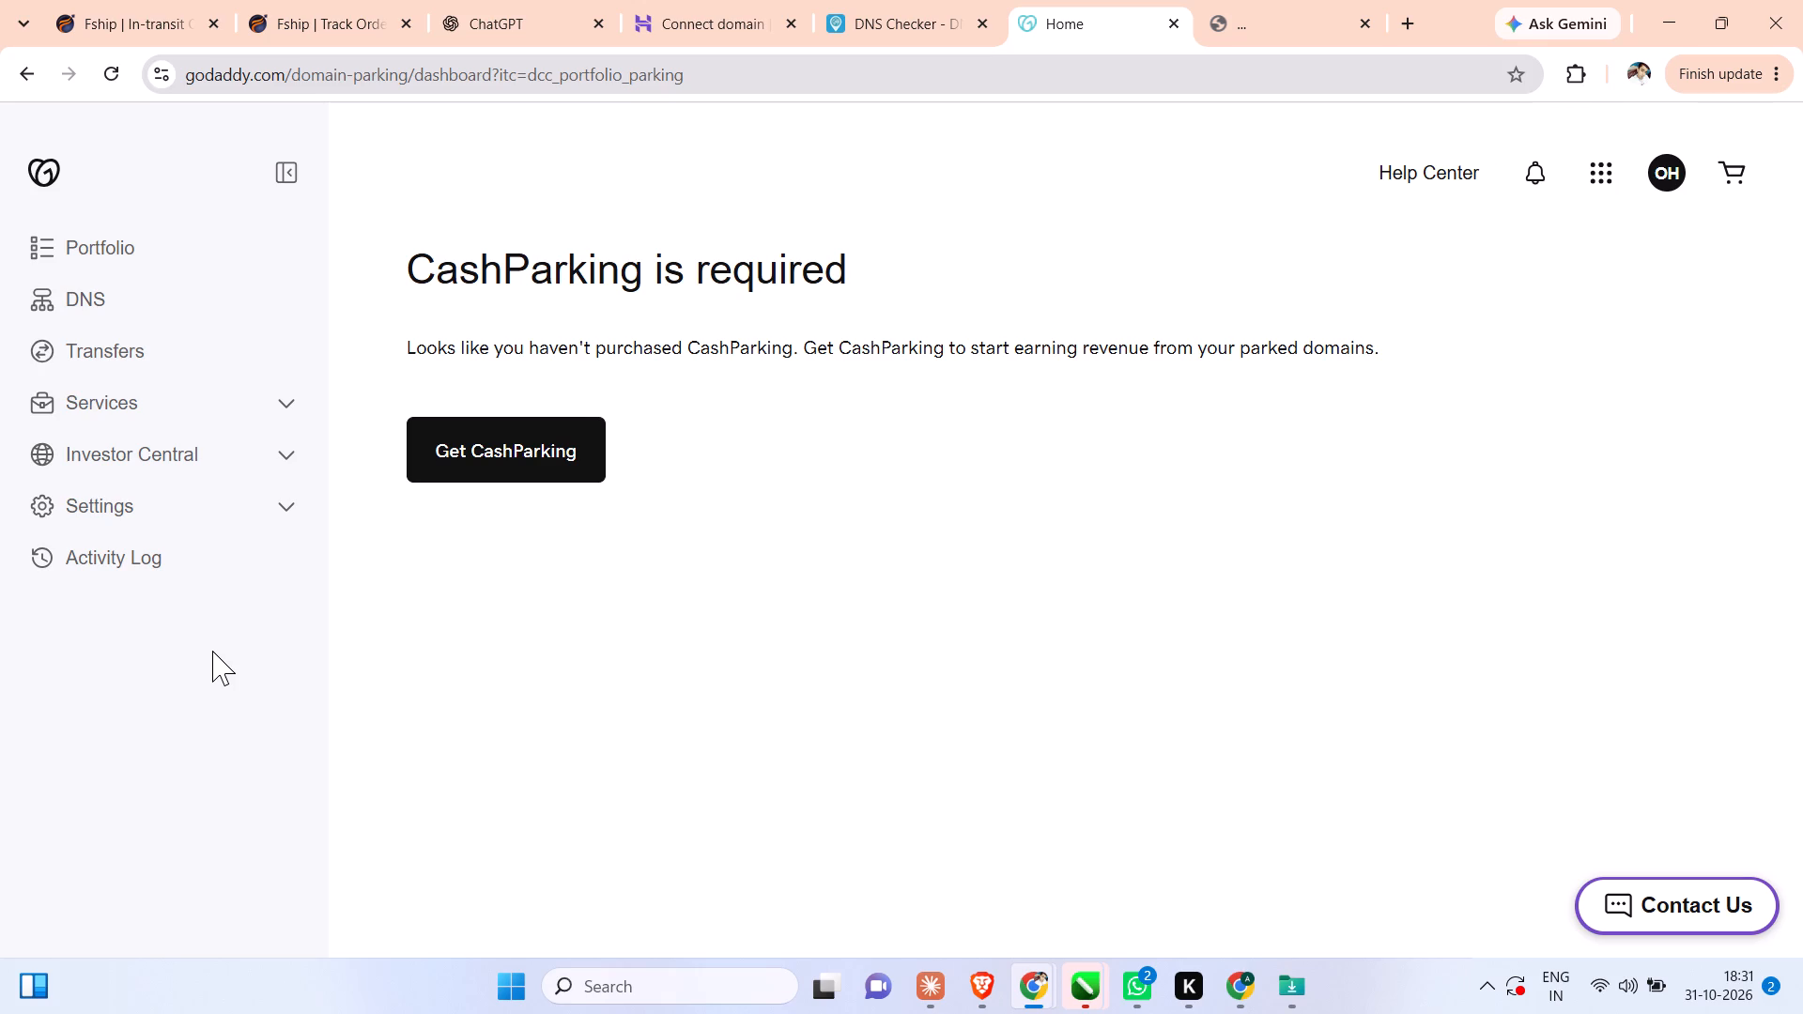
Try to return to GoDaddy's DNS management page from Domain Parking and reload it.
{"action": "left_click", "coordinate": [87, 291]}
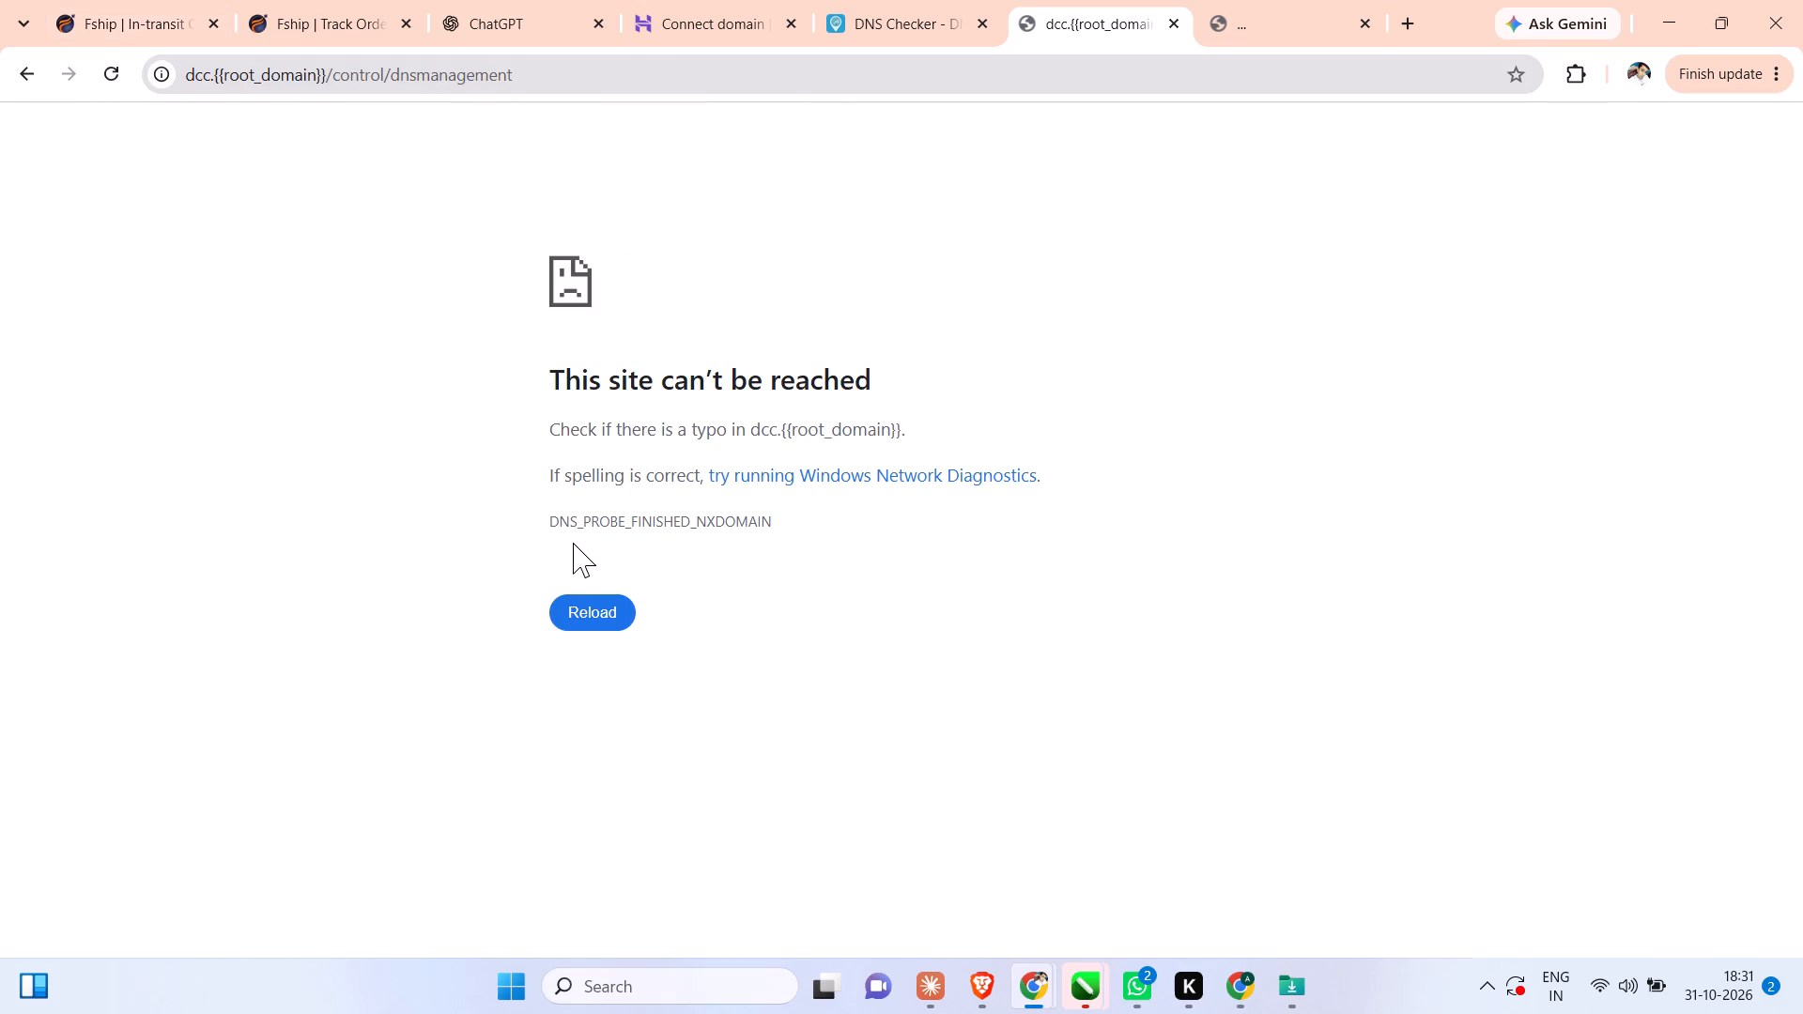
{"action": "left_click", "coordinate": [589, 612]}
Switch to DNS Checker and examine the NS propagation results for hiddendays.xyz.
{"action": "left_click", "coordinate": [852, 15]}
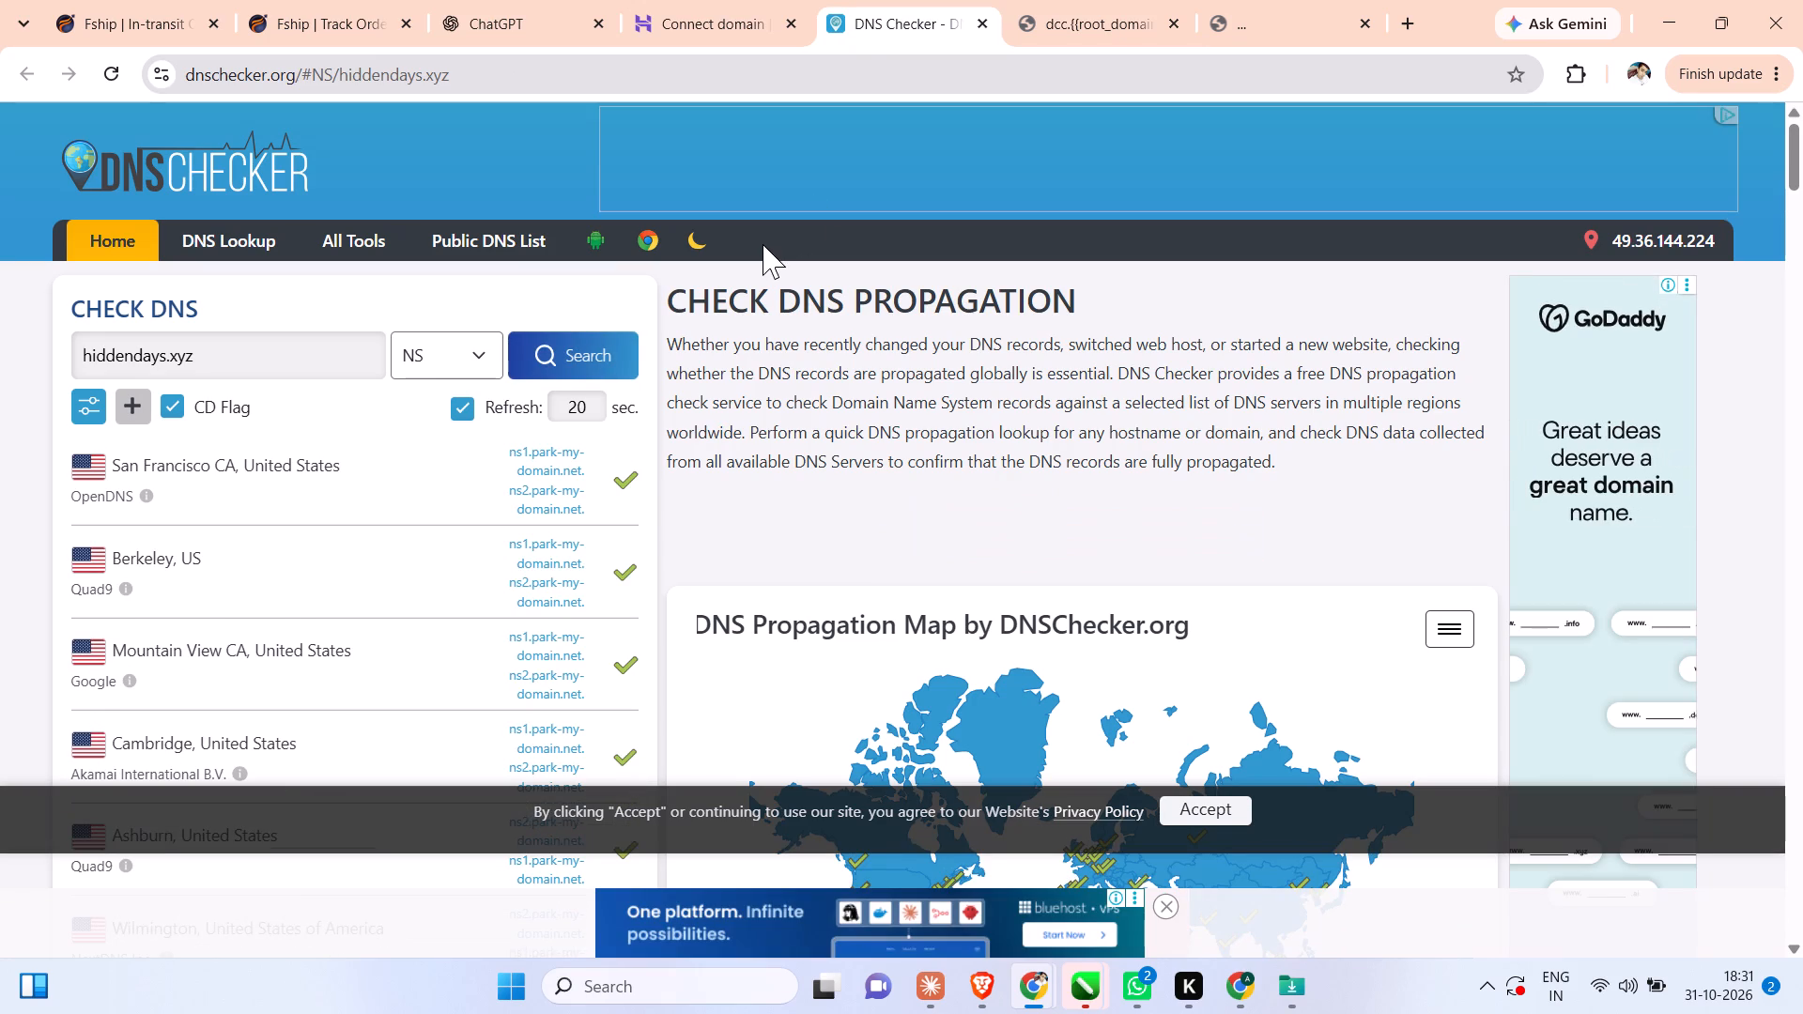
{"action": "scroll", "coordinate": [754, 268], "scroll_direction": "down", "scroll_amount": 4}
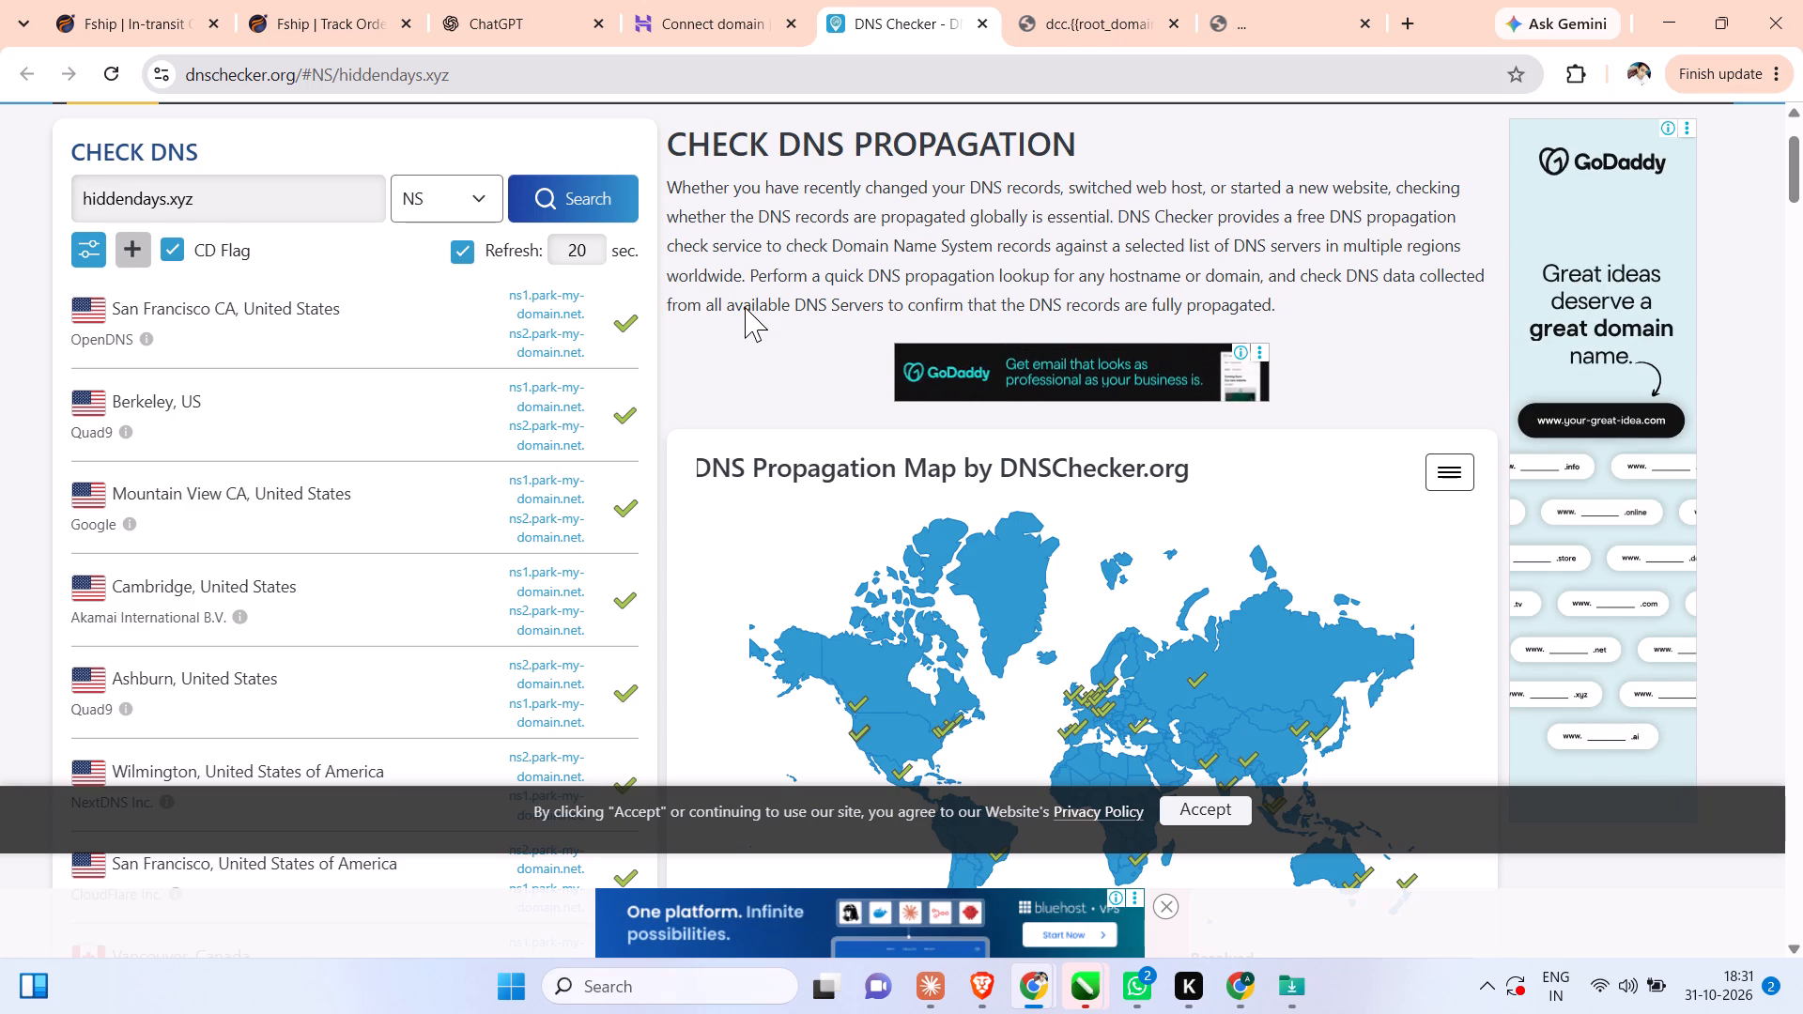
Examine further NS propagation results for hiddendays.xyz in the DNS Checker server list and map.
{"action": "scroll", "coordinate": [728, 313], "scroll_direction": "down", "scroll_amount": 6}
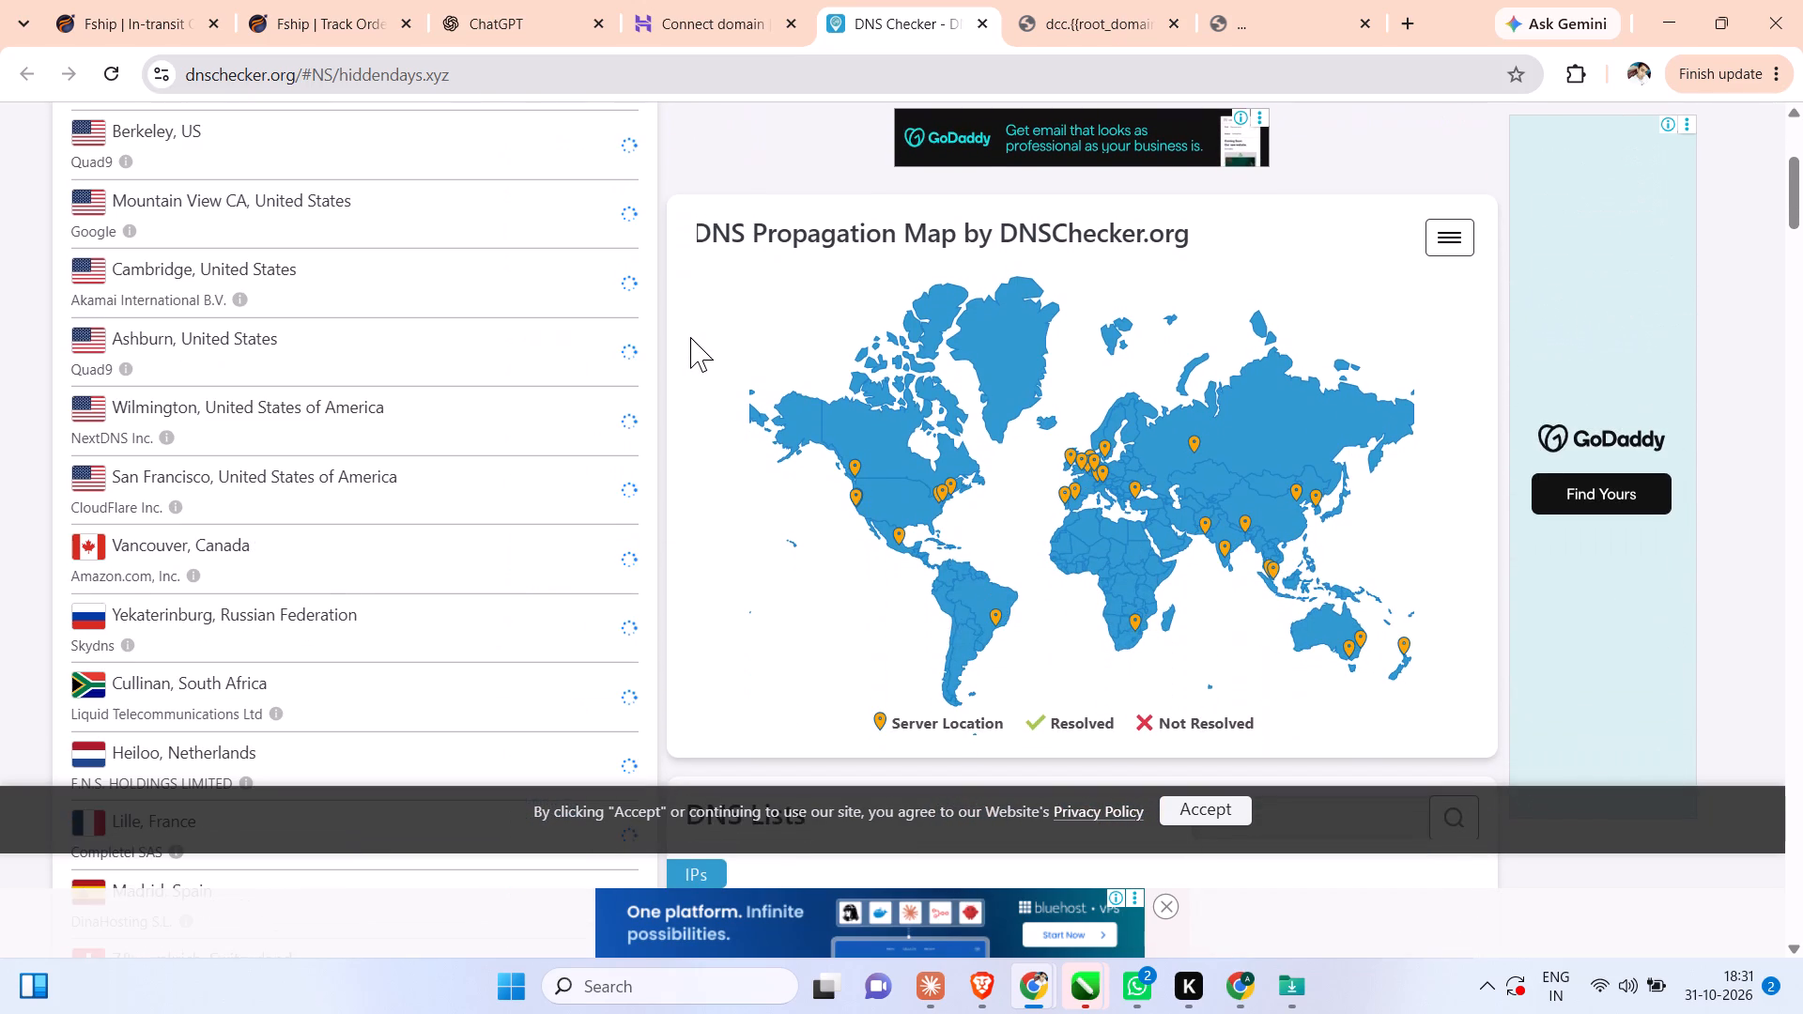
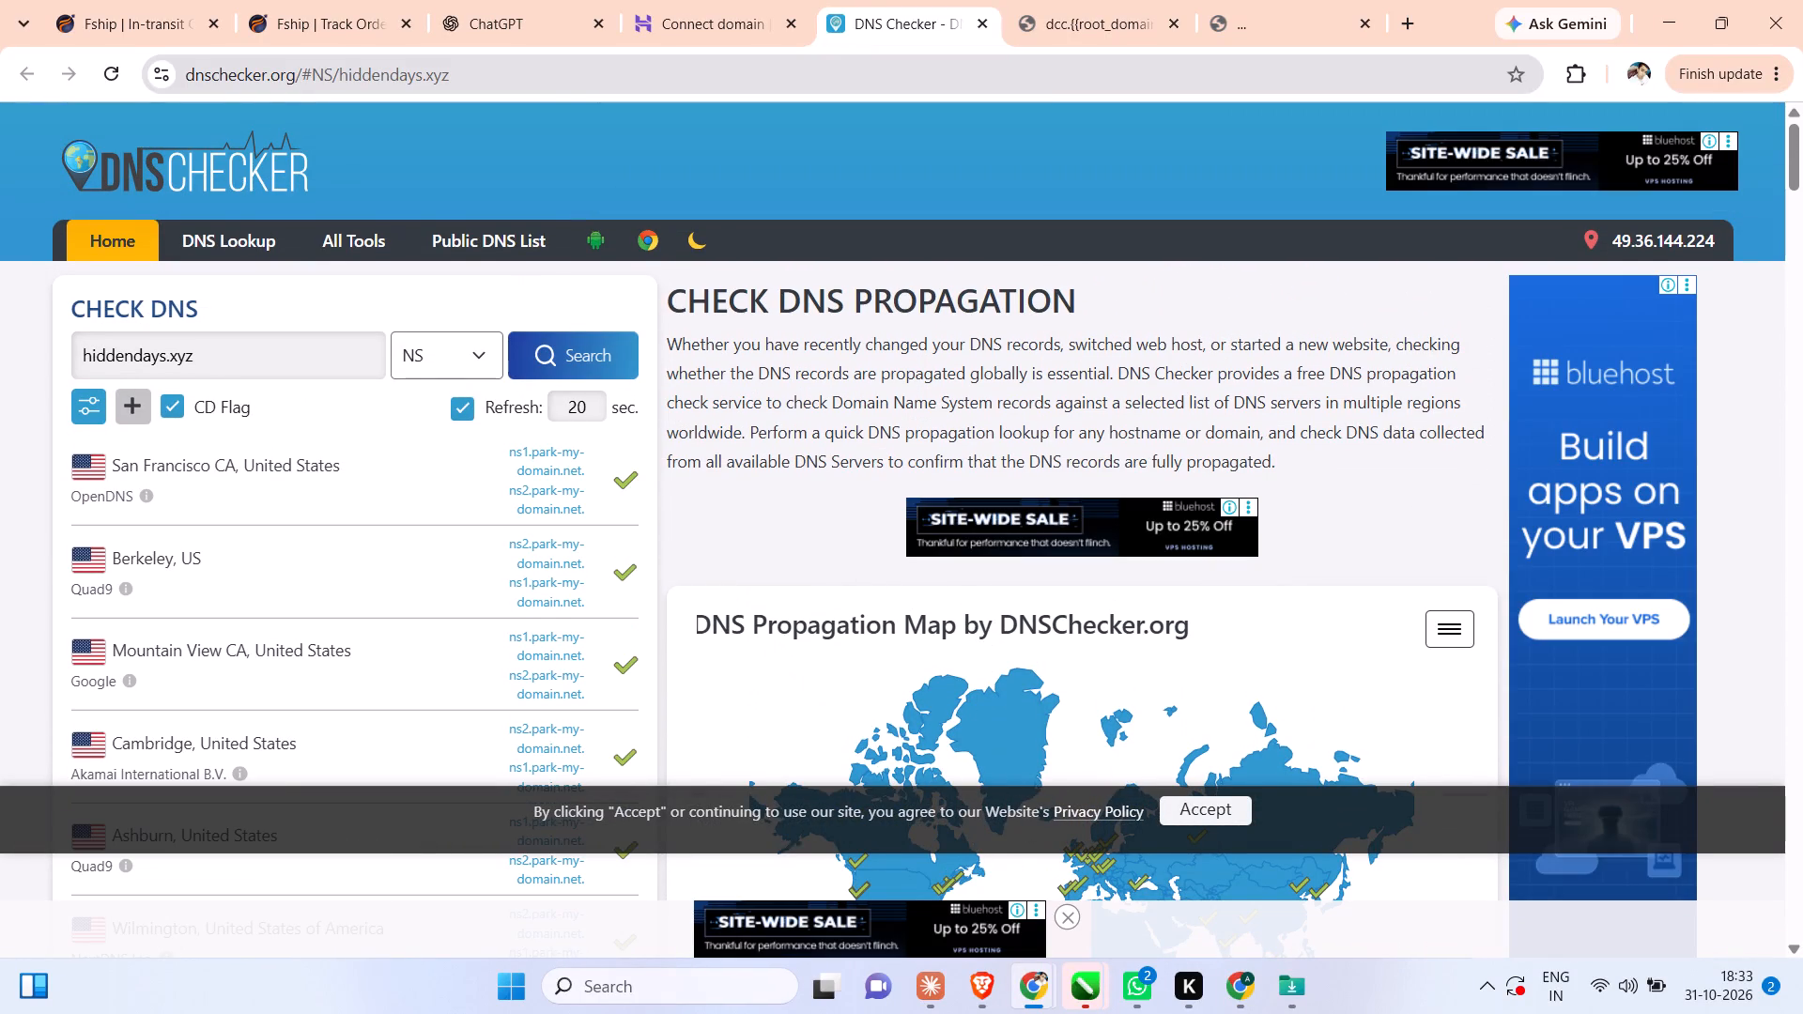
Check the open DNS management page tab and the unnamed tab beside it.
{"action": "left_click", "coordinate": [1033, 0]}
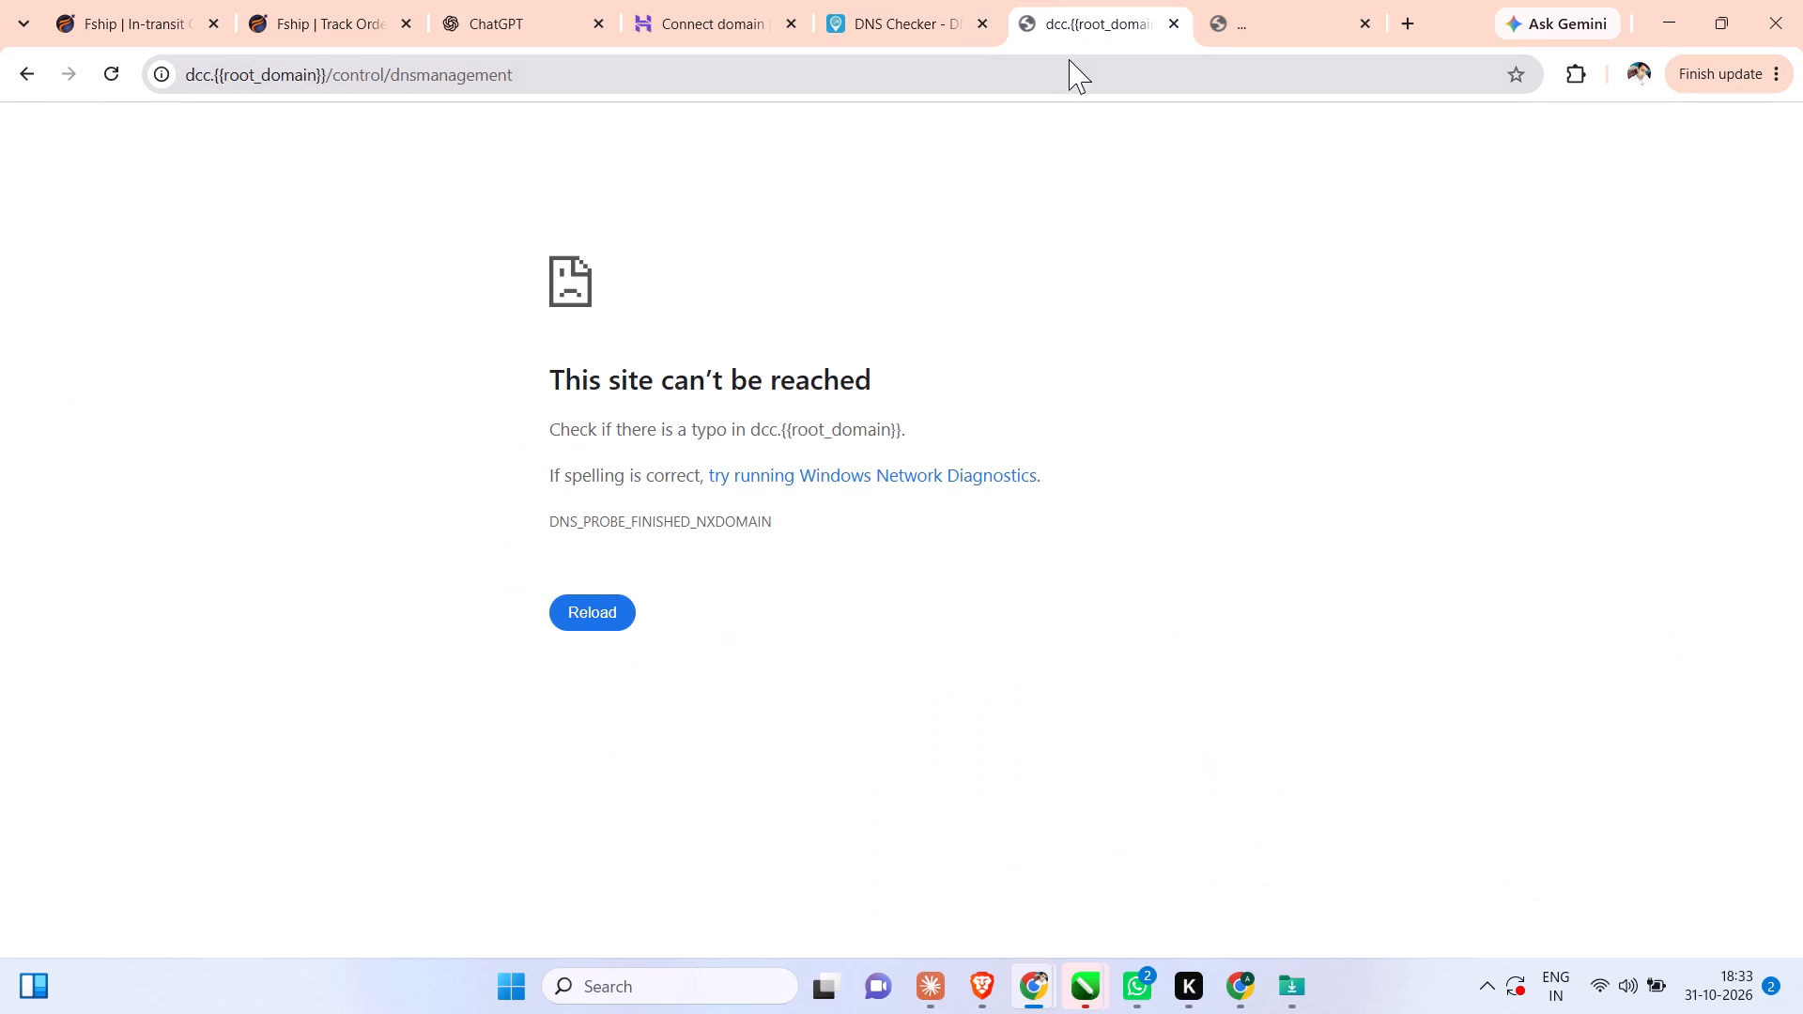
{"action": "left_click", "coordinate": [1209, 19]}
{"action": "left_click", "coordinate": [1108, 6]}
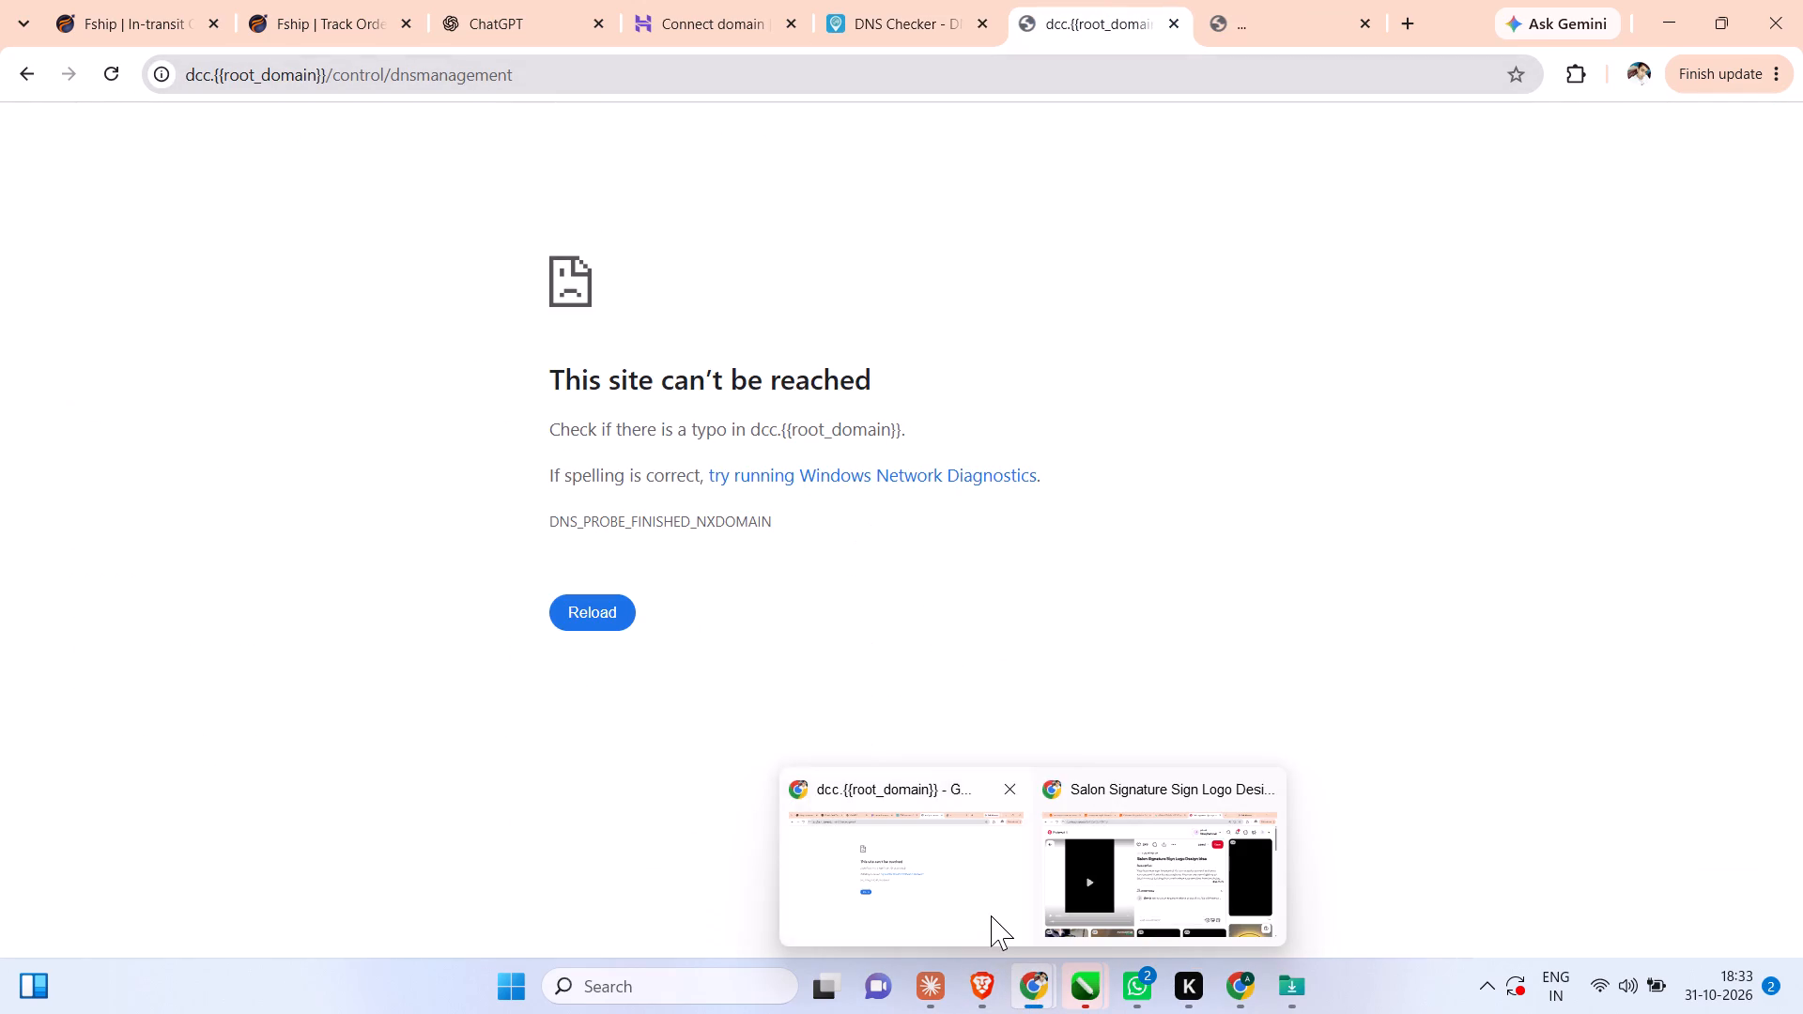
Switch to the other browser window showing the Salon Signature Sign Logo Design Idea pin on Pinterest.
{"action": "left_click", "coordinate": [991, 915]}
{"action": "left_click", "coordinate": [1135, 899]}
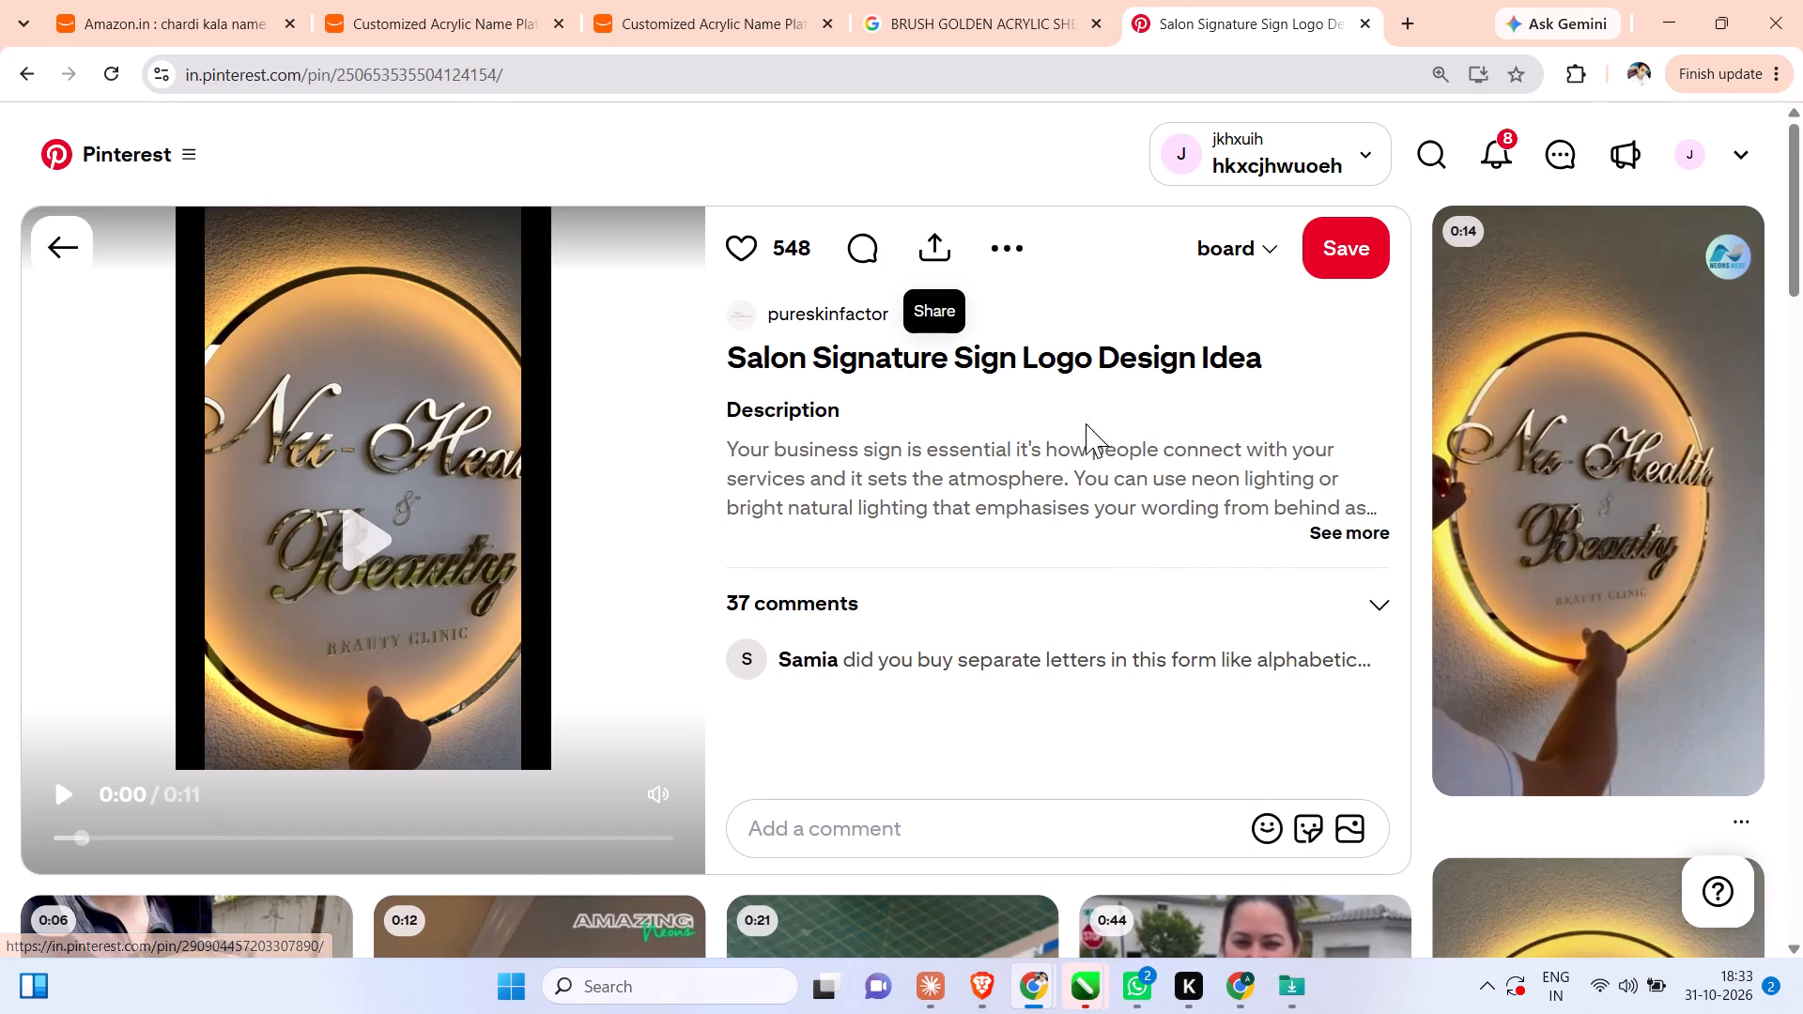
{"action": "left_click", "coordinate": [1802, 0]}
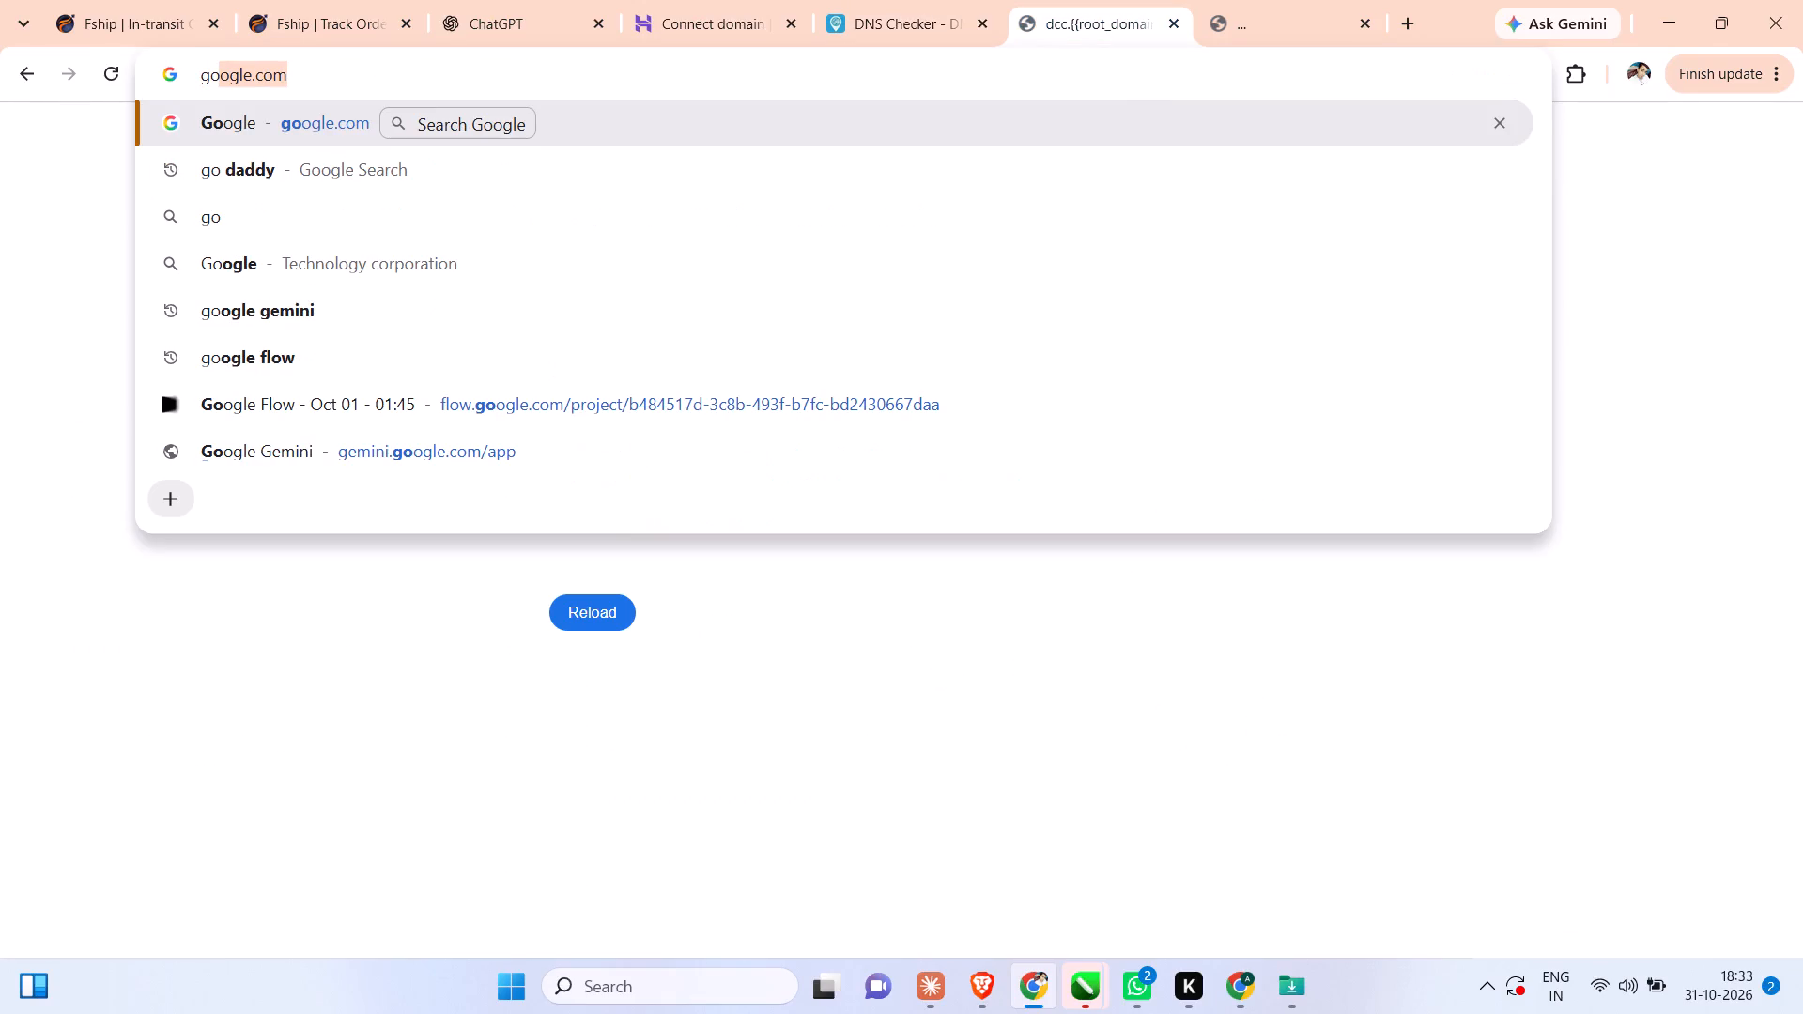
{"action": "key", "text": "Down"}
{"action": "key", "text": "Return"}
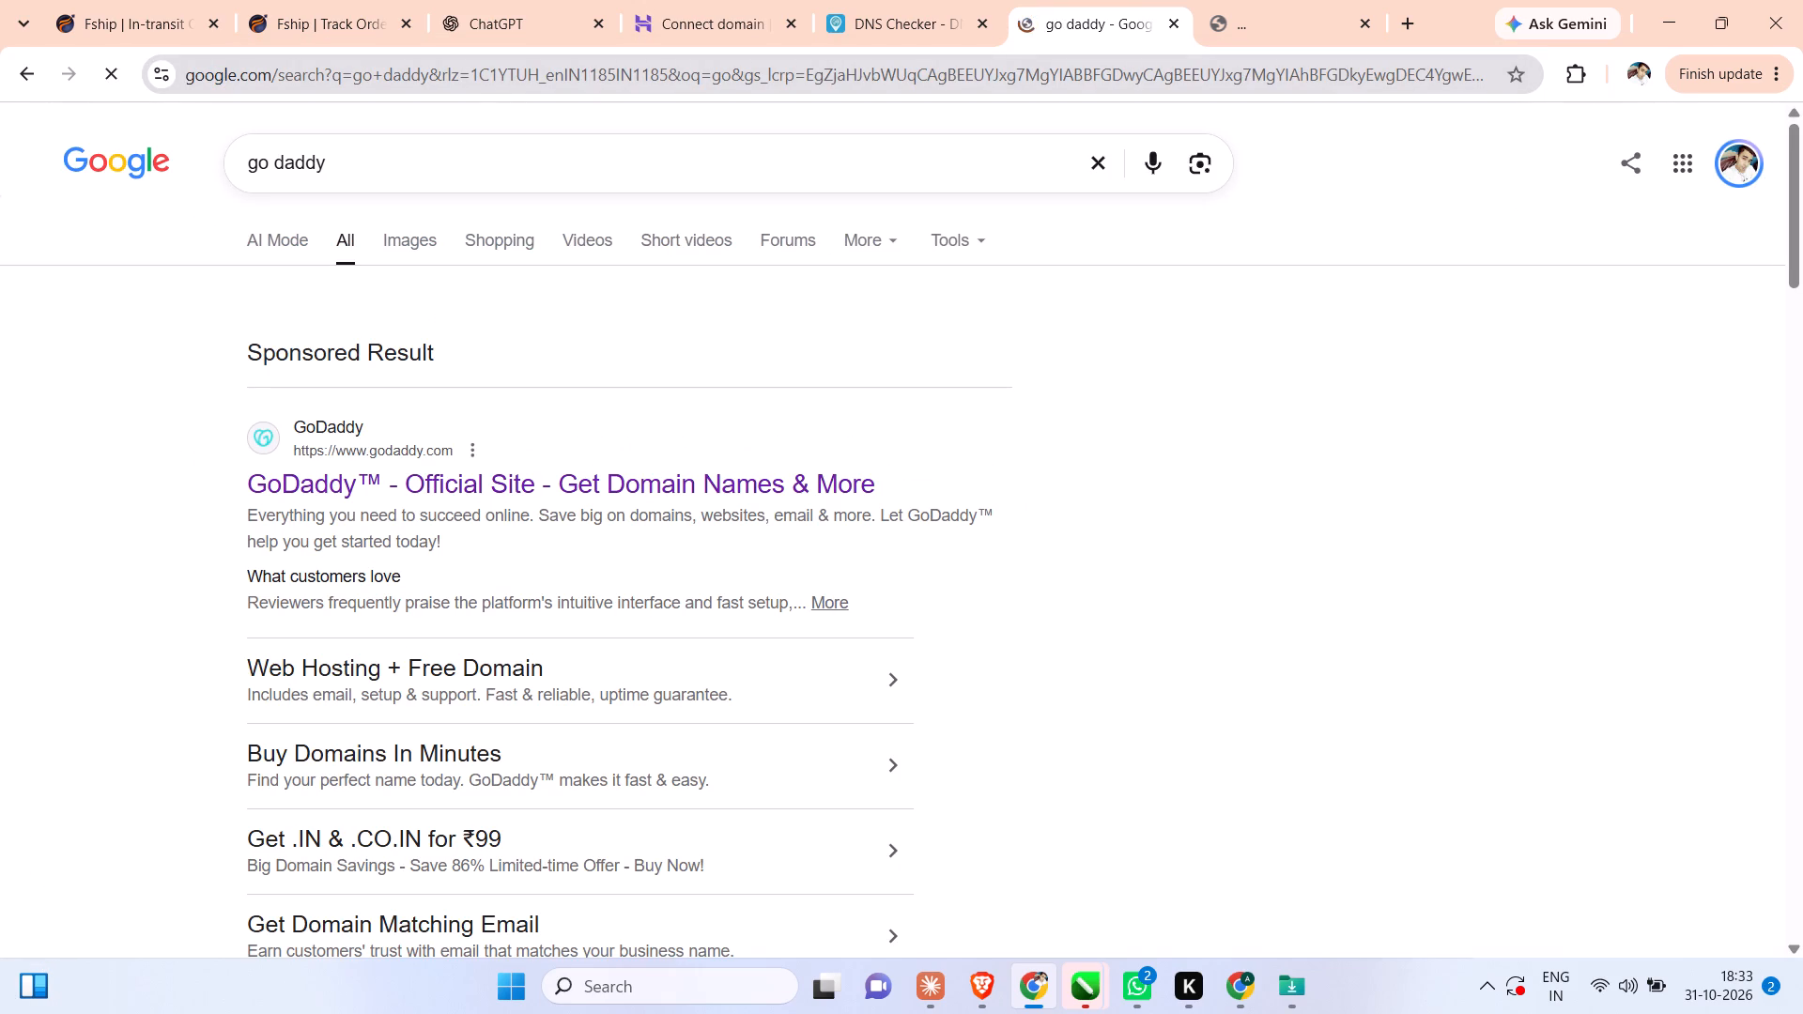
{"action": "left_click", "coordinate": [676, 497]}
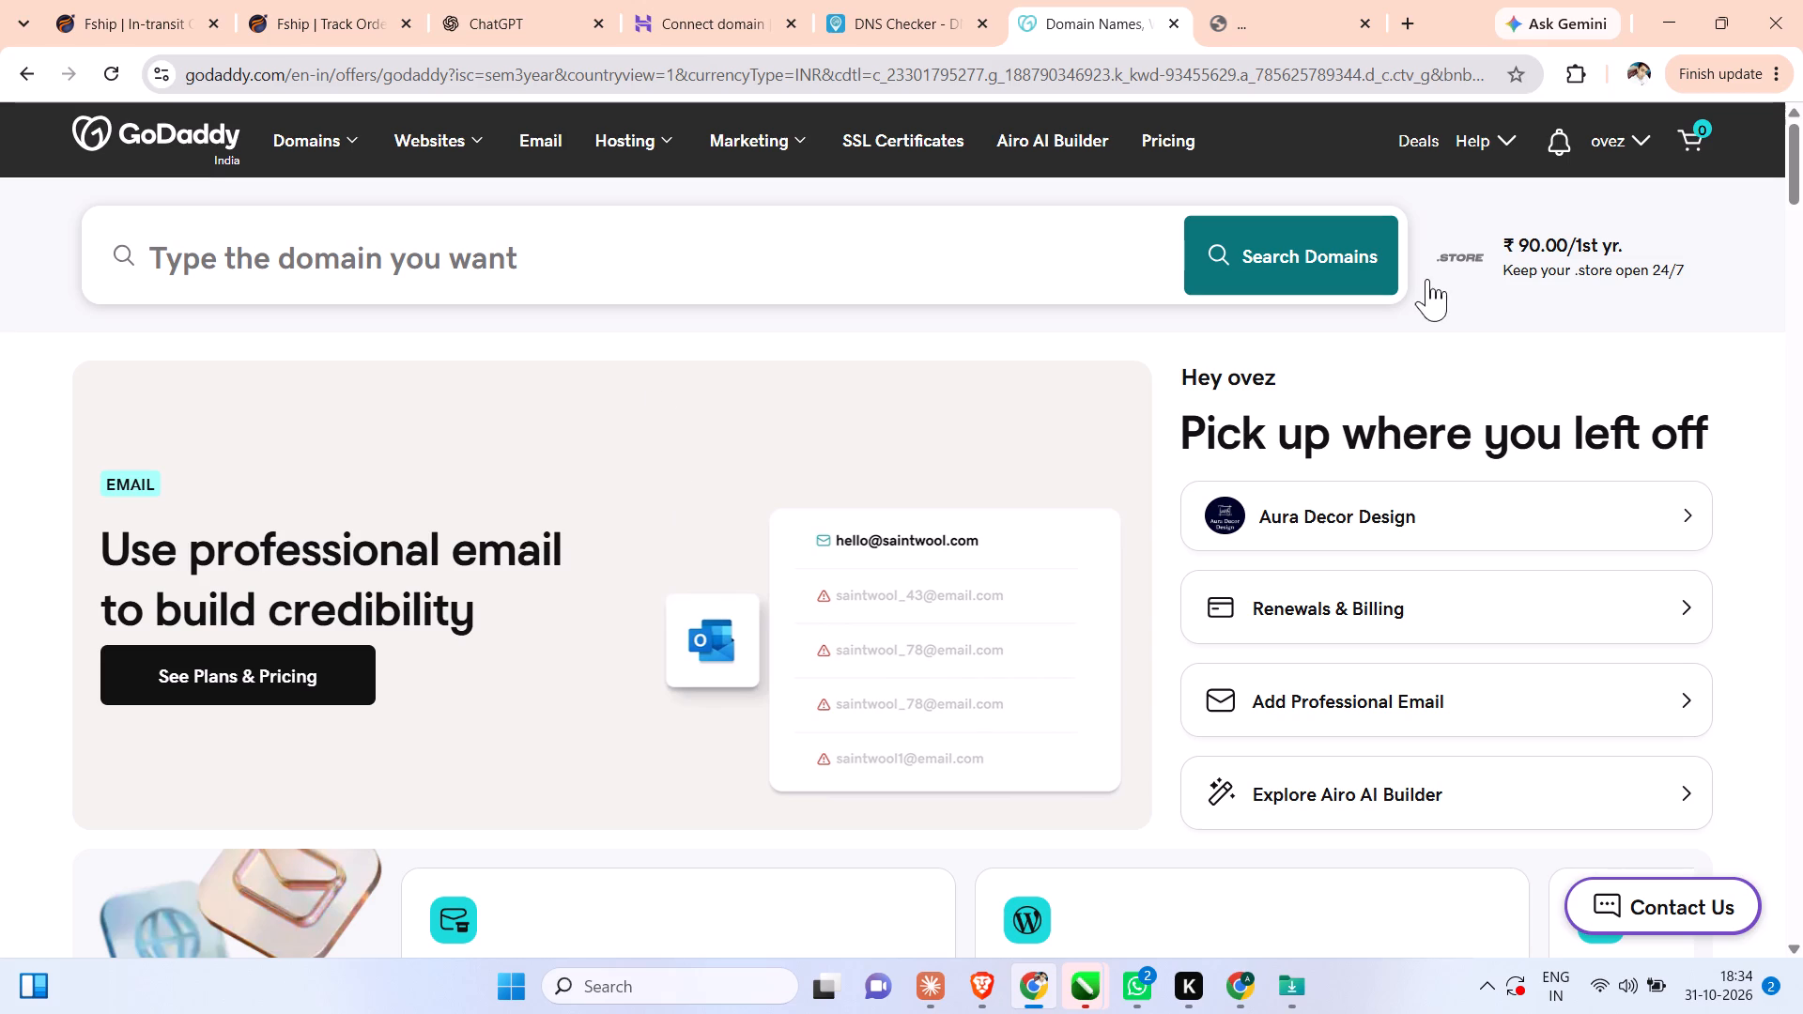
Open My Products from the GoDaddy account options.
{"action": "scroll", "coordinate": [1300, 458], "scroll_direction": "down", "scroll_amount": 10}
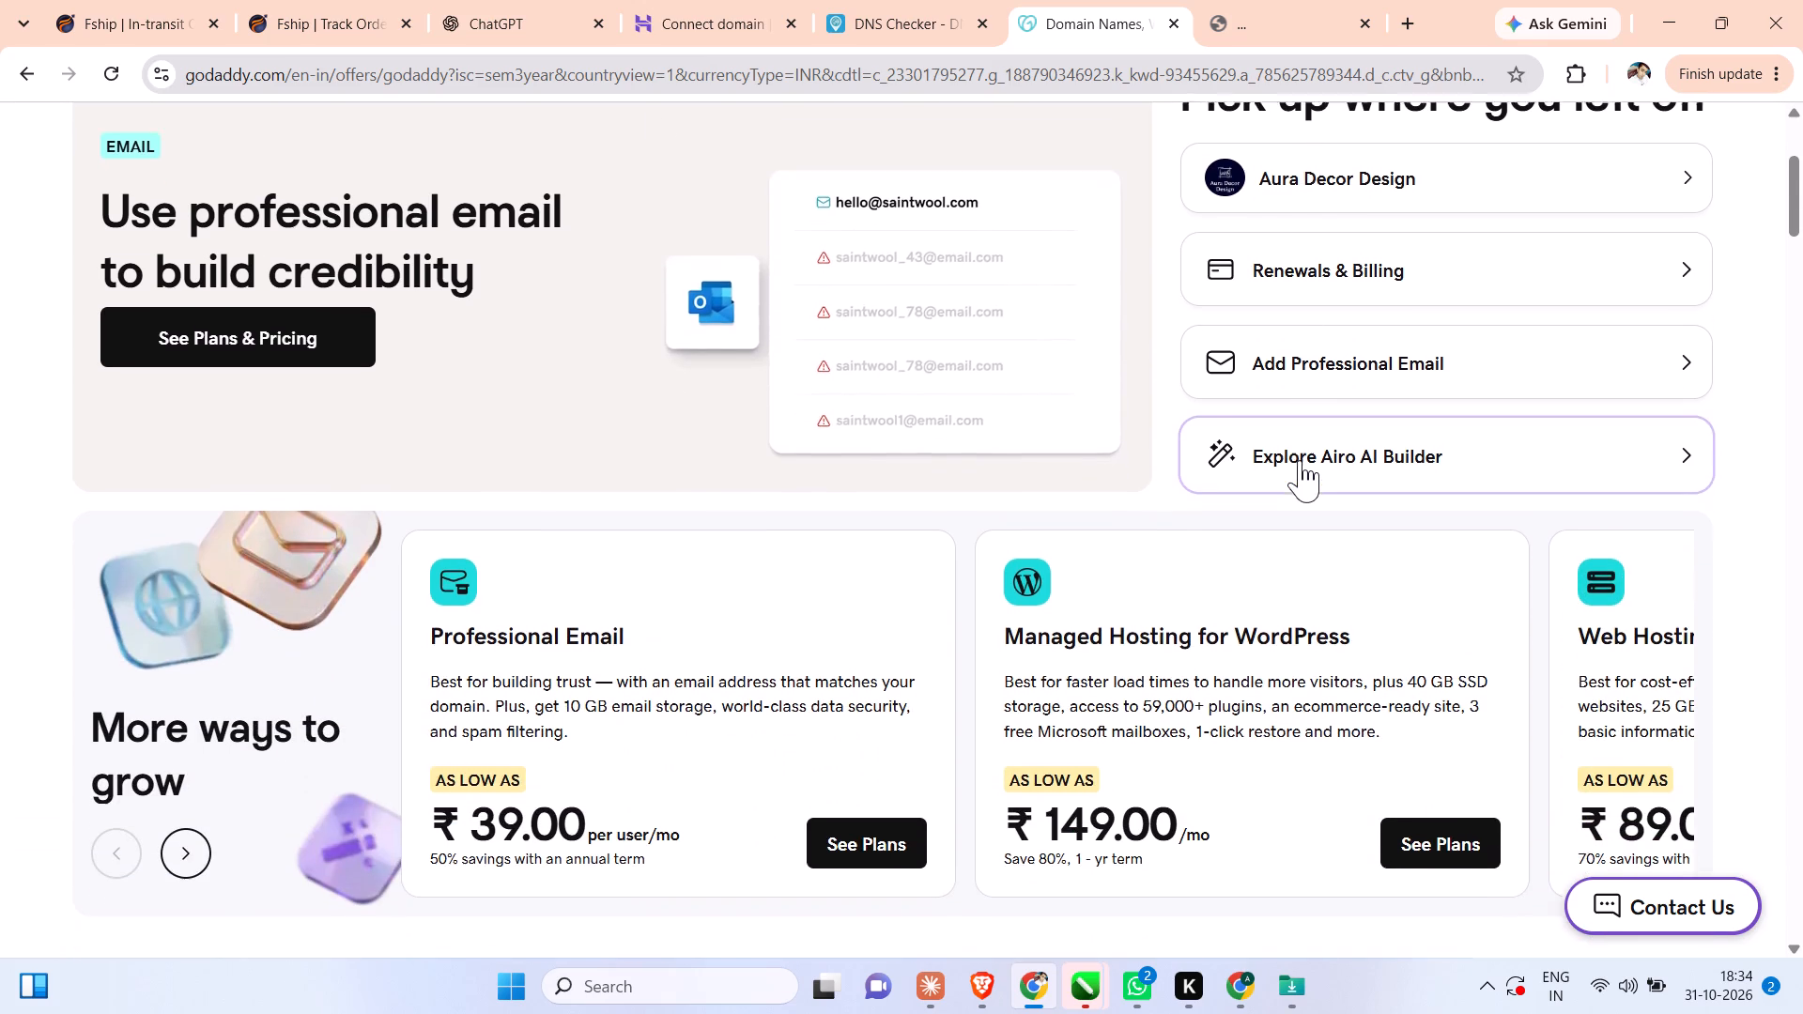
{"action": "scroll", "coordinate": [1300, 460], "scroll_direction": "up", "scroll_amount": 20}
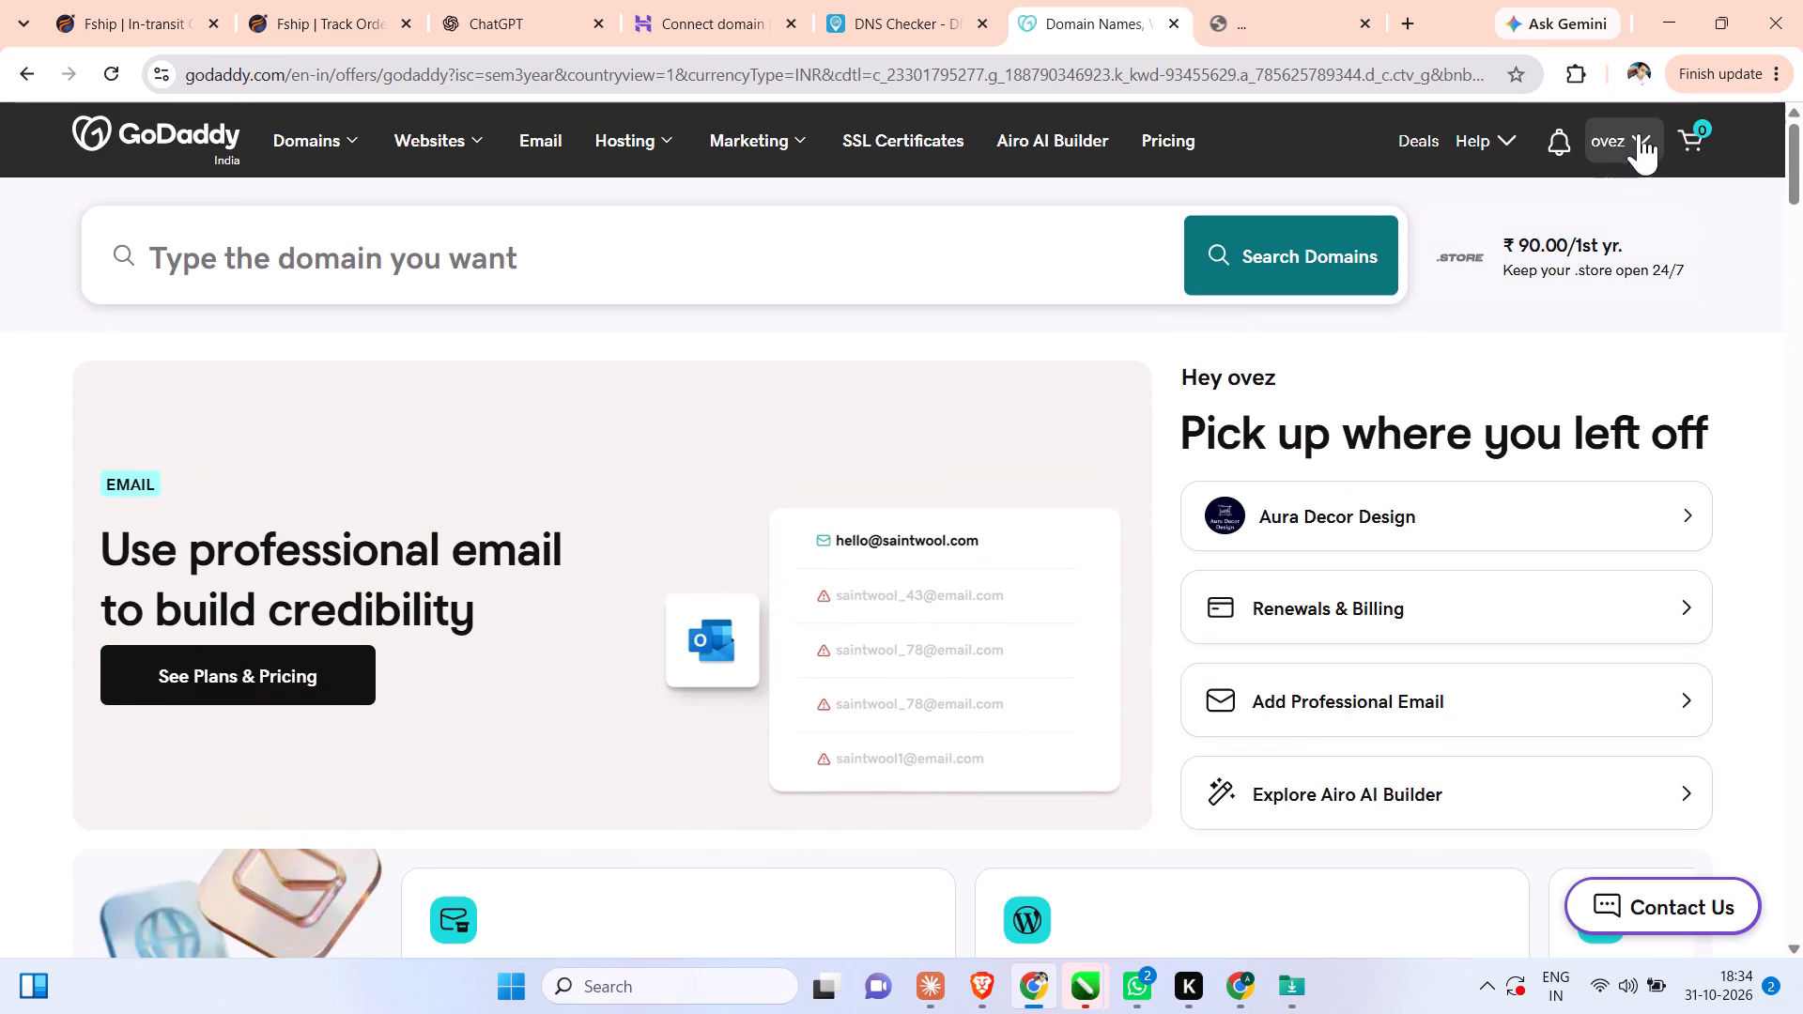
{"action": "left_click", "coordinate": [1633, 130]}
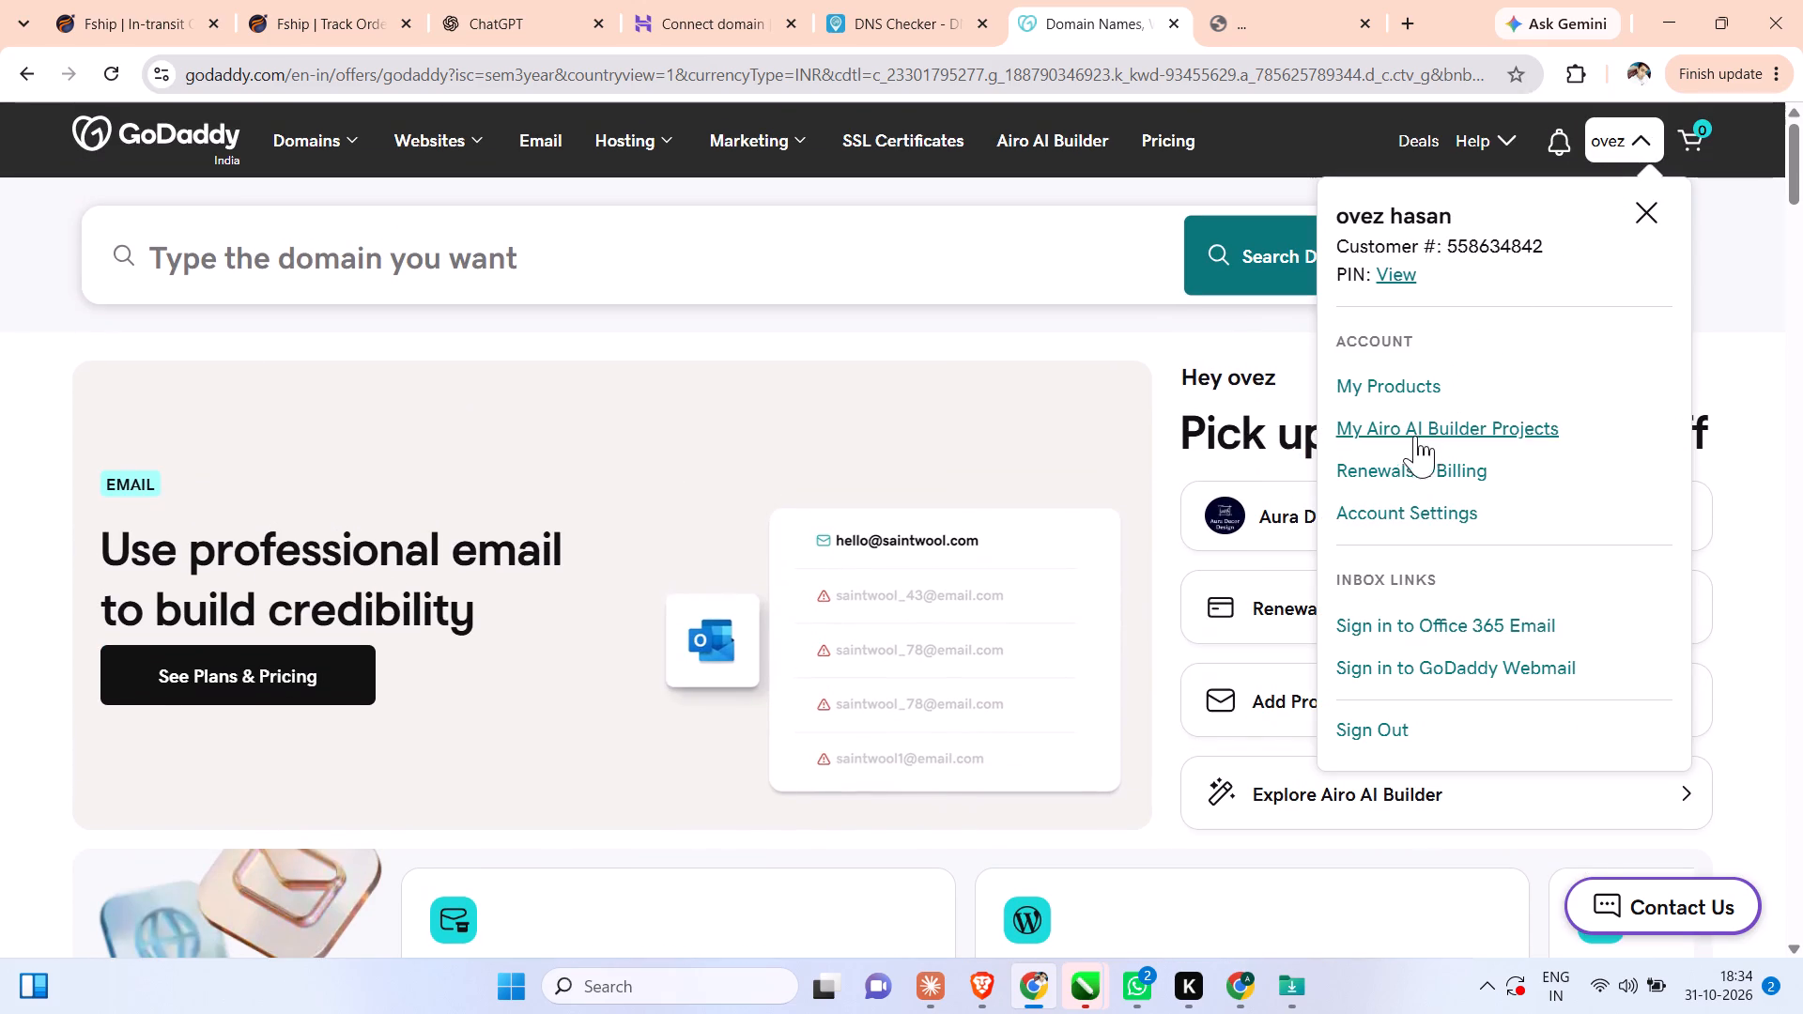
{"action": "left_click", "coordinate": [1410, 382]}
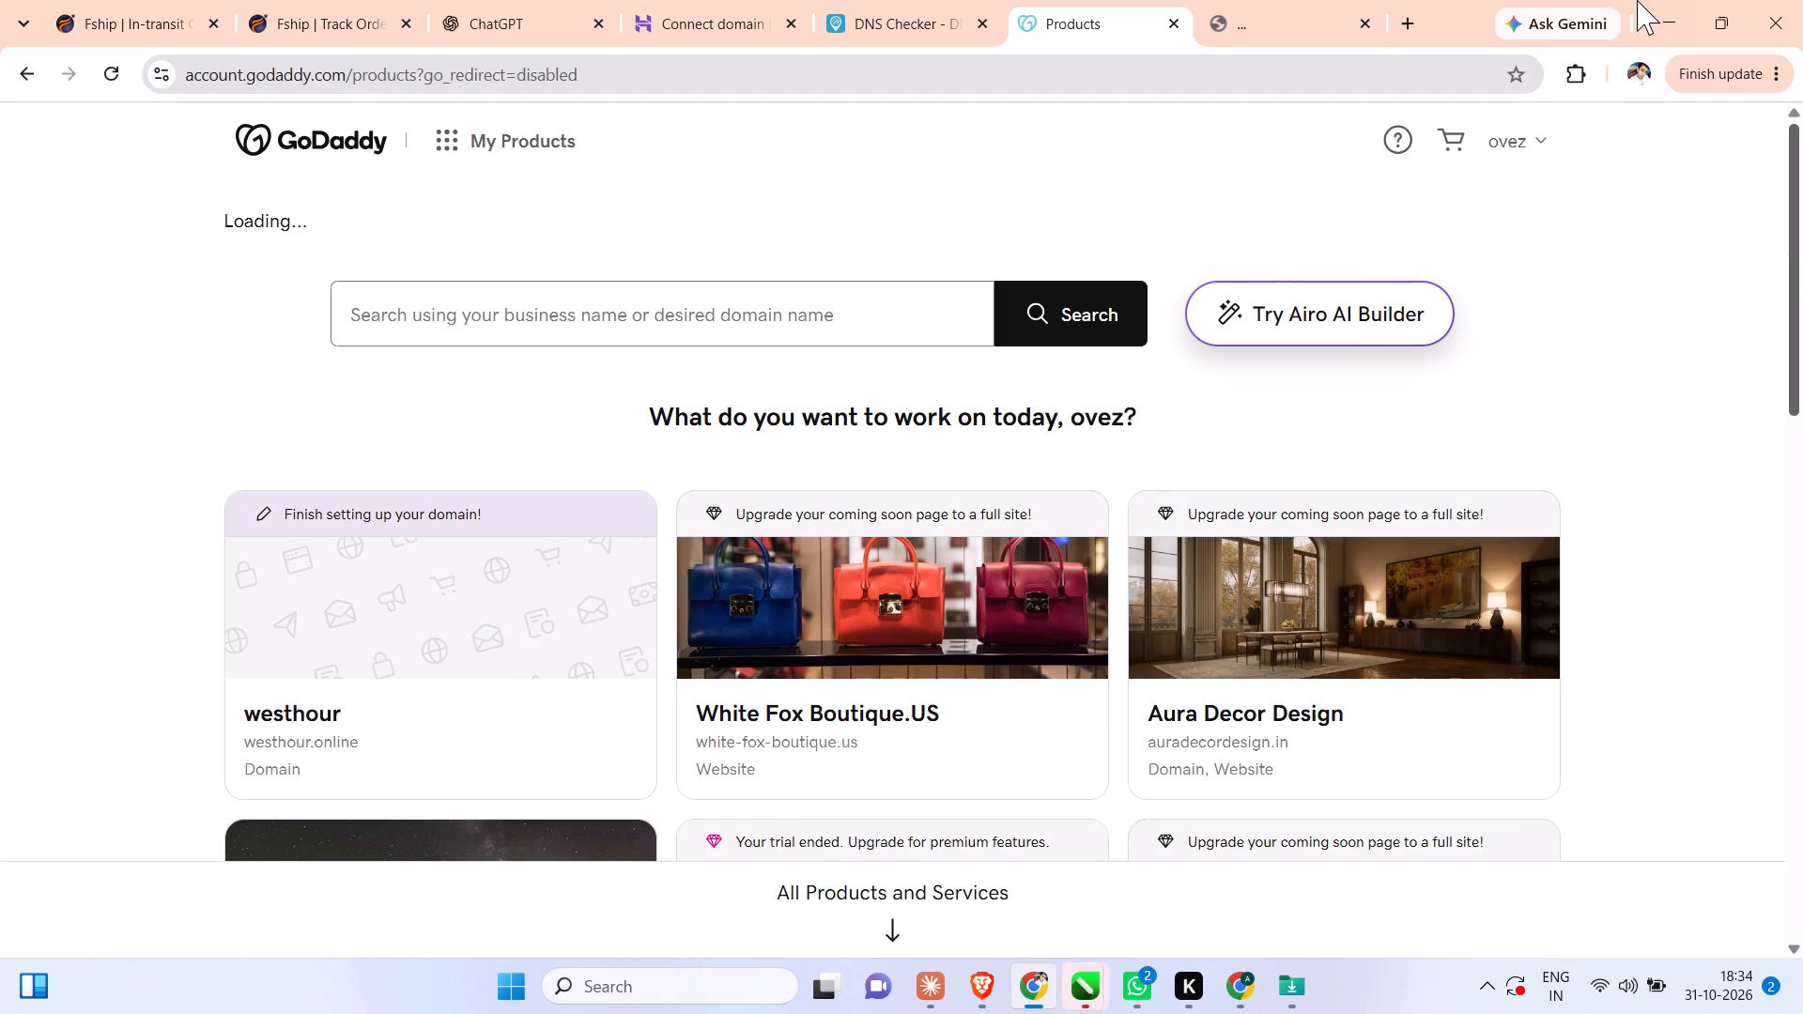
Open the management dashboard for hiddendays.xyz from the Domains list under All Products and Services.
{"action": "scroll", "coordinate": [1636, 1], "scroll_direction": "down", "scroll_amount": 6}
{"action": "scroll", "coordinate": [1502, 323], "scroll_direction": "down", "scroll_amount": 15}
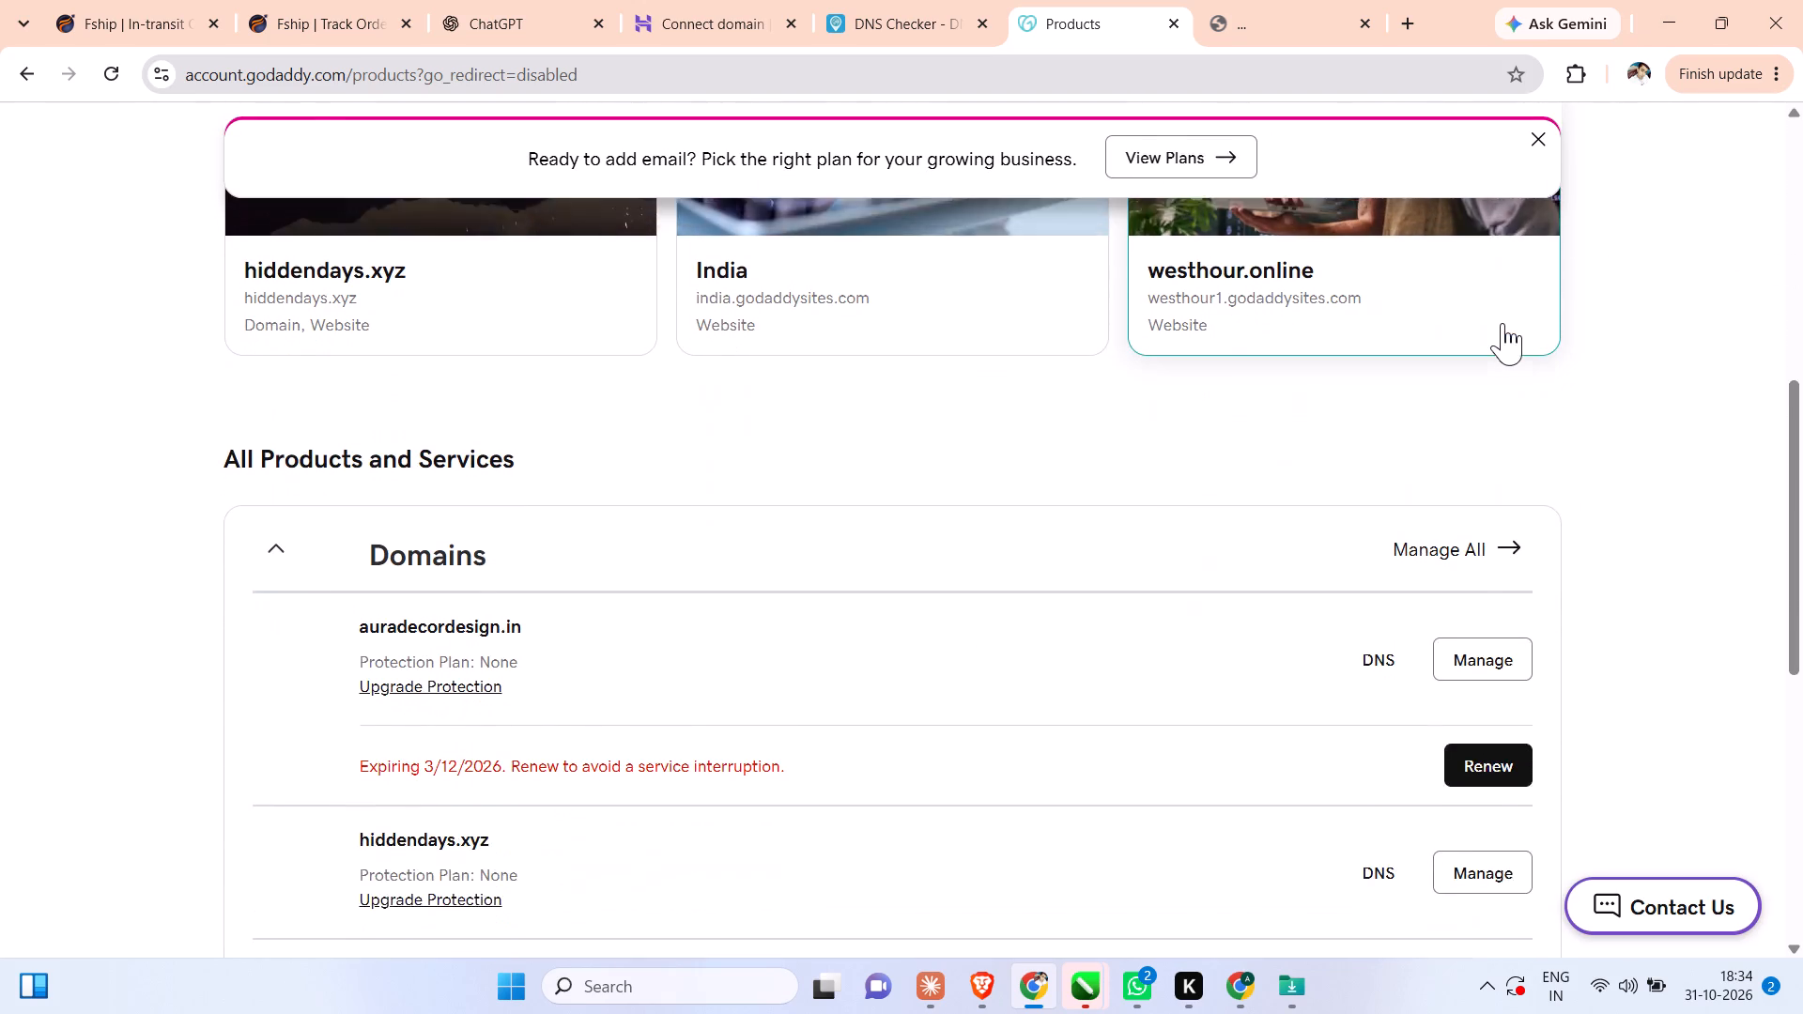
{"action": "scroll", "coordinate": [1490, 406], "scroll_direction": "down", "scroll_amount": 4}
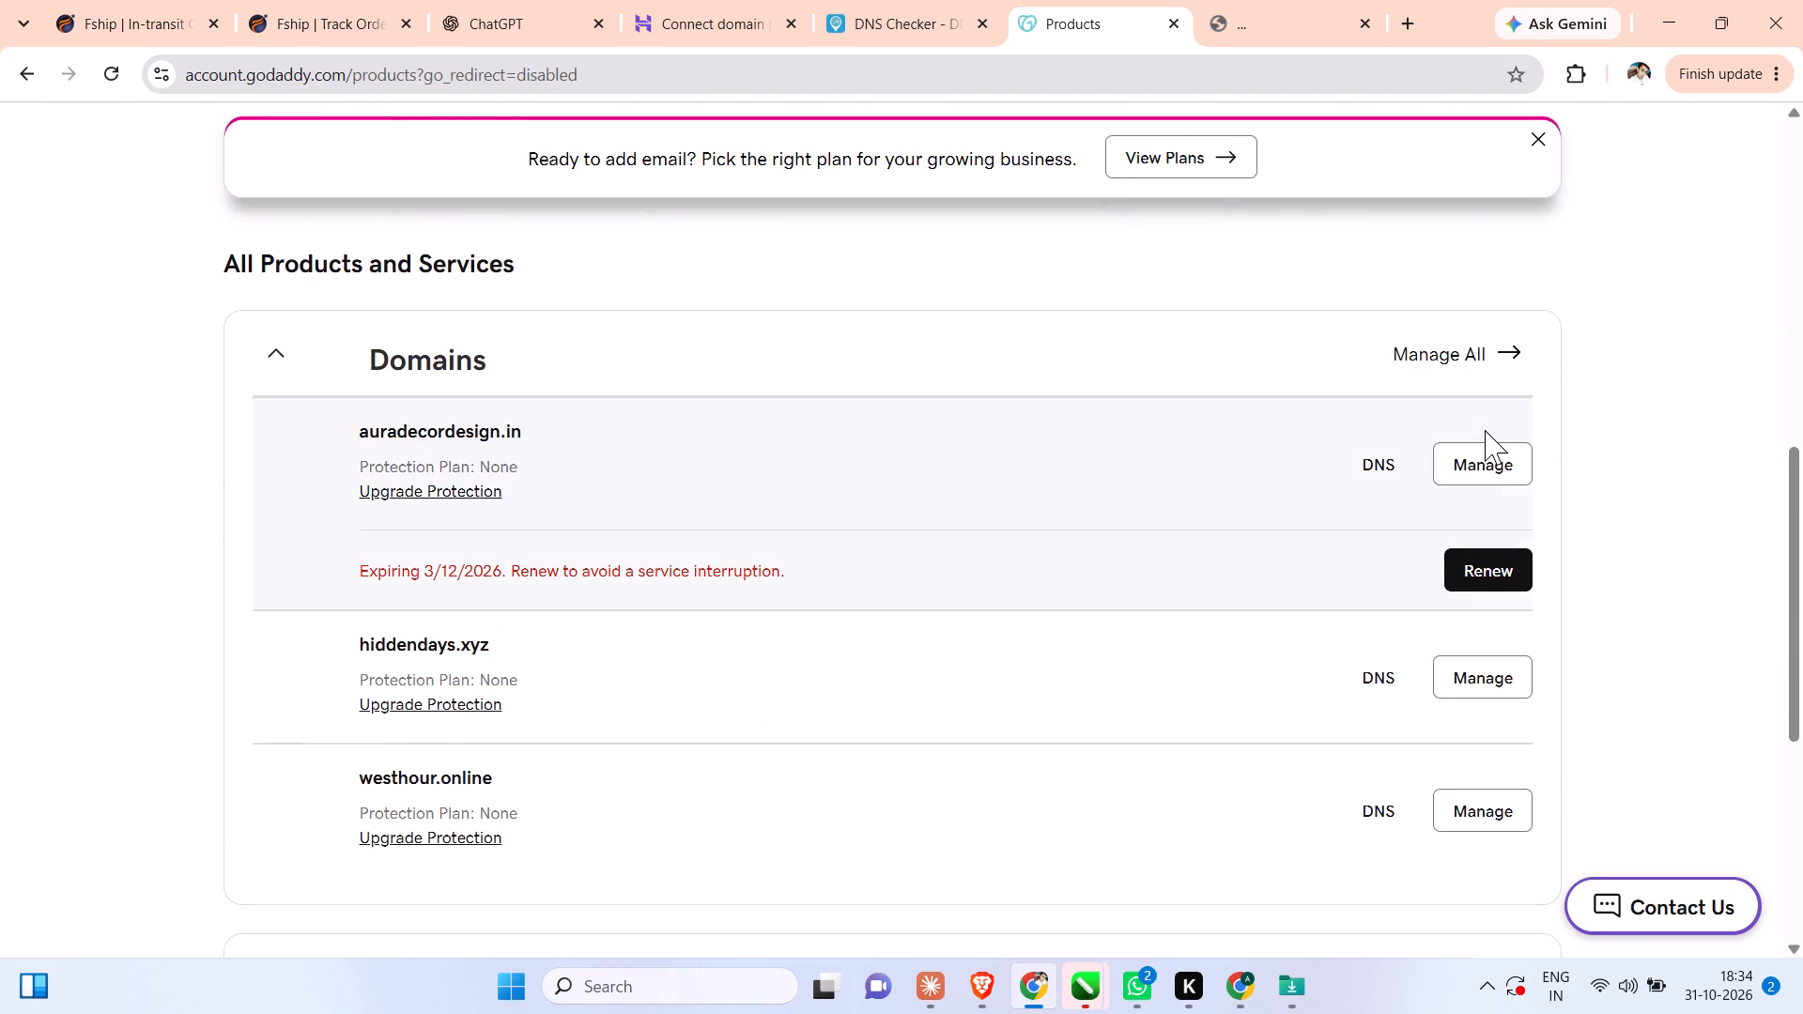
{"action": "scroll", "coordinate": [1480, 434], "scroll_direction": "down", "scroll_amount": 3}
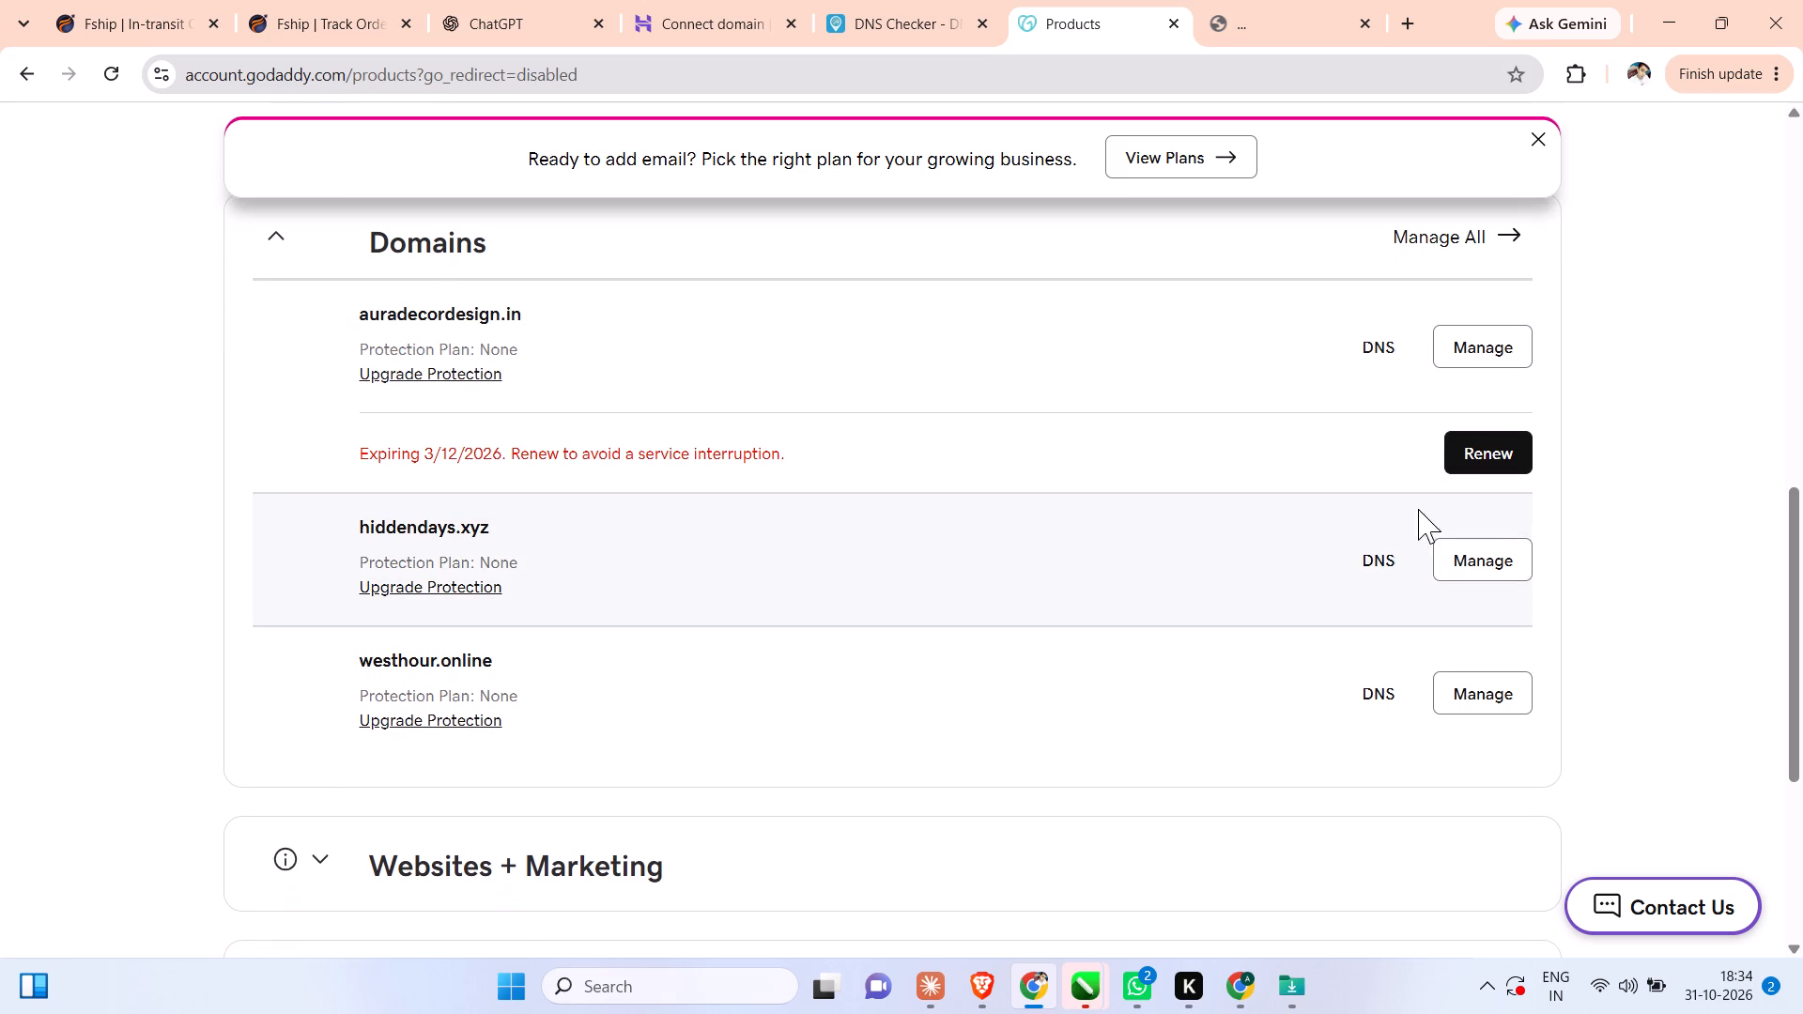
{"action": "left_click", "coordinate": [1456, 559]}
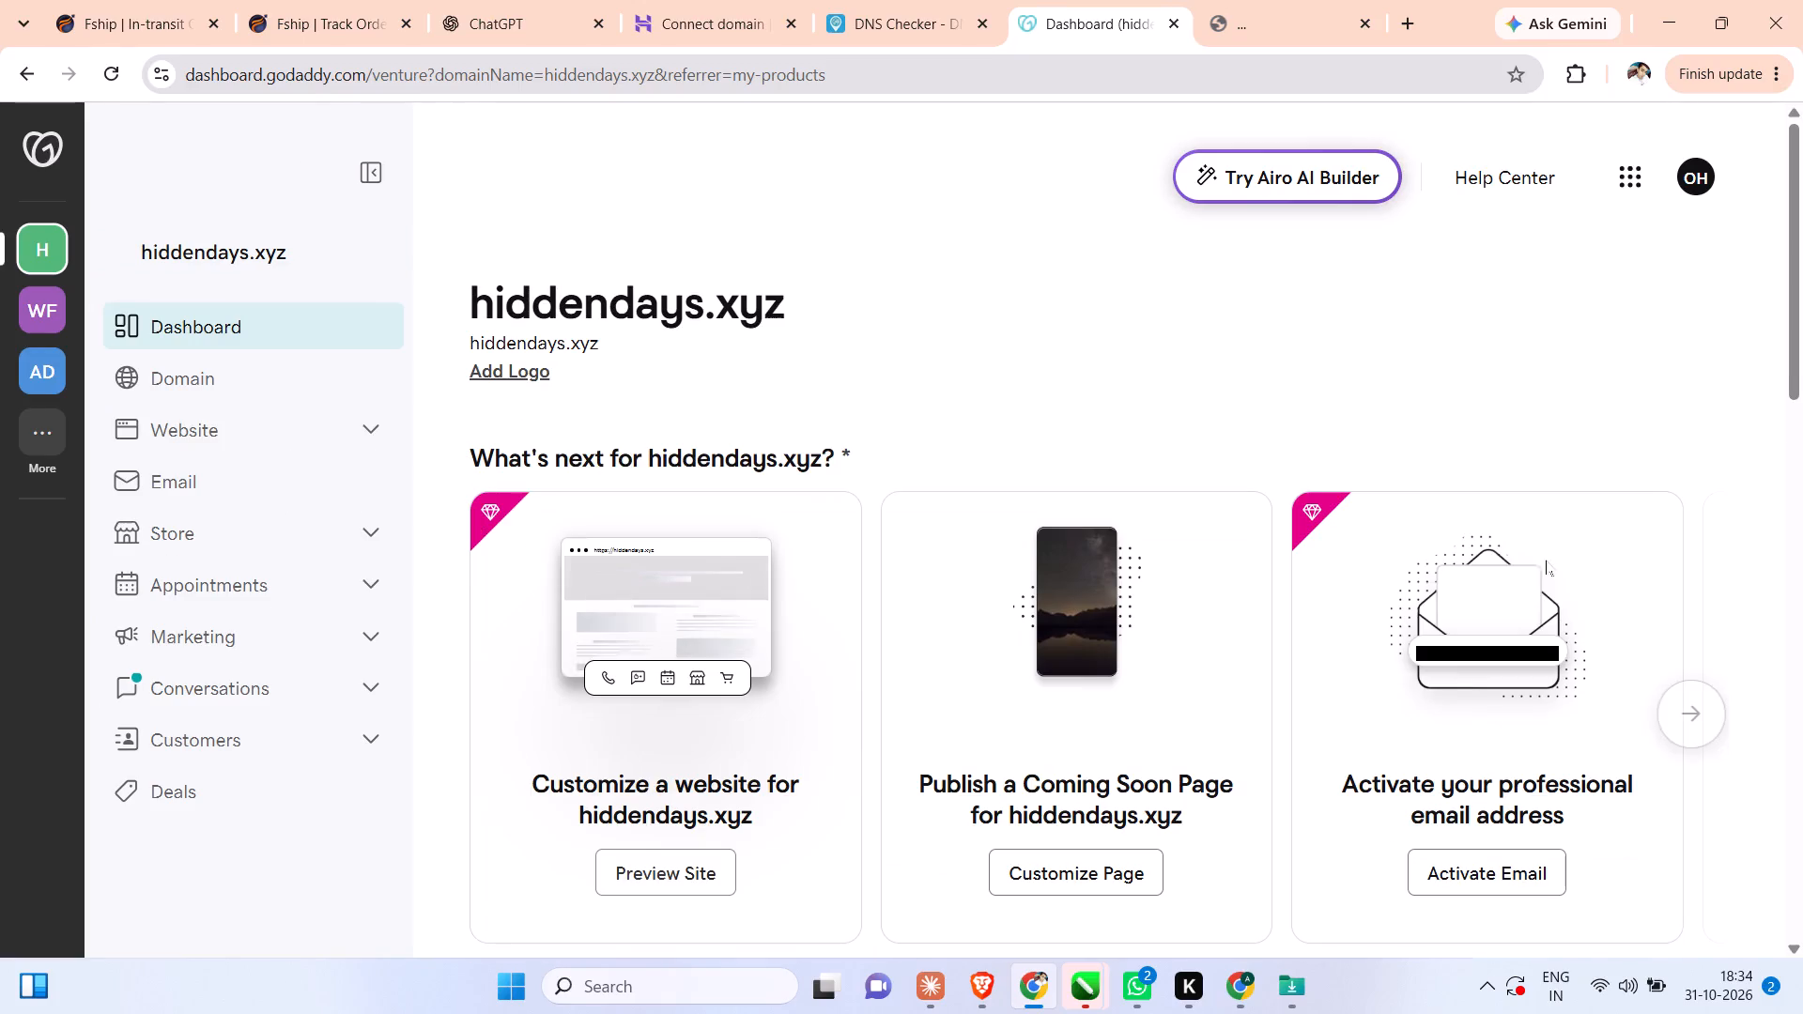
Open the Domain settings page for hiddendays.xyz from its dashboard.
{"action": "scroll", "coordinate": [904, 278], "scroll_direction": "down", "scroll_amount": 12}
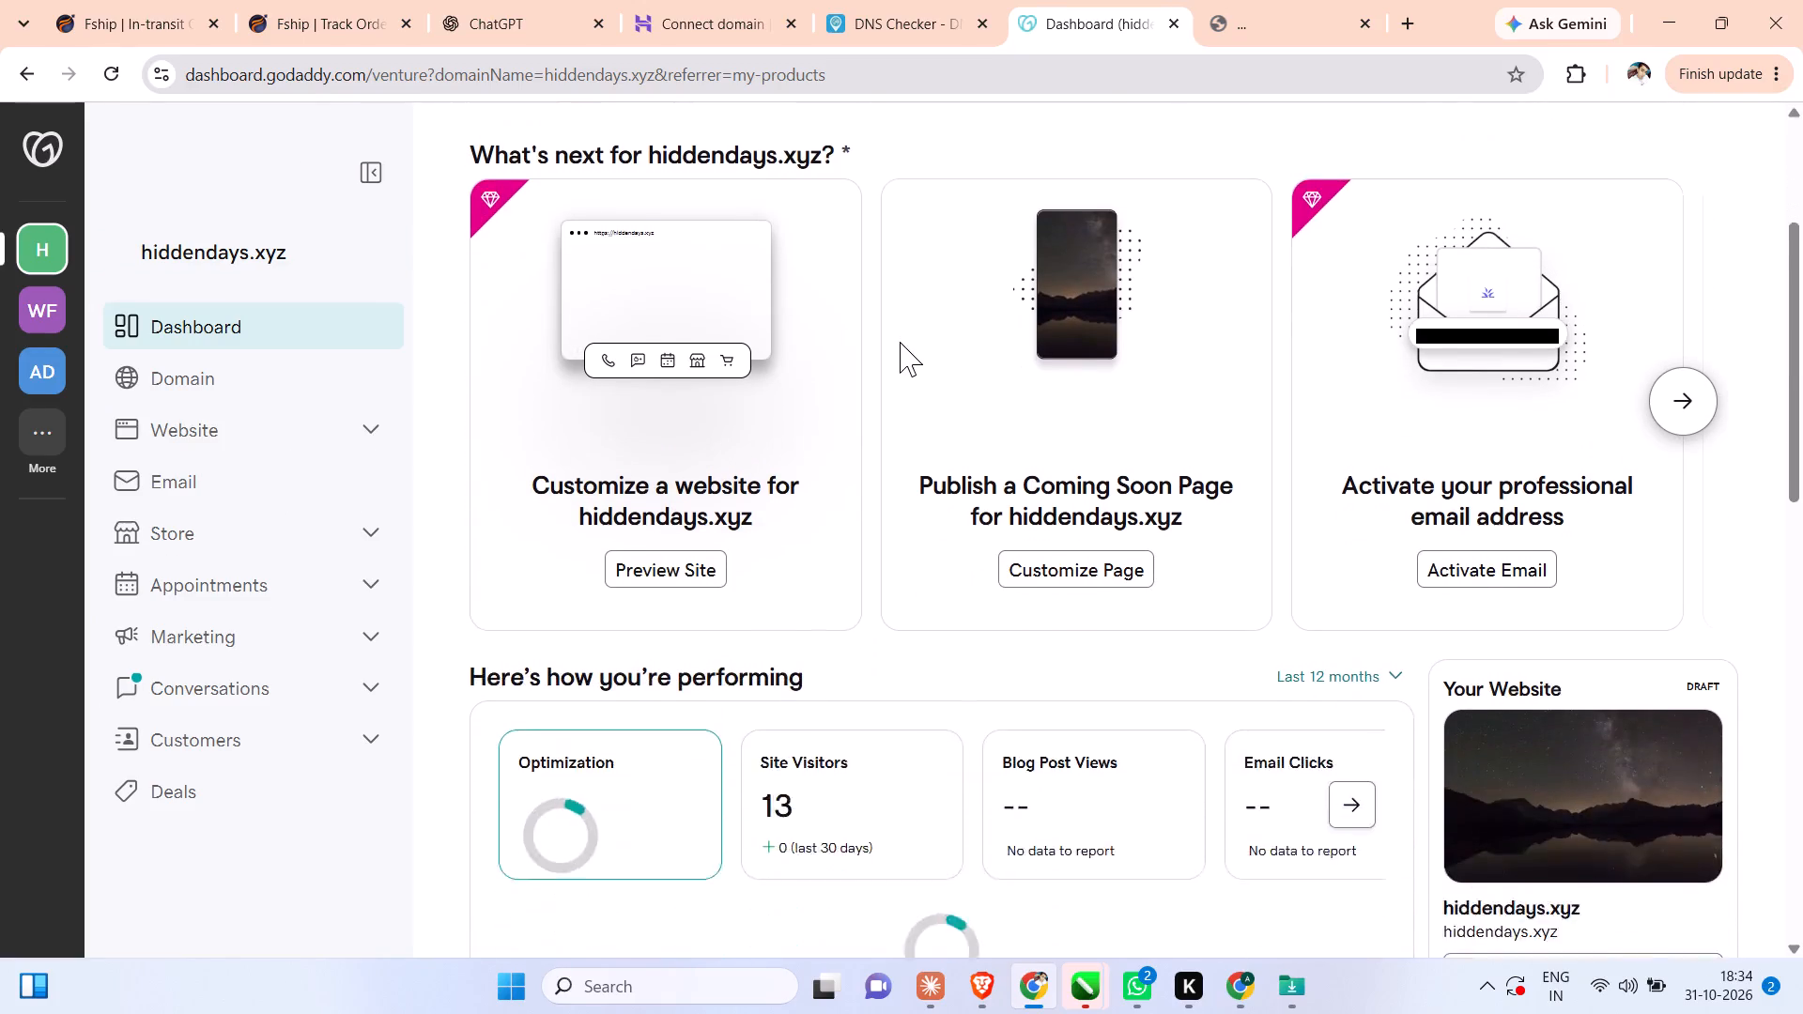
{"action": "scroll", "coordinate": [900, 342], "scroll_direction": "down", "scroll_amount": 4}
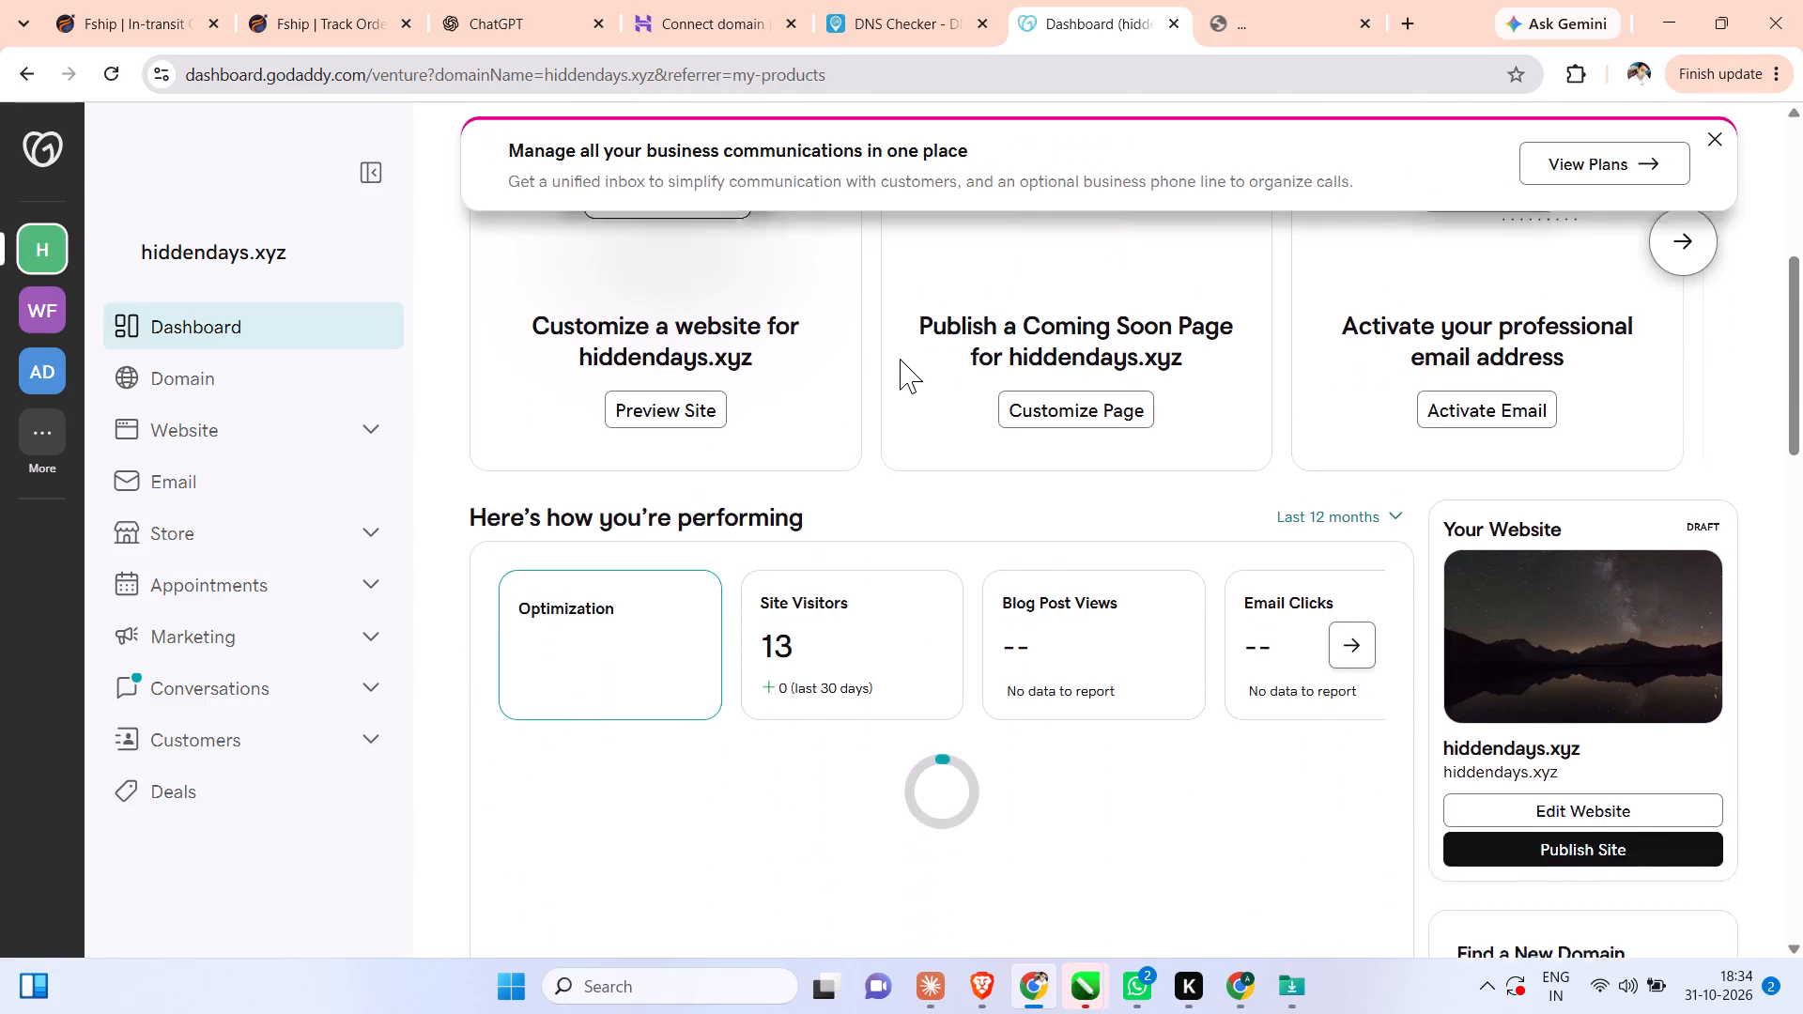
{"action": "scroll", "coordinate": [900, 359], "scroll_direction": "down", "scroll_amount": 3}
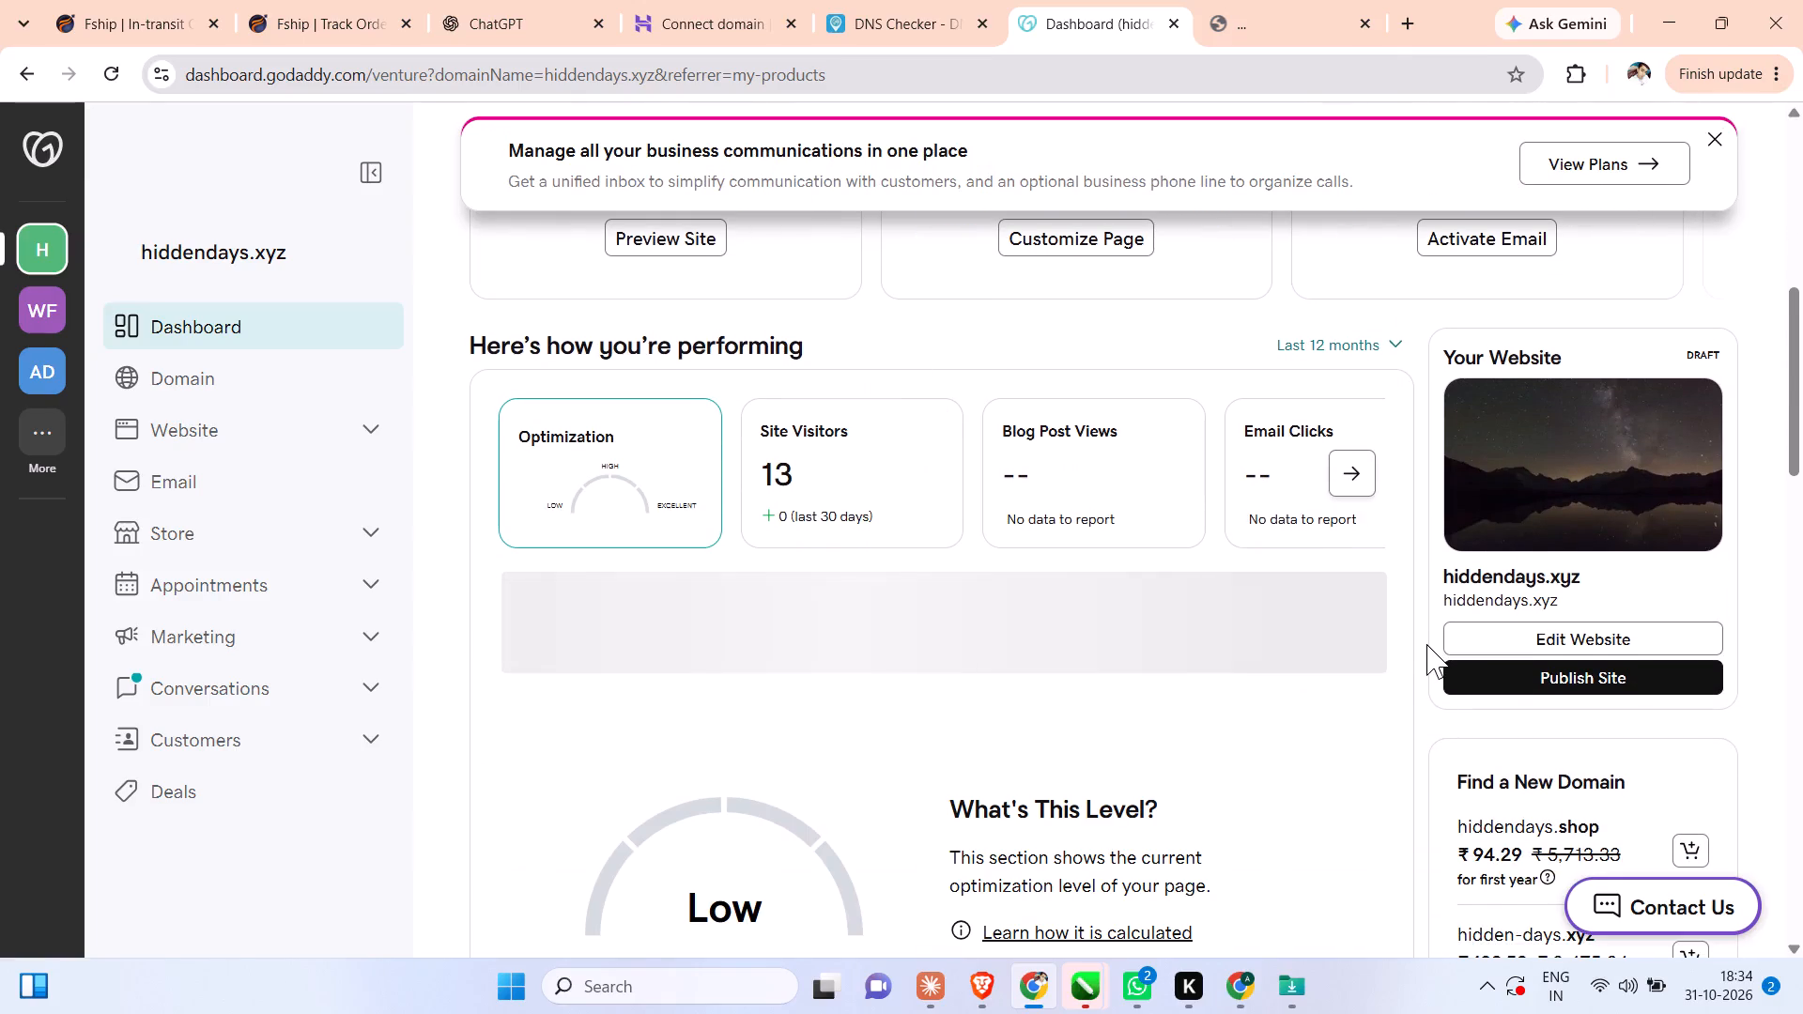
{"action": "scroll", "coordinate": [1239, 573], "scroll_direction": "down", "scroll_amount": 4}
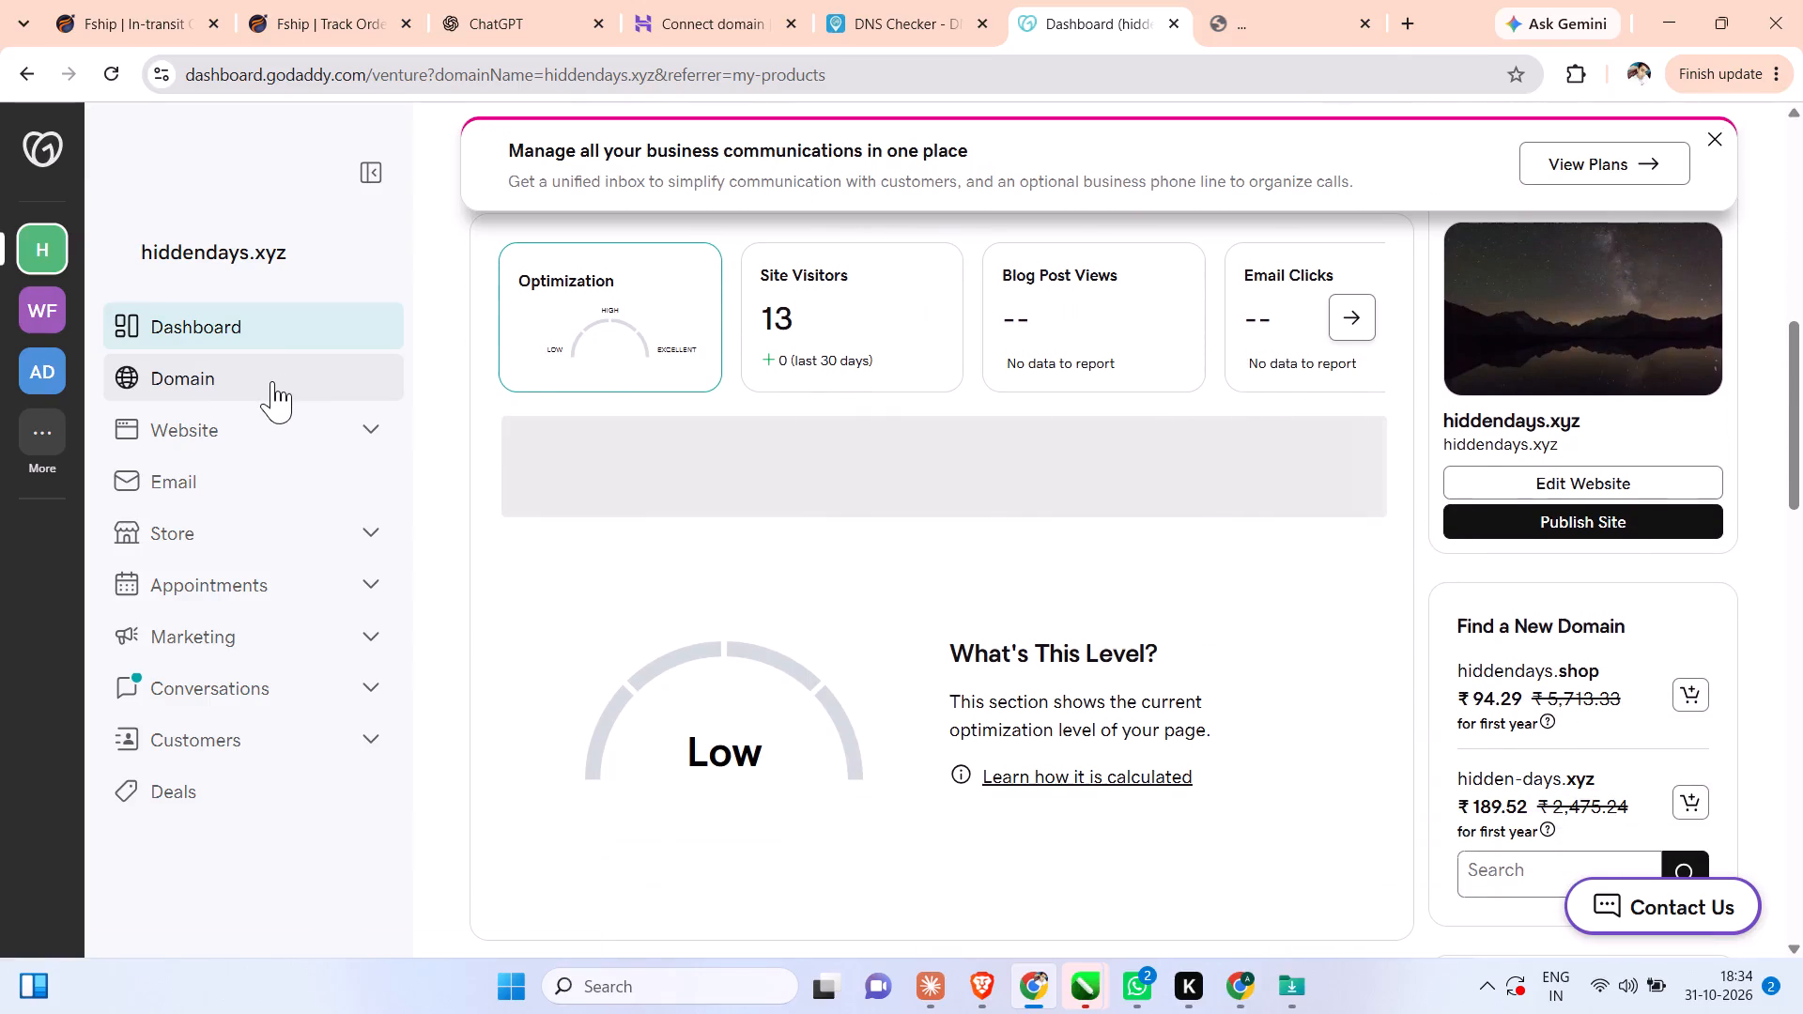
{"action": "left_click", "coordinate": [272, 379]}
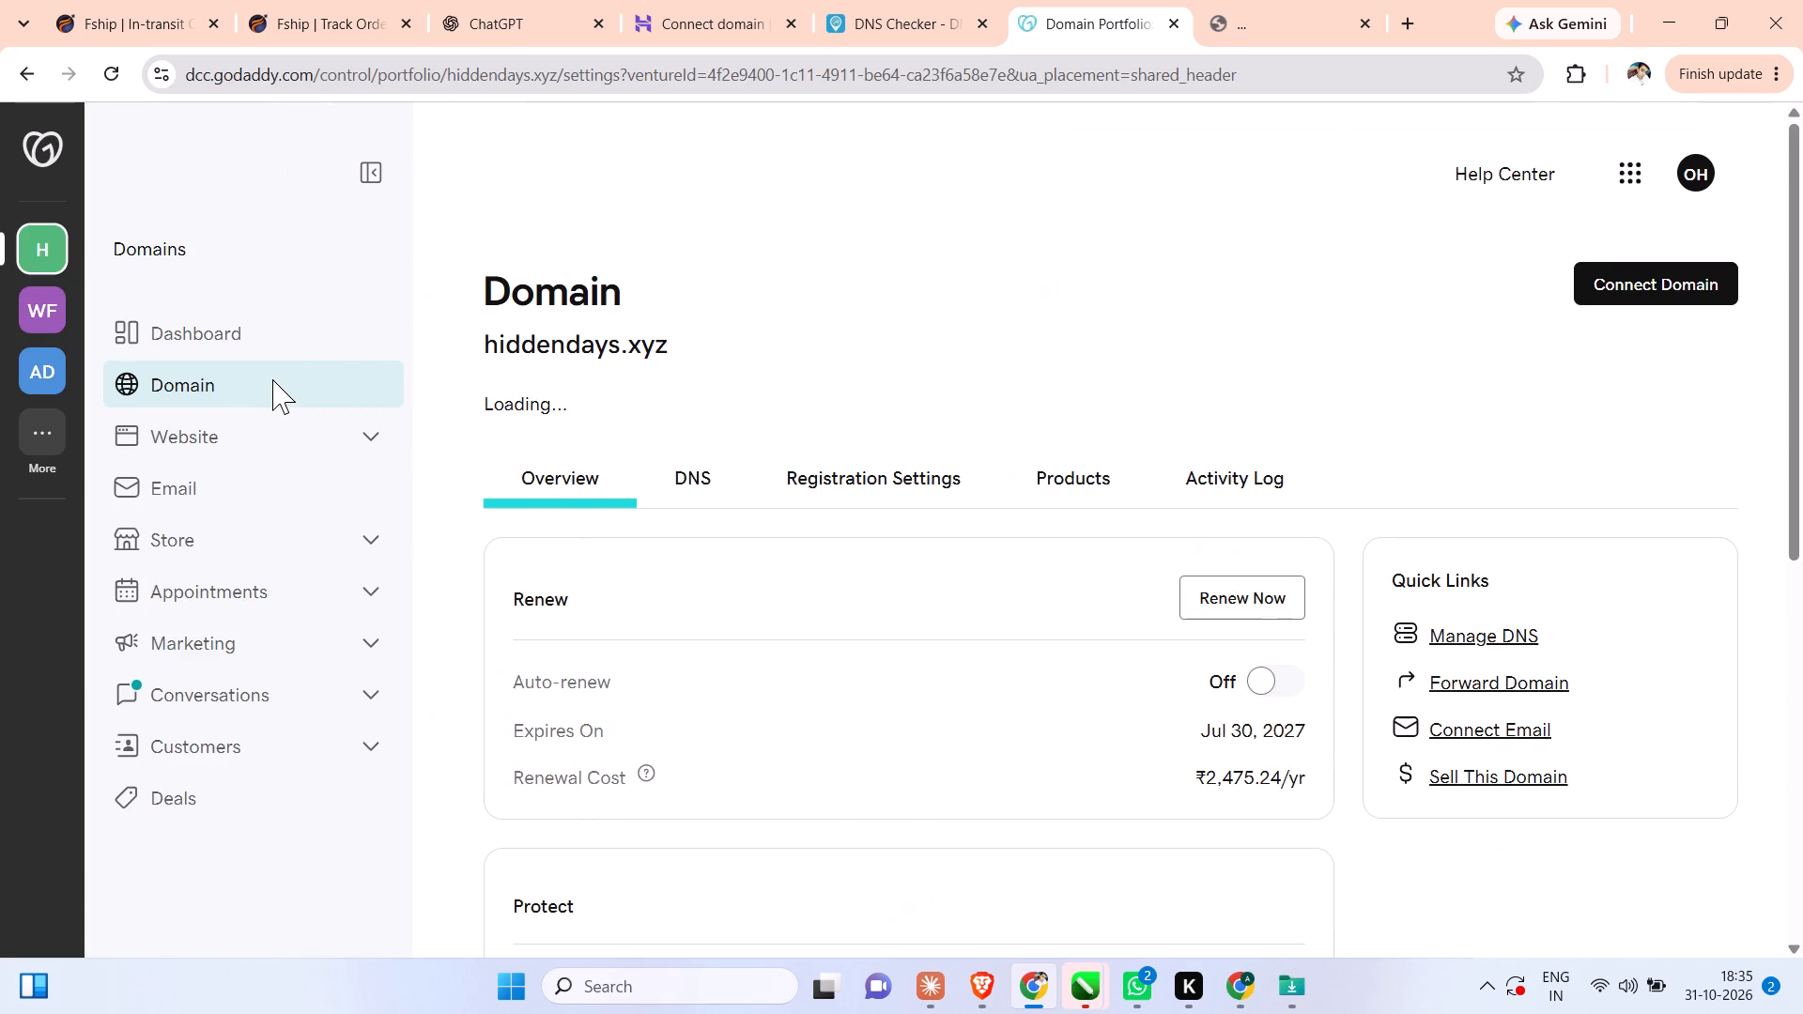
Open DNS management for hiddendays.xyz and examine the domain's configured nameservers.
{"action": "scroll", "coordinate": [272, 379], "scroll_direction": "down", "scroll_amount": 3}
{"action": "scroll", "coordinate": [1456, 658], "scroll_direction": "down", "scroll_amount": 7}
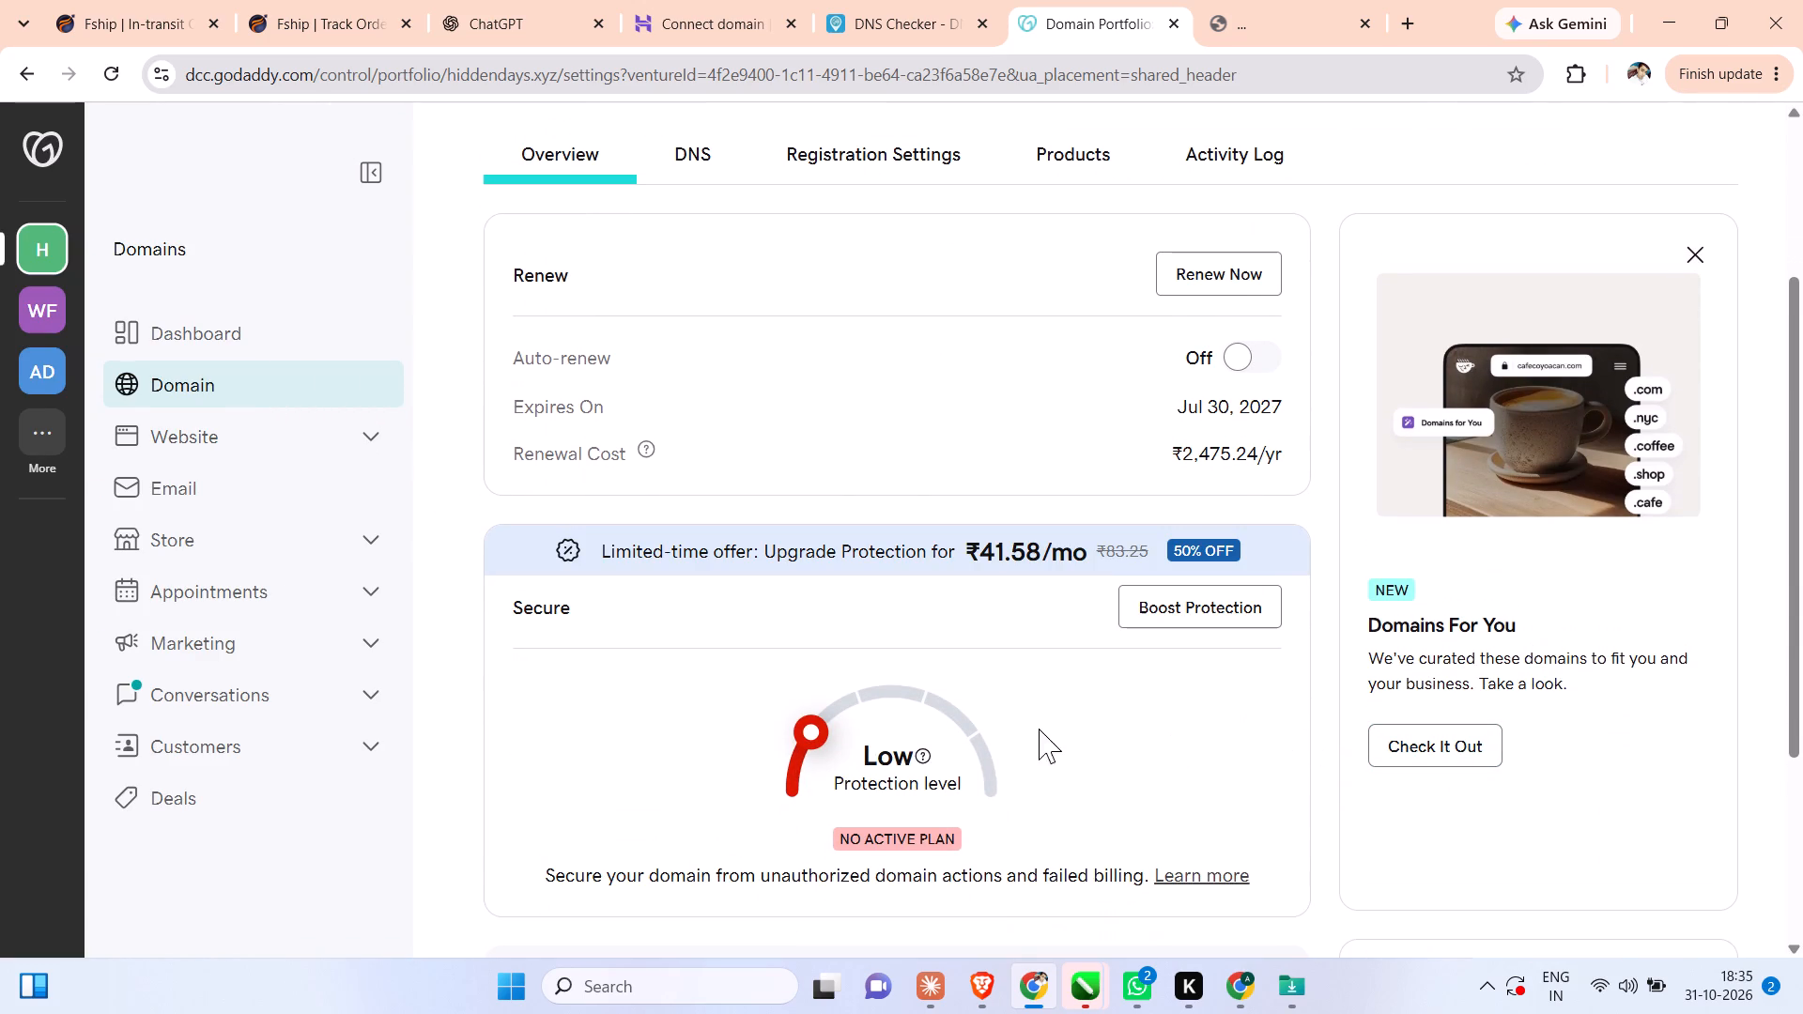
{"action": "scroll", "coordinate": [1412, 740], "scroll_direction": "up", "scroll_amount": 5}
{"action": "scroll", "coordinate": [1412, 738], "scroll_direction": "down", "scroll_amount": 10}
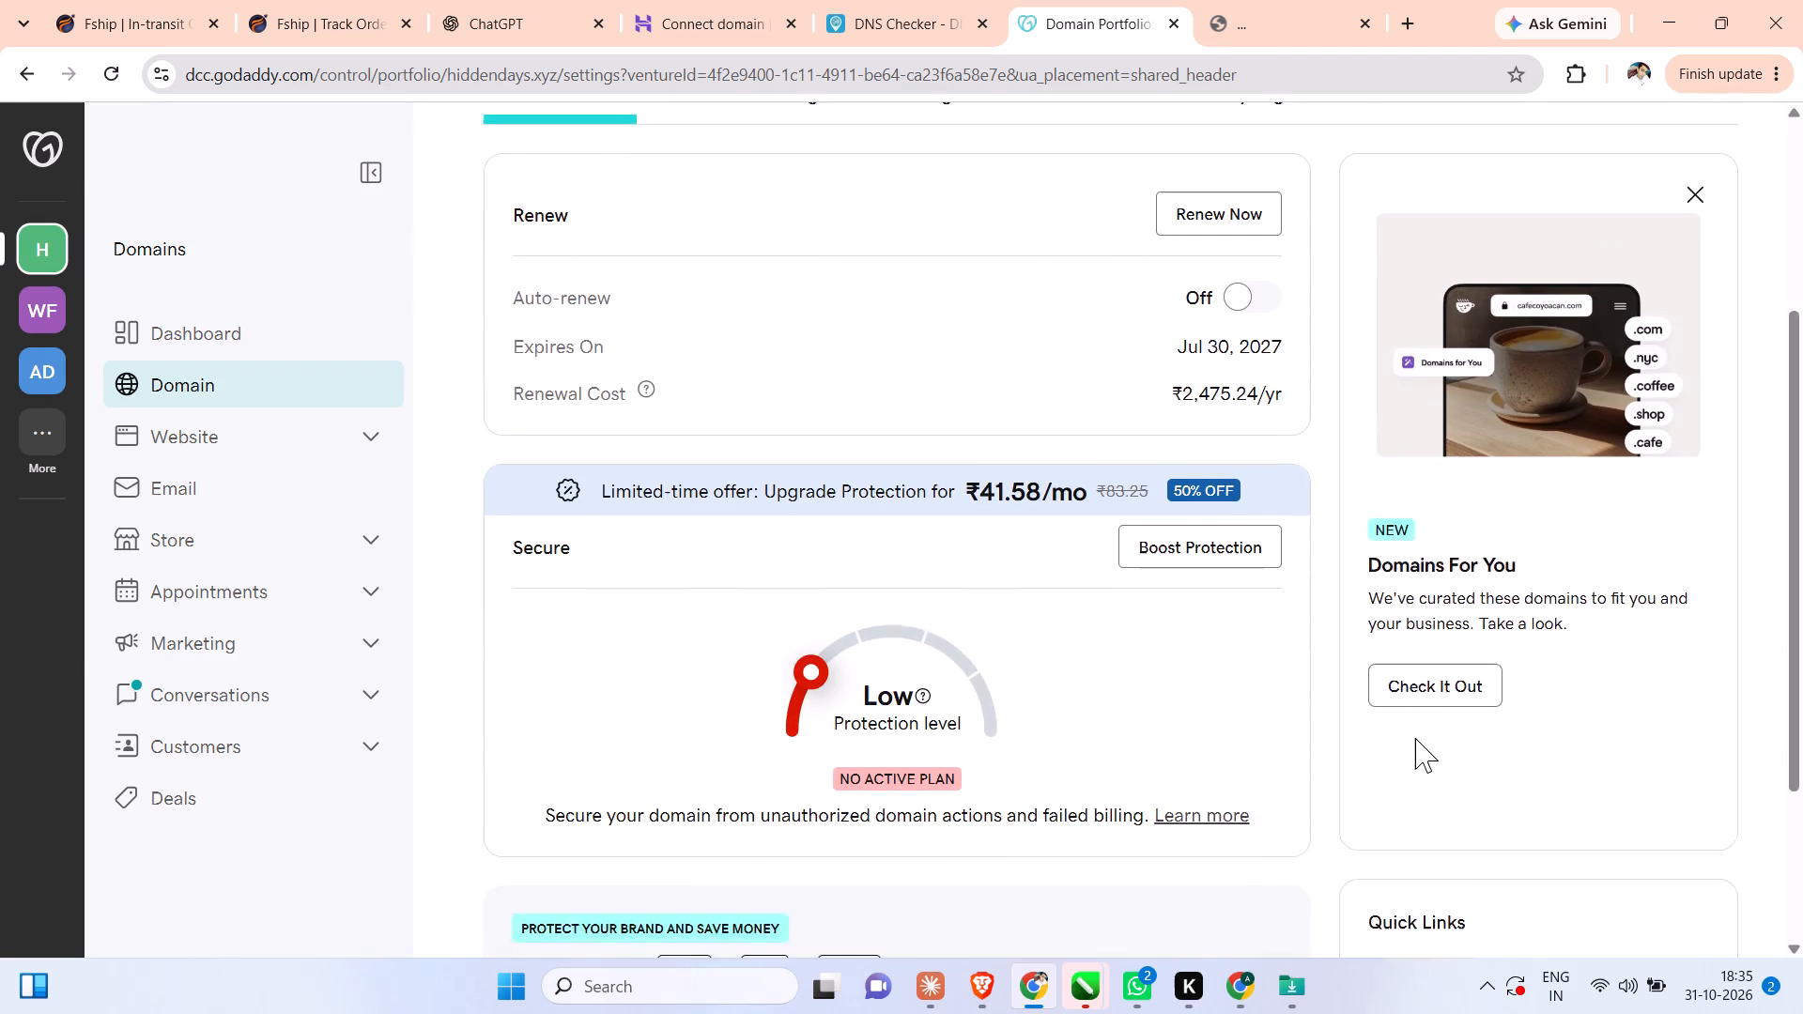
{"action": "scroll", "coordinate": [1415, 738], "scroll_direction": "down", "scroll_amount": 7}
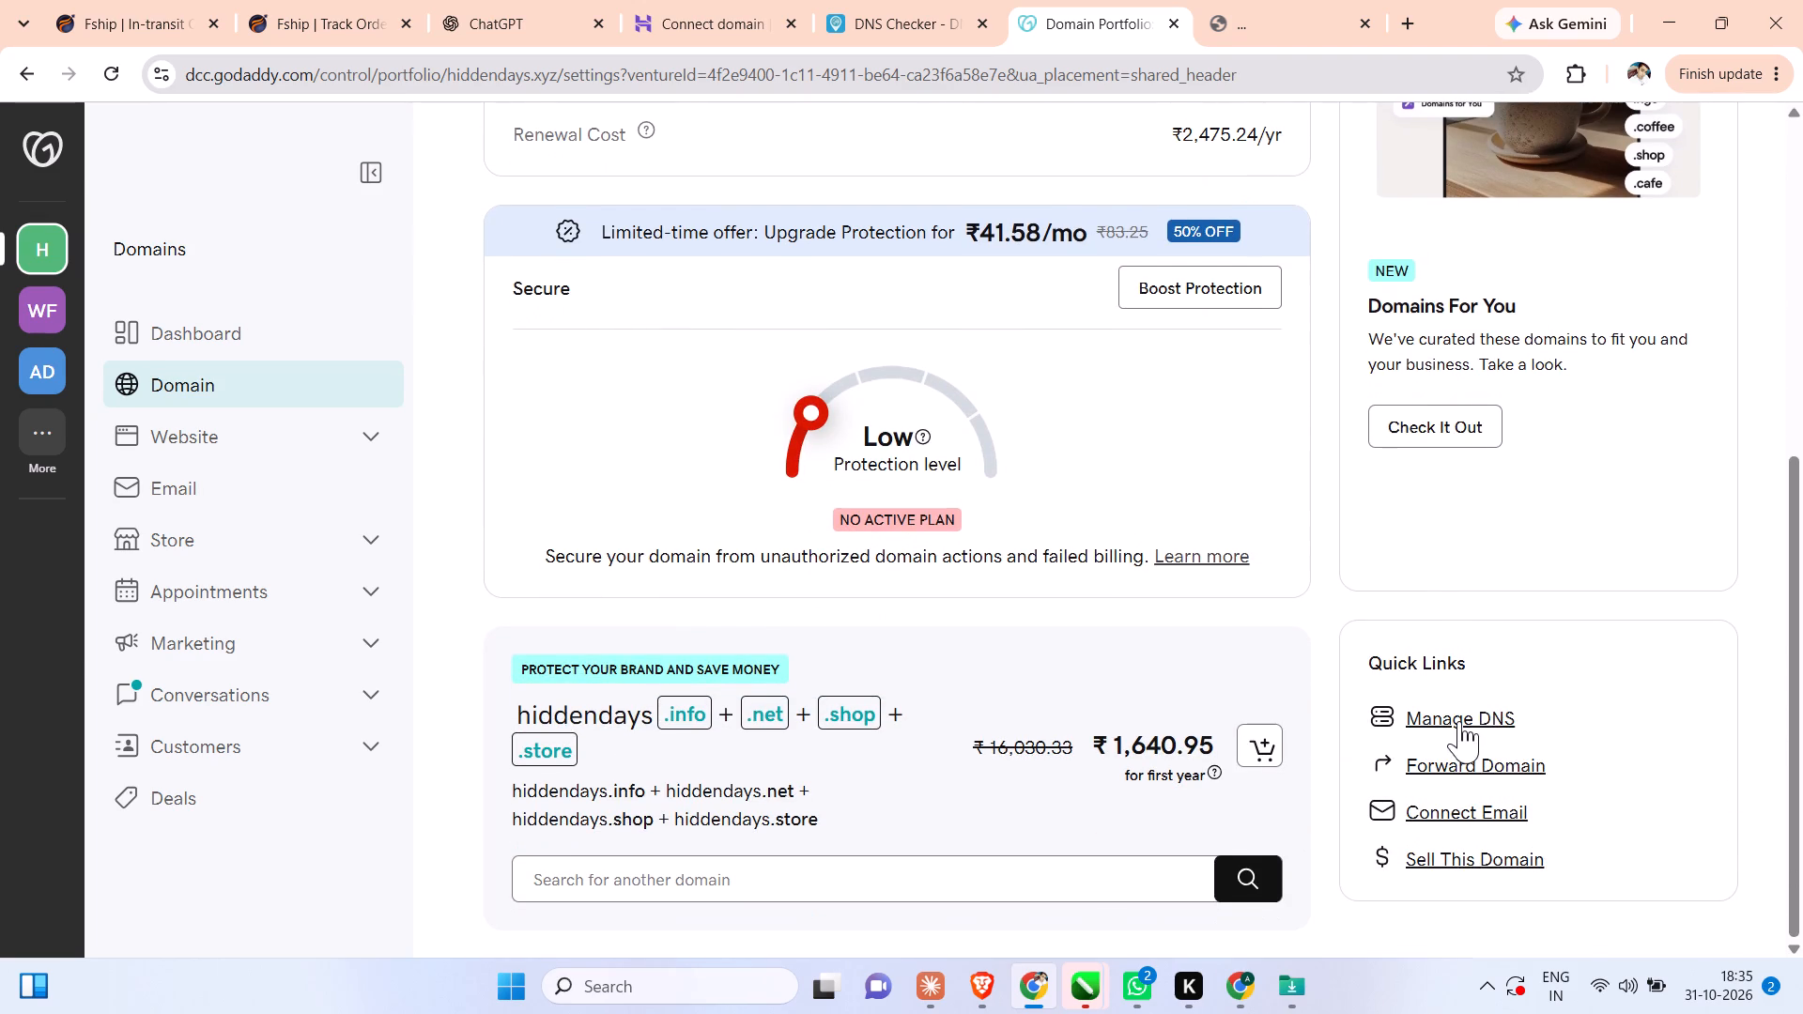
{"action": "left_click", "coordinate": [1459, 713]}
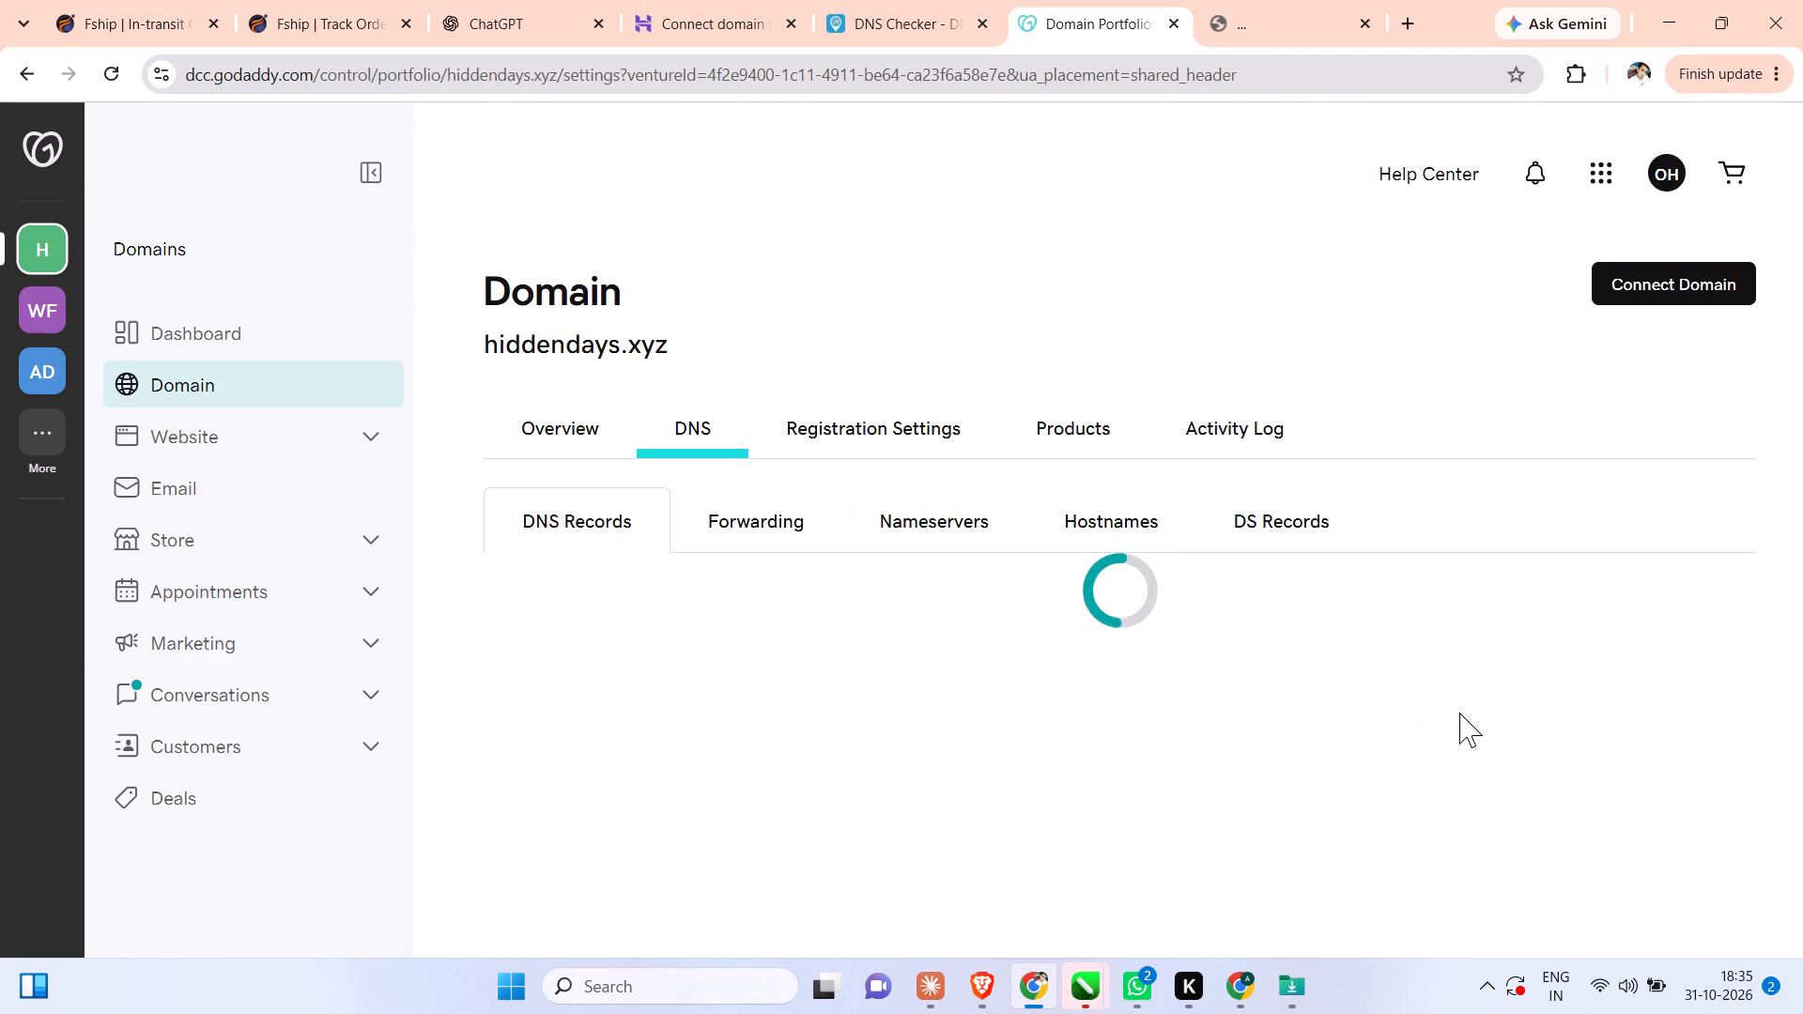
{"action": "scroll", "coordinate": [1459, 713], "scroll_direction": "down", "scroll_amount": 4}
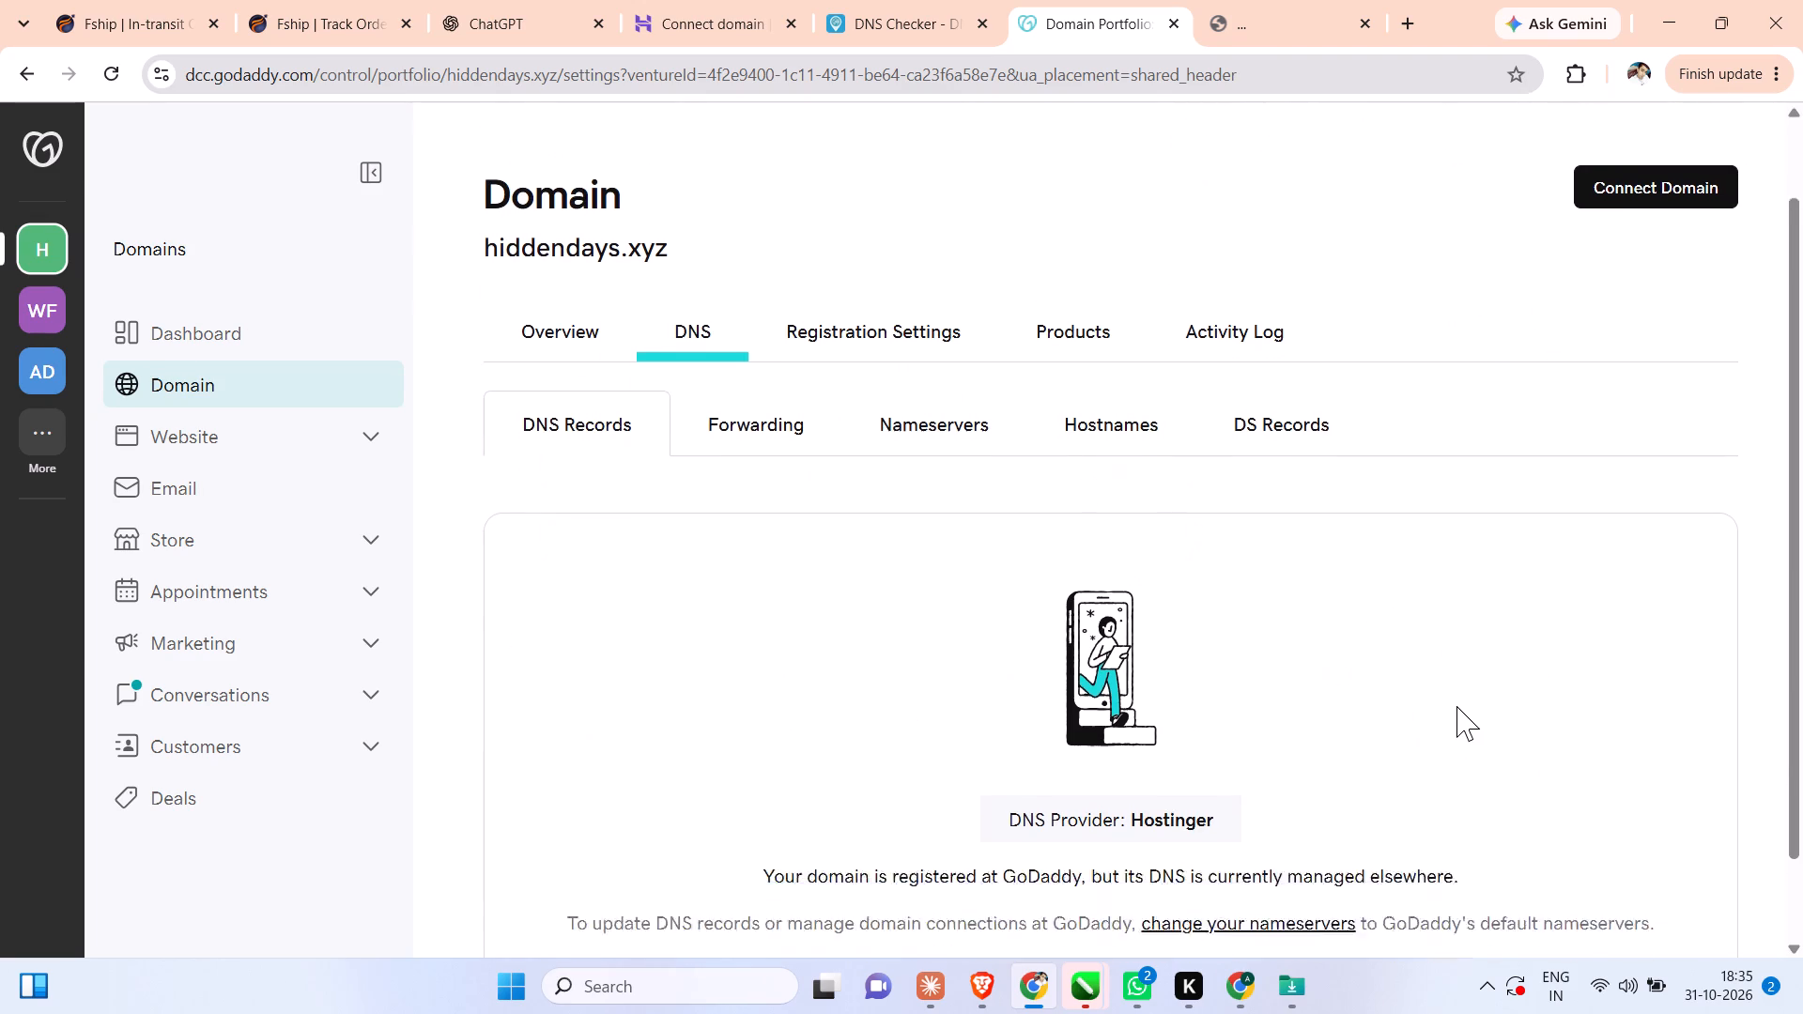
{"action": "scroll", "coordinate": [1456, 706], "scroll_direction": "down", "scroll_amount": 1}
{"action": "left_click", "coordinate": [966, 339]}
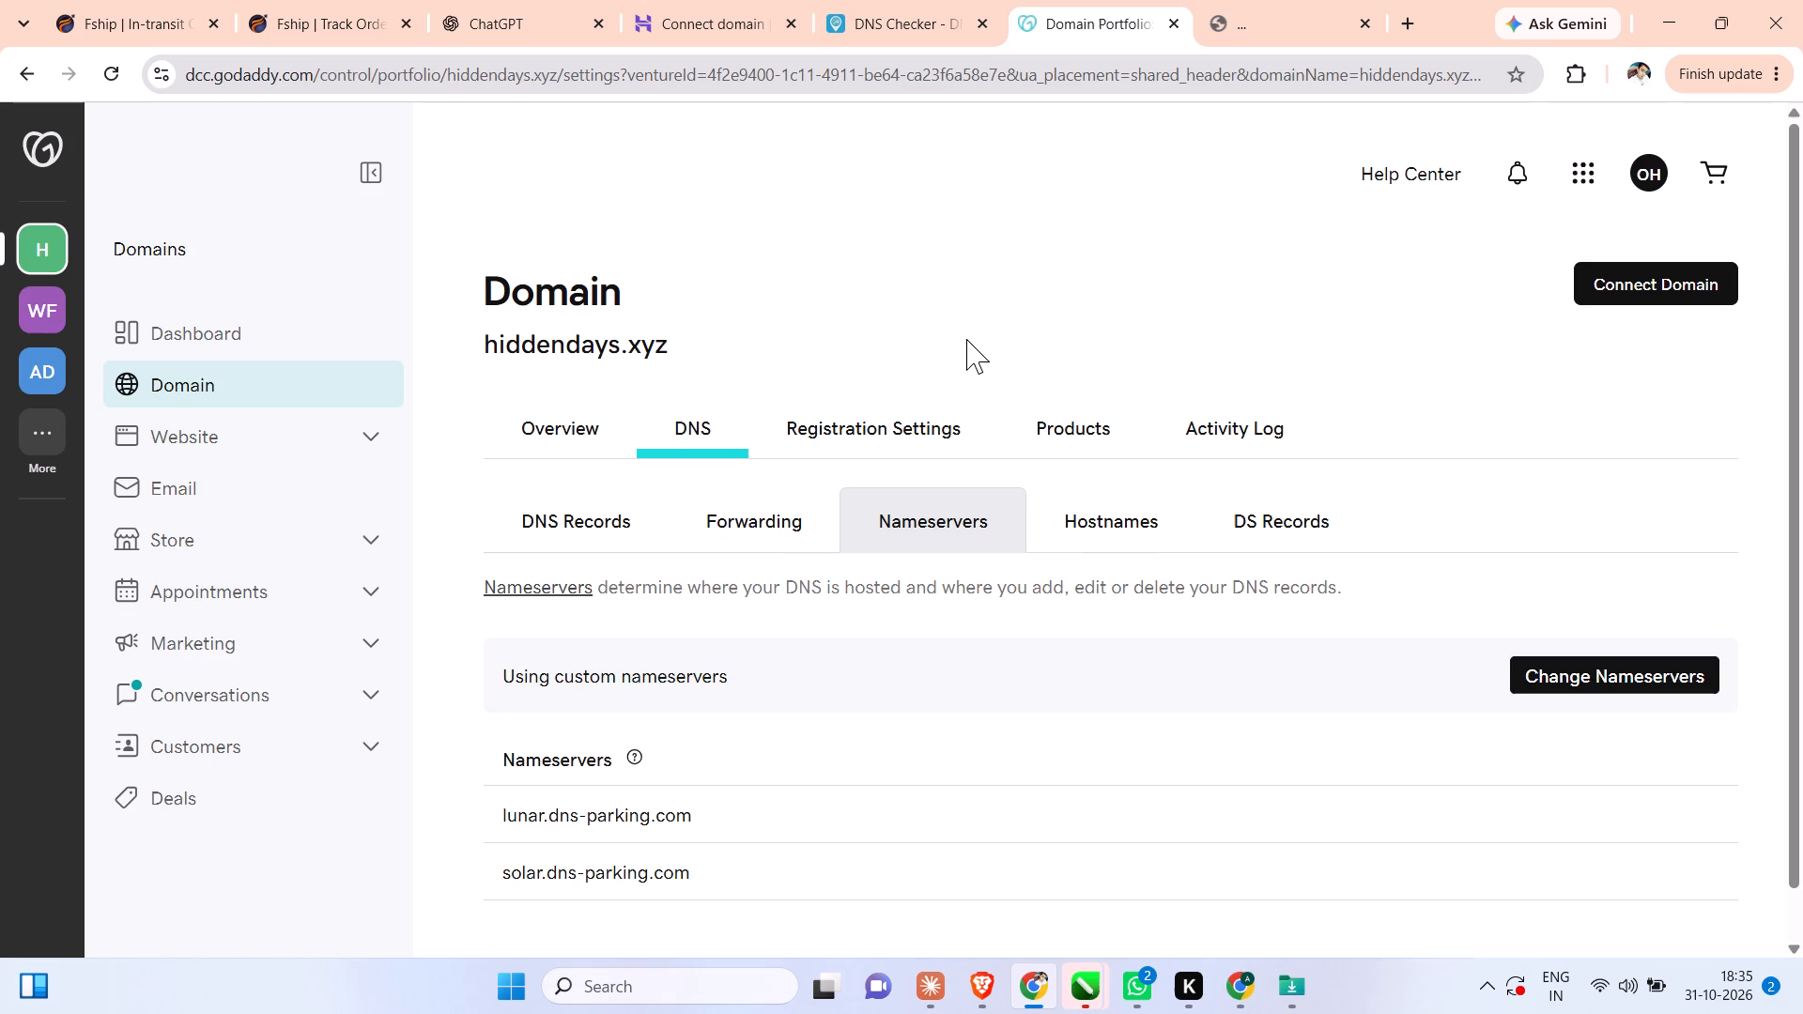
{"action": "scroll", "coordinate": [950, 528], "scroll_direction": "down", "scroll_amount": 2}
{"action": "scroll", "coordinate": [914, 661], "scroll_direction": "down", "scroll_amount": 5}
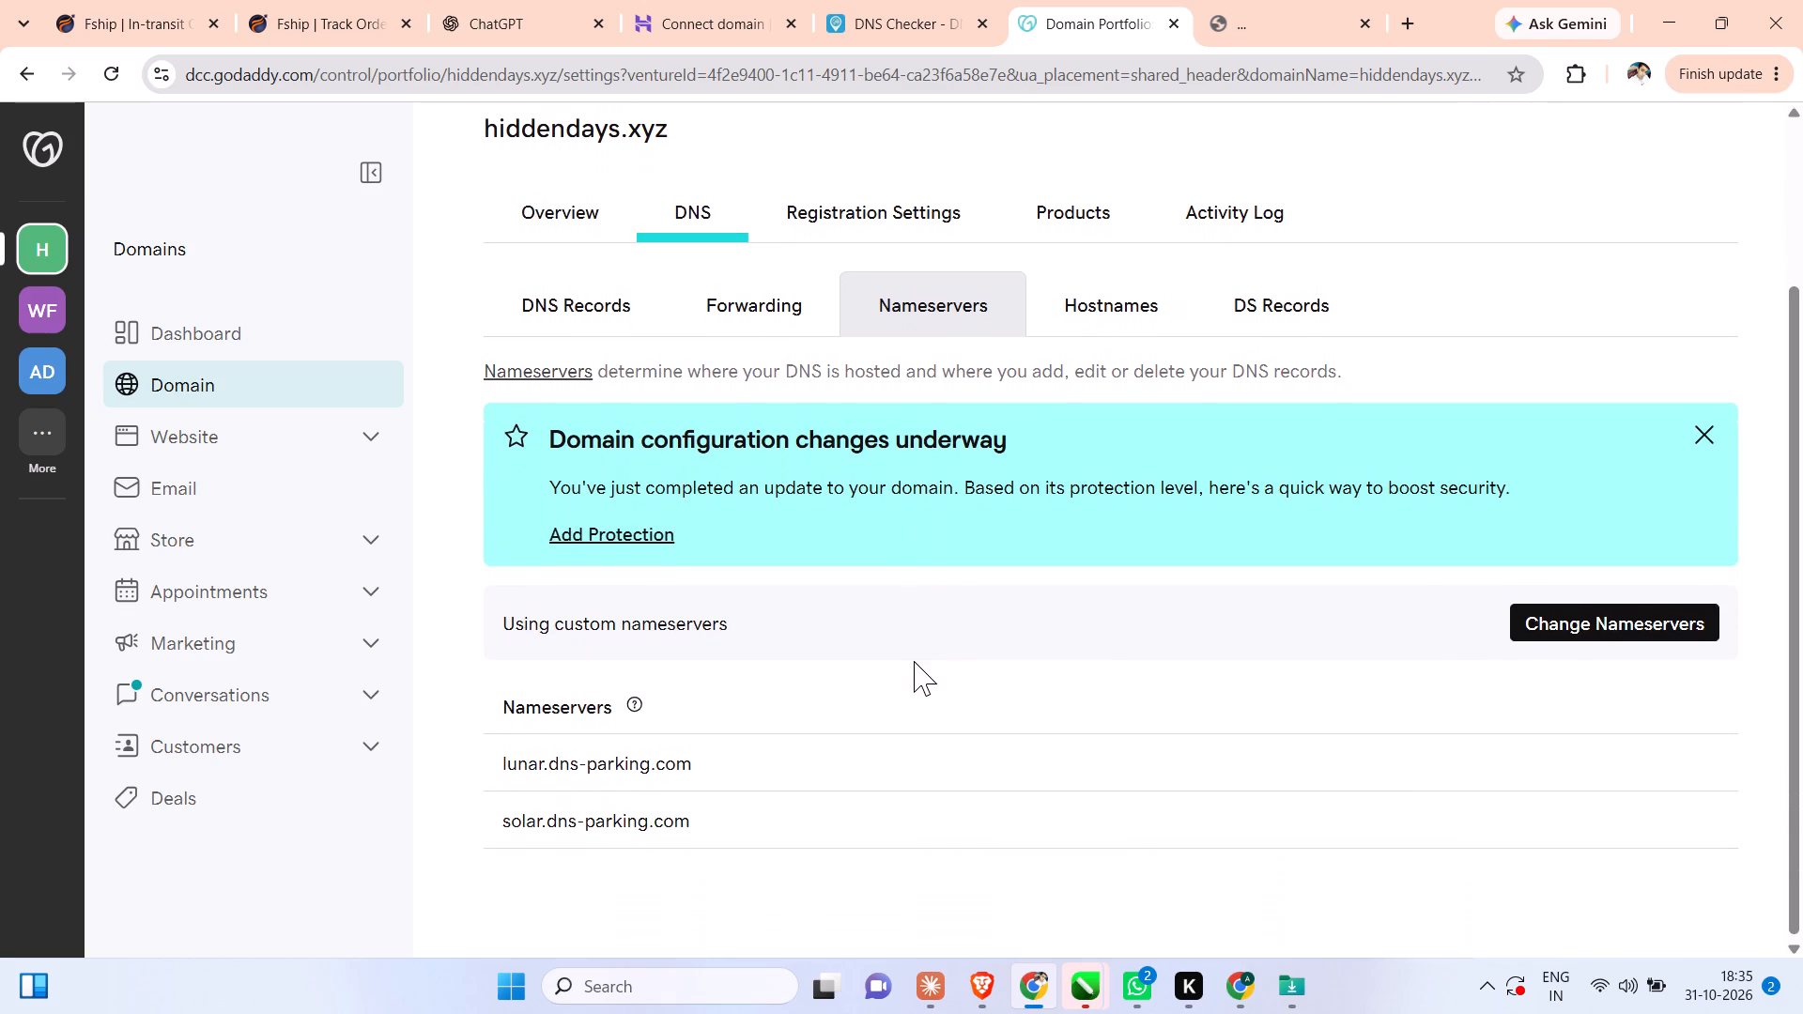
{"action": "scroll", "coordinate": [914, 661], "scroll_direction": "down", "scroll_amount": 2}
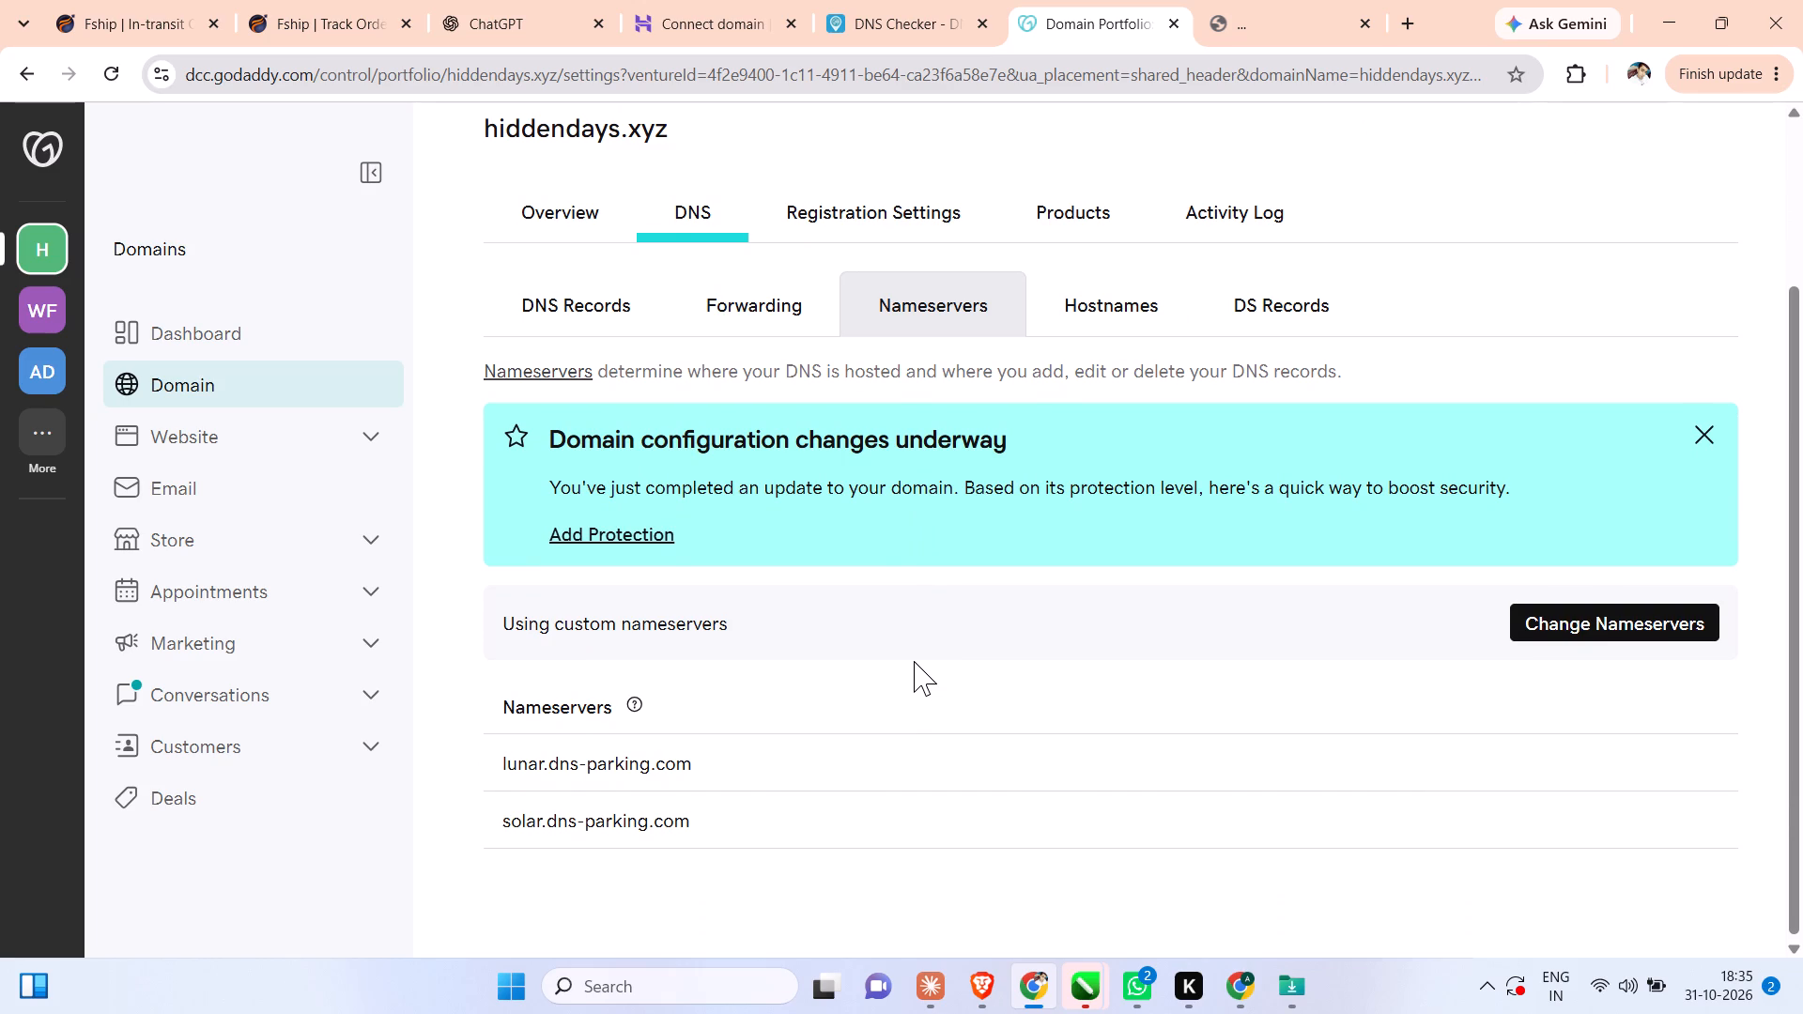
Check hiddendays.xyz propagation in DNS Checker against Hostinger's nameserver guide, opening its live propagation link and closing the duplicate checker page.
{"action": "left_click", "coordinate": [907, 12]}
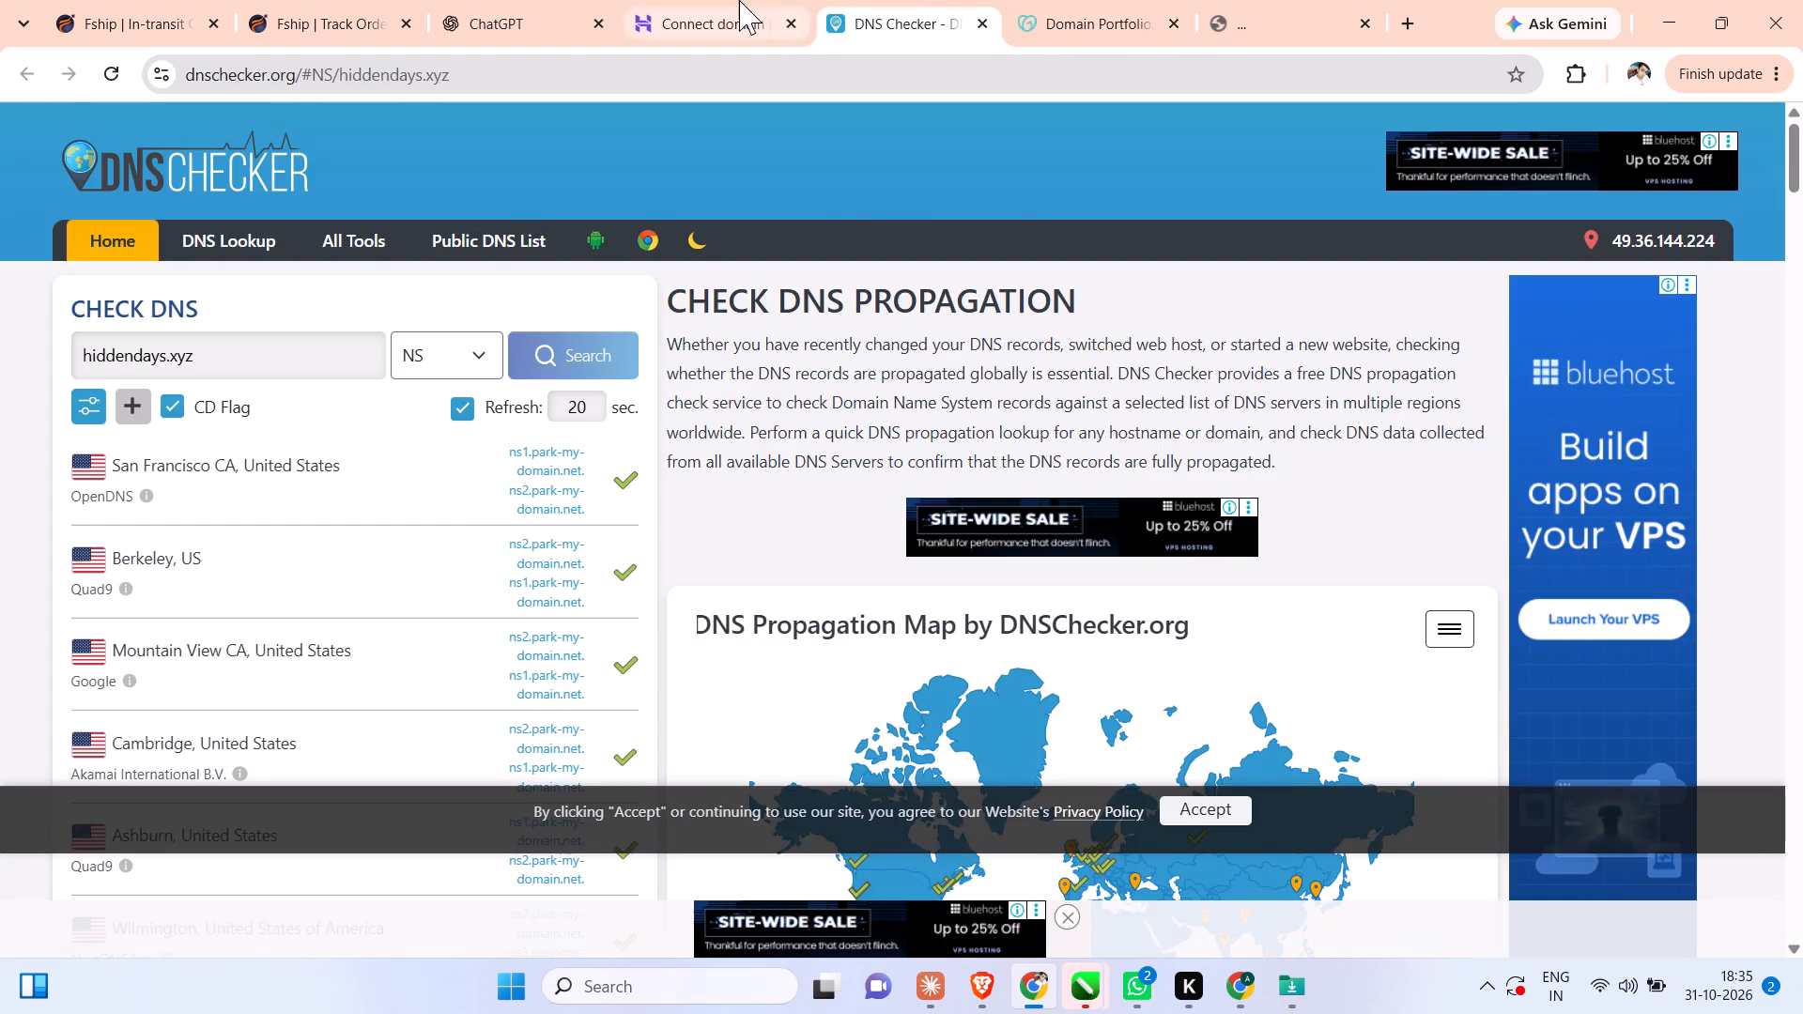
{"action": "left_click", "coordinate": [739, 0]}
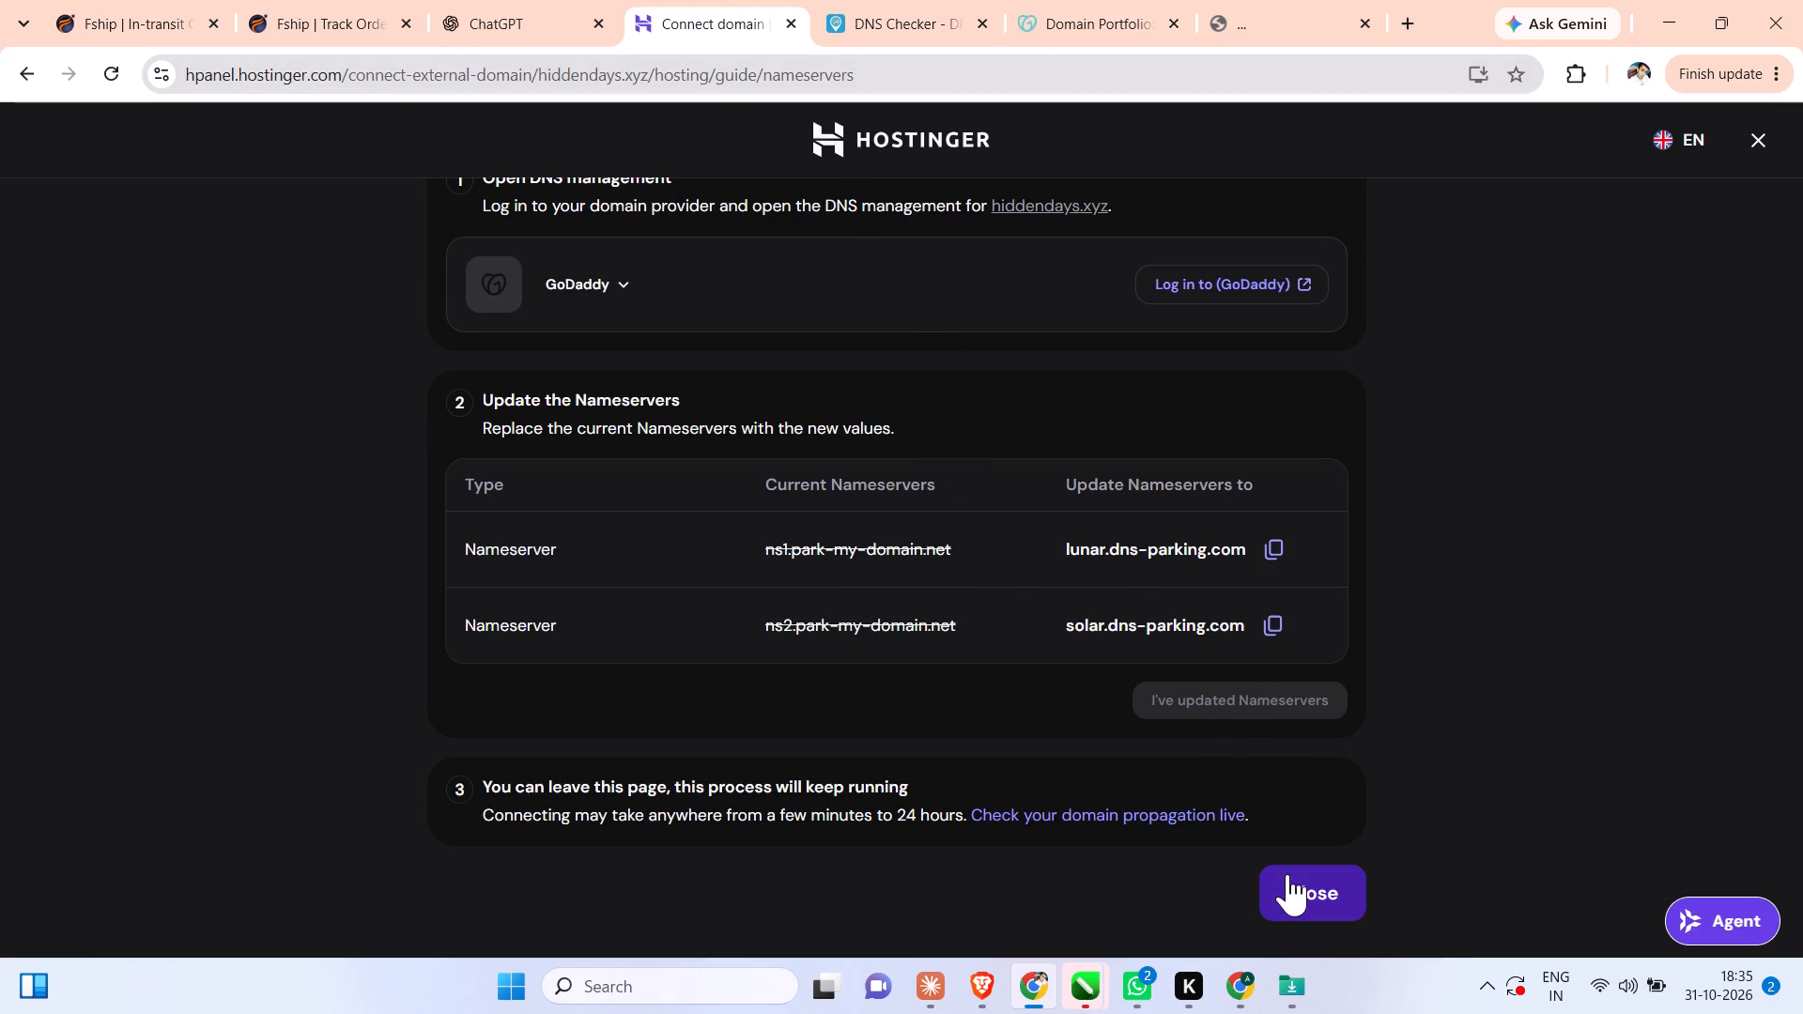
{"action": "left_click", "coordinate": [1190, 823]}
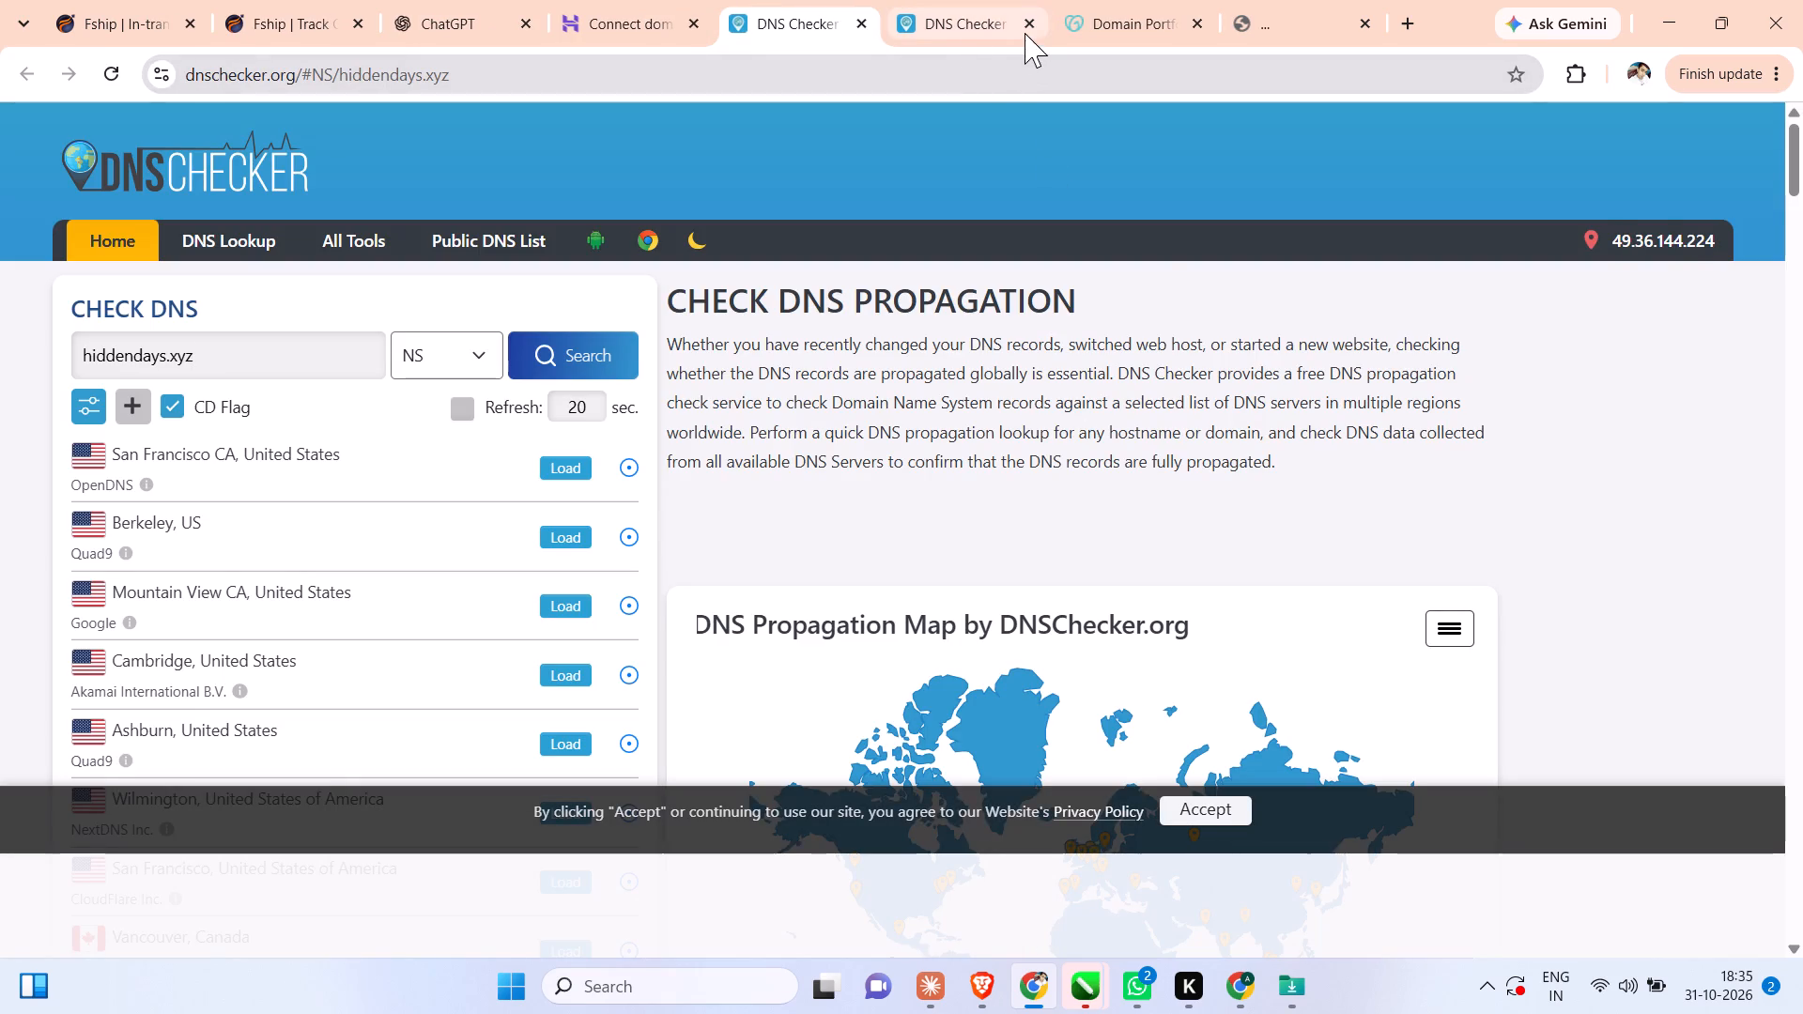
{"action": "left_click", "coordinate": [859, 18]}
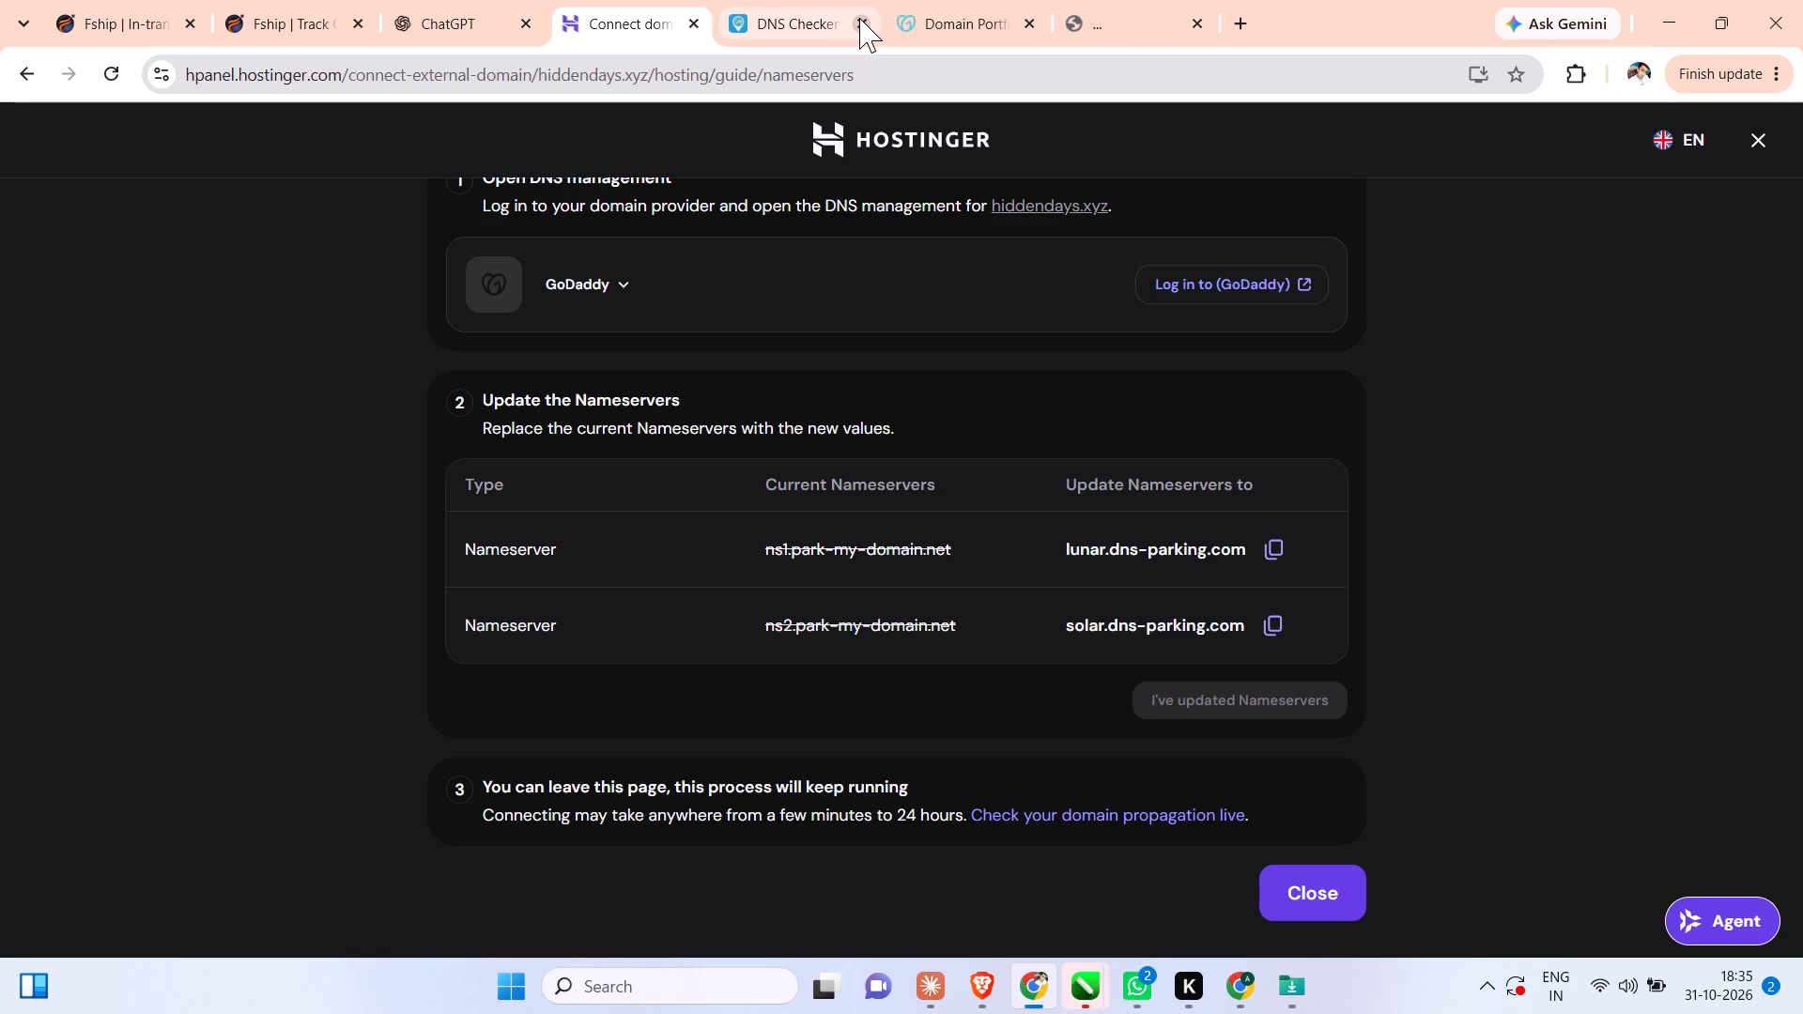
{"action": "left_click", "coordinate": [877, 0]}
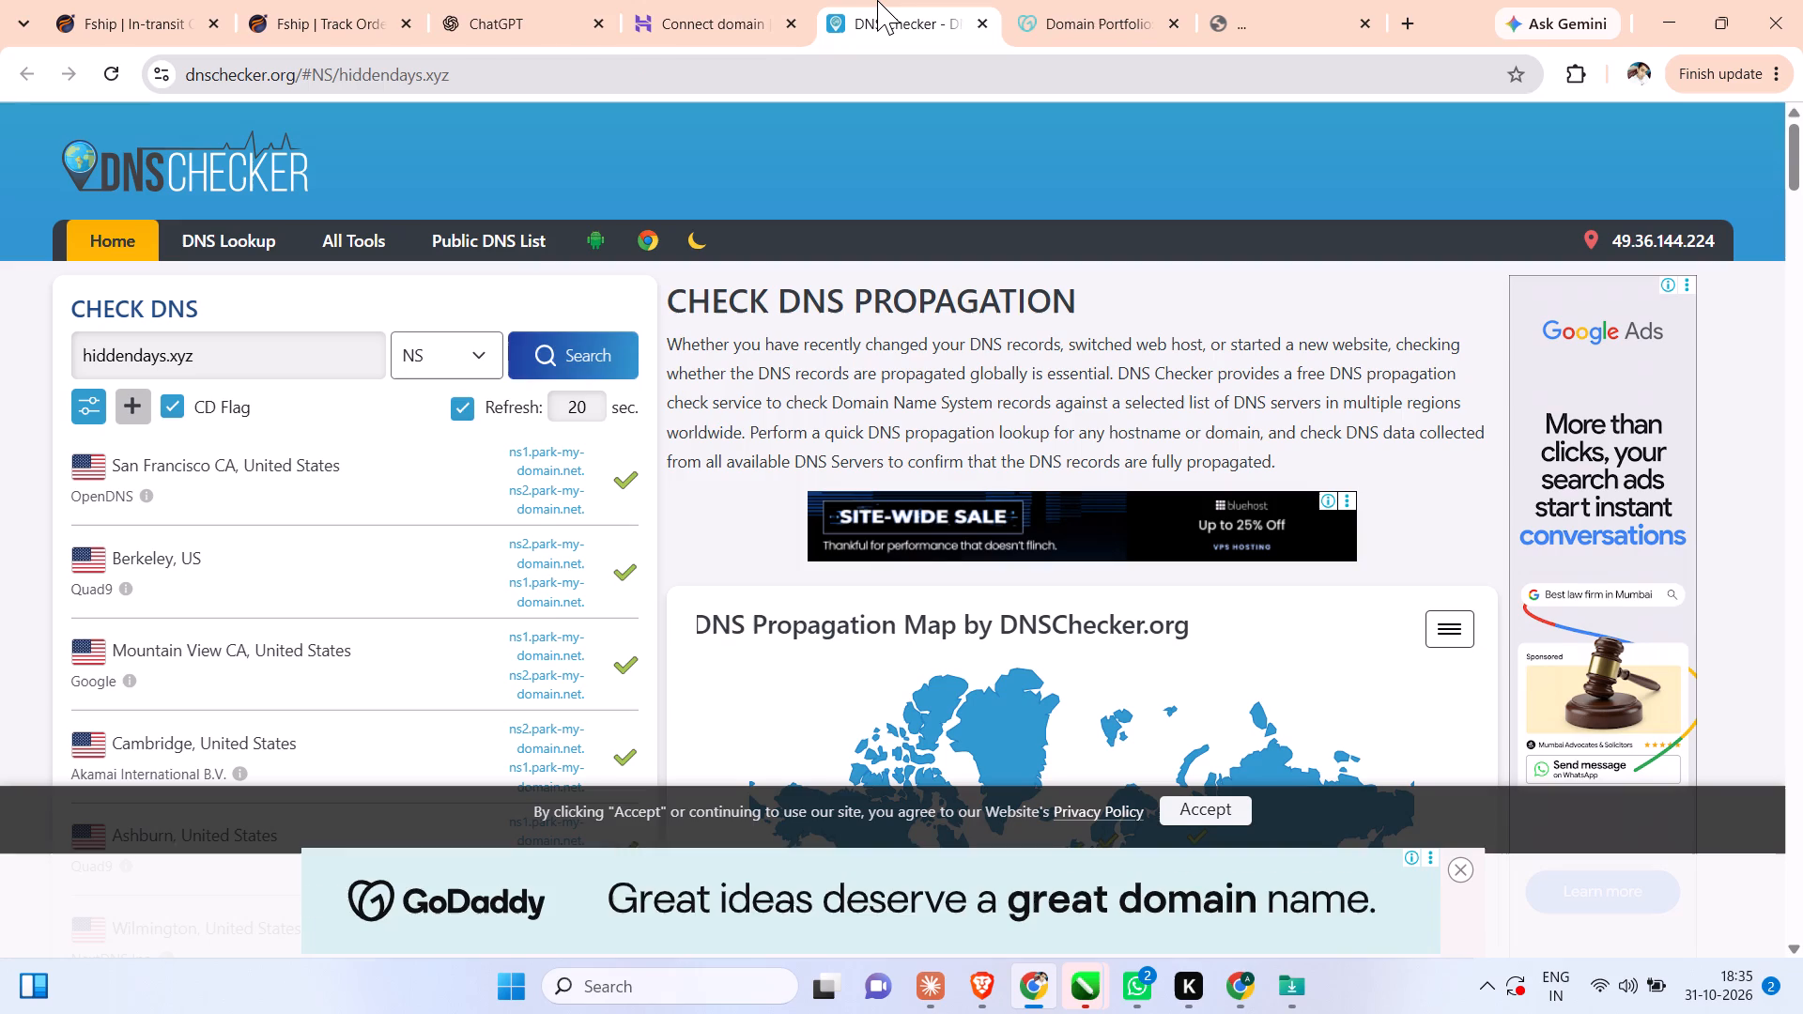
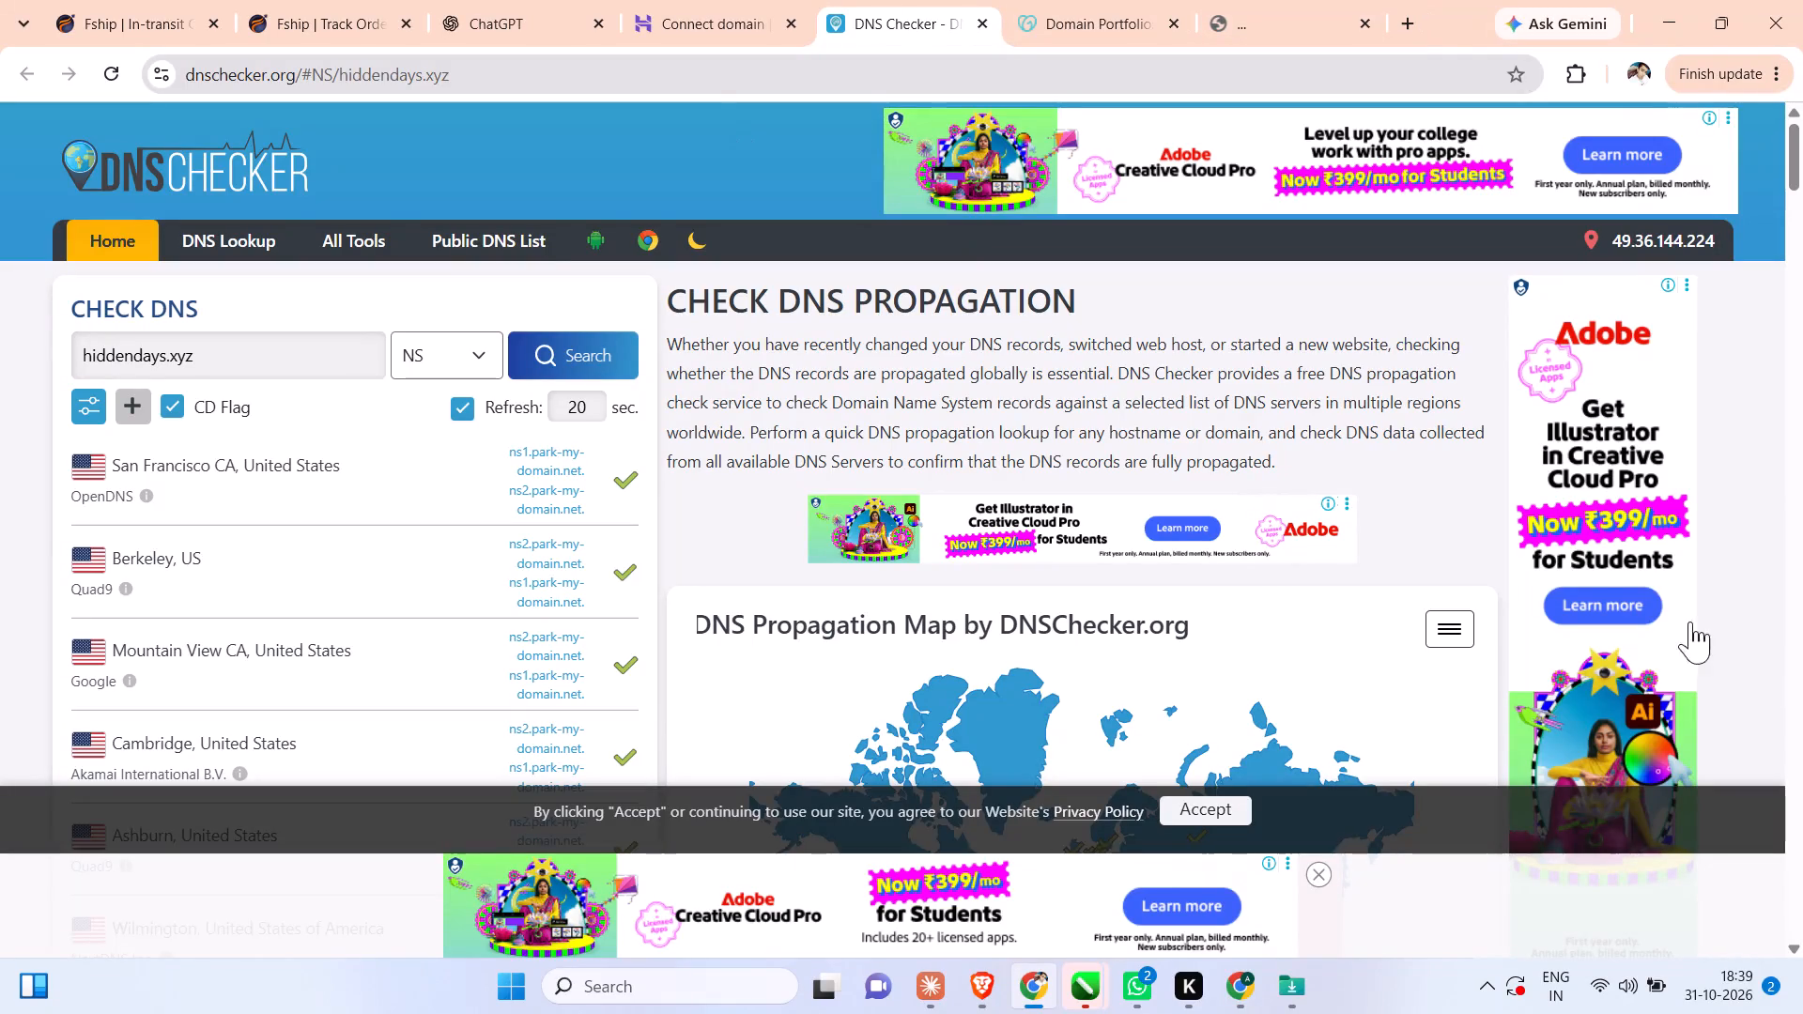
Examine the nameserver propagation results for hiddendays.xyz across DNS Checker's worldwide server locations.
{"action": "scroll", "coordinate": [547, 591], "scroll_direction": "down", "scroll_amount": 7}
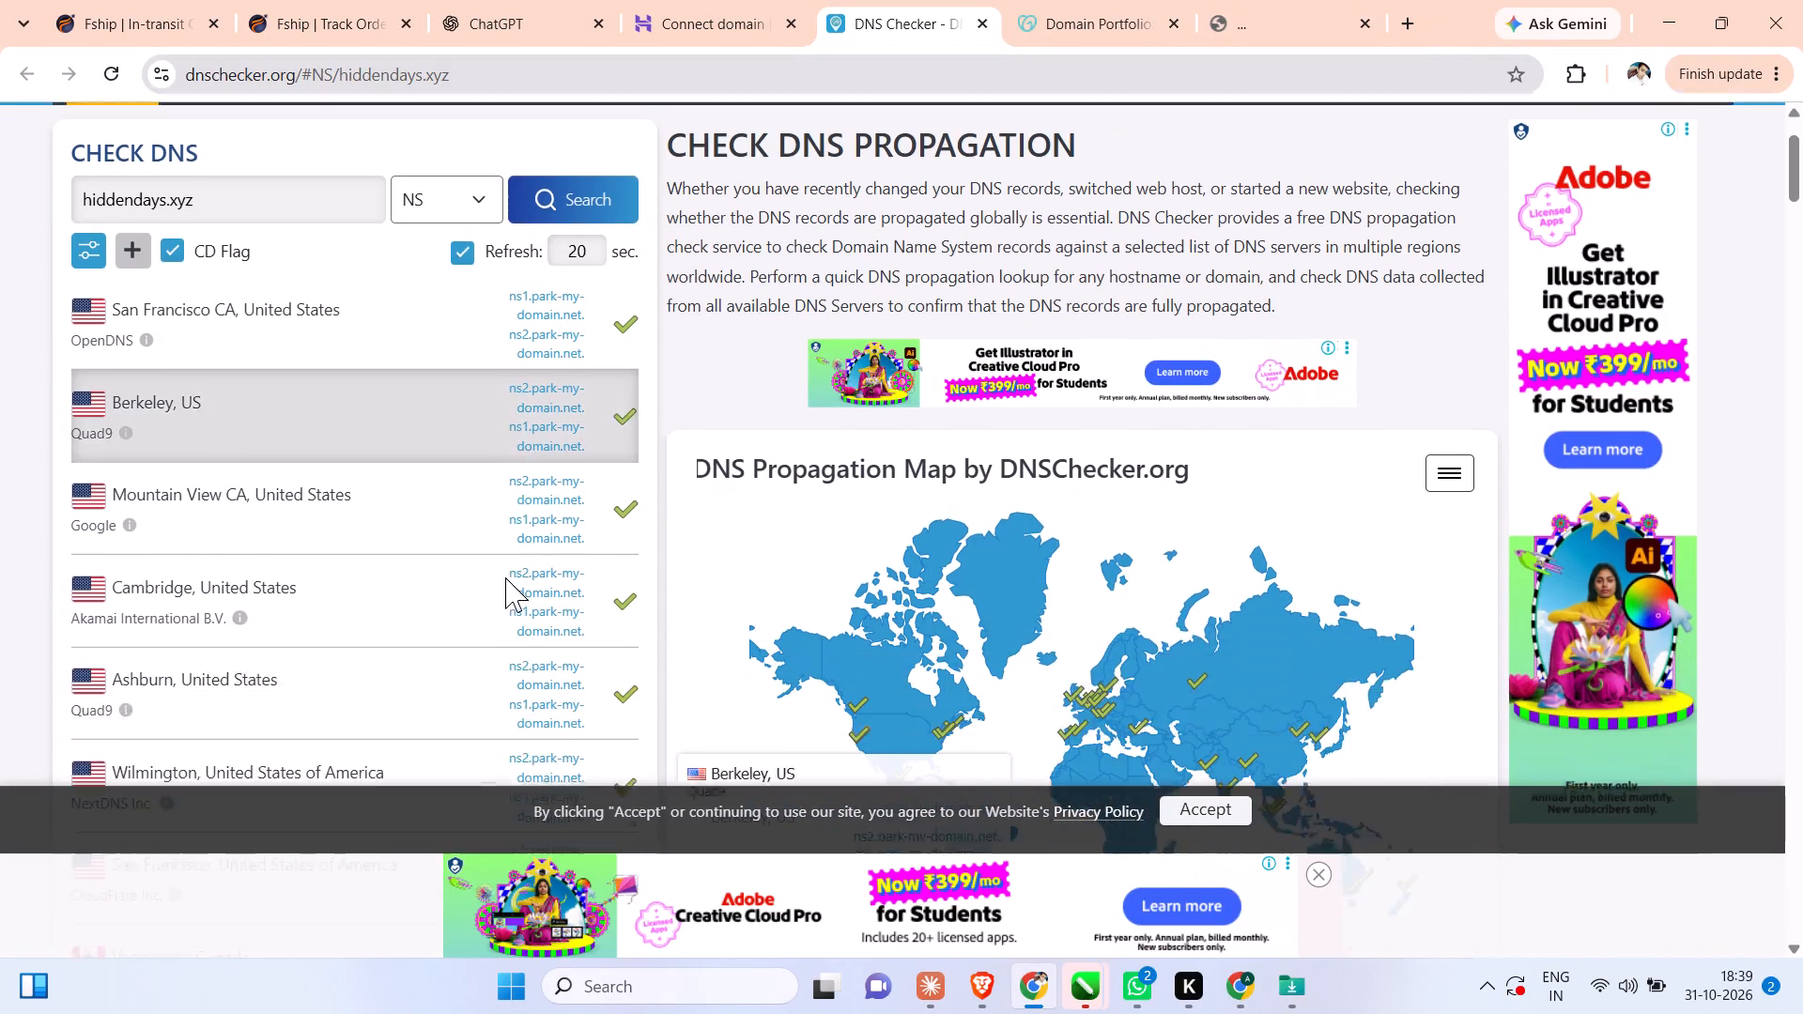
{"action": "scroll", "coordinate": [505, 577], "scroll_direction": "down", "scroll_amount": 12}
{"action": "scroll", "coordinate": [522, 608], "scroll_direction": "up", "scroll_amount": 9}
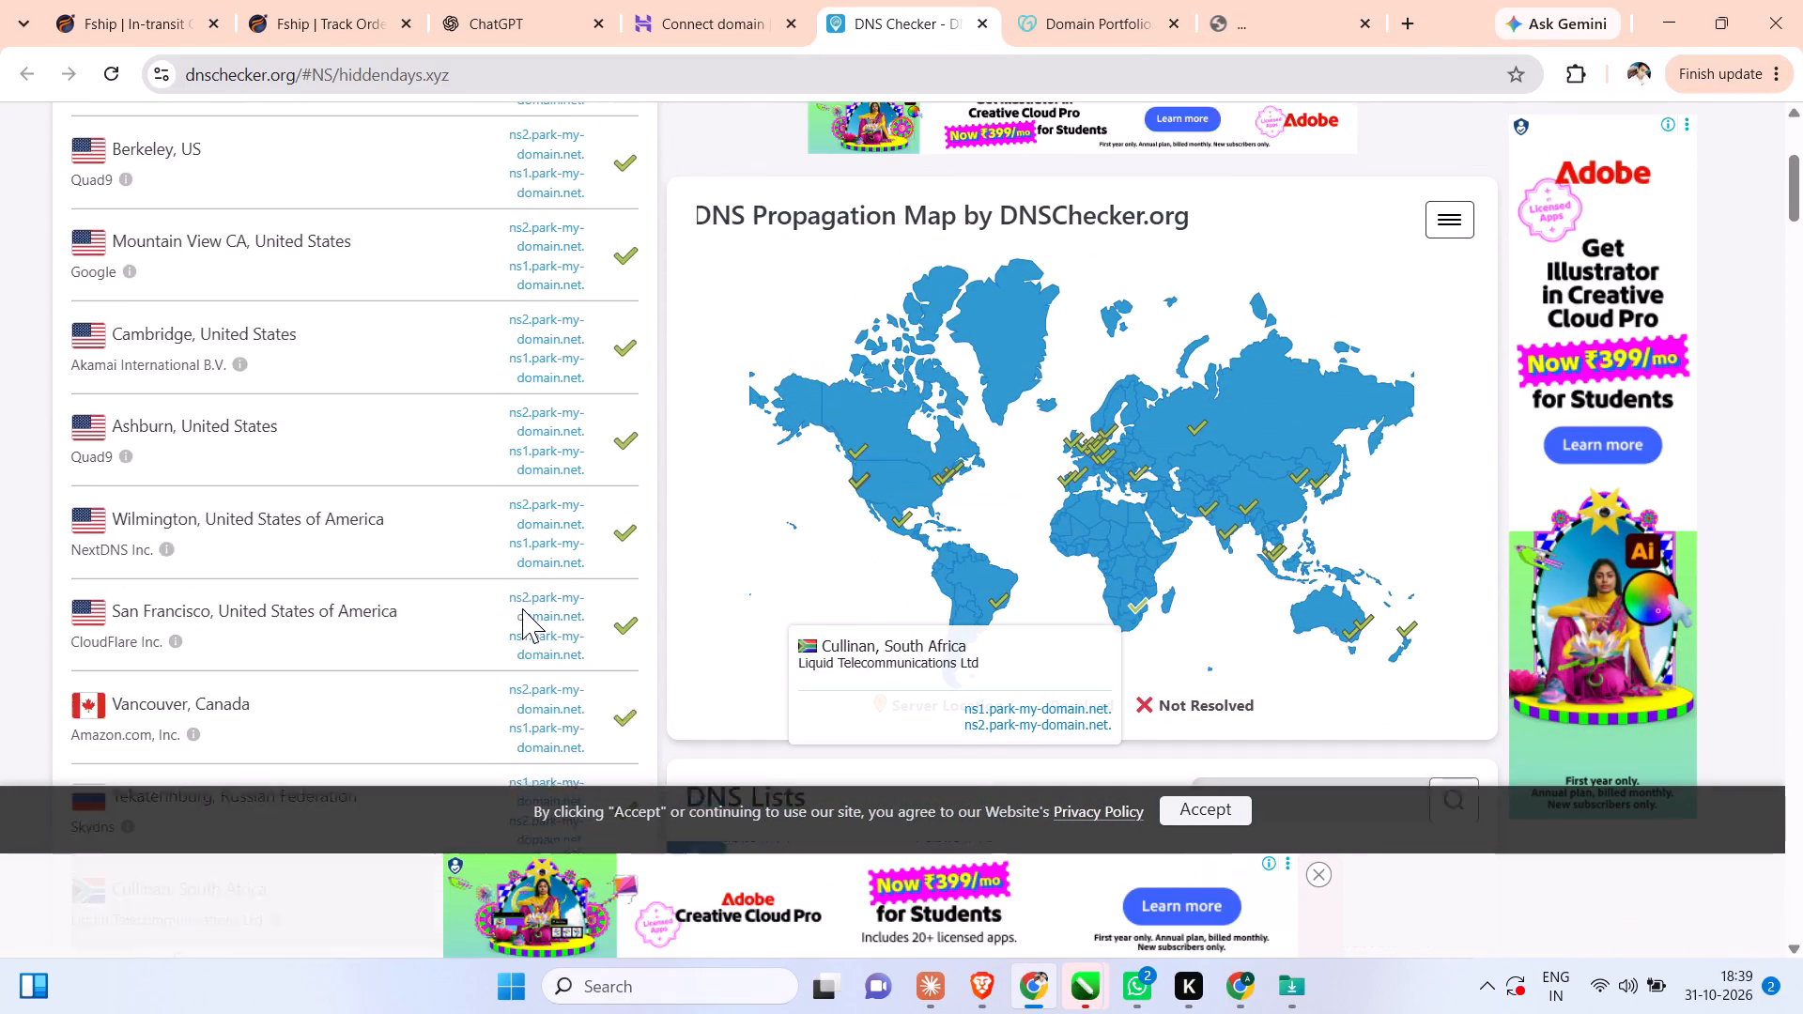
{"action": "scroll", "coordinate": [522, 608], "scroll_direction": "up", "scroll_amount": 14}
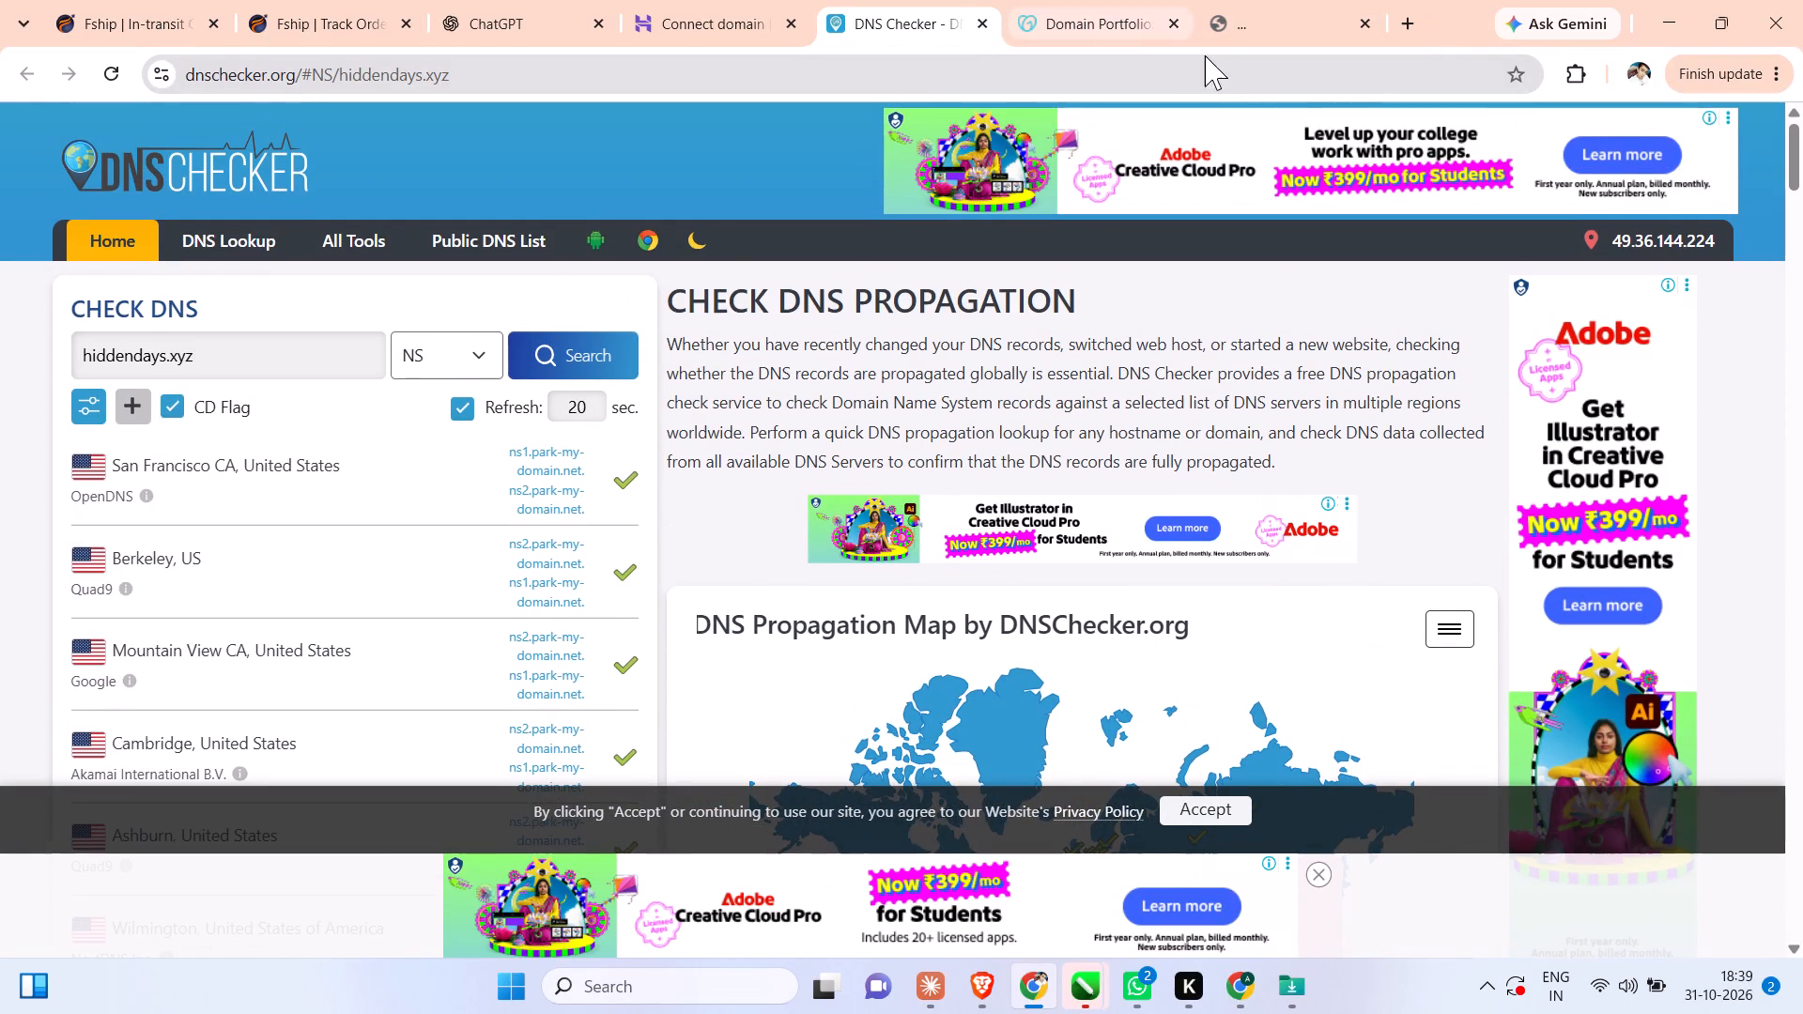
{"action": "scroll", "coordinate": [452, 283], "scroll_direction": "up", "scroll_amount": 4}
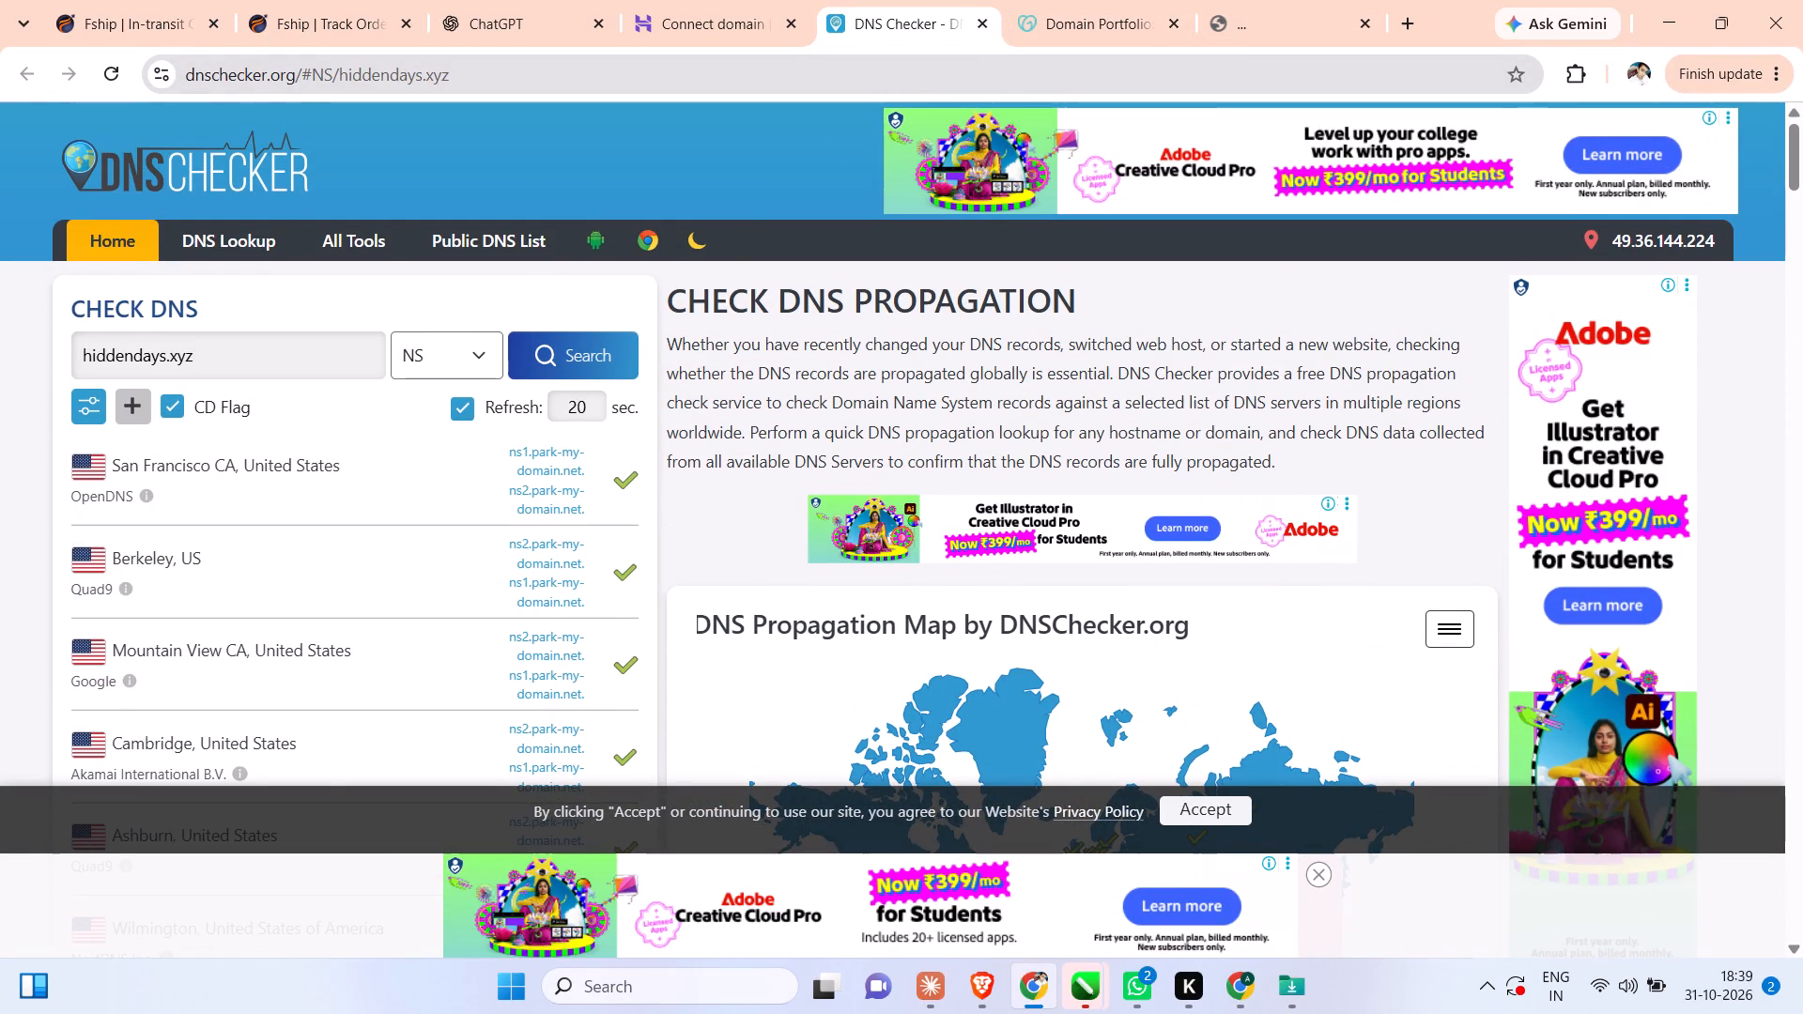
Copy the domain hiddendays.xyz from the DNS lookup and load it in the already open blank page to check the live site.
{"action": "left_click", "coordinate": [249, 350]}
{"action": "left_click_drag", "start_coordinate": [249, 350], "coordinate": [64, 330]}
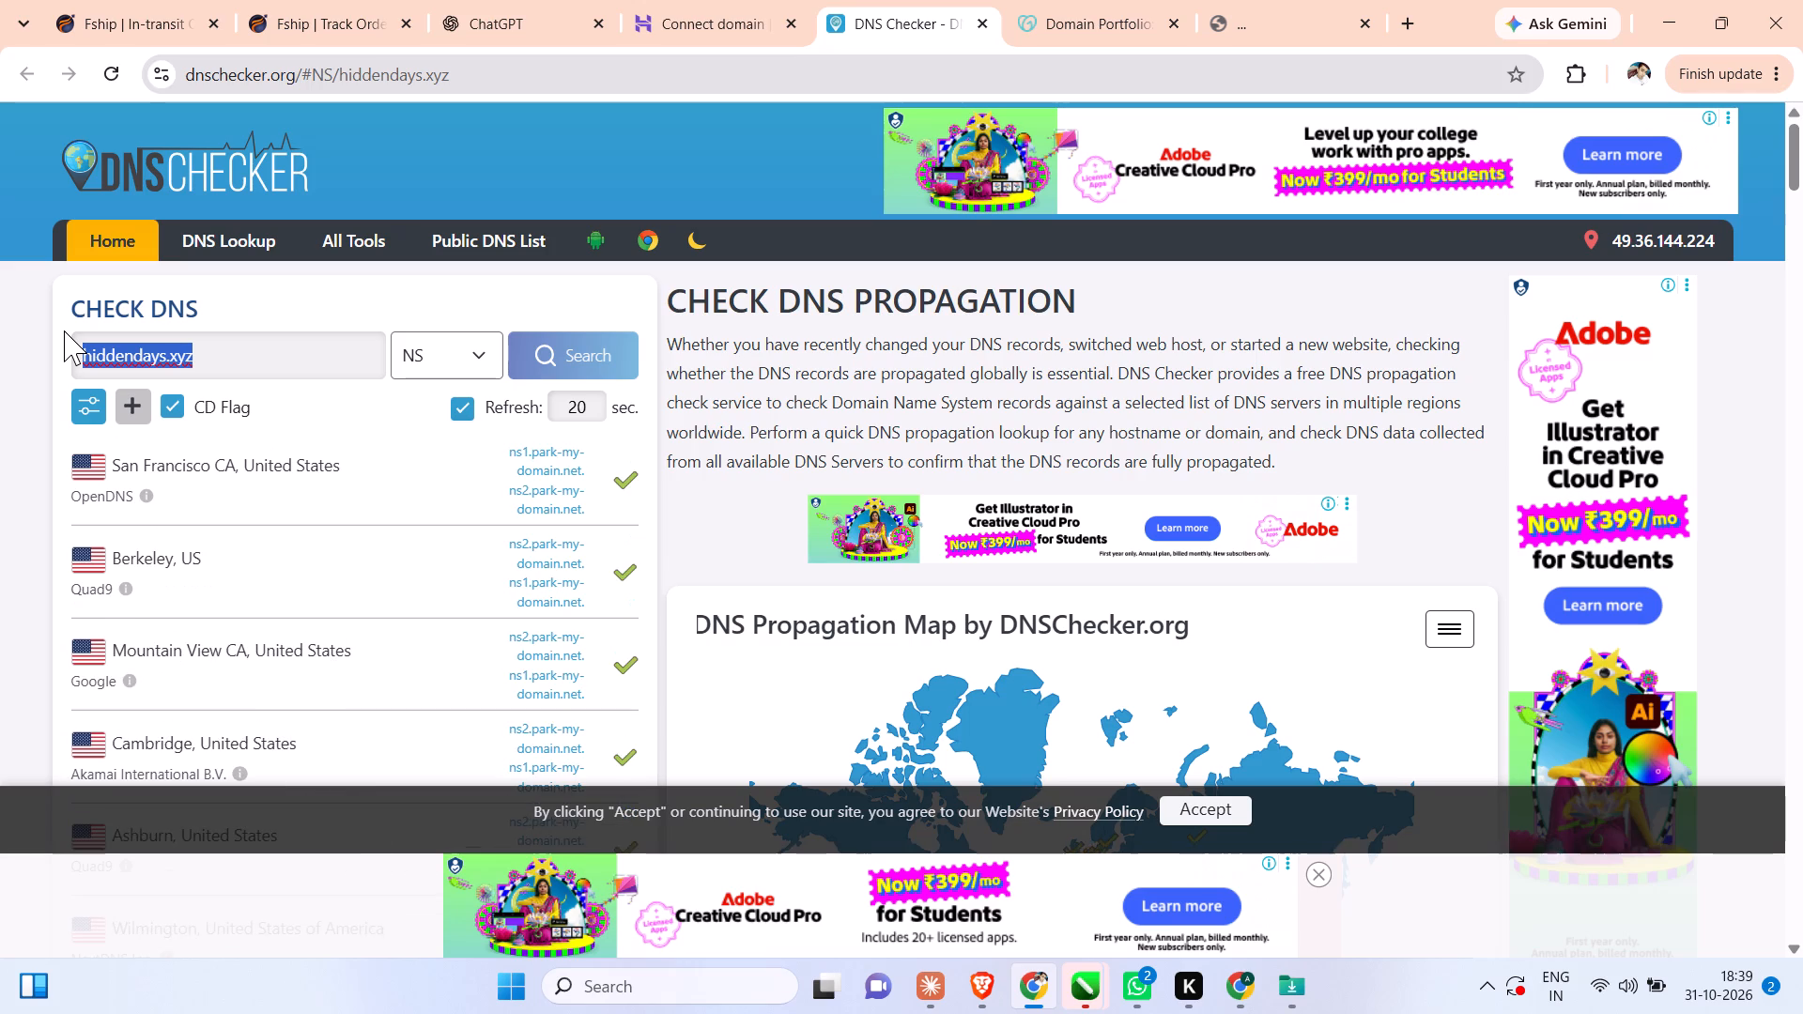
{"action": "key", "text": "ctrl+x"}
{"action": "key", "text": "ctrl+c"}
{"action": "key", "text": "ctrl+c"}
{"action": "key", "text": "ctrl+z"}
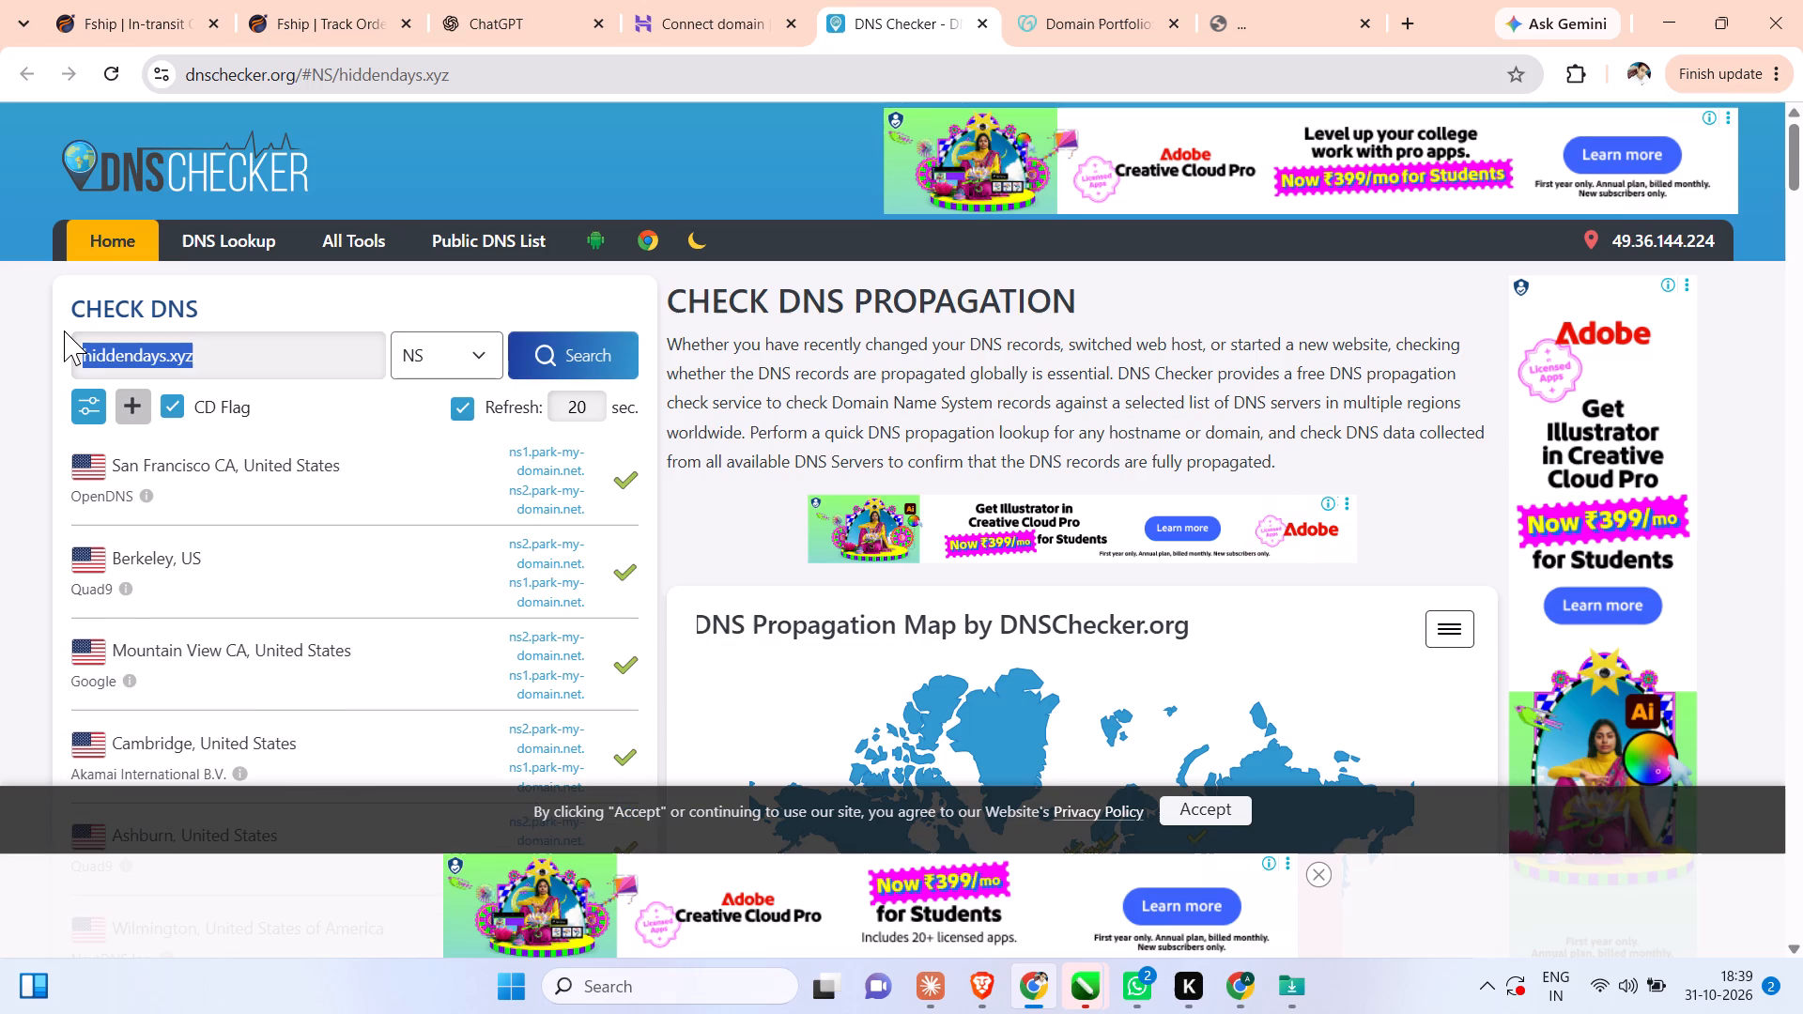
{"action": "key", "text": "ctrl+c"}
{"action": "key", "text": "ctrl+c"}
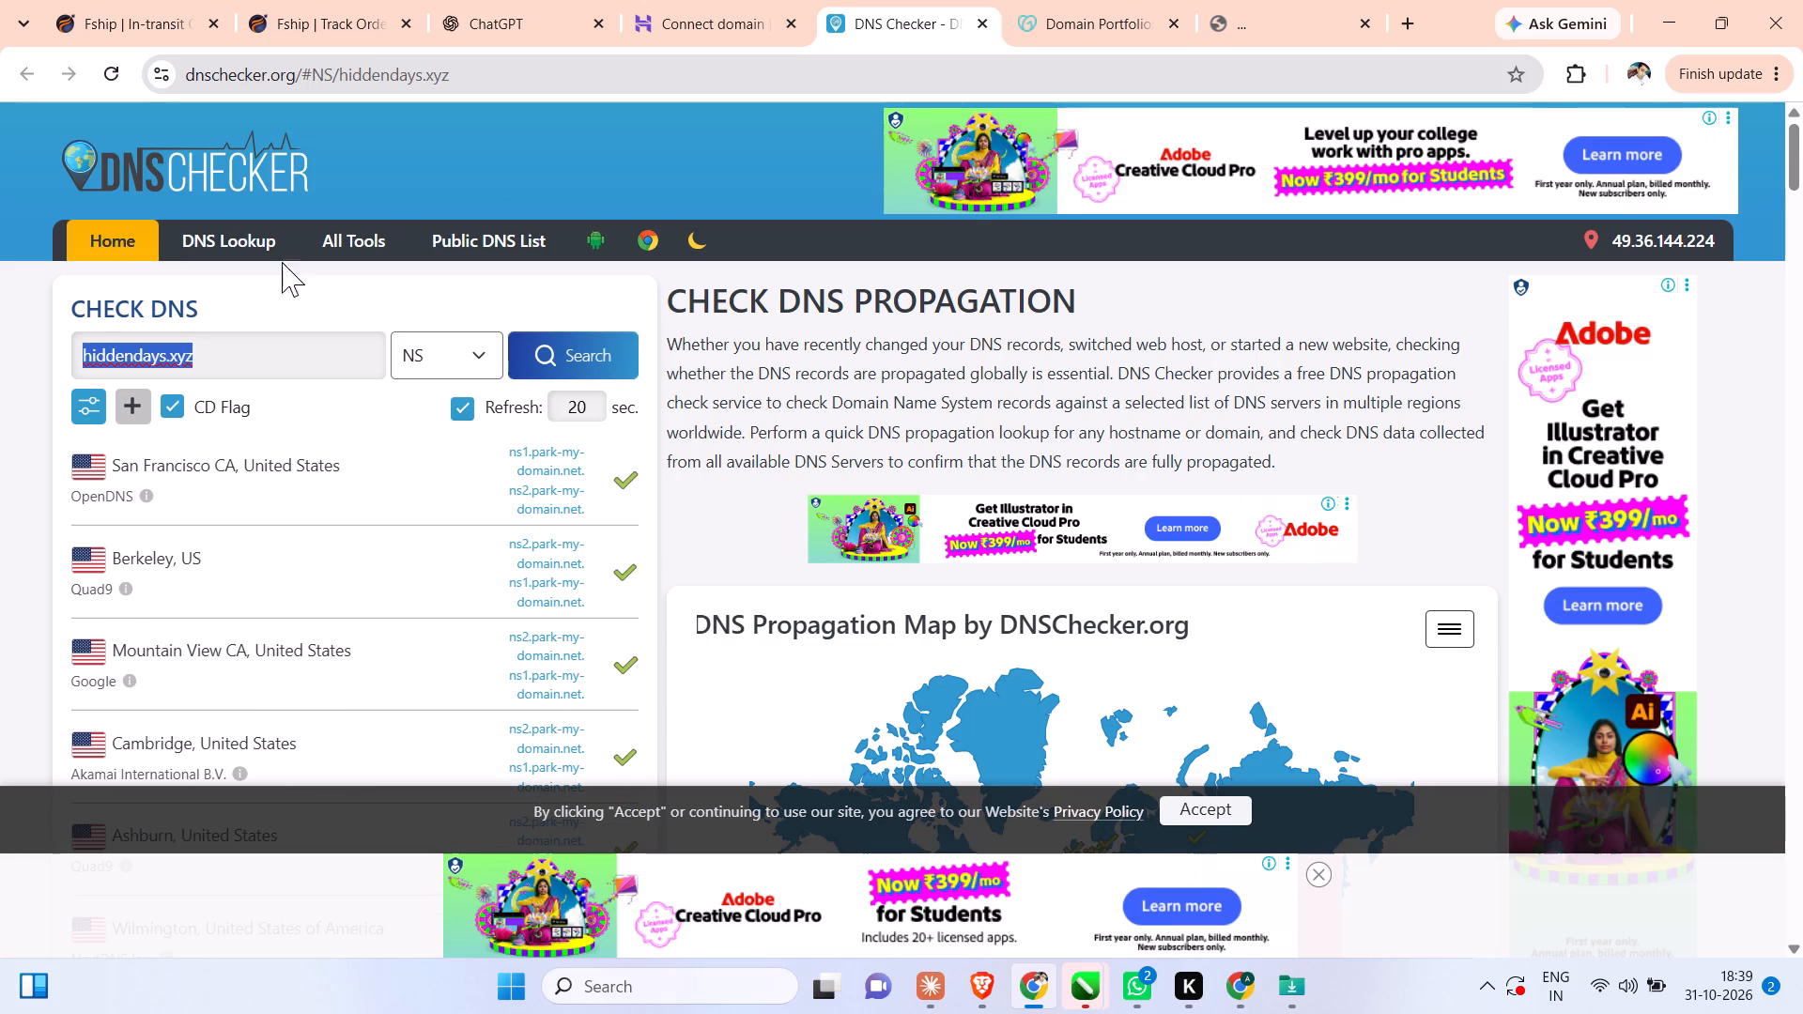
{"action": "left_click", "coordinate": [1243, 12]}
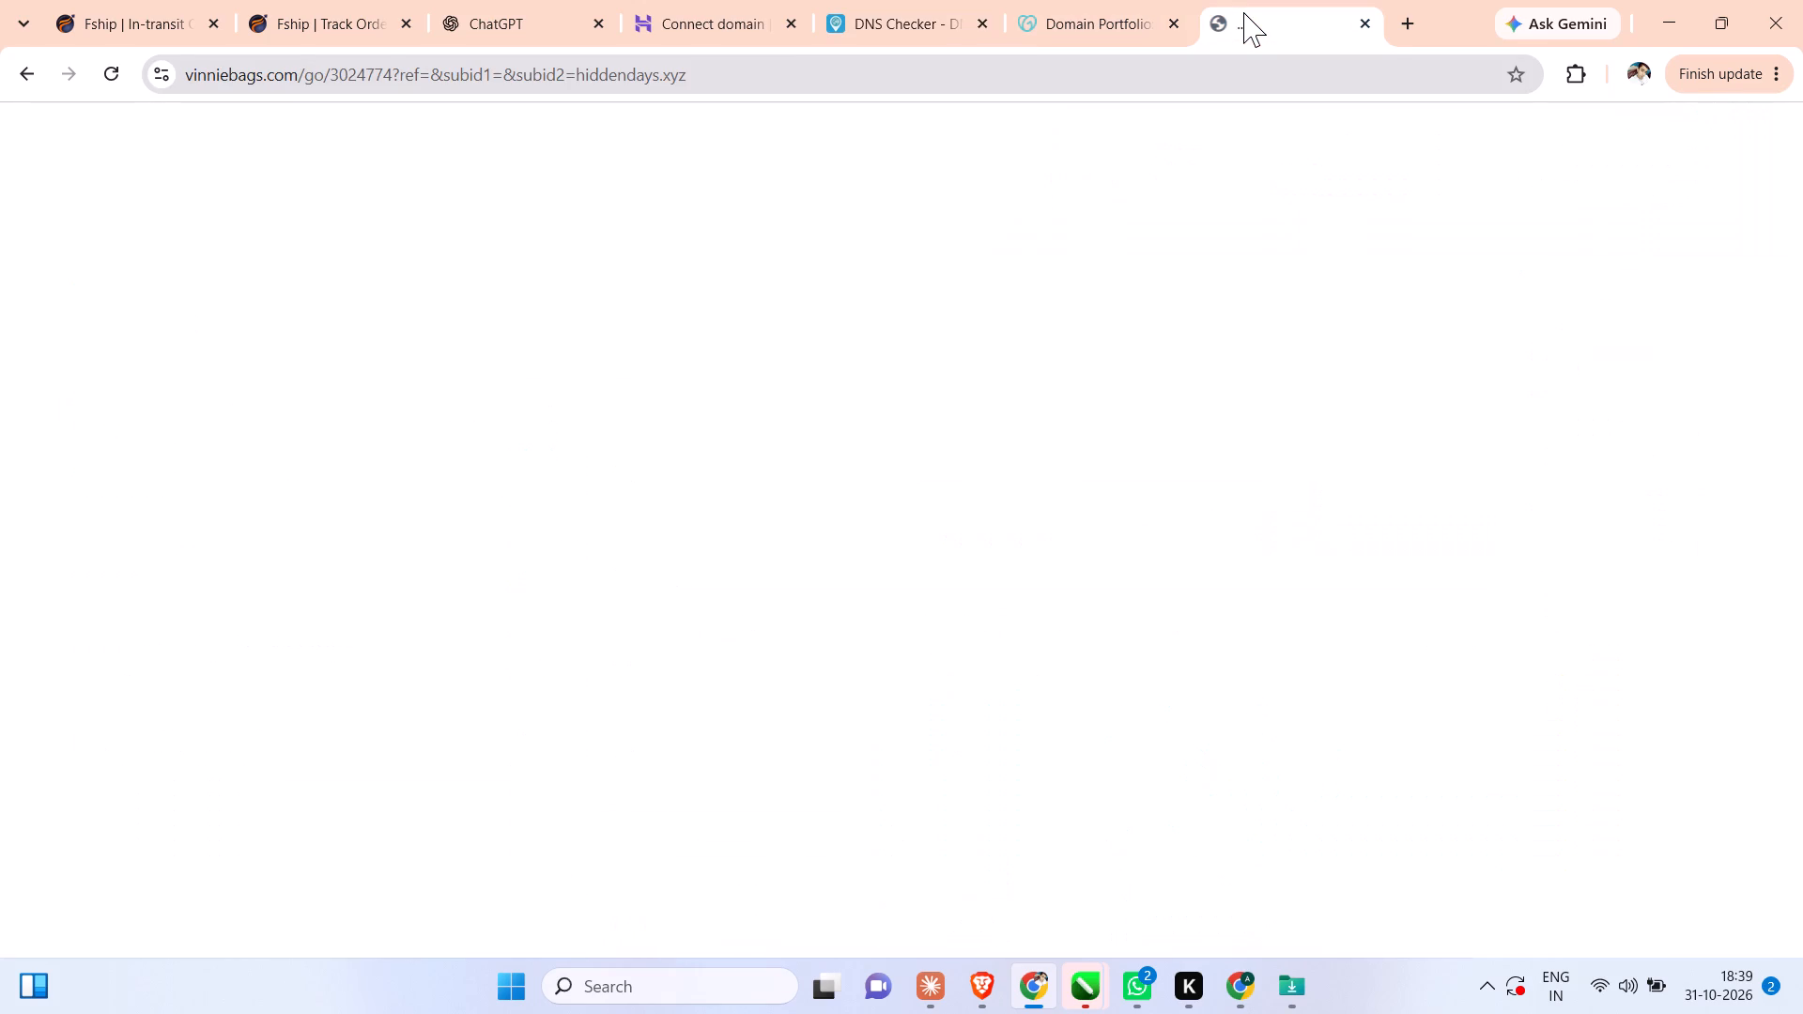
{"action": "left_click", "coordinate": [1196, 74]}
{"action": "key", "text": "ctrl+v"}
{"action": "key", "text": "Return"}
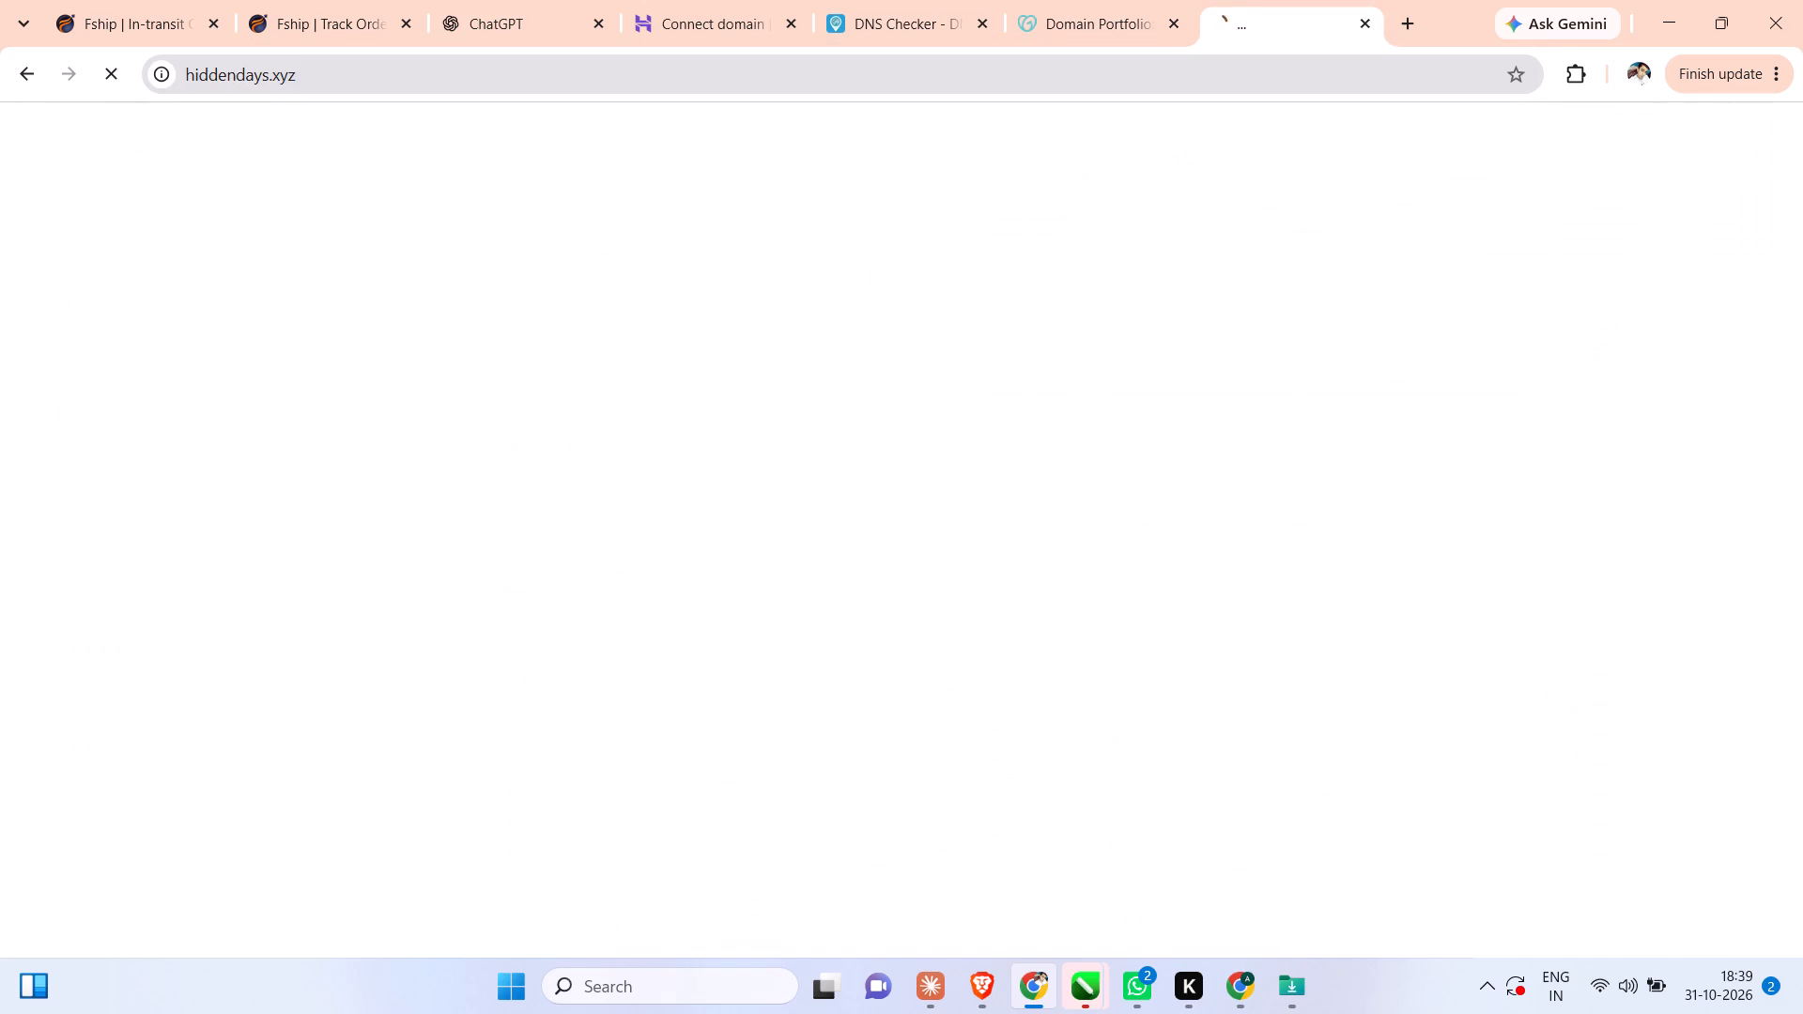
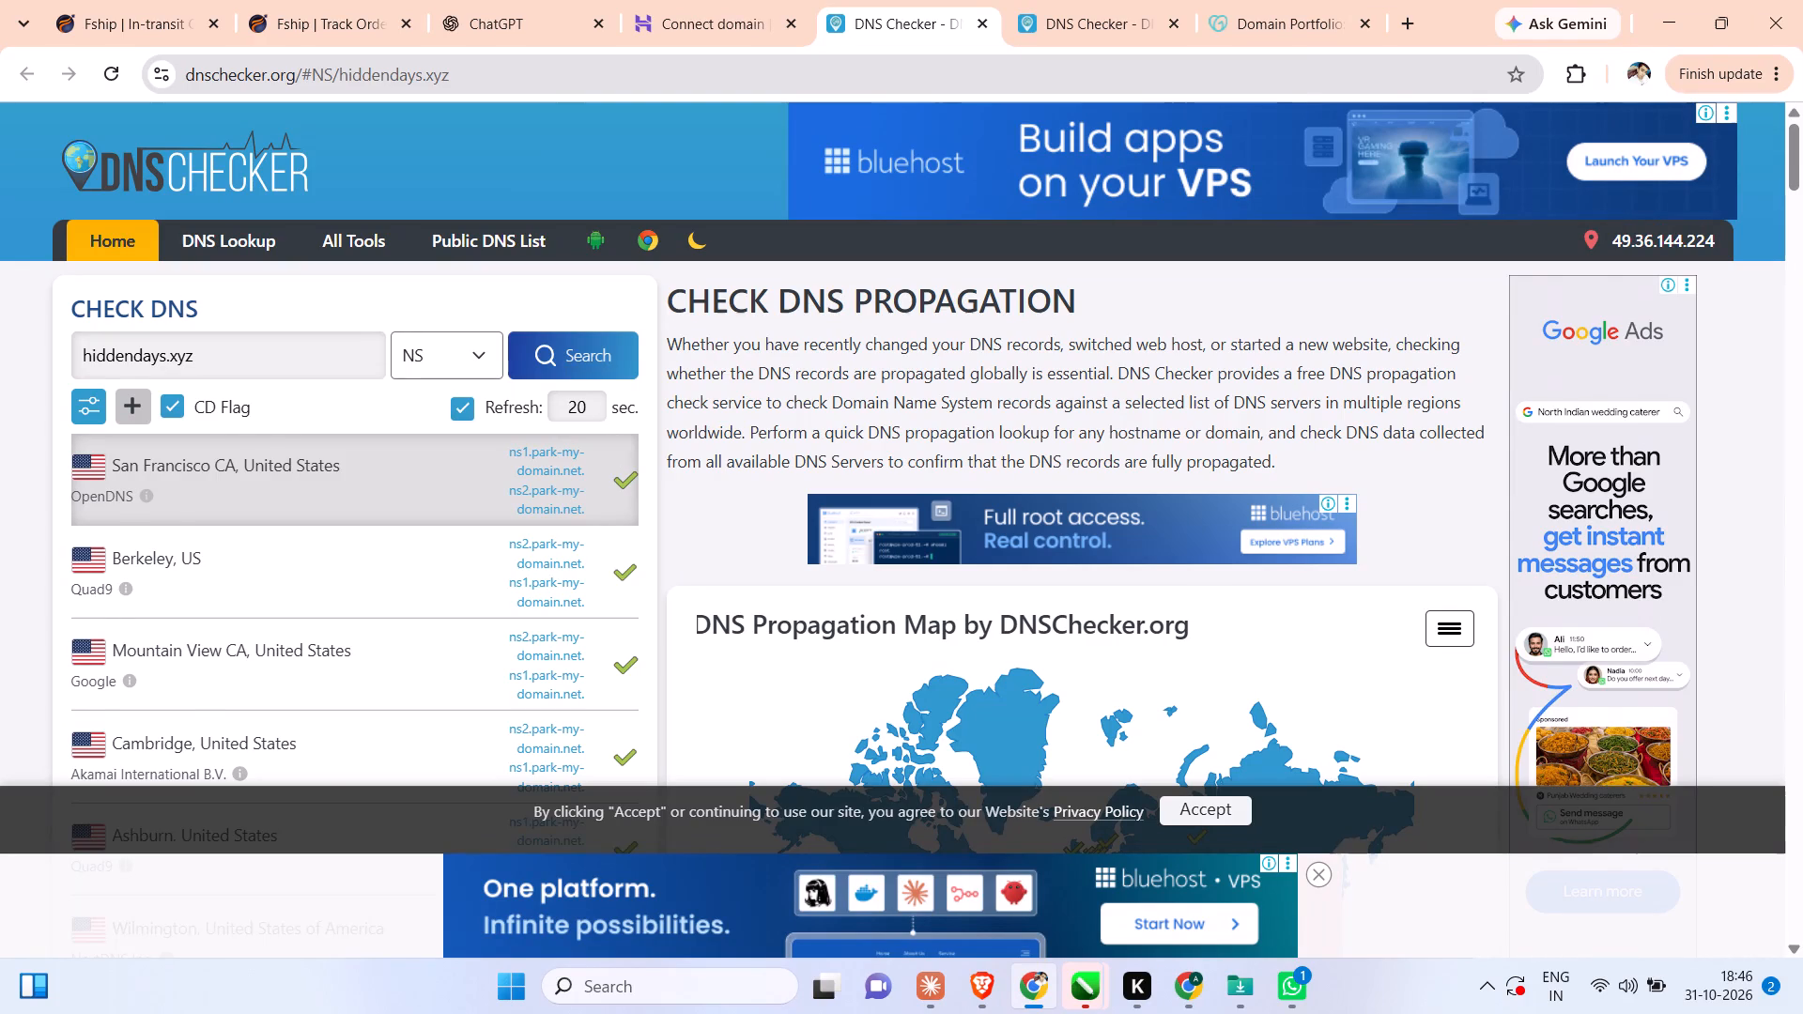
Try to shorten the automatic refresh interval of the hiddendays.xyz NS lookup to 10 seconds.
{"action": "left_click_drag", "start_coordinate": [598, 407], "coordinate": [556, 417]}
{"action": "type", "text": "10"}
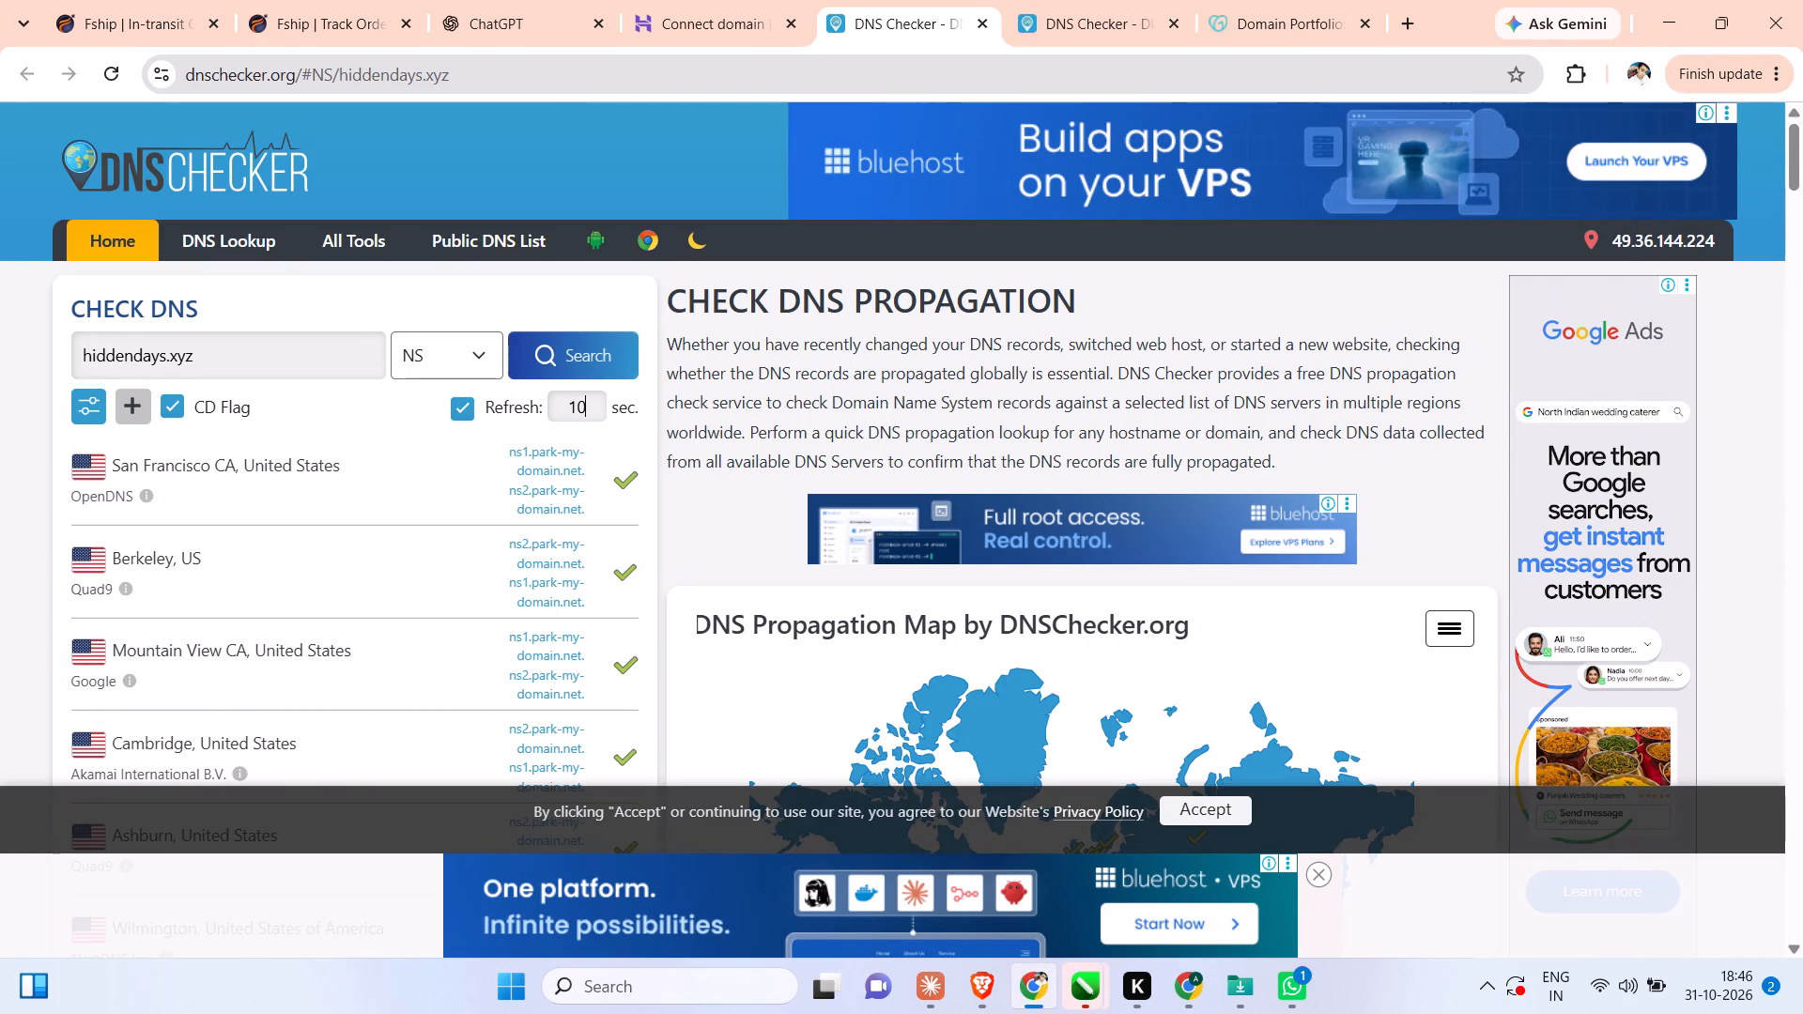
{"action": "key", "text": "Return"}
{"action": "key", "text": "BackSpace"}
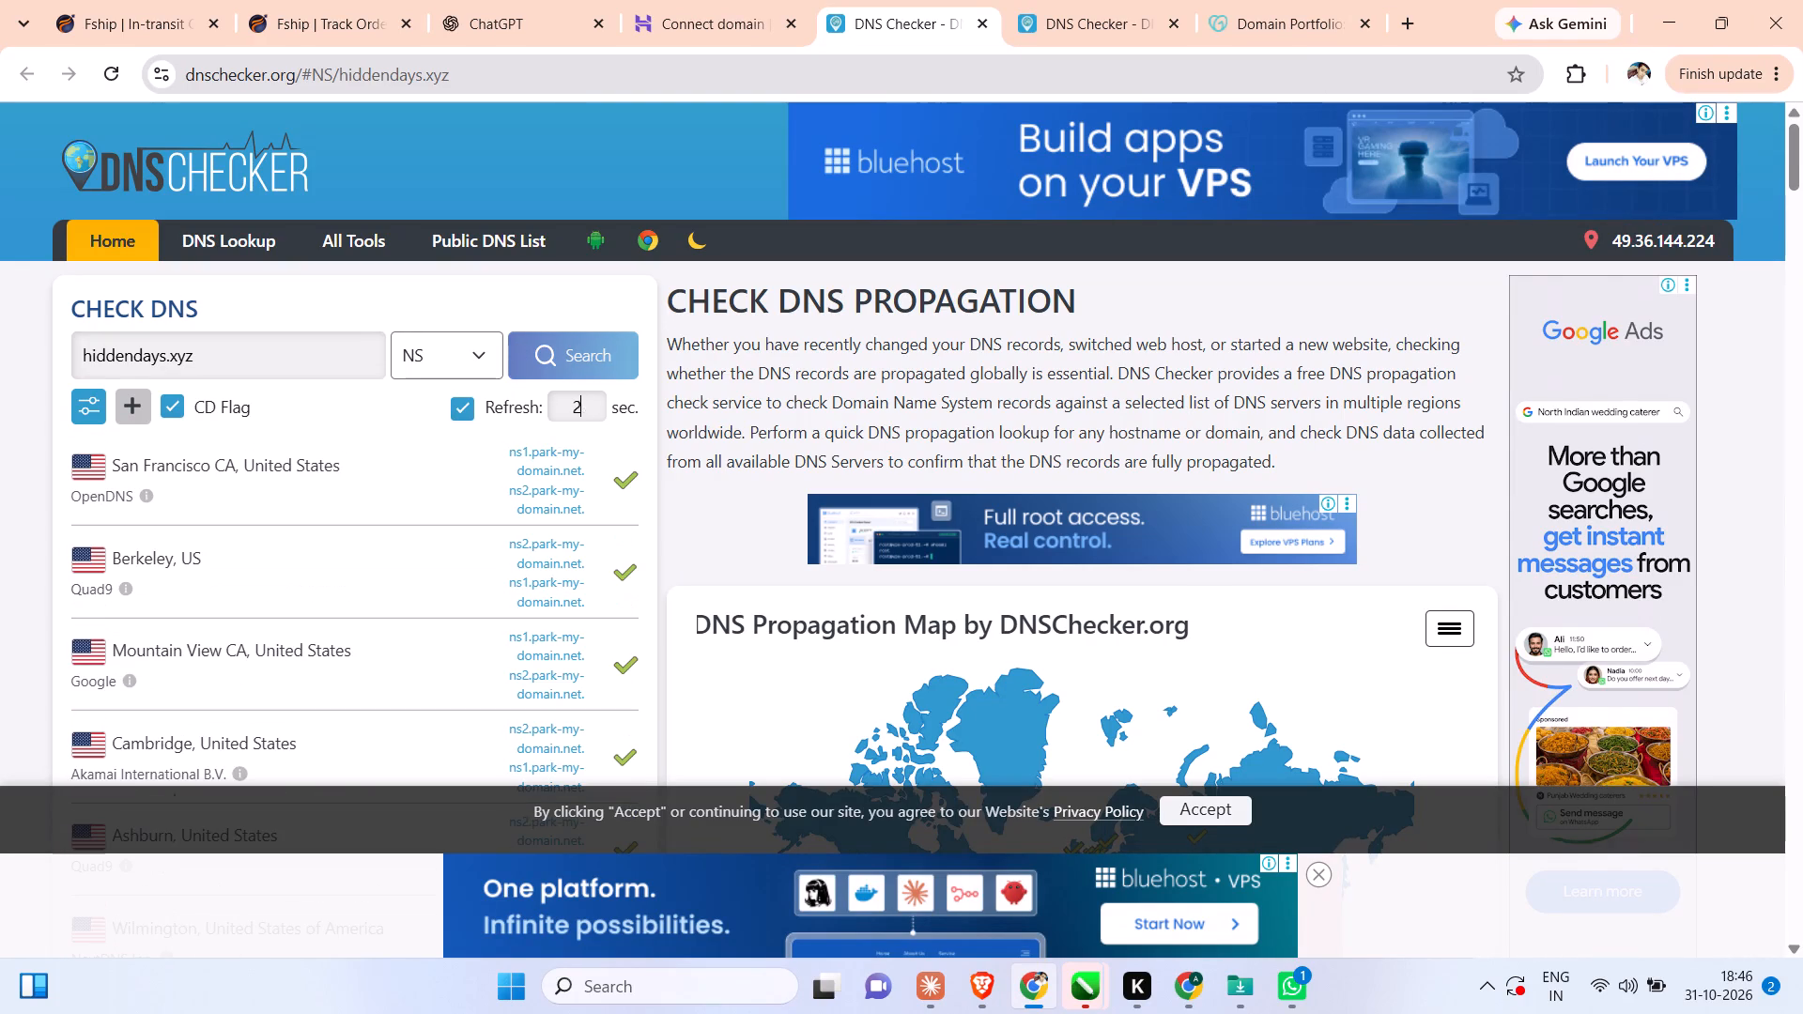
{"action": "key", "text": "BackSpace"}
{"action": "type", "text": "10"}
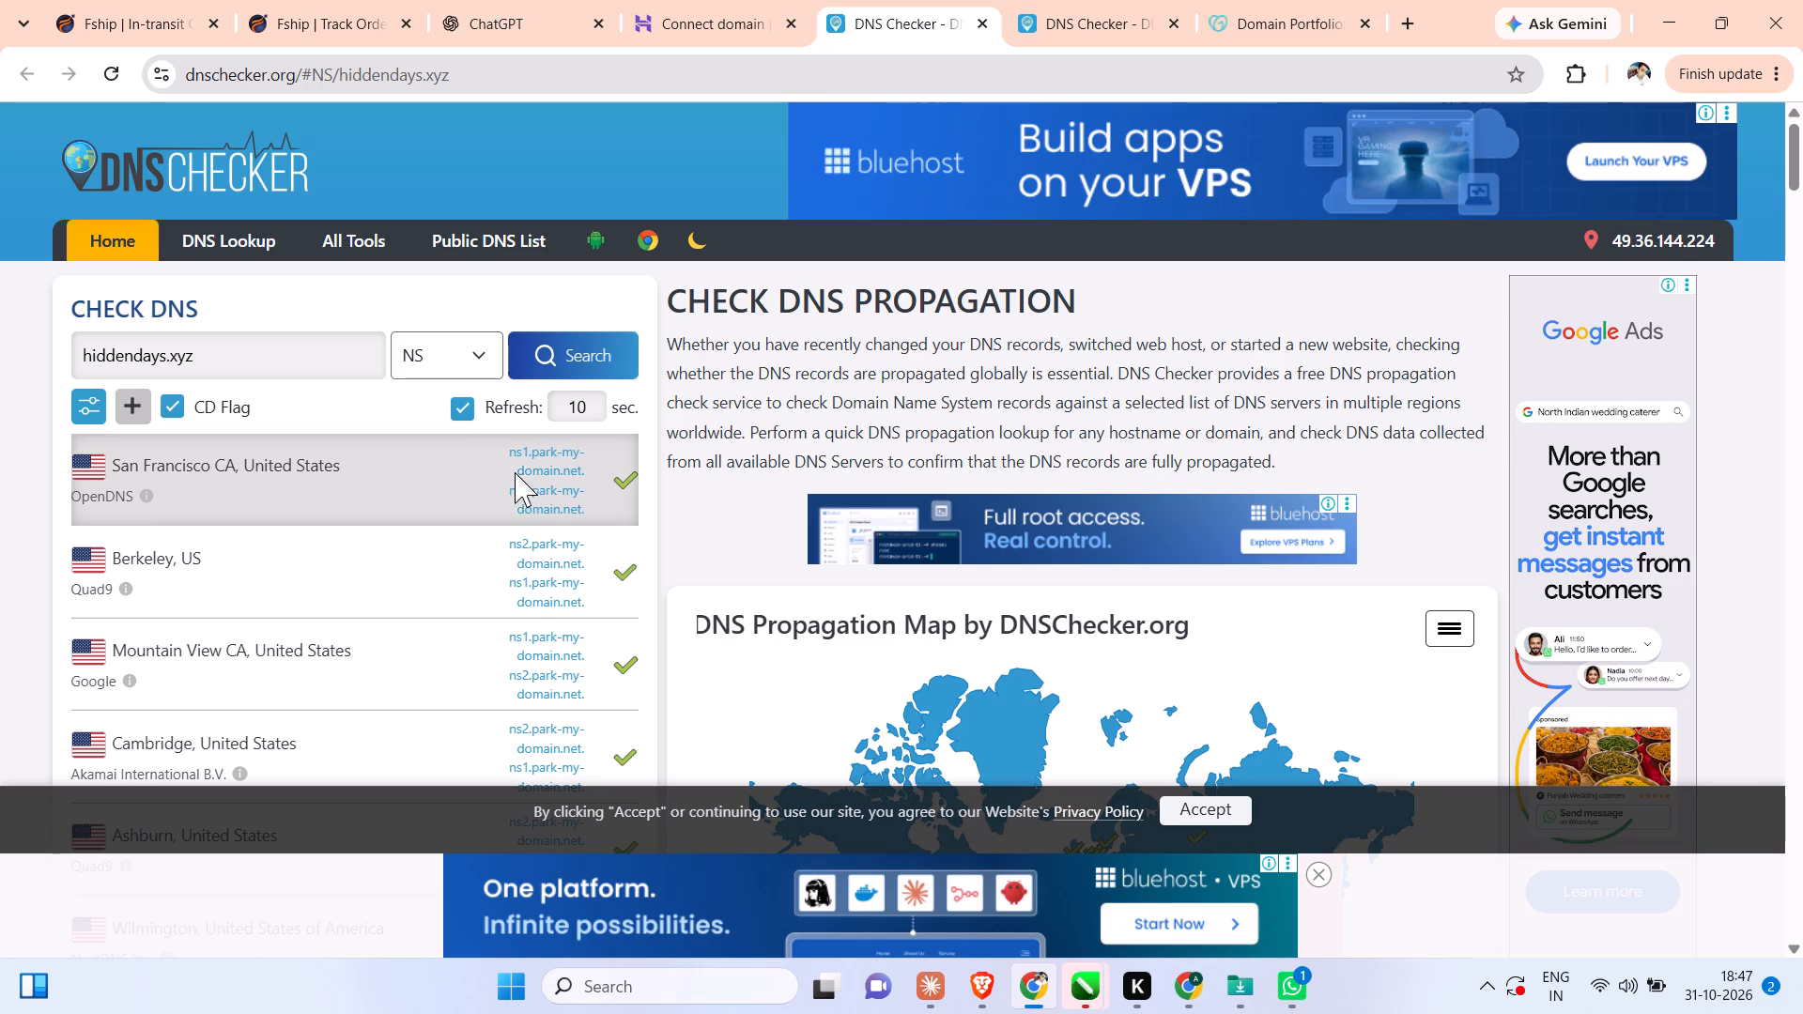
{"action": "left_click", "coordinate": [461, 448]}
Review the hiddendays.xyz nameserver propagation by location in the second DNS Checker tab.
{"action": "left_click", "coordinate": [1035, 0]}
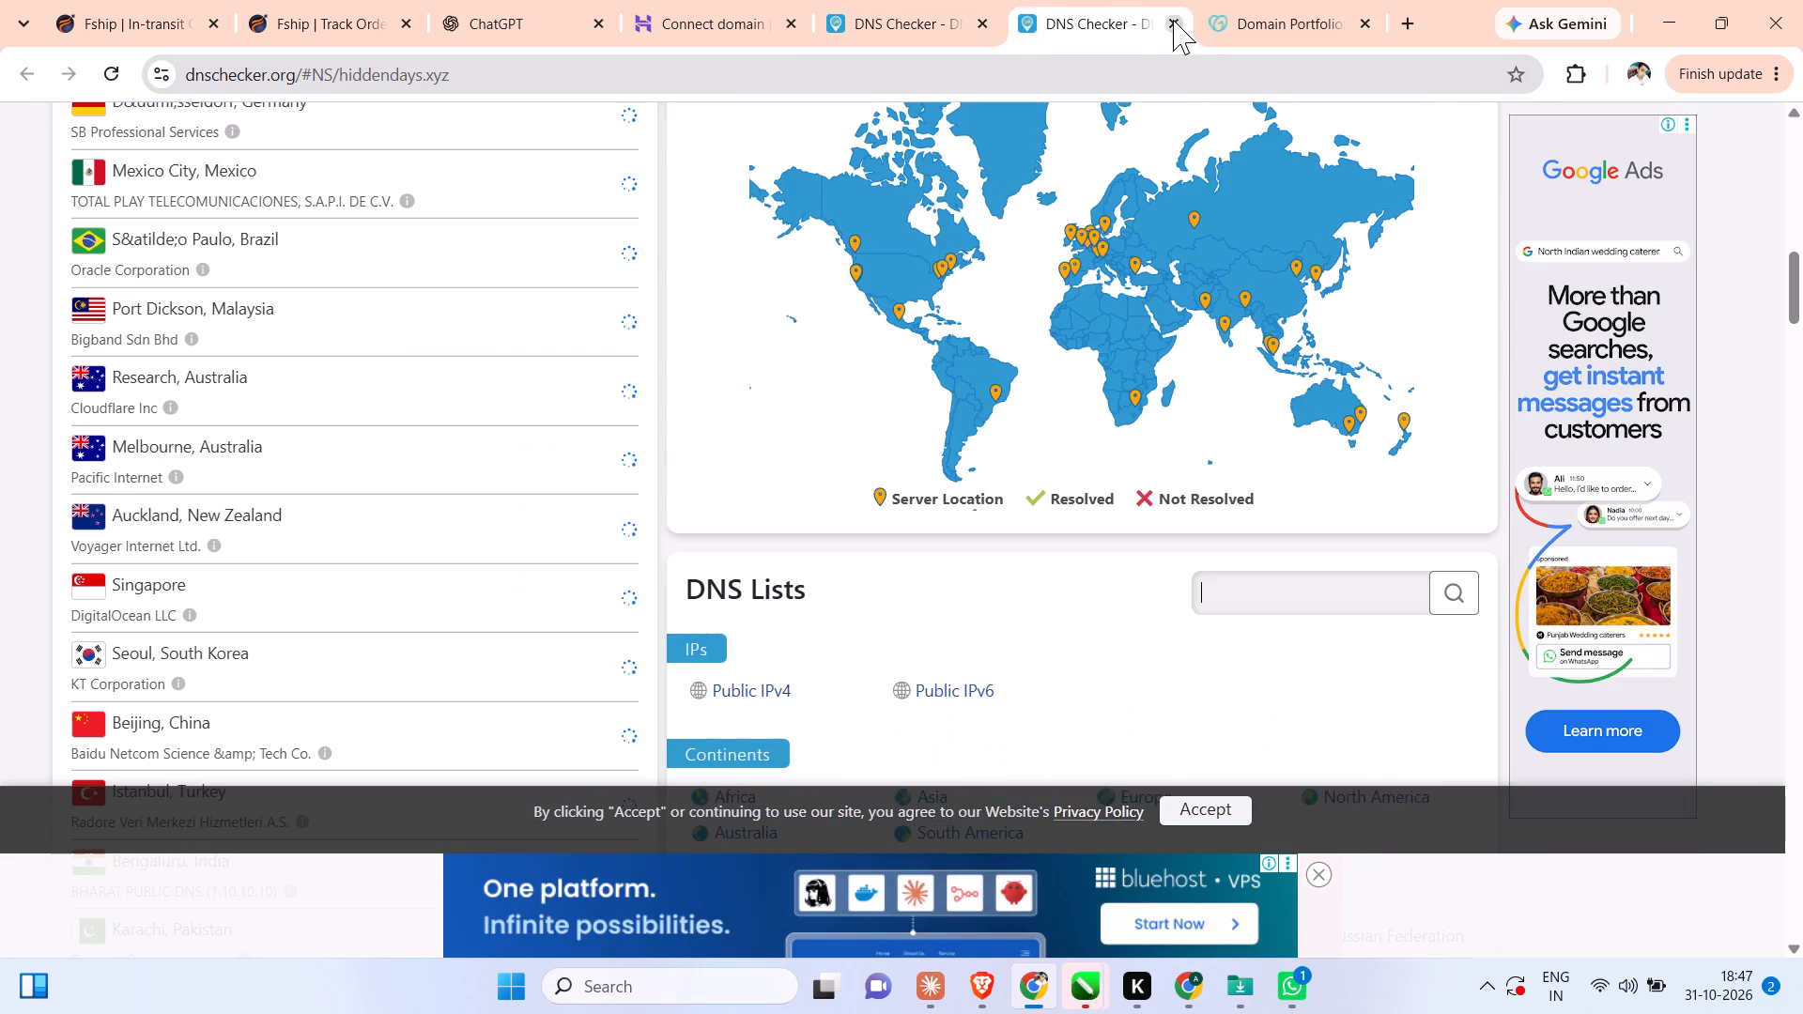
{"action": "scroll", "coordinate": [615, 237], "scroll_direction": "up", "scroll_amount": 16}
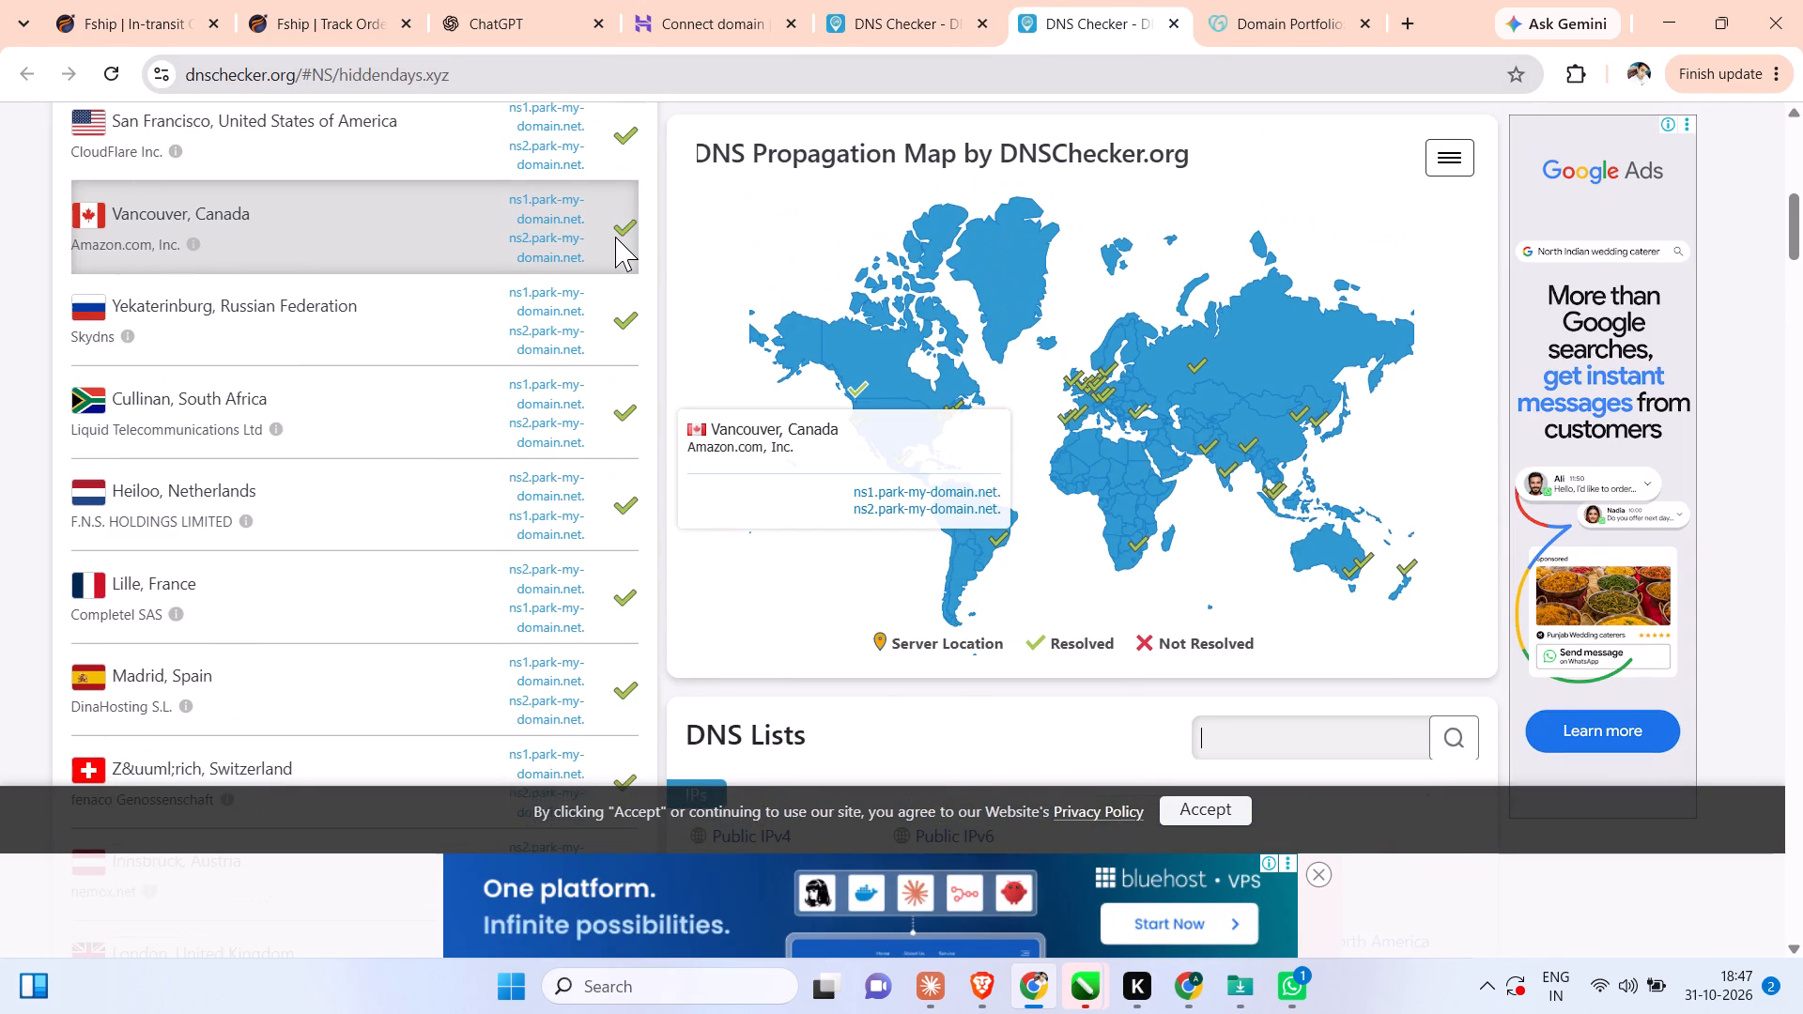
{"action": "scroll", "coordinate": [615, 237], "scroll_direction": "up", "scroll_amount": 20}
{"action": "scroll", "coordinate": [615, 237], "scroll_direction": "up", "scroll_amount": 3}
Return to Hostinger's nameserver guide, try to confirm that the nameservers were updated, and close the guide.
{"action": "left_click", "coordinate": [732, 6]}
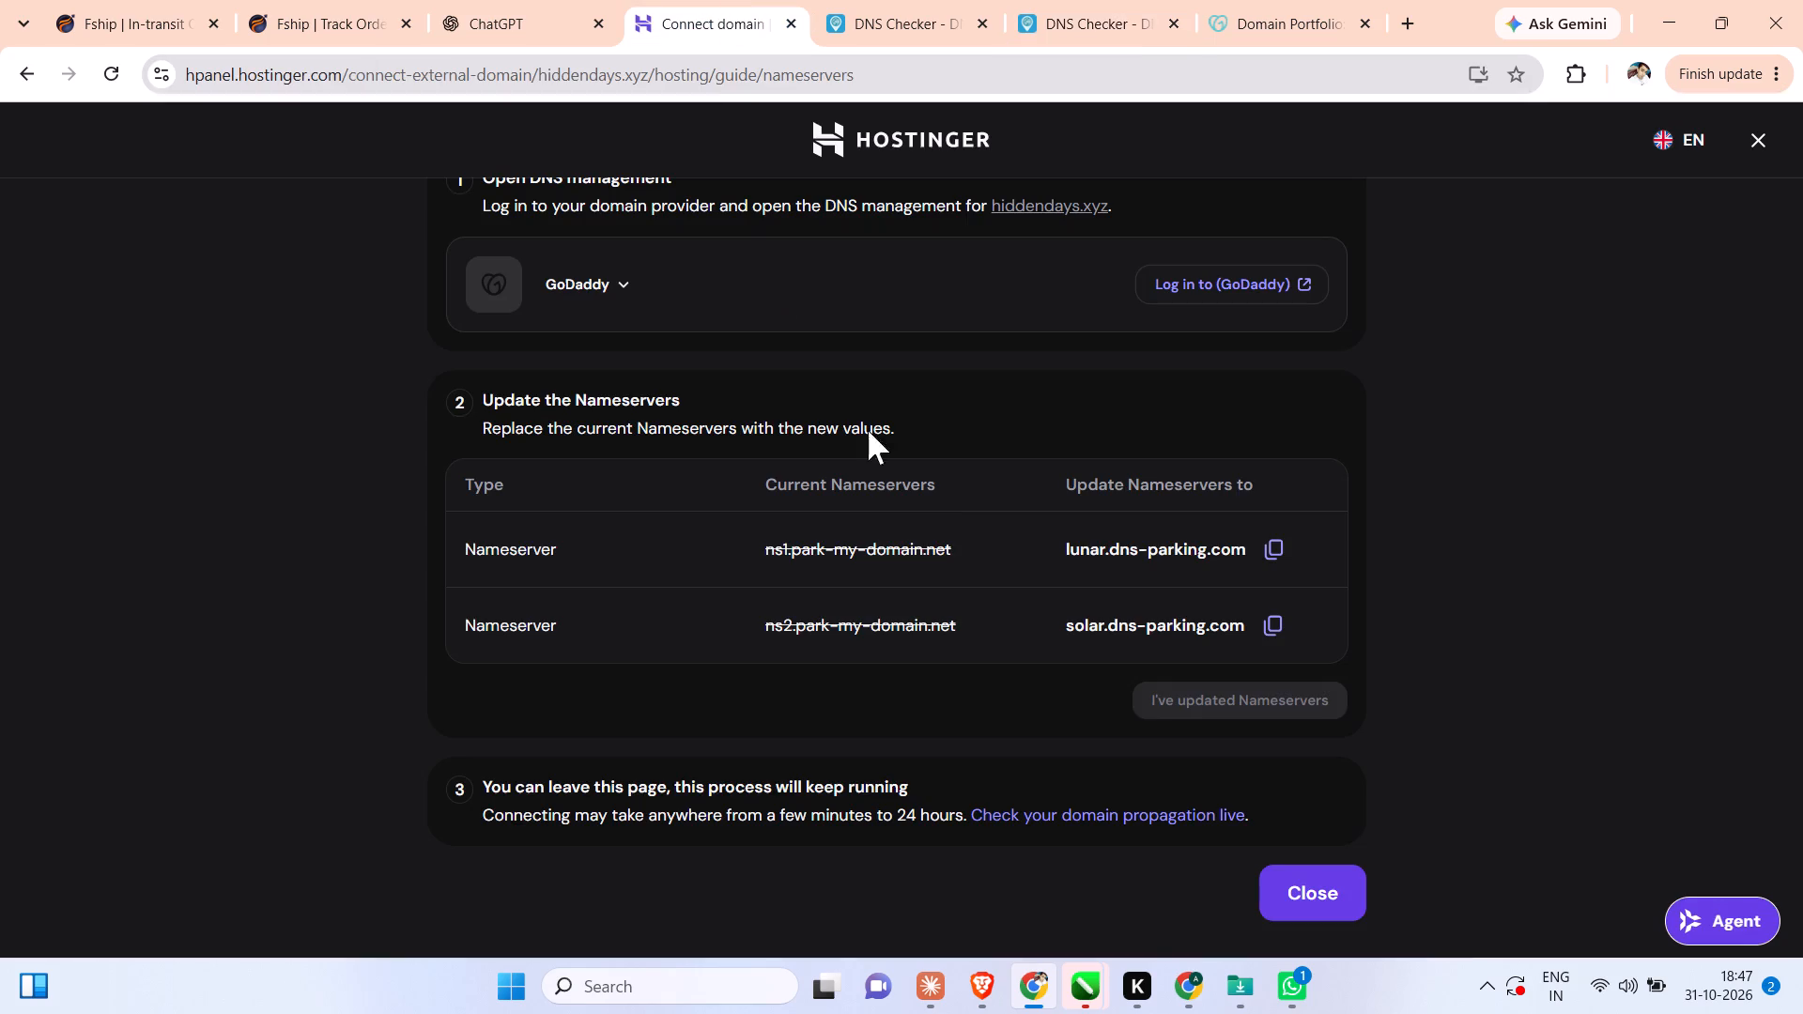
{"action": "scroll", "coordinate": [948, 485], "scroll_direction": "down", "scroll_amount": 6}
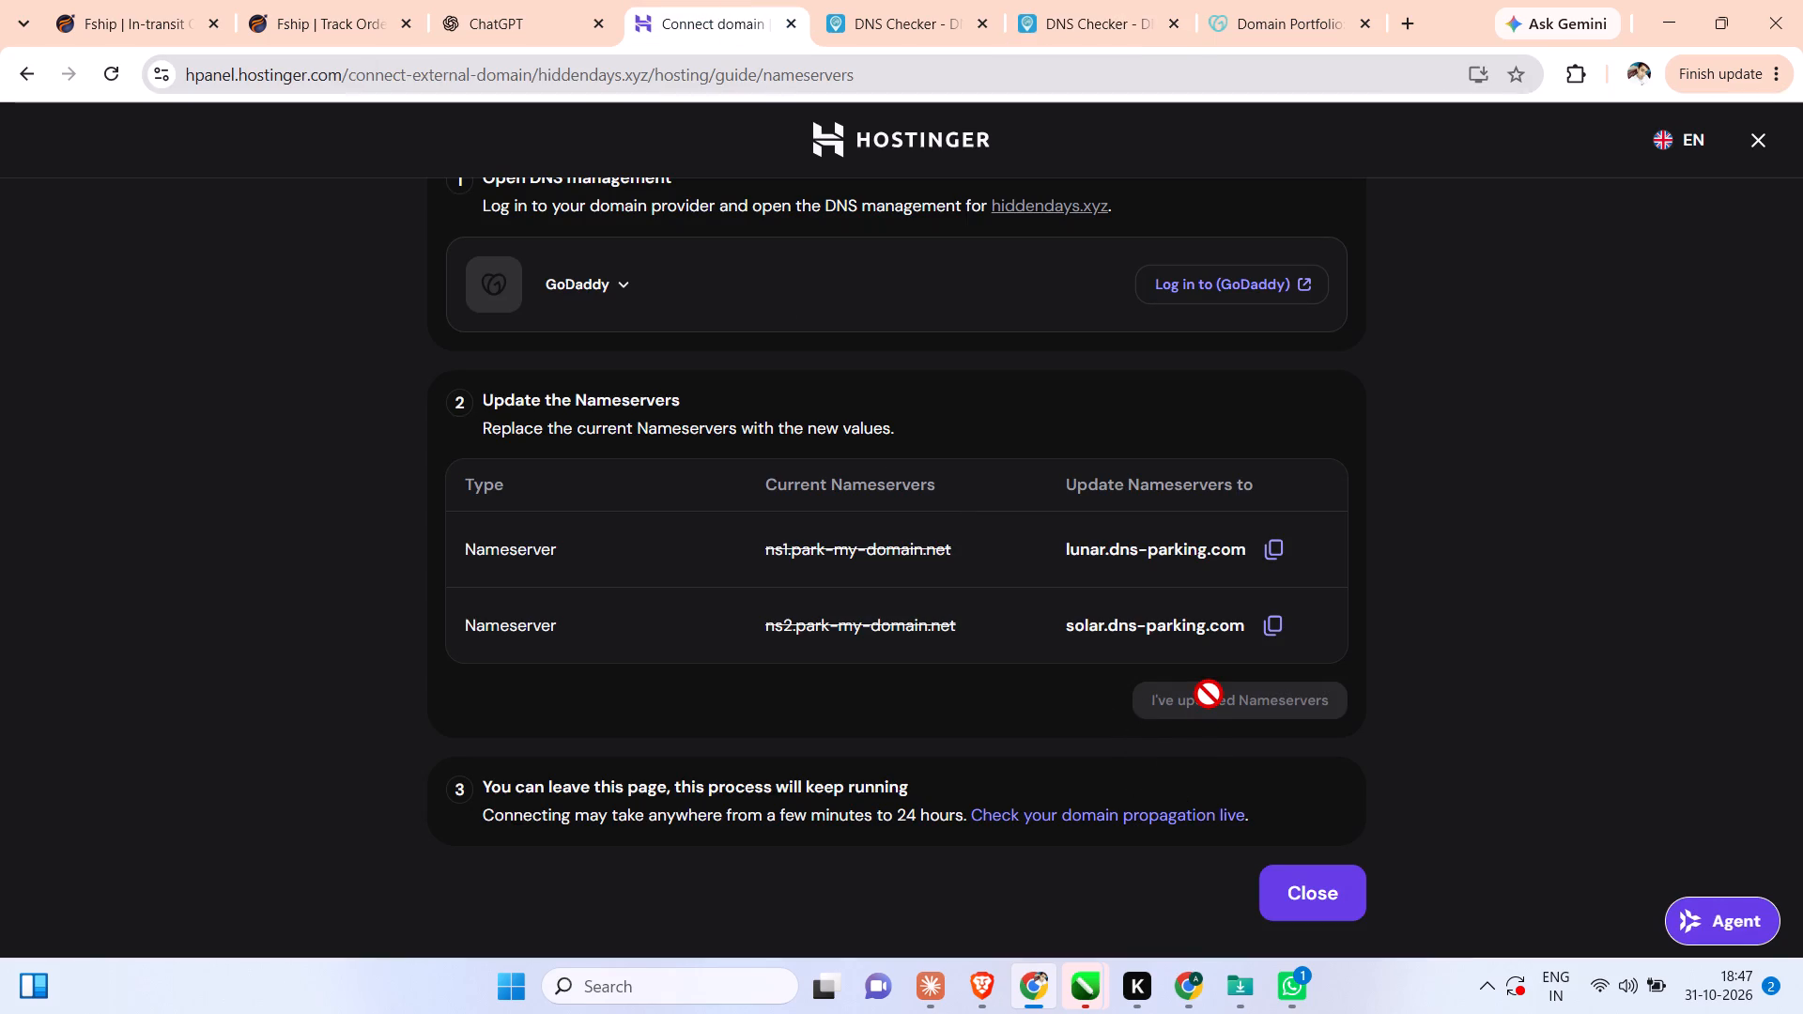
{"action": "triple_click", "coordinate": [1209, 694]}
{"action": "double_click", "coordinate": [1209, 694]}
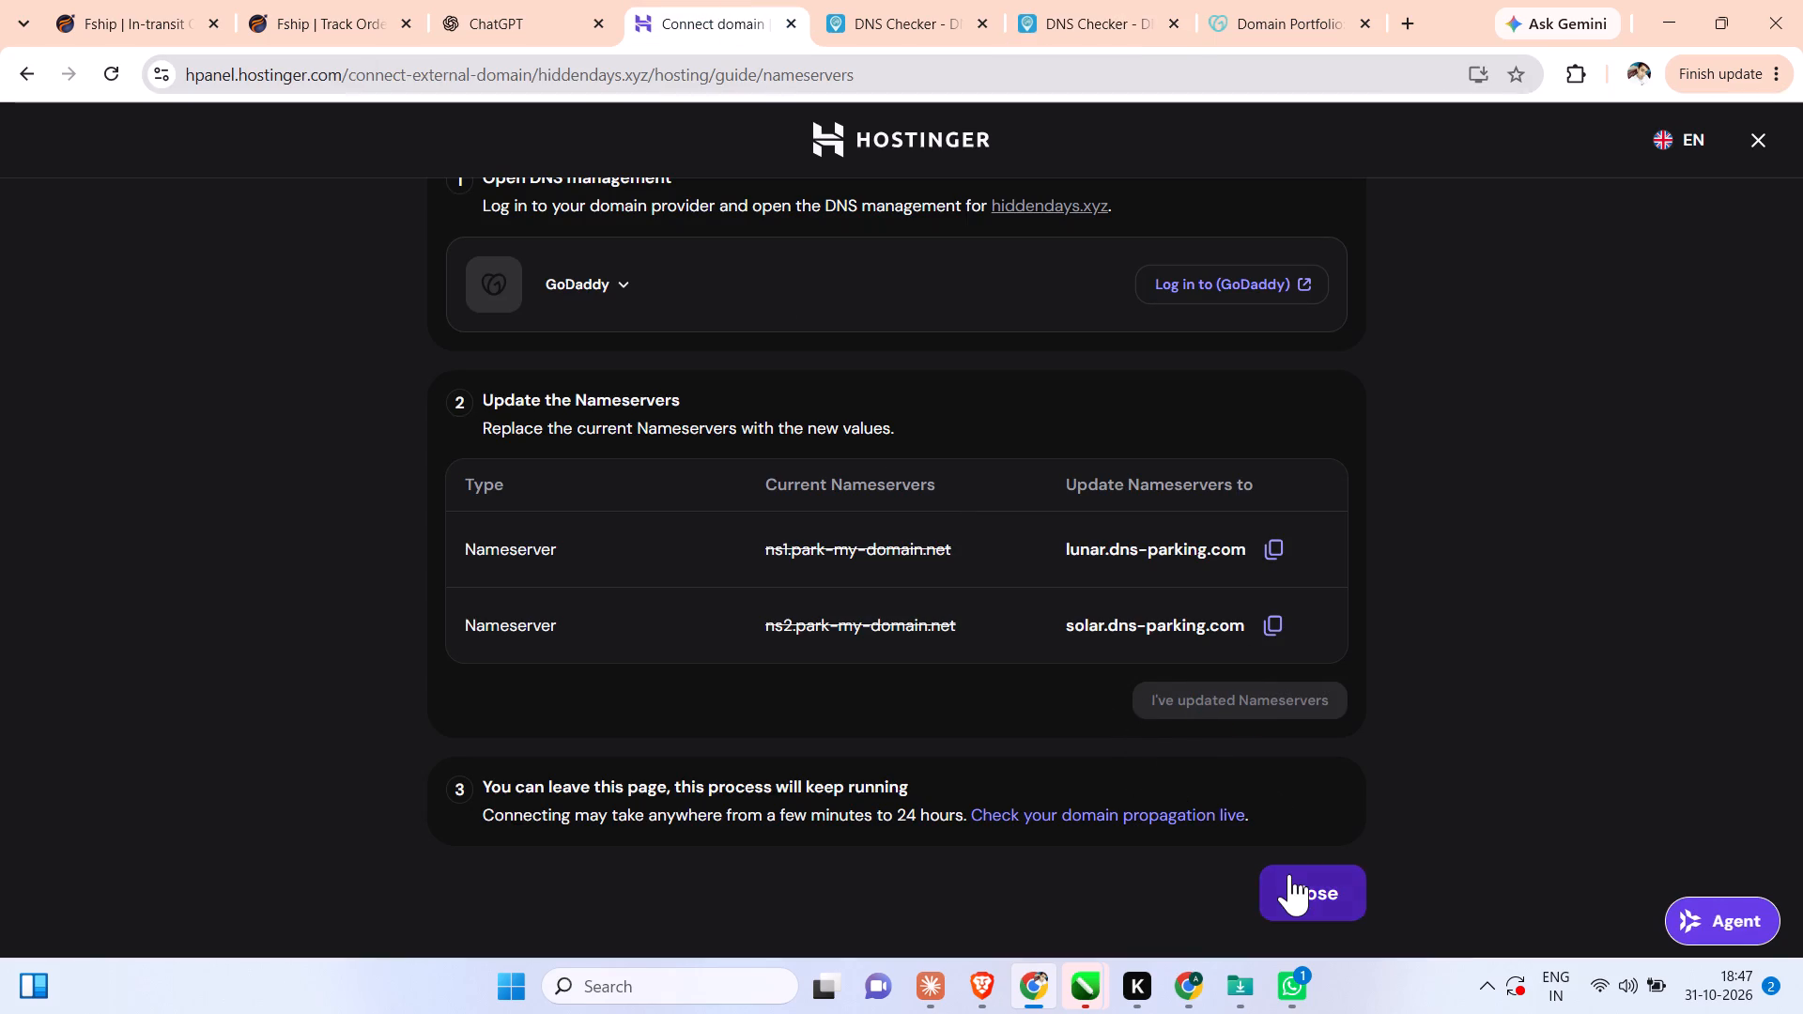
{"action": "left_click", "coordinate": [1289, 874]}
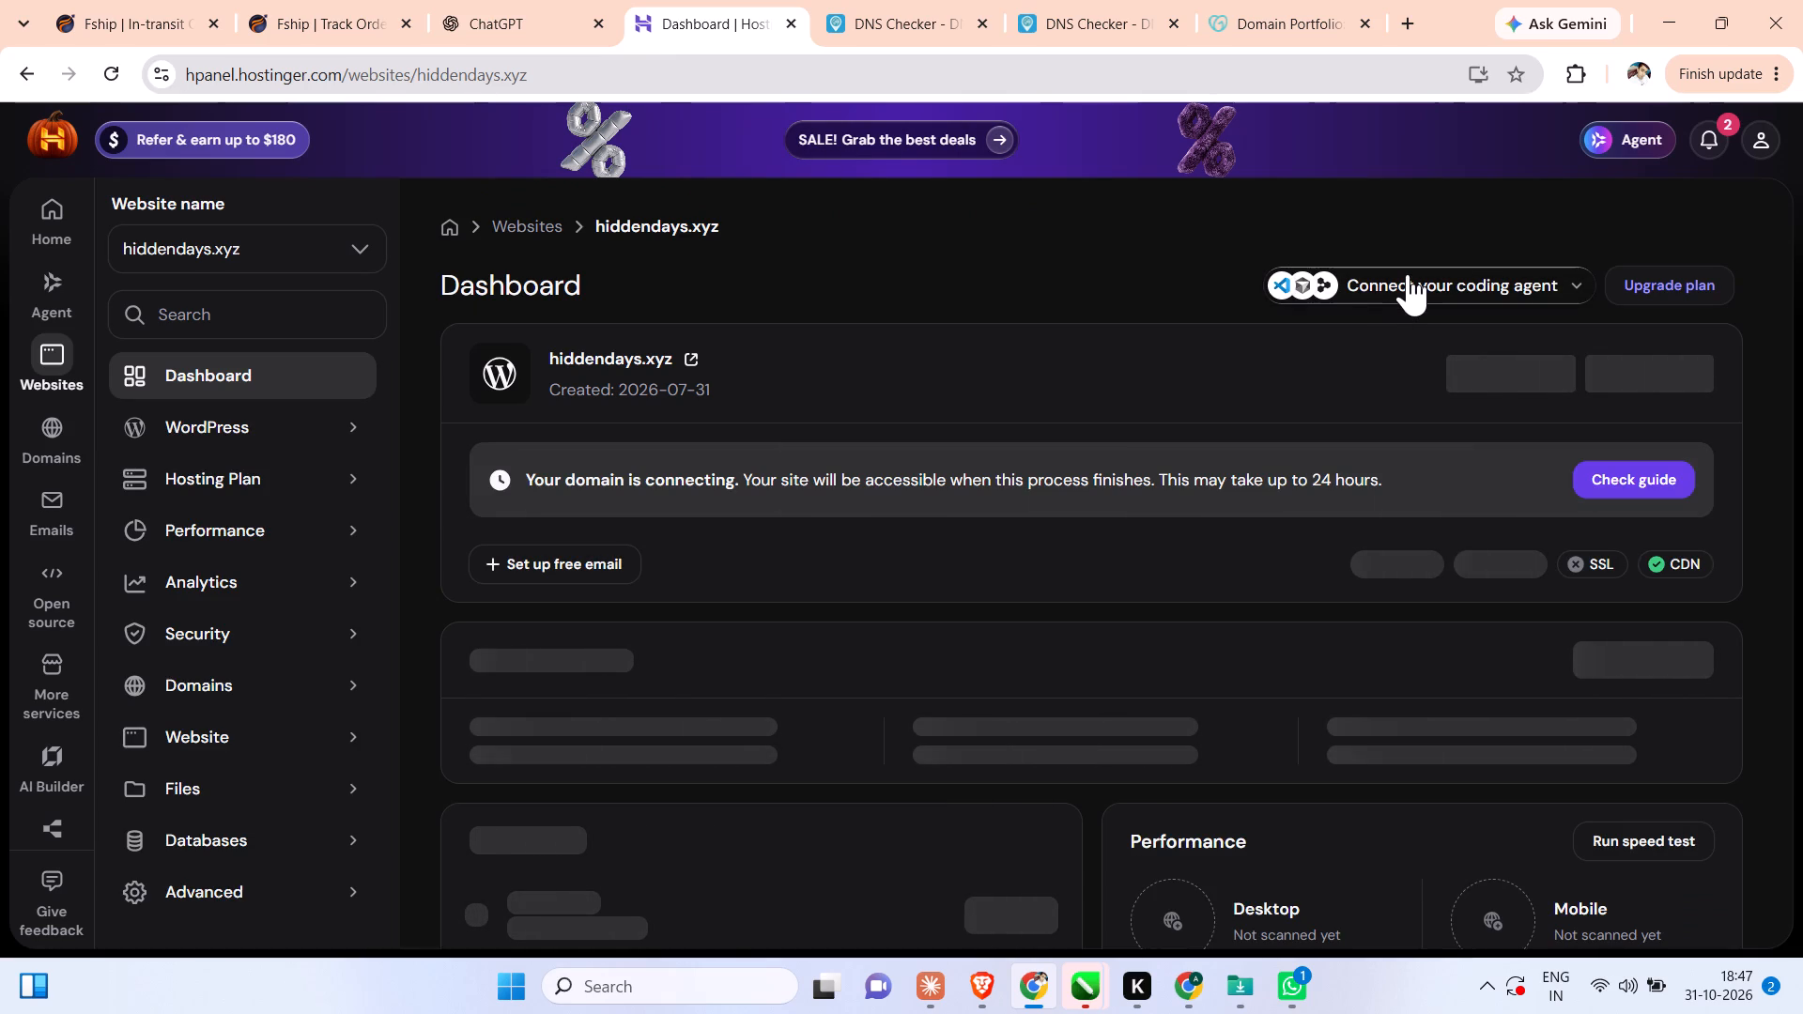
Look over the hiddendays.xyz dashboard and dismiss the tip about transferring the domain to Hostinger.
{"action": "scroll", "coordinate": [1405, 349], "scroll_direction": "down", "scroll_amount": 4}
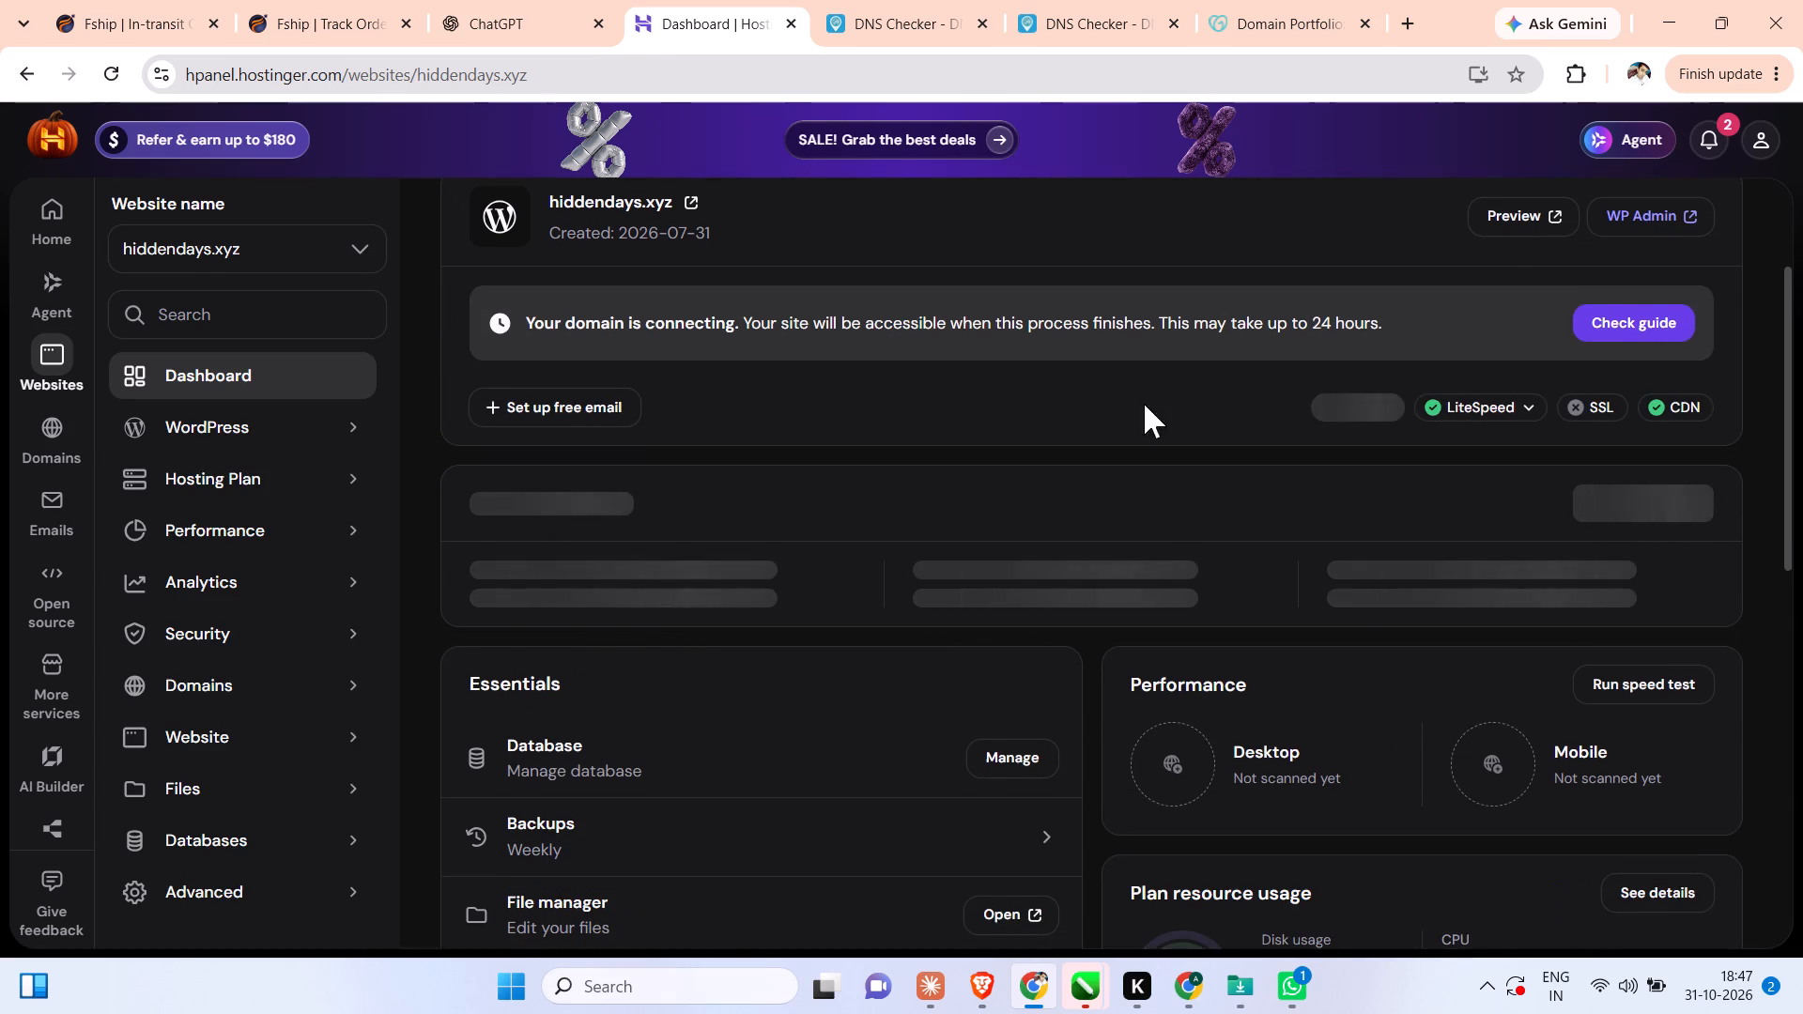
{"action": "scroll", "coordinate": [981, 366], "scroll_direction": "up", "scroll_amount": 1}
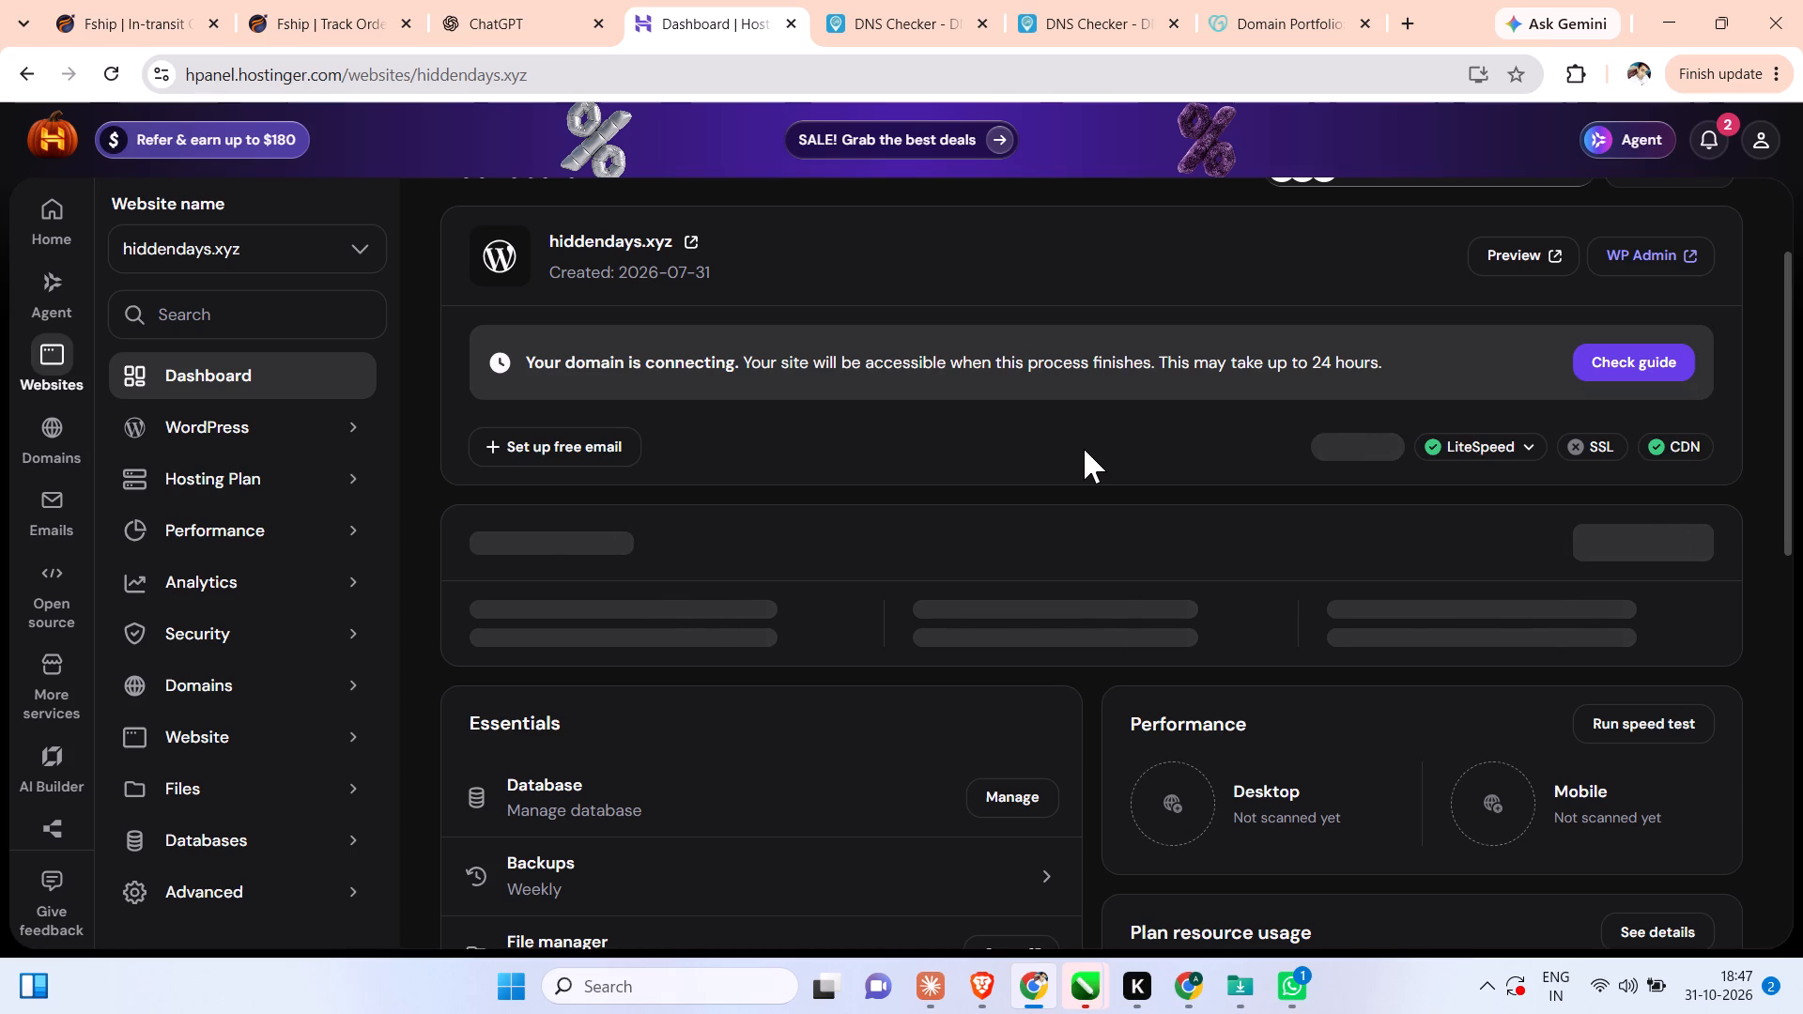
{"action": "scroll", "coordinate": [1086, 453], "scroll_direction": "down", "scroll_amount": 5}
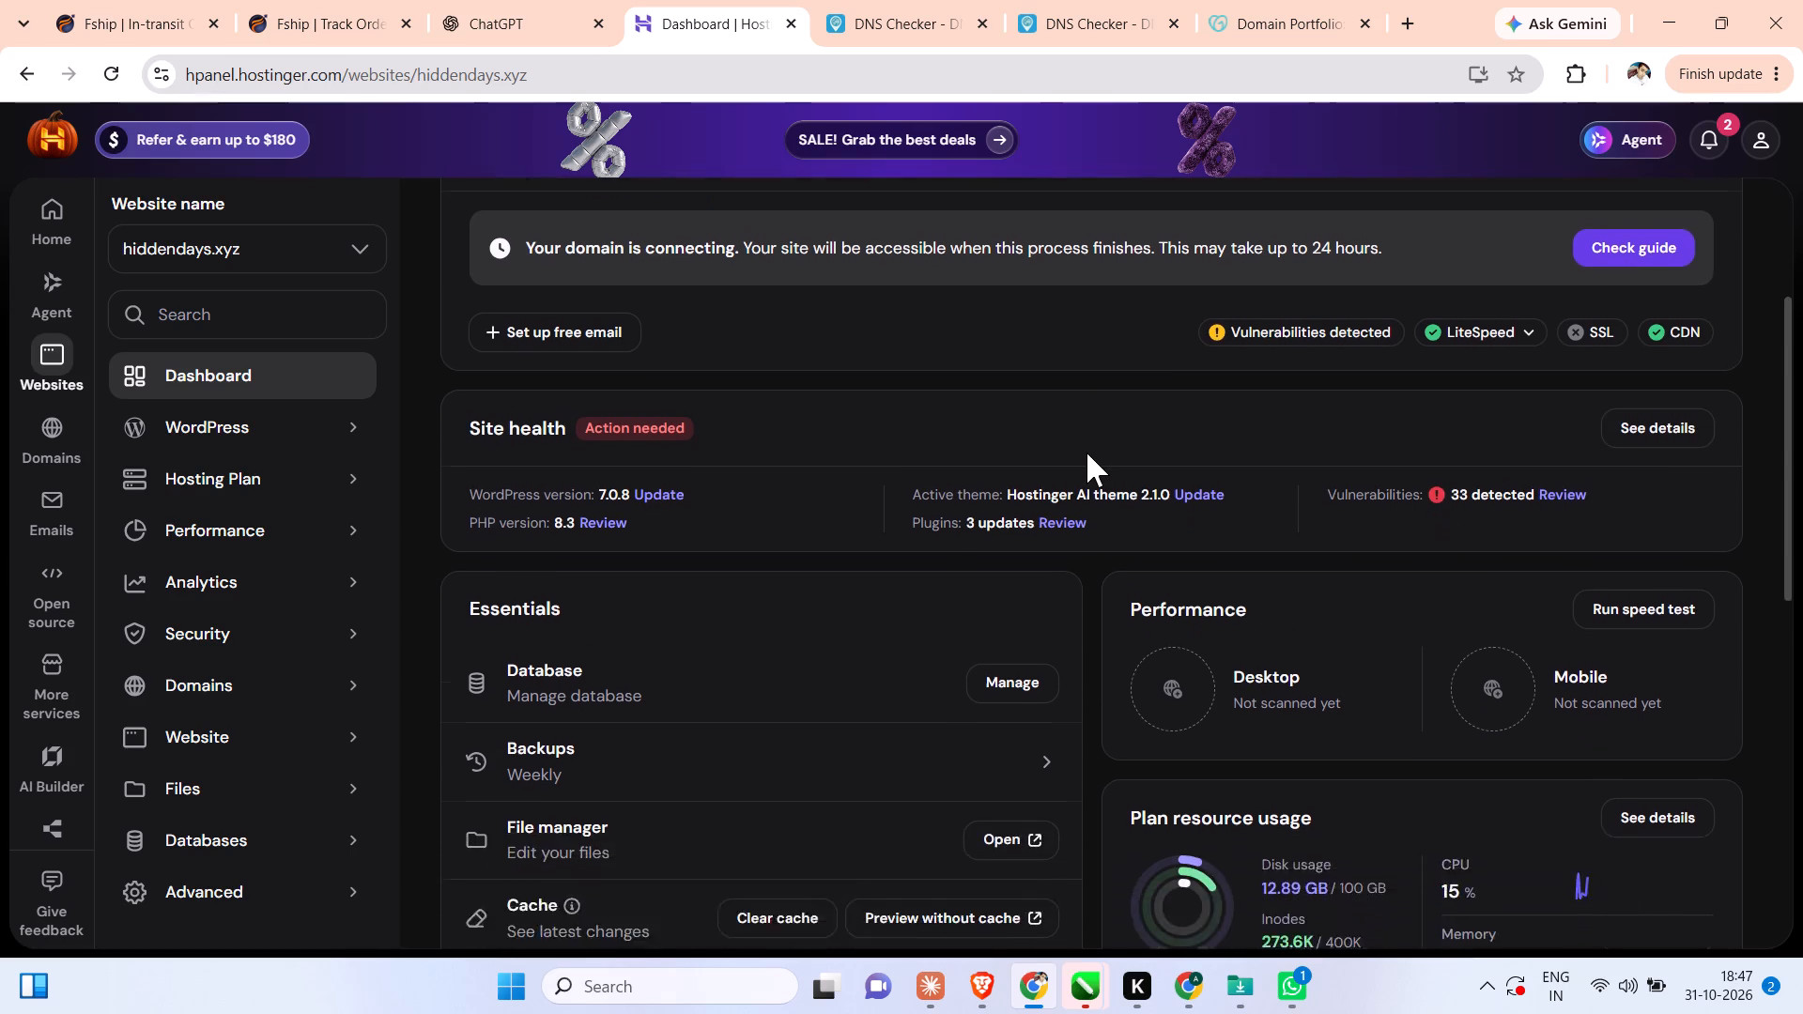
{"action": "scroll", "coordinate": [1107, 400], "scroll_direction": "down", "scroll_amount": 1}
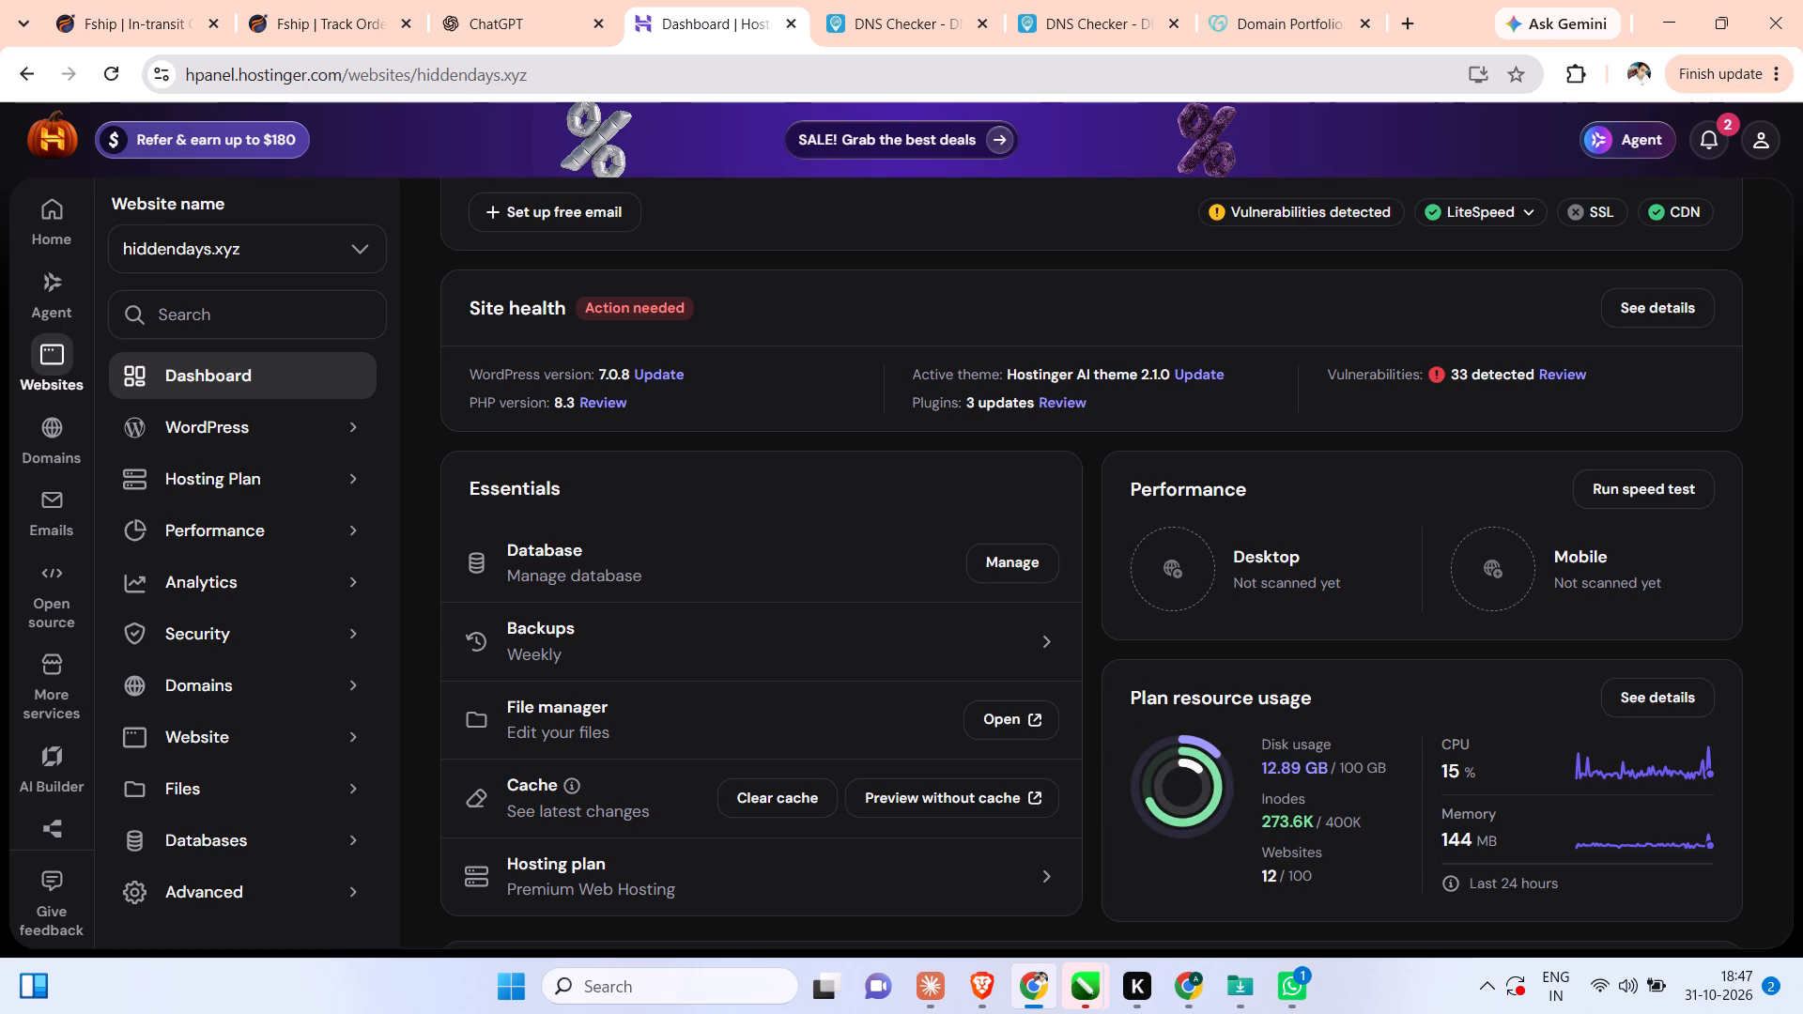
{"action": "scroll", "coordinate": [1443, 654], "scroll_direction": "down", "scroll_amount": 6}
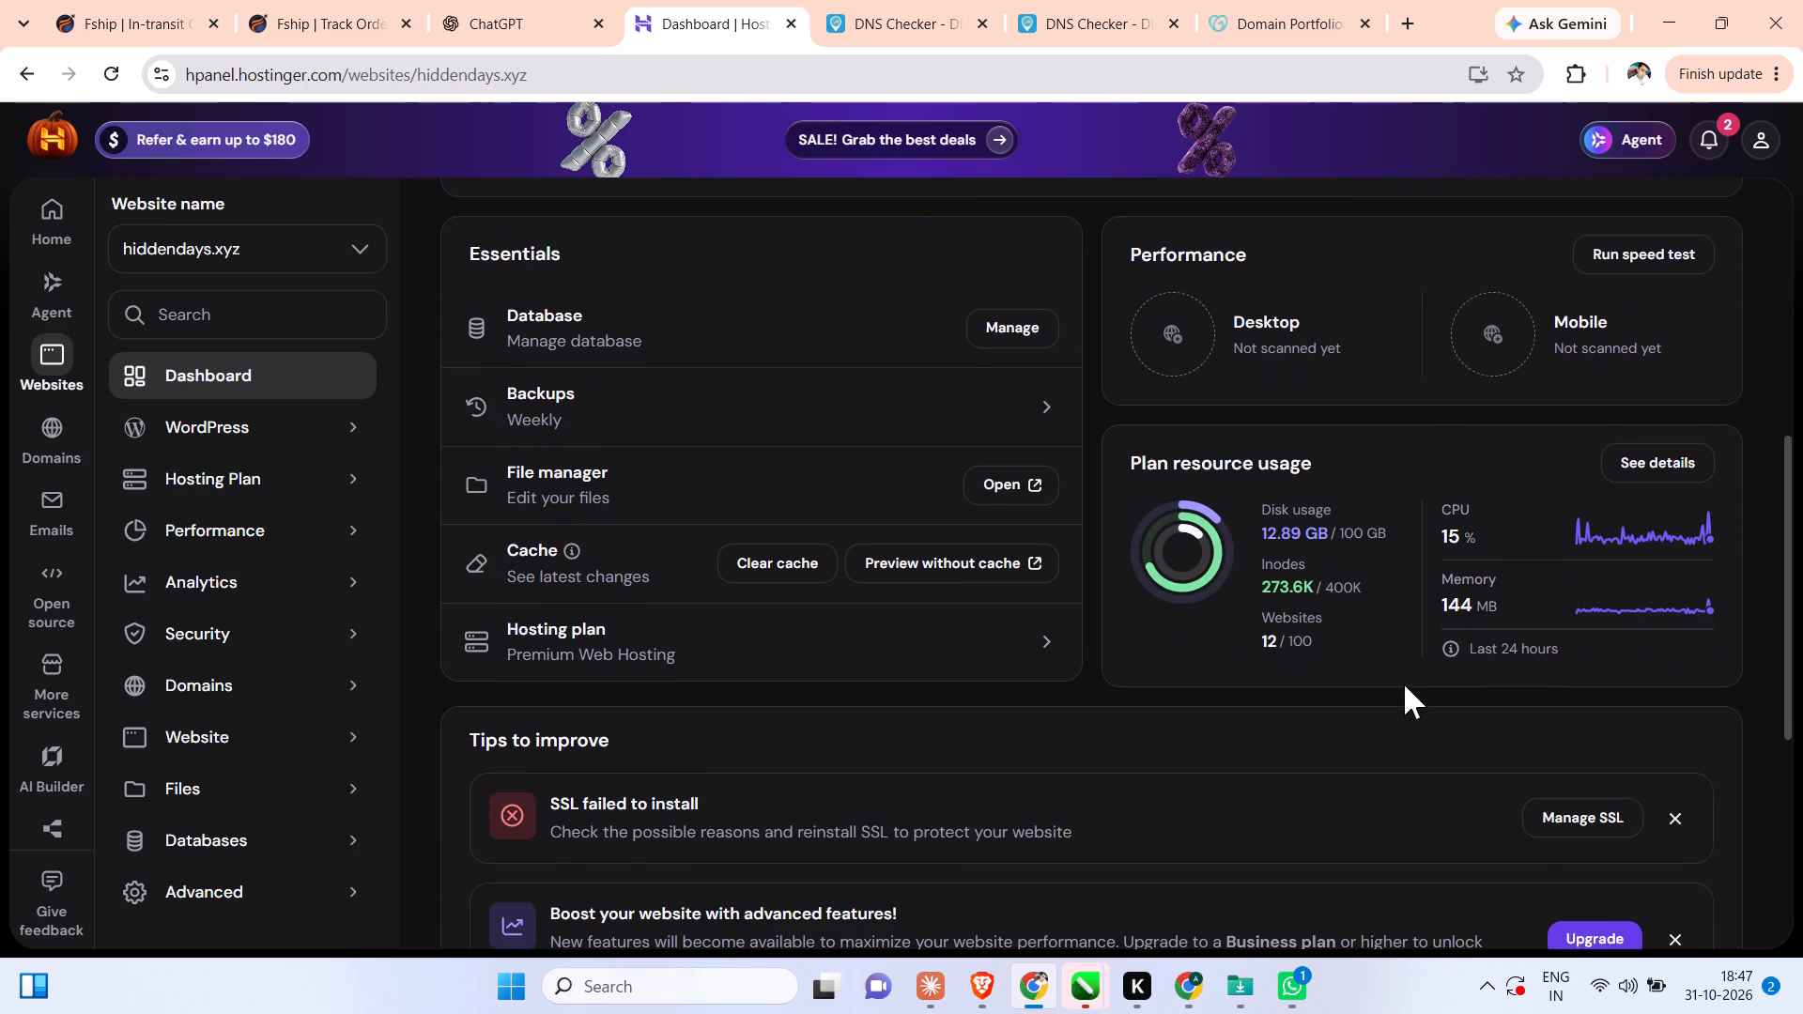
{"action": "scroll", "coordinate": [1376, 691], "scroll_direction": "down", "scroll_amount": 7}
{"action": "scroll", "coordinate": [1004, 754], "scroll_direction": "down", "scroll_amount": 5}
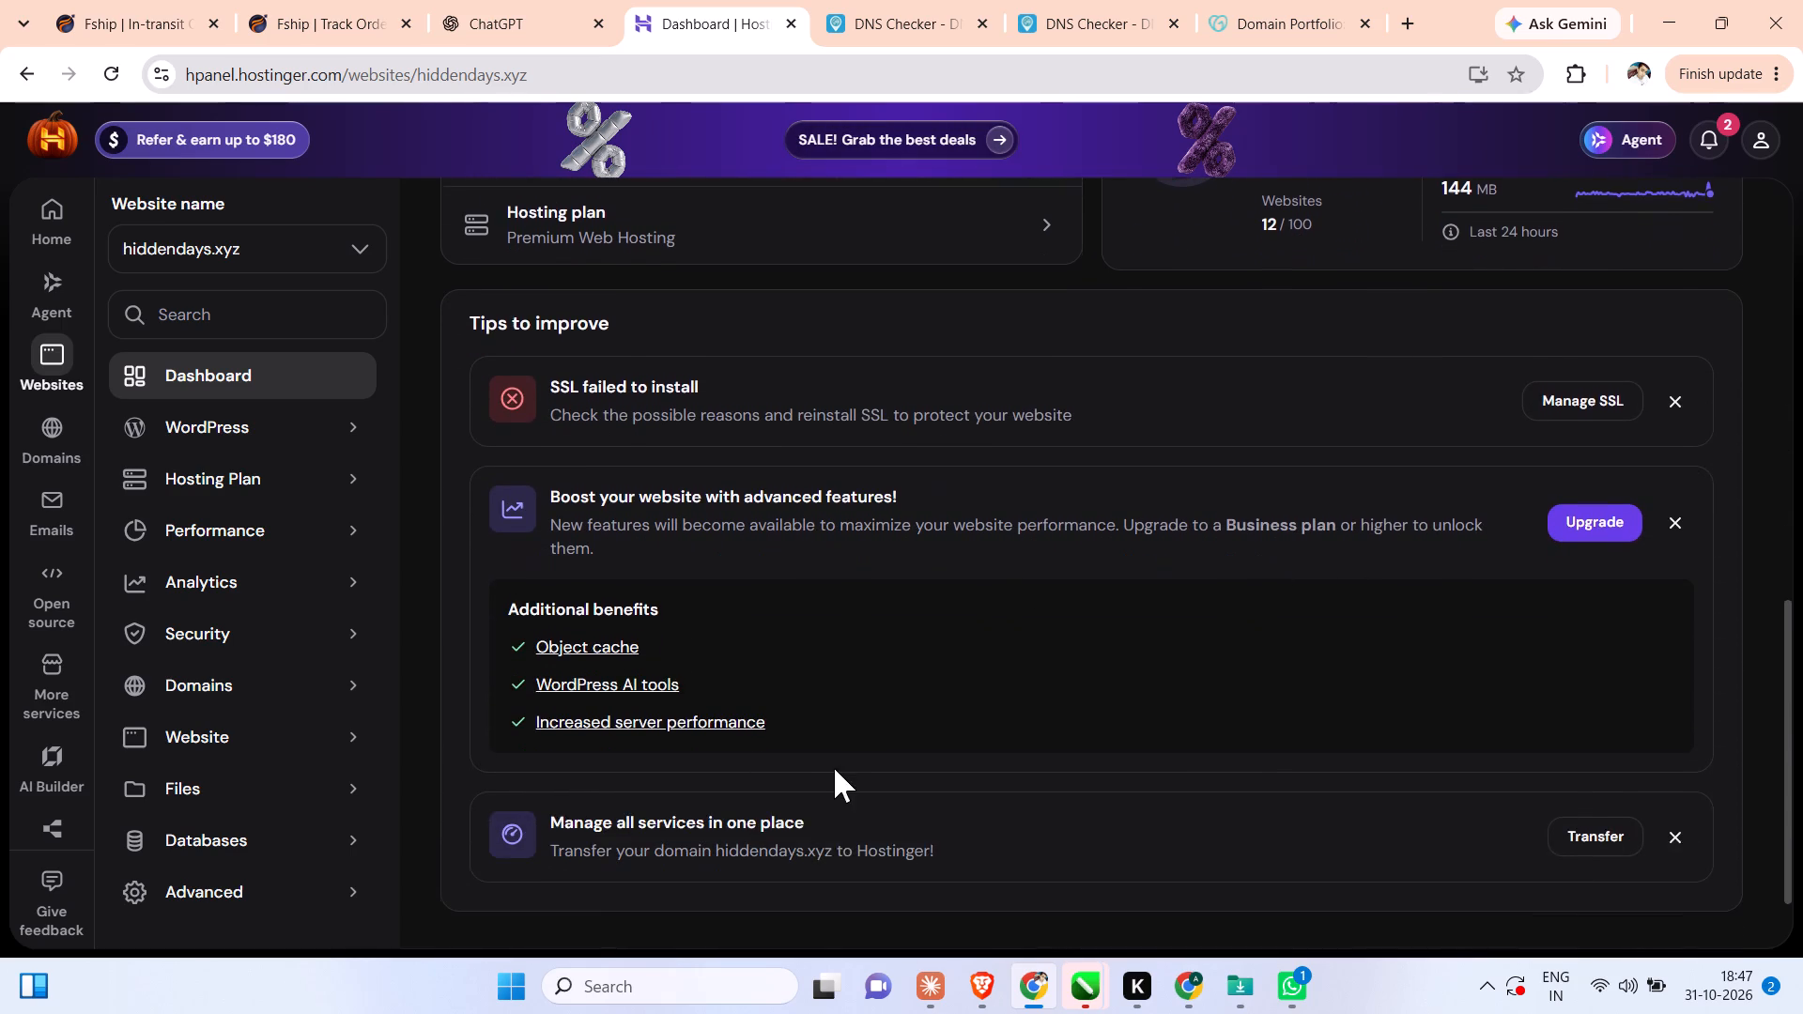
{"action": "scroll", "coordinate": [834, 768], "scroll_direction": "down", "scroll_amount": 3}
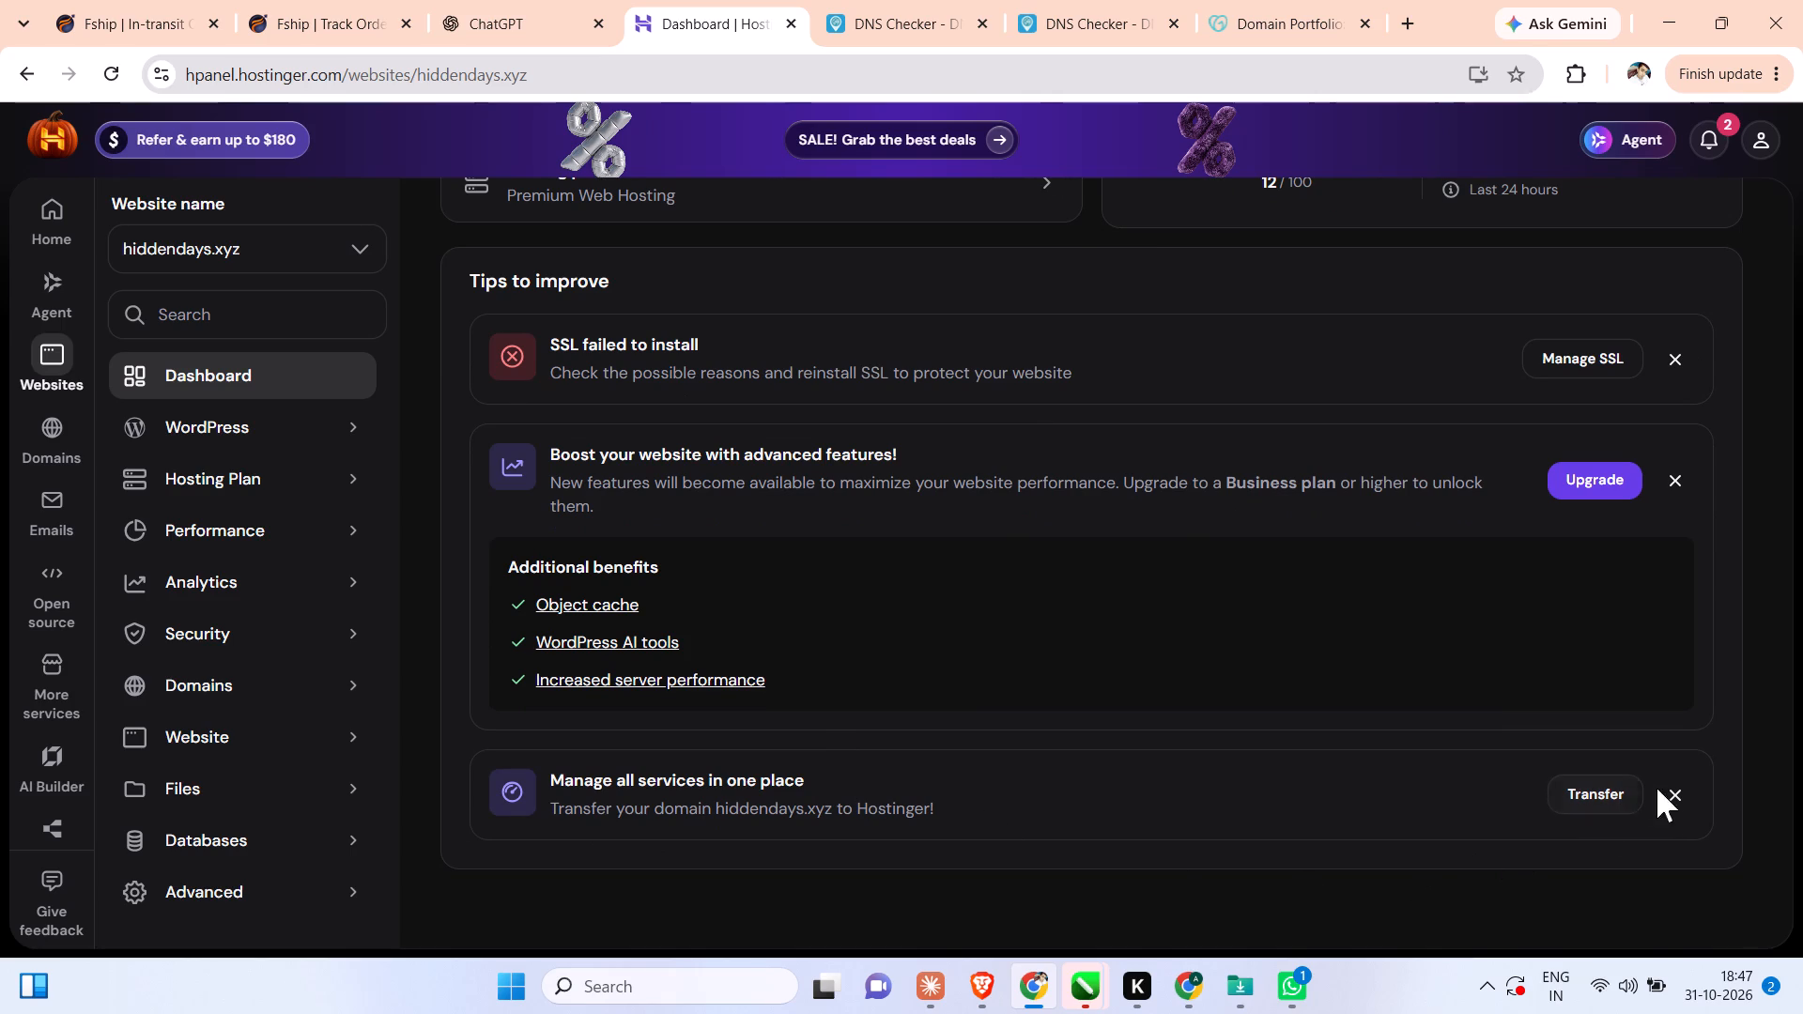
{"action": "left_click", "coordinate": [1666, 791]}
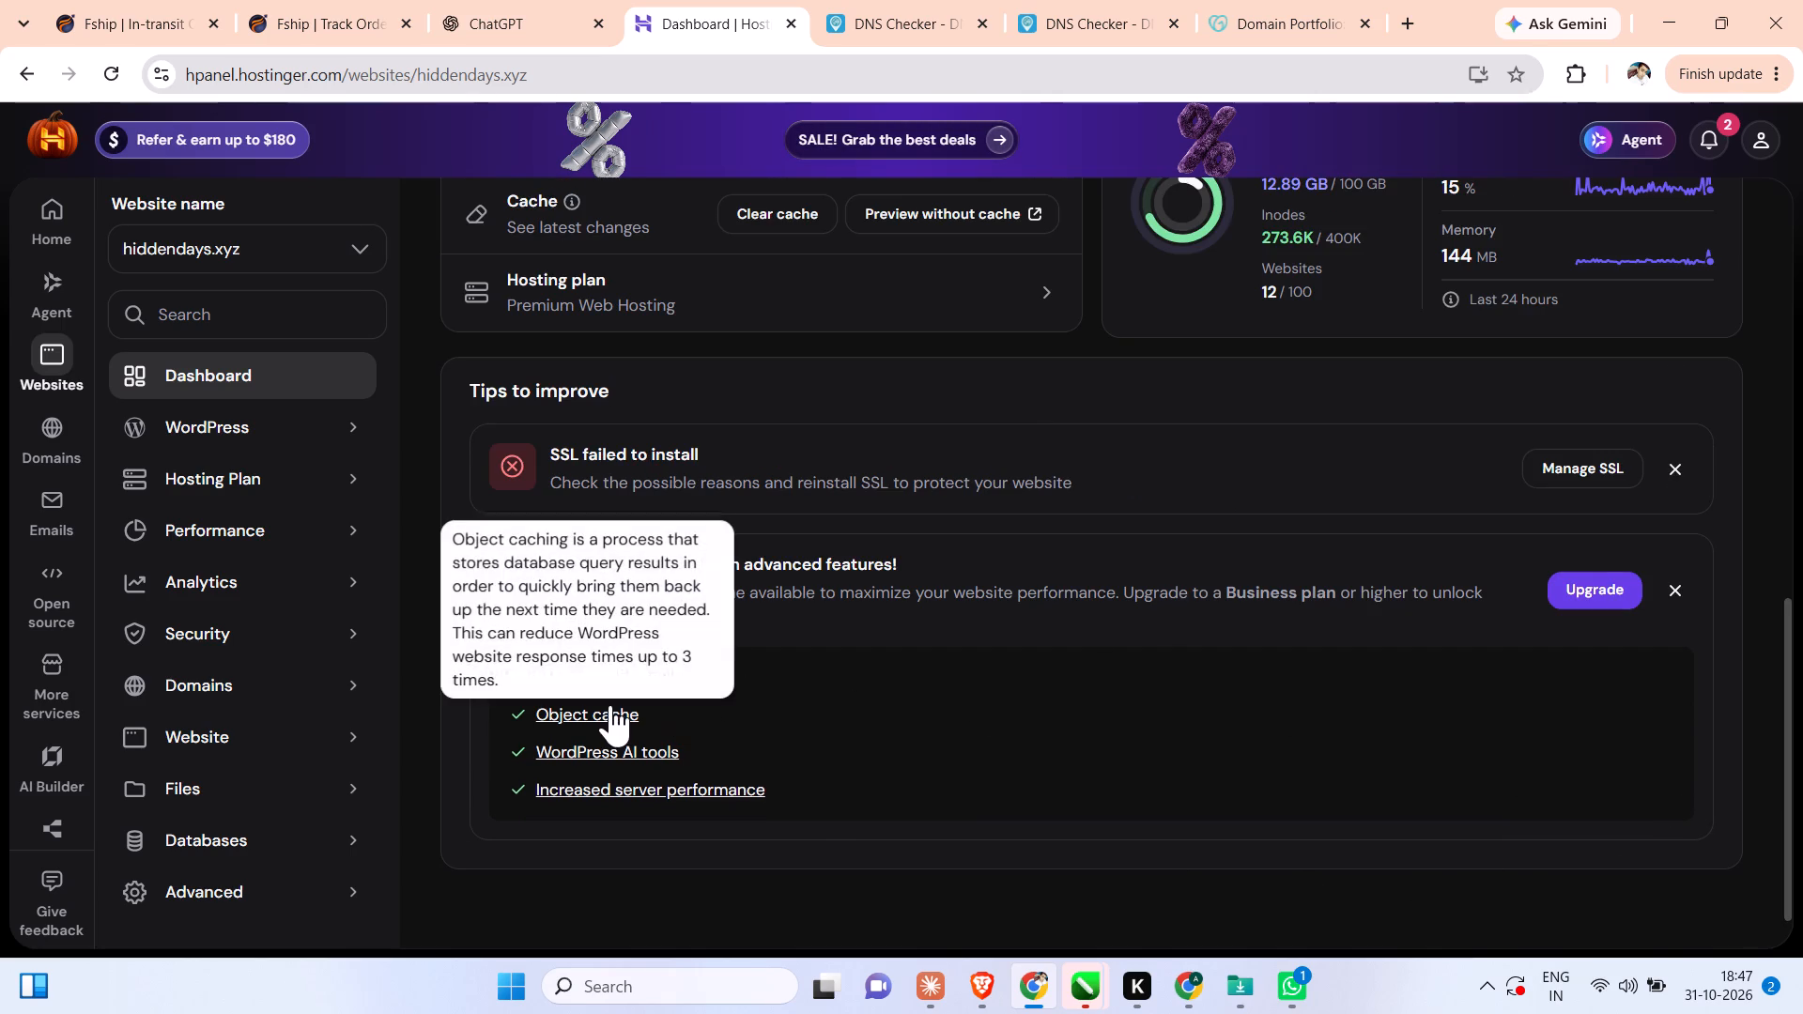
{"action": "left_click", "coordinate": [597, 754]}
Open the WordPress overview for hiddendays.xyz and launch its WordPress admin.
{"action": "scroll", "coordinate": [817, 653], "scroll_direction": "up", "scroll_amount": 3}
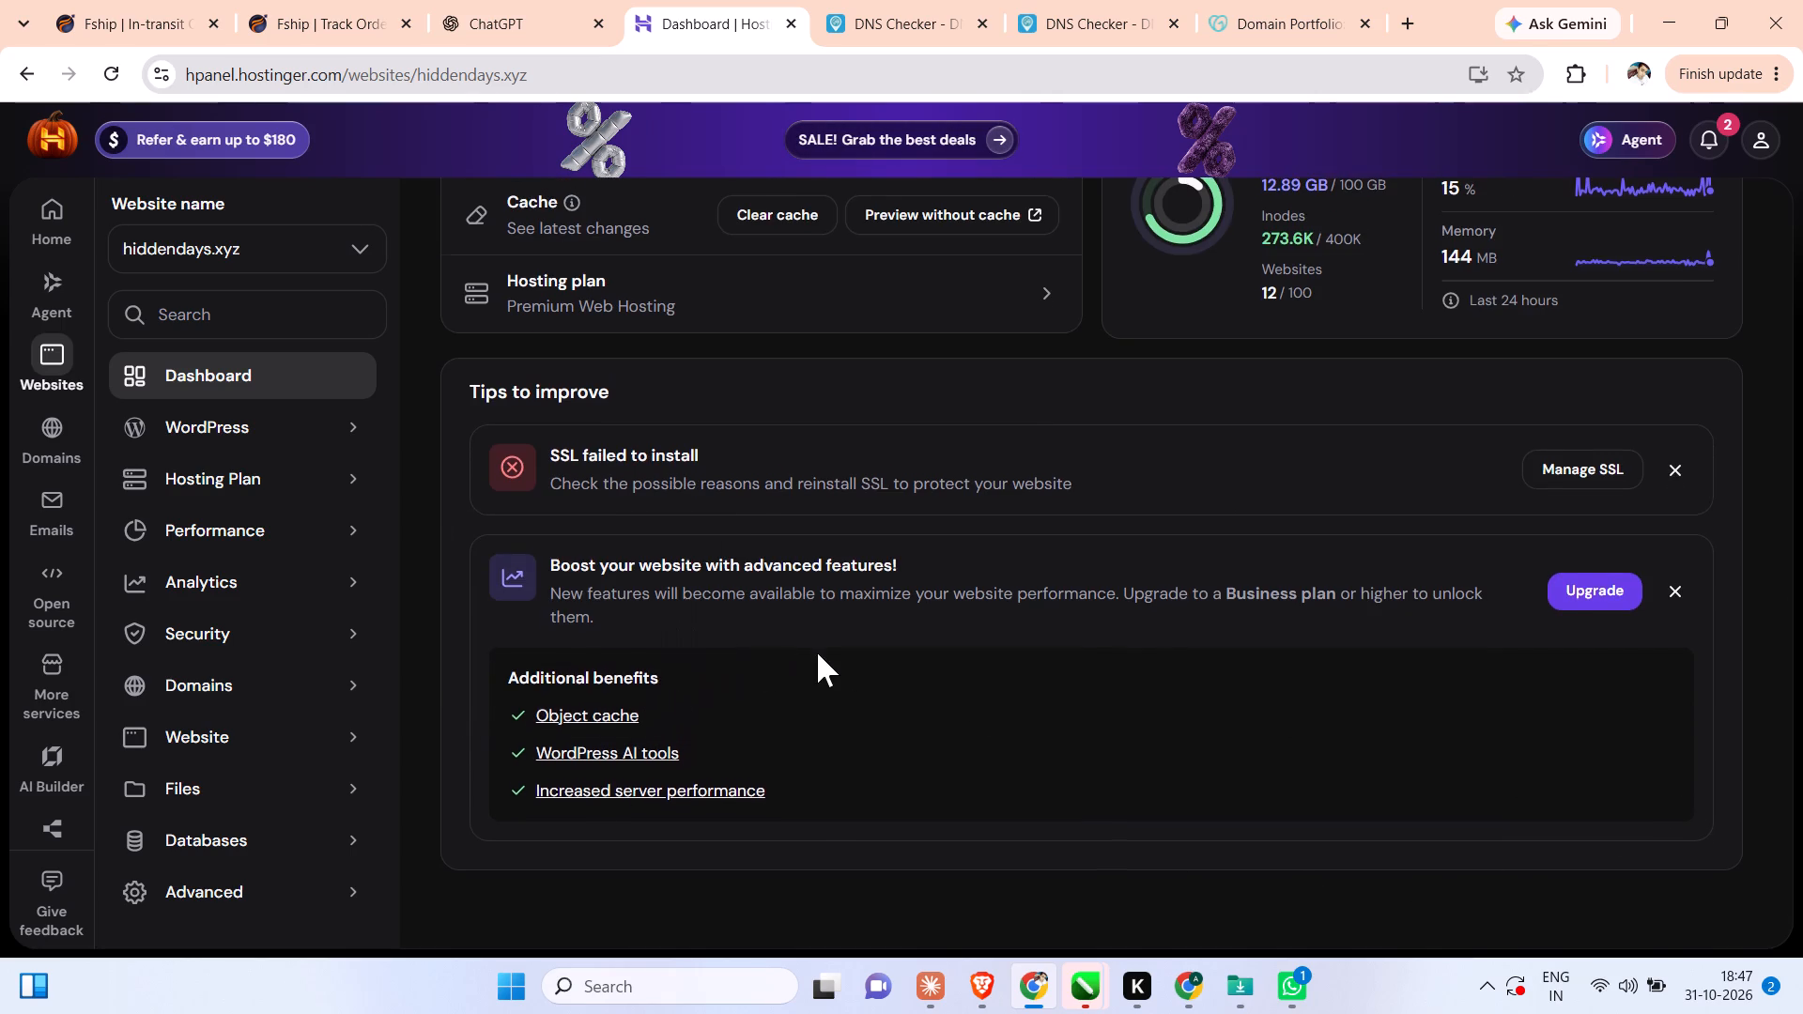
{"action": "scroll", "coordinate": [817, 653], "scroll_direction": "up", "scroll_amount": 3}
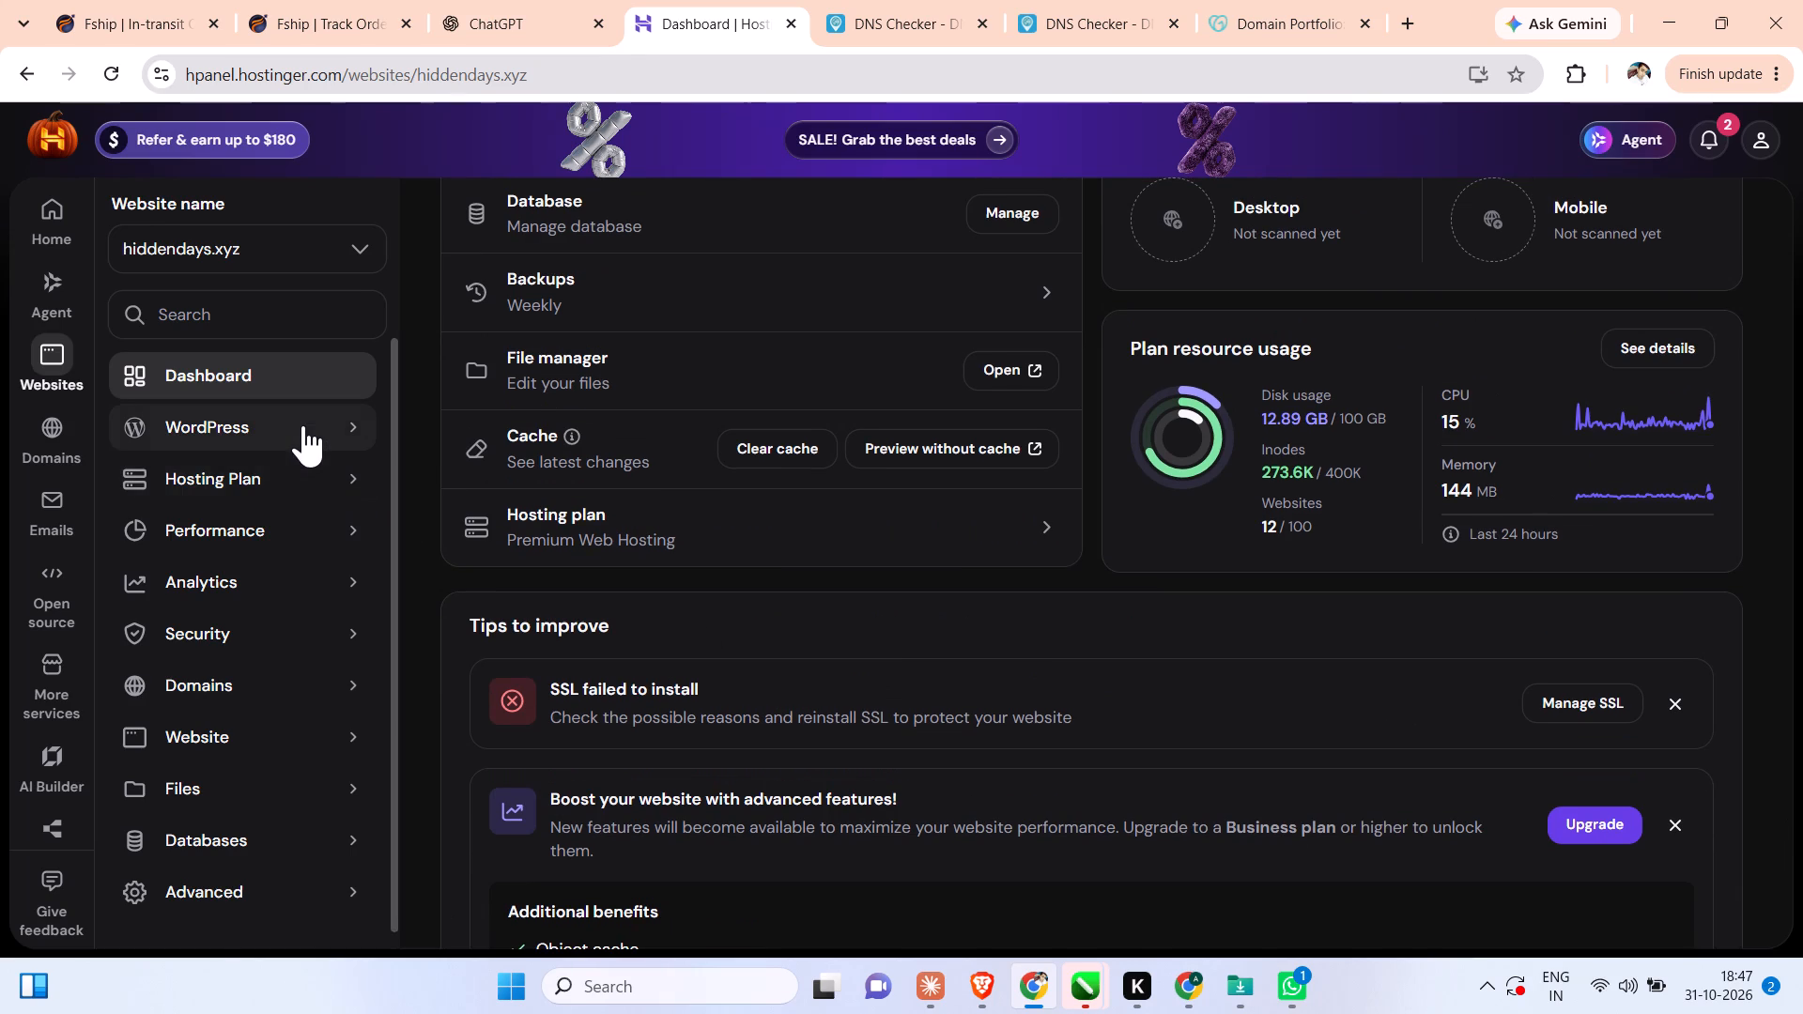
{"action": "left_click", "coordinate": [303, 425]}
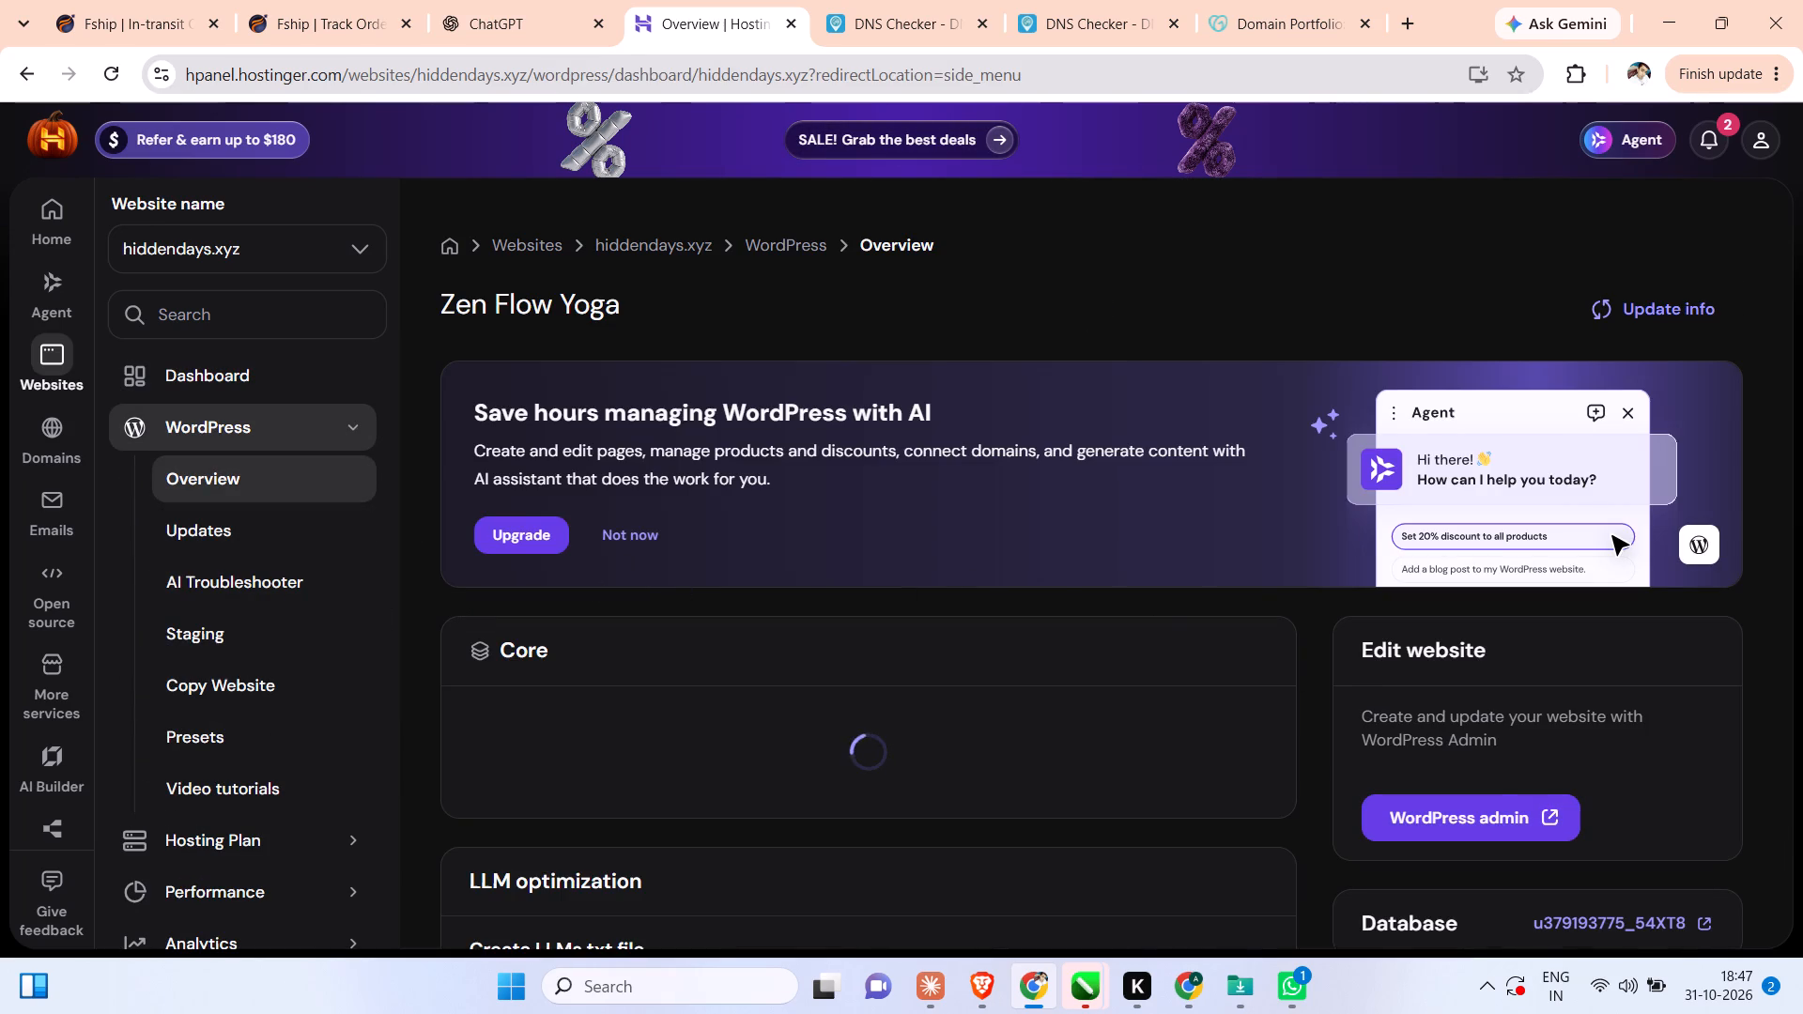
{"action": "scroll", "coordinate": [1506, 788], "scroll_direction": "down", "scroll_amount": 4}
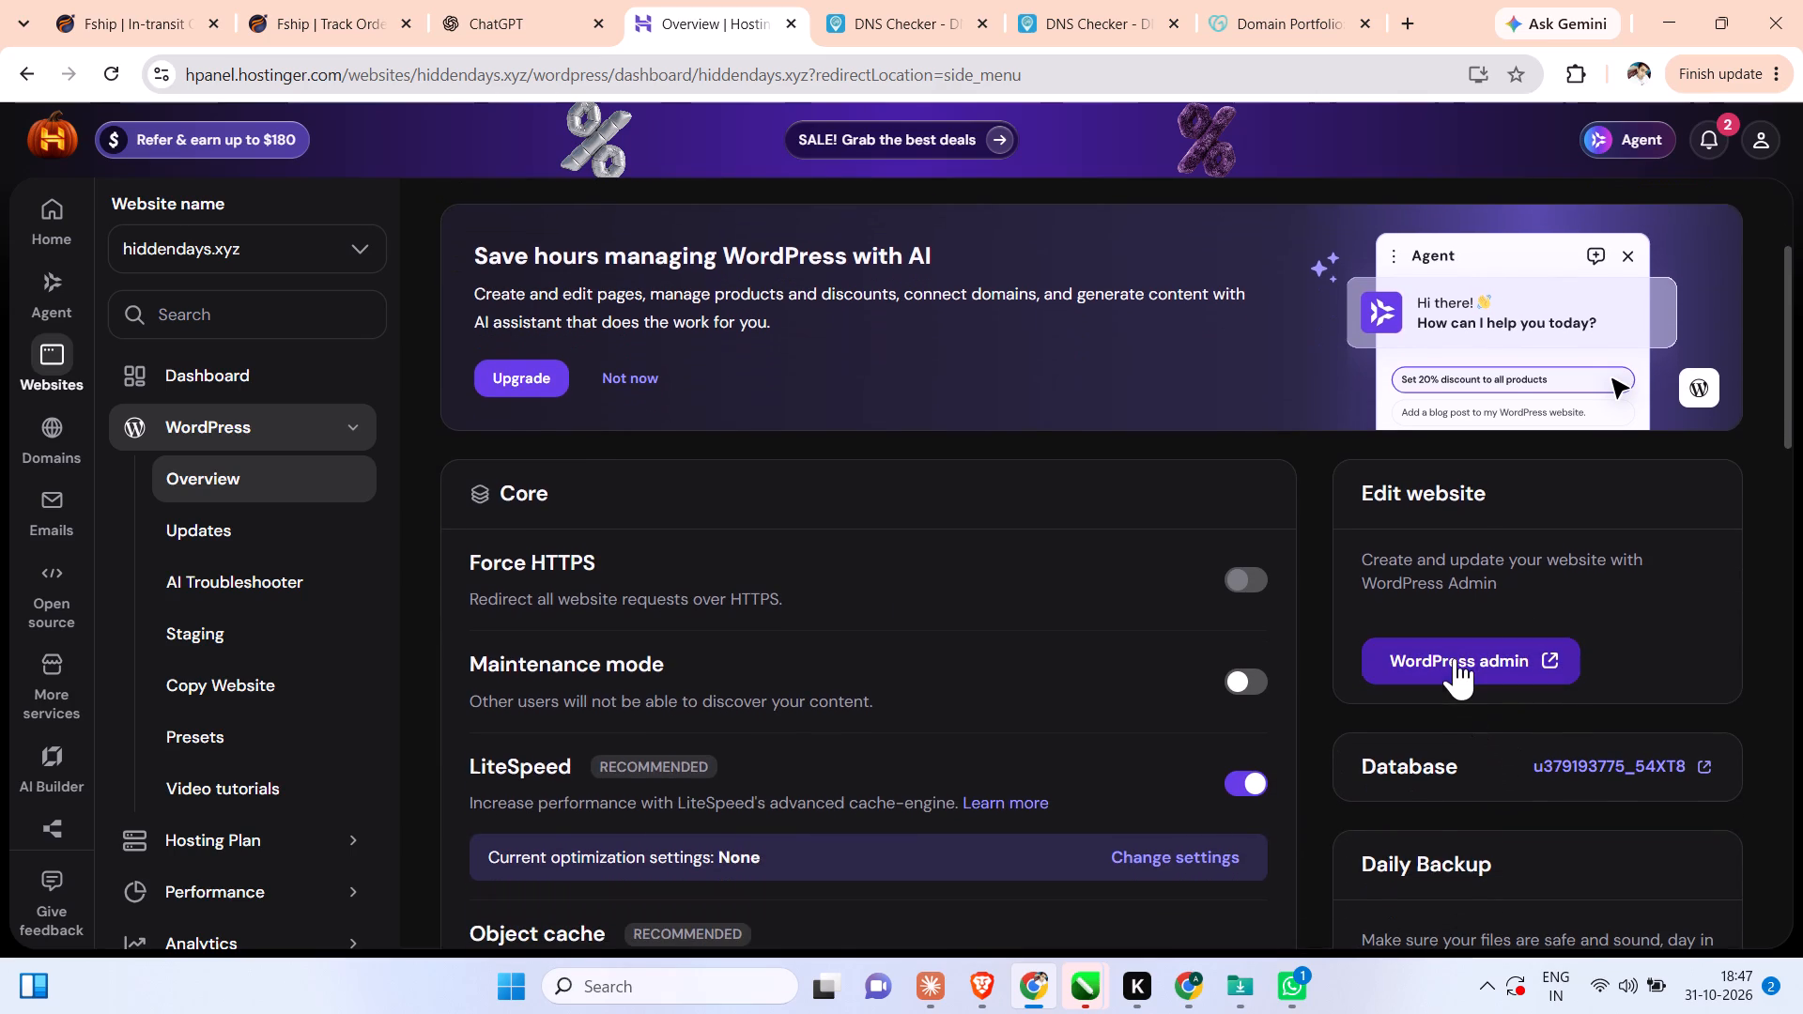
{"action": "left_click", "coordinate": [1455, 658]}
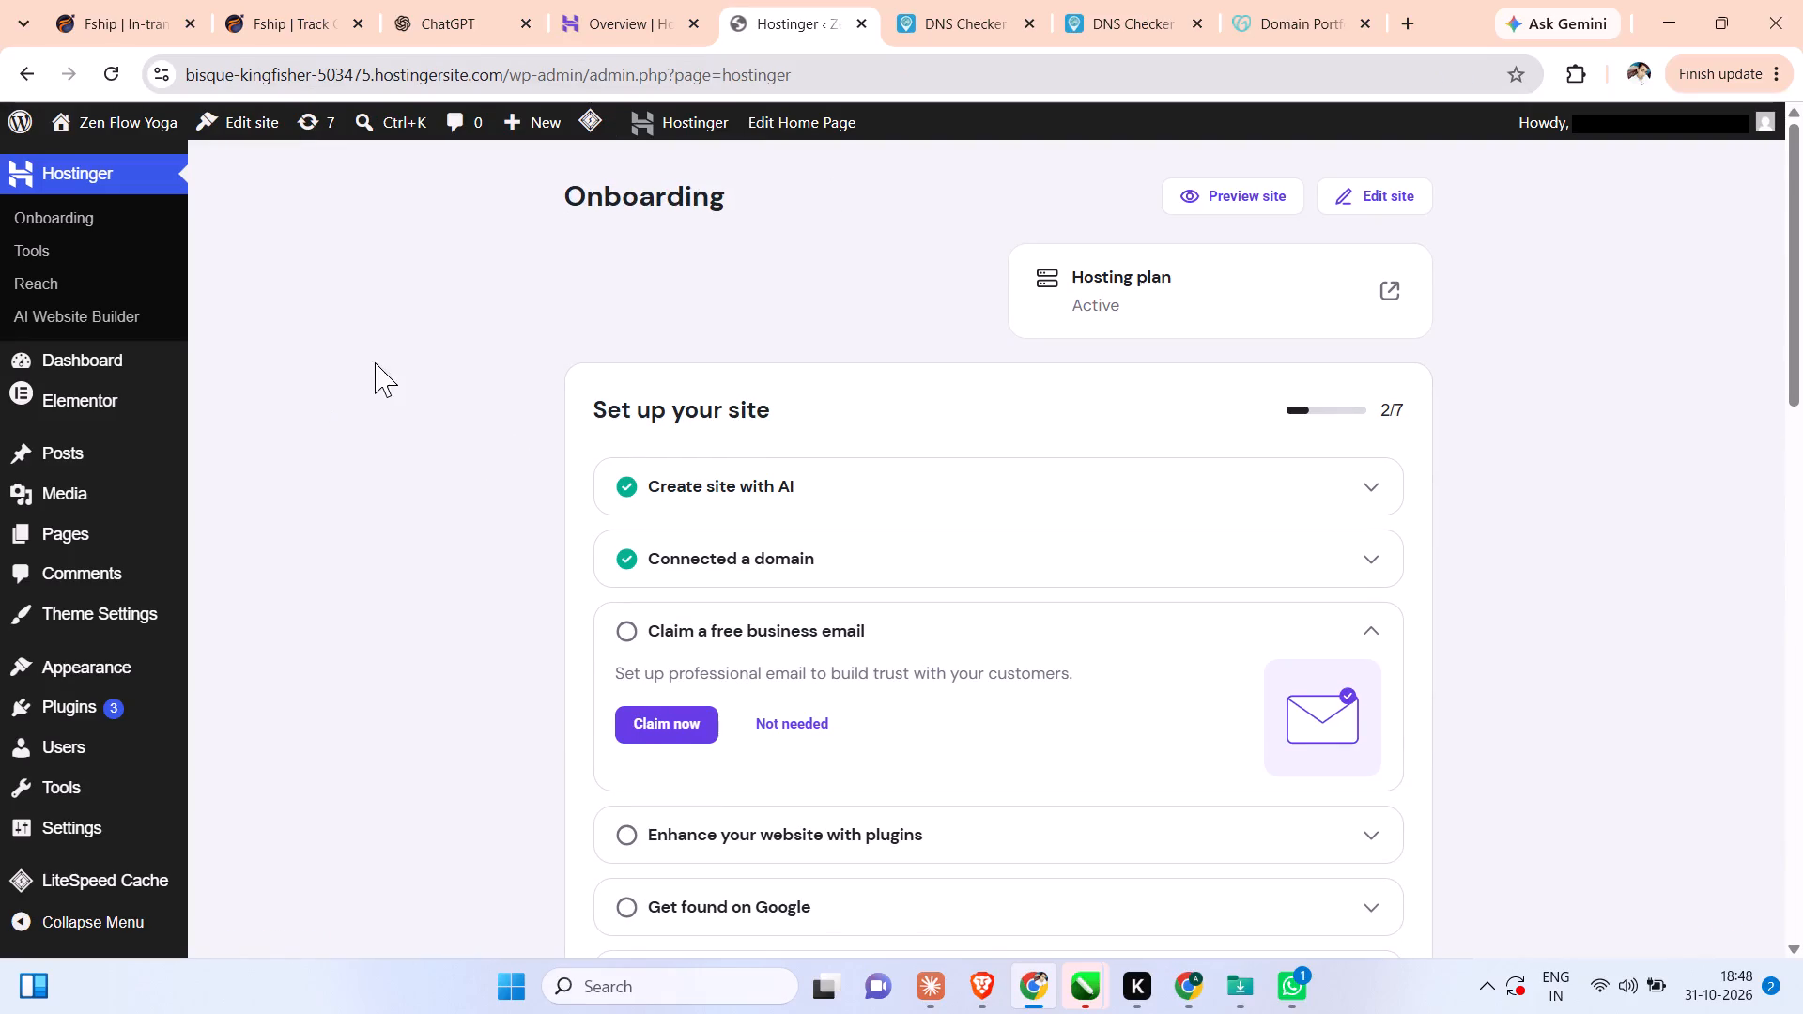
Look over the WordPress onboarding checklist and open the Zen Flow Yoga site in a new tab.
{"action": "scroll", "coordinate": [116, 548], "scroll_direction": "down", "scroll_amount": 6}
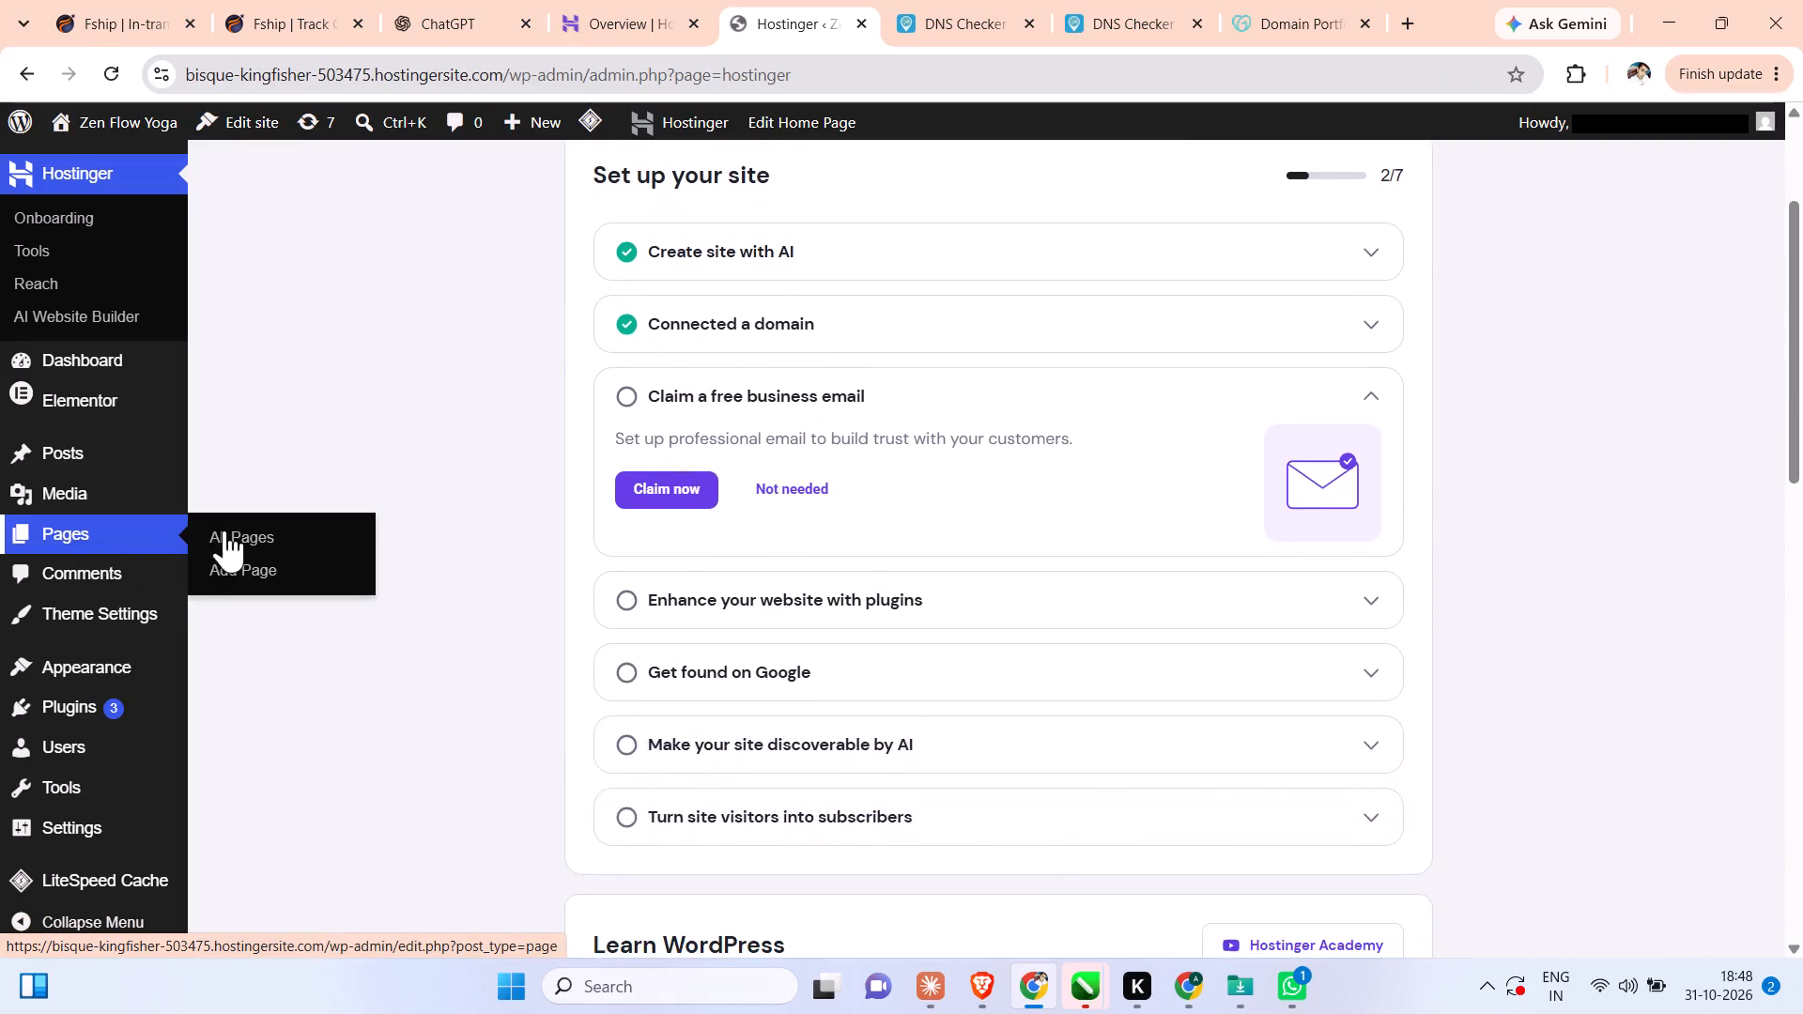
{"action": "scroll", "coordinate": [617, 641], "scroll_direction": "down", "scroll_amount": 3}
{"action": "scroll", "coordinate": [424, 487], "scroll_direction": "up", "scroll_amount": 9}
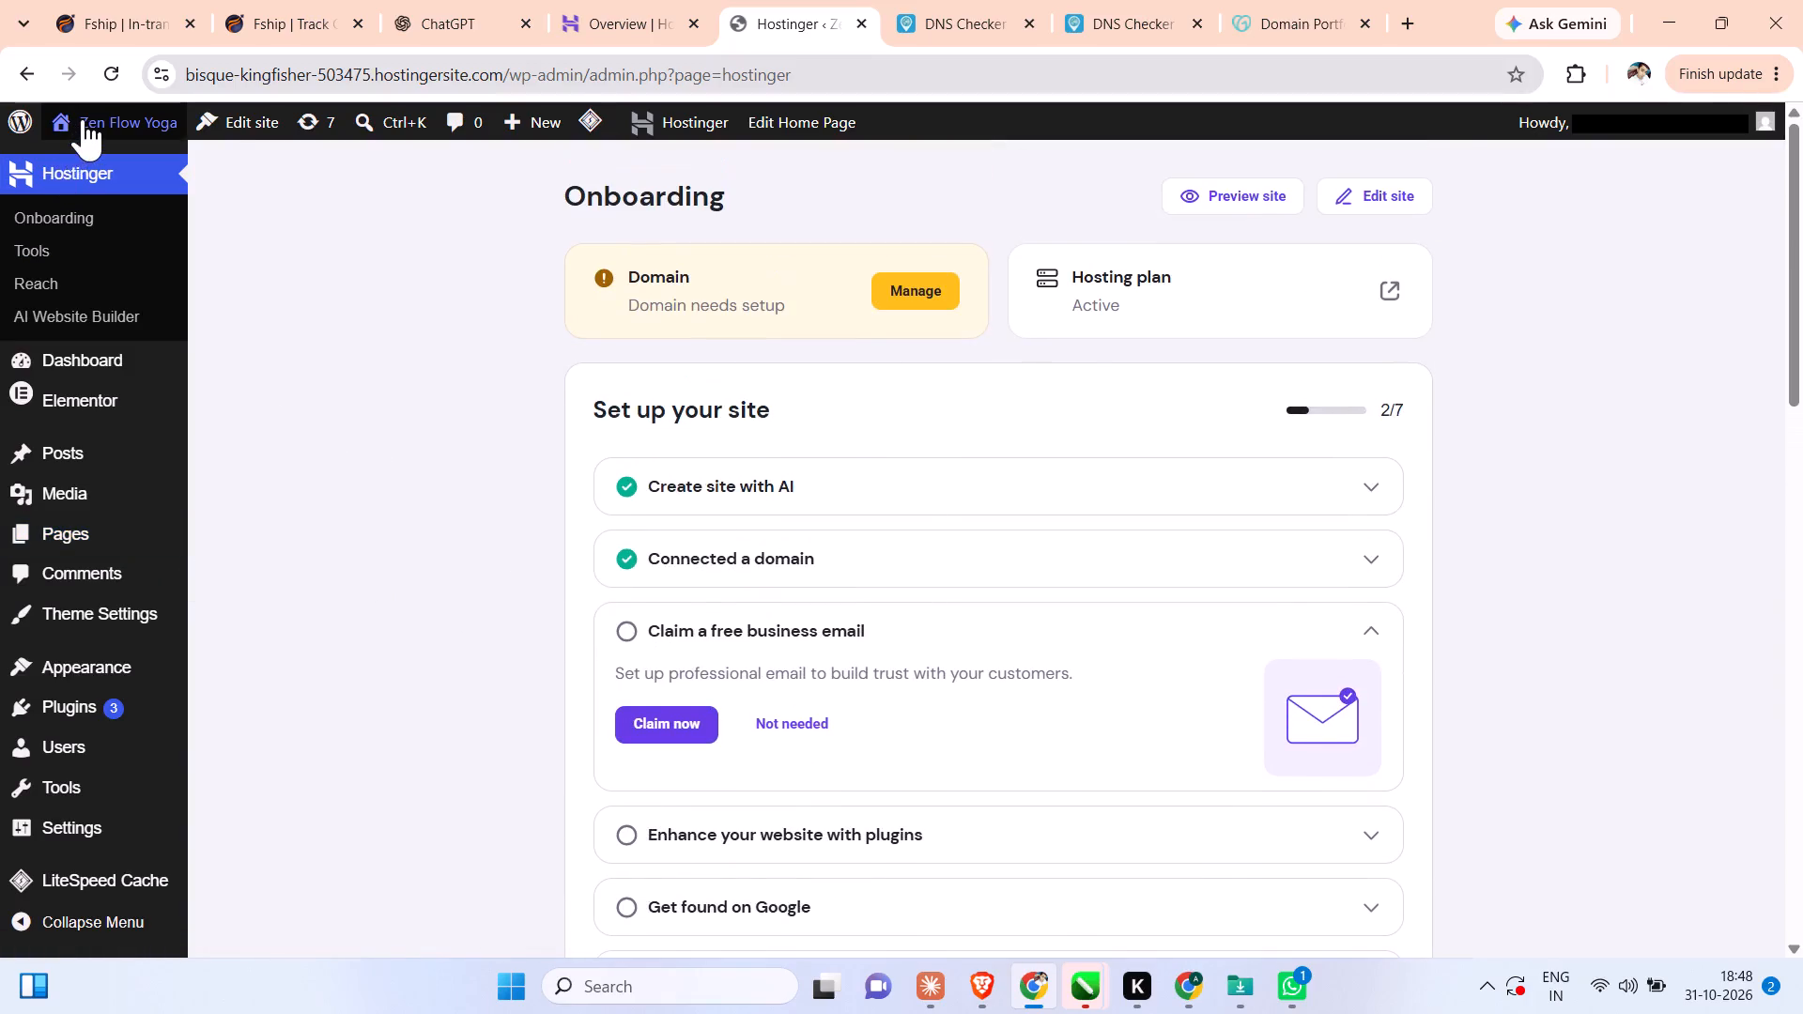
{"action": "left_click", "coordinate": [83, 119], "text": "ctrl"}
{"action": "left_click", "coordinate": [859, 3]}
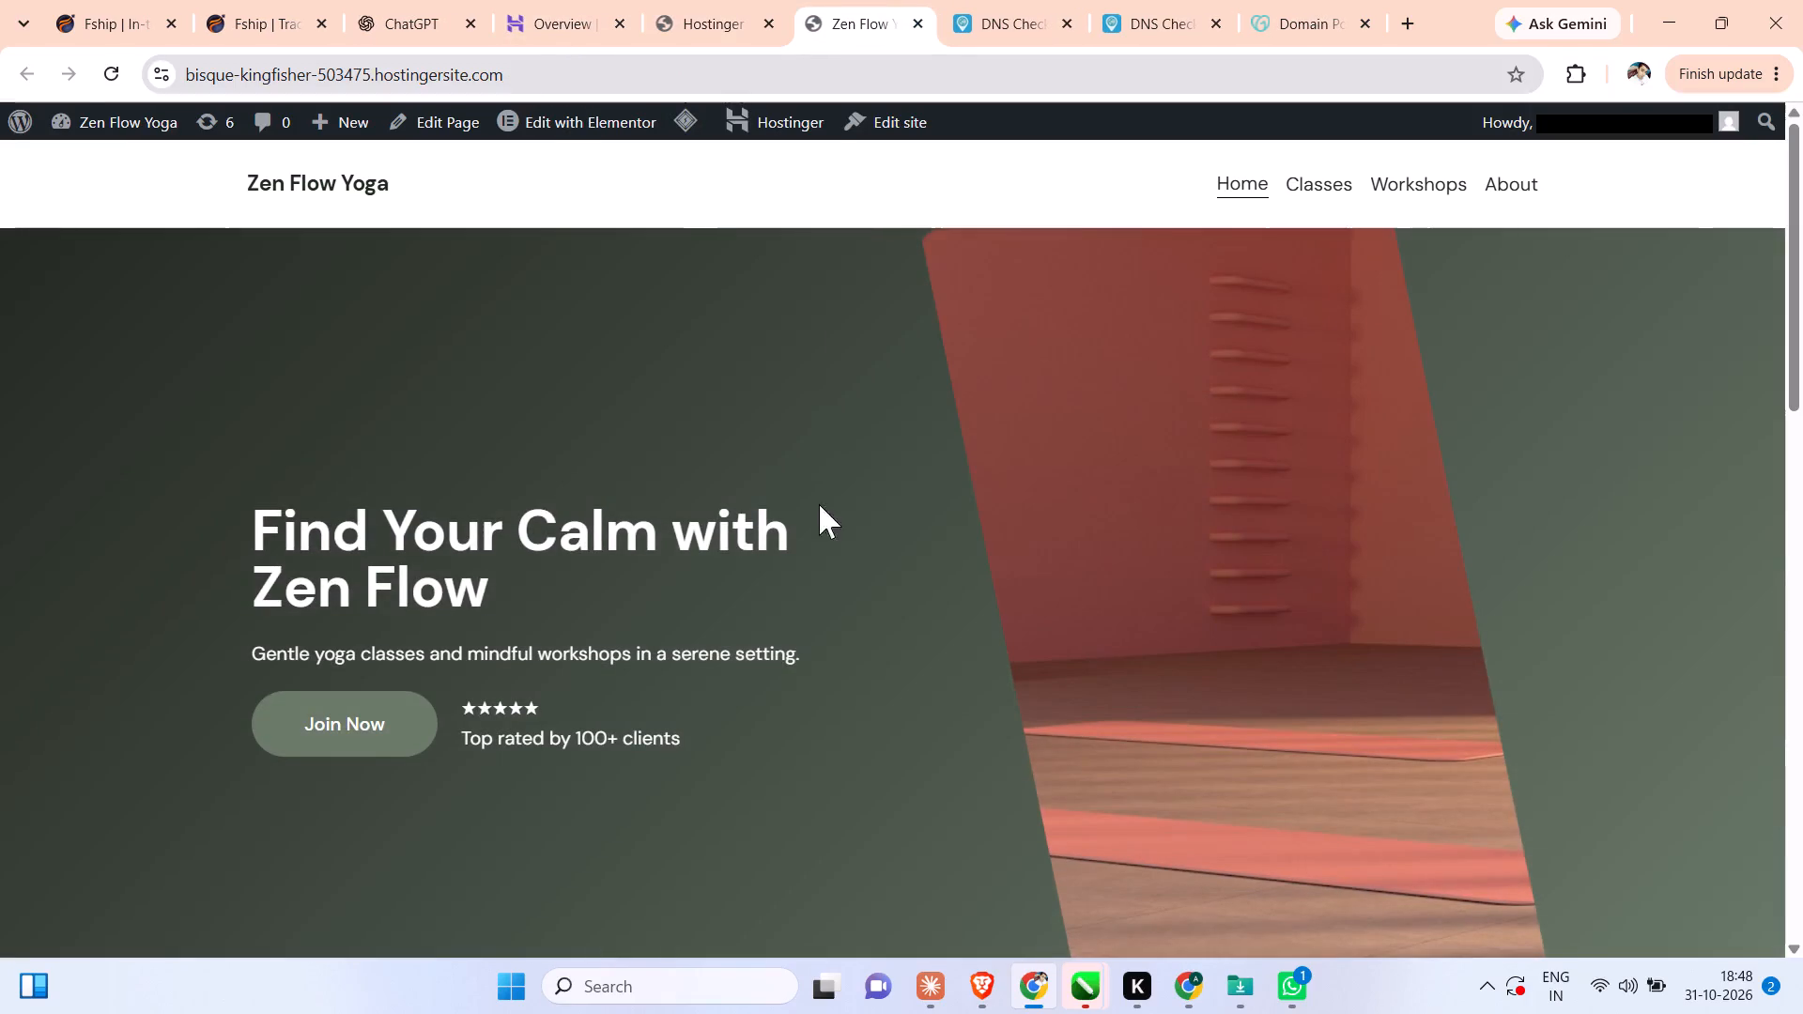
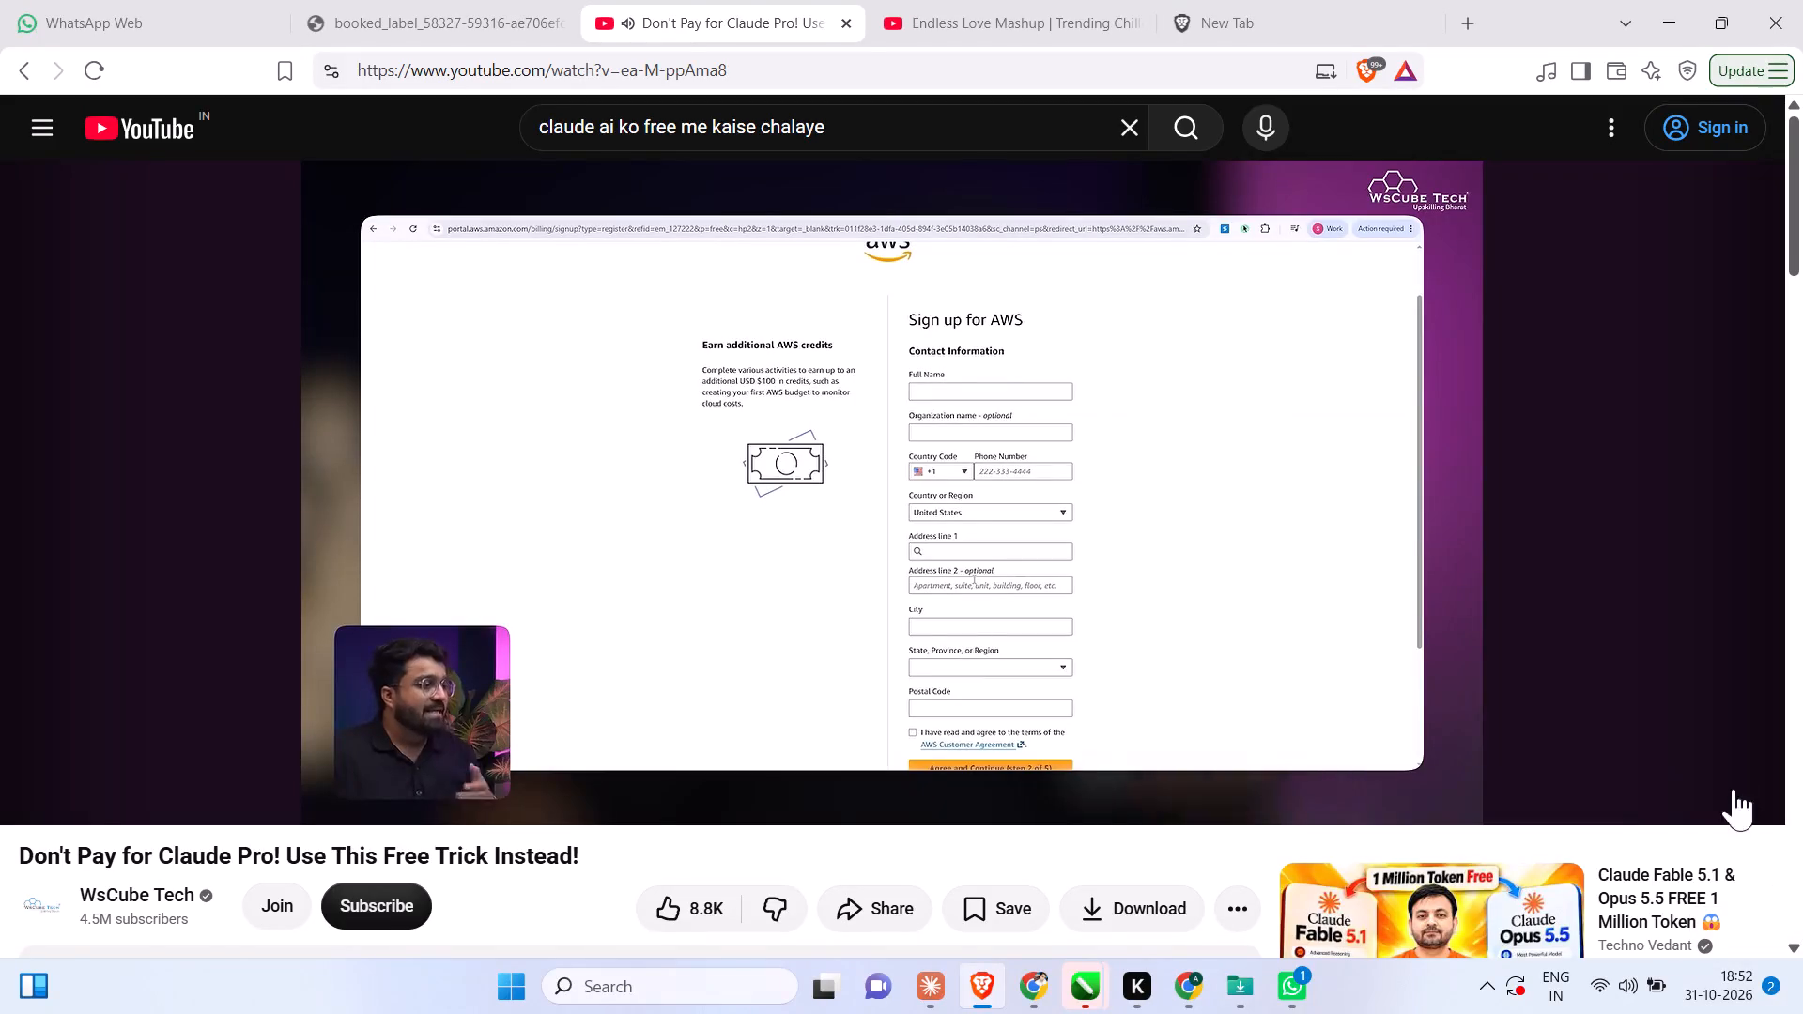
Switch the playing WsCube Tech video about using Claude for free to full screen.
{"action": "left_click", "coordinate": [1743, 789]}
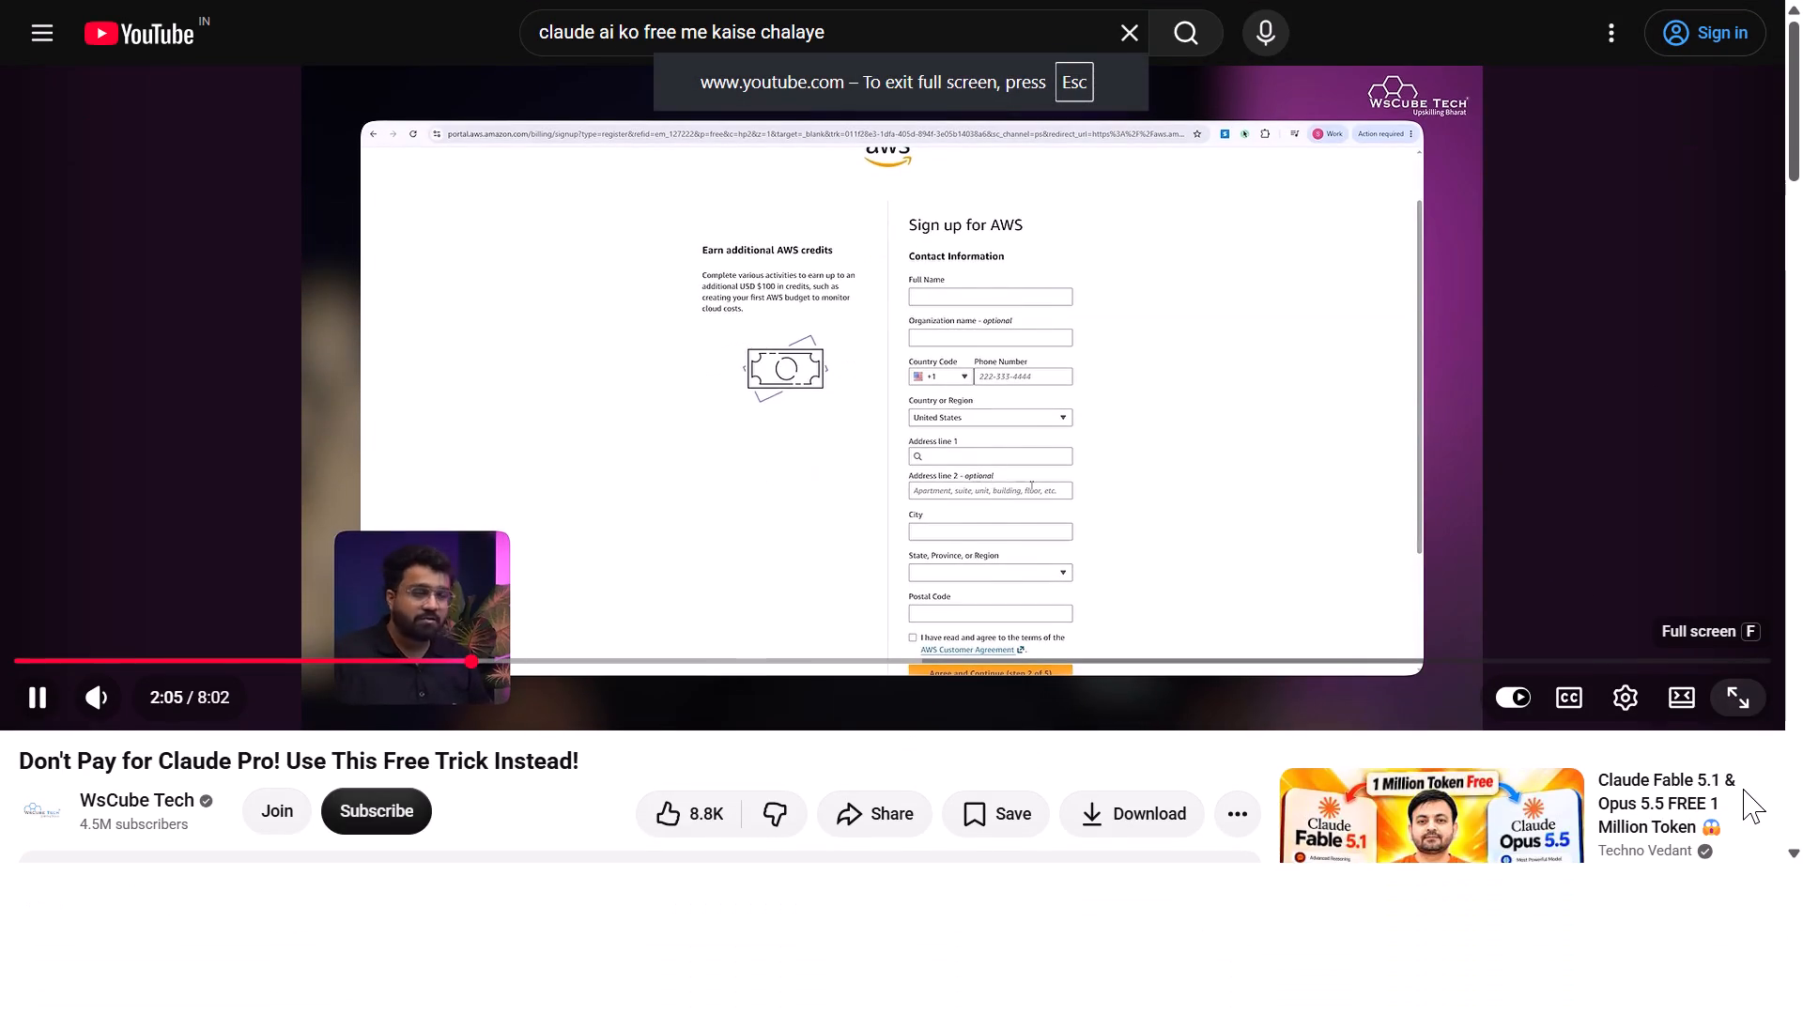
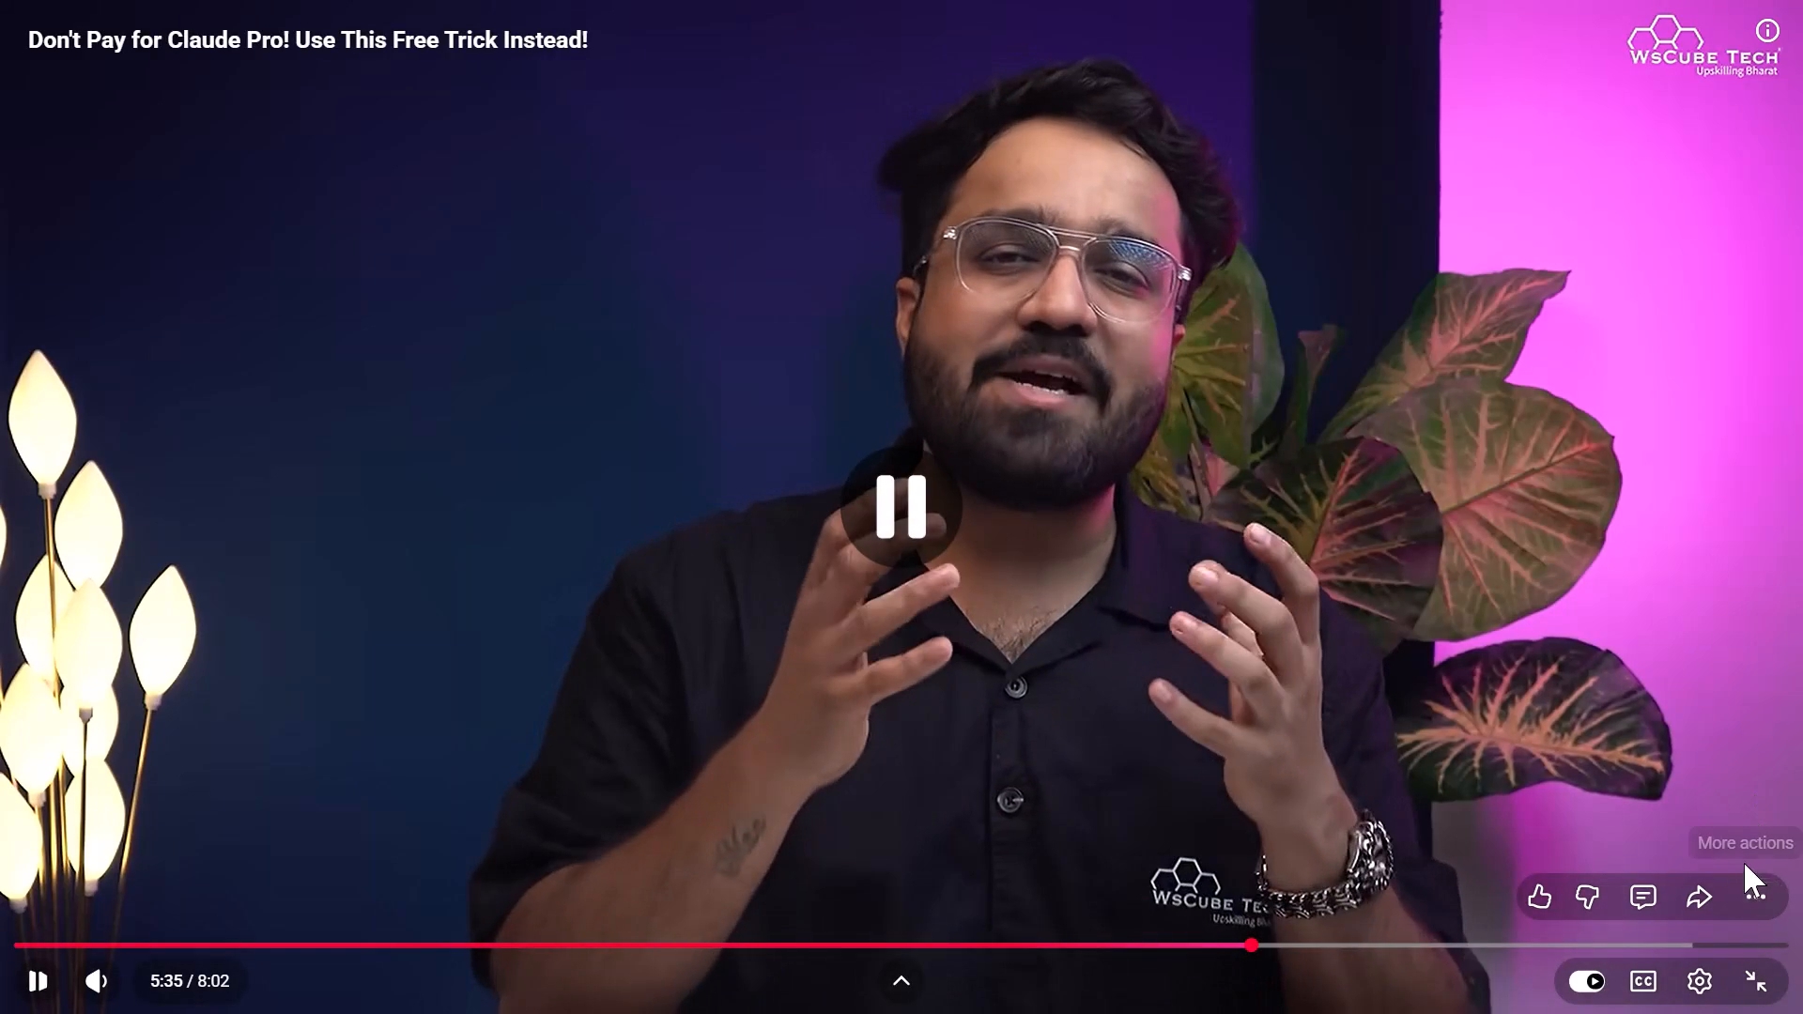
Skip ahead to about 5:56 in the full-screen video about using Claude for free.
{"action": "left_click", "coordinate": [1697, 782]}
{"action": "left_click", "coordinate": [1326, 936]}
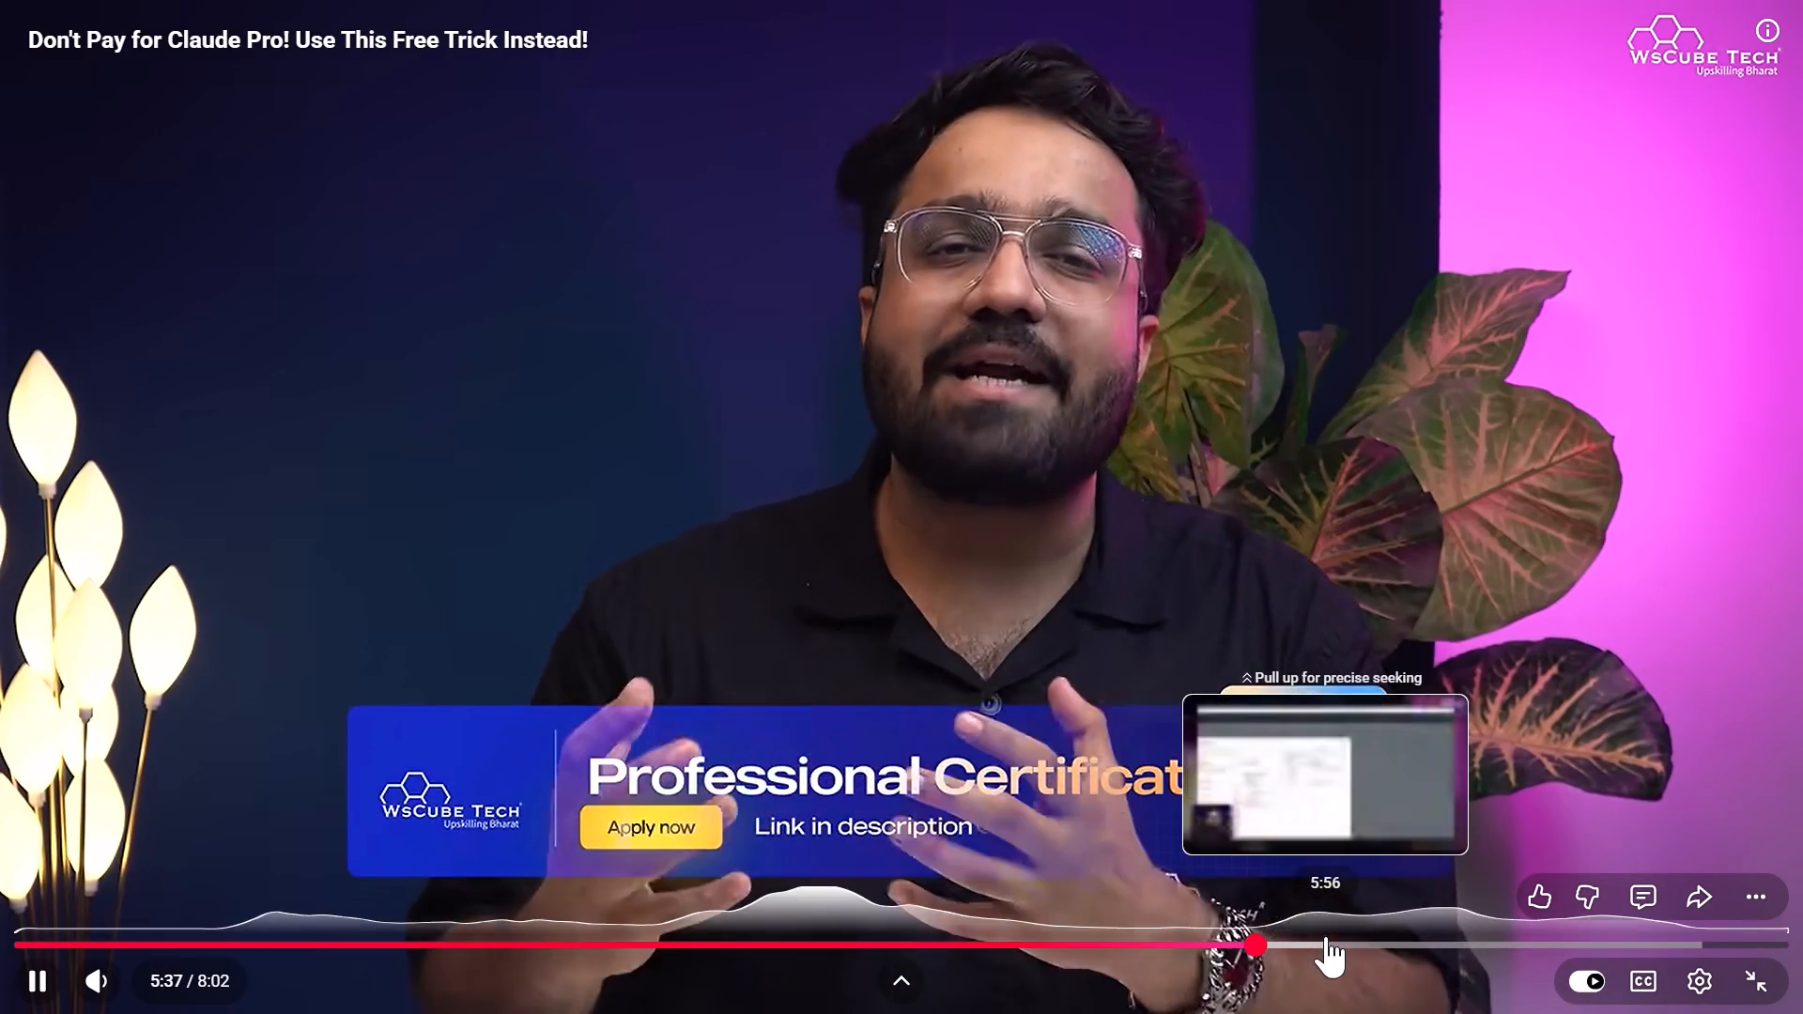
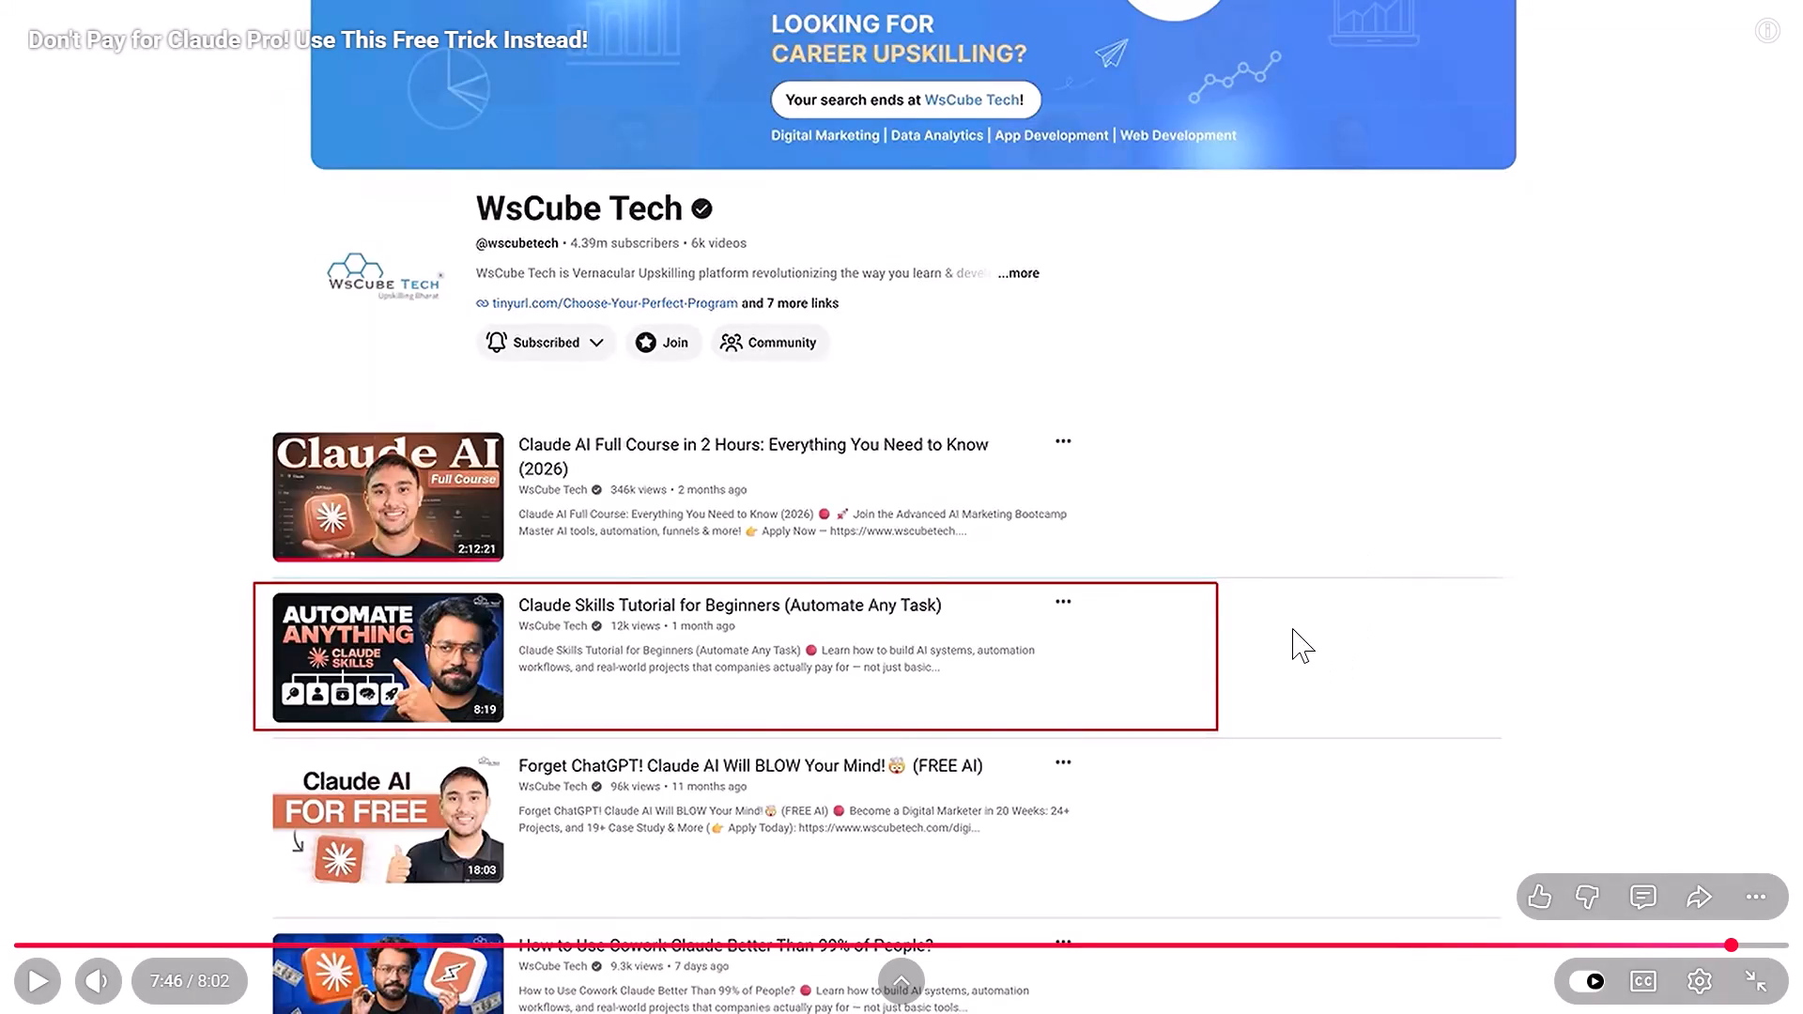
Leave the full-screen video, switch to Chrome and reload the Zen Flow Yoga site on its temporary Hostinger address.
{"action": "key", "text": "Escape"}
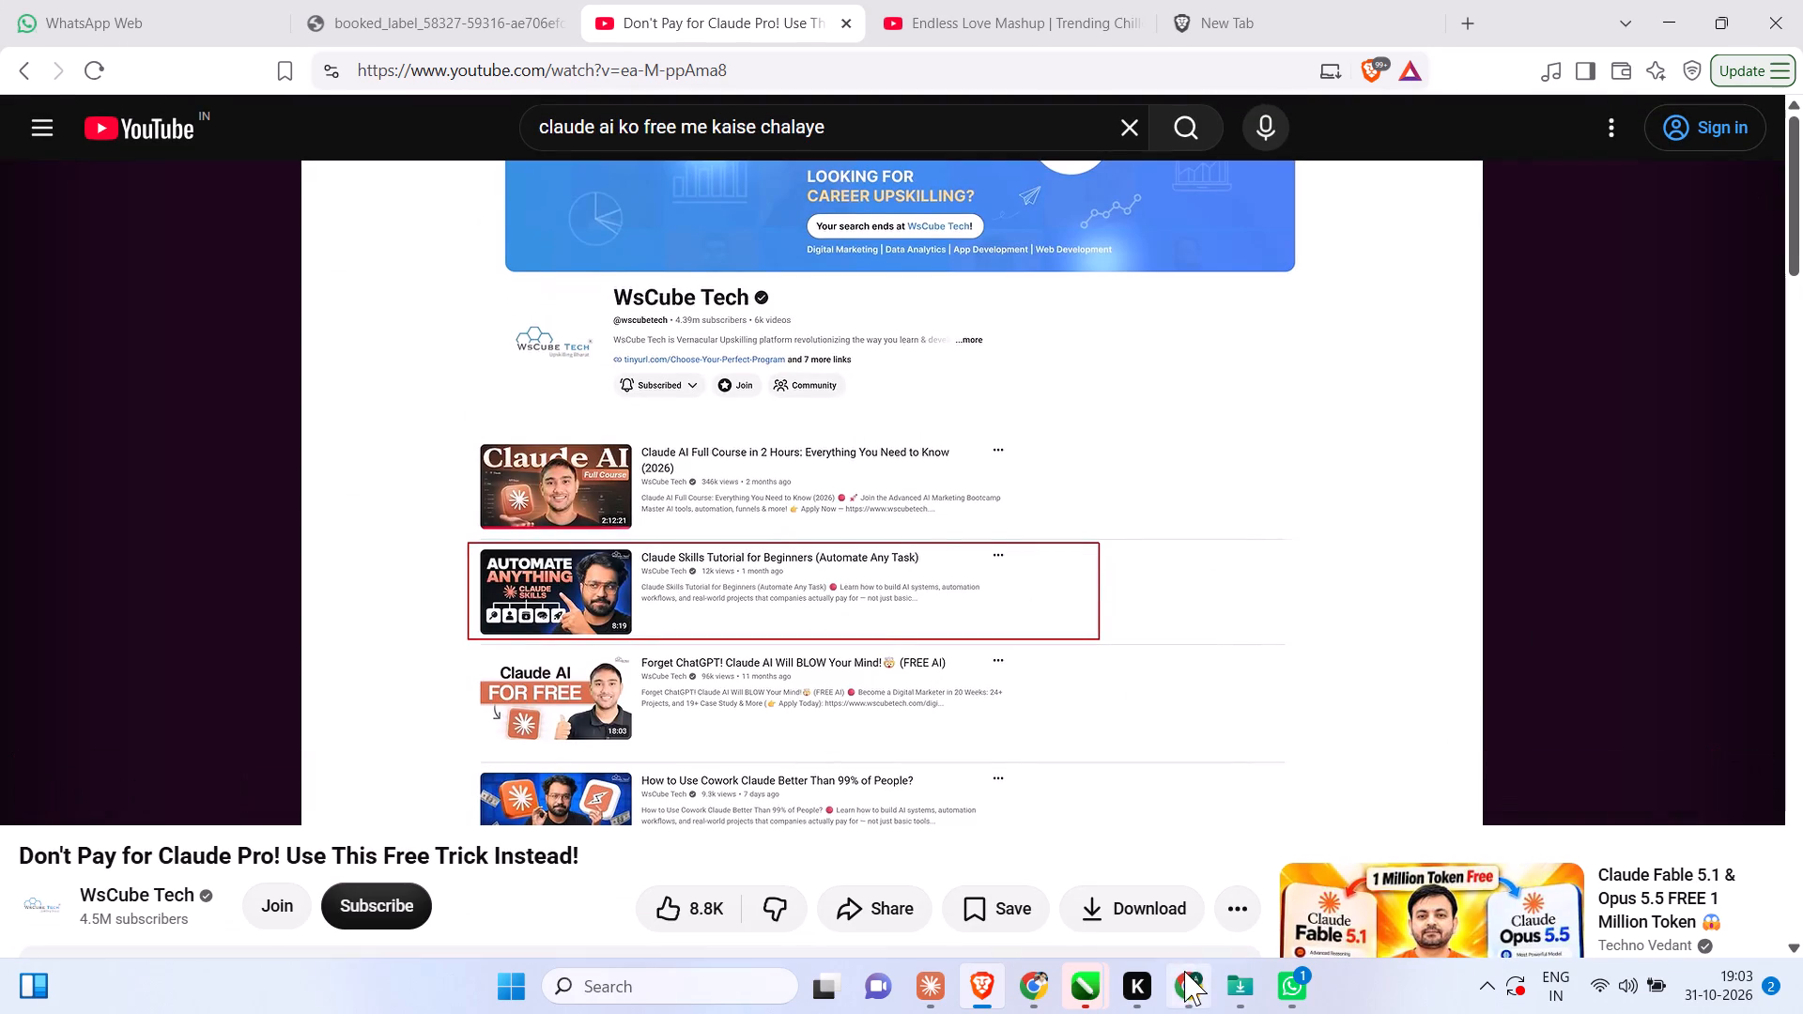
{"action": "left_click", "coordinate": [1041, 979]}
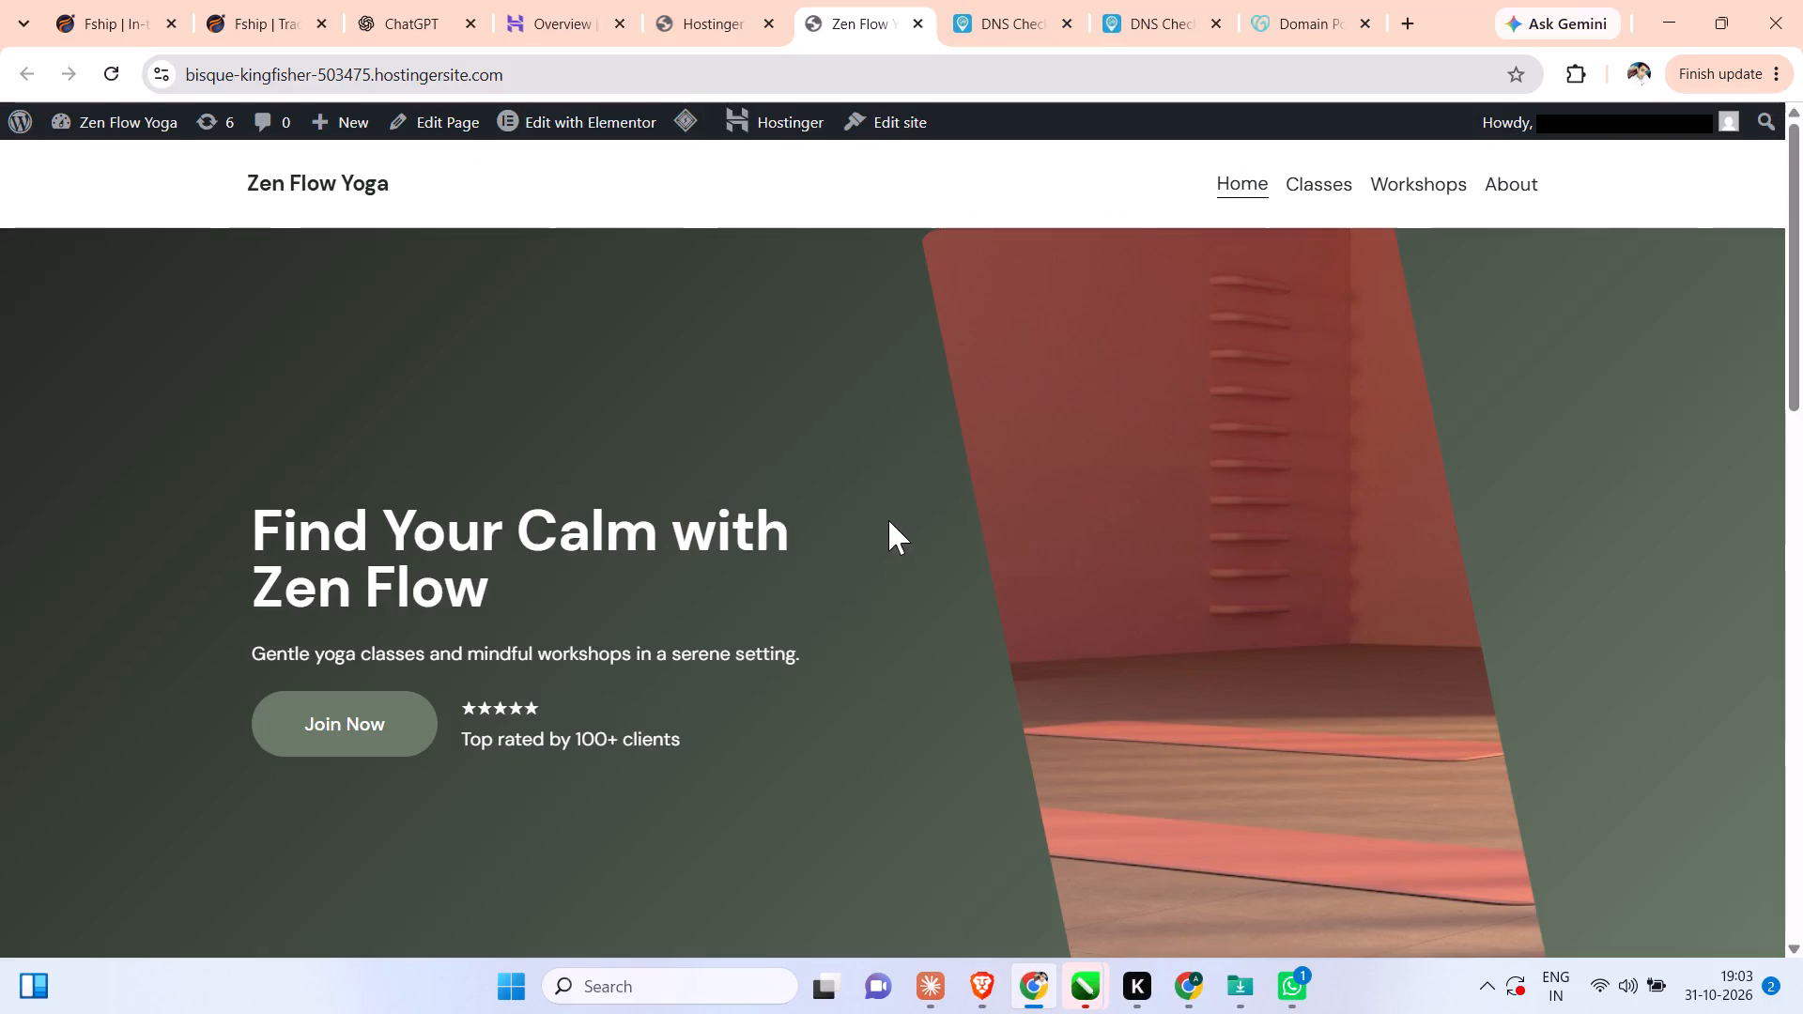
{"action": "left_click", "coordinate": [96, 80]}
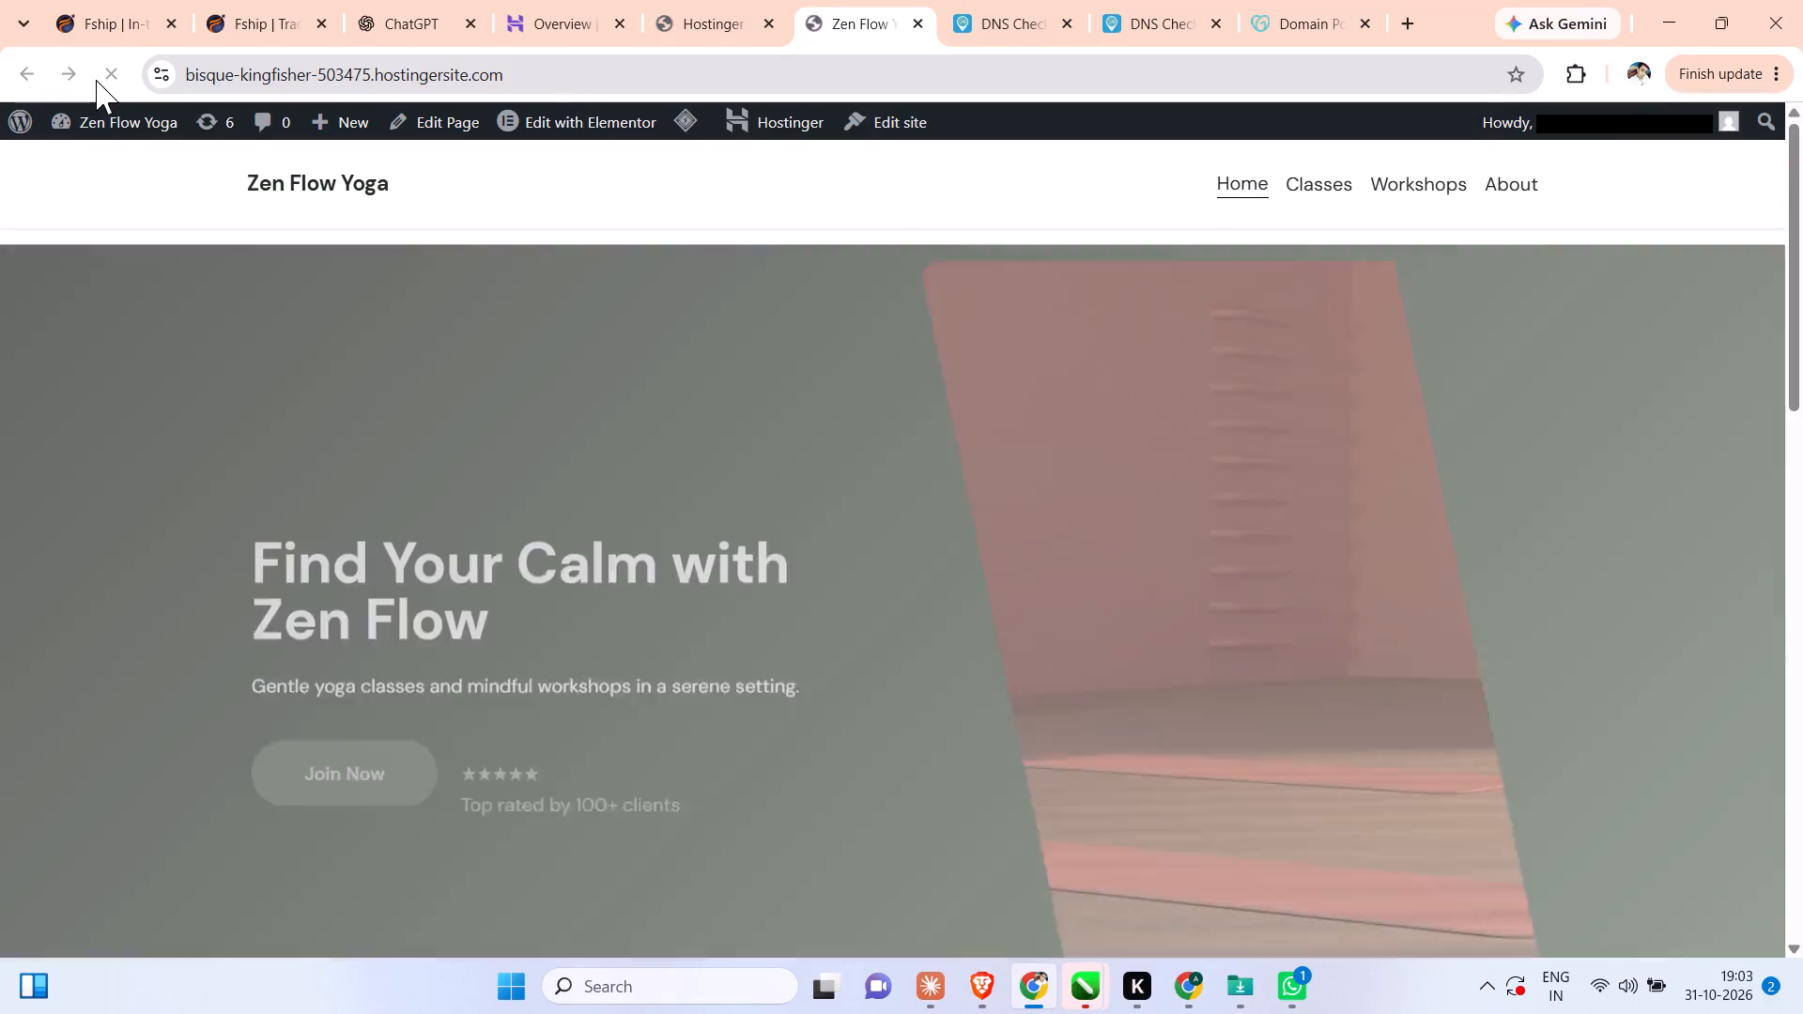
Open the Hostinger dashboard for hiddendays.xyz from the WordPress onboarding page's domain setup, glance at its GoDaddy nameservers page, and dismiss the Agent promotion.
{"action": "left_click", "coordinate": [671, 19]}
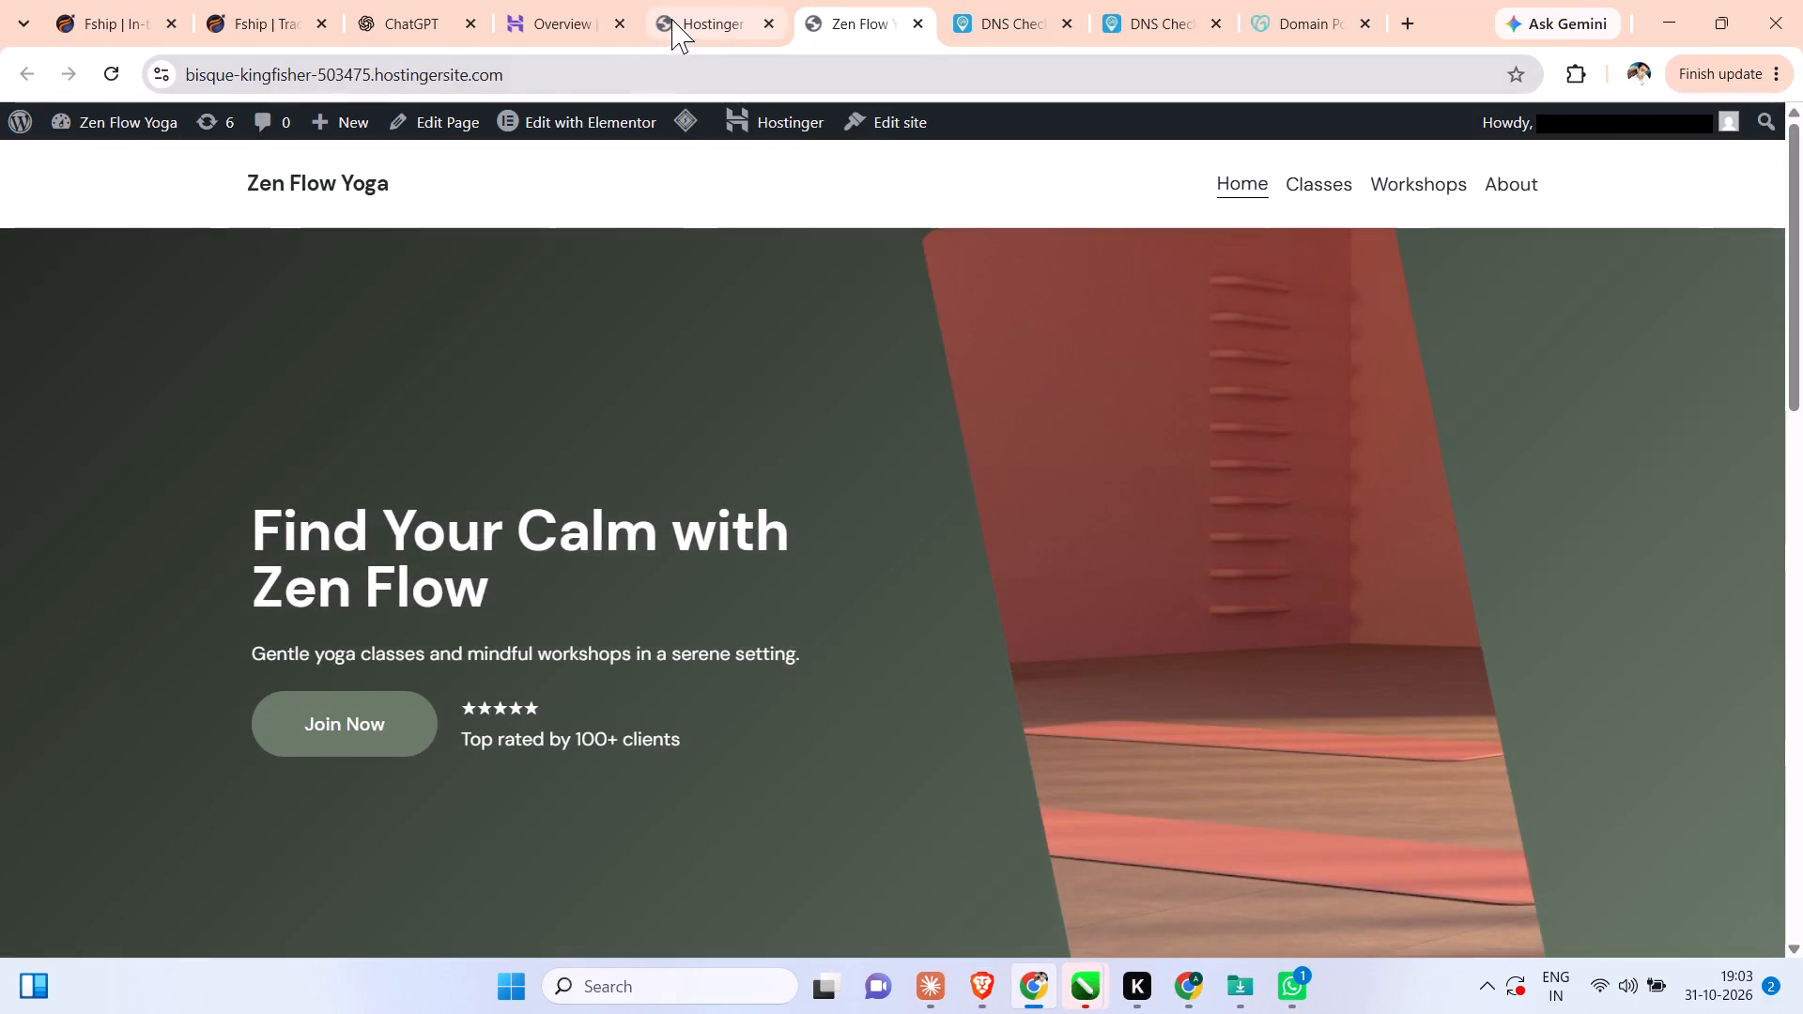
{"action": "scroll", "coordinate": [887, 307], "scroll_direction": "up", "scroll_amount": 2}
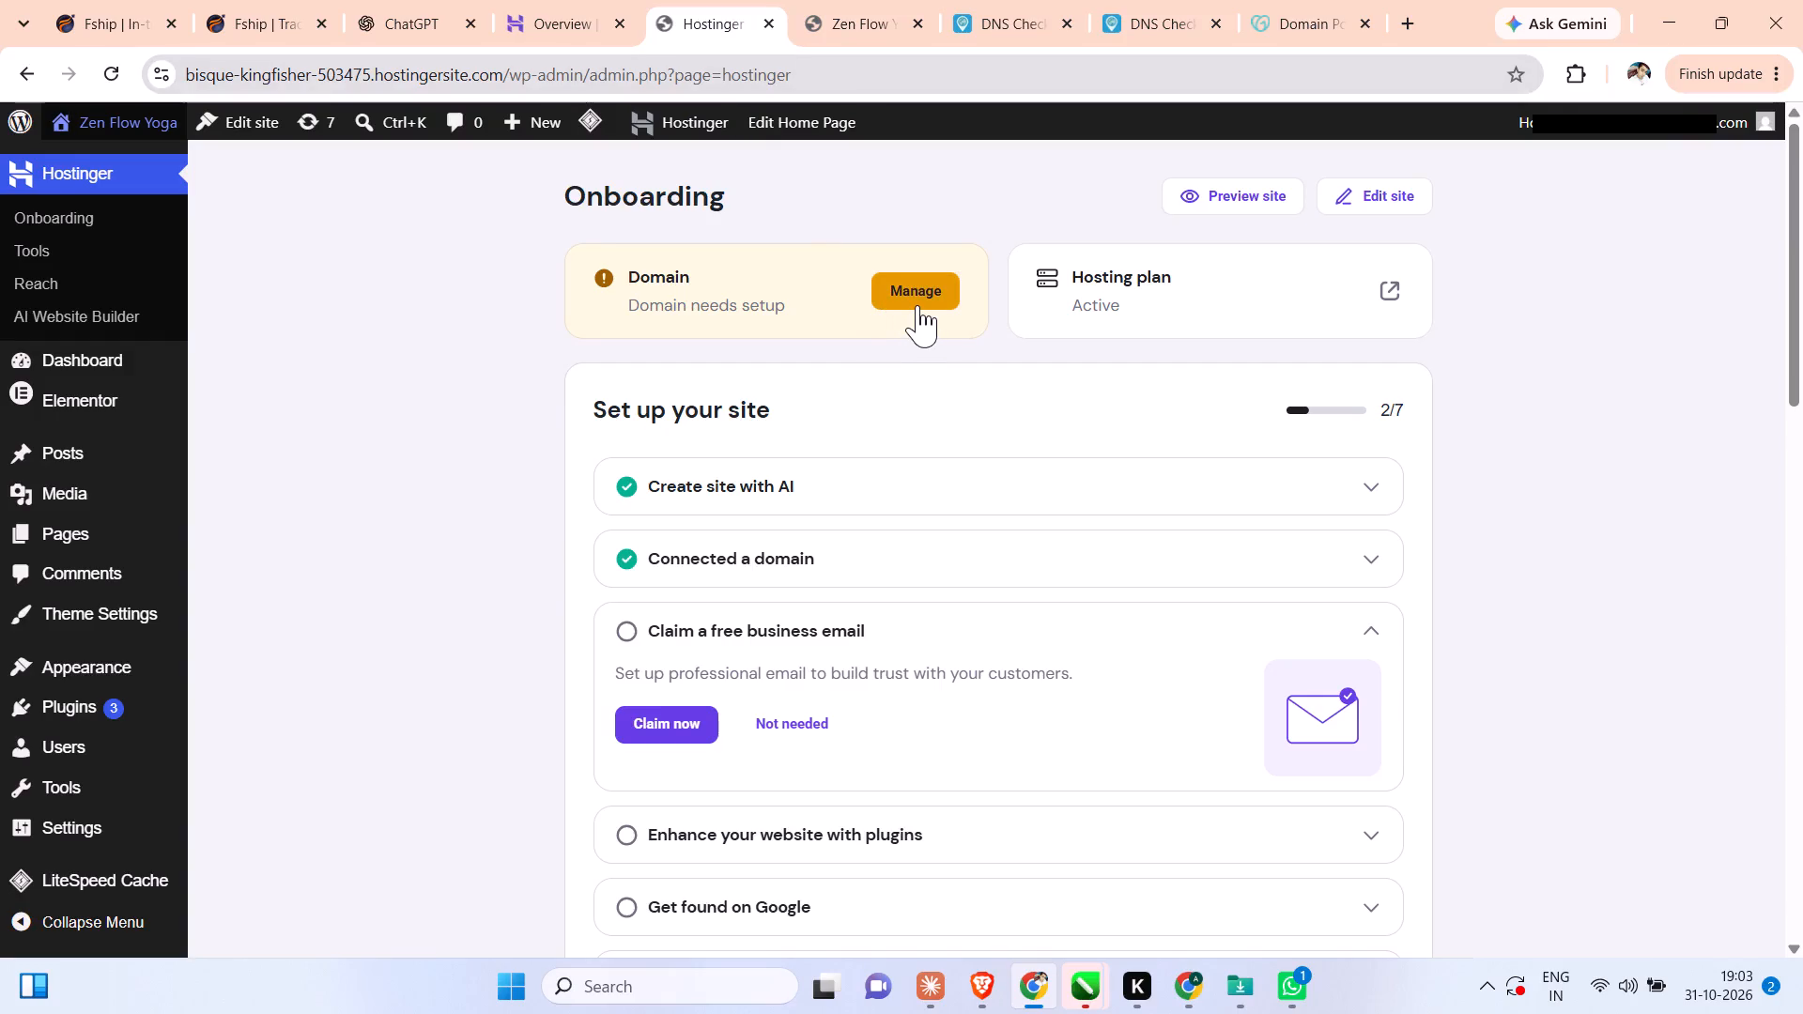
{"action": "left_click", "coordinate": [917, 305]}
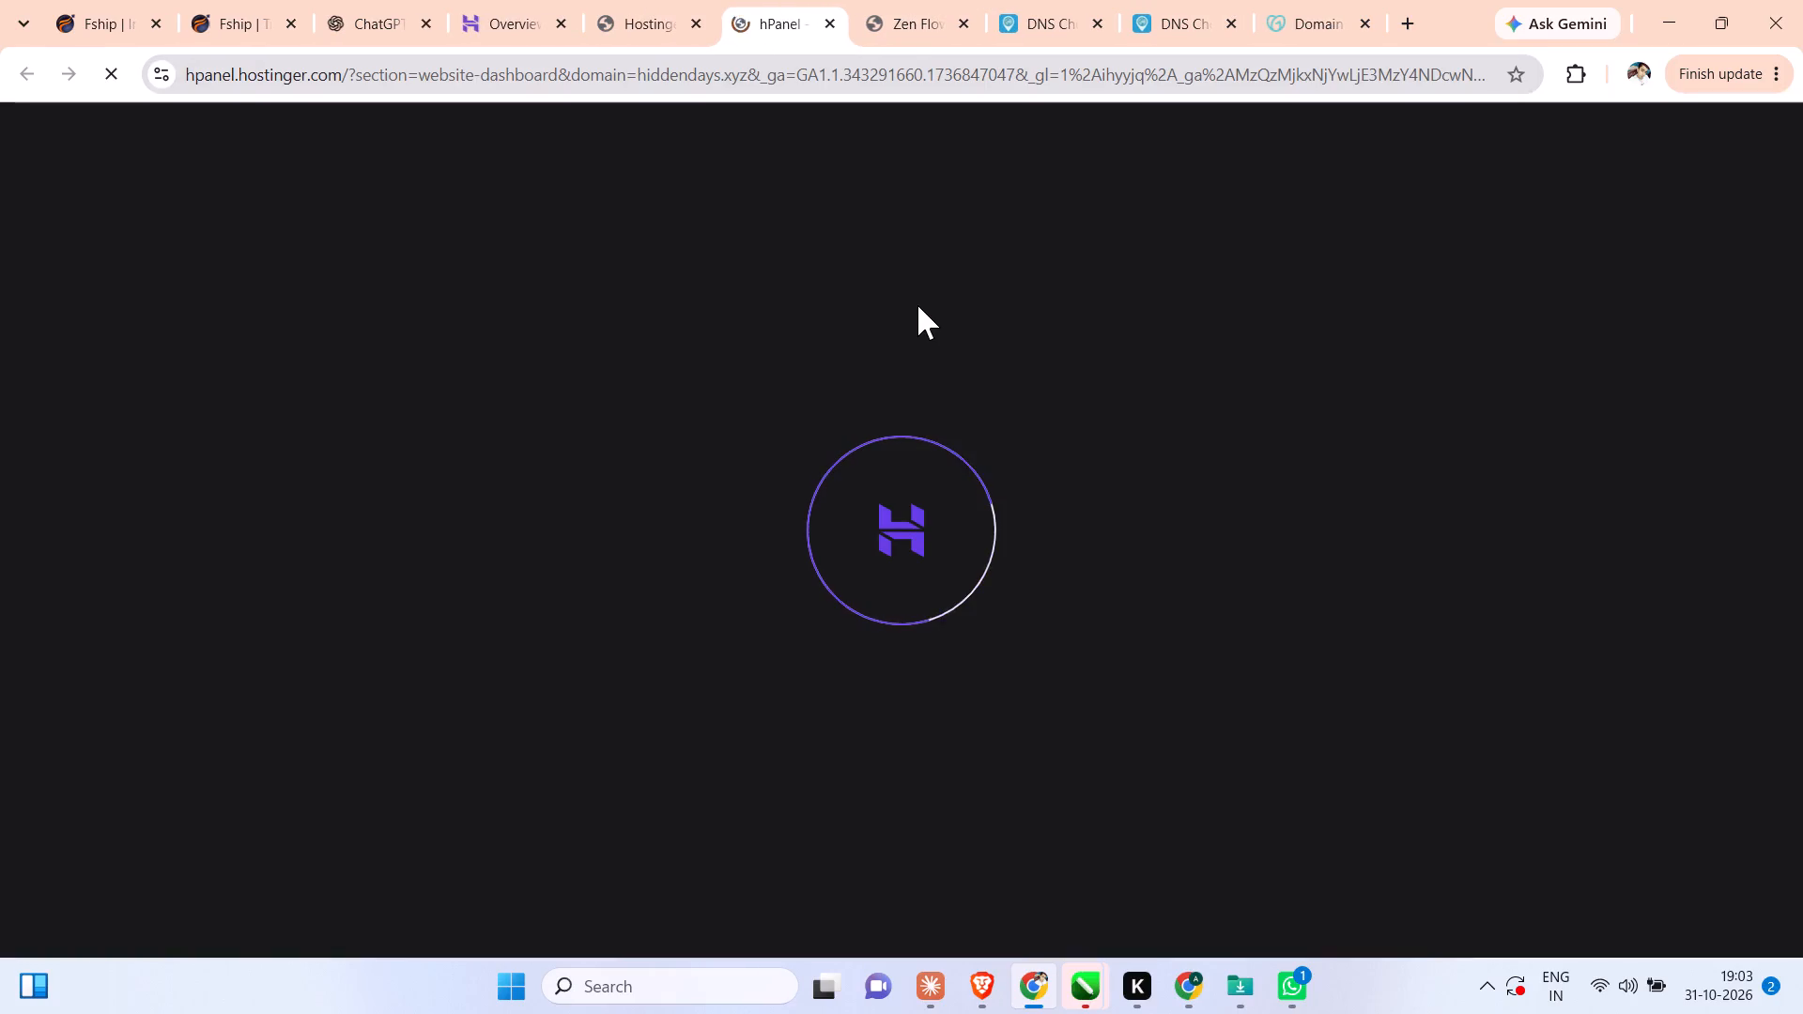
{"action": "left_click", "coordinate": [1295, 20]}
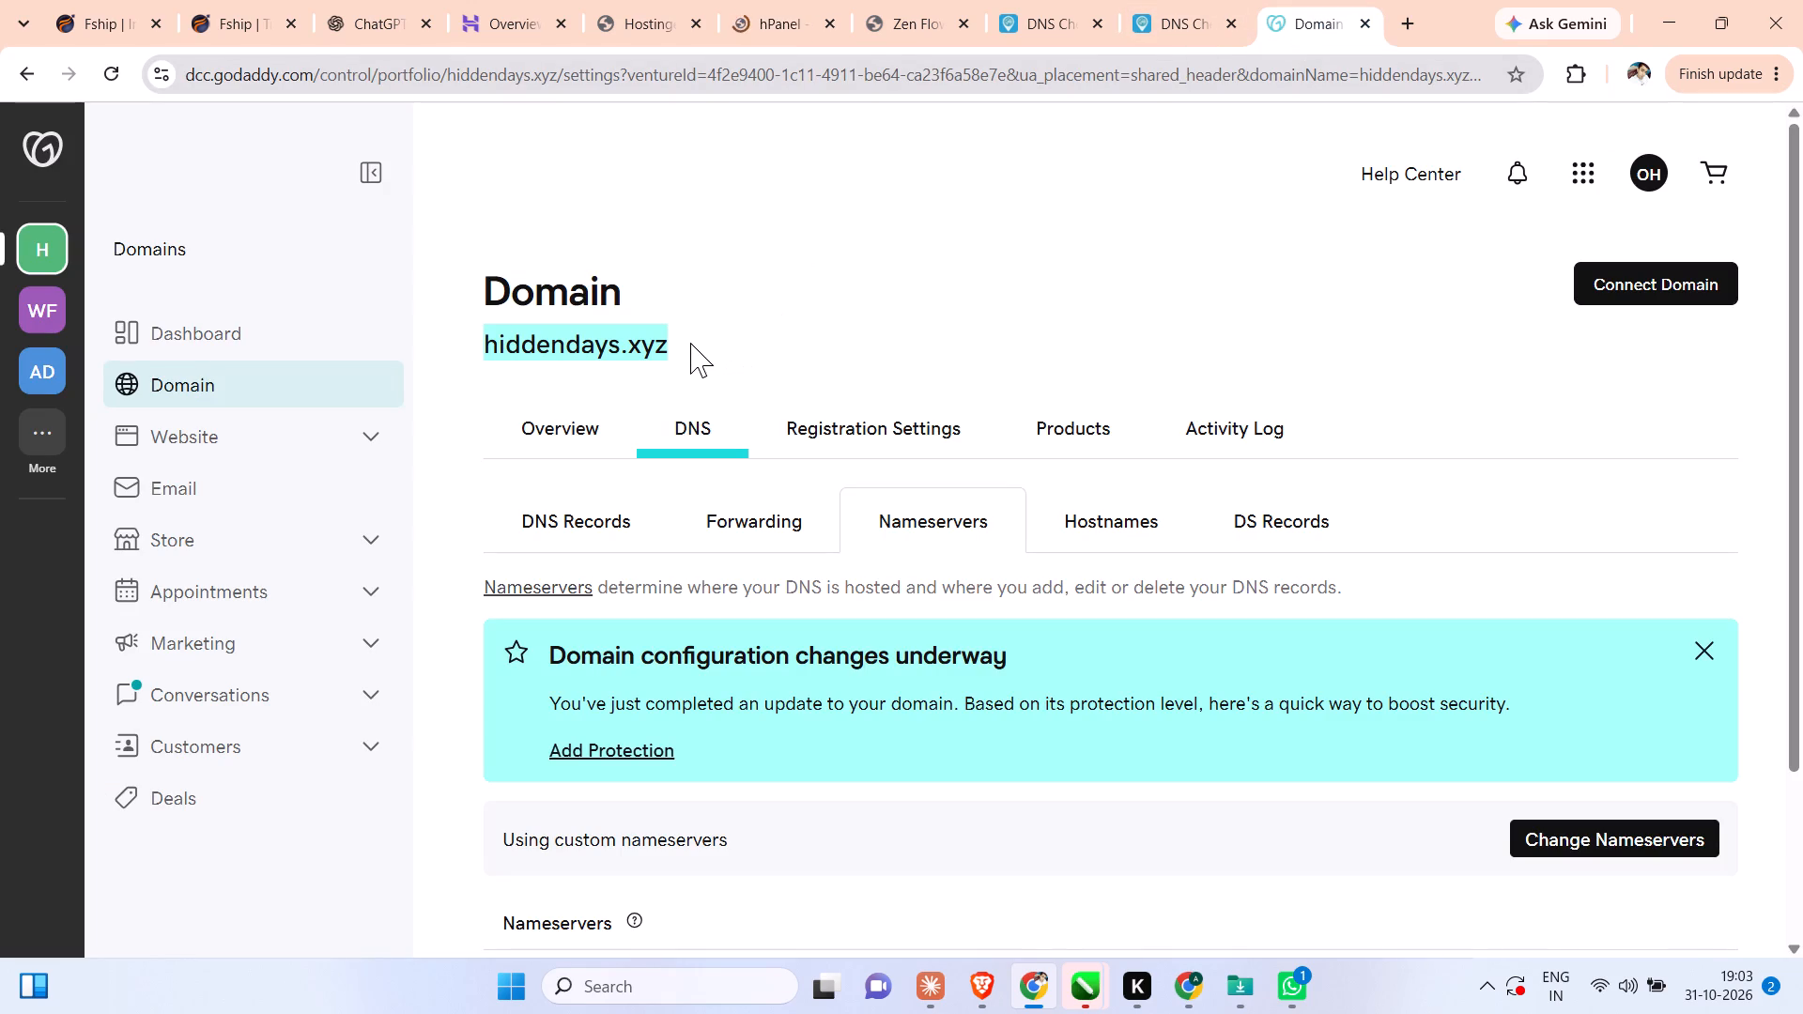
{"action": "left_click", "coordinate": [744, 23]}
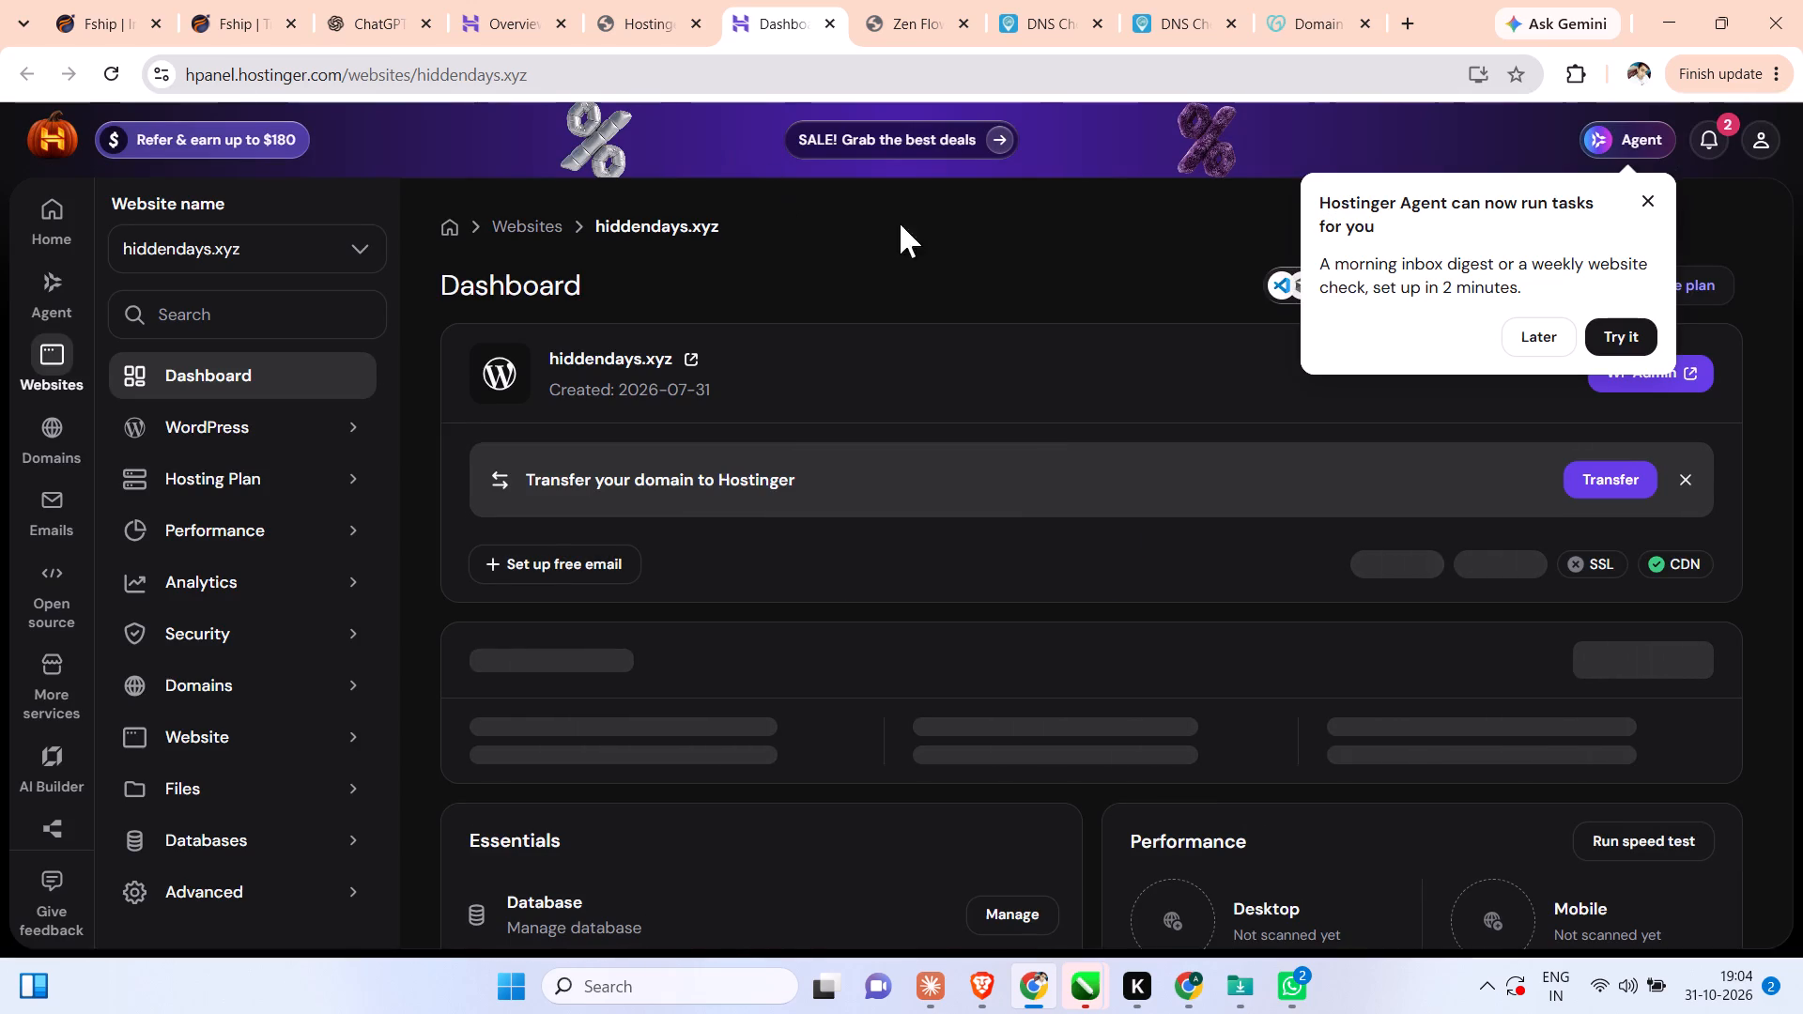
{"action": "left_click", "coordinate": [1655, 197]}
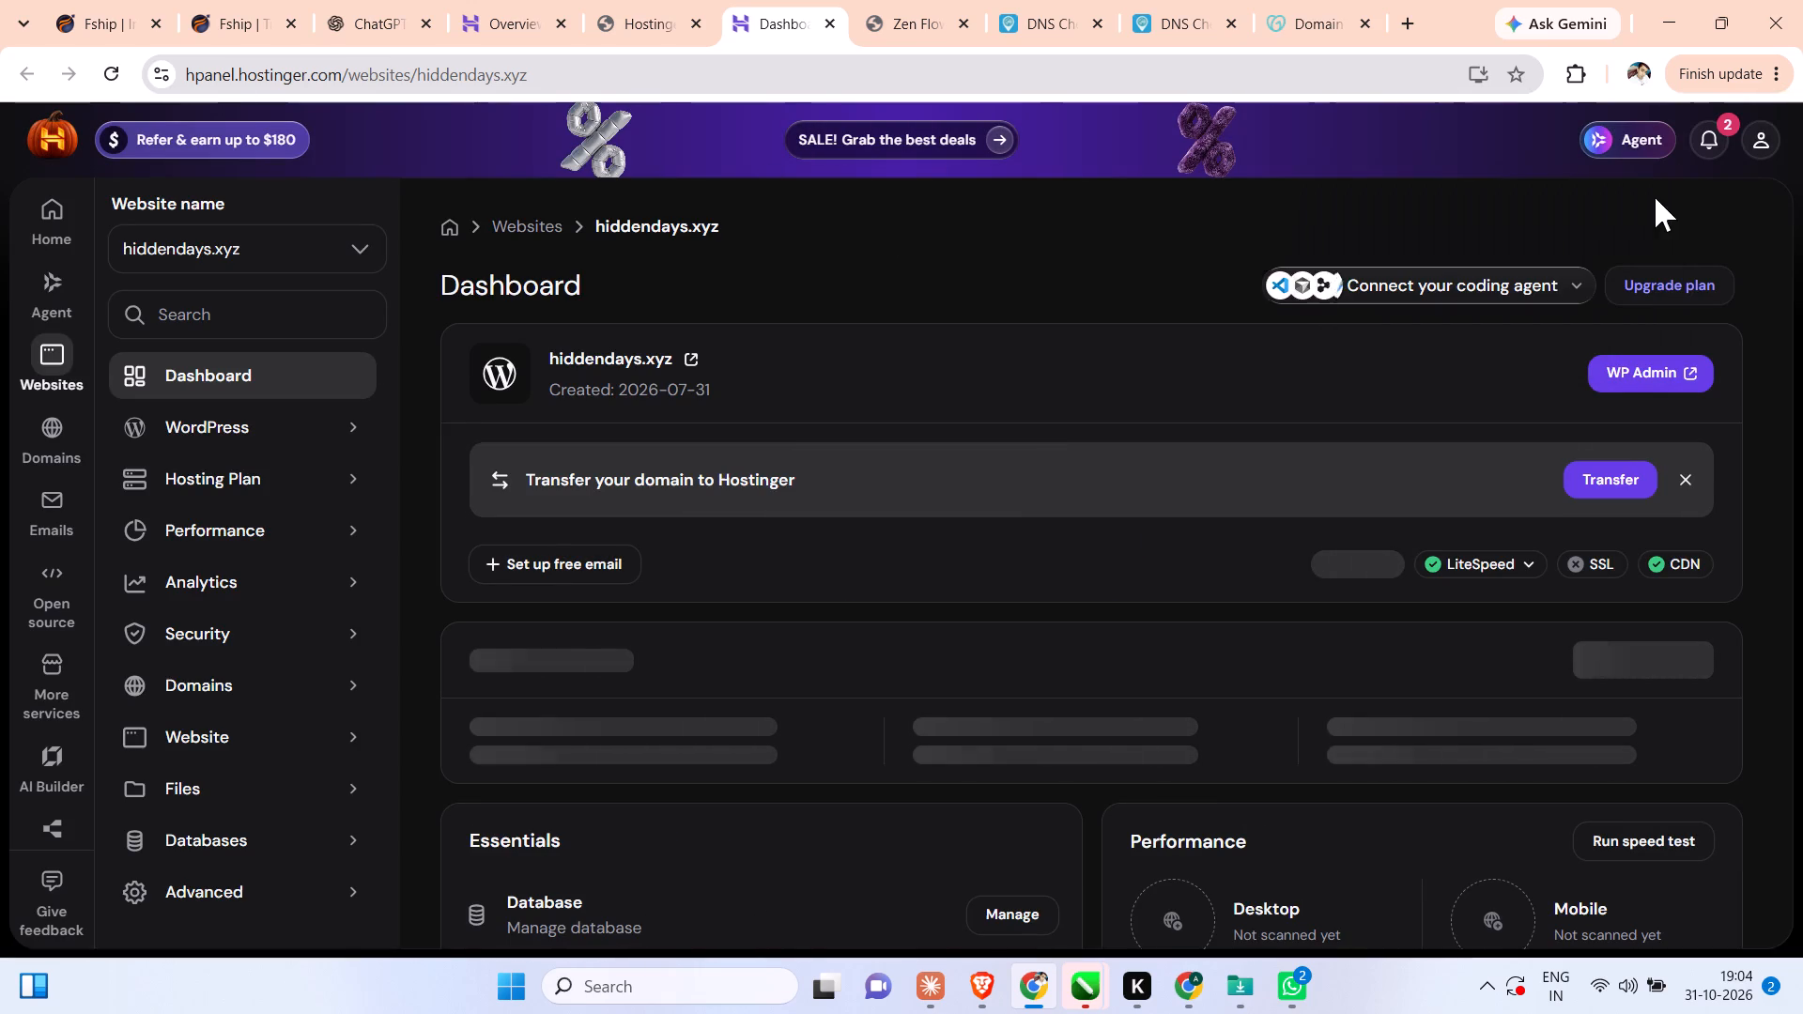
Open the live hiddendays.xyz site from its Hostinger dashboard and close the old Zen Flow Yoga page.
{"action": "left_click", "coordinate": [681, 361]}
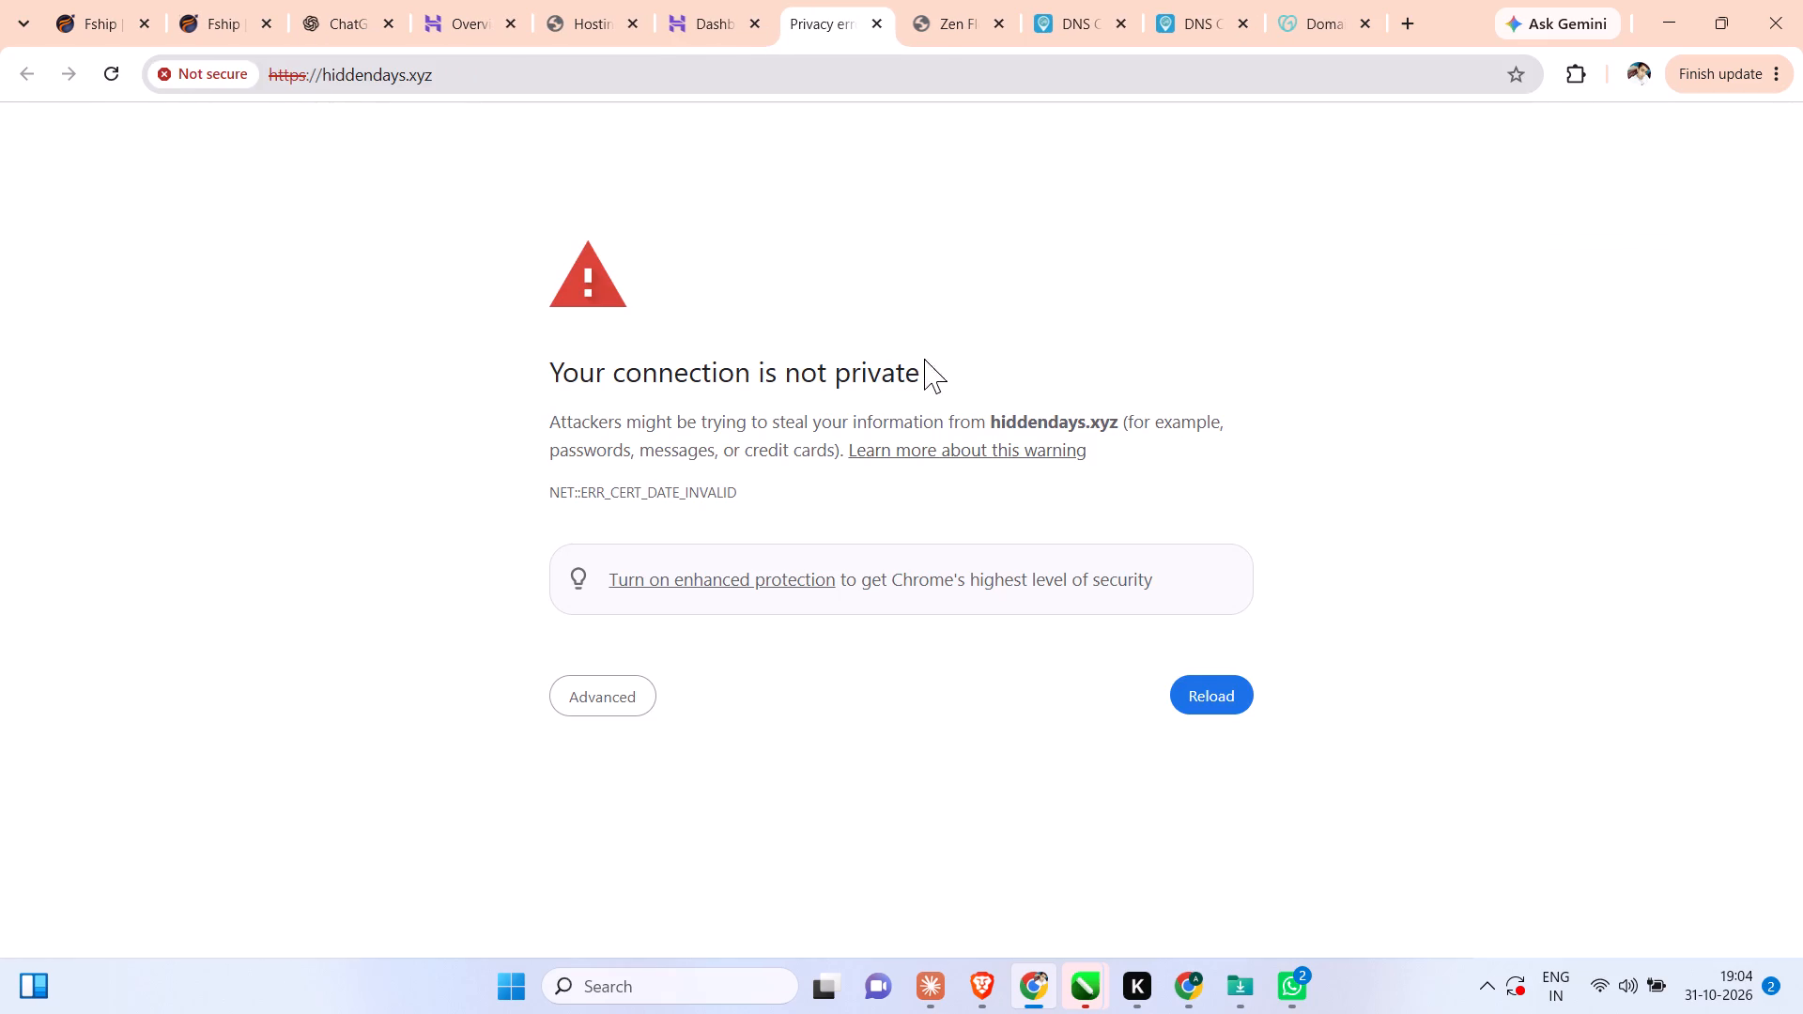
{"action": "left_click", "coordinate": [990, 28]}
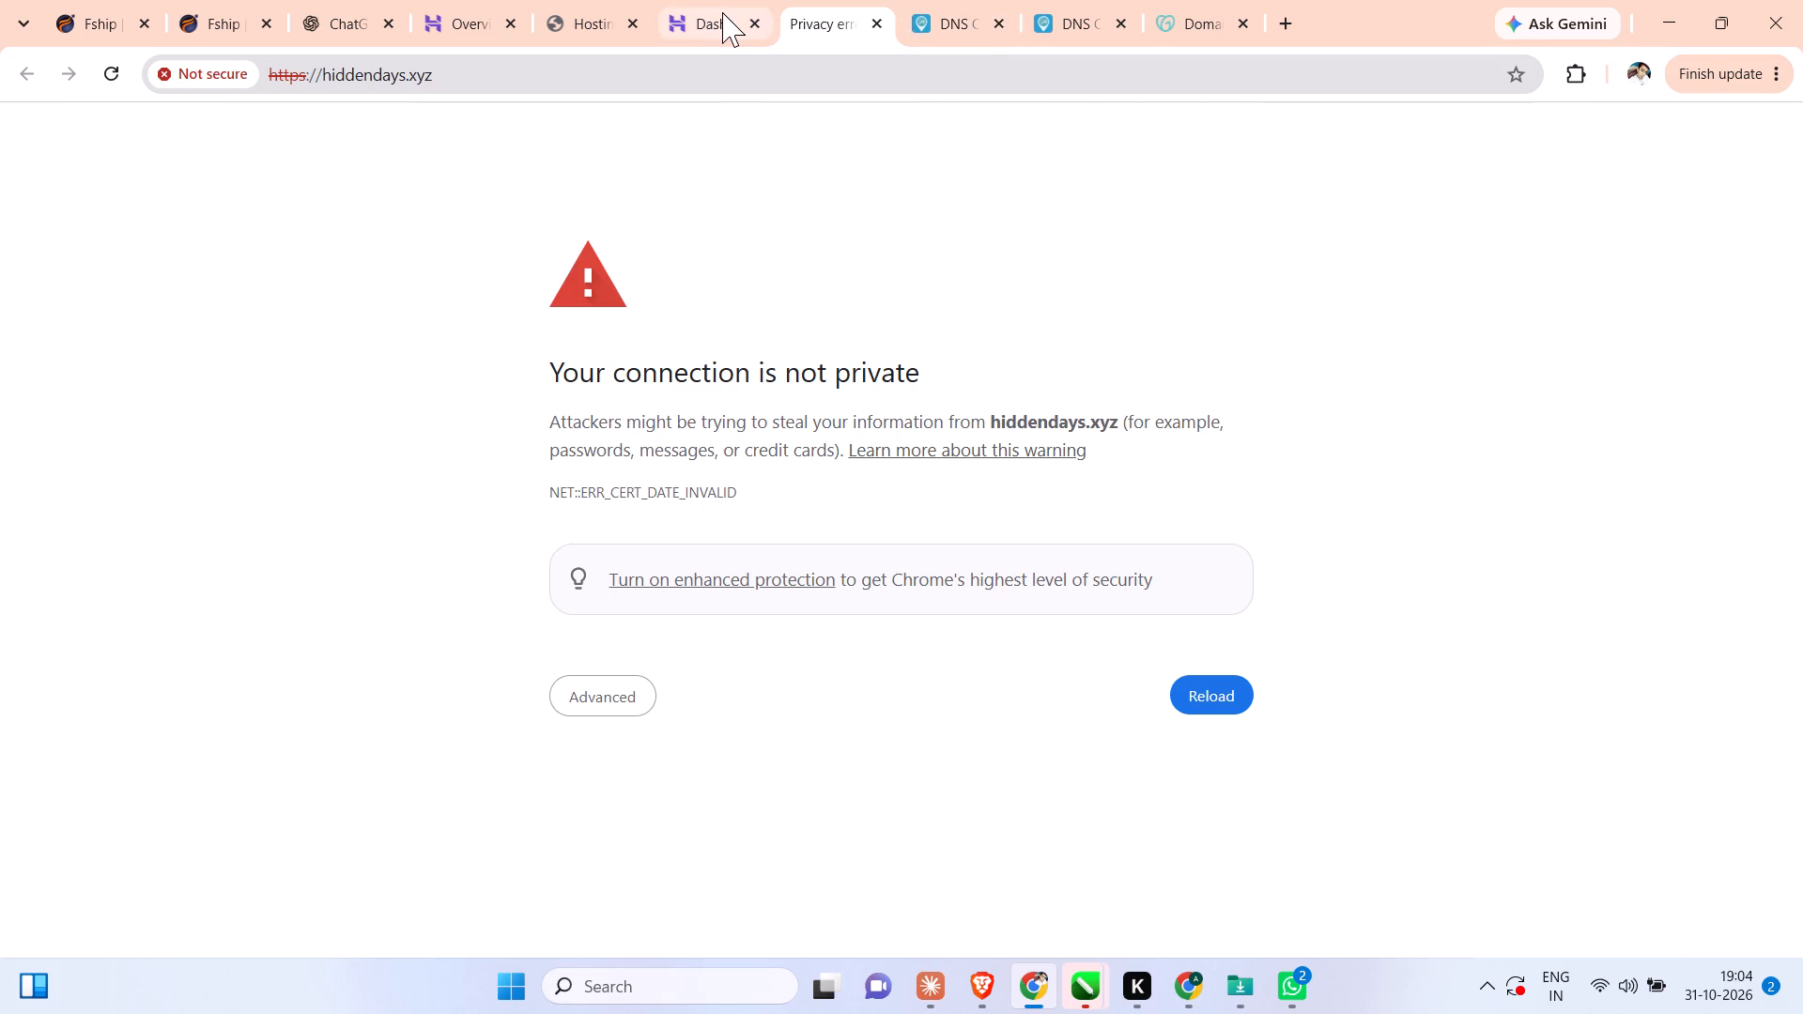
Reinstall the Lifetime SSL certificate for hiddendays.xyz in Hostinger.
{"action": "left_click", "coordinate": [722, 12]}
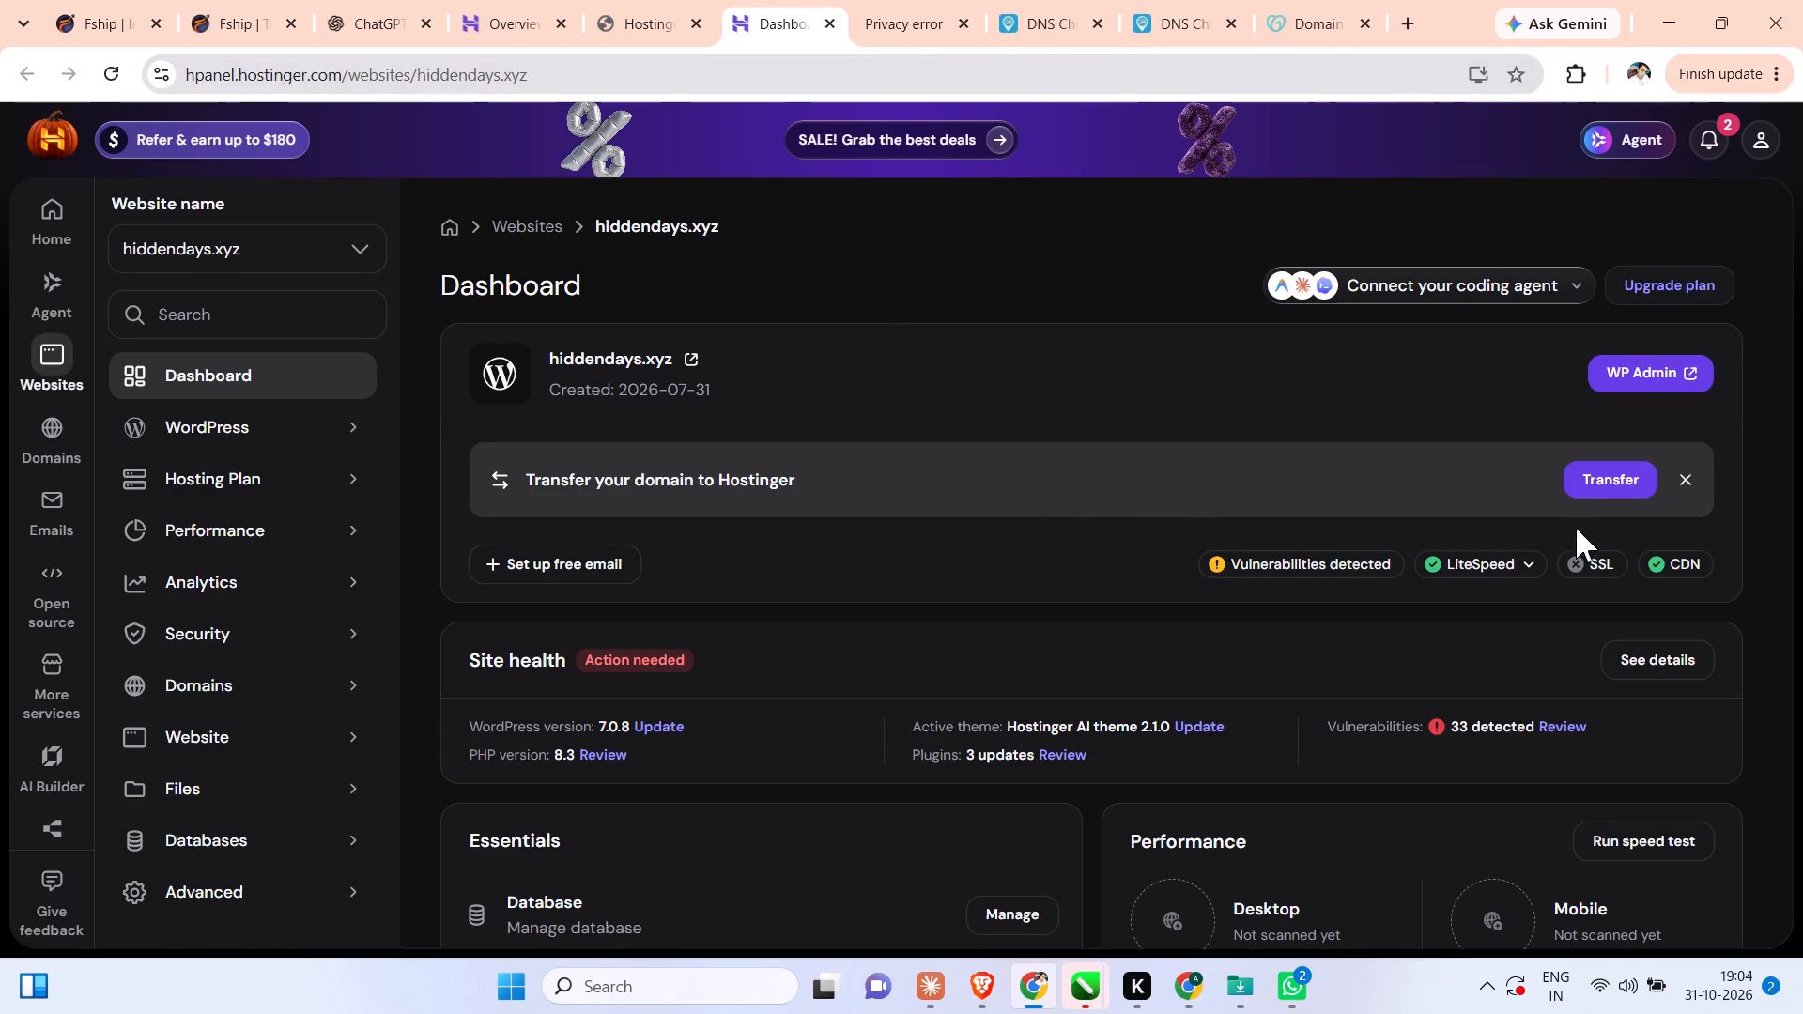
{"action": "left_click", "coordinate": [1608, 566]}
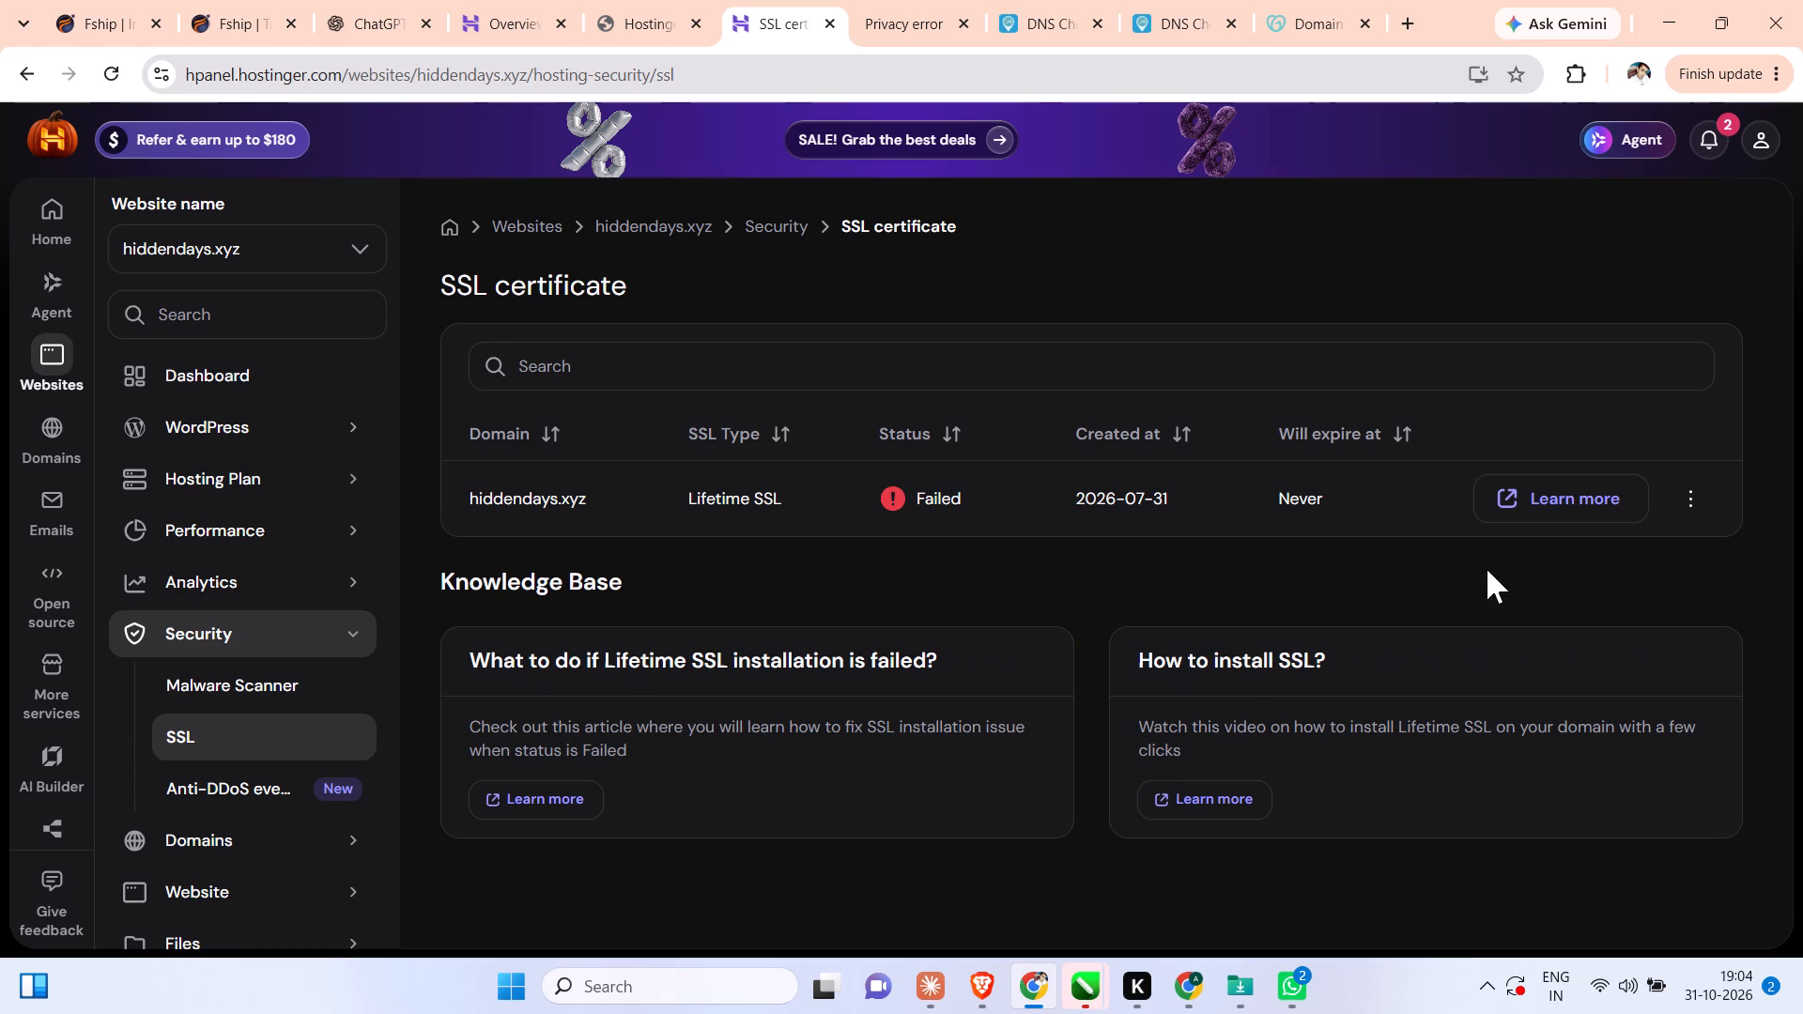
{"action": "left_click", "coordinate": [1687, 502]}
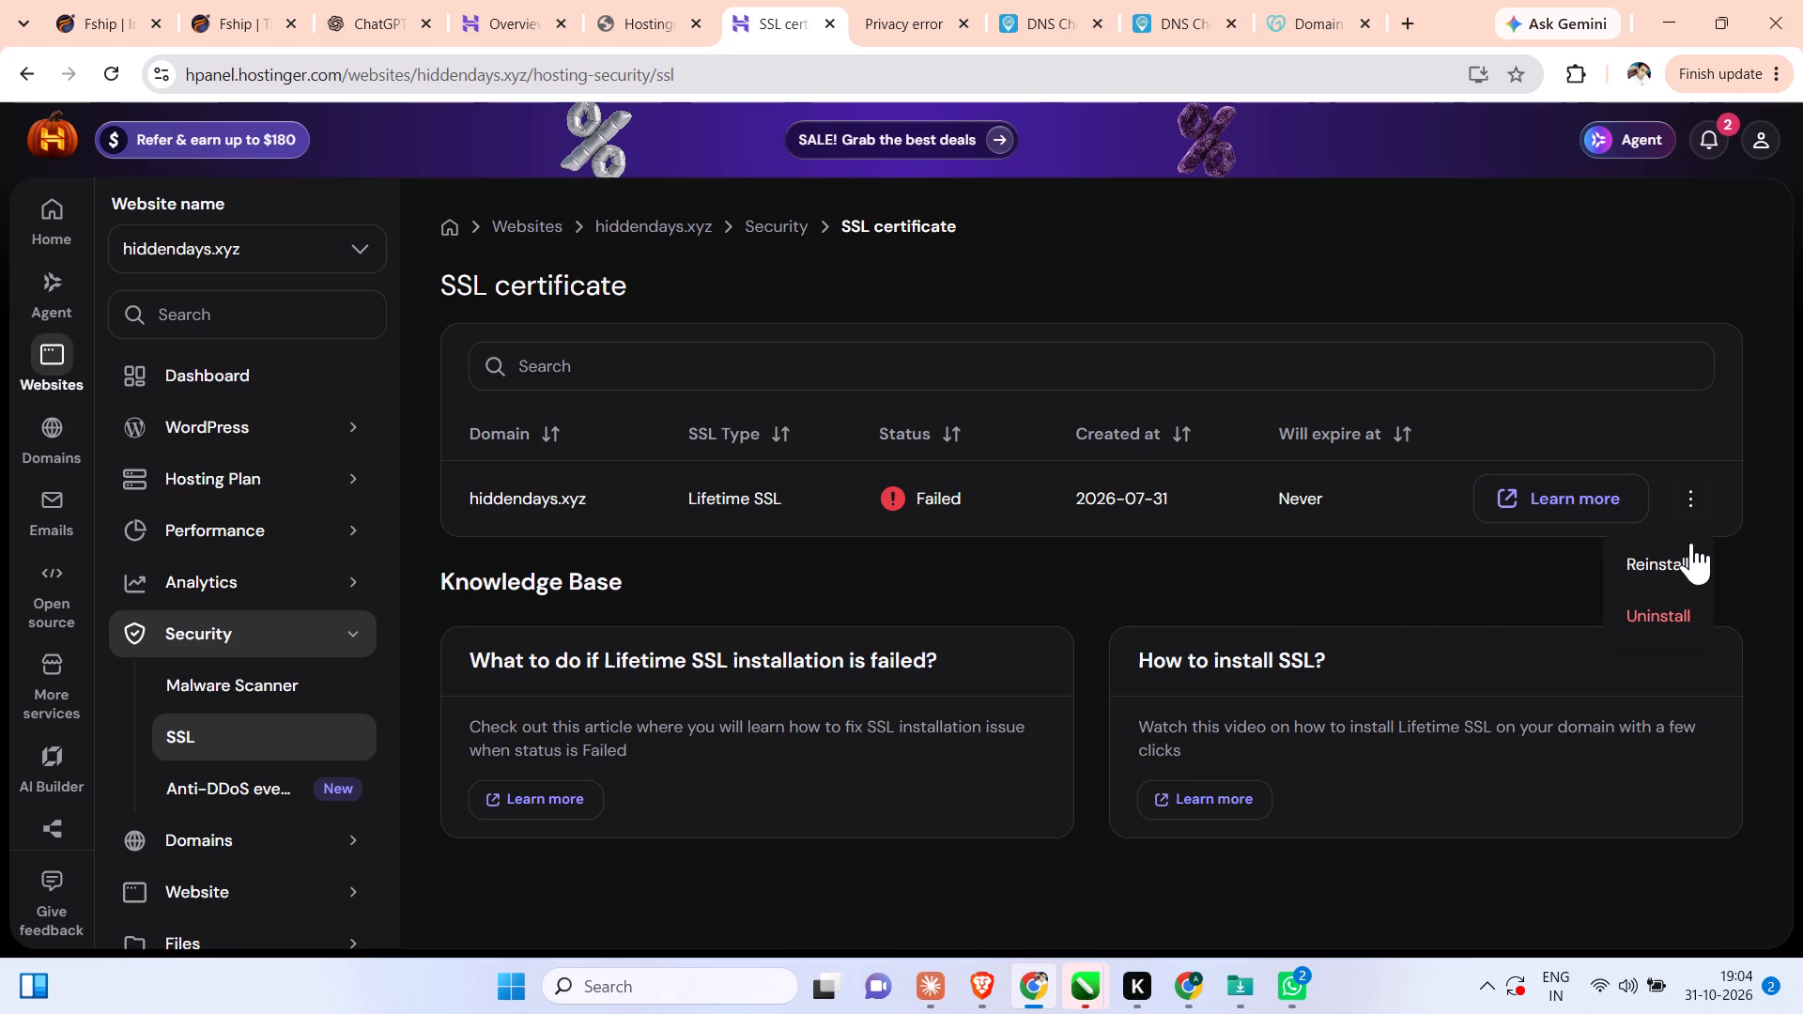
{"action": "left_click", "coordinate": [1685, 568]}
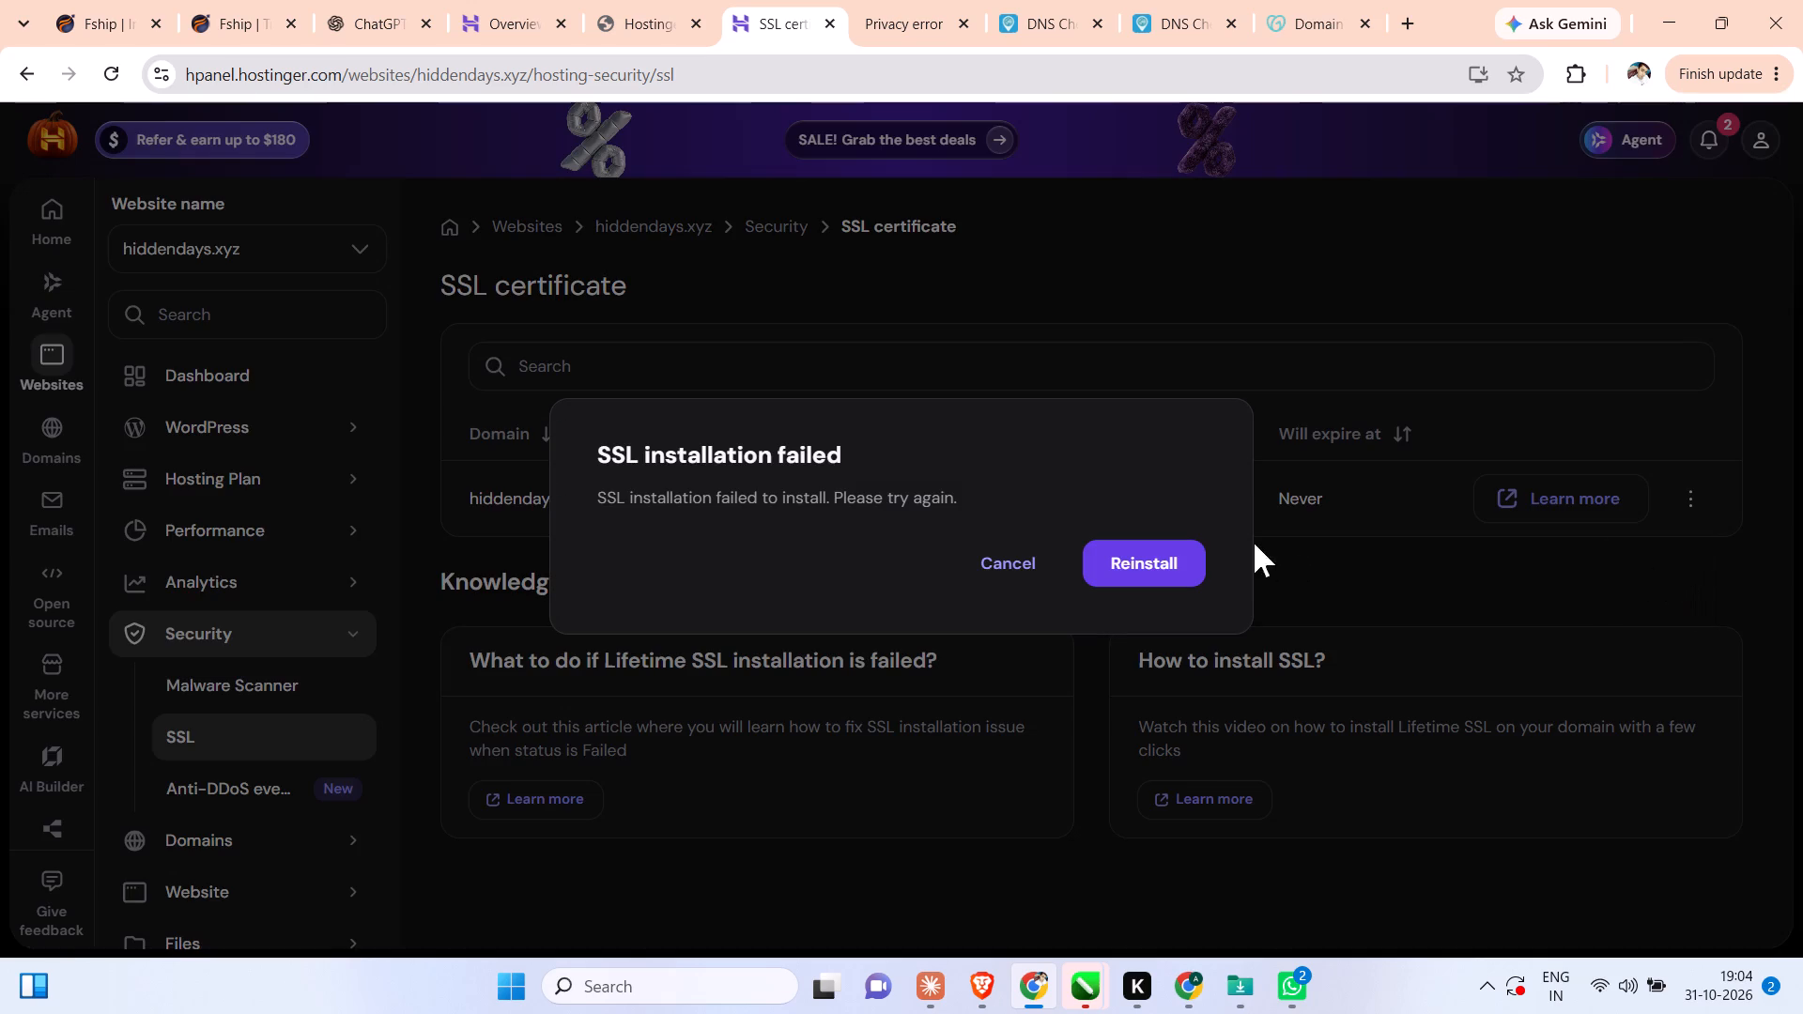
{"action": "left_click", "coordinate": [1183, 557]}
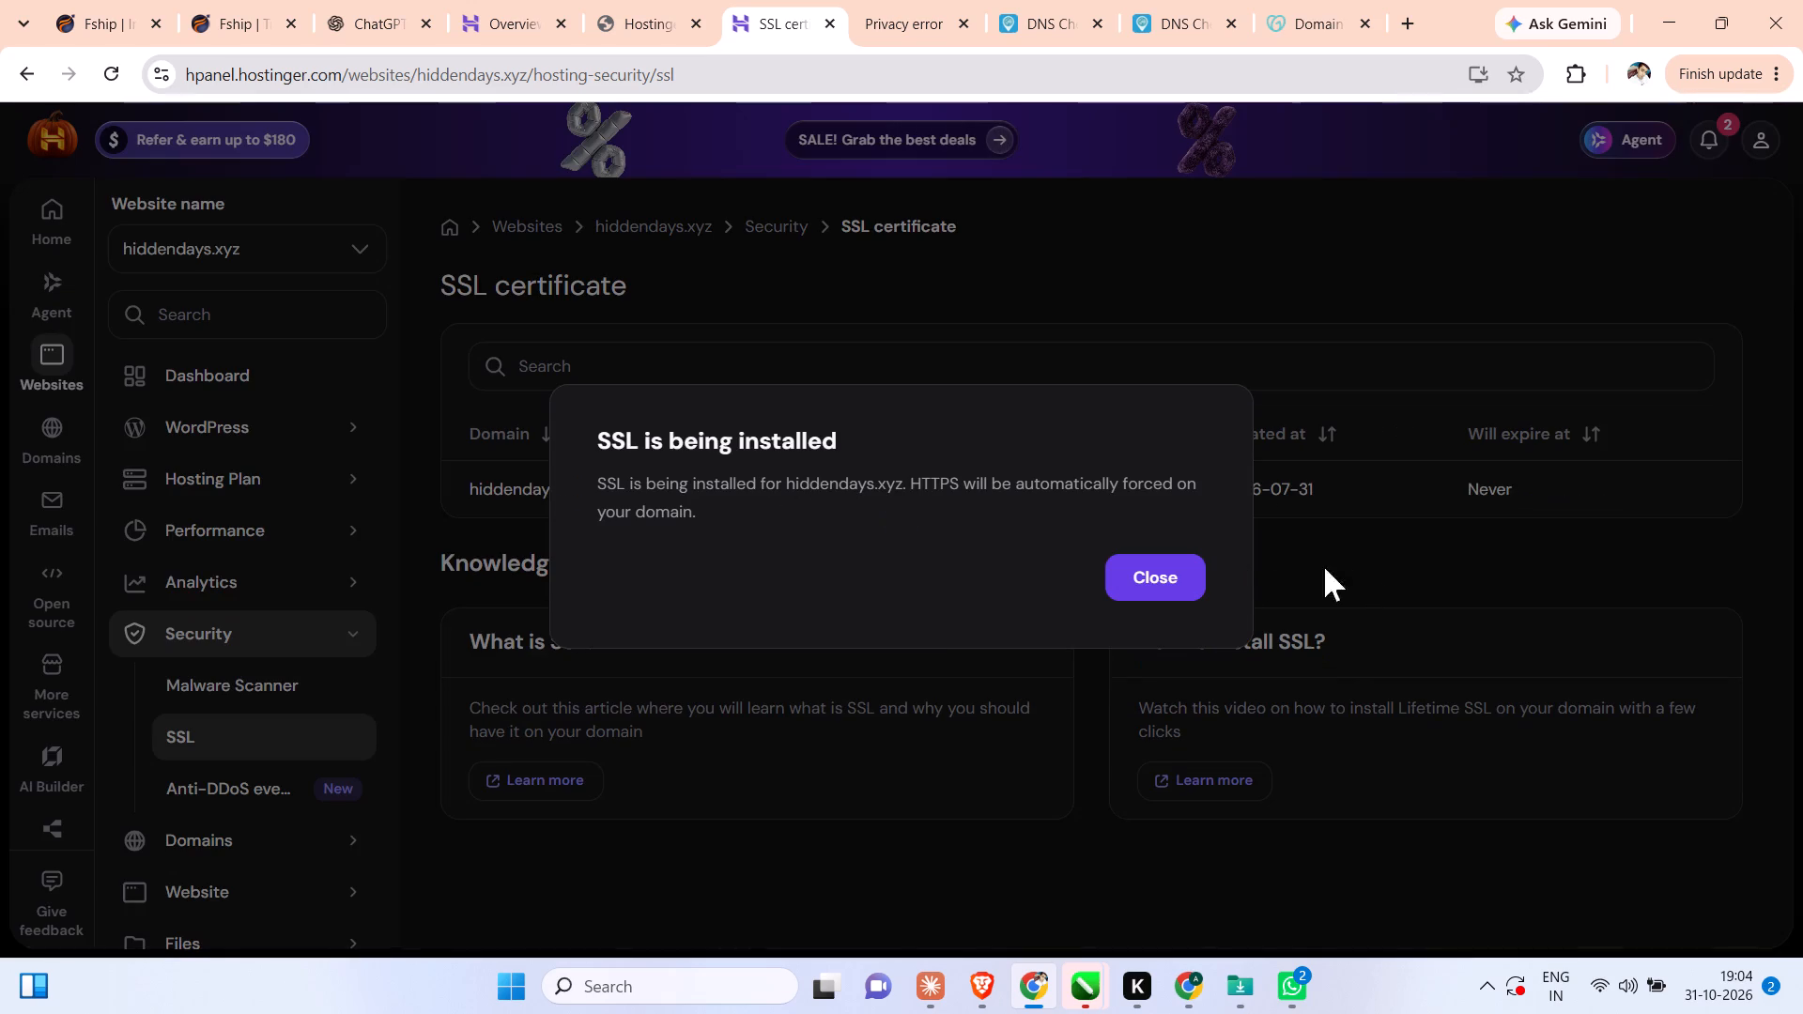
{"action": "left_click", "coordinate": [1188, 578]}
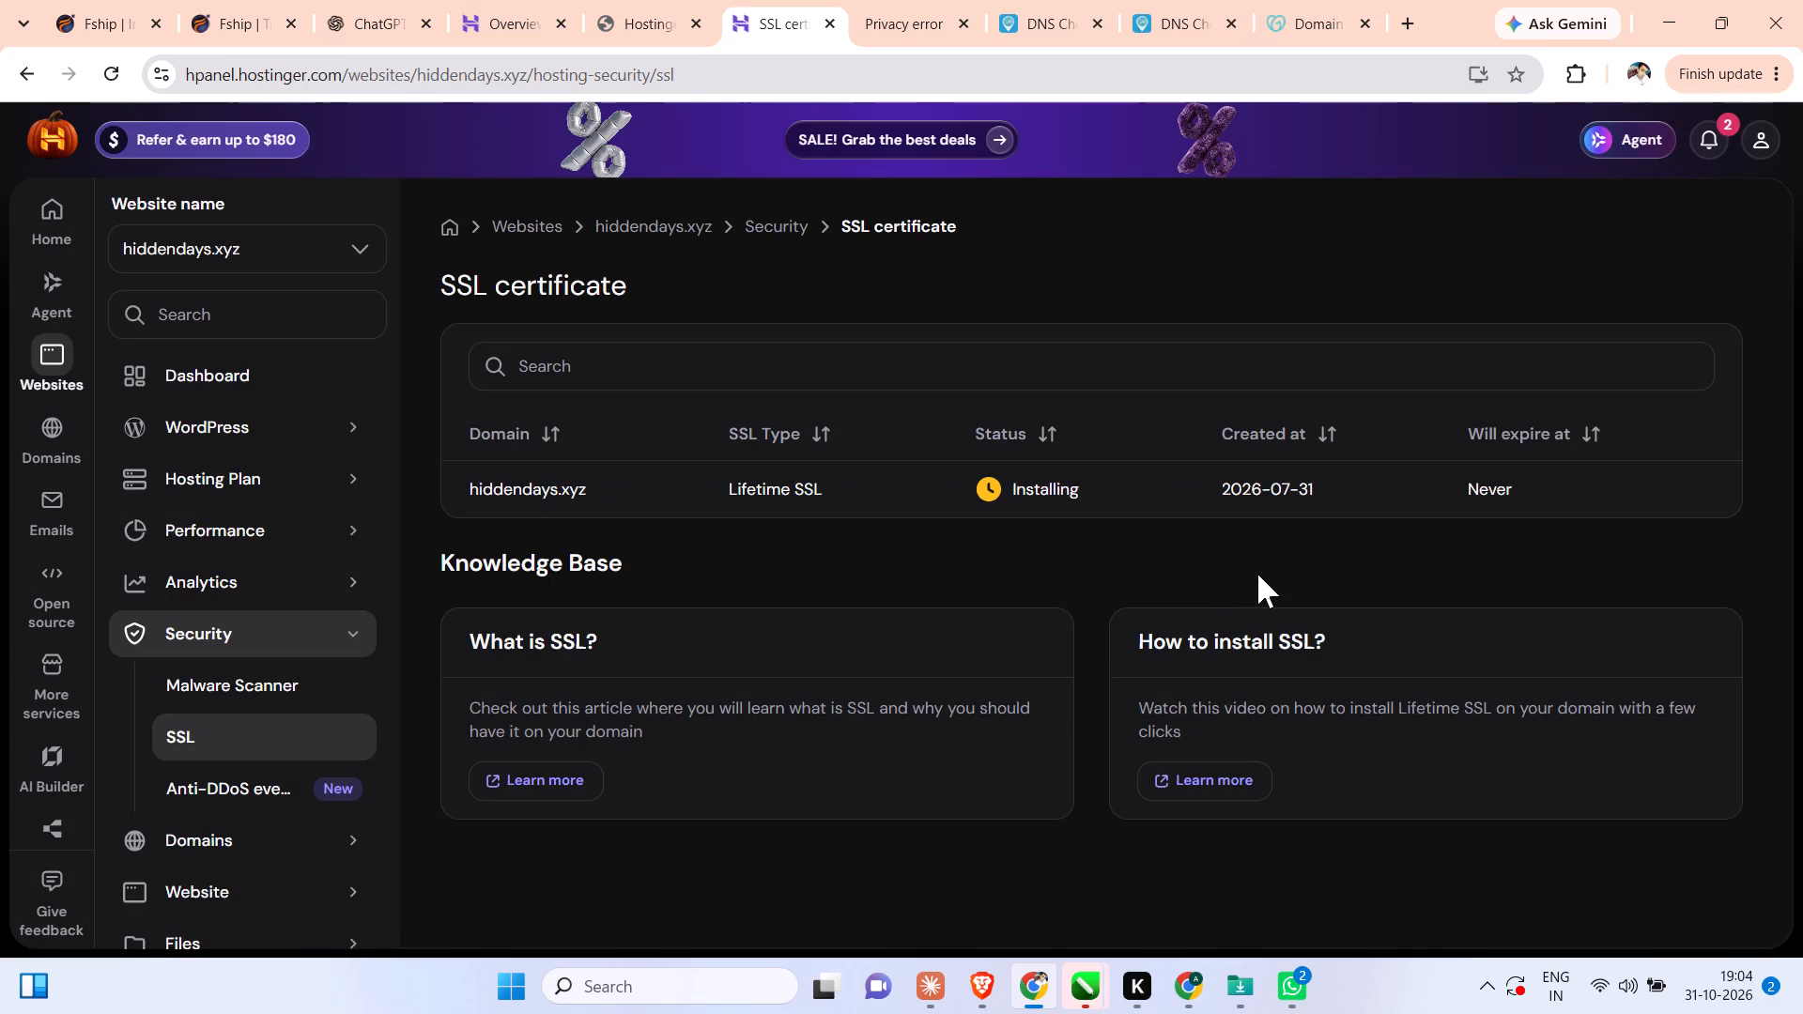
Reload the SSL certificate page for hiddendays.xyz to check the installation status.
{"action": "left_click", "coordinate": [123, 75]}
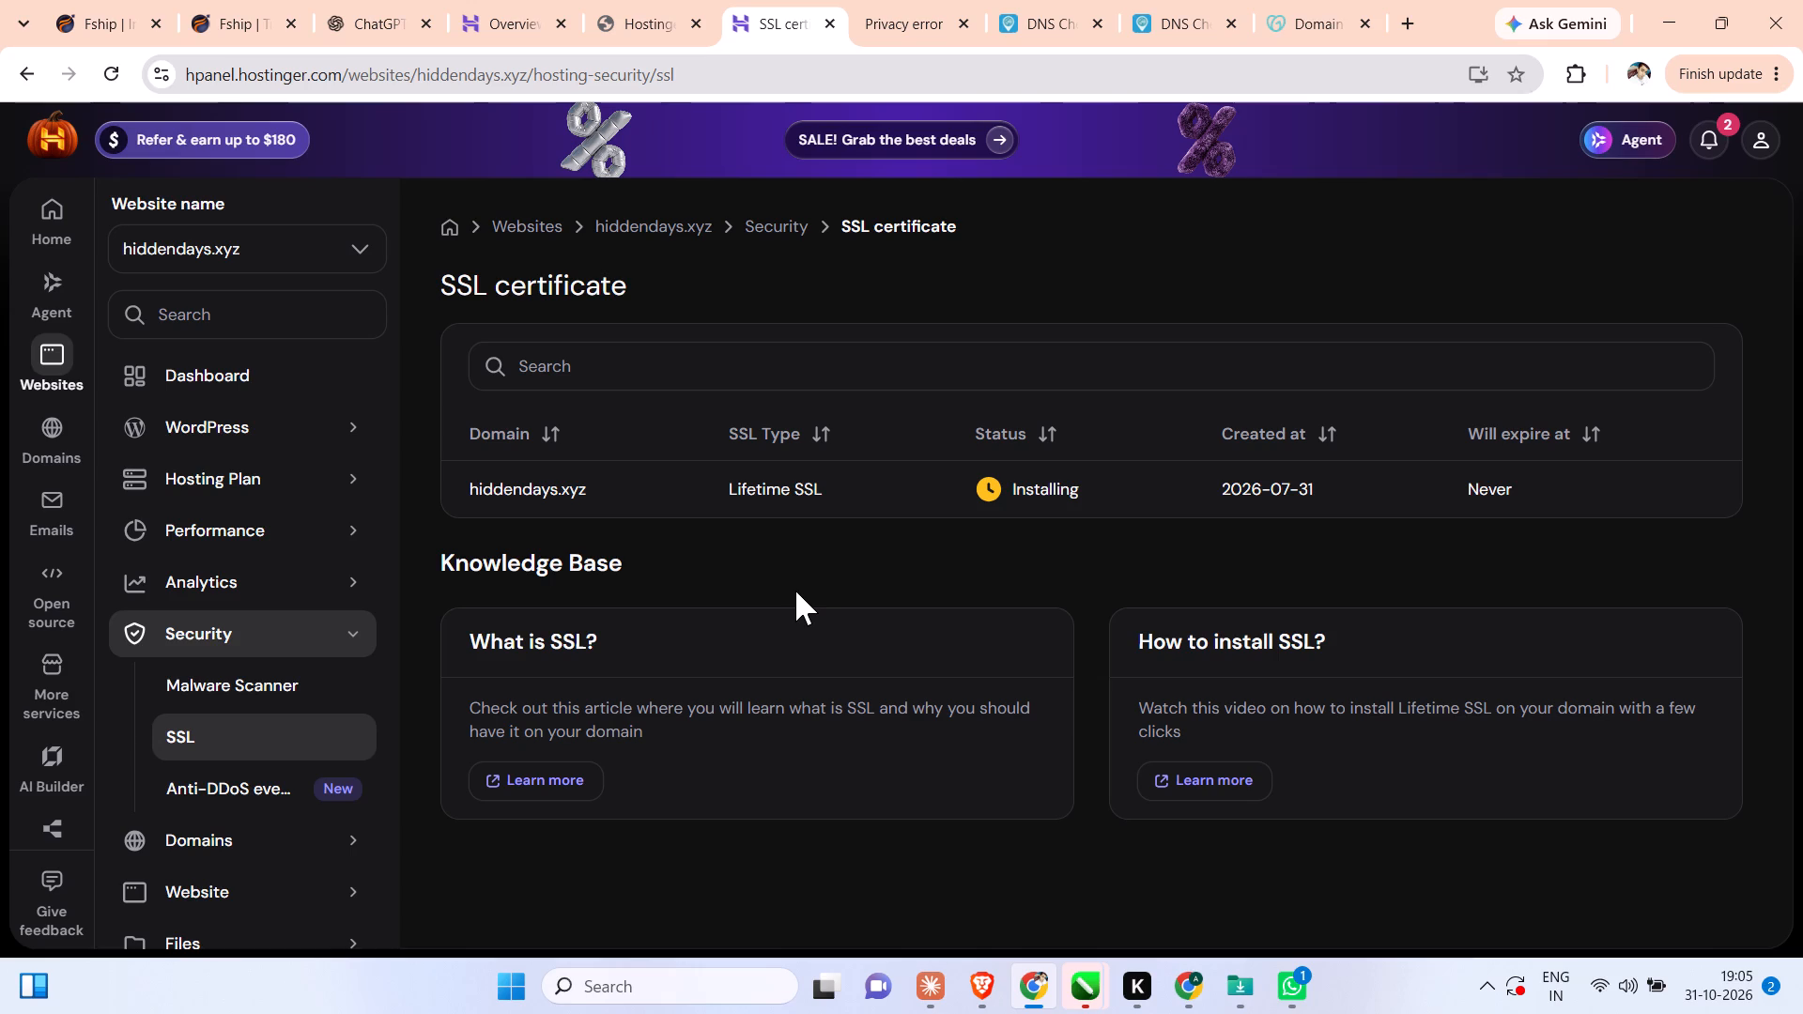
Switch to the other Chrome window and reload the Ads Manager campaigns page for the gold salon account.
{"action": "left_click", "coordinate": [1183, 991]}
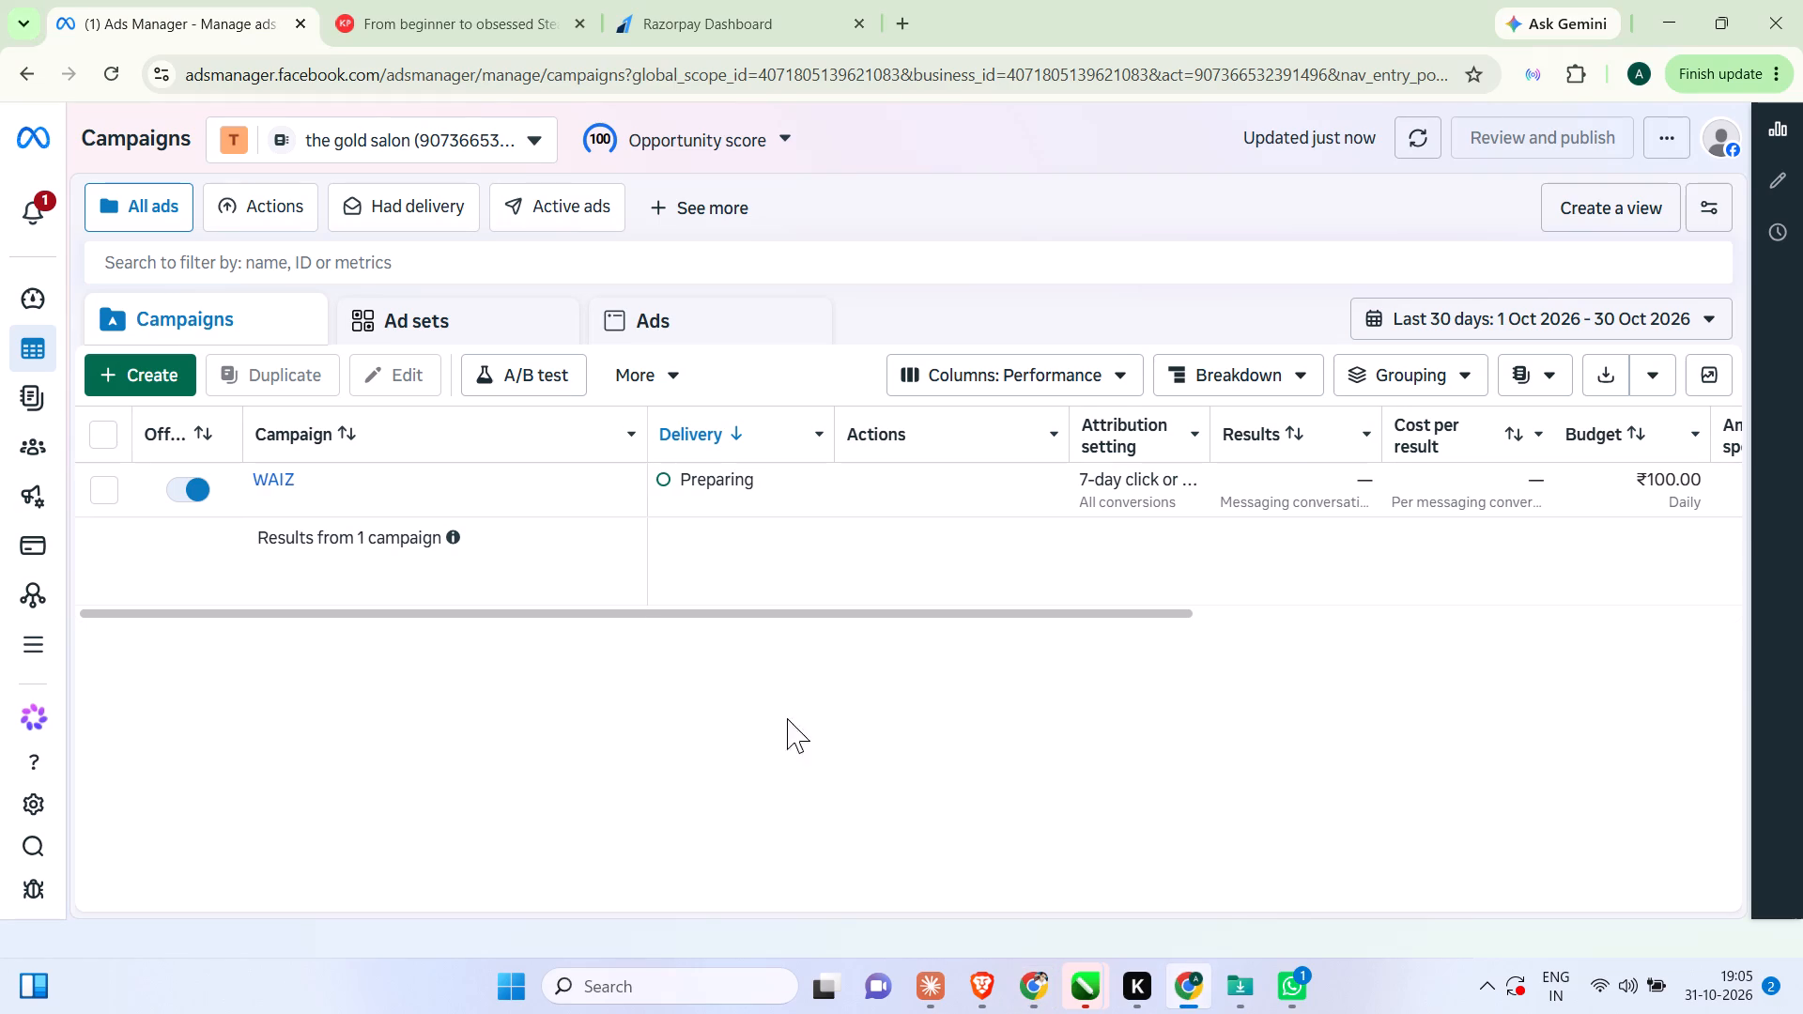
{"action": "left_click", "coordinate": [108, 80]}
{"action": "left_click", "coordinate": [1255, 618]}
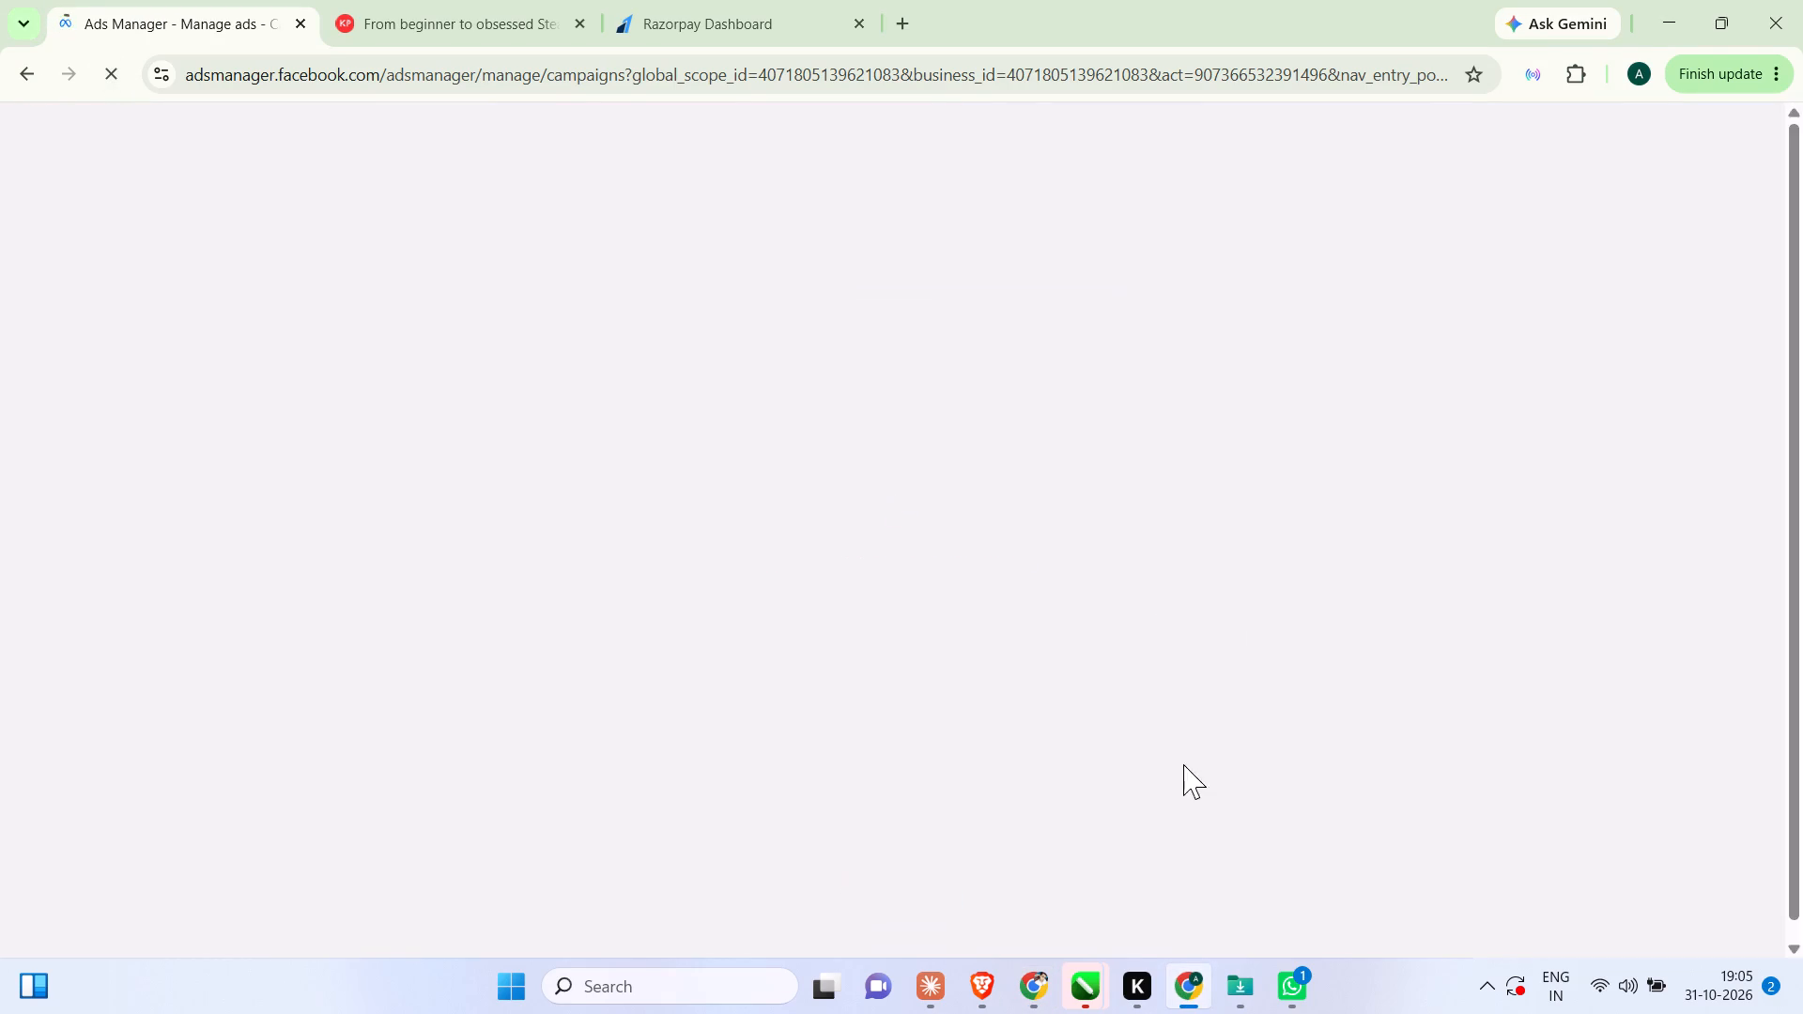
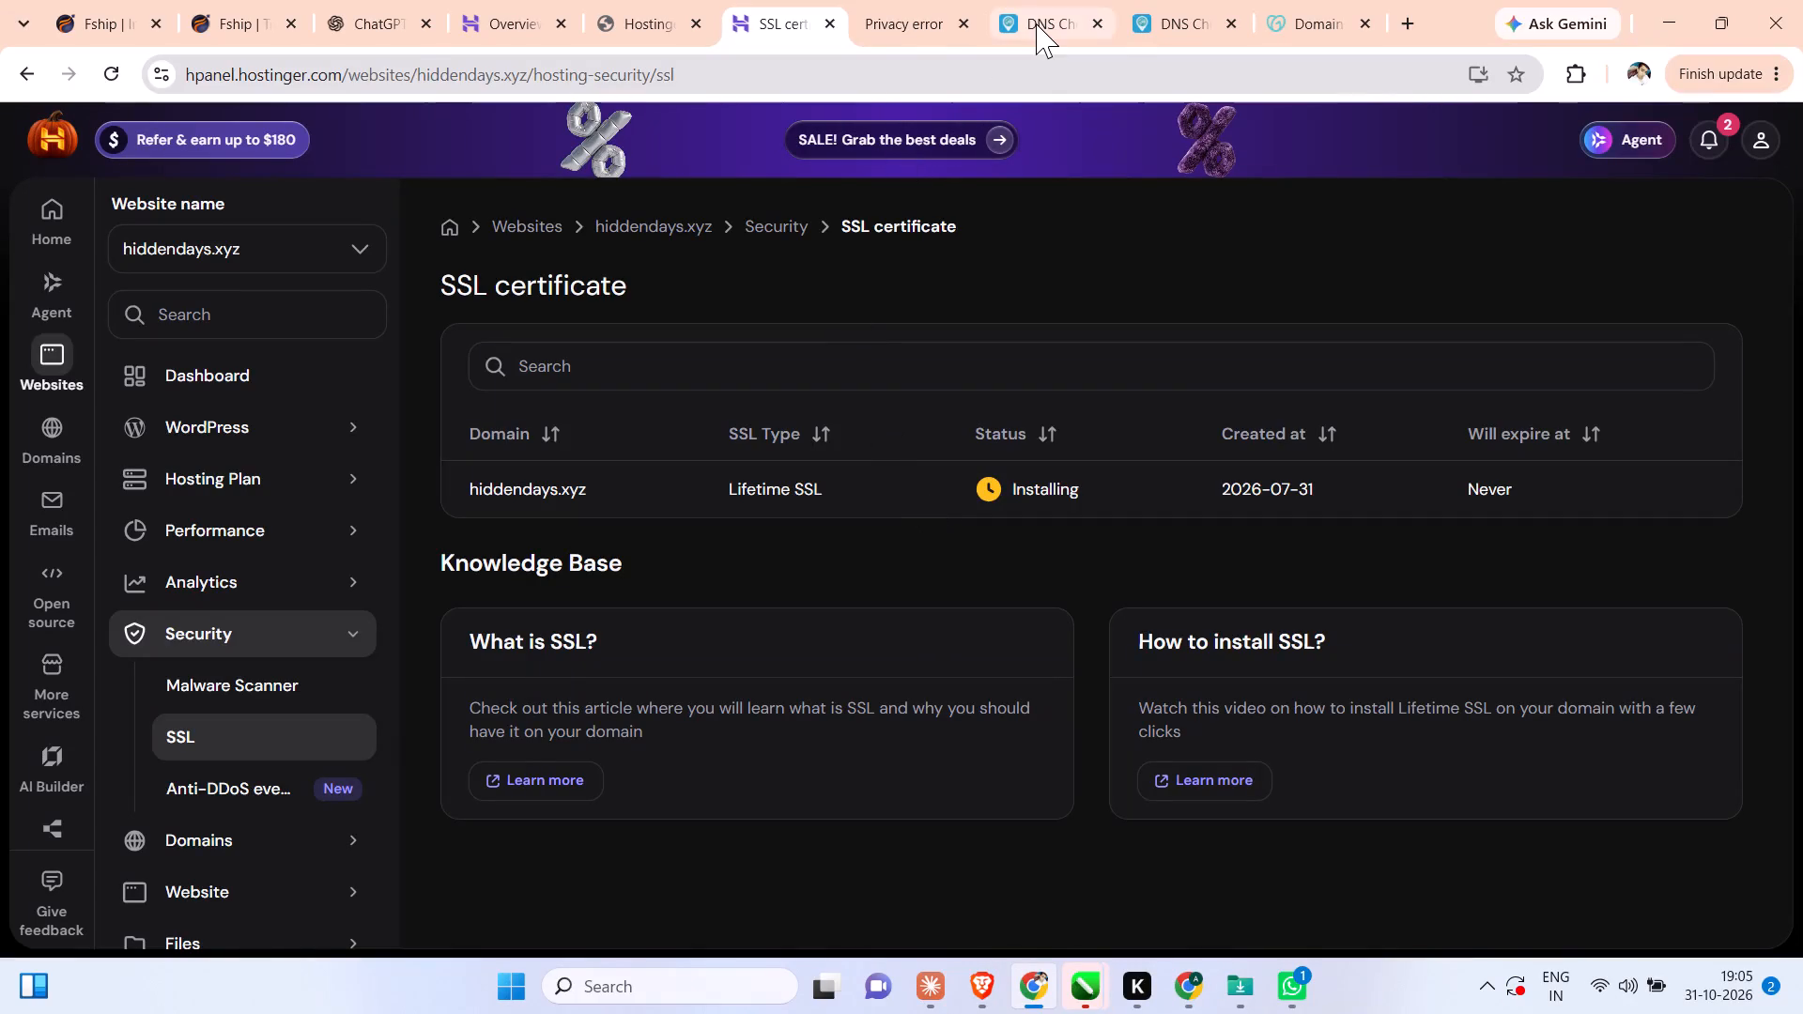
Turn on automatic refresh for the hiddendays.xyz NS lookup in DNS Checker and rerun the propagation search.
{"action": "left_click", "coordinate": [1036, 23]}
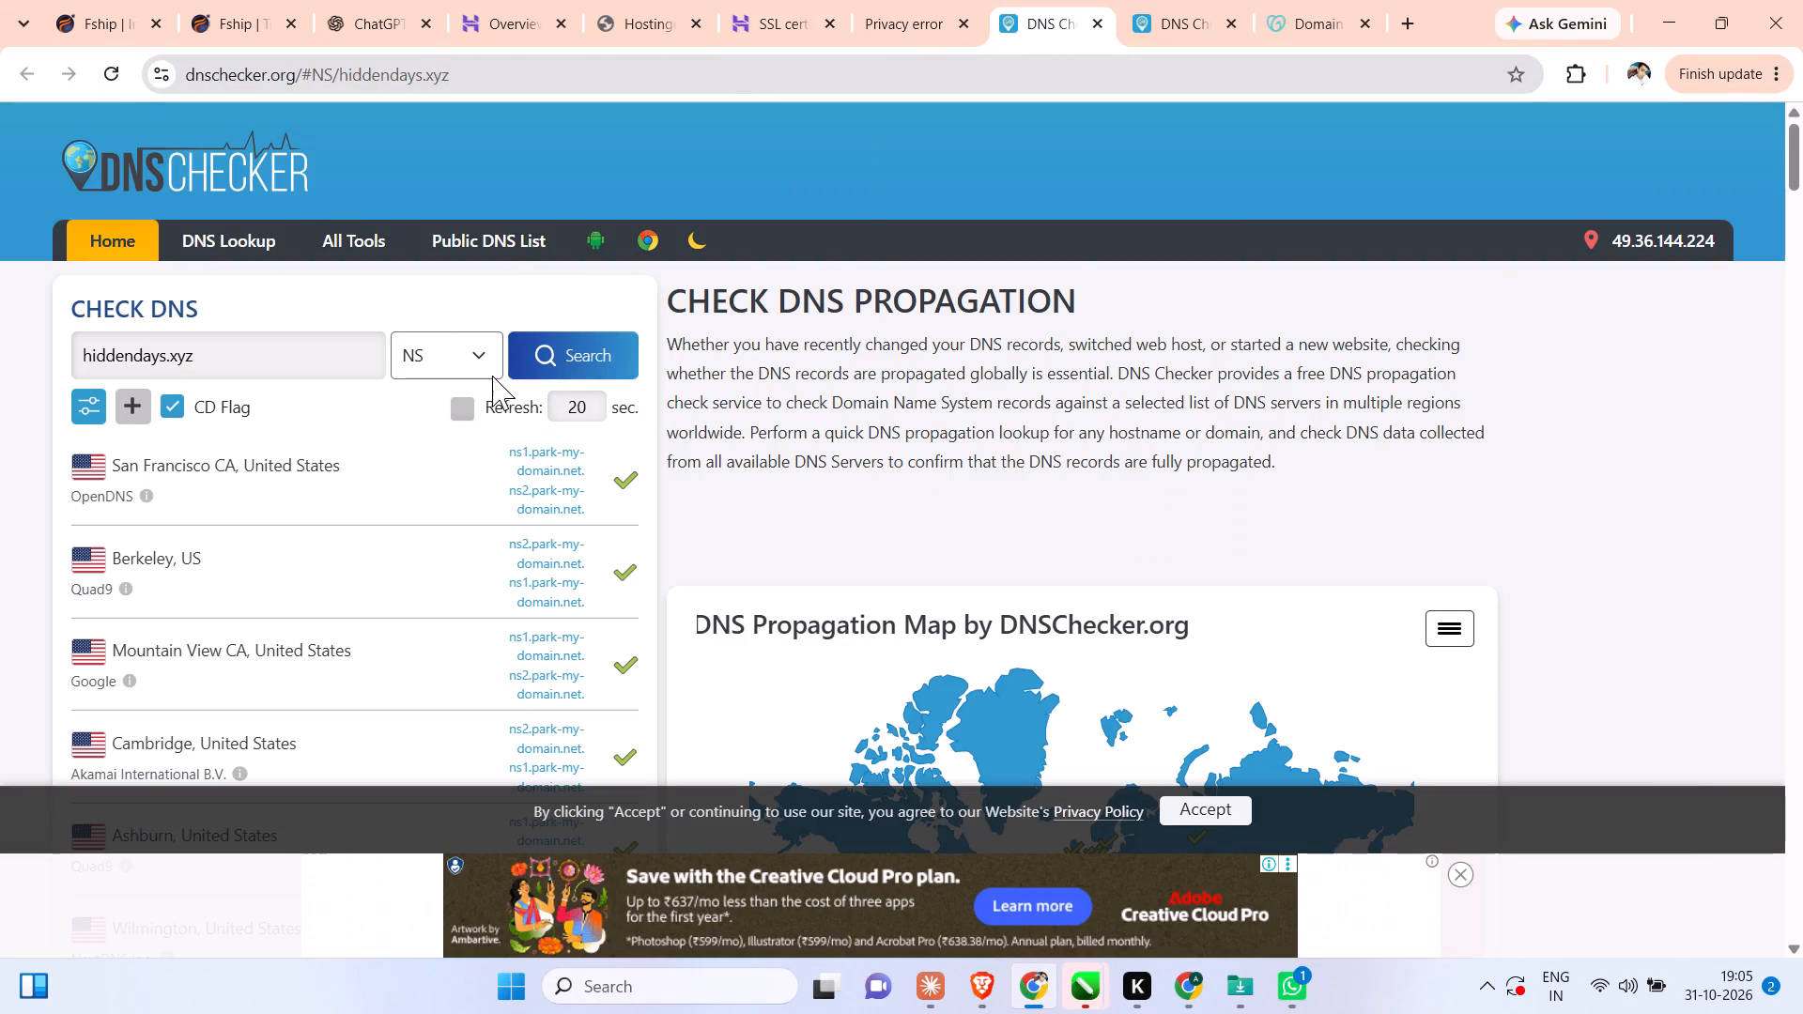
{"action": "left_click", "coordinate": [463, 397]}
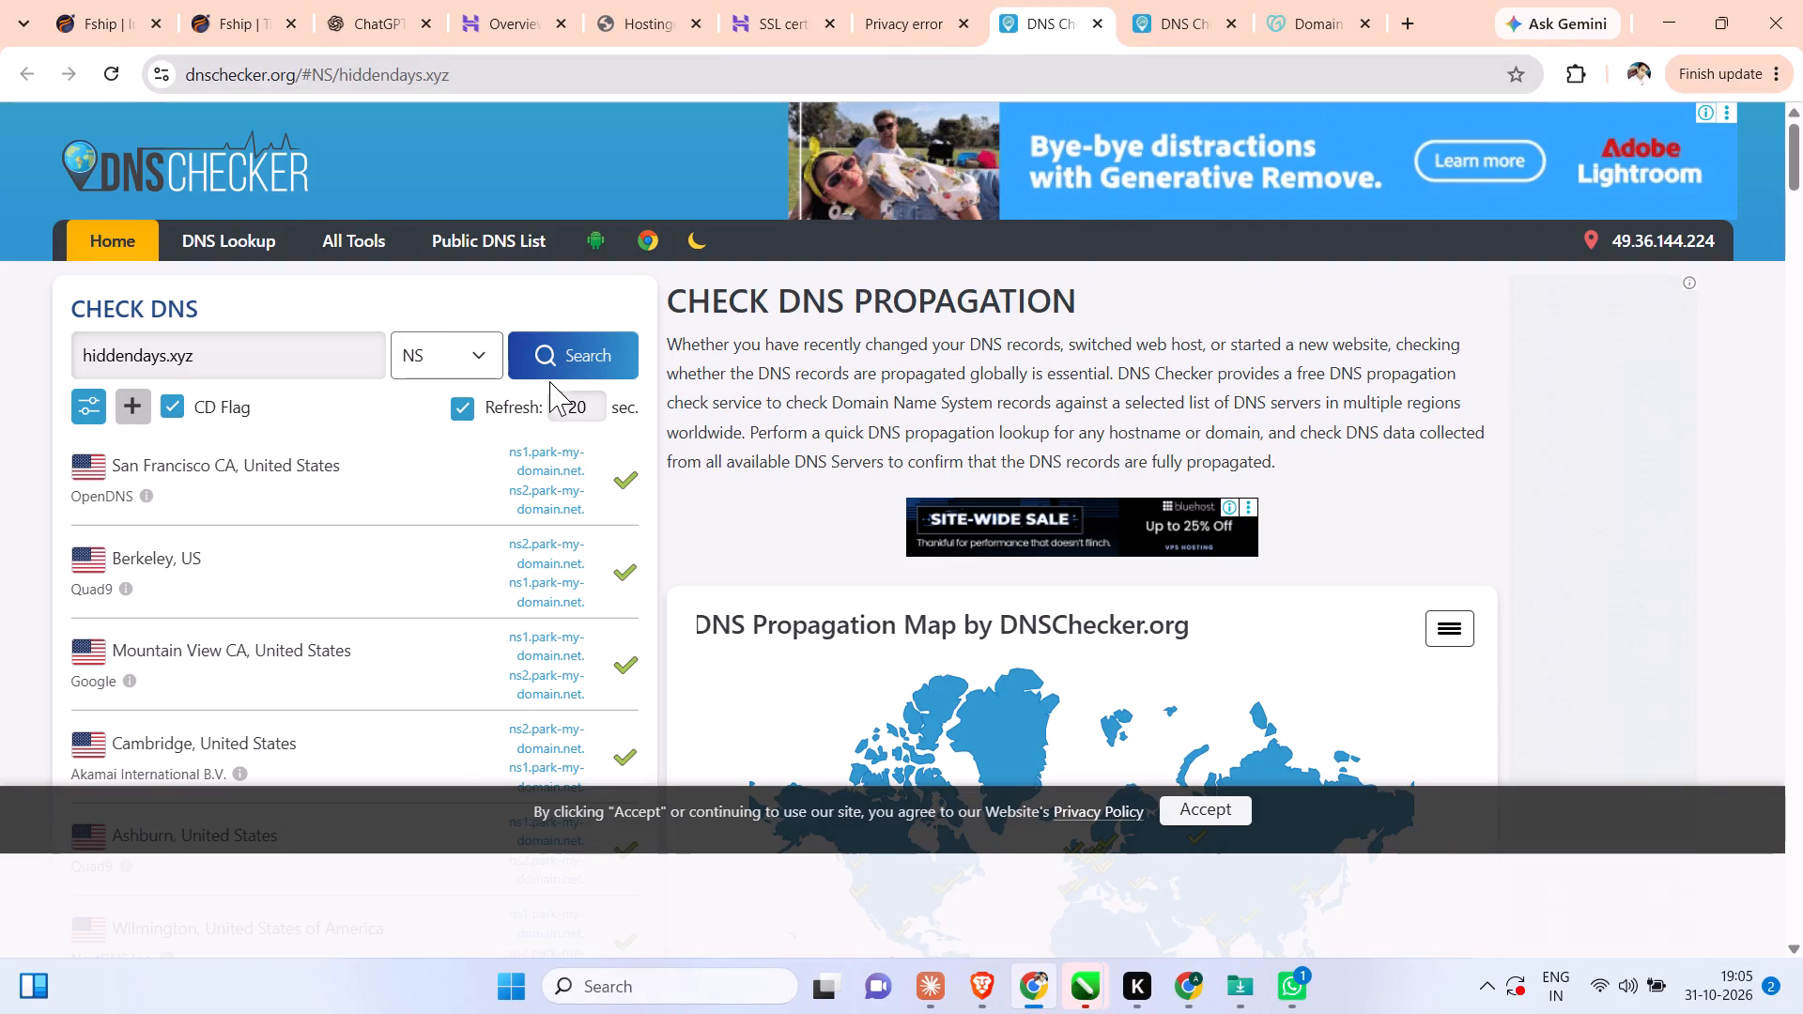
{"action": "left_click", "coordinate": [593, 367]}
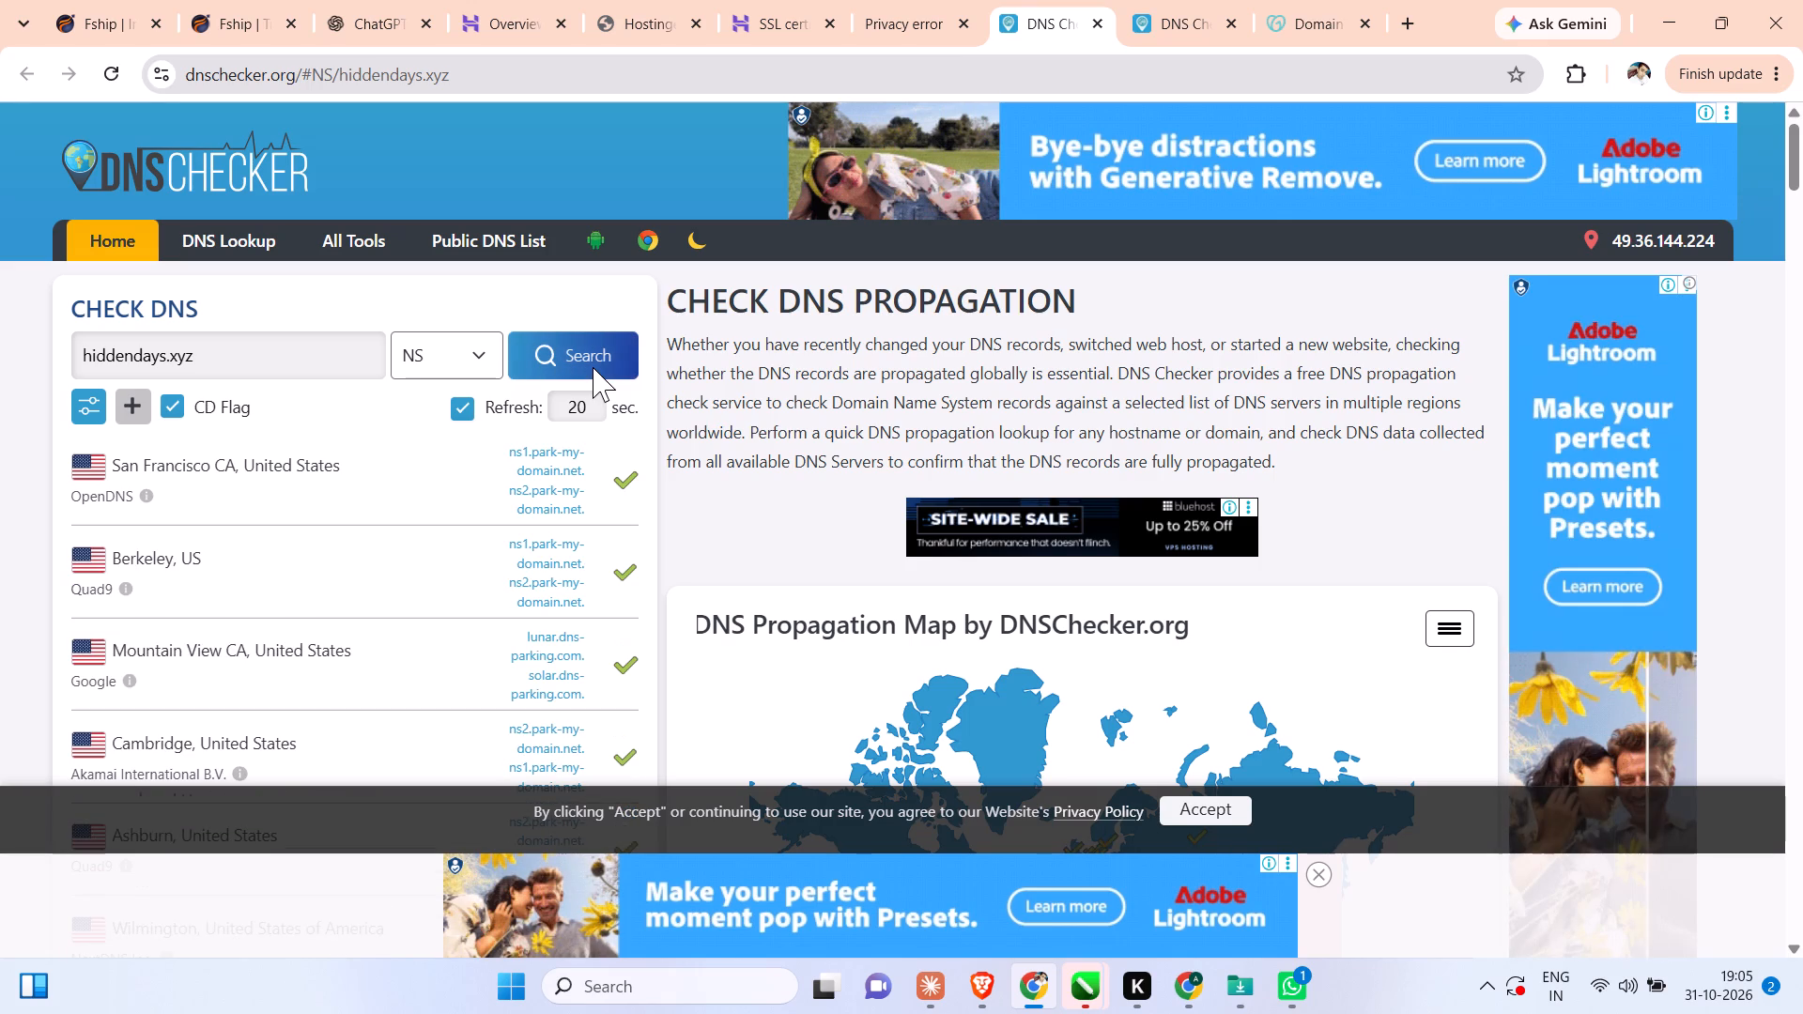
Turn off DNS Checker's automatic refresh and close both DNS Checker pages for hiddendays.xyz.
{"action": "left_click", "coordinate": [460, 397]}
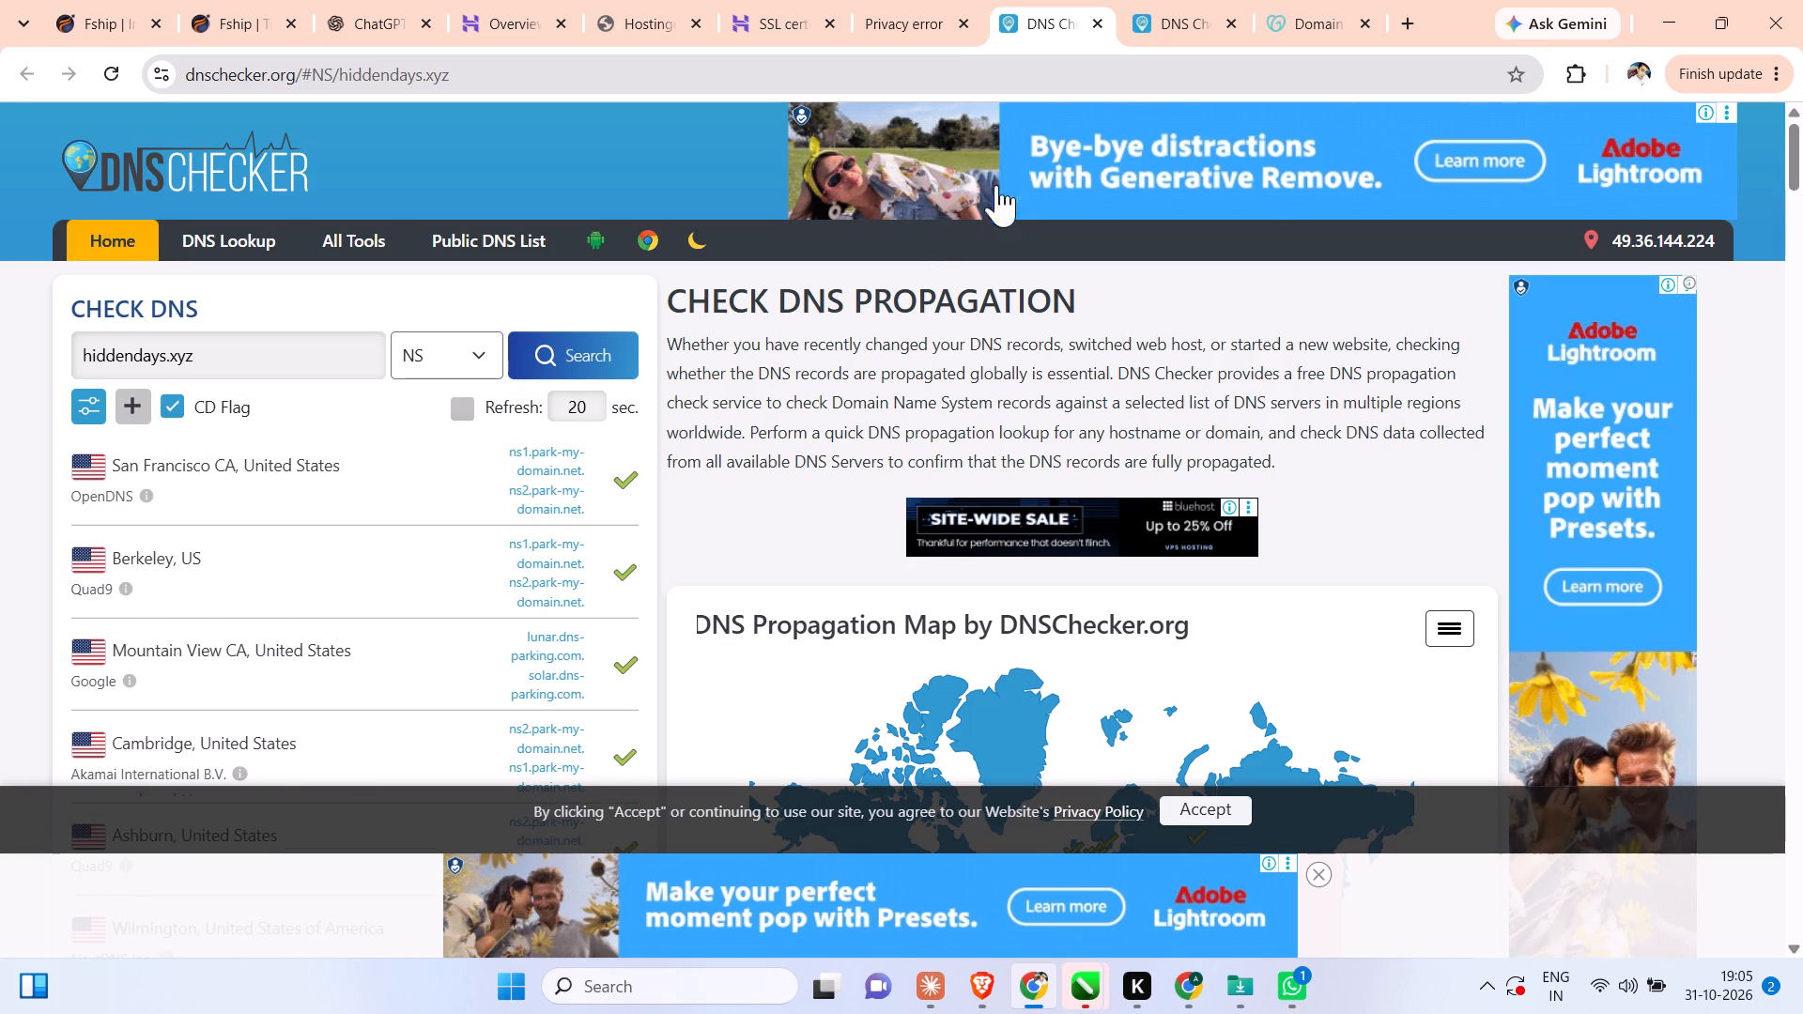
{"action": "left_click", "coordinate": [1097, 29]}
{"action": "left_click", "coordinate": [1097, 29]}
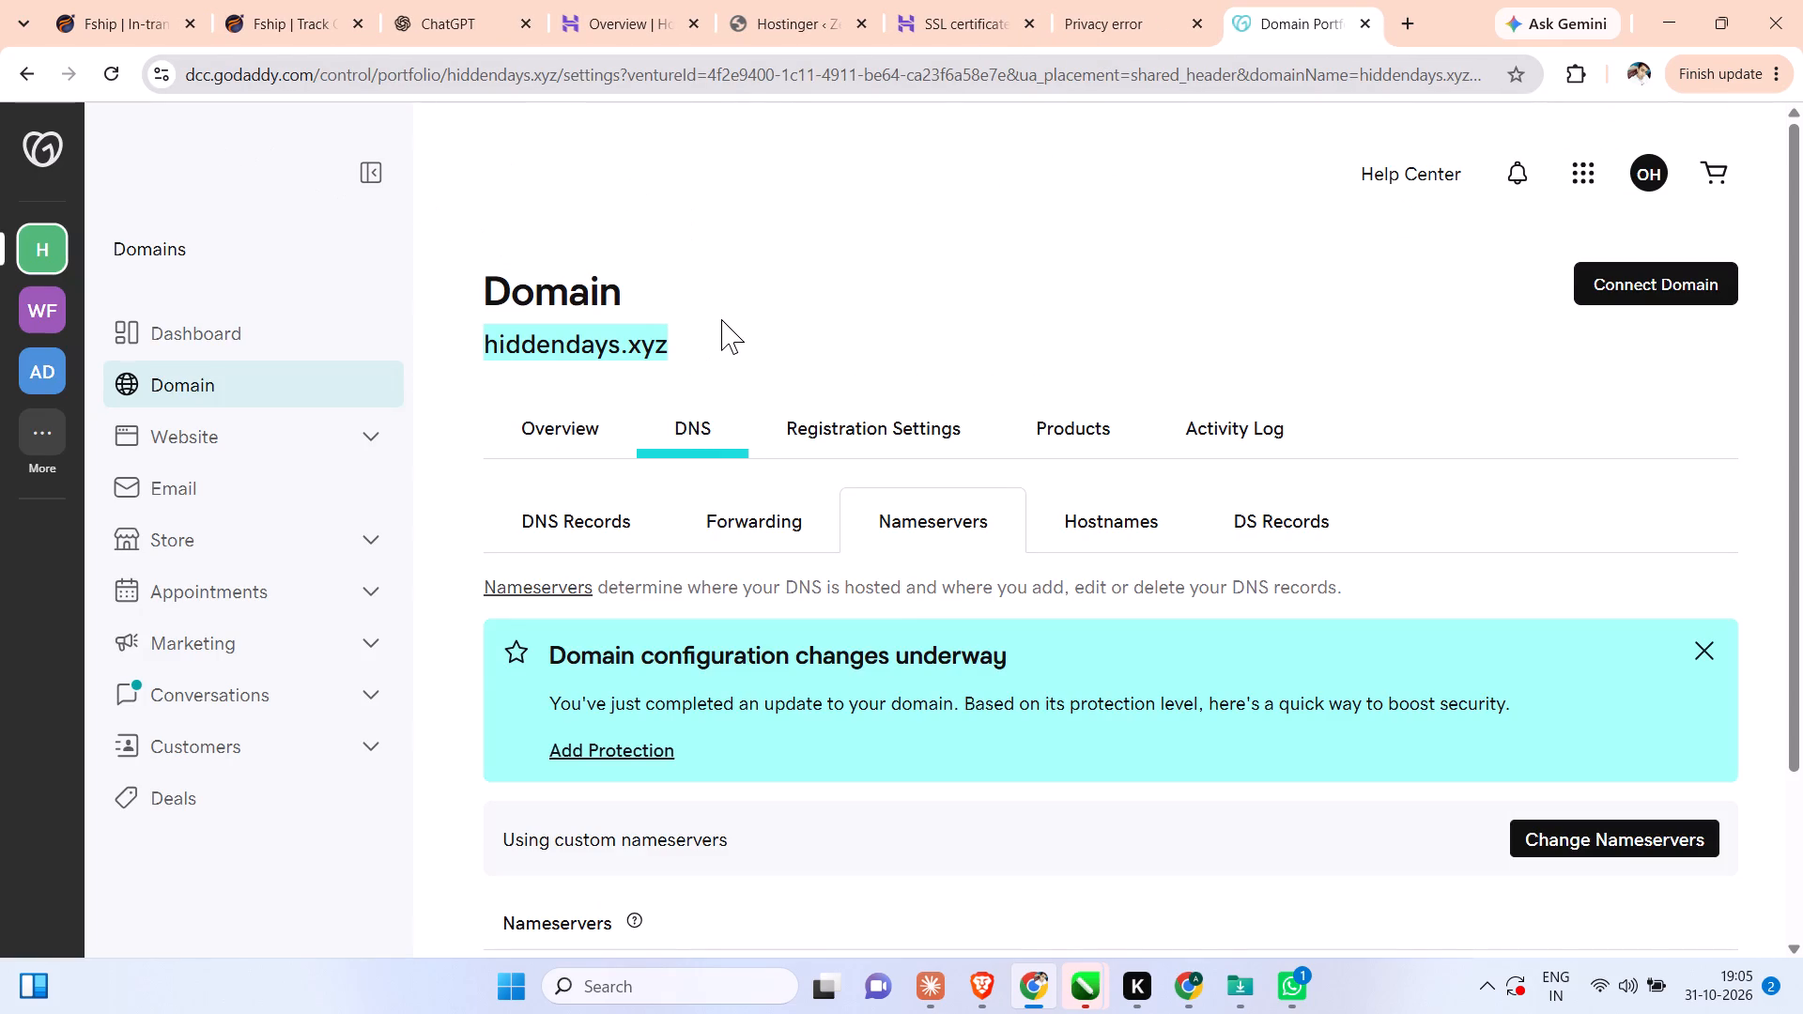
Copy the domain name from the GoDaddy page and load hiddendays.xyz in a new tab.
{"action": "key", "text": "ctrl+c"}
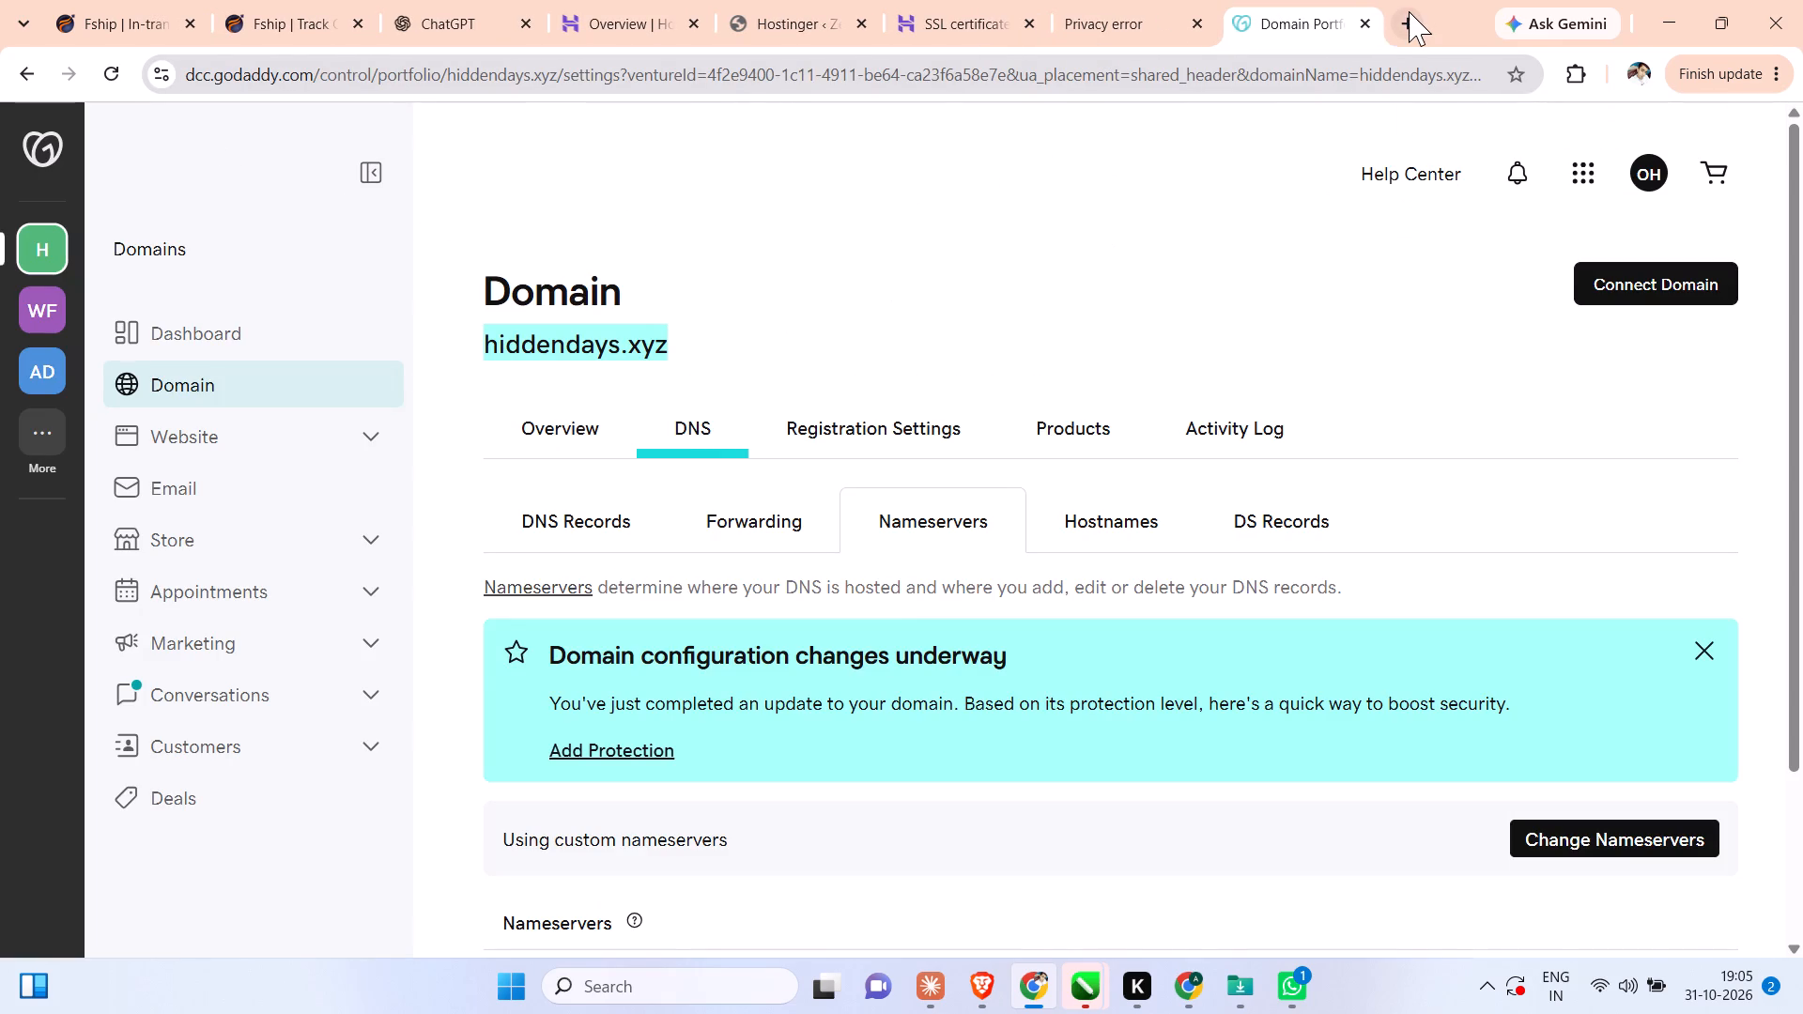
{"action": "left_click", "coordinate": [1409, 11]}
{"action": "key", "text": "ctrl+v"}
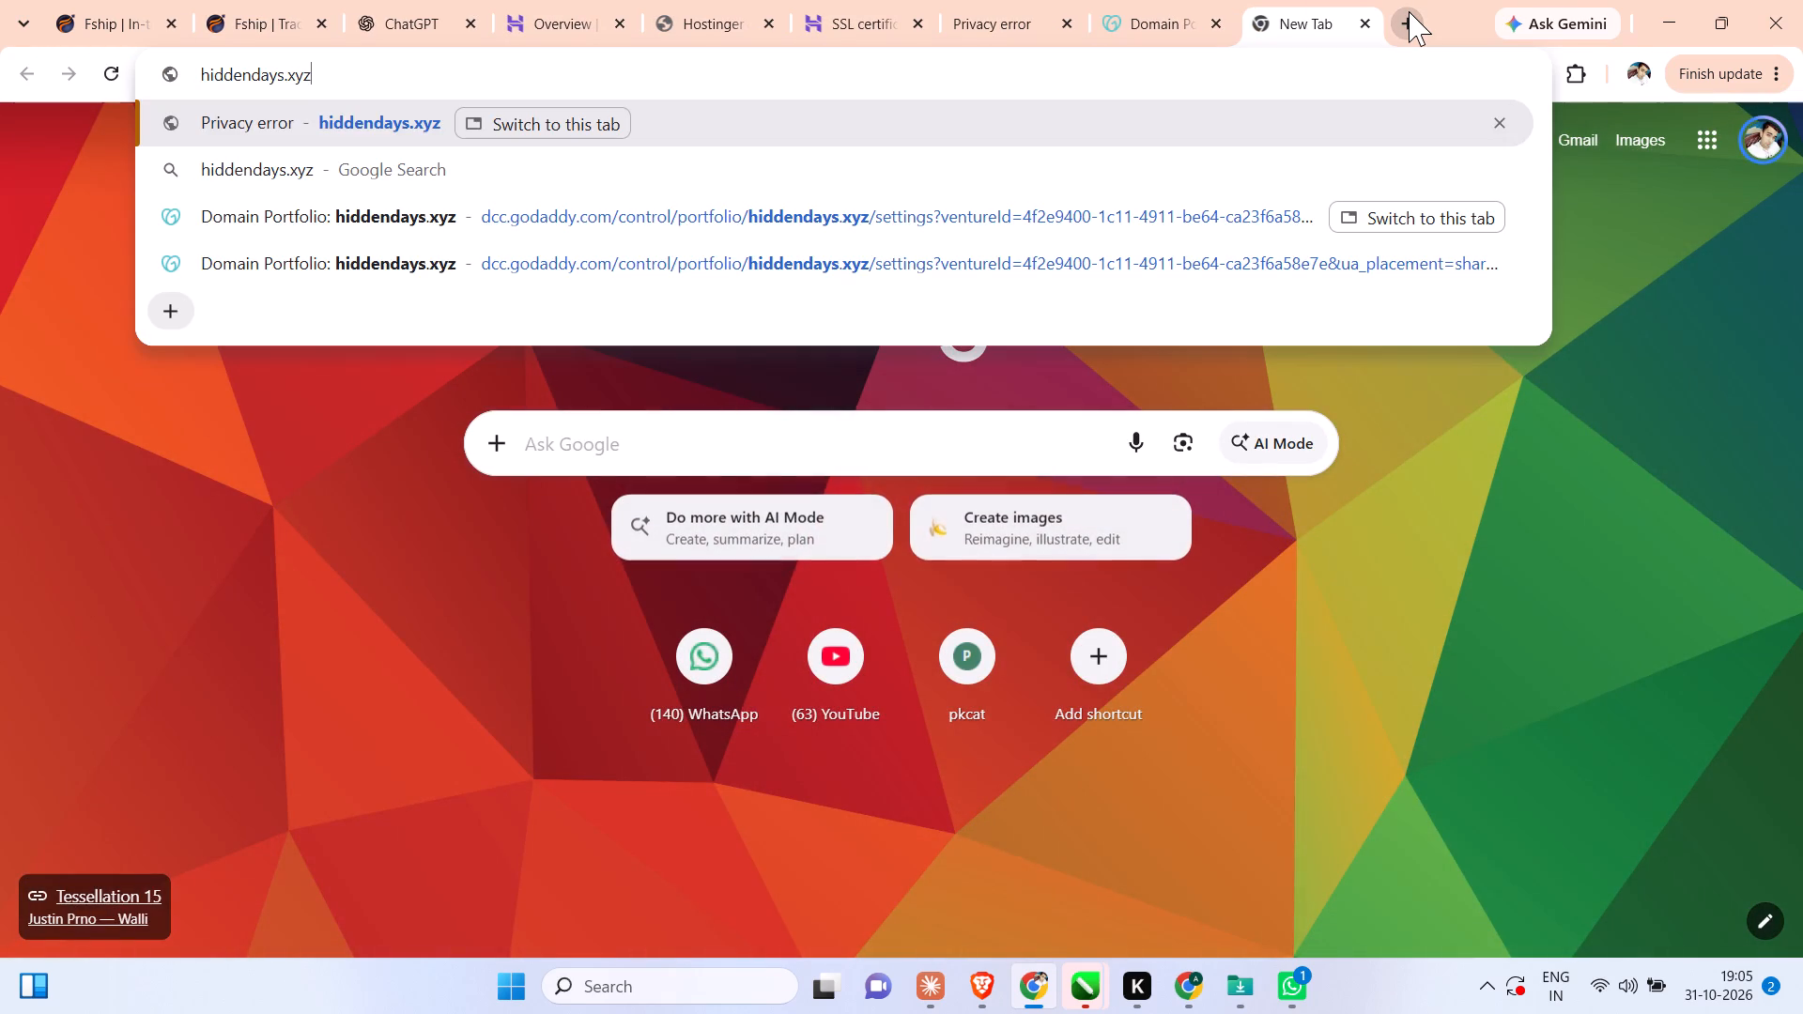
{"action": "key", "text": "Return"}
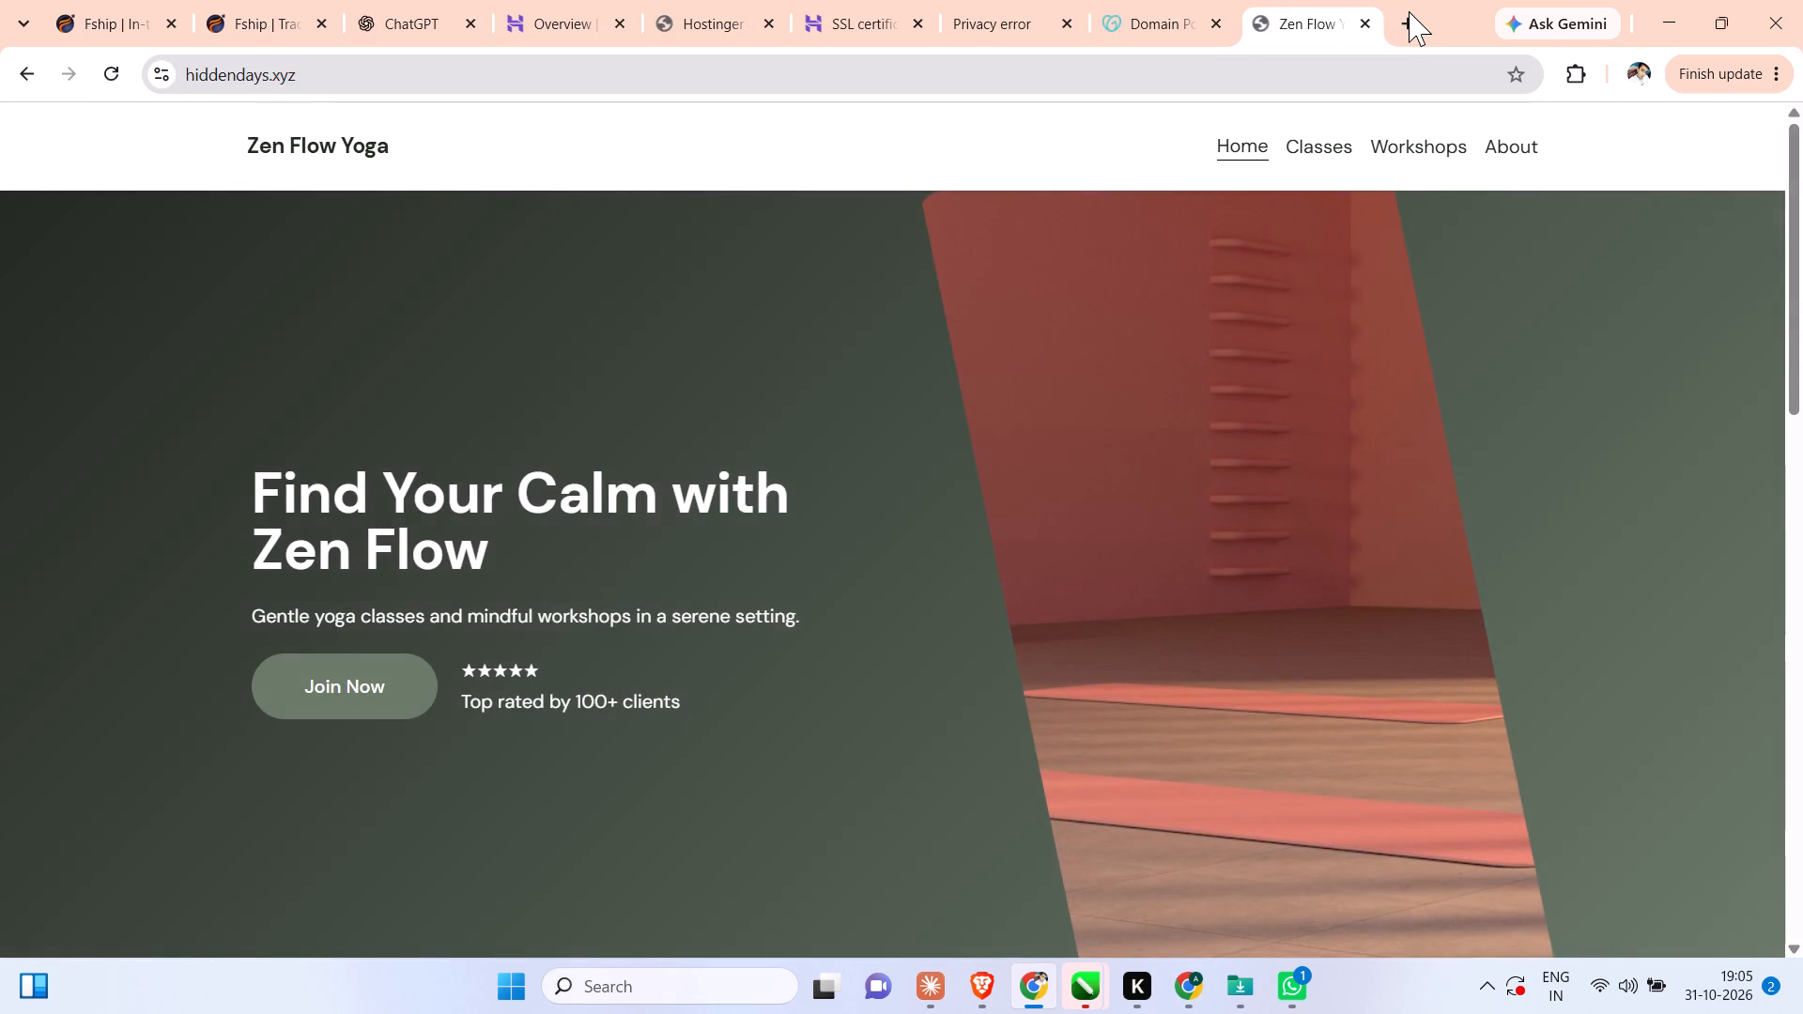
Look through the live Zen Flow Yoga home page down to its footer, trying the Join Us and Join Now links.
{"action": "scroll", "coordinate": [1162, 403], "scroll_direction": "down", "scroll_amount": 15}
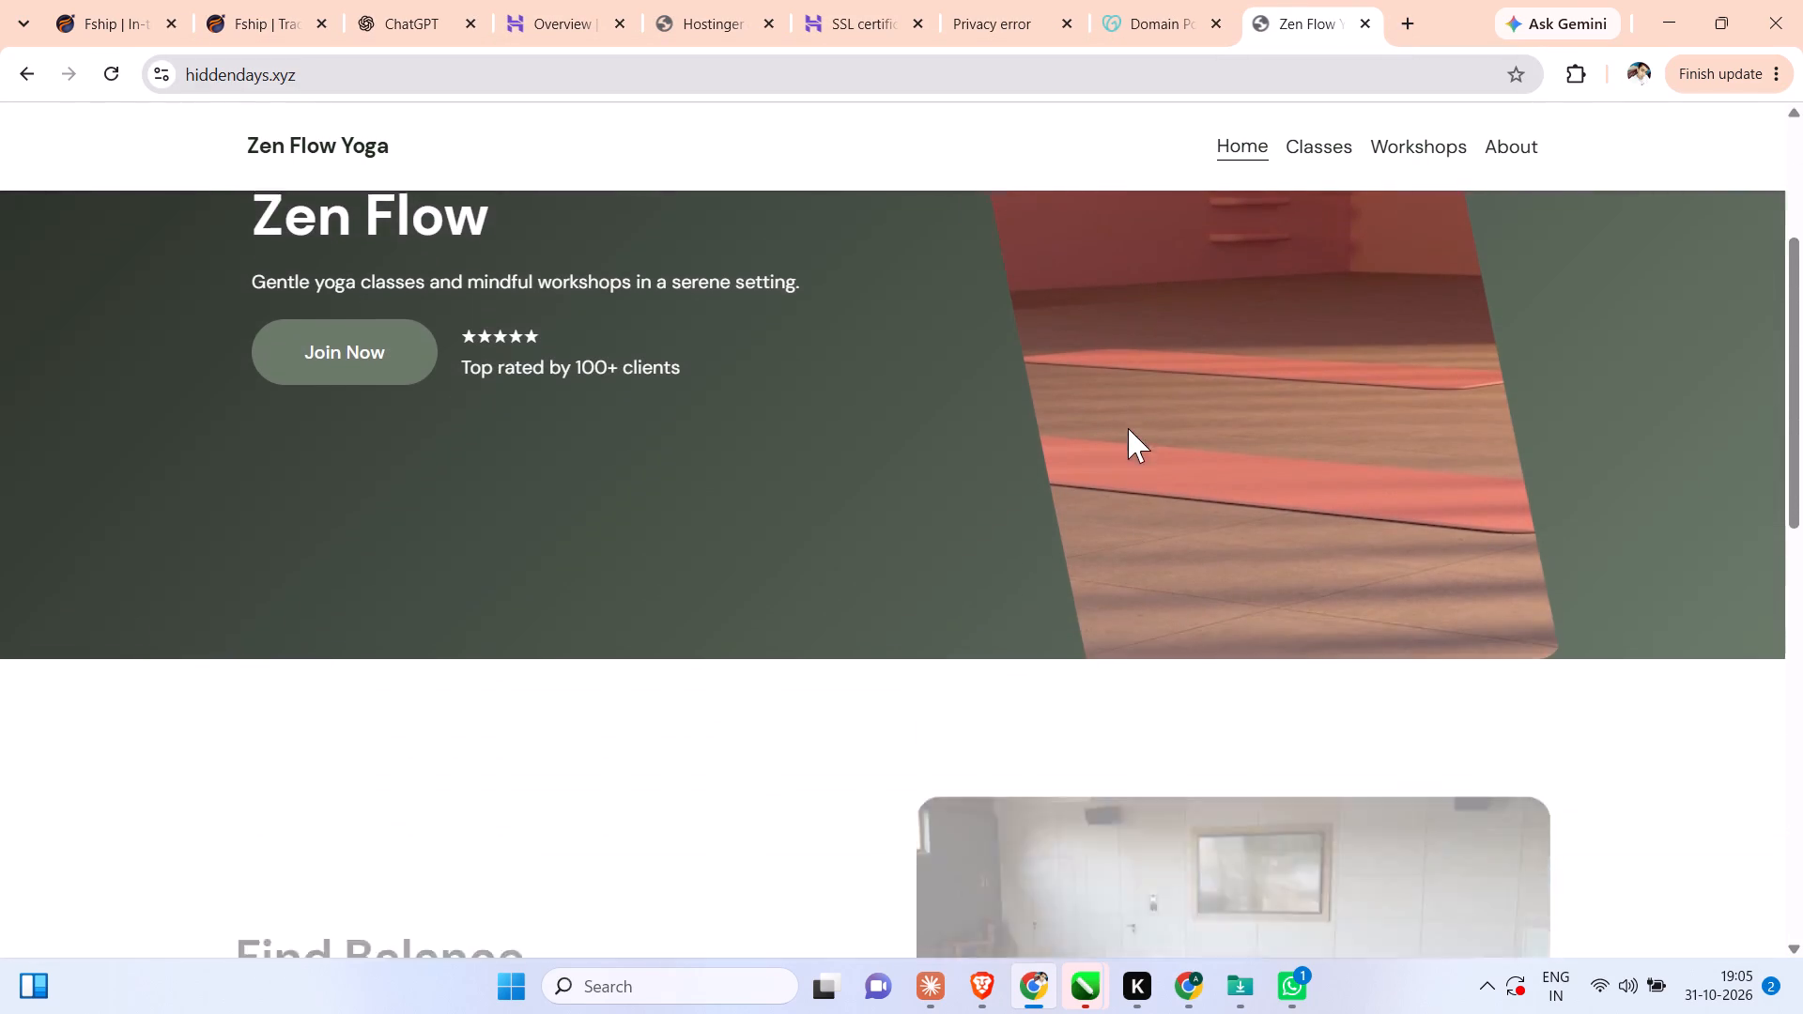
{"action": "scroll", "coordinate": [1128, 428], "scroll_direction": "down", "scroll_amount": 10}
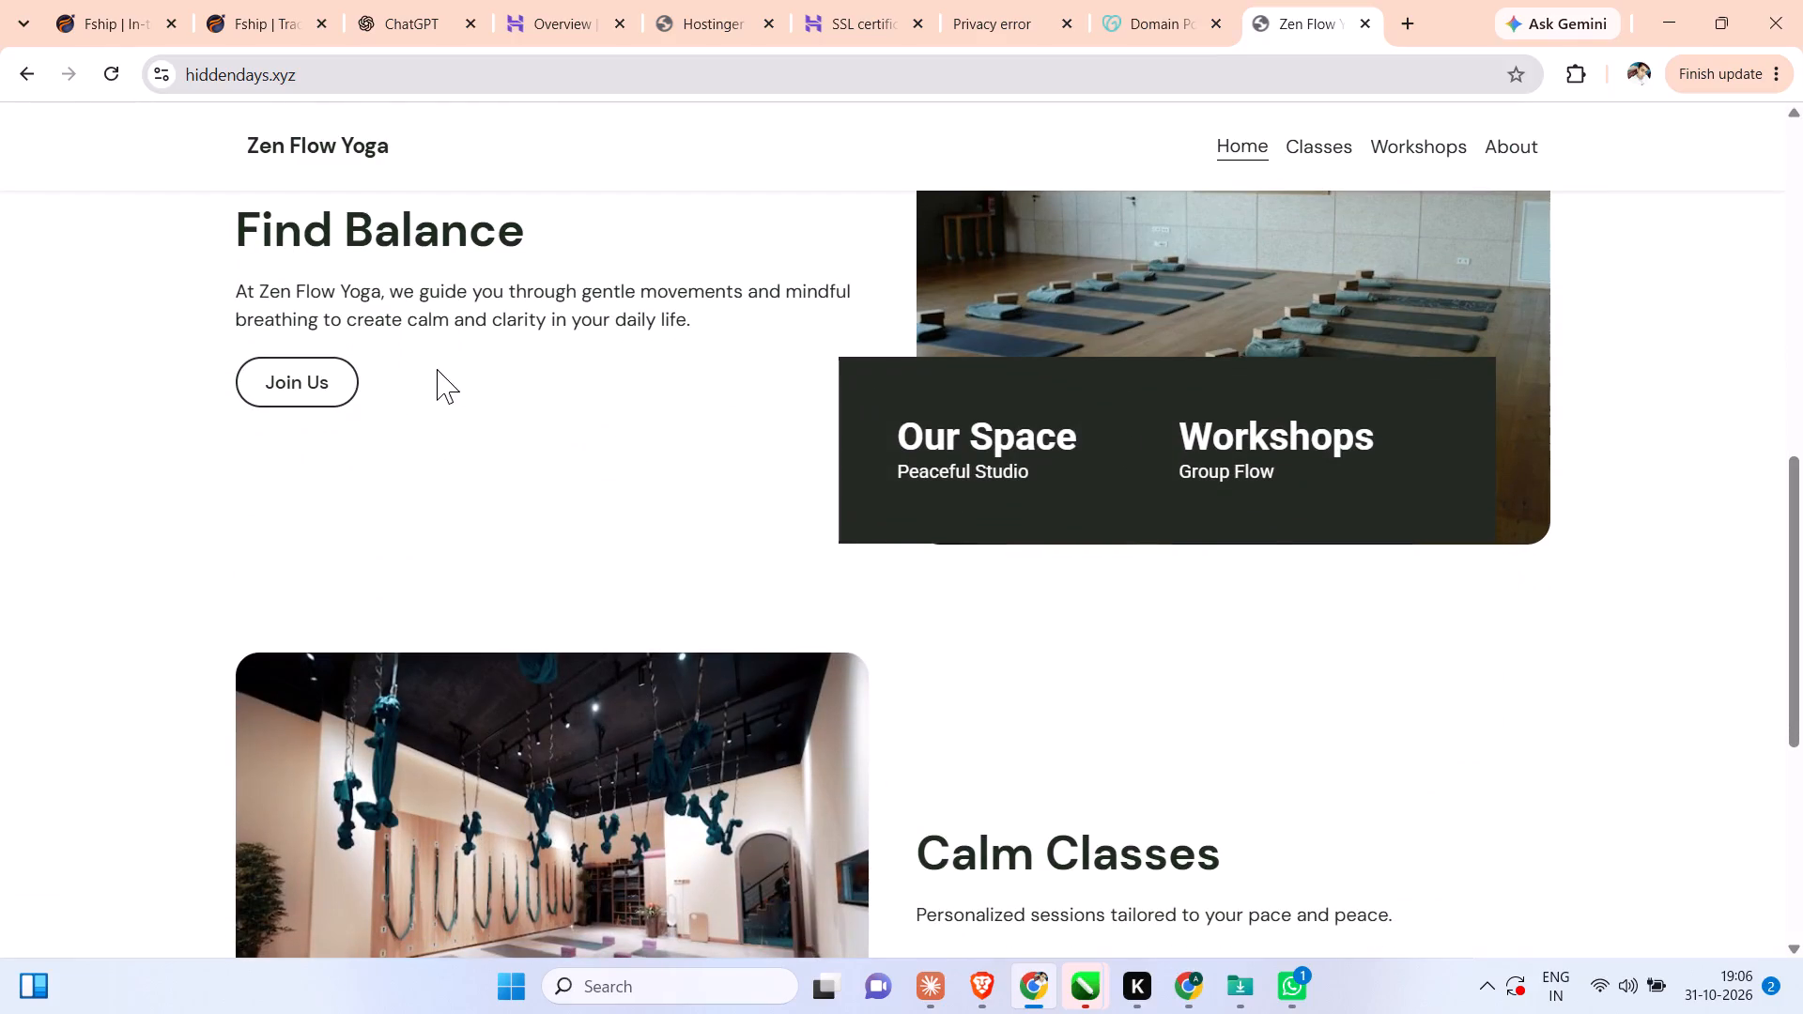
{"action": "left_click", "coordinate": [343, 371]}
{"action": "scroll", "coordinate": [745, 497], "scroll_direction": "down", "scroll_amount": 8}
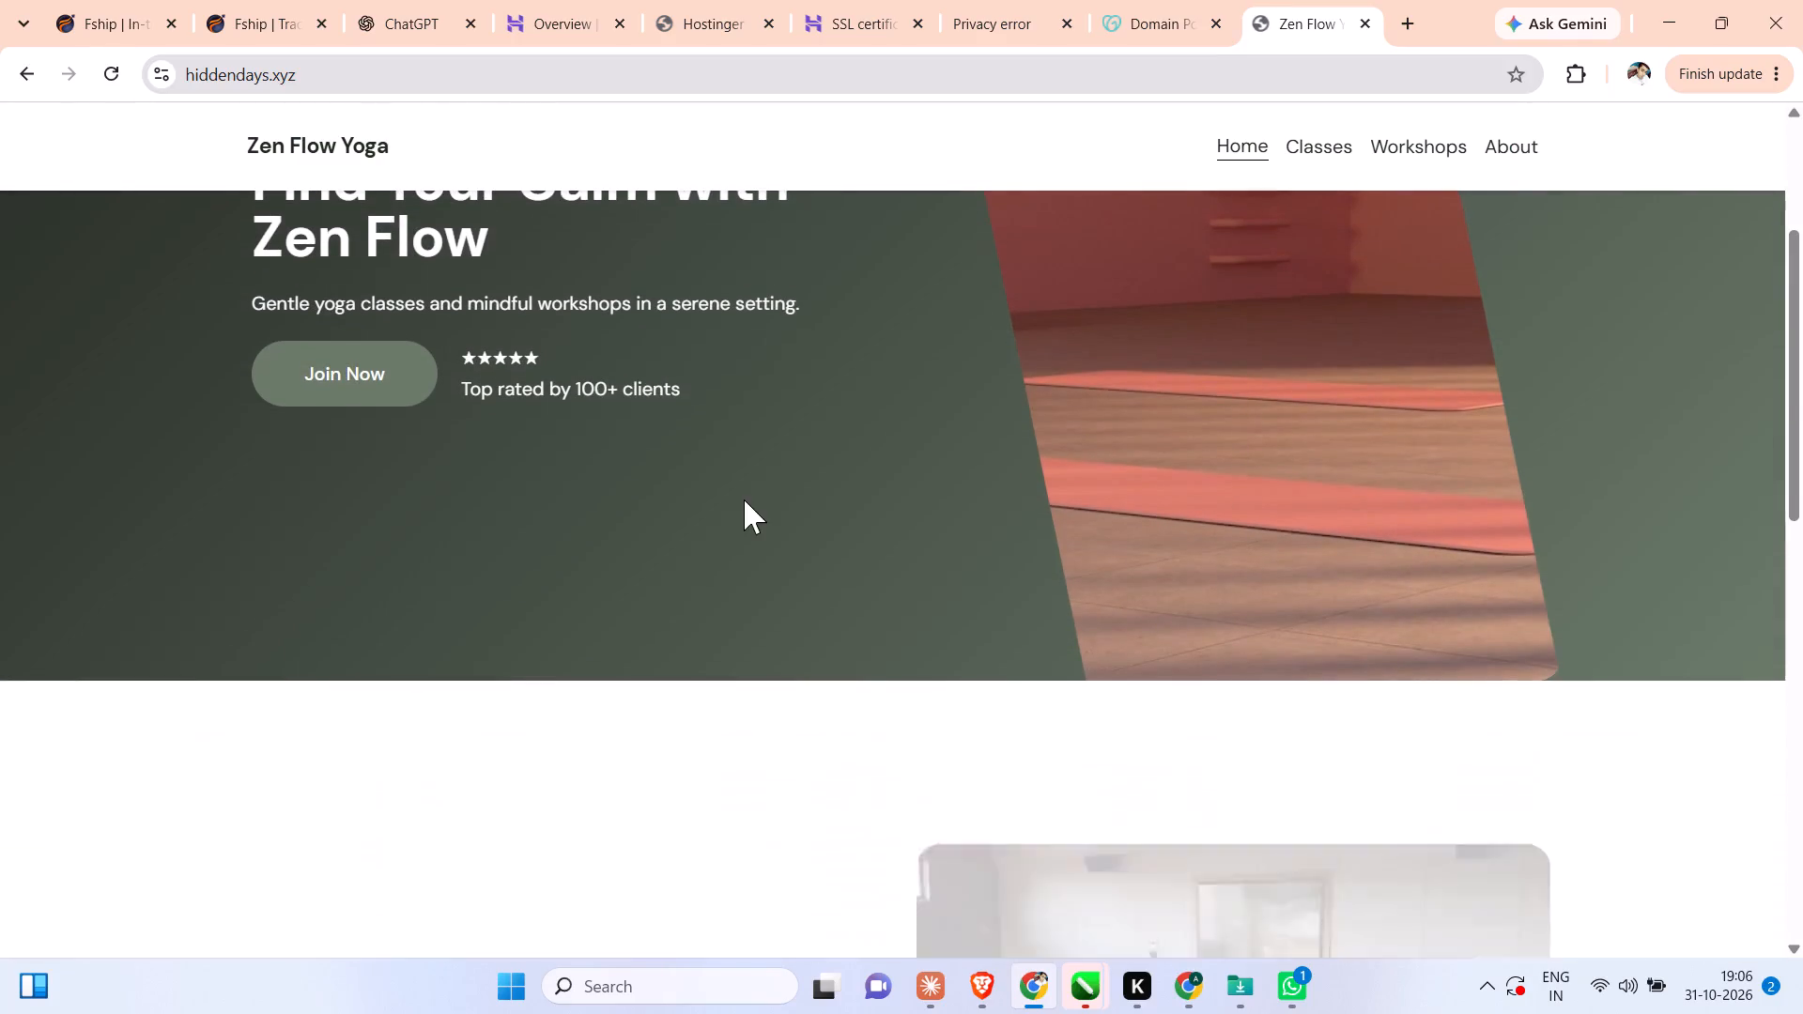
{"action": "left_click", "coordinate": [398, 367]}
{"action": "scroll", "coordinate": [948, 515], "scroll_direction": "down", "scroll_amount": 5}
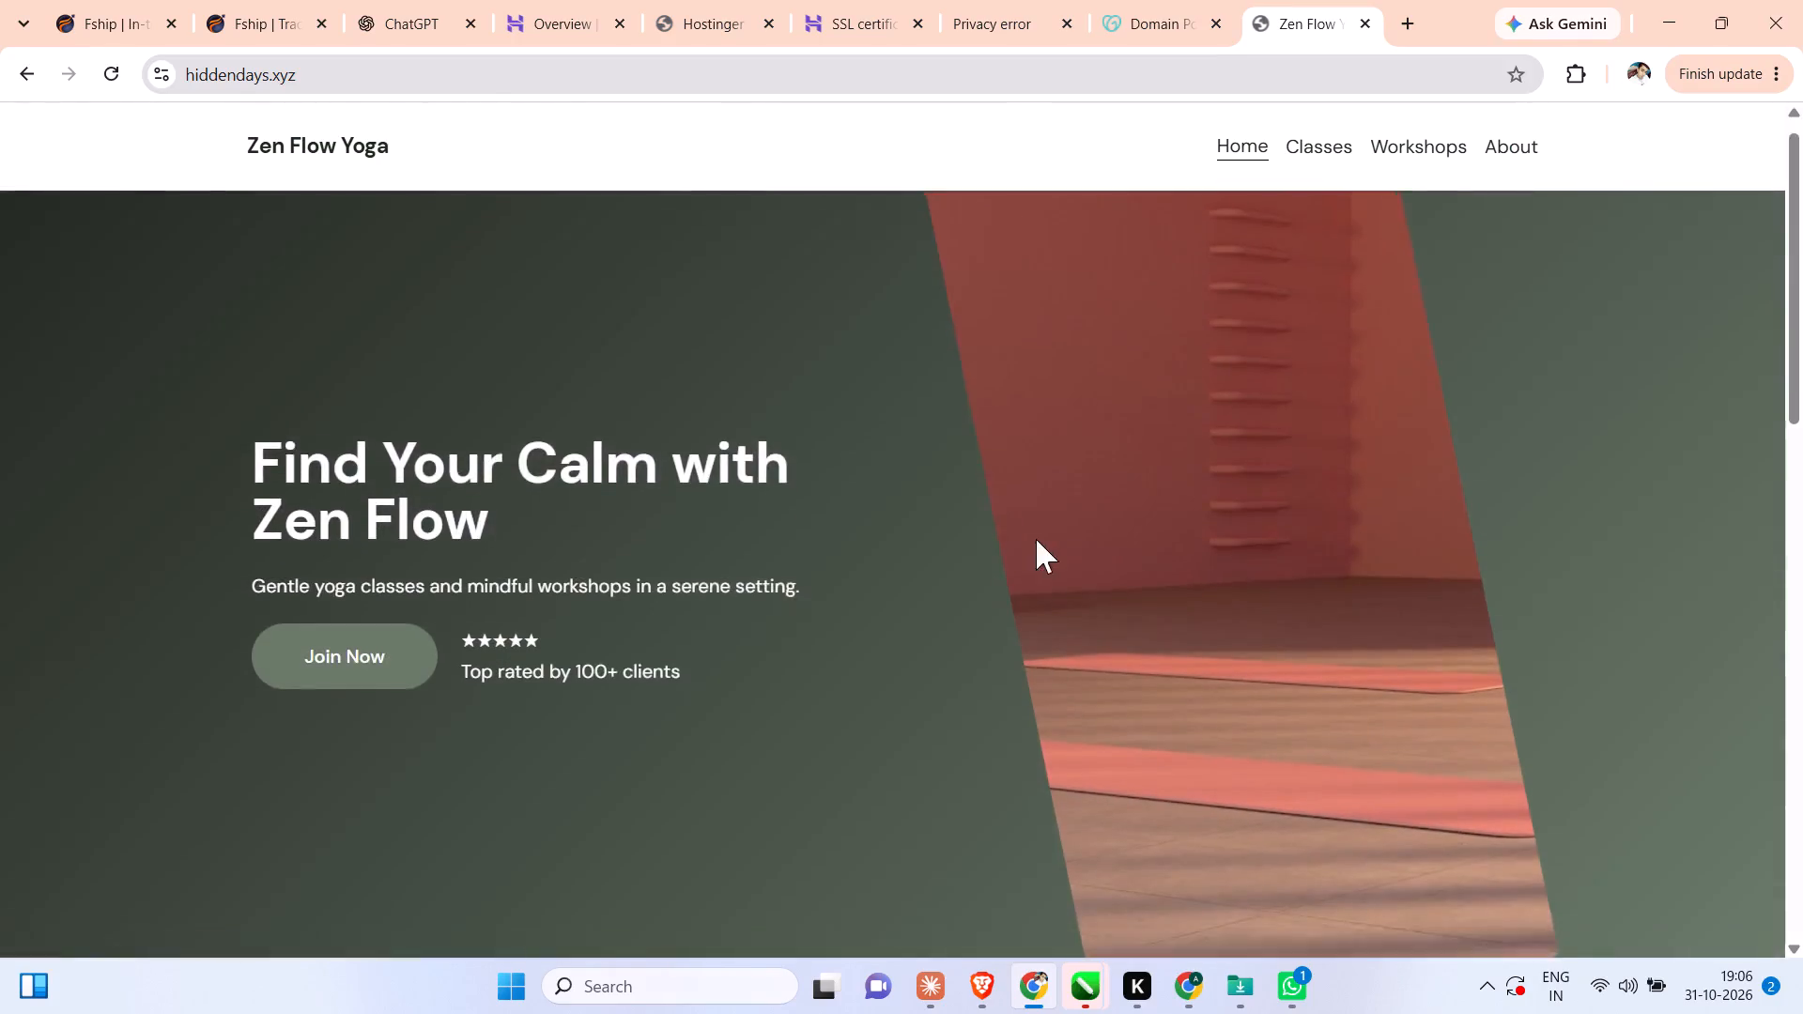
{"action": "scroll", "coordinate": [1036, 539], "scroll_direction": "down", "scroll_amount": 19}
{"action": "scroll", "coordinate": [1059, 526], "scroll_direction": "down", "scroll_amount": 8}
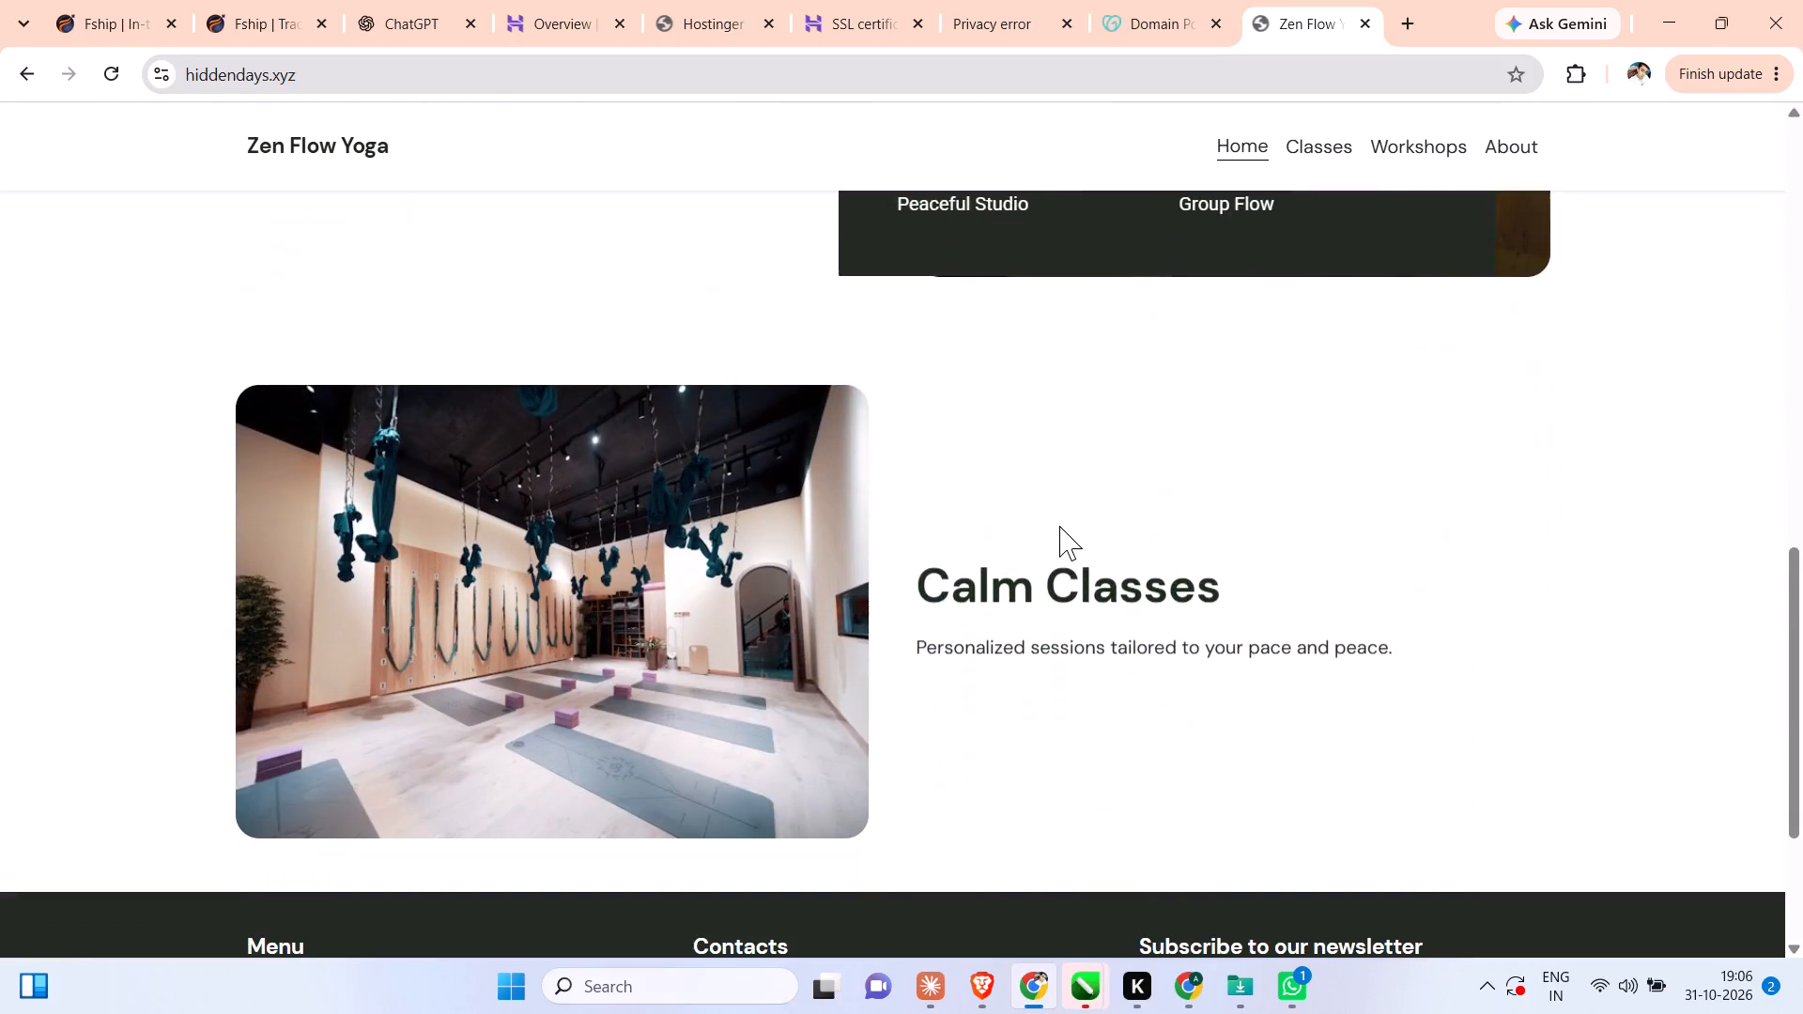
{"action": "scroll", "coordinate": [1059, 526], "scroll_direction": "down", "scroll_amount": 15}
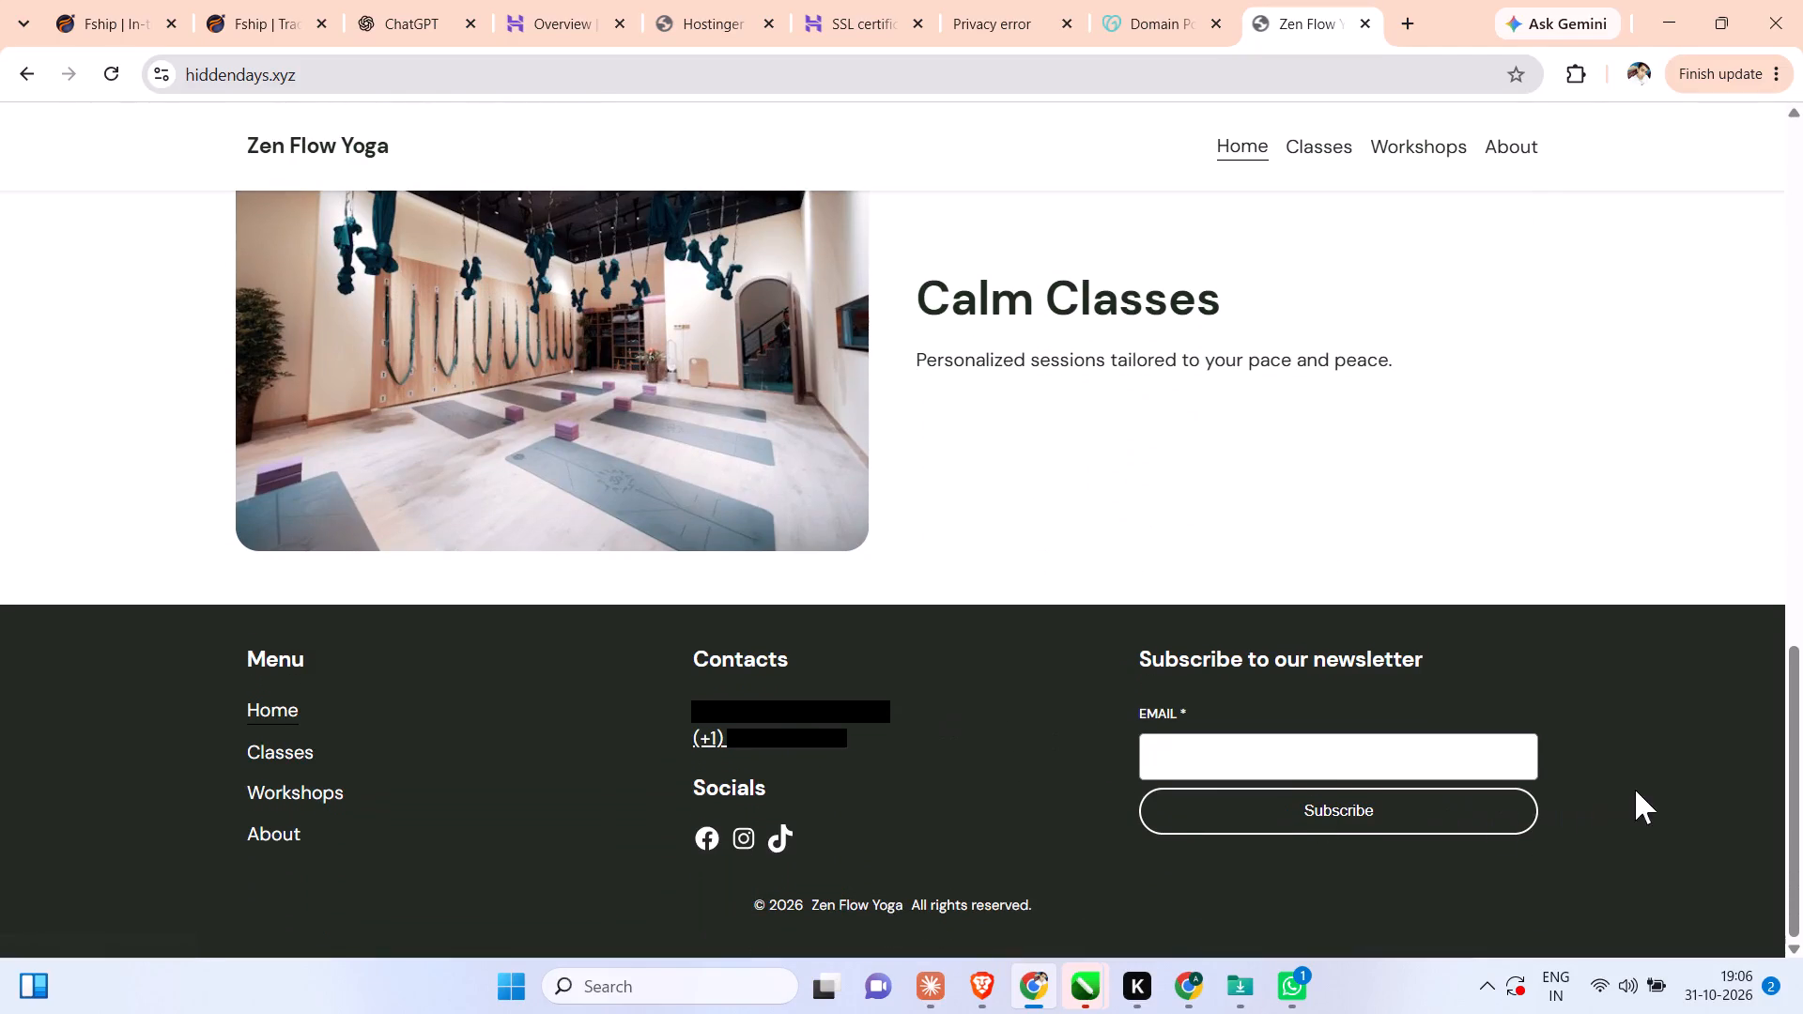
{"action": "left_click_drag", "start_coordinate": [1794, 790], "coordinate": [1785, 754]}
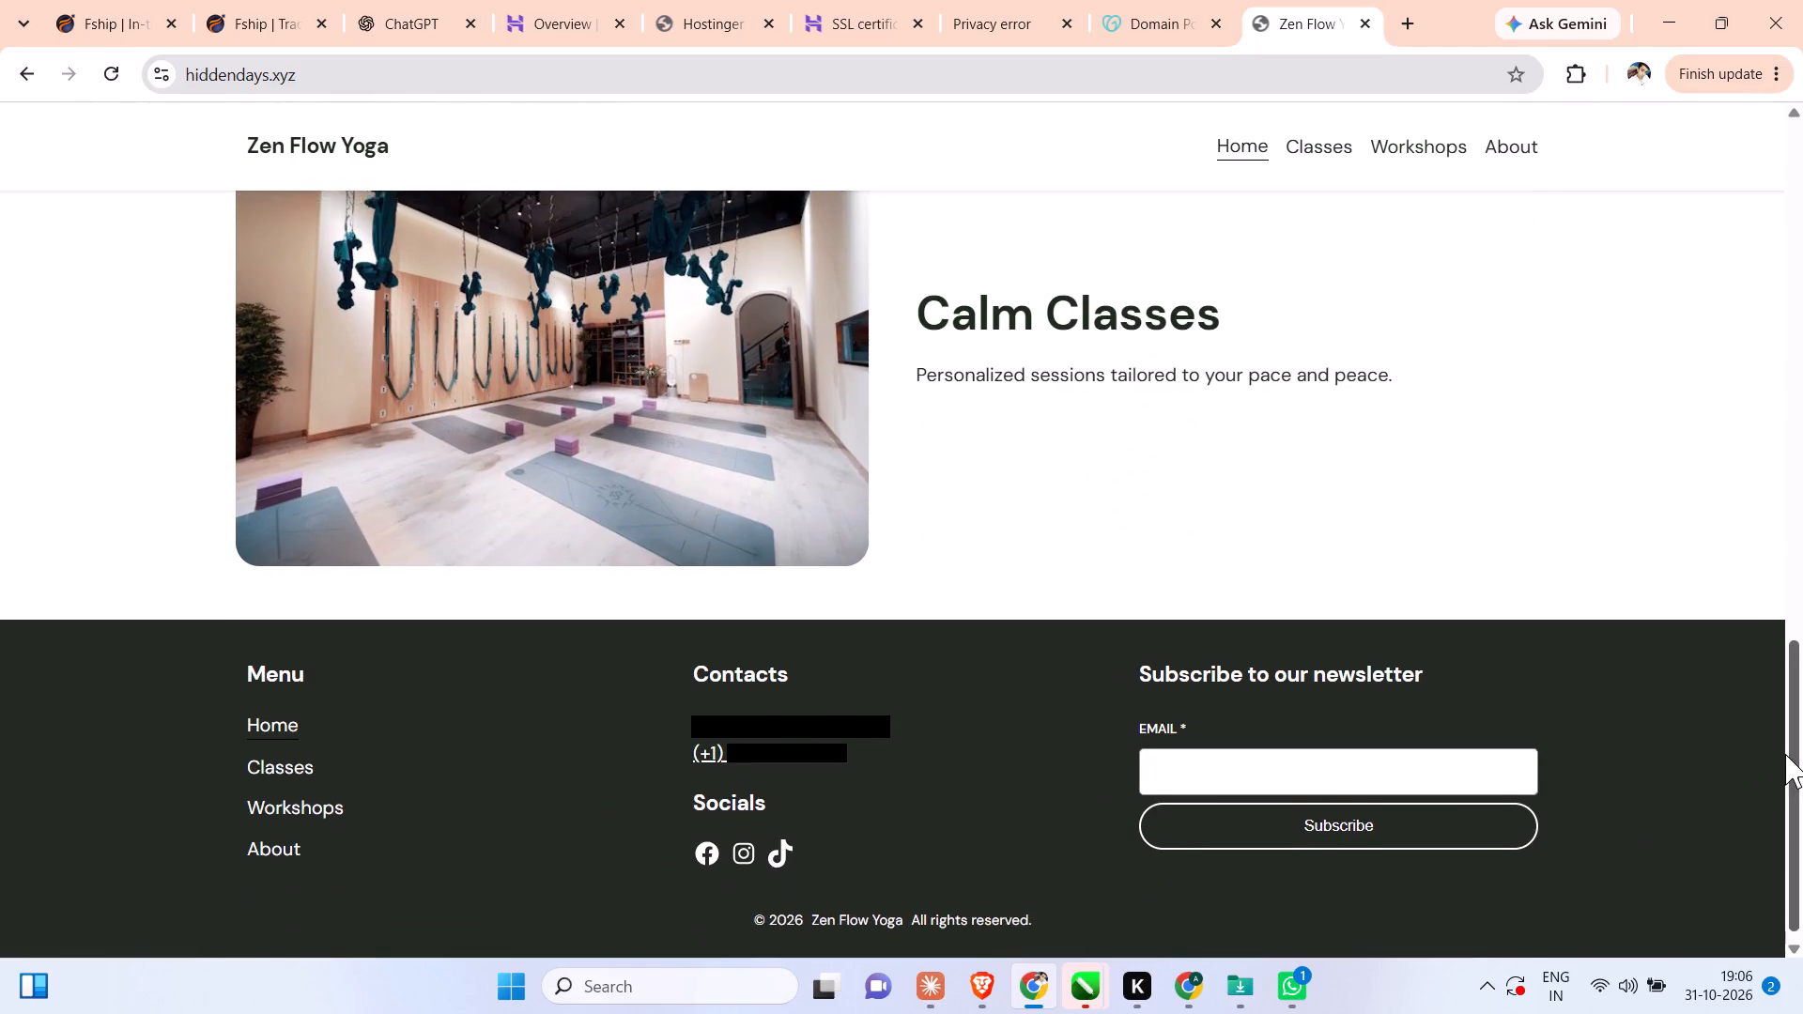
{"action": "left_click_drag", "start_coordinate": [1785, 754], "coordinate": [1795, 438]}
Open the WordPress overview for hiddendays.xyz in Hostinger and examine its core, LLM optimization, security and recommended installation settings.
{"action": "left_click", "coordinate": [867, 24]}
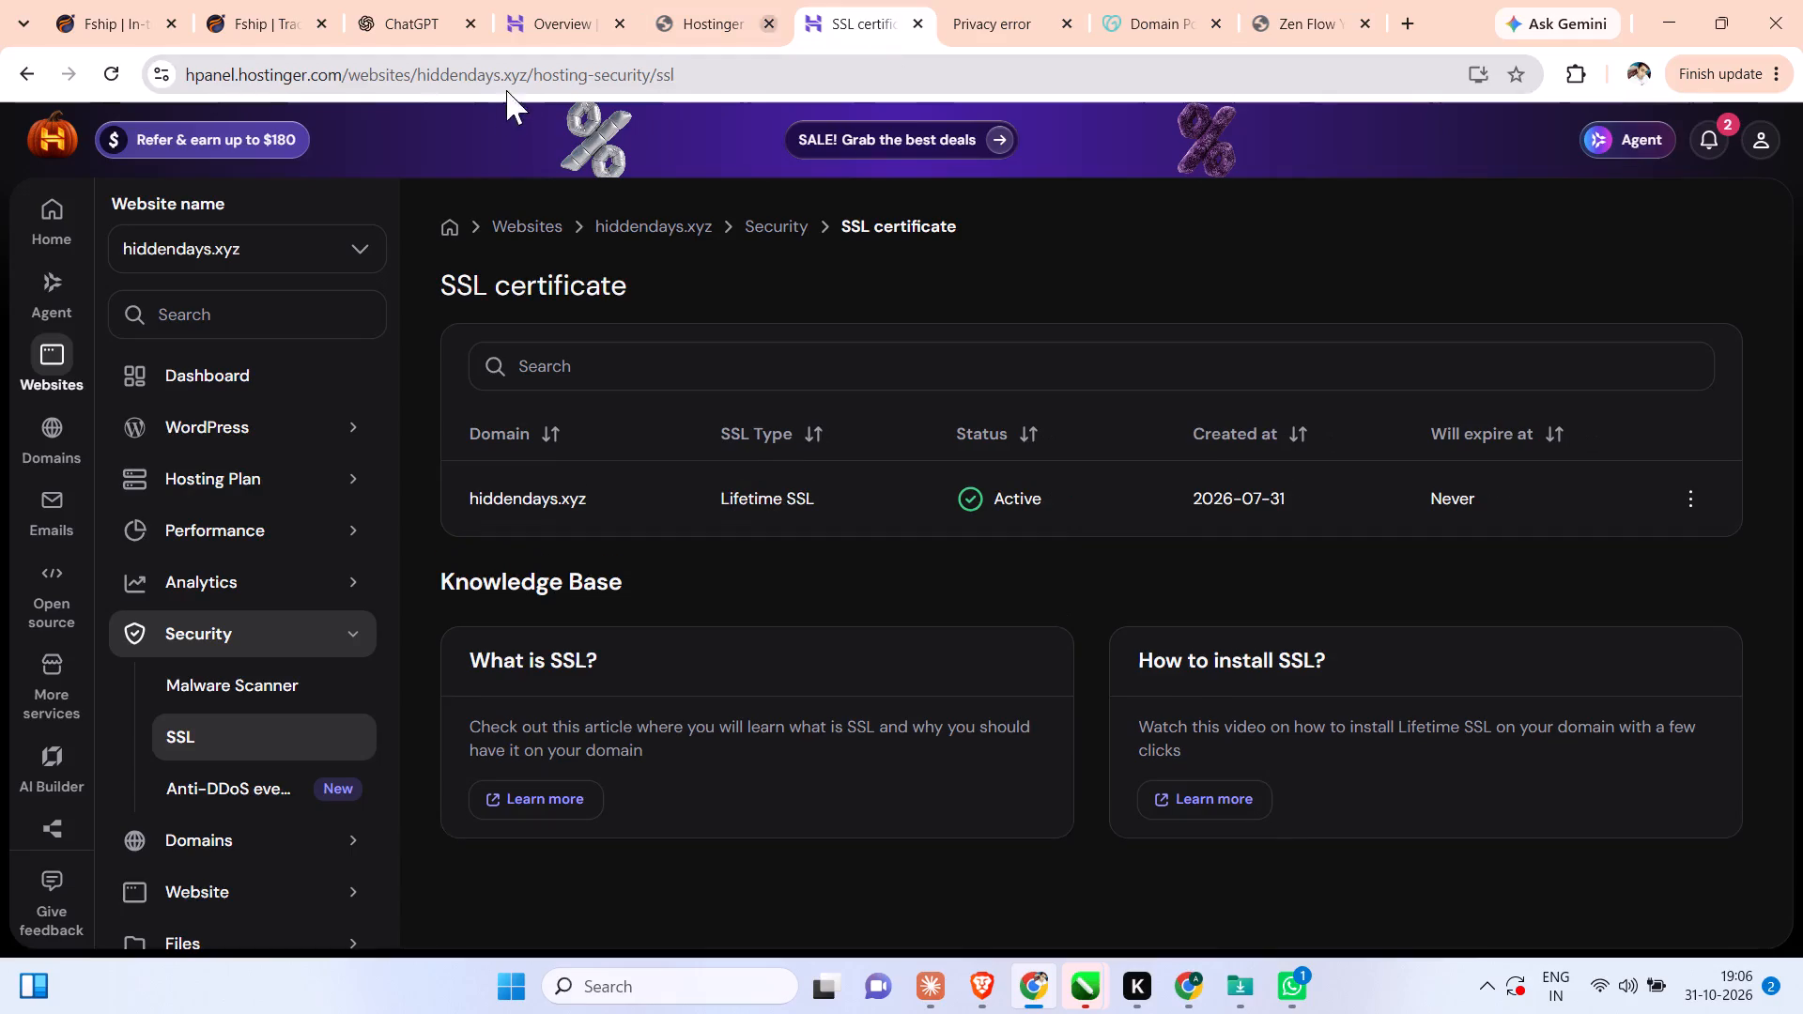
{"action": "scroll", "coordinate": [749, 500], "scroll_direction": "up", "scroll_amount": 6}
{"action": "left_click", "coordinate": [246, 423]}
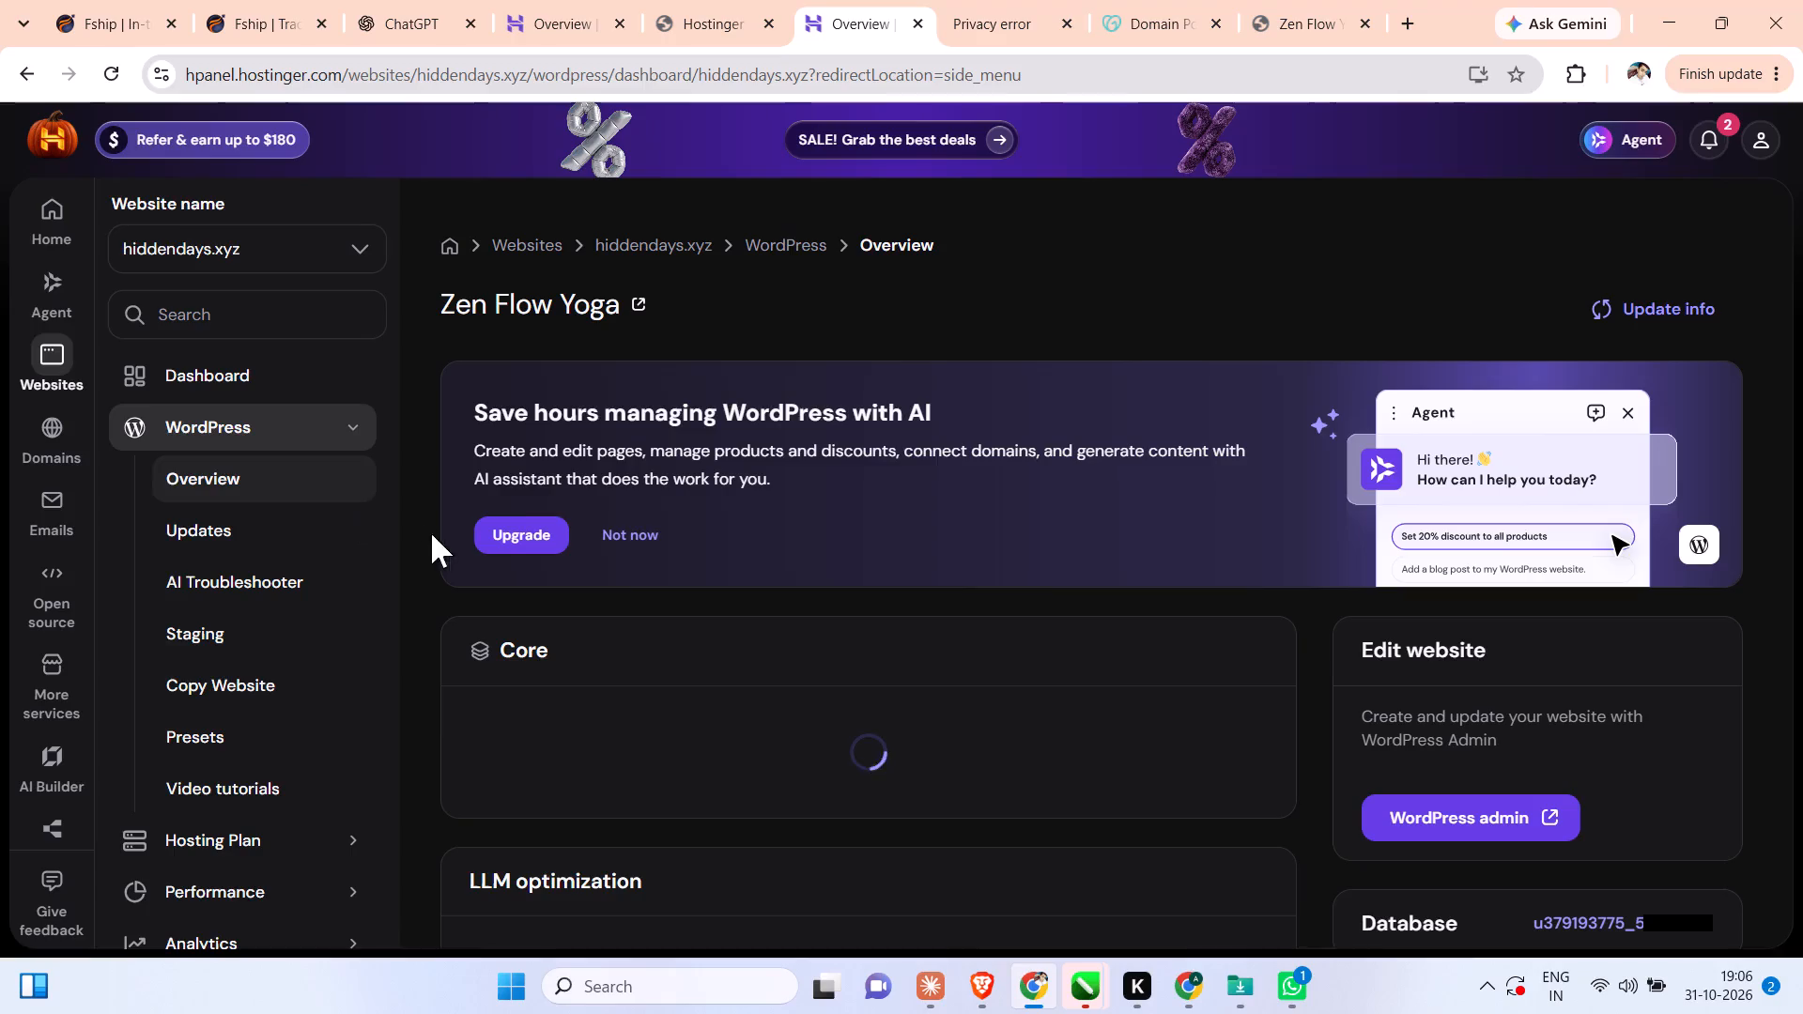
{"action": "scroll", "coordinate": [1412, 753], "scroll_direction": "down", "scroll_amount": 4}
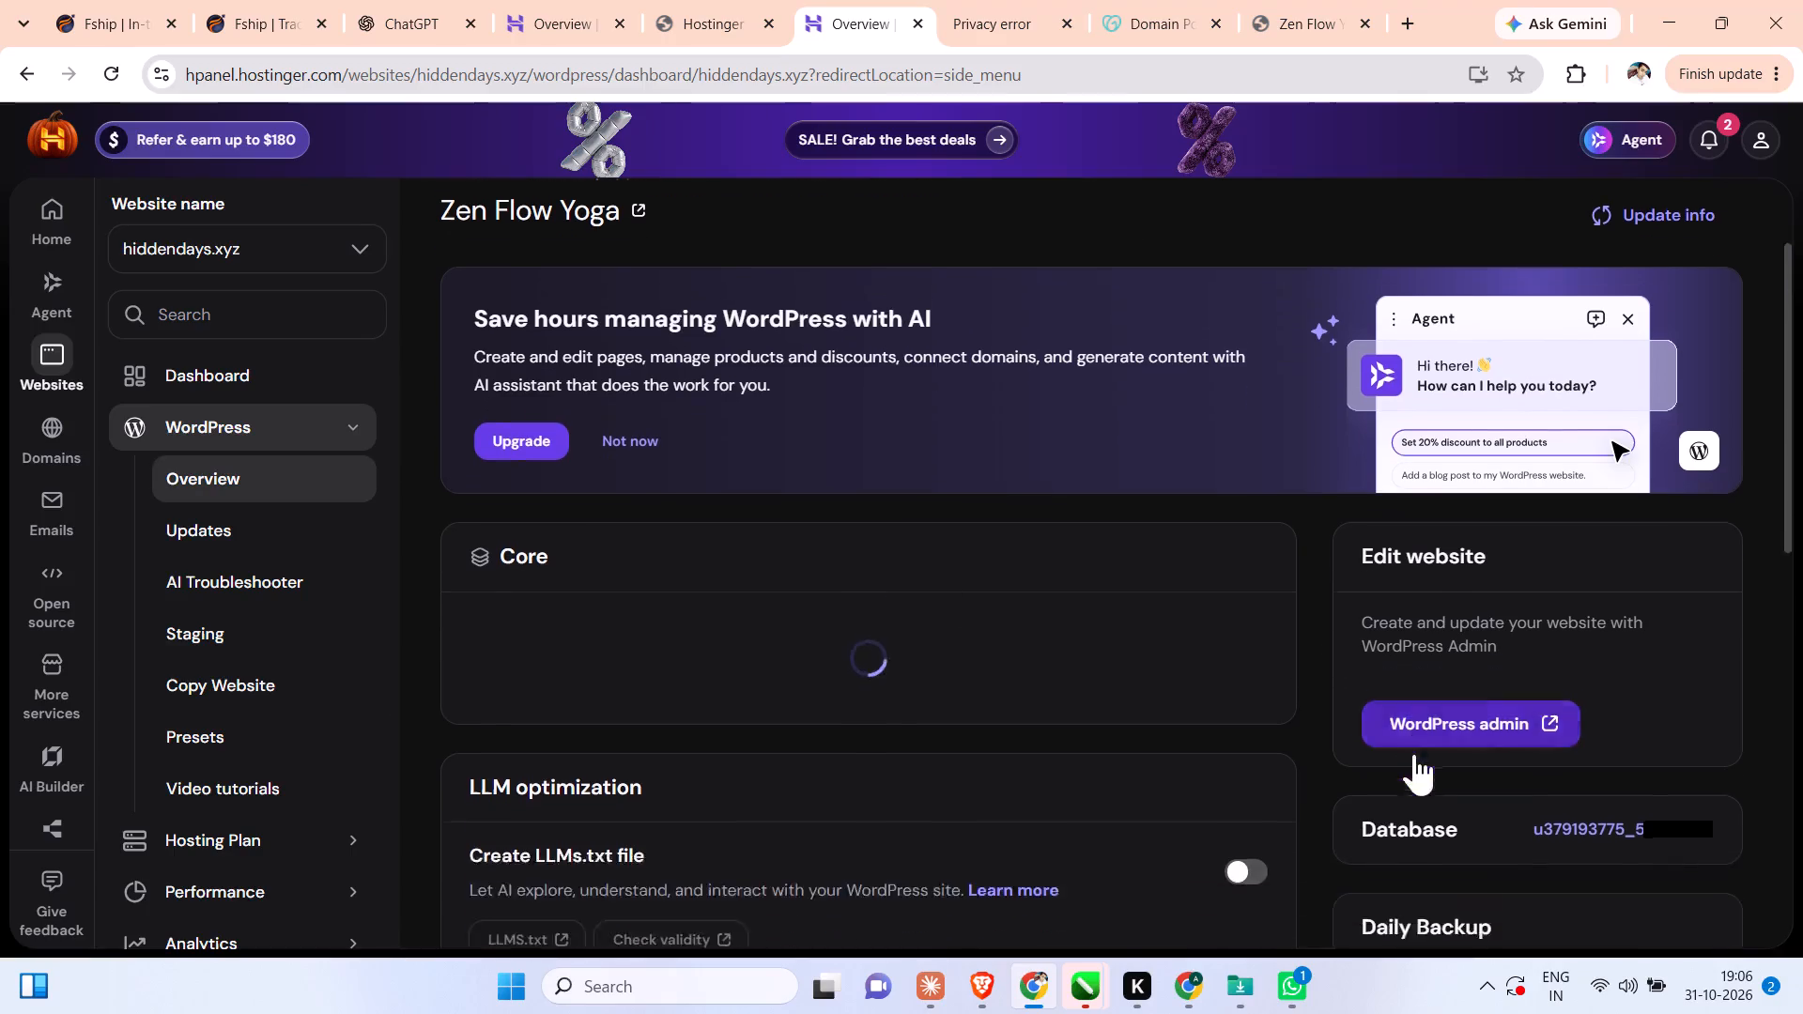
{"action": "scroll", "coordinate": [1415, 754], "scroll_direction": "down", "scroll_amount": 5}
{"action": "scroll", "coordinate": [1043, 698], "scroll_direction": "down", "scroll_amount": 3}
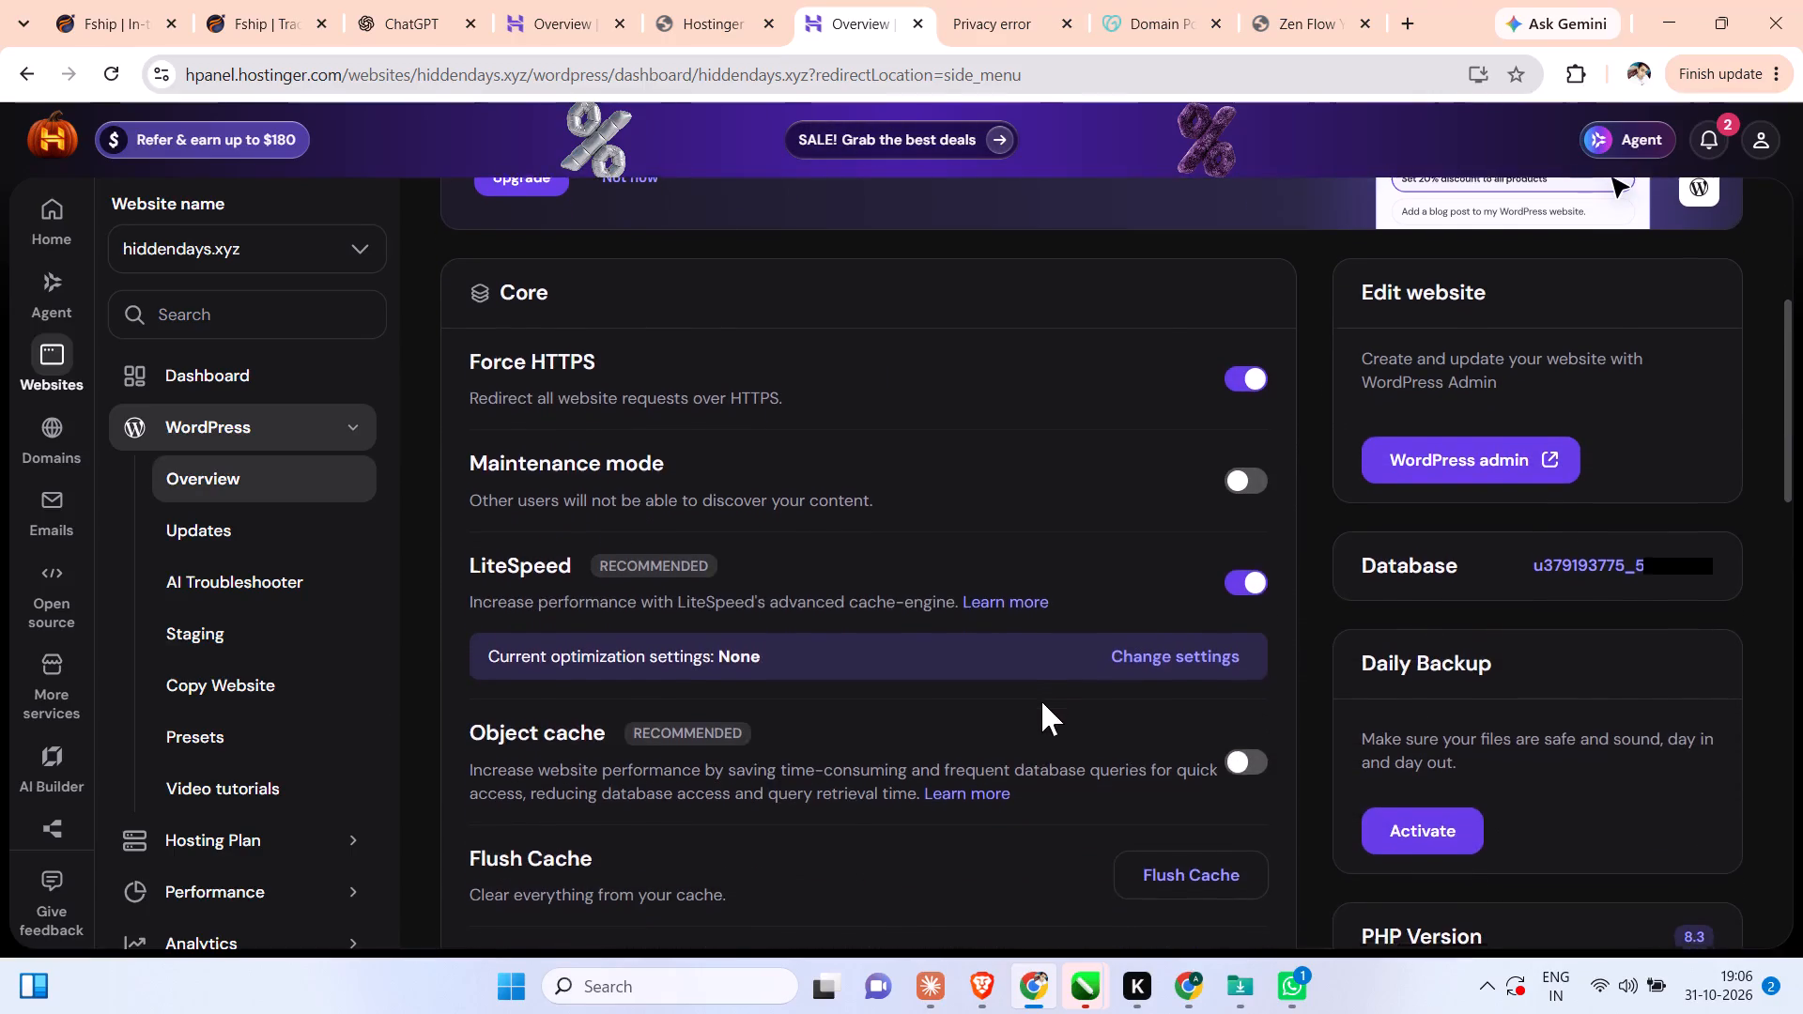
{"action": "scroll", "coordinate": [1041, 701], "scroll_direction": "down", "scroll_amount": 11}
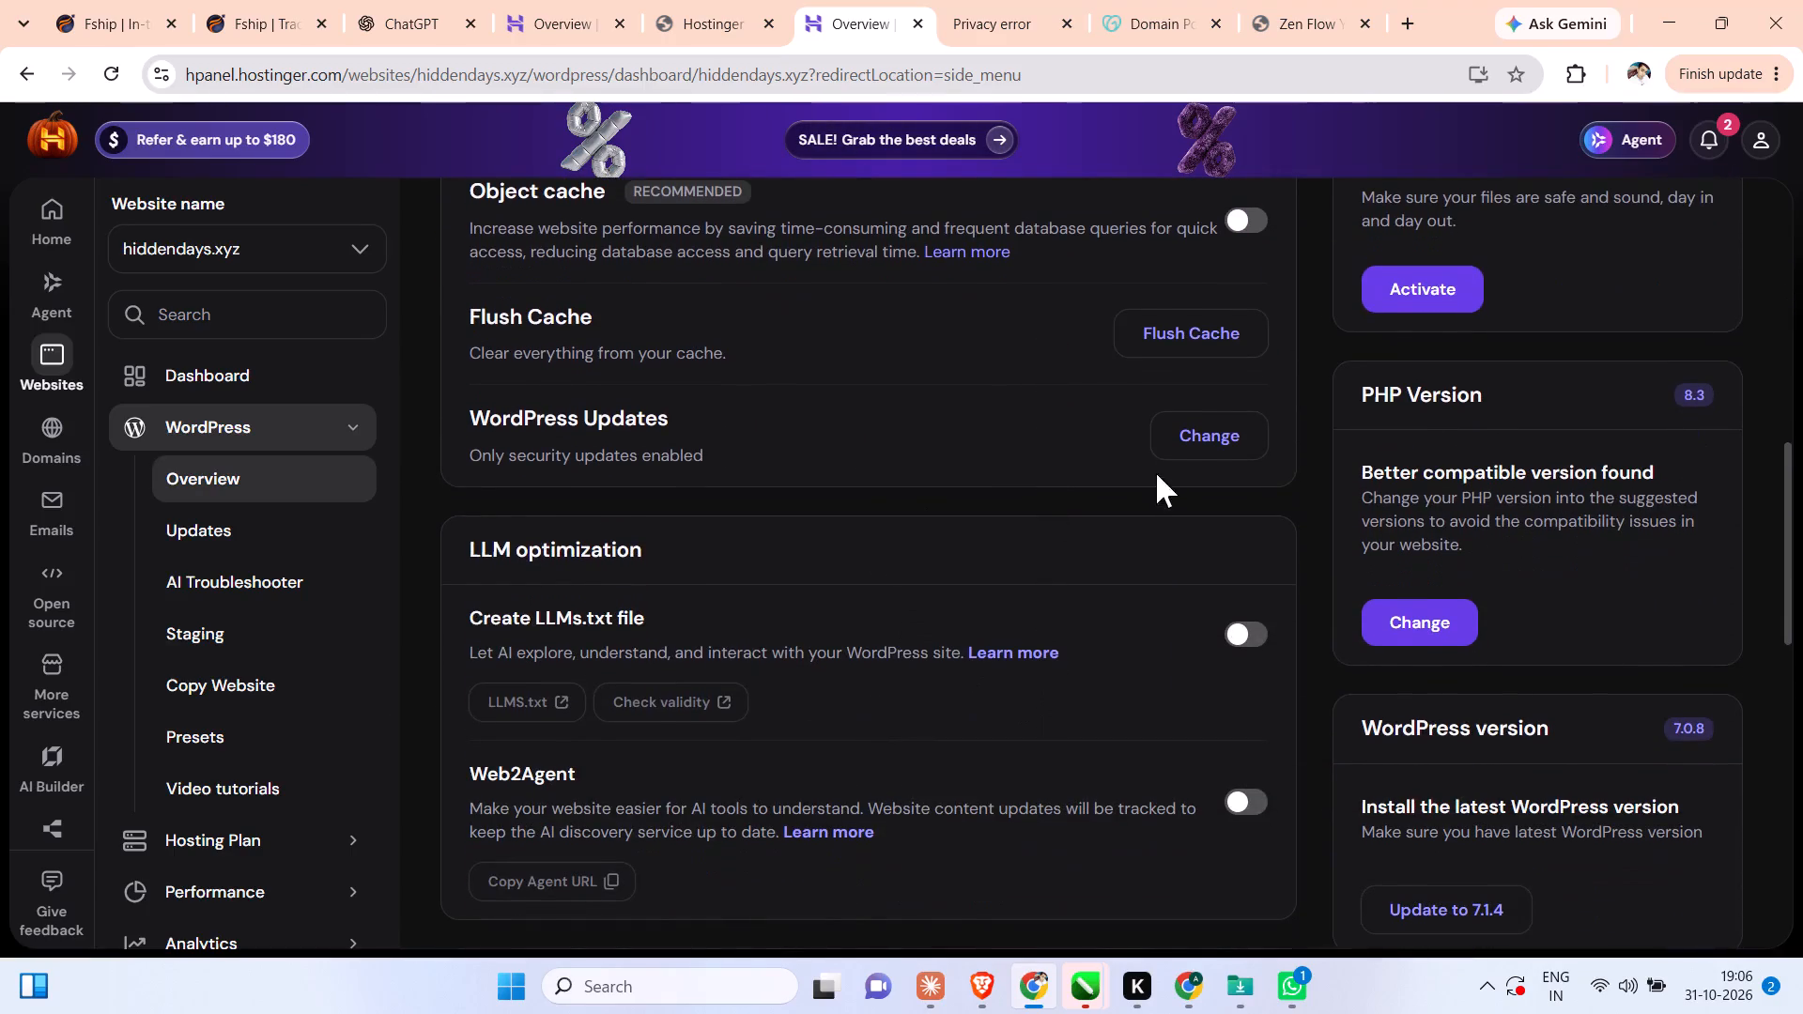
{"action": "scroll", "coordinate": [878, 595], "scroll_direction": "down", "scroll_amount": 8}
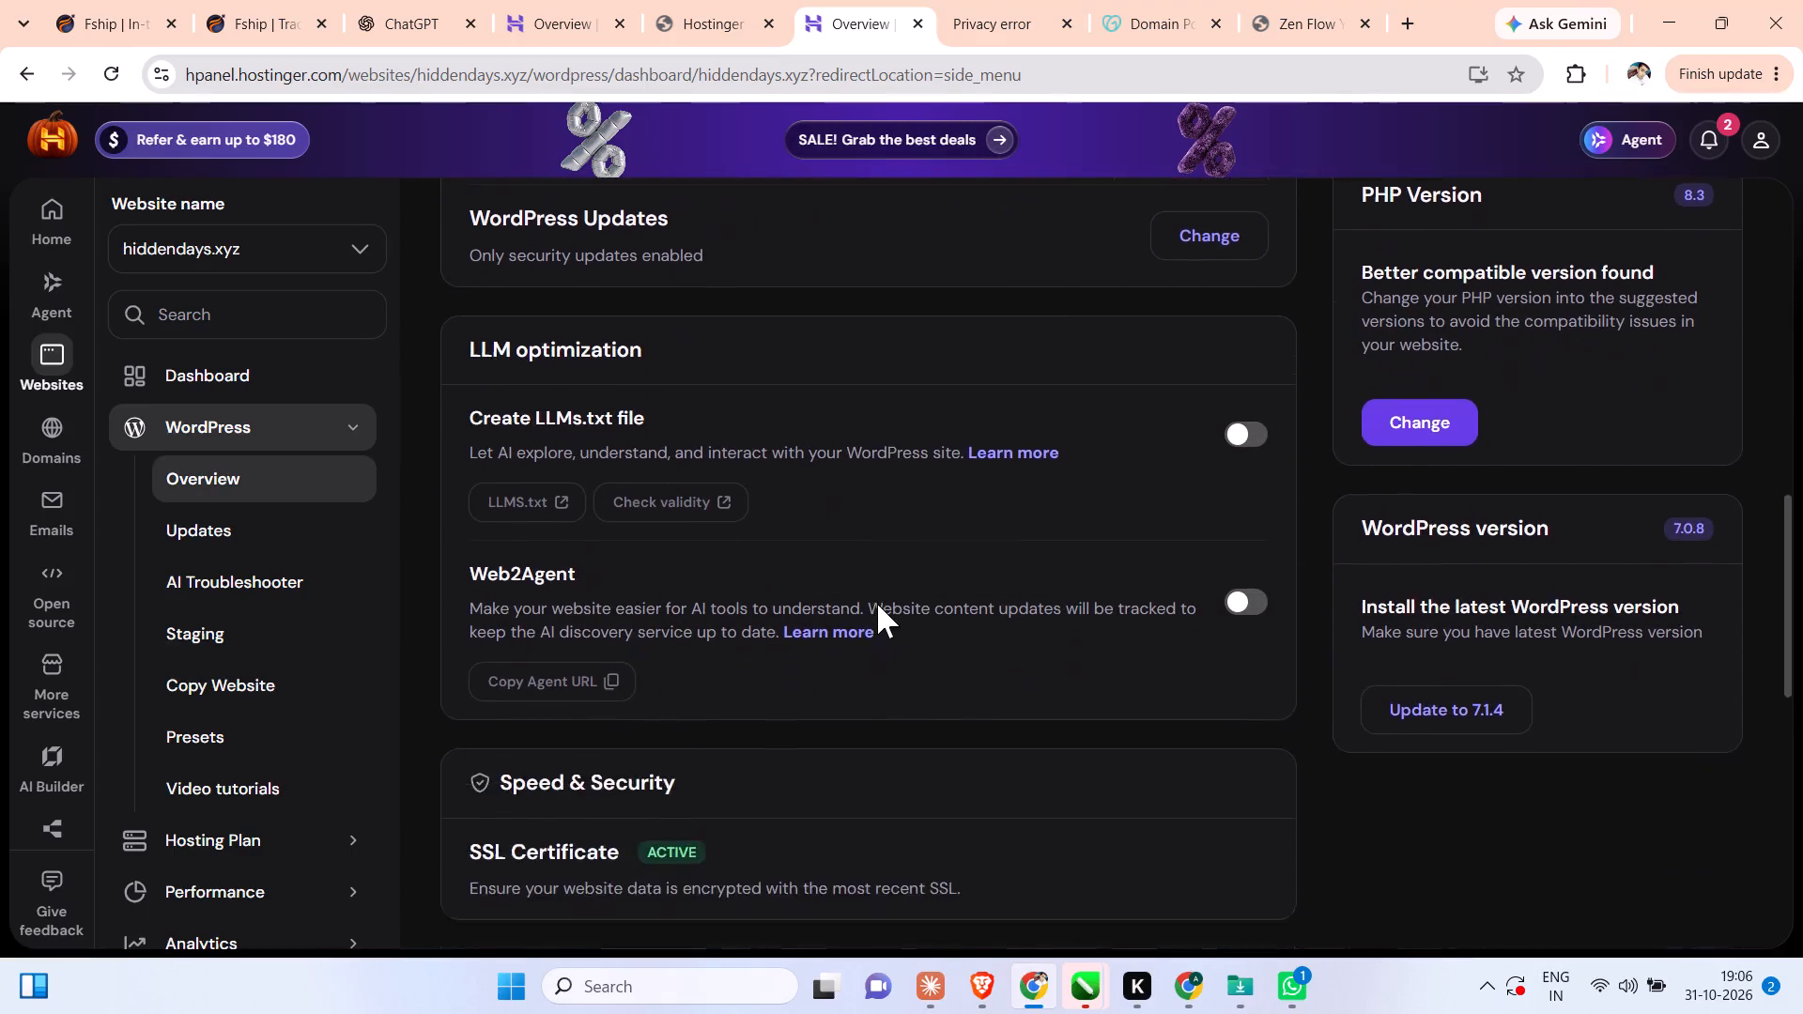
{"action": "scroll", "coordinate": [877, 604], "scroll_direction": "down", "scroll_amount": 10}
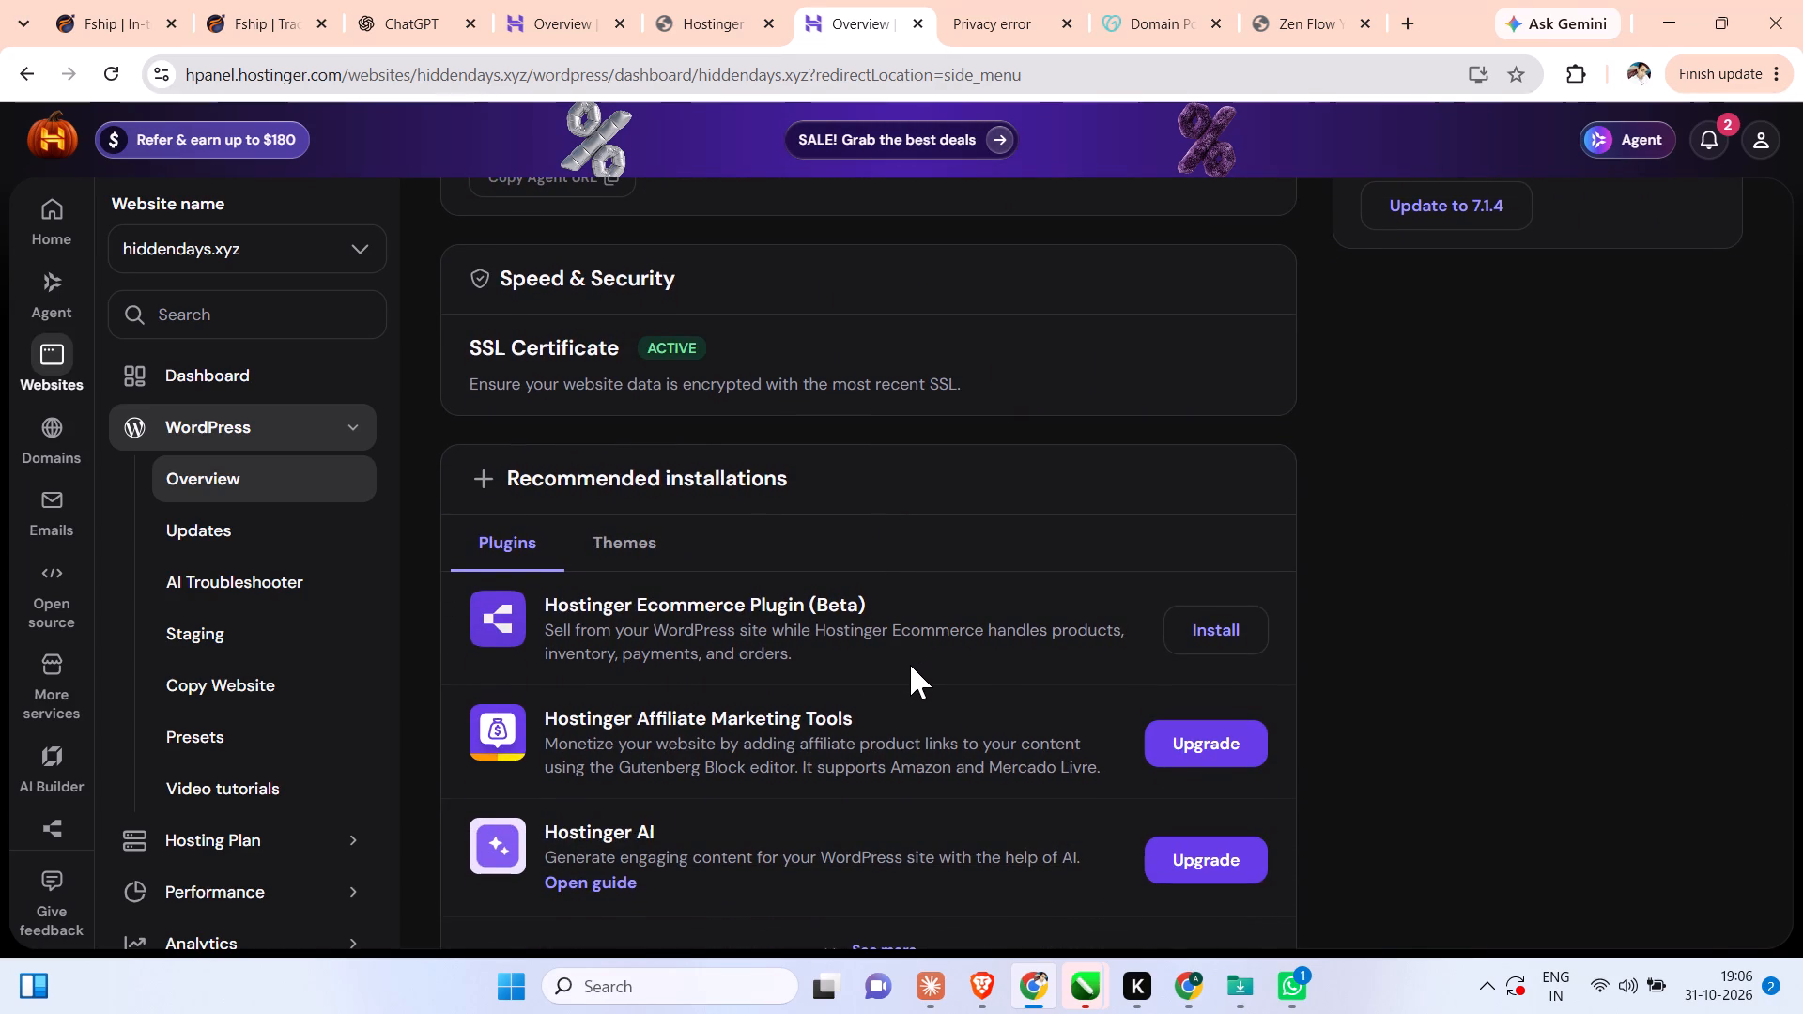
{"action": "scroll", "coordinate": [914, 665], "scroll_direction": "down", "scroll_amount": 7}
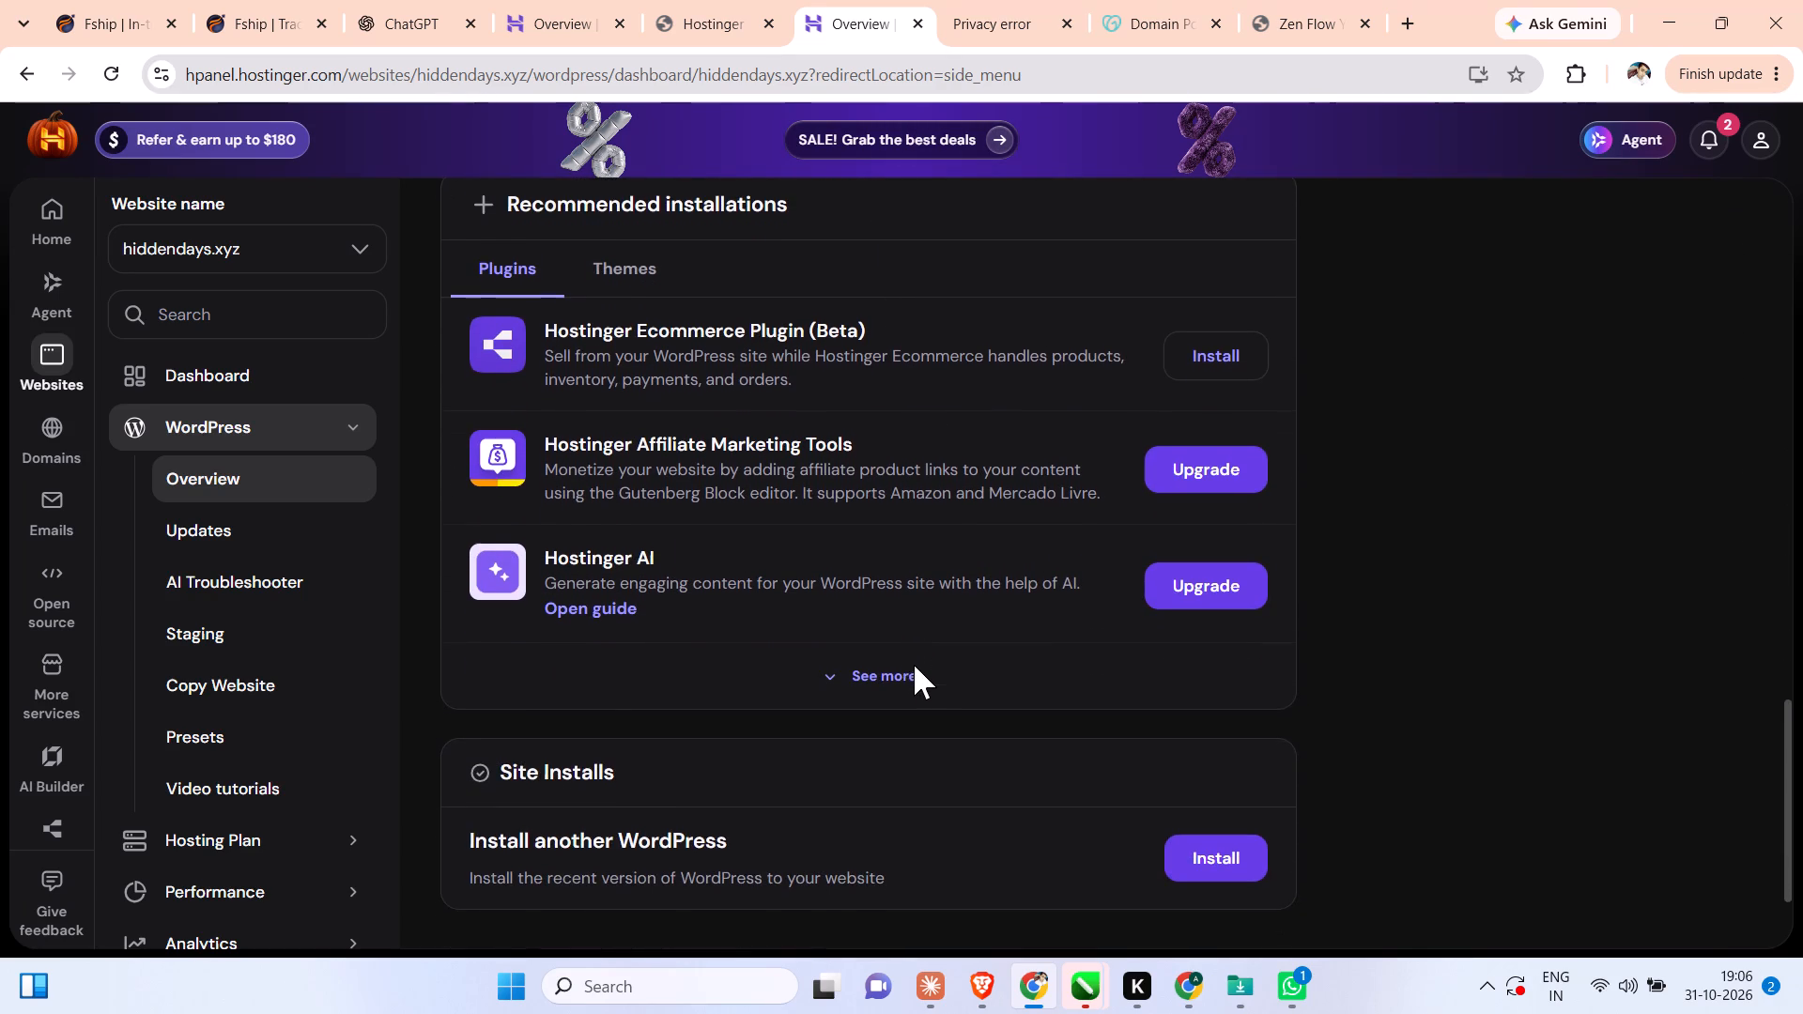
{"action": "scroll", "coordinate": [914, 665], "scroll_direction": "down", "scroll_amount": 7}
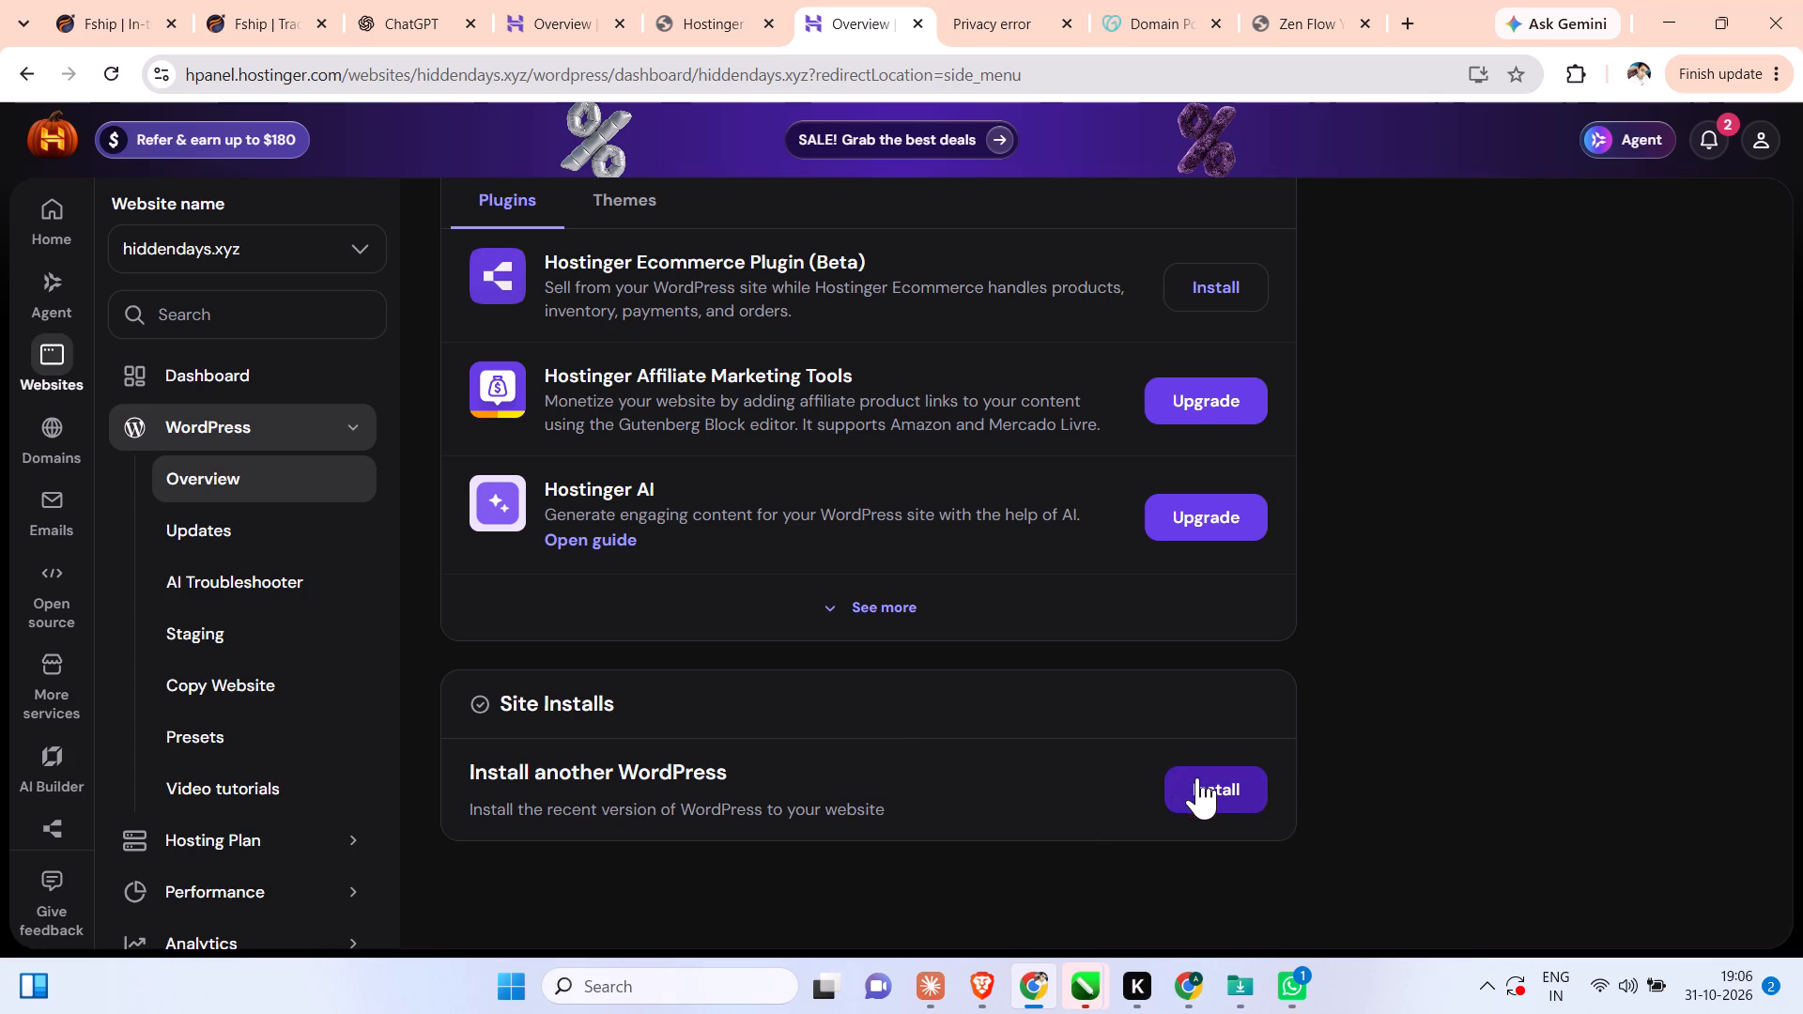
{"action": "scroll", "coordinate": [1252, 725], "scroll_direction": "up", "scroll_amount": 20}
{"action": "scroll", "coordinate": [1252, 725], "scroll_direction": "up", "scroll_amount": 14}
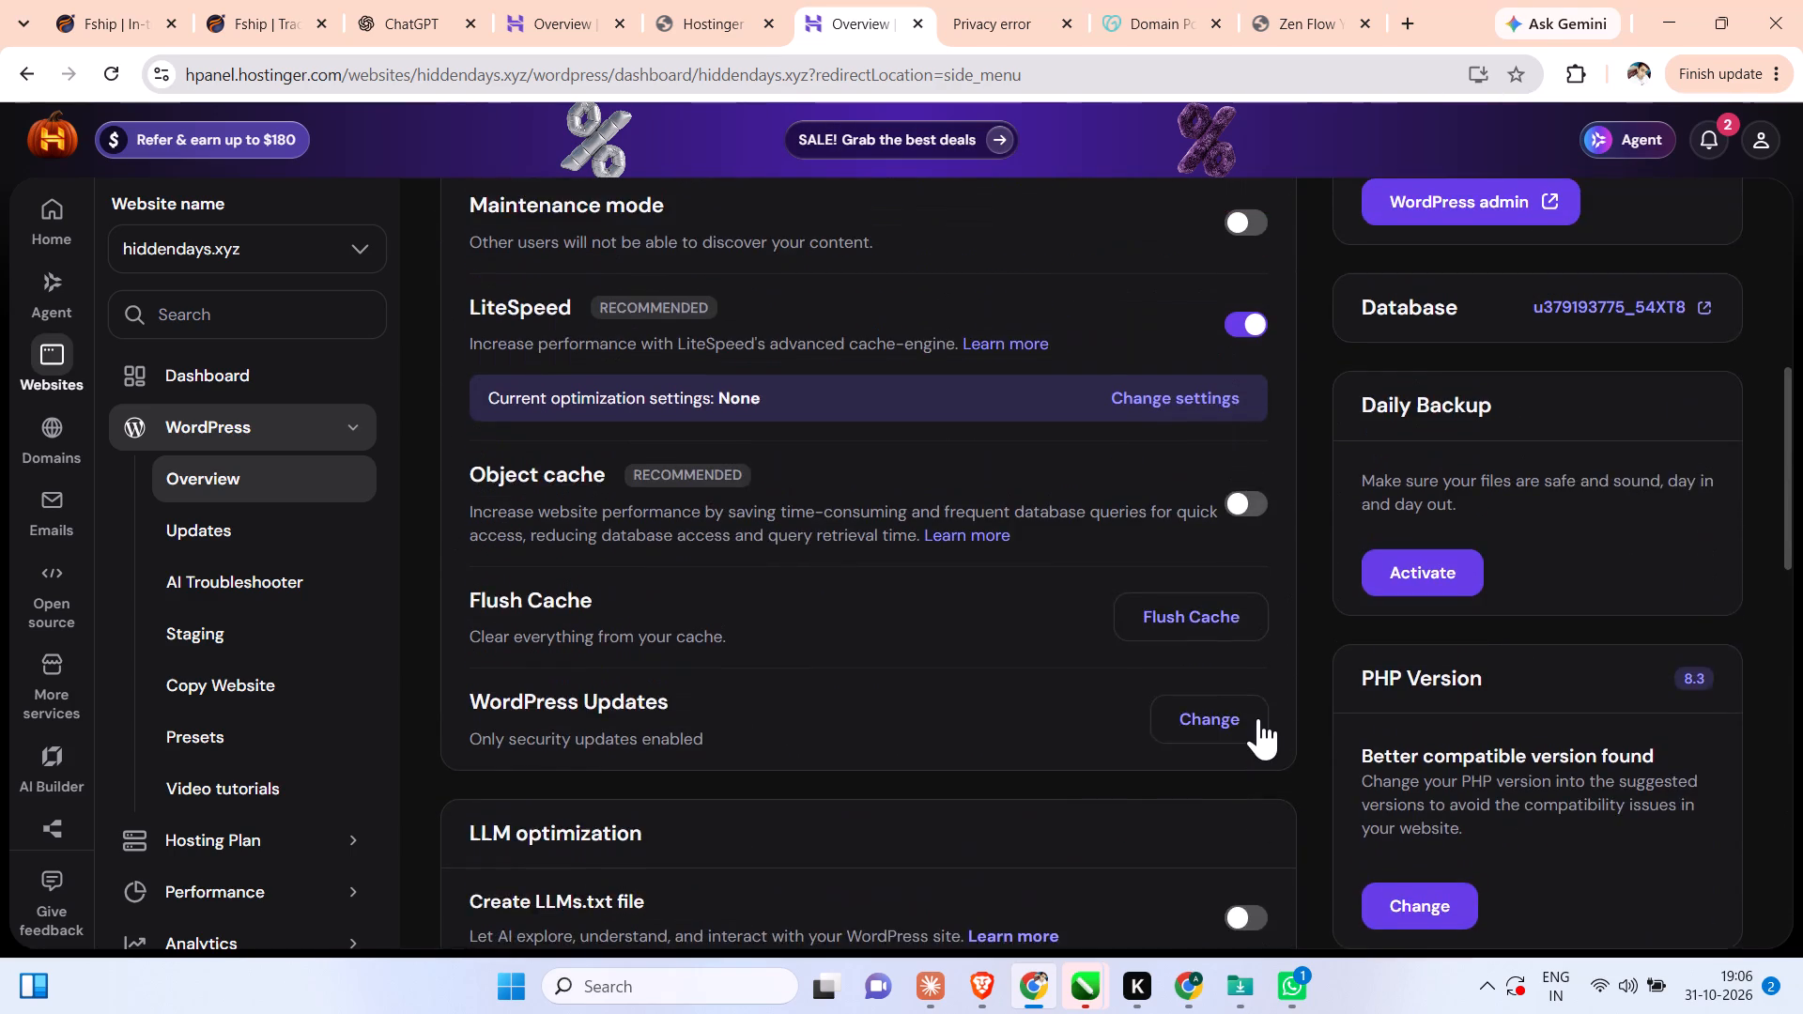
{"action": "scroll", "coordinate": [1258, 718], "scroll_direction": "up", "scroll_amount": 7}
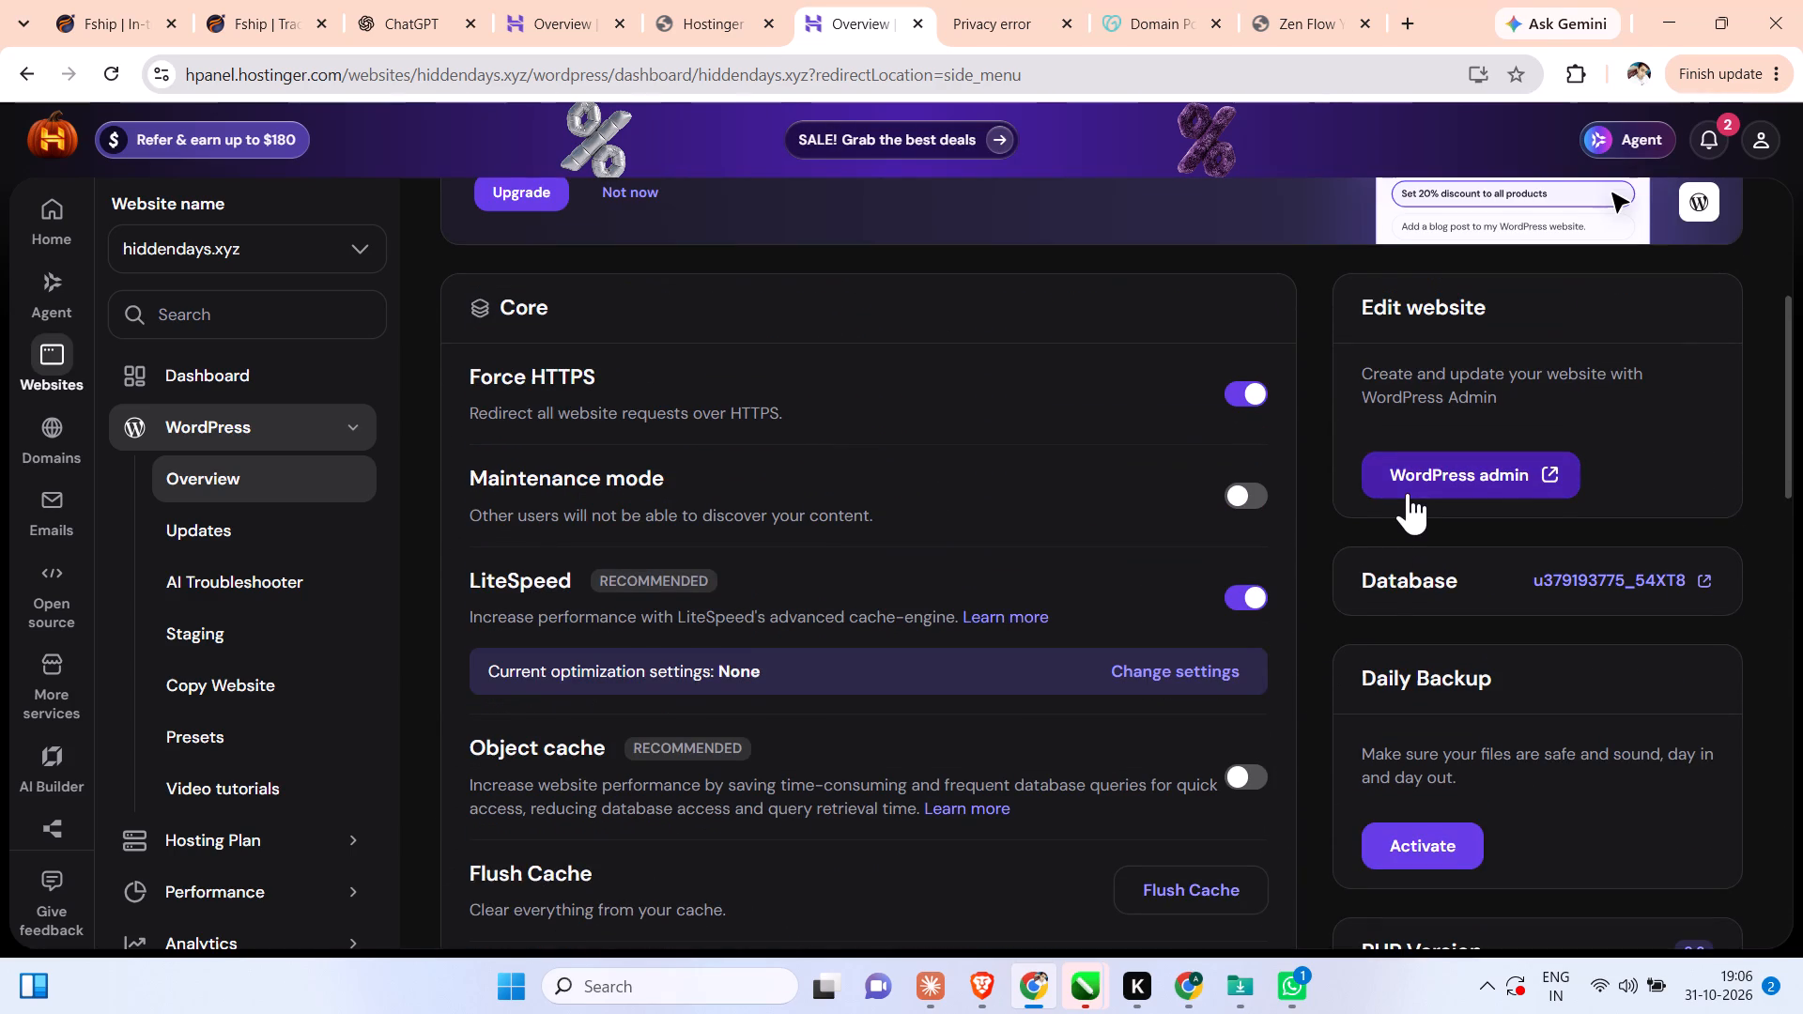
{"action": "scroll", "coordinate": [1215, 663], "scroll_direction": "down", "scroll_amount": 18}
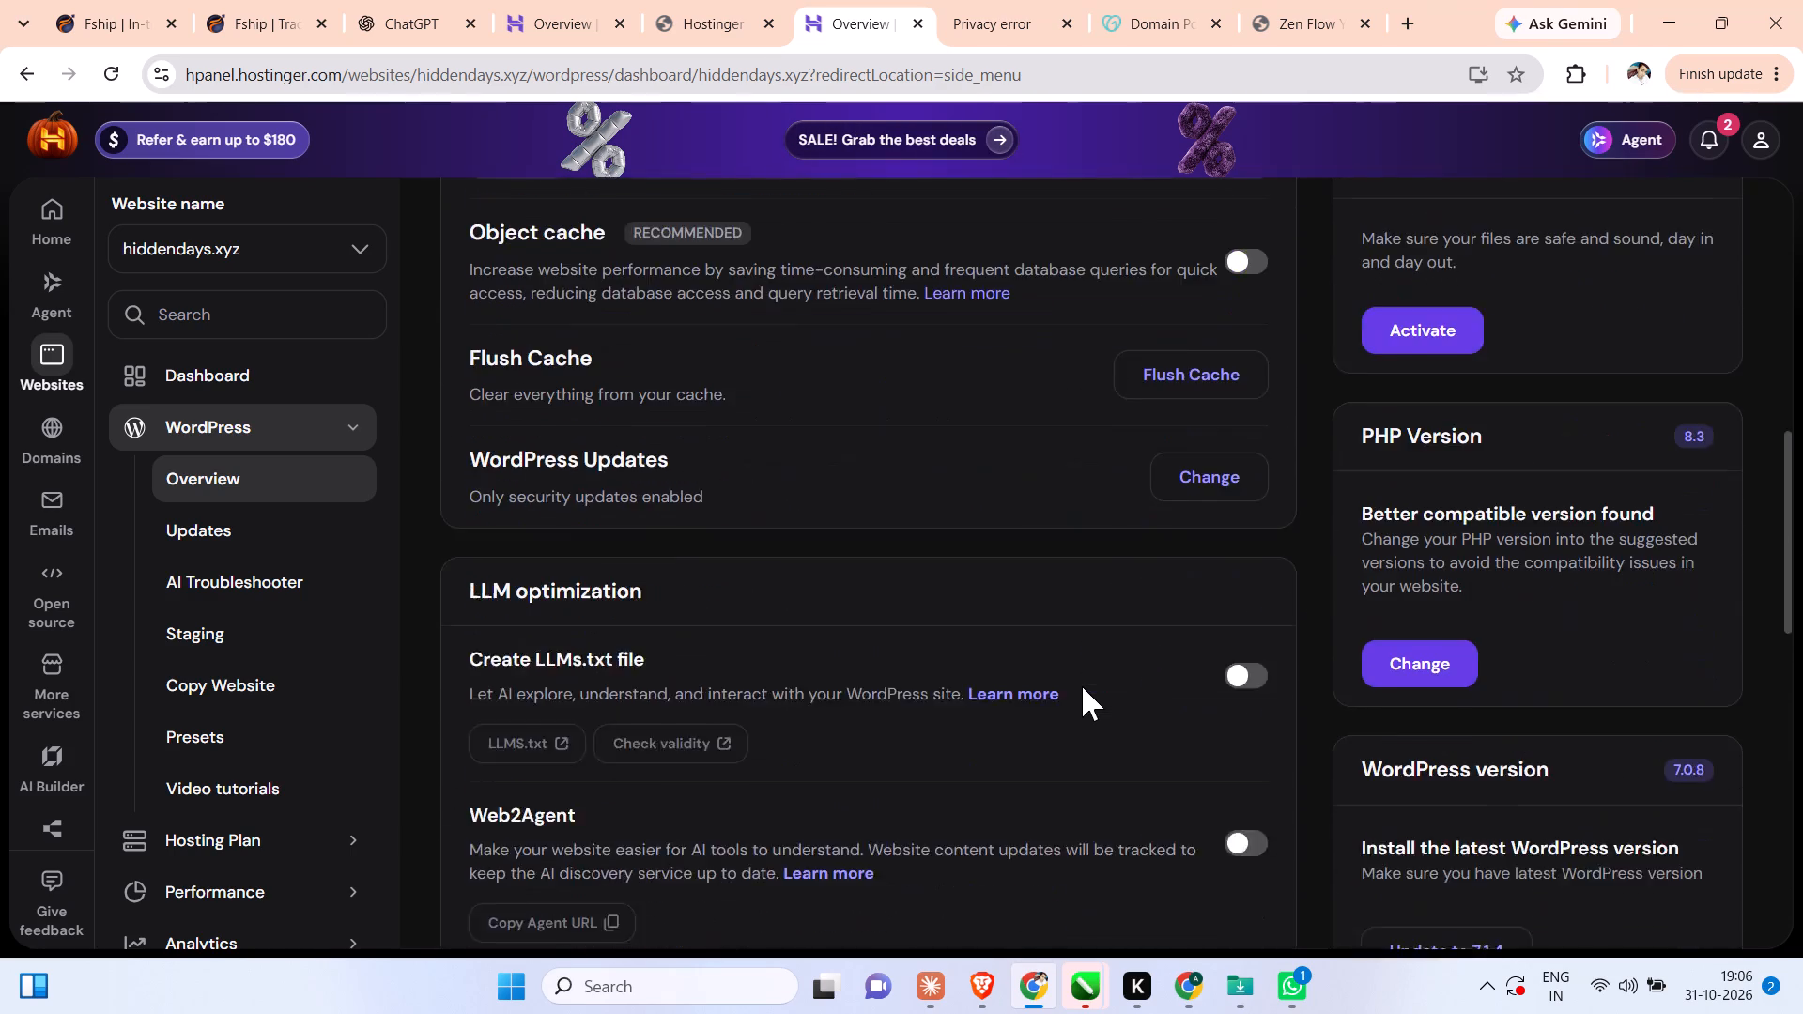
{"action": "scroll", "coordinate": [1082, 686], "scroll_direction": "down", "scroll_amount": 18}
{"action": "scroll", "coordinate": [1082, 686], "scroll_direction": "up", "scroll_amount": 20}
{"action": "scroll", "coordinate": [1082, 686], "scroll_direction": "up", "scroll_amount": 11}
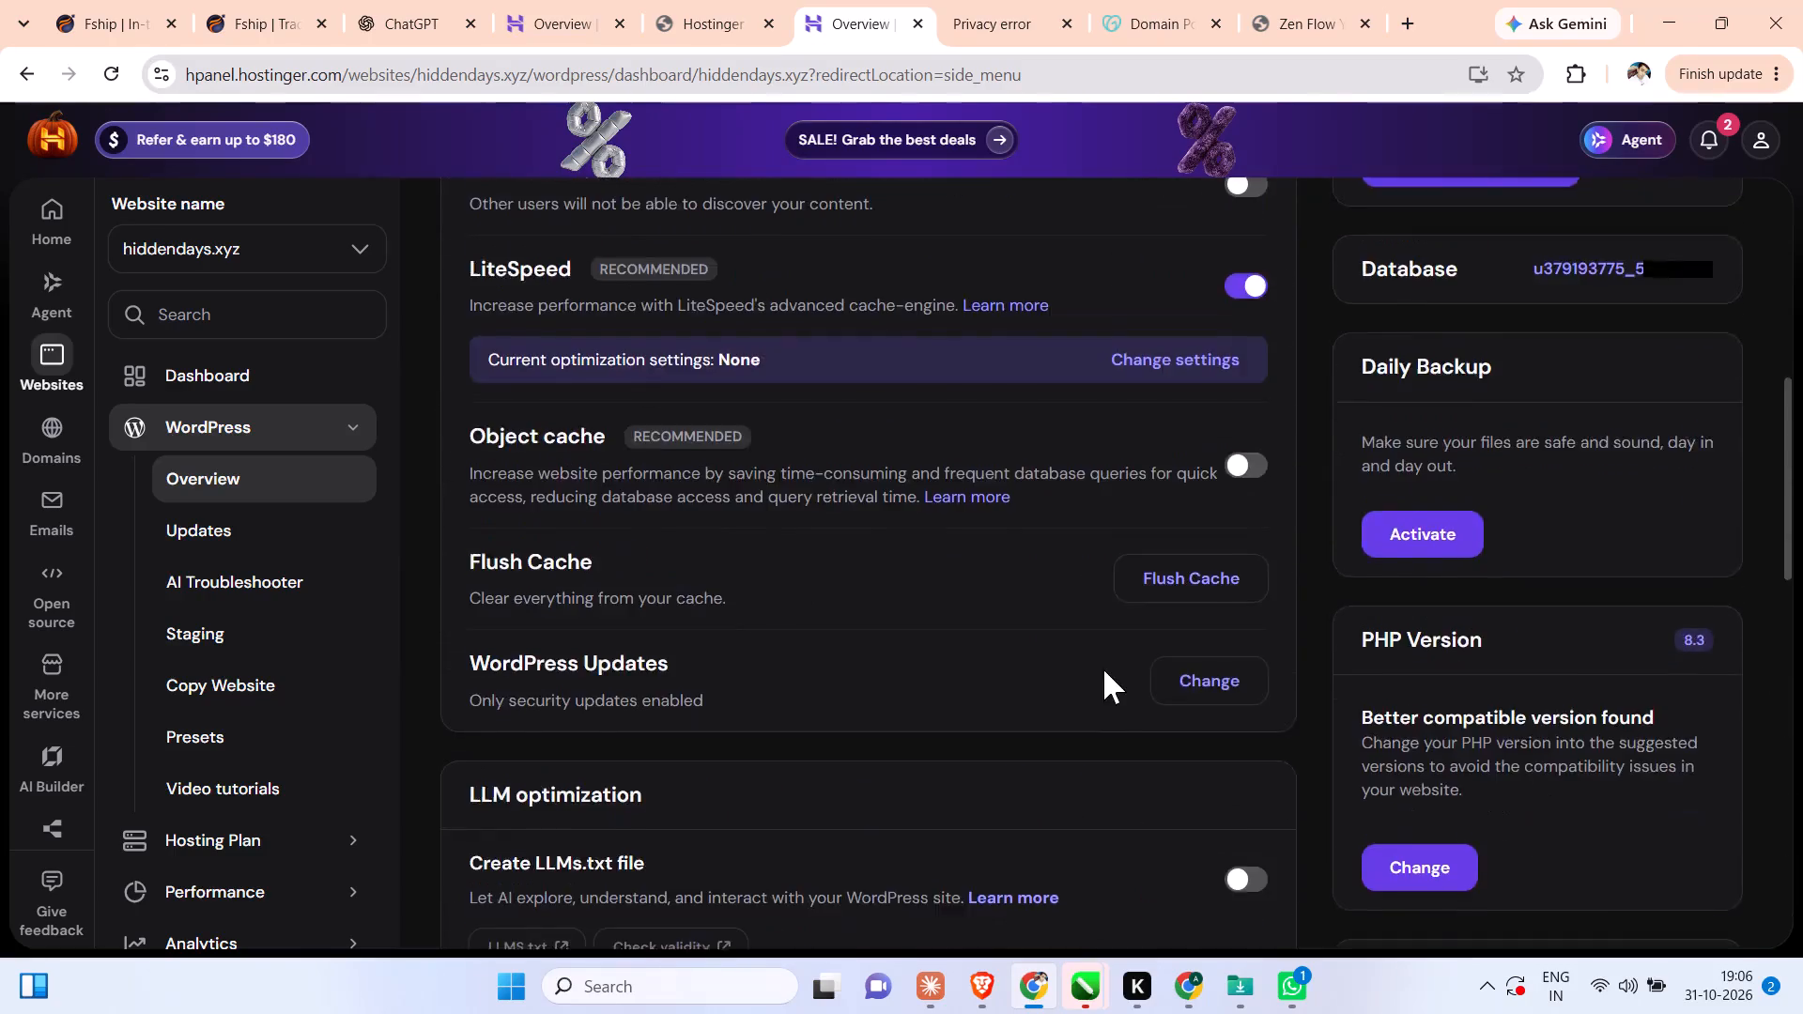
{"action": "scroll", "coordinate": [1103, 669], "scroll_direction": "up", "scroll_amount": 13}
Launch WordPress admin from Hostinger's overview page, closing the duplicate overview, old onboarding and privacy error tabs.
{"action": "left_click", "coordinate": [1469, 767]}
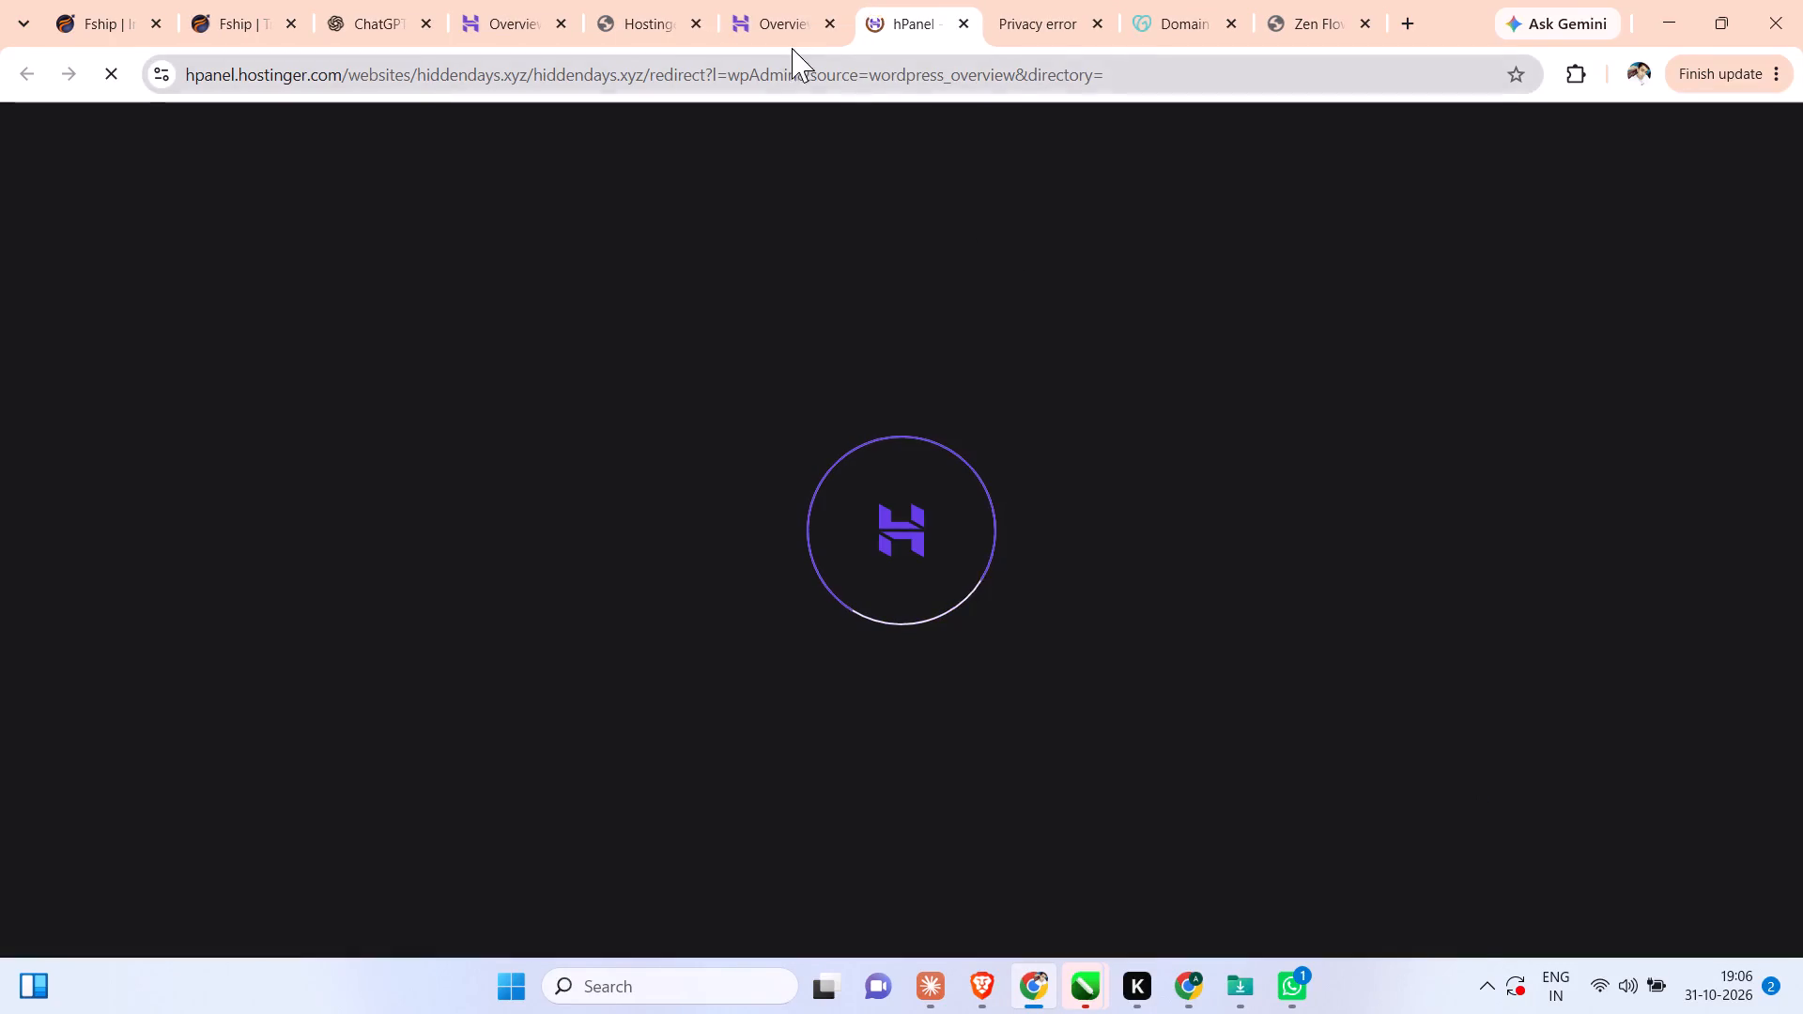
{"action": "left_click", "coordinate": [509, 1]}
{"action": "left_click", "coordinate": [562, 15]}
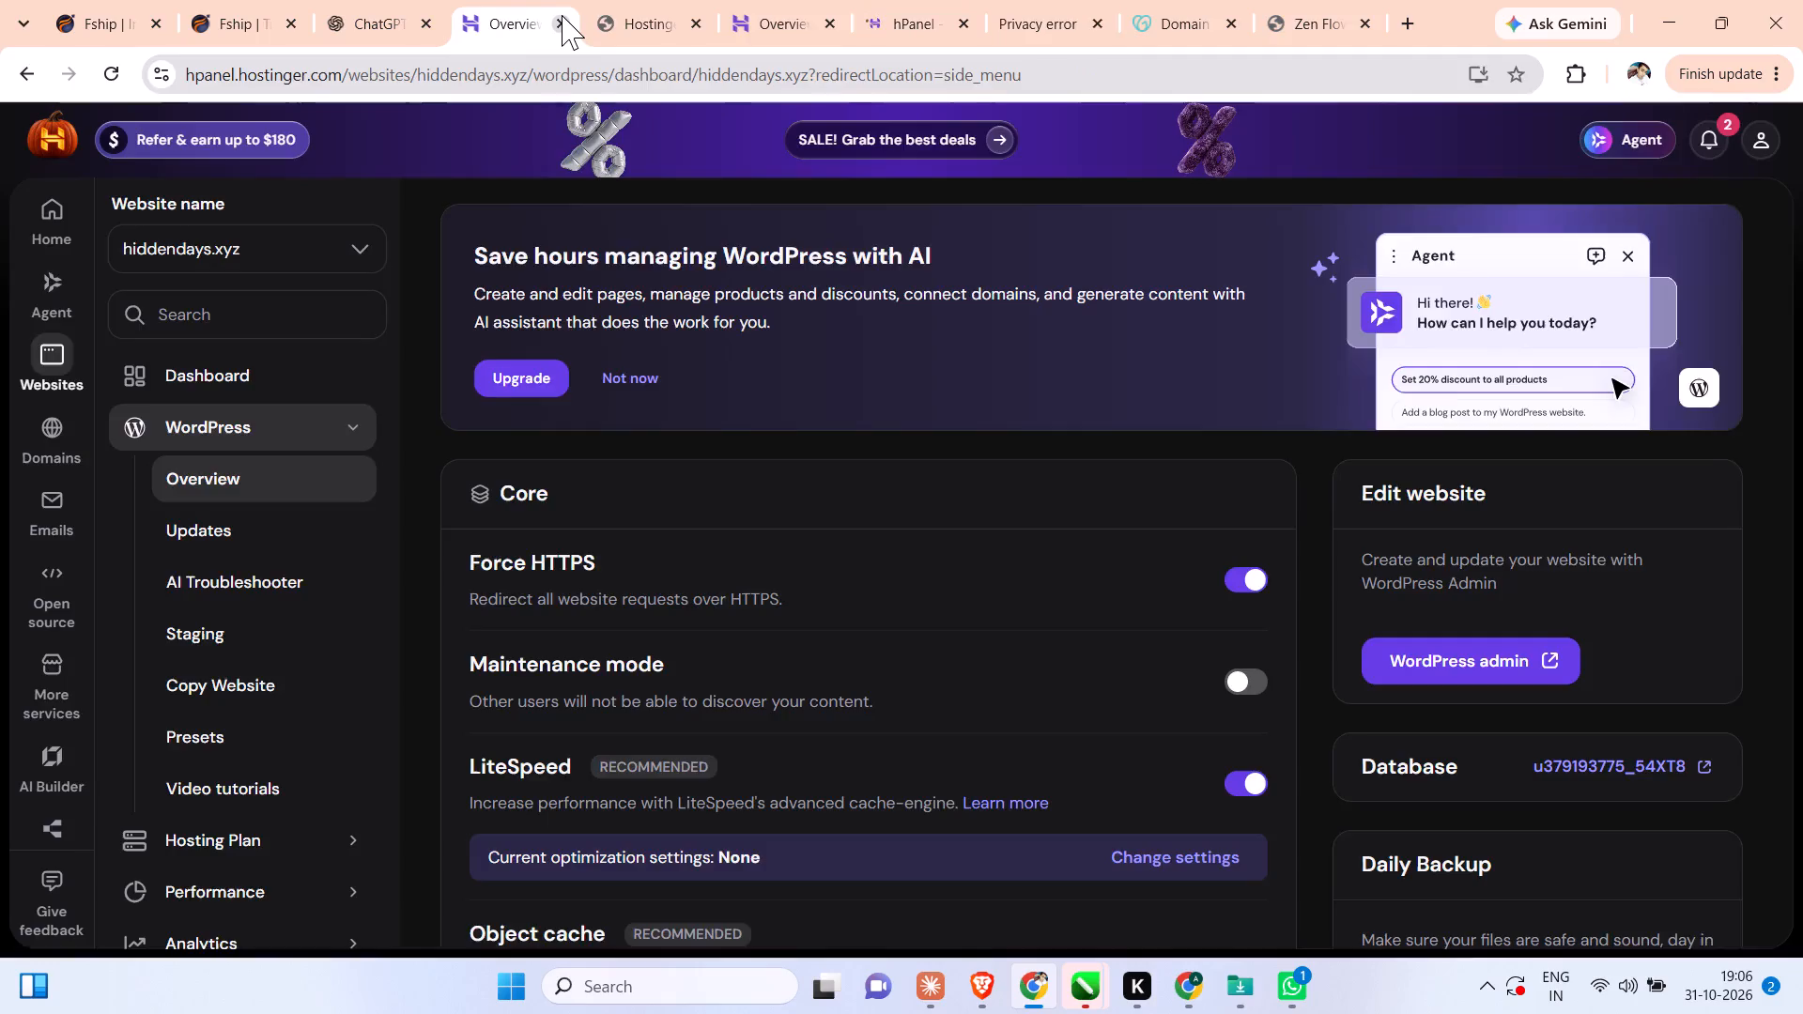
{"action": "left_click", "coordinate": [562, 15]}
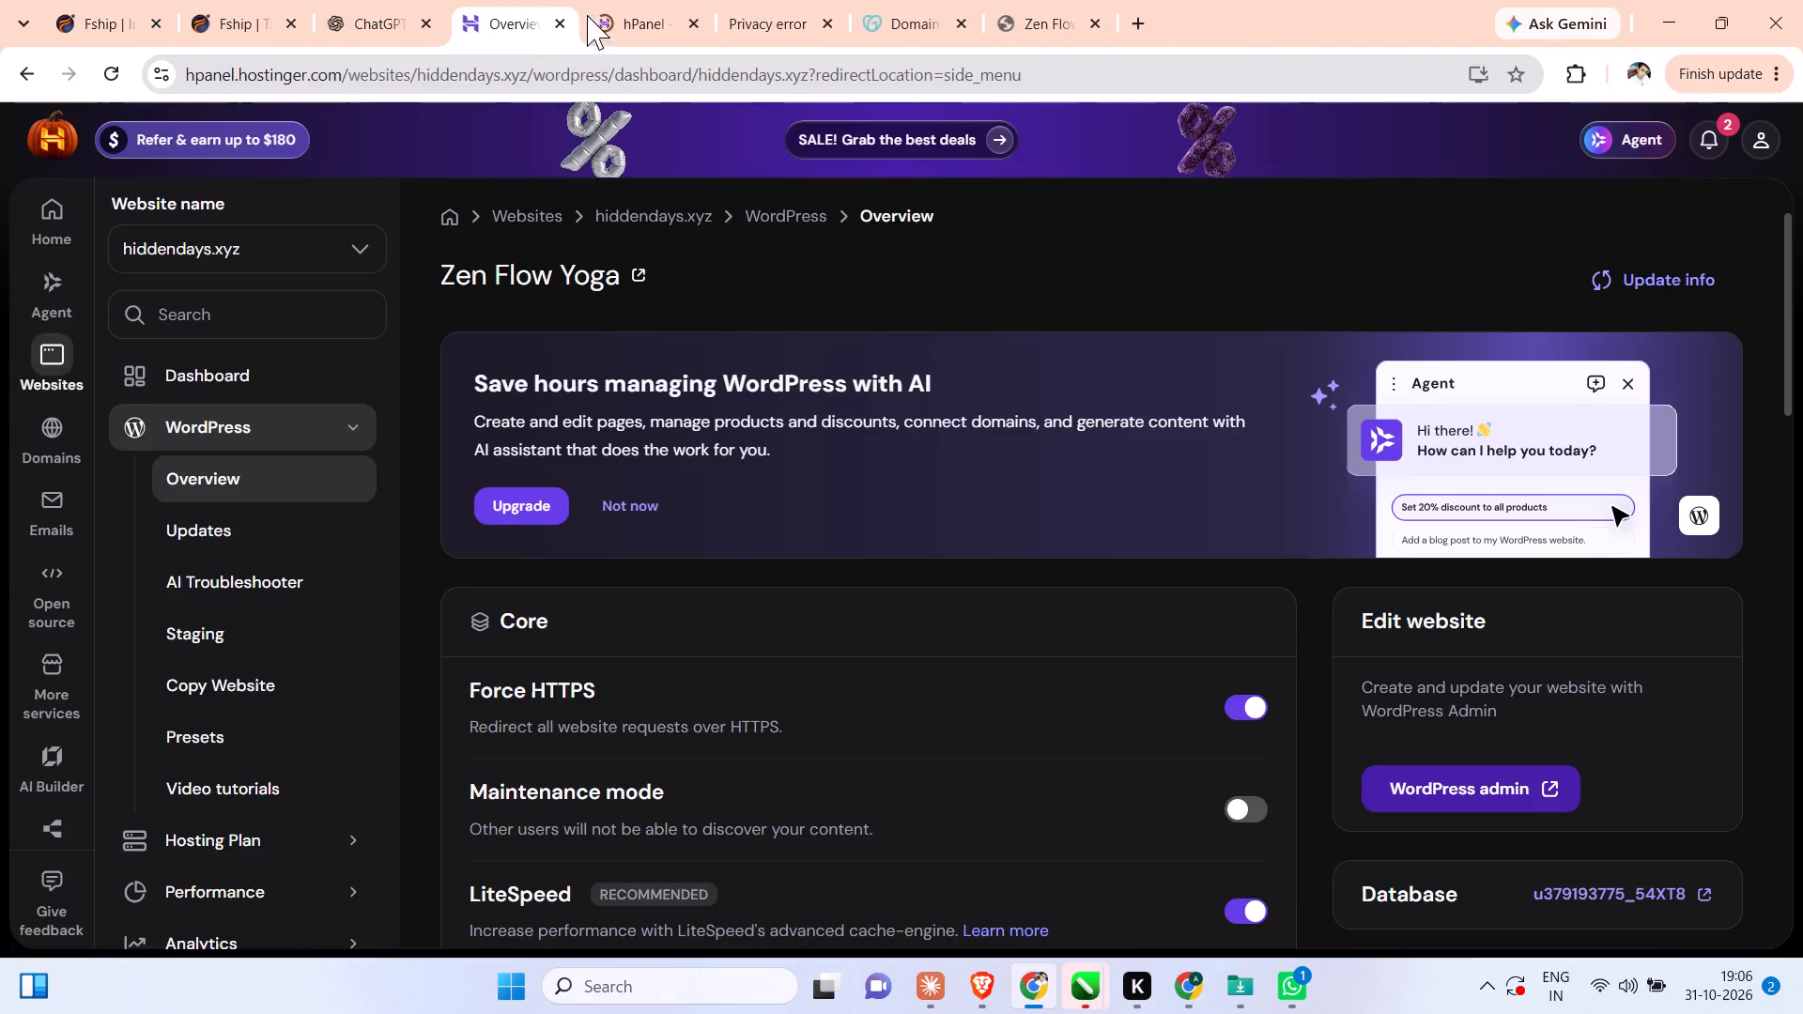
{"action": "left_click", "coordinate": [752, 23]}
{"action": "left_click", "coordinate": [823, 23]}
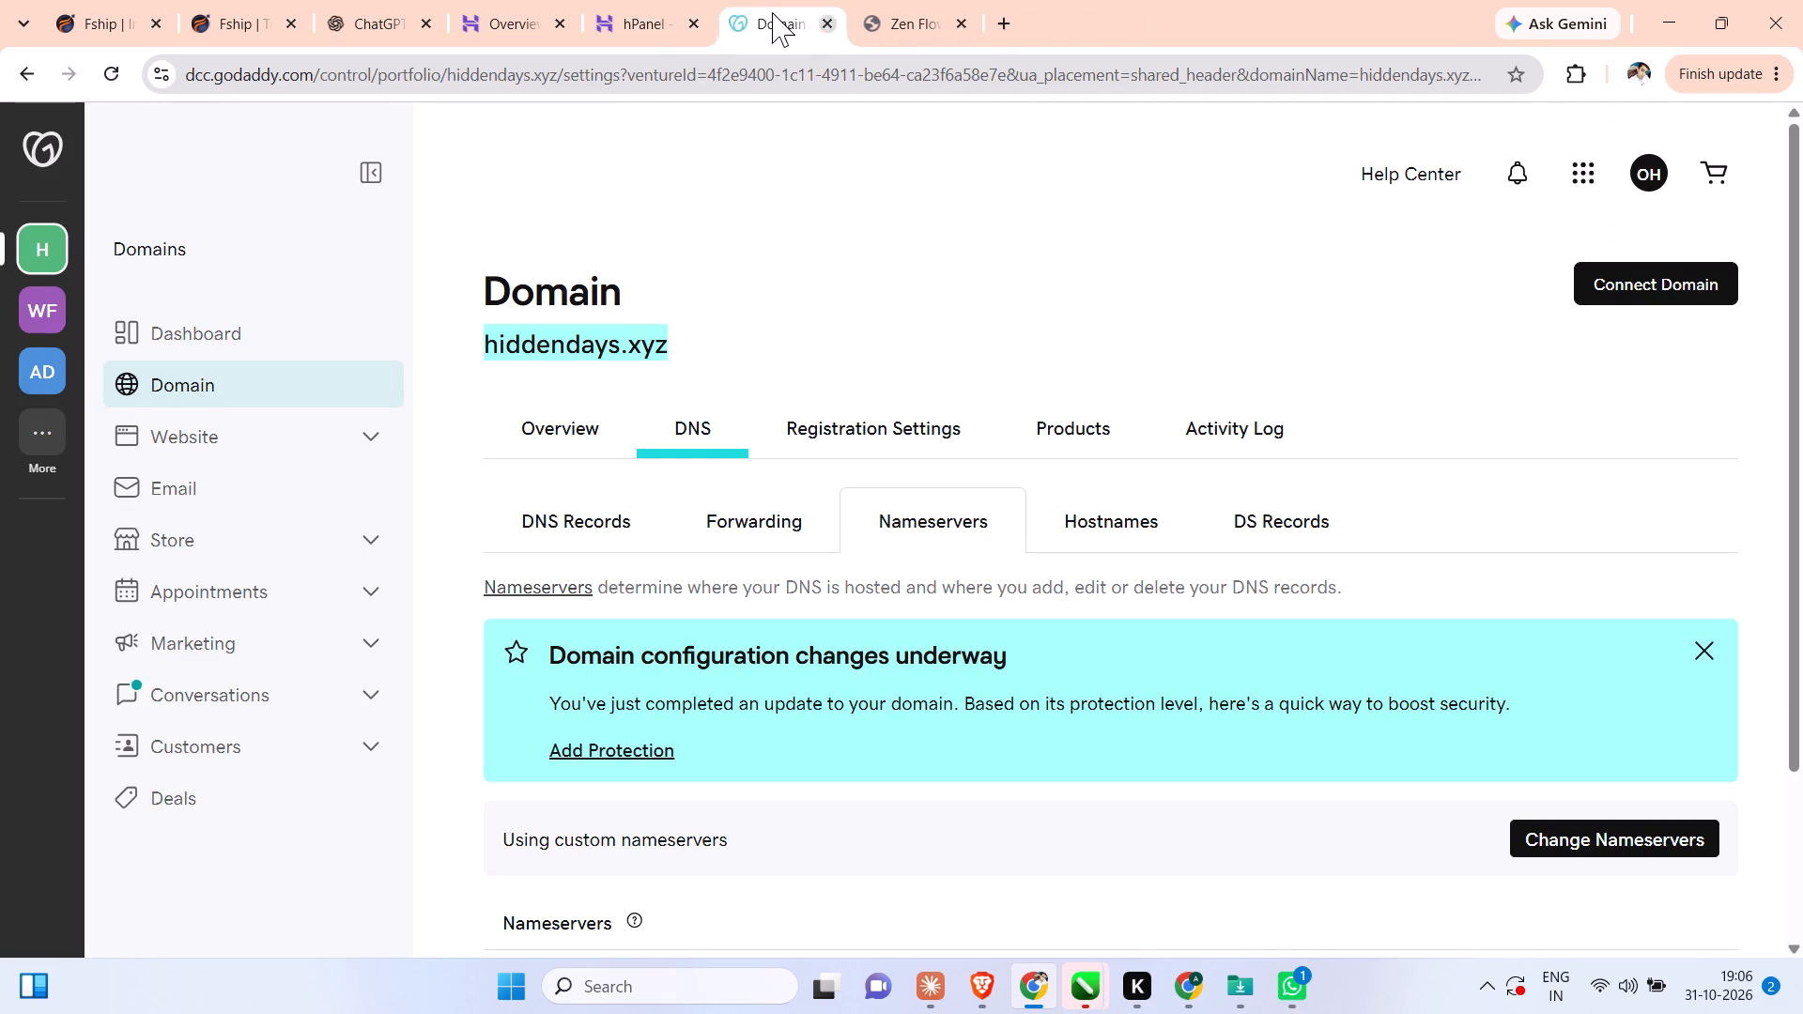
{"action": "left_click", "coordinate": [634, 11]}
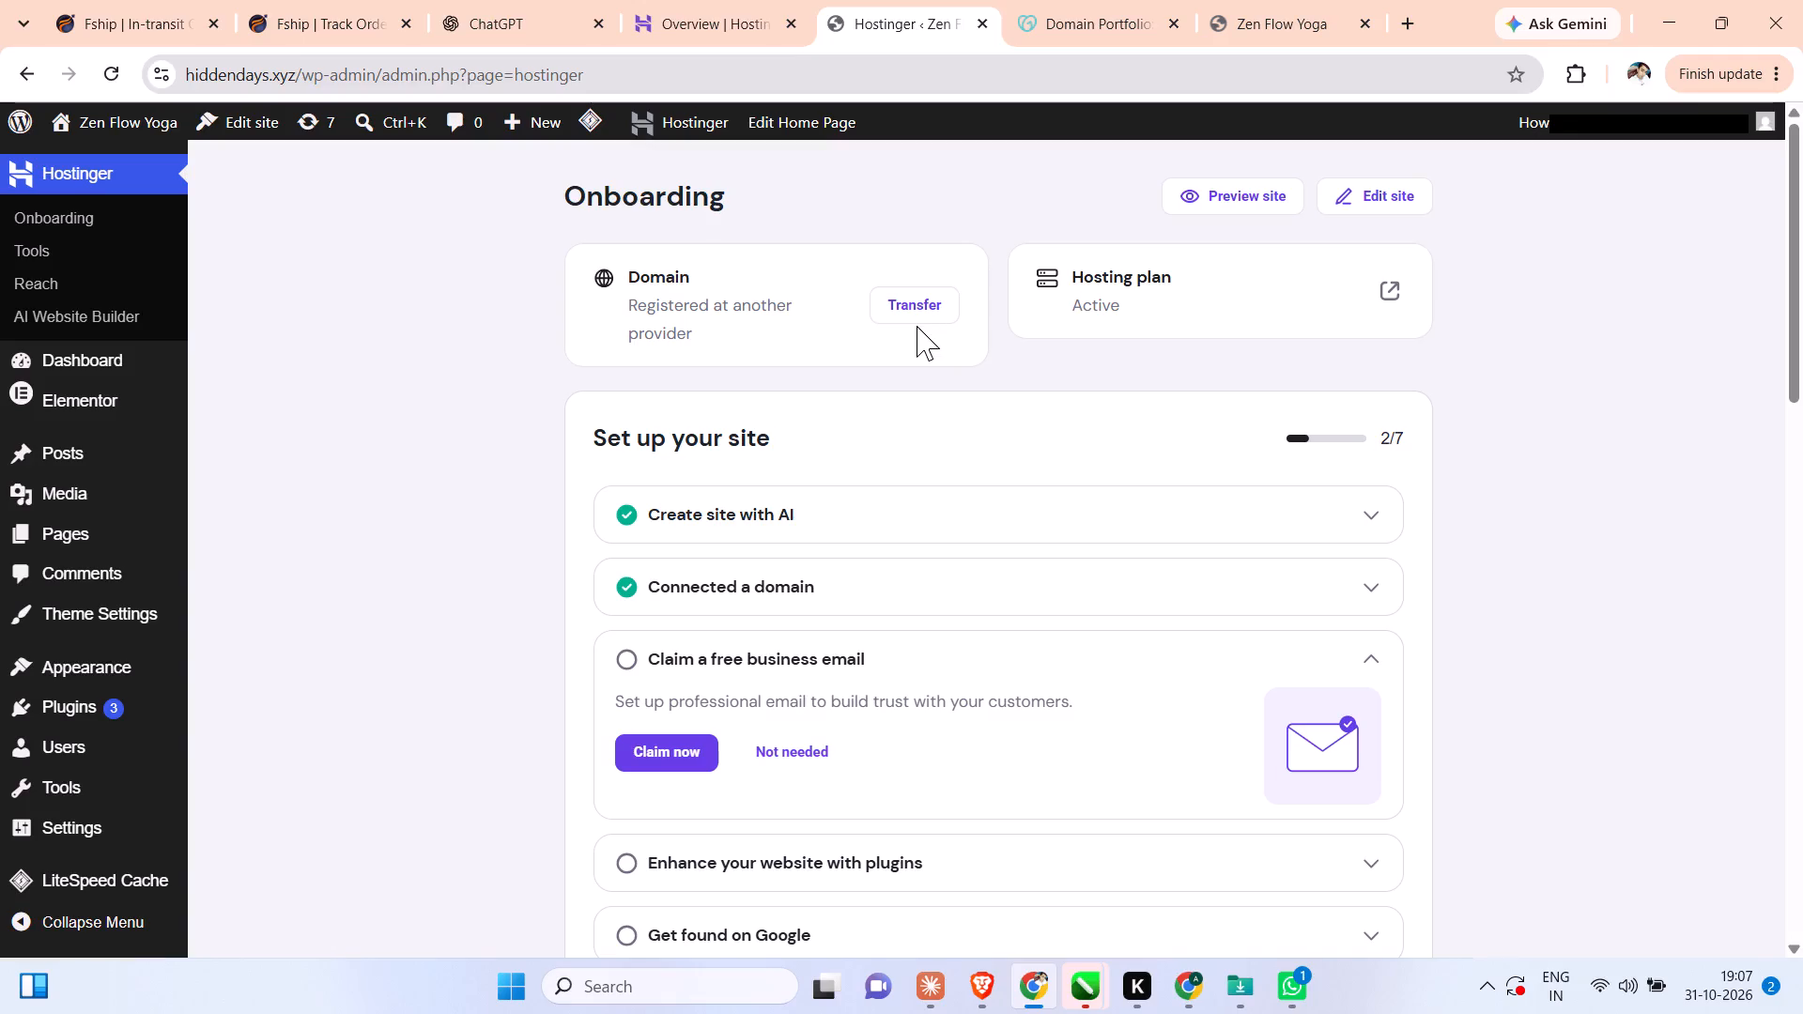
Review the site setup checklist and Learn WordPress videos on the WordPress admin's Hostinger onboarding page.
{"action": "scroll", "coordinate": [1043, 638], "scroll_direction": "down", "scroll_amount": 5}
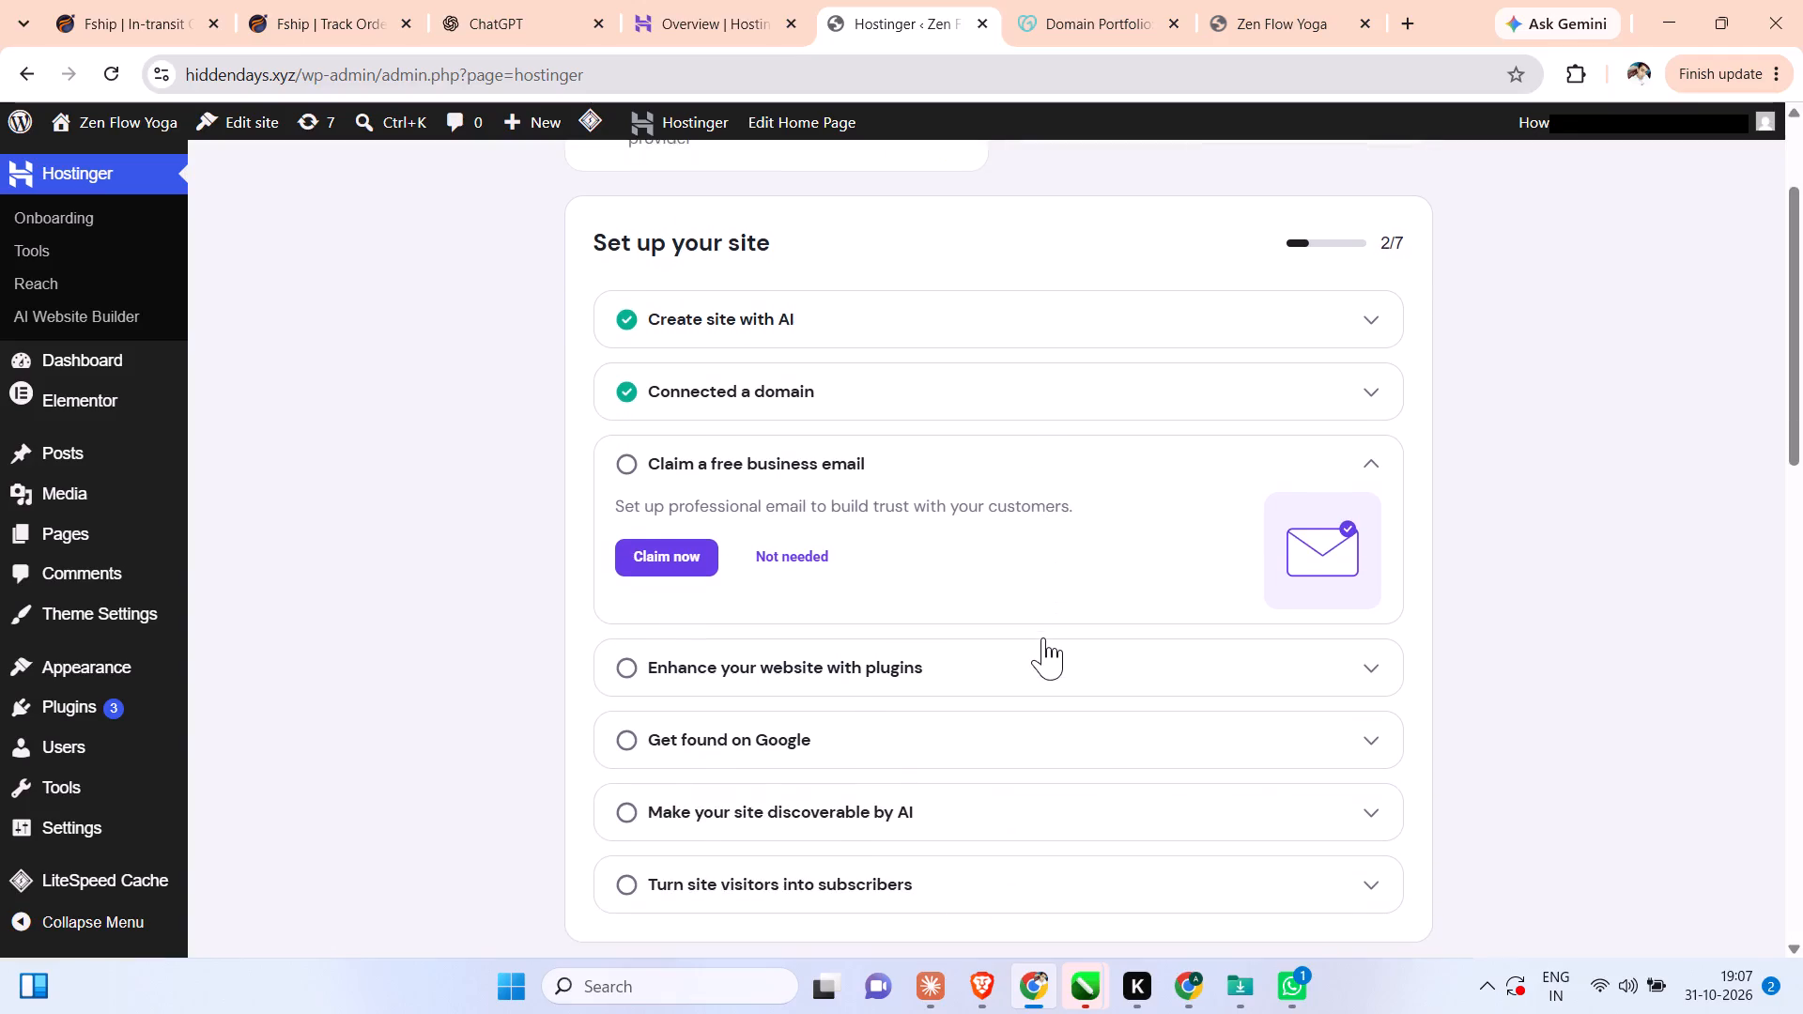
{"action": "scroll", "coordinate": [1043, 638], "scroll_direction": "down", "scroll_amount": 5}
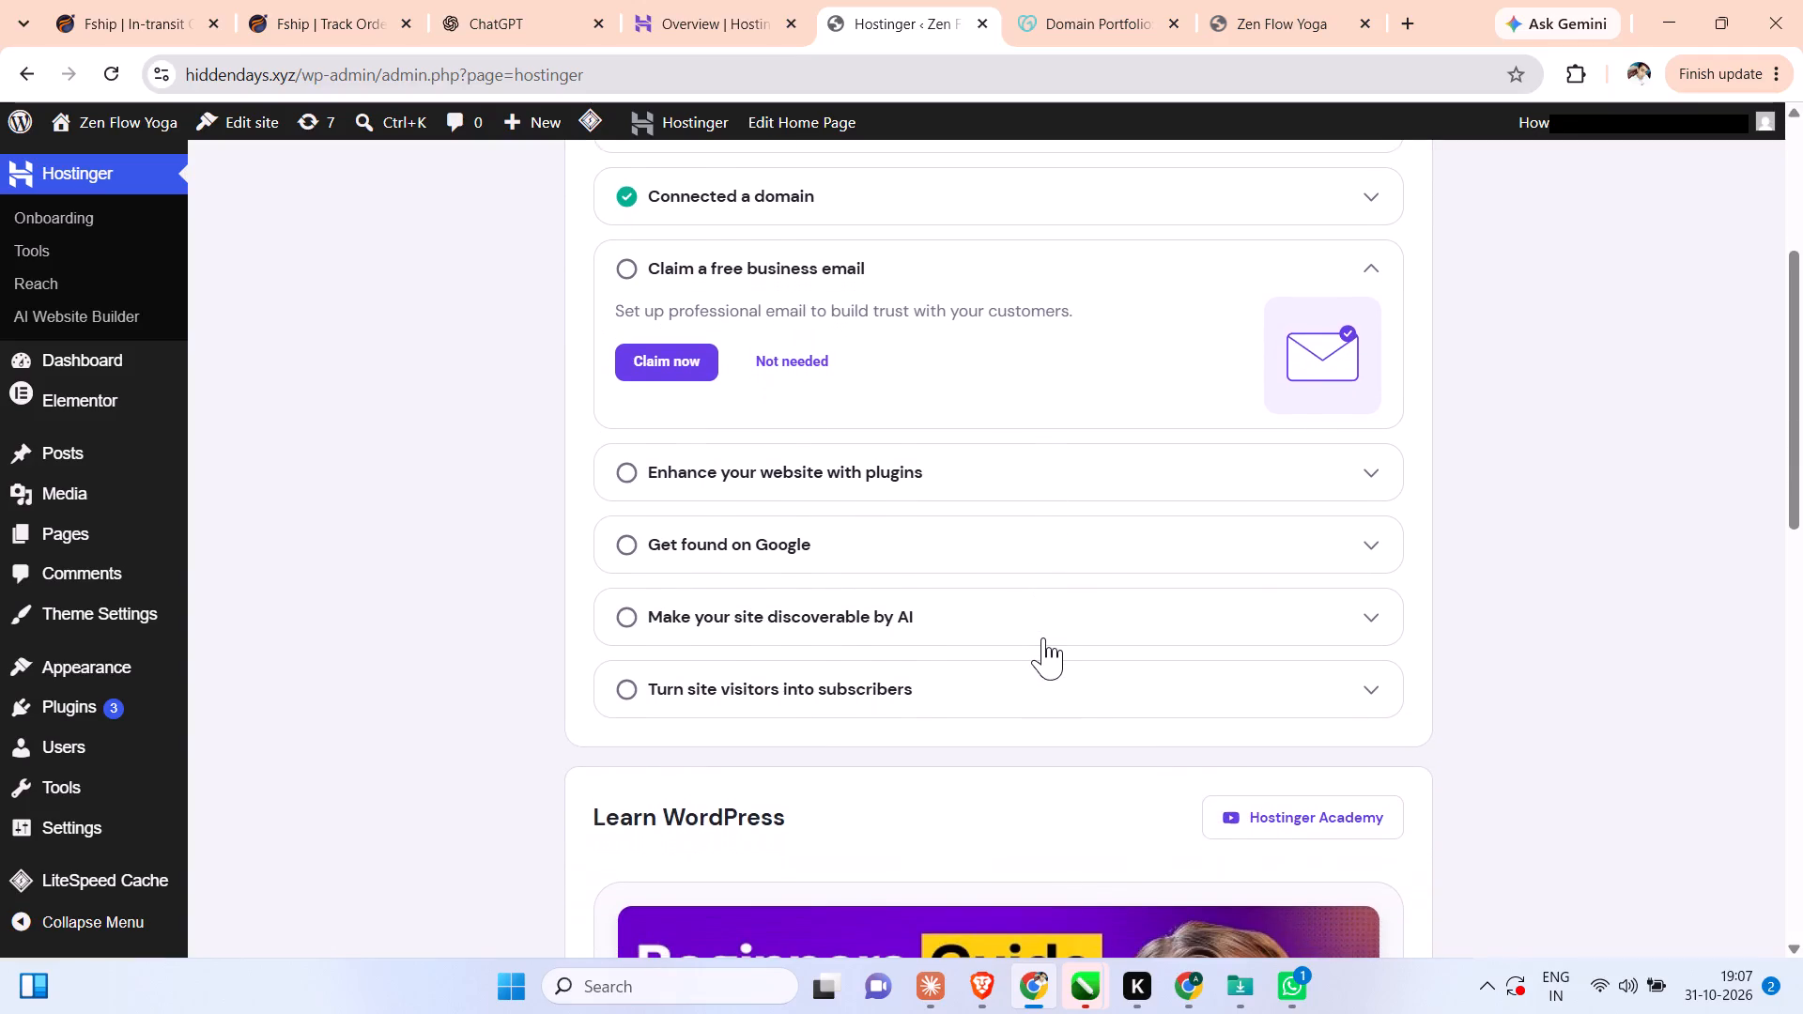
{"action": "scroll", "coordinate": [1043, 638], "scroll_direction": "down", "scroll_amount": 15}
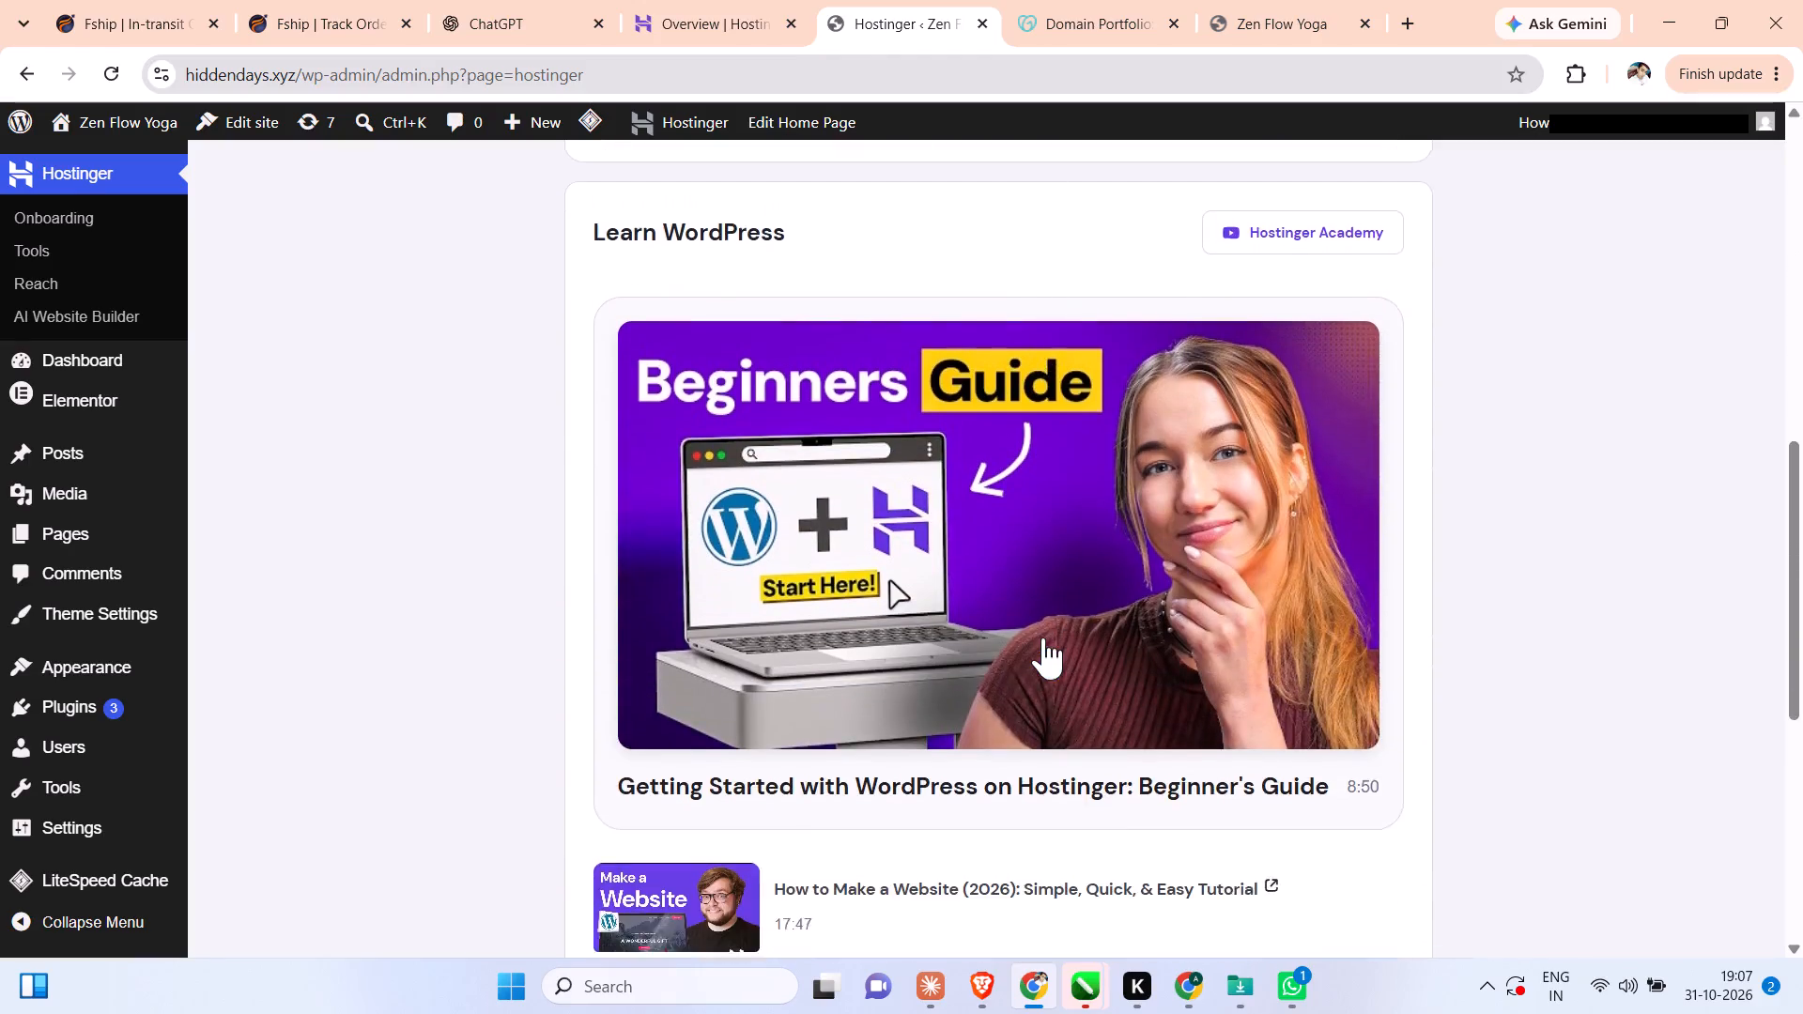
{"action": "scroll", "coordinate": [1043, 638], "scroll_direction": "down", "scroll_amount": 15}
{"action": "scroll", "coordinate": [1043, 640], "scroll_direction": "up", "scroll_amount": 8}
{"action": "scroll", "coordinate": [285, 377], "scroll_direction": "up", "scroll_amount": 5}
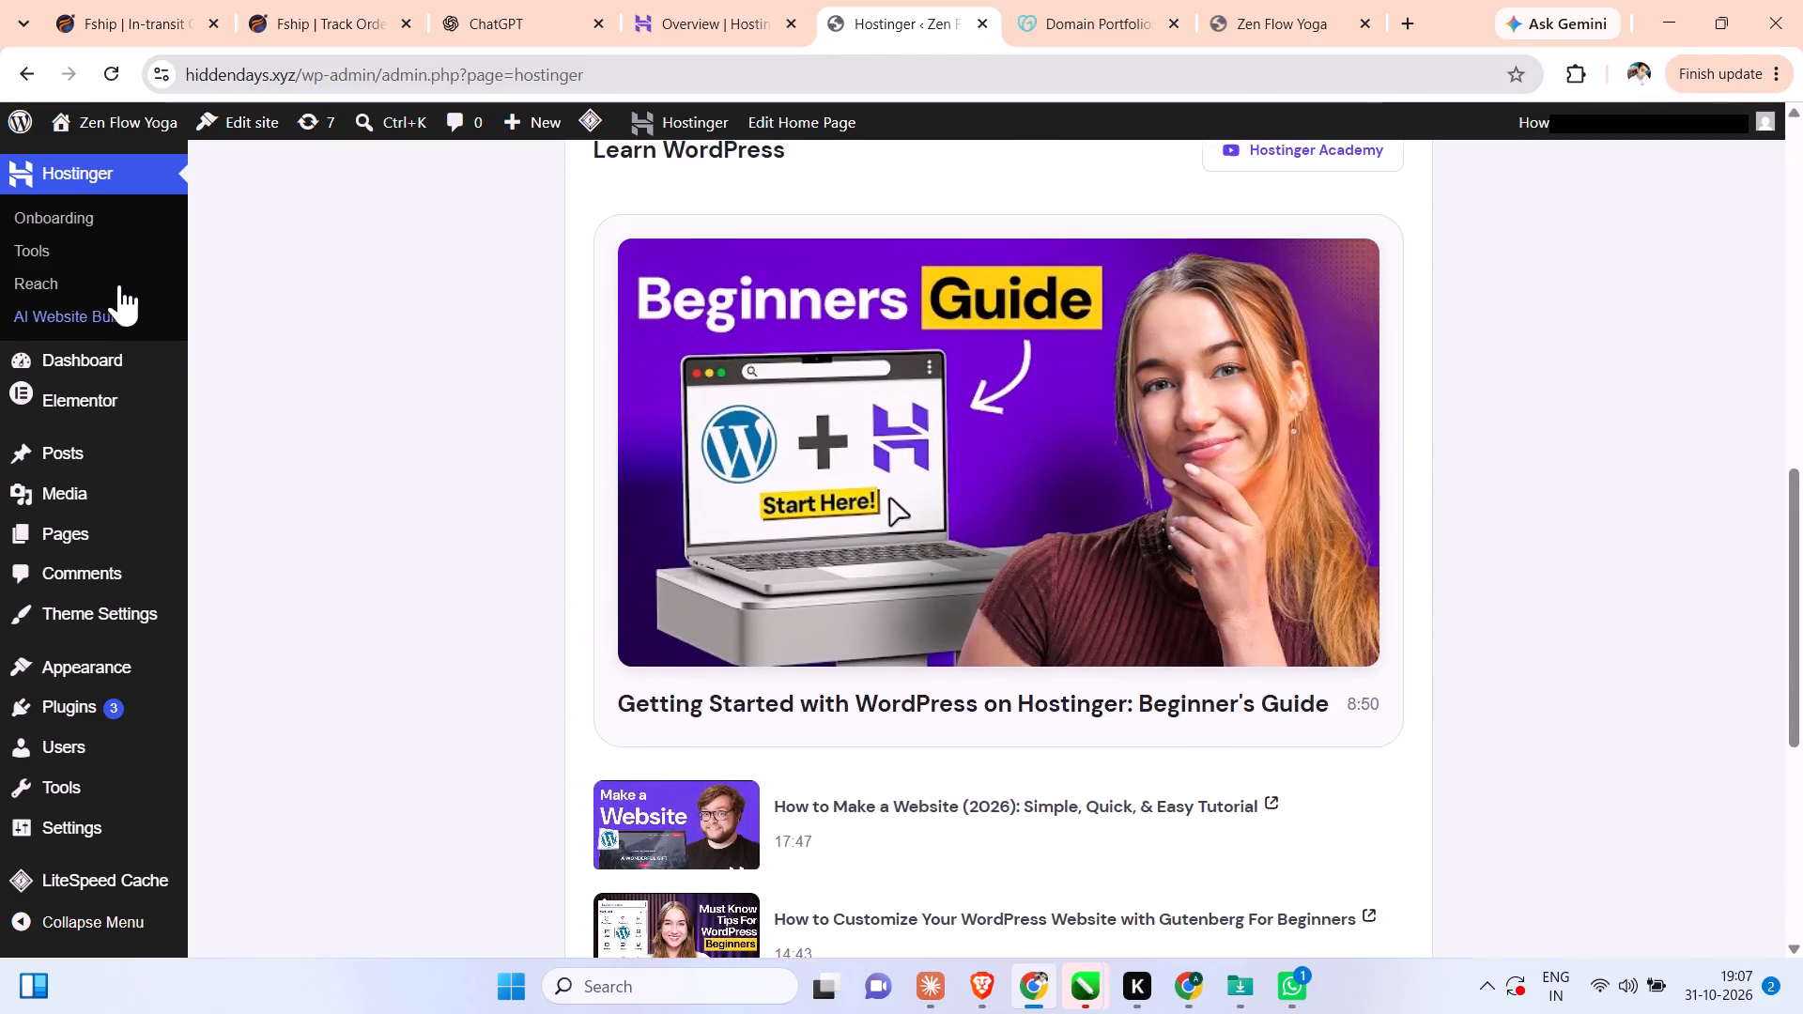
Open the site's Posts list, look it over and dismiss the Hostinger Reach email marketing banner.
{"action": "left_click", "coordinate": [100, 452]}
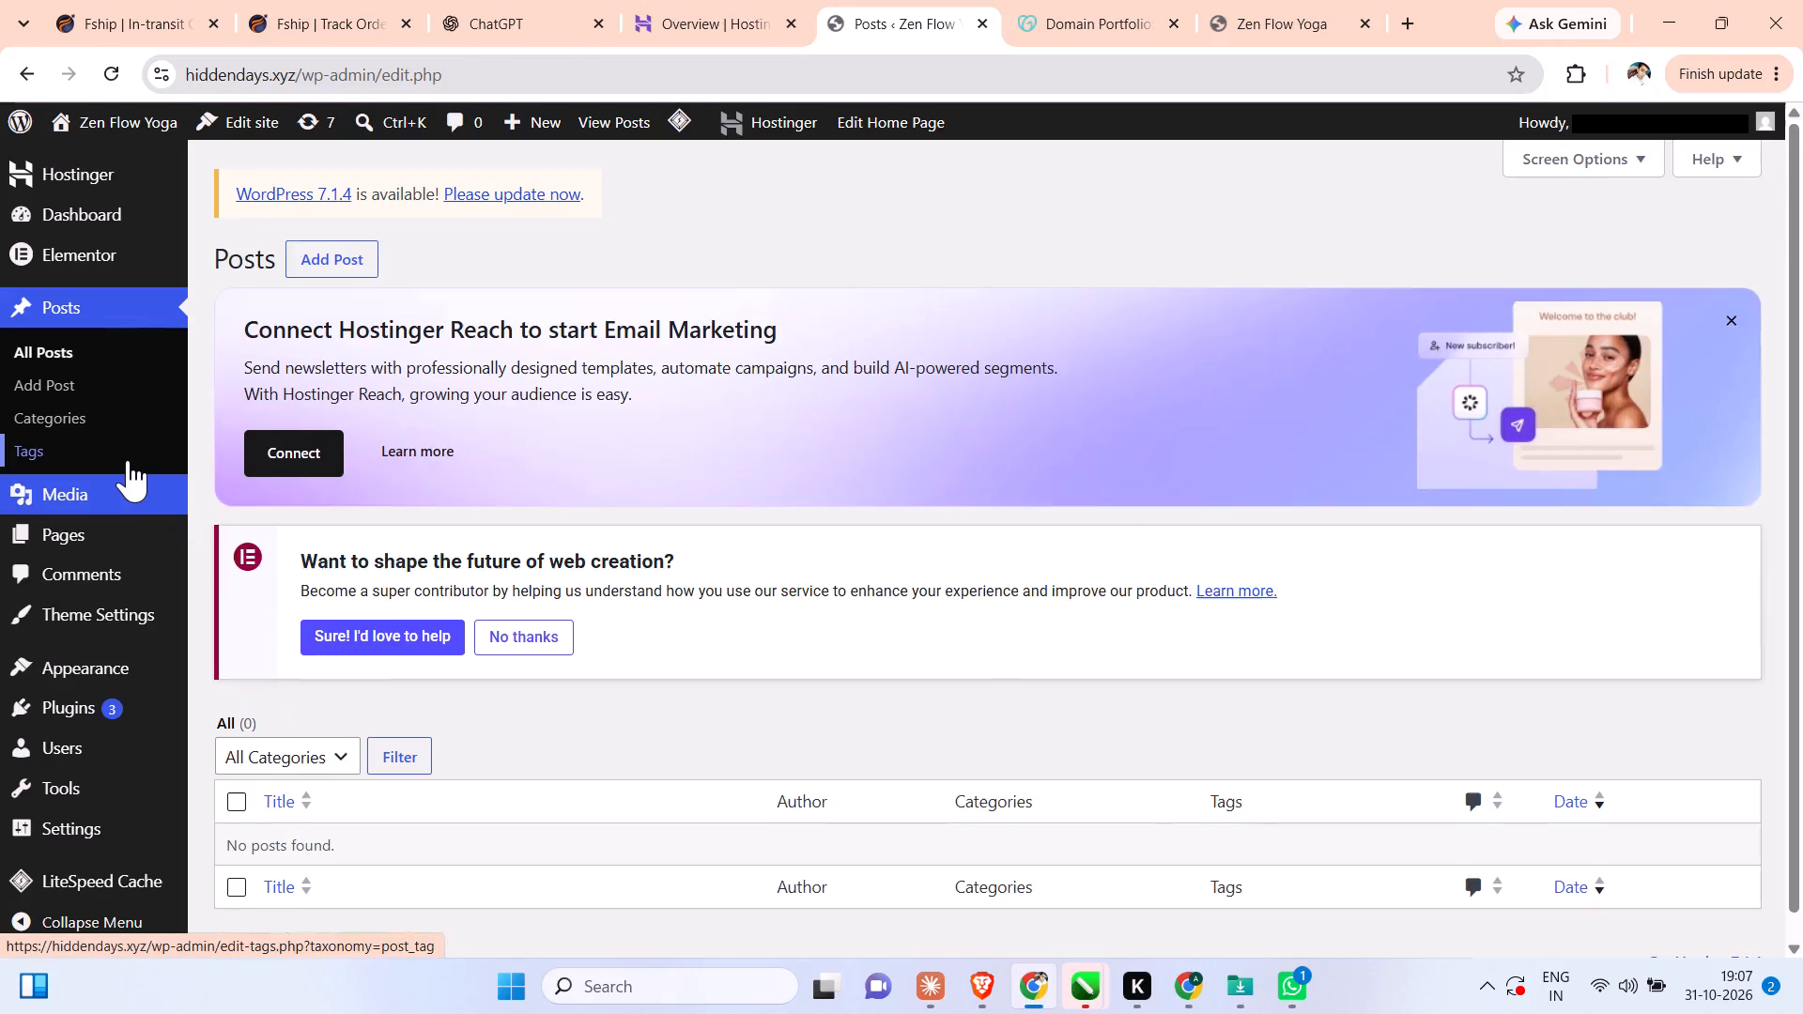
{"action": "scroll", "coordinate": [125, 474], "scroll_direction": "down", "scroll_amount": 5}
{"action": "scroll", "coordinate": [652, 729], "scroll_direction": "down", "scroll_amount": 6}
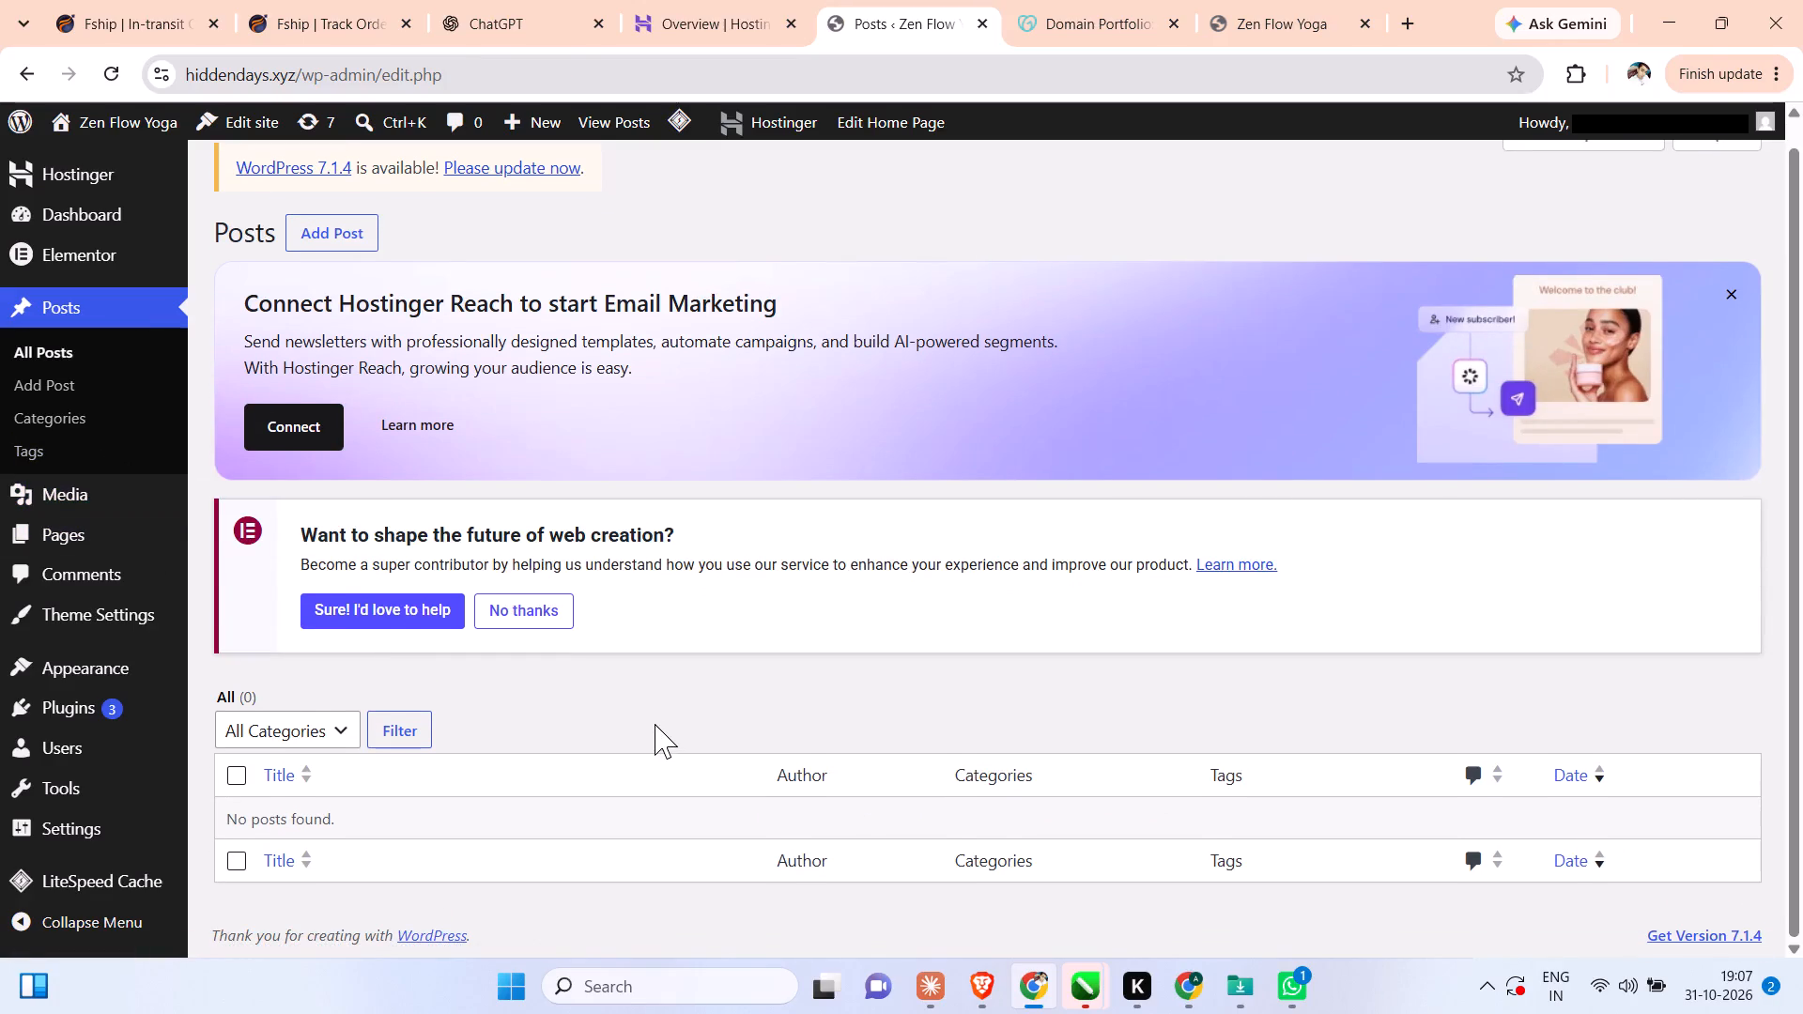
{"action": "scroll", "coordinate": [1802, 981], "scroll_direction": "up", "scroll_amount": 14}
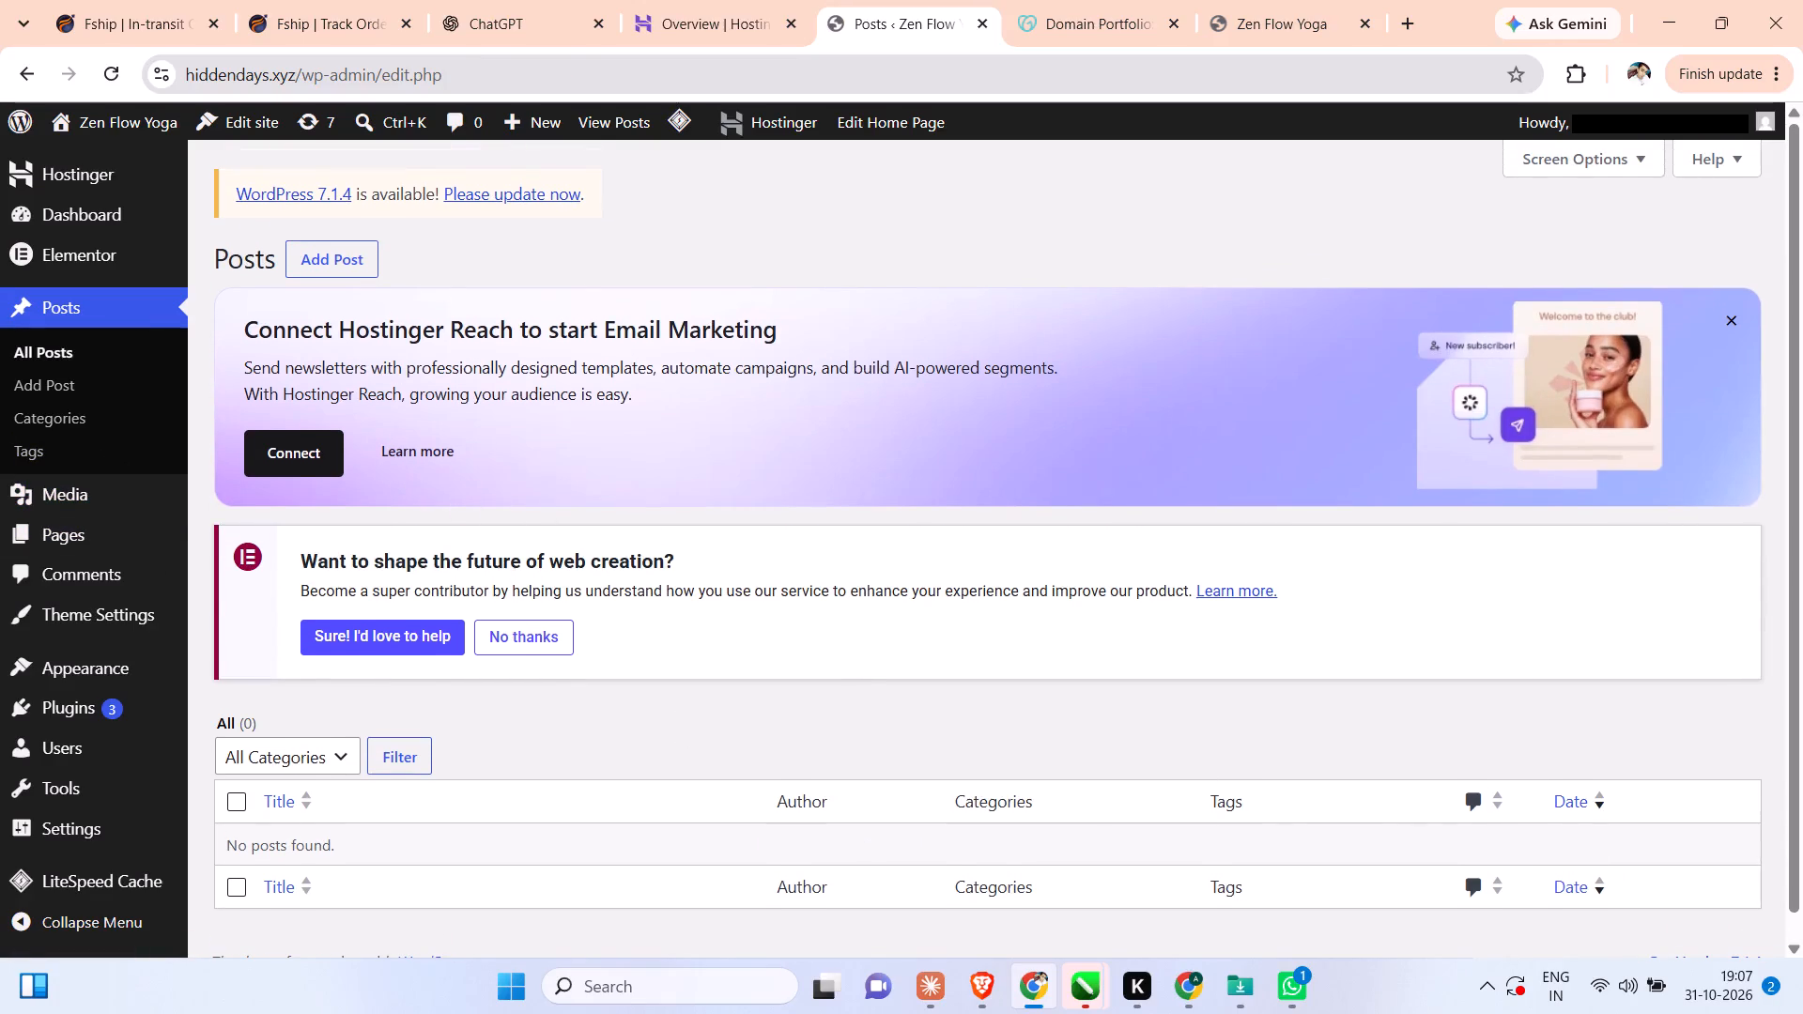
{"action": "left_click", "coordinate": [1725, 320]}
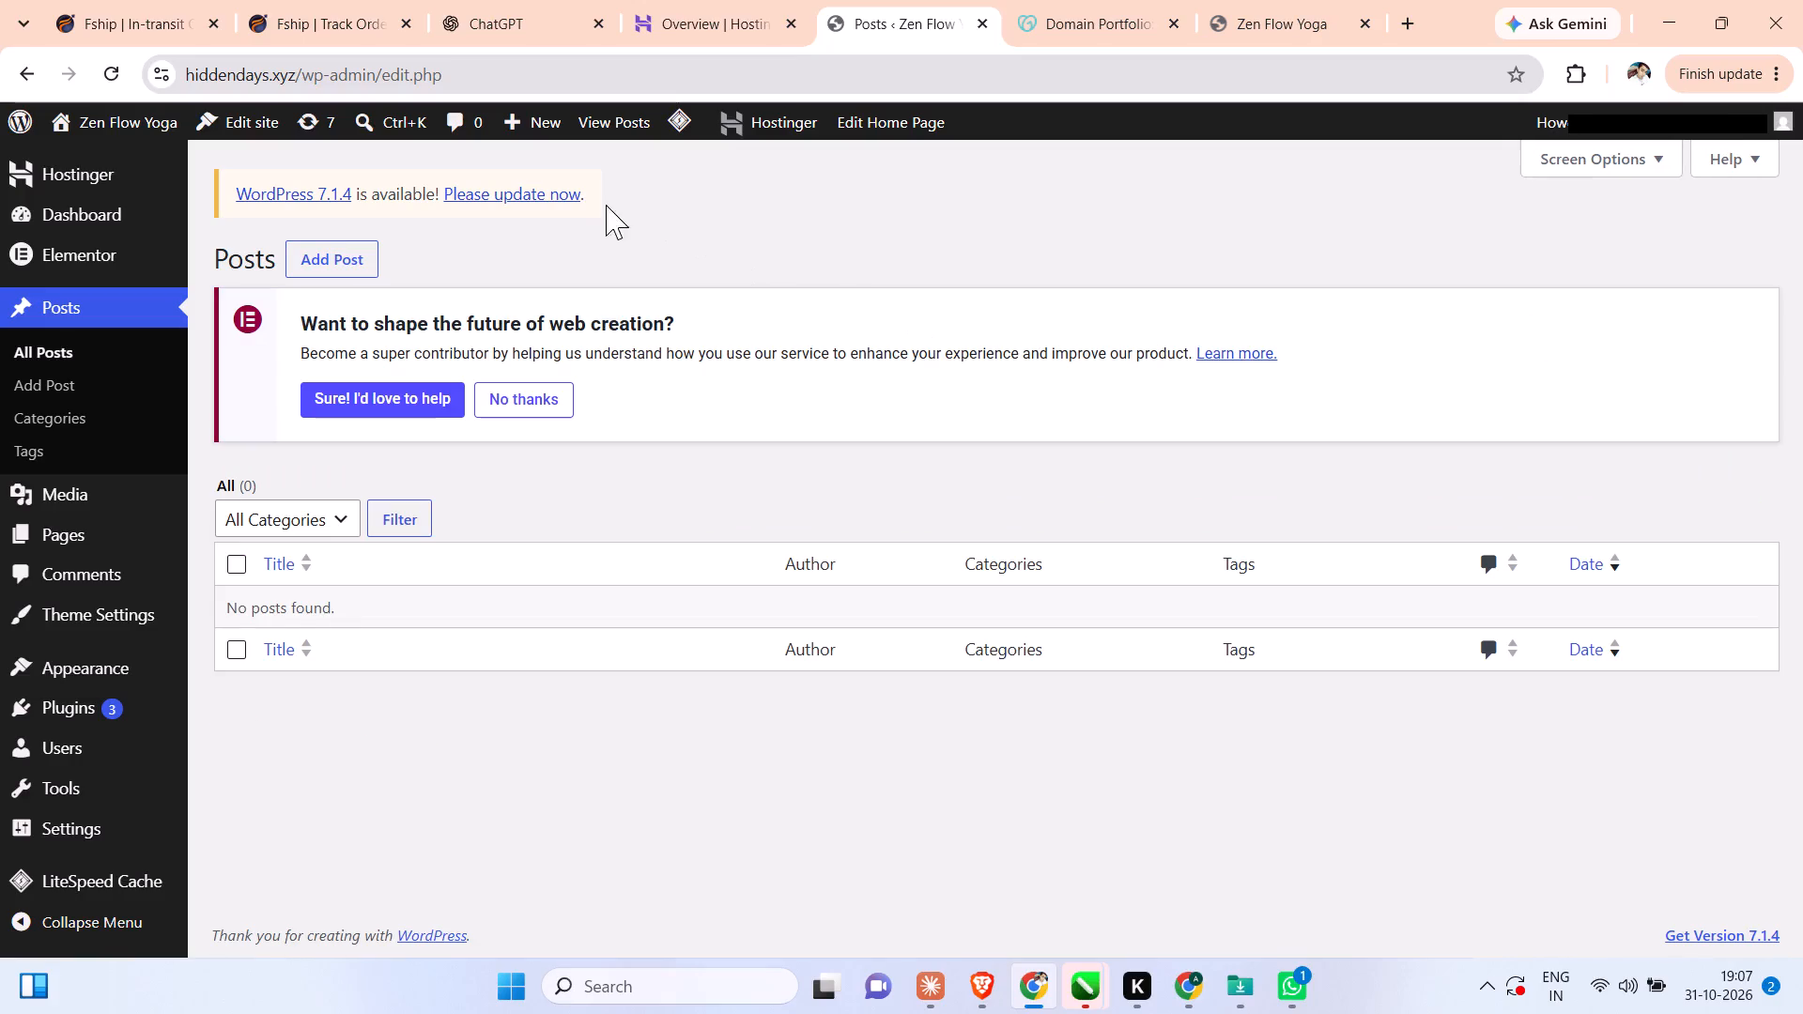
Open the WordPress Updates page and examine the available core, plugin and theme updates.
{"action": "left_click", "coordinate": [560, 192]}
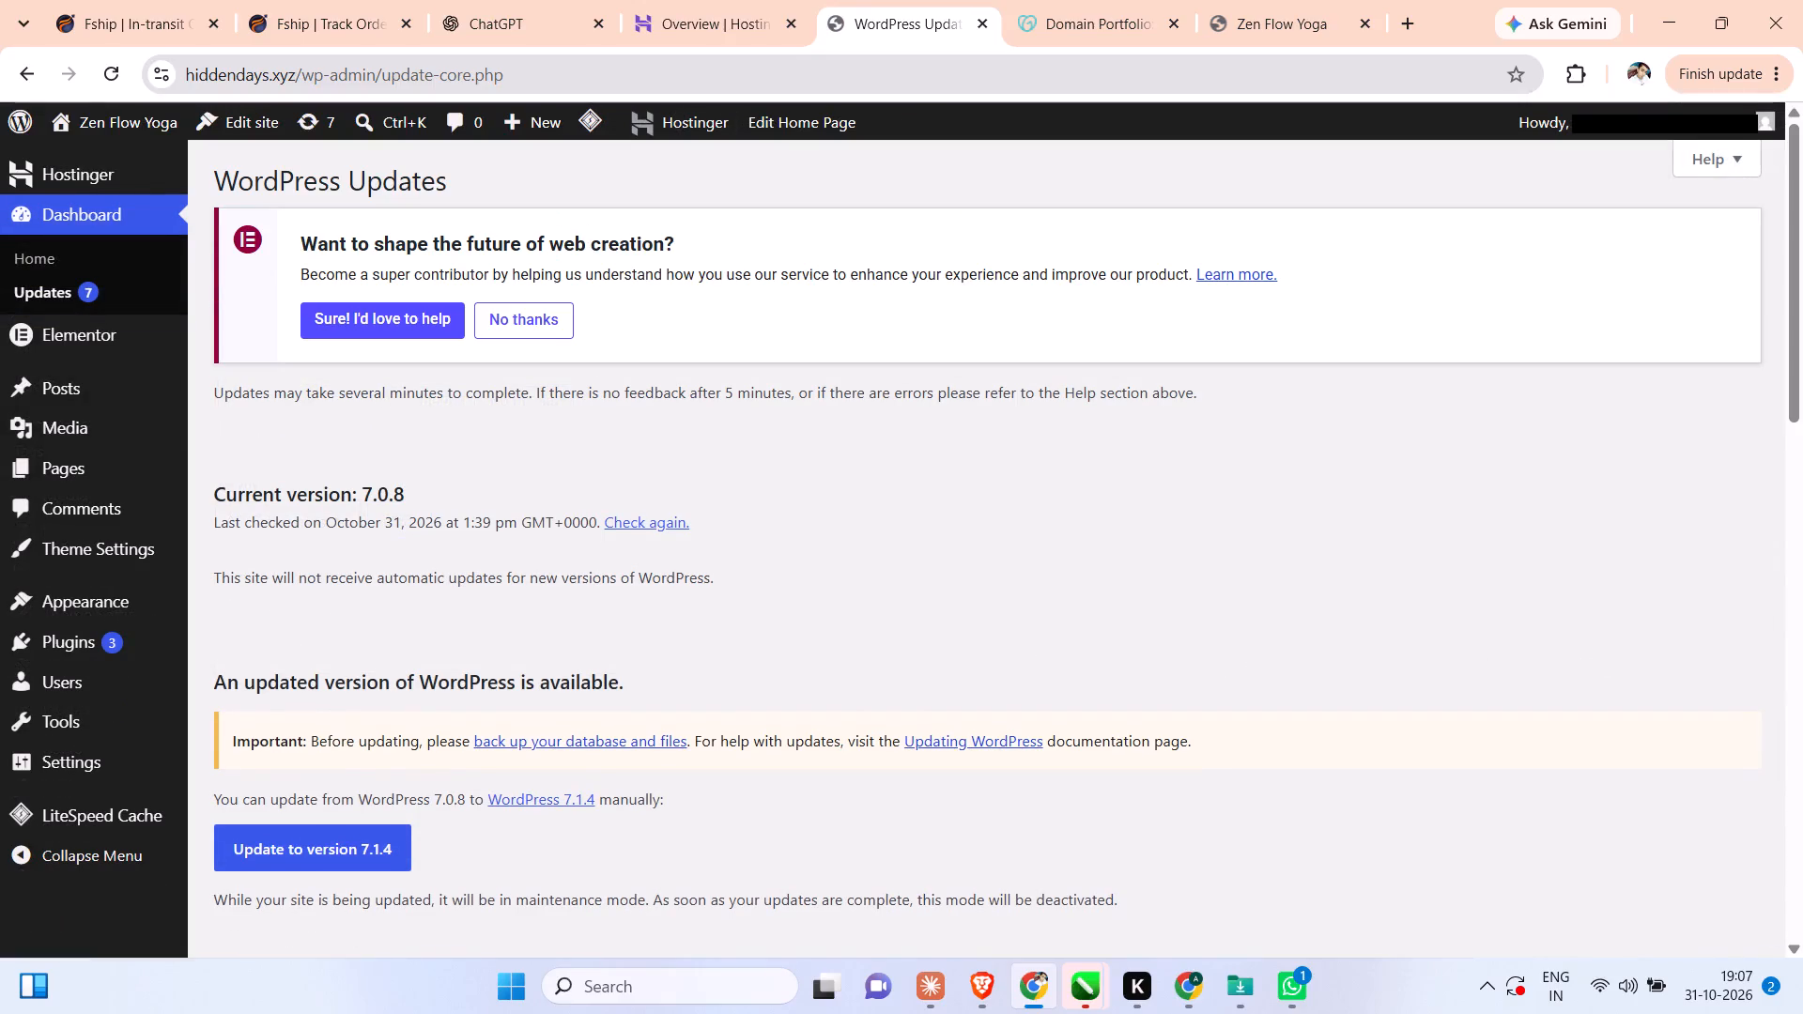
{"action": "scroll", "coordinate": [943, 584], "scroll_direction": "down", "scroll_amount": 11}
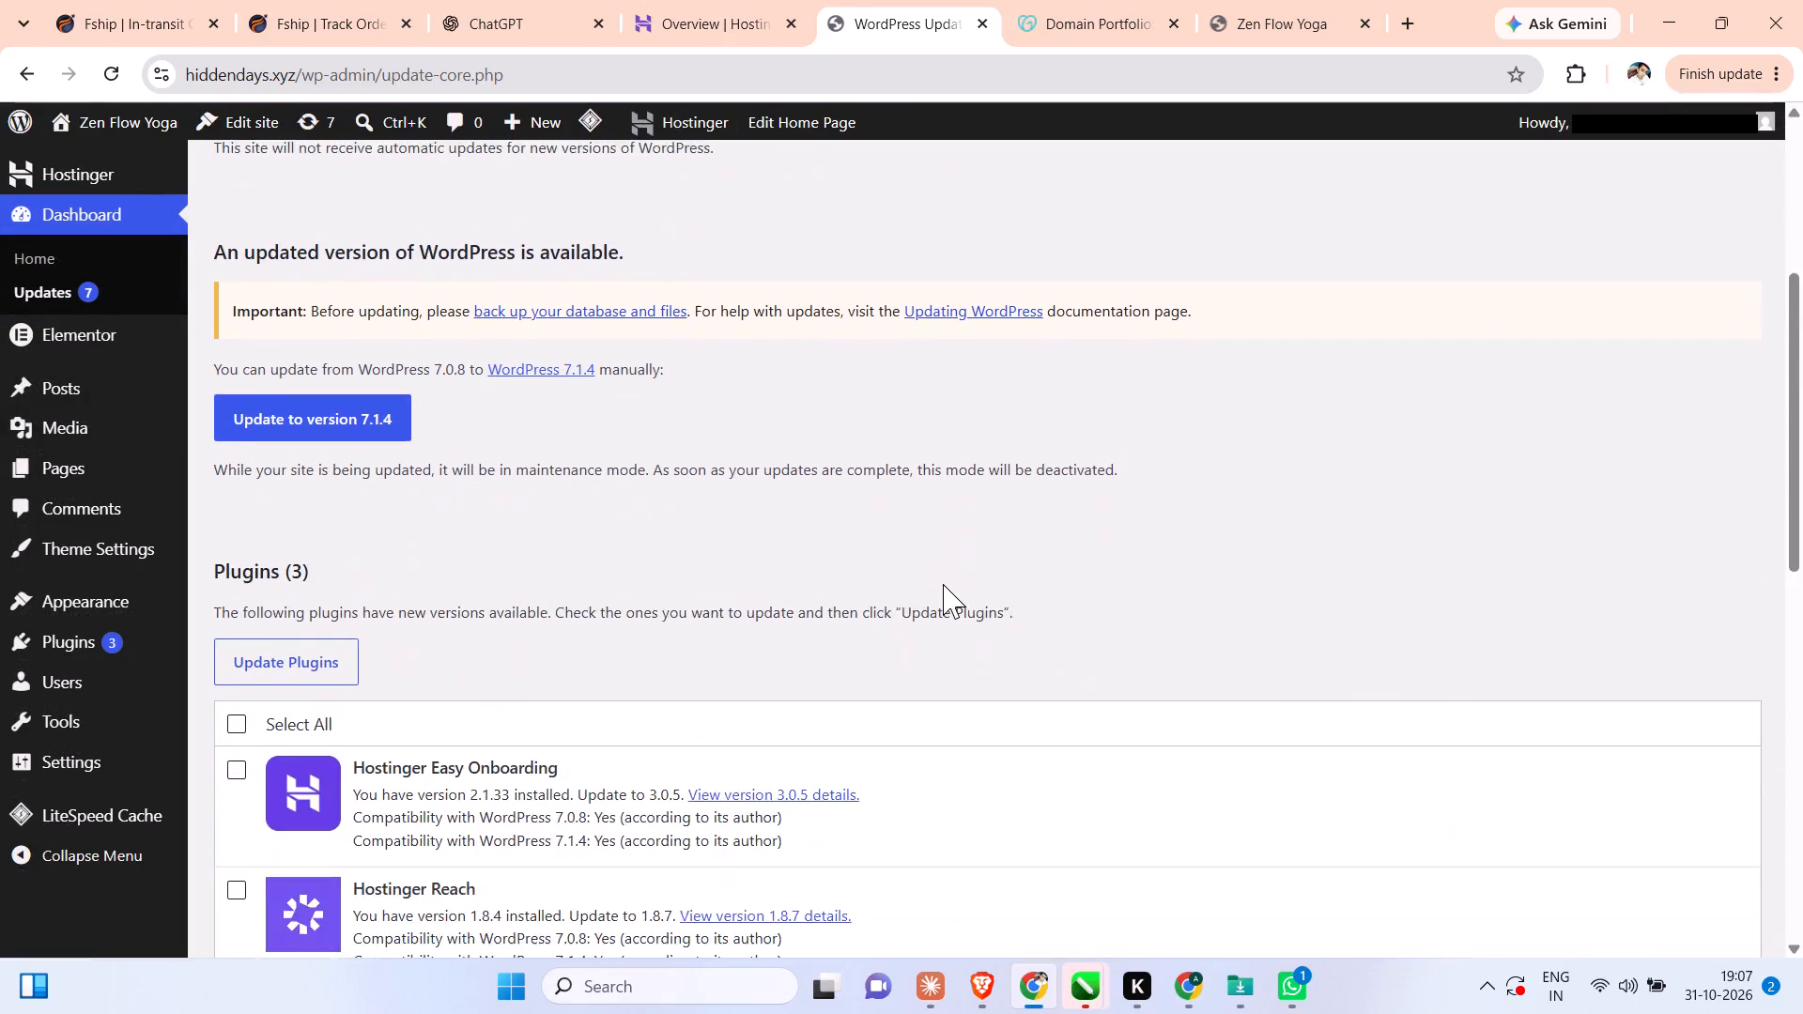
{"action": "scroll", "coordinate": [943, 584], "scroll_direction": "down", "scroll_amount": 5}
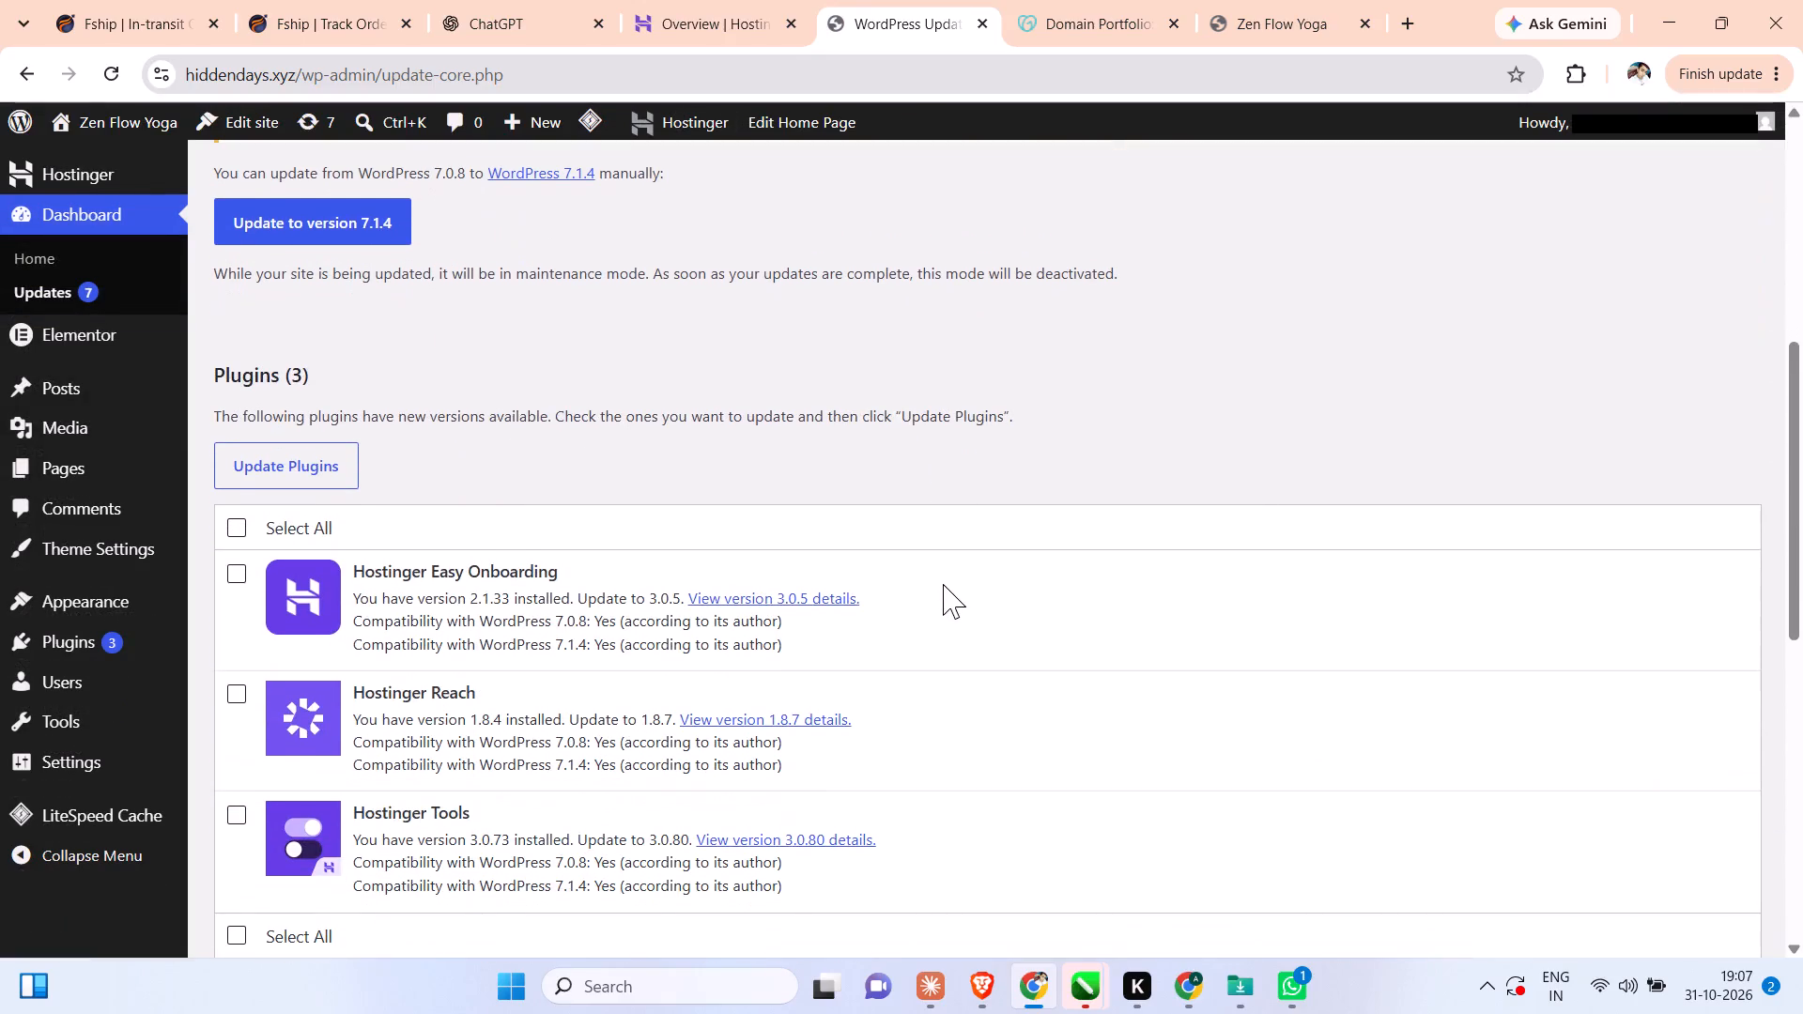
{"action": "scroll", "coordinate": [943, 584], "scroll_direction": "down", "scroll_amount": 14}
{"action": "scroll", "coordinate": [943, 584], "scroll_direction": "down", "scroll_amount": 7}
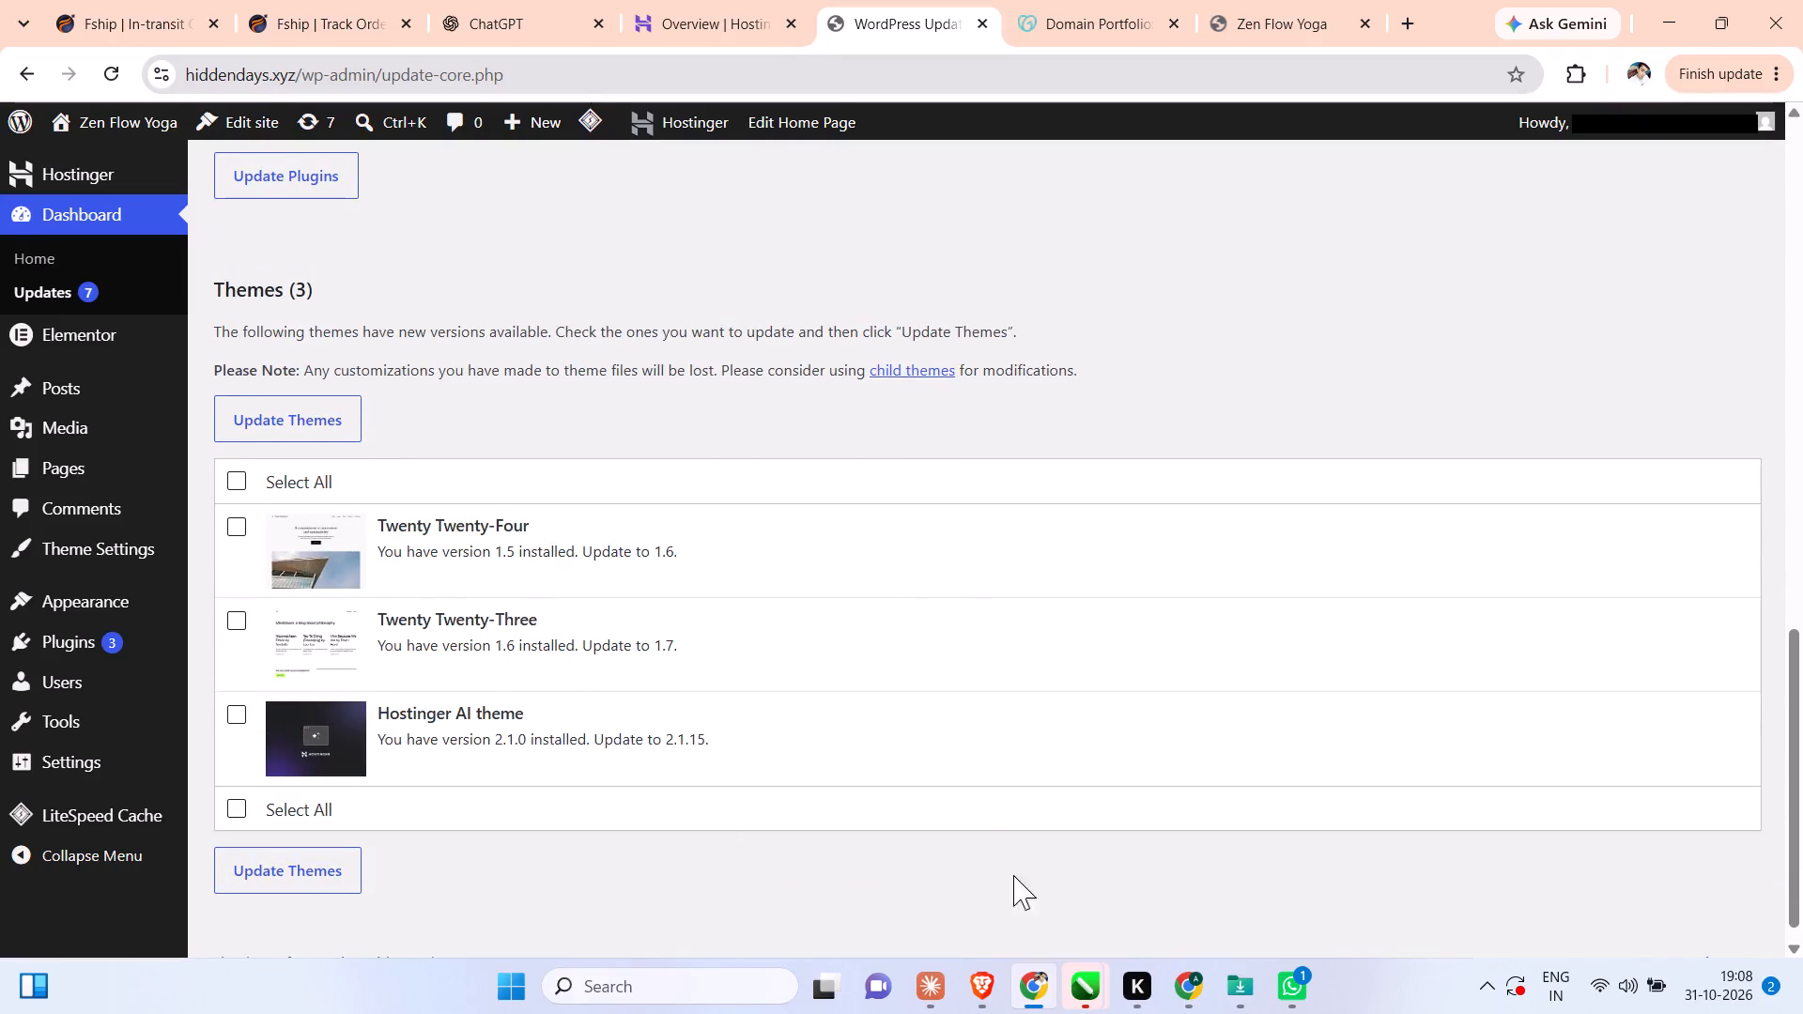
{"action": "scroll", "coordinate": [1072, 875], "scroll_direction": "down", "scroll_amount": 3}
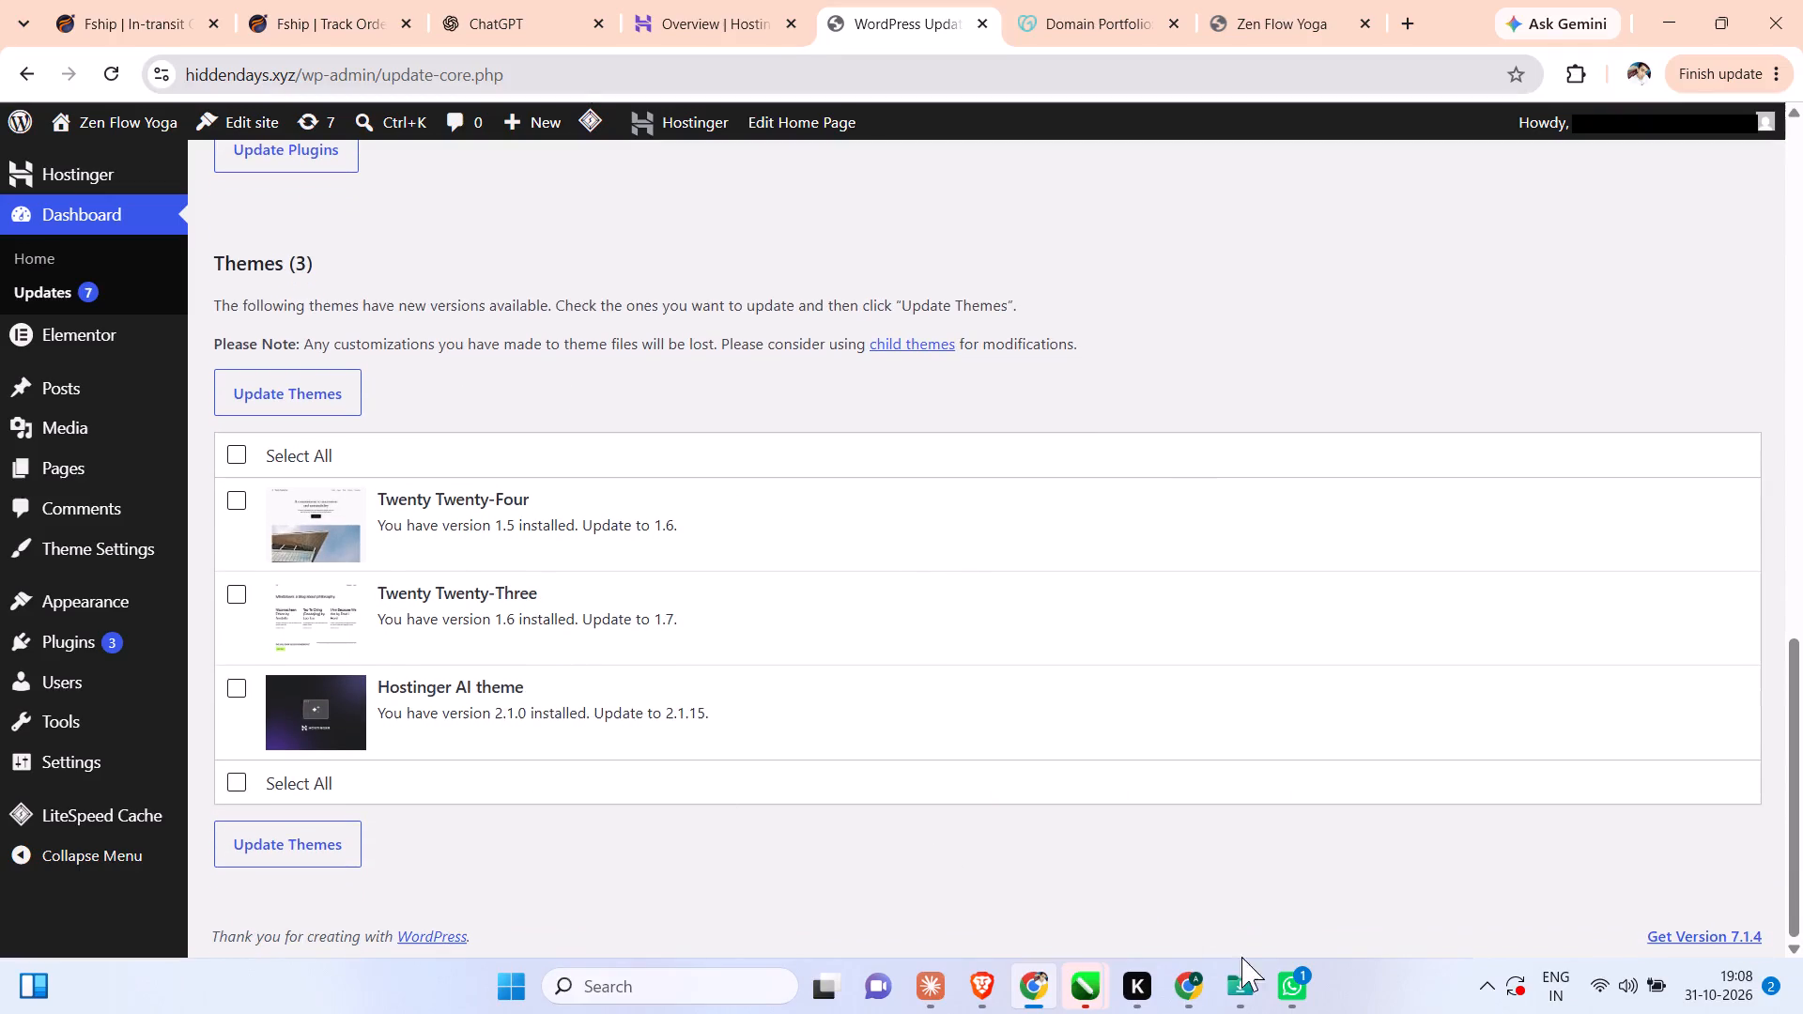
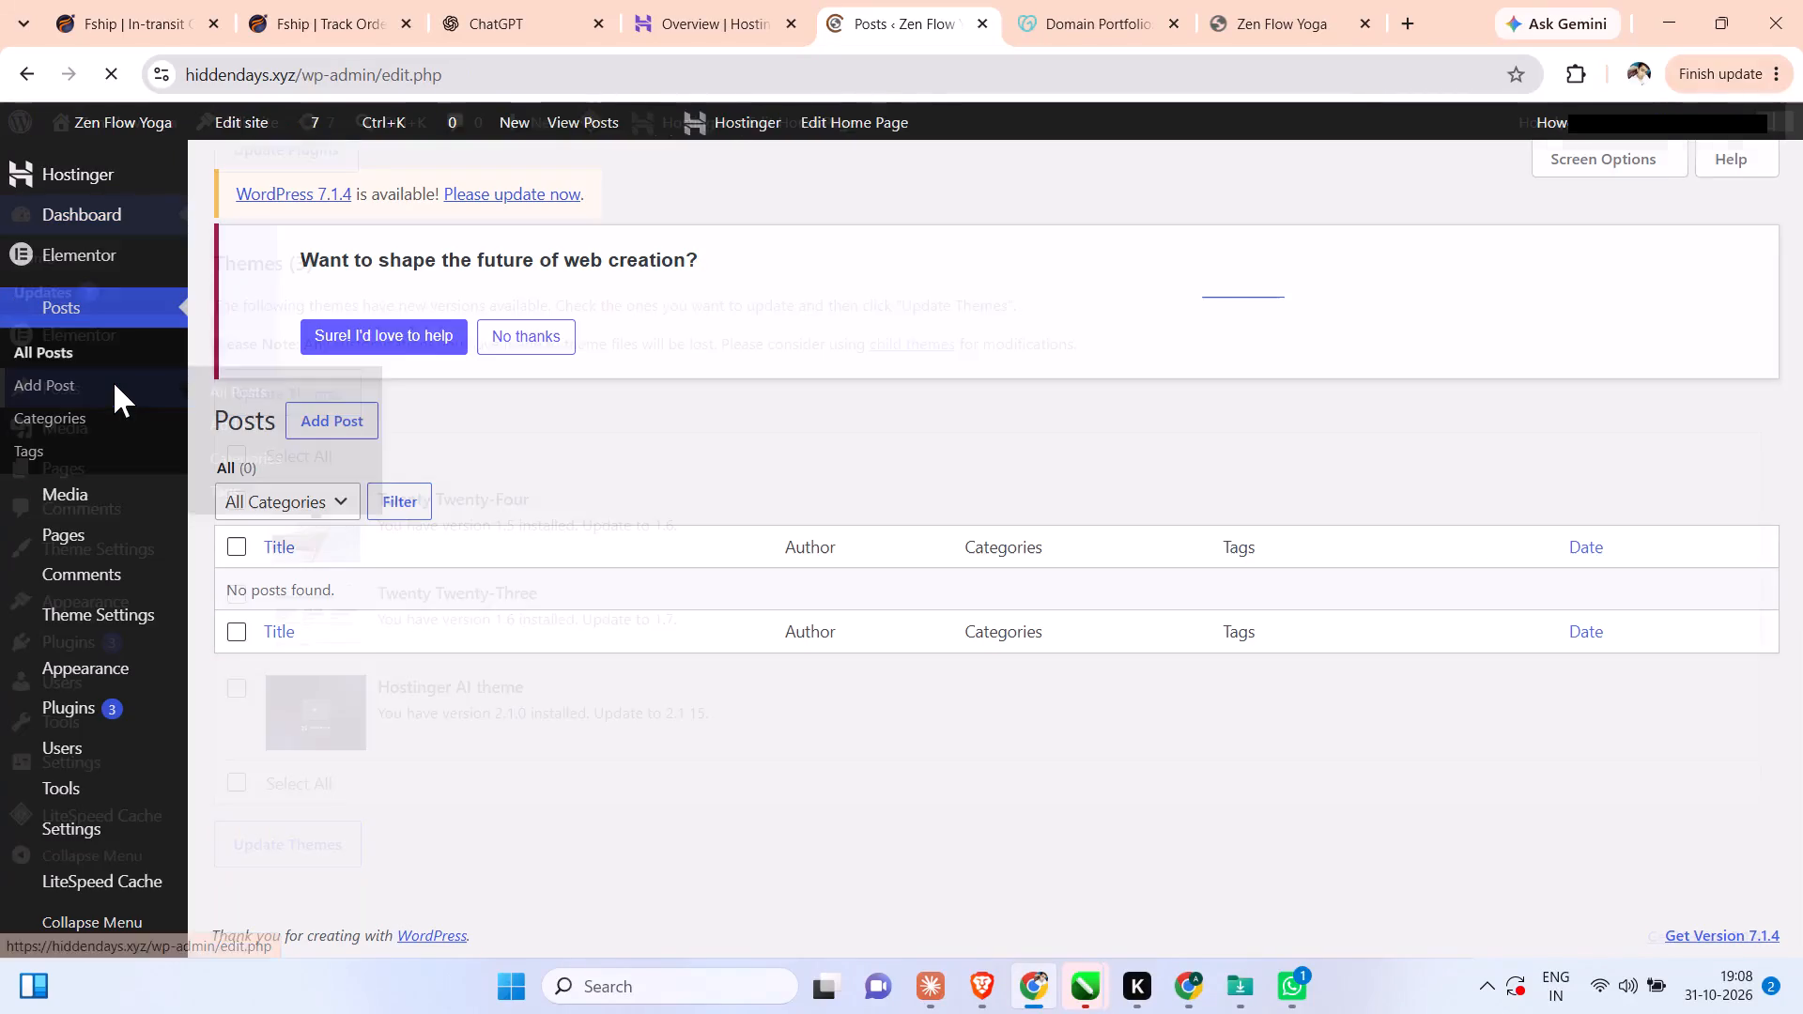
Check the site's Theme Settings page and look over the installed themes on the Appearance Themes page.
{"action": "scroll", "coordinate": [114, 383], "scroll_direction": "up", "scroll_amount": 5}
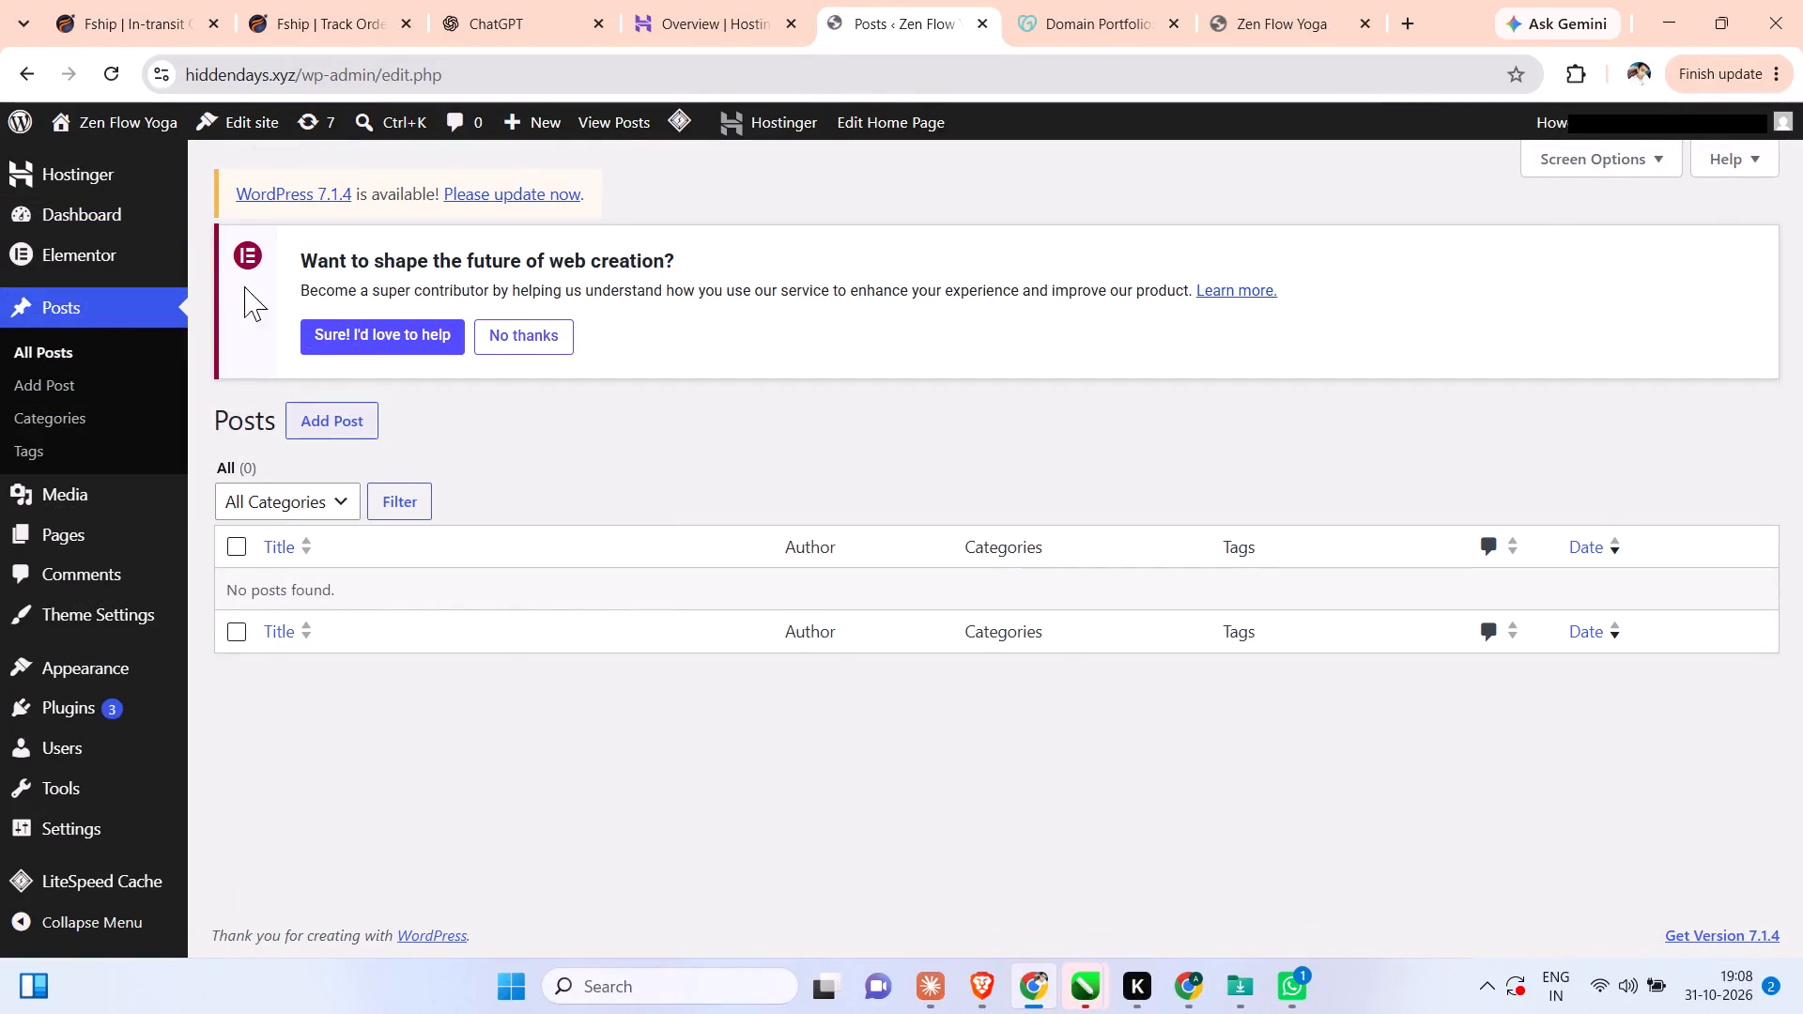
{"action": "left_click", "coordinate": [92, 611]}
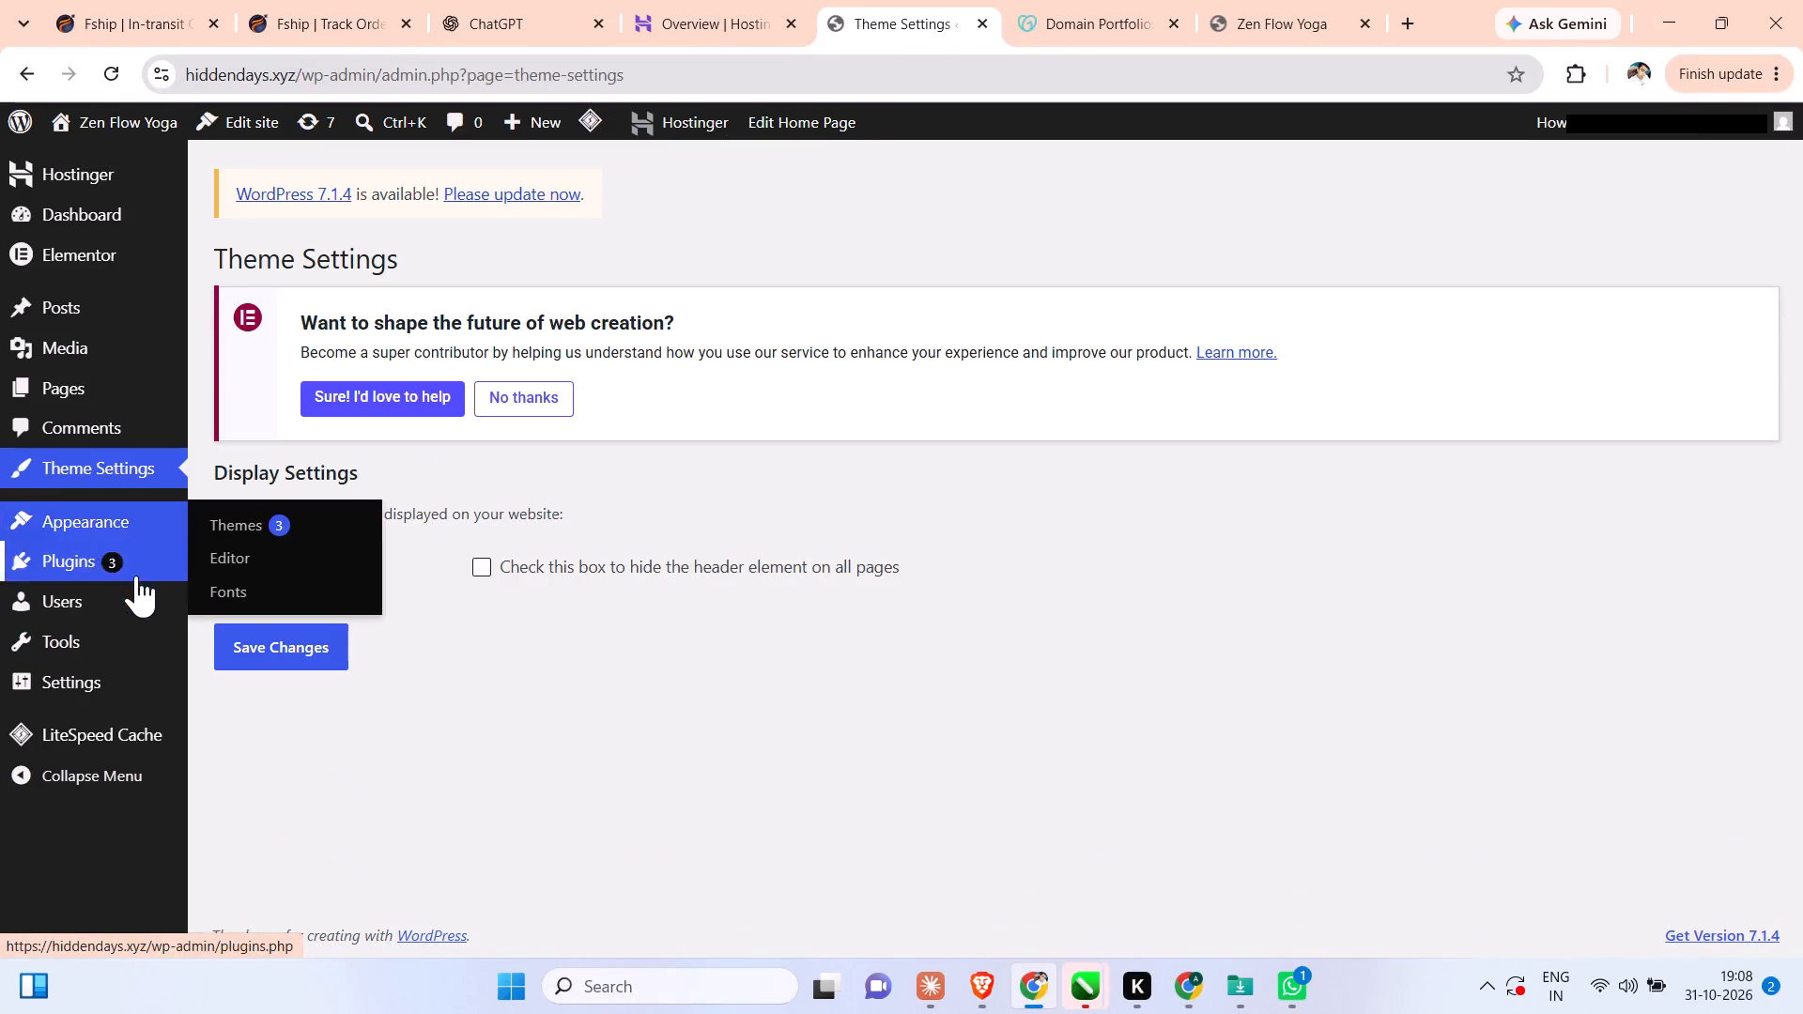
{"action": "left_click", "coordinate": [218, 533]}
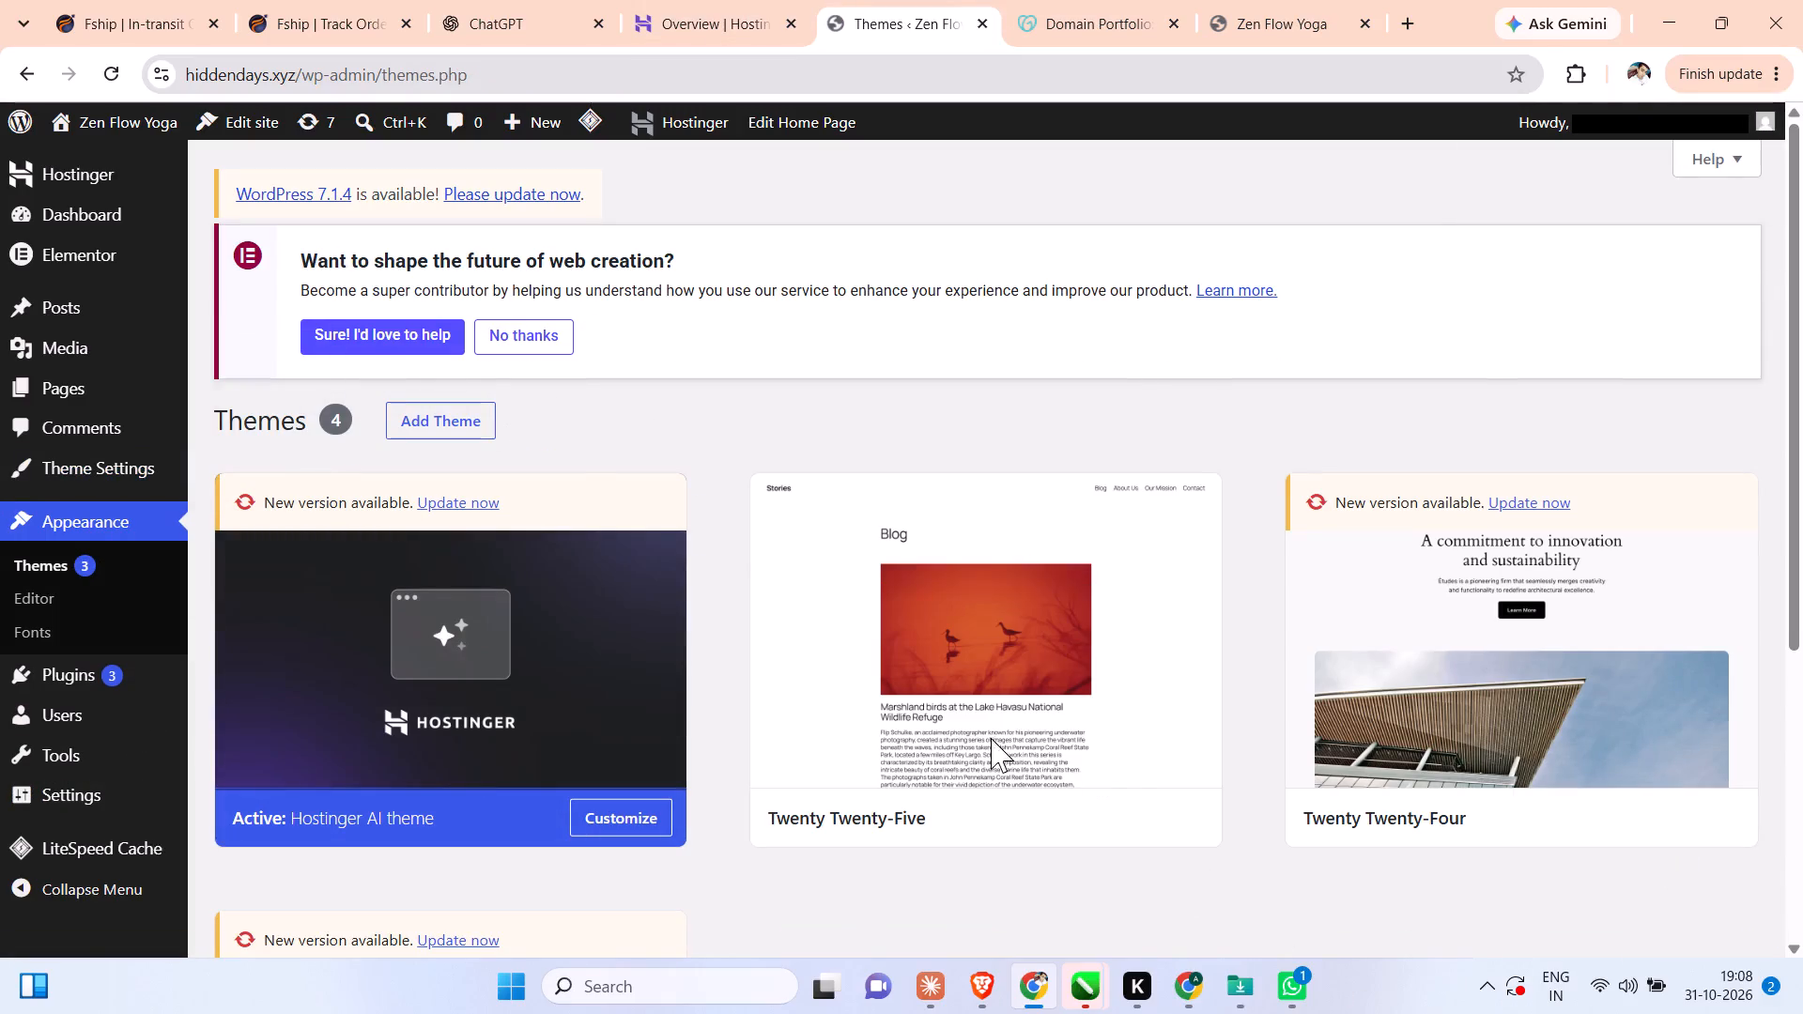
{"action": "scroll", "coordinate": [945, 708], "scroll_direction": "down", "scroll_amount": 7}
{"action": "scroll", "coordinate": [886, 653], "scroll_direction": "down", "scroll_amount": 7}
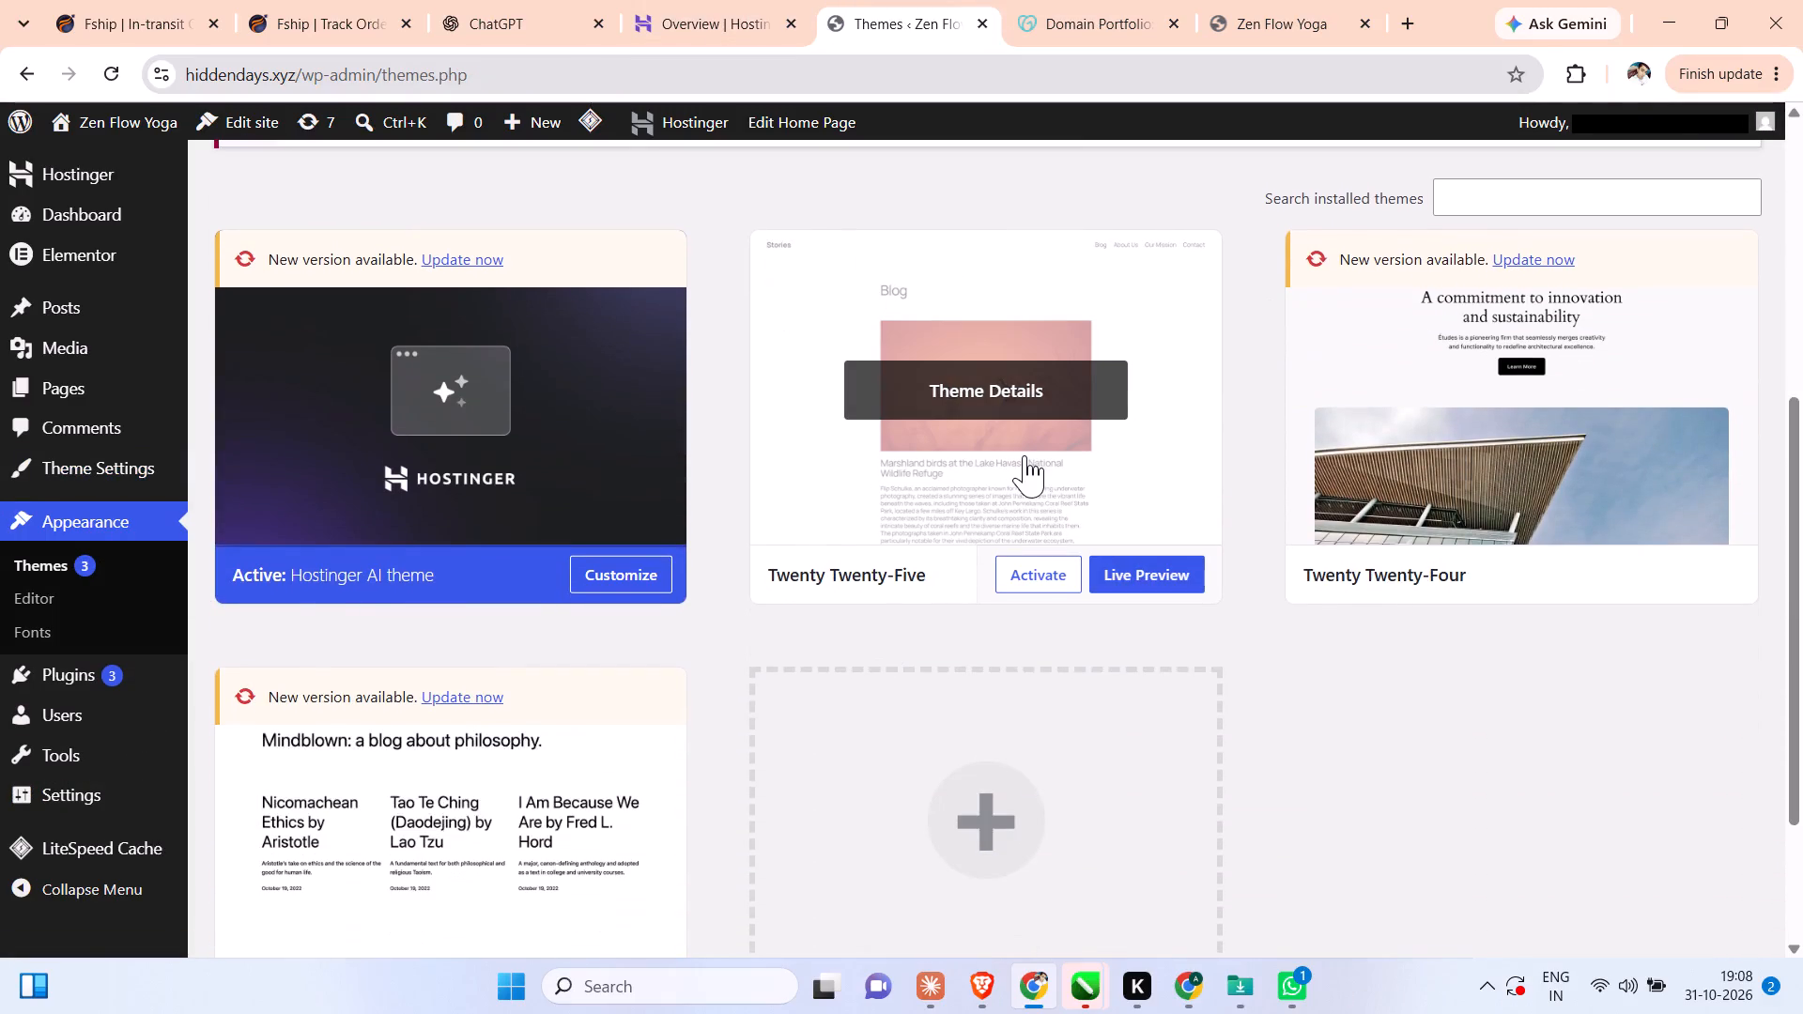
{"action": "scroll", "coordinate": [1418, 481], "scroll_direction": "down", "scroll_amount": 7}
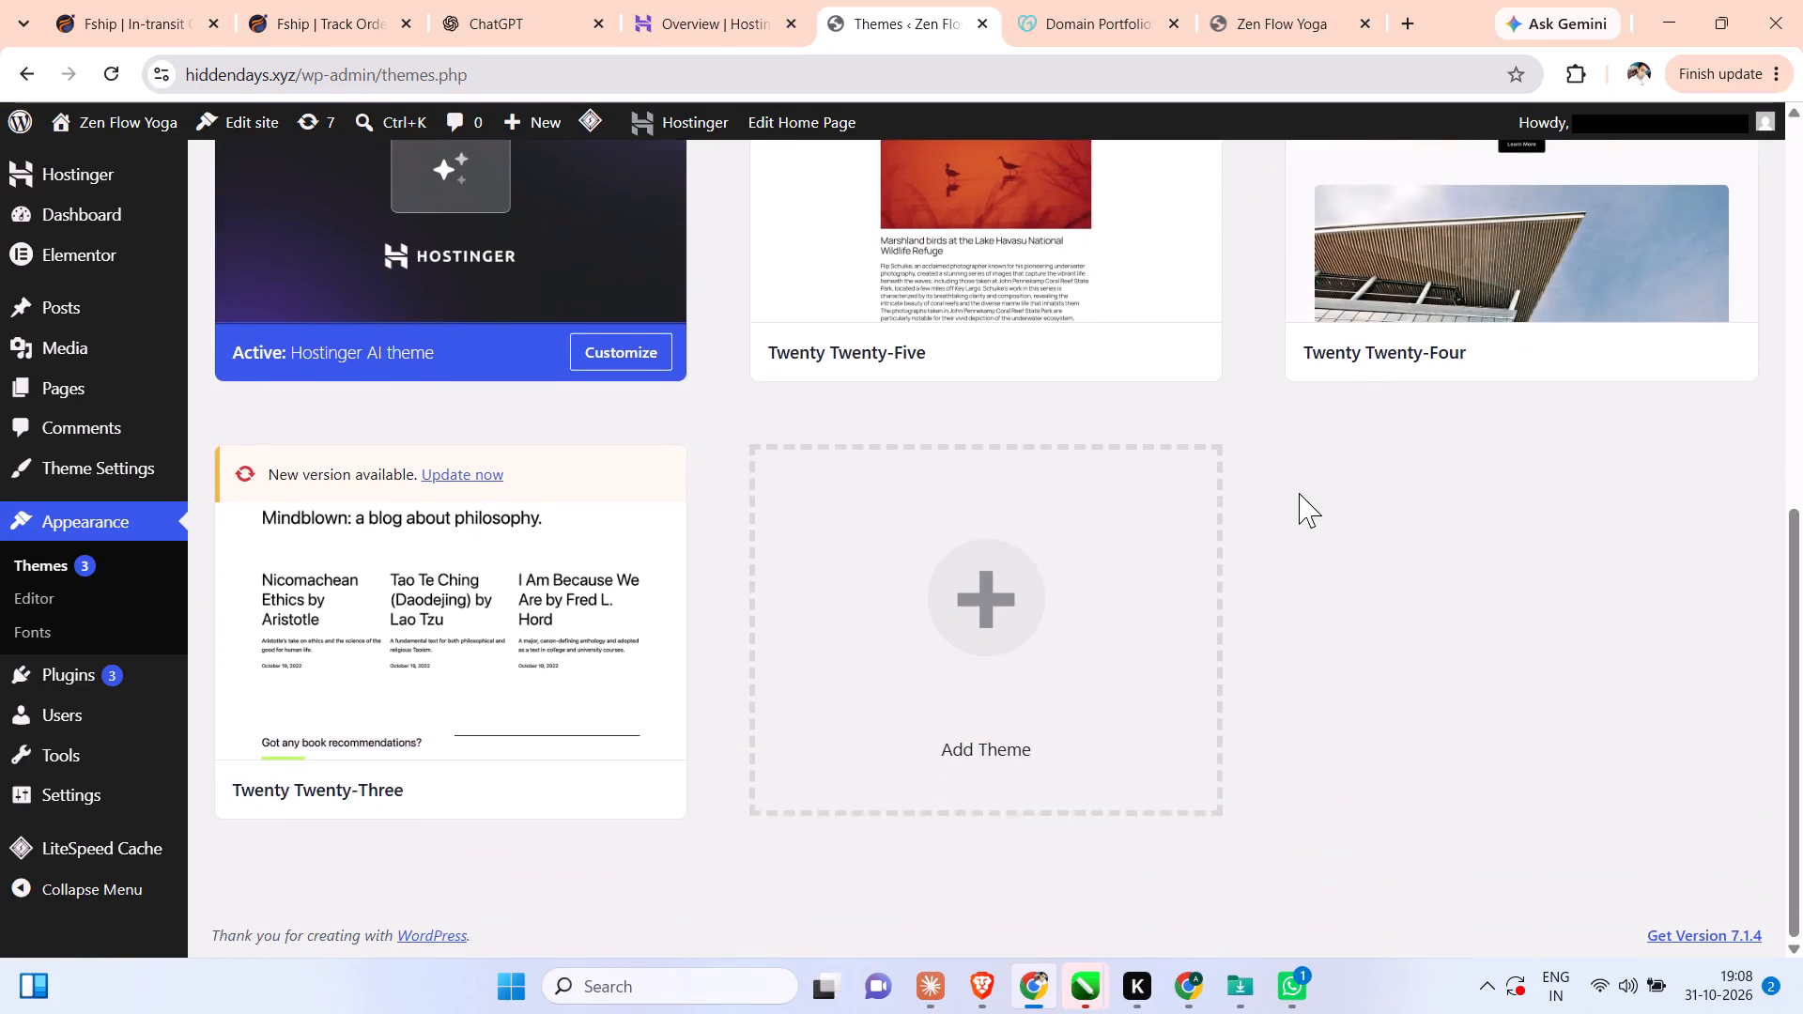
{"action": "scroll", "coordinate": [1289, 477], "scroll_direction": "up", "scroll_amount": 4}
{"action": "scroll", "coordinate": [1151, 387], "scroll_direction": "up", "scroll_amount": 13}
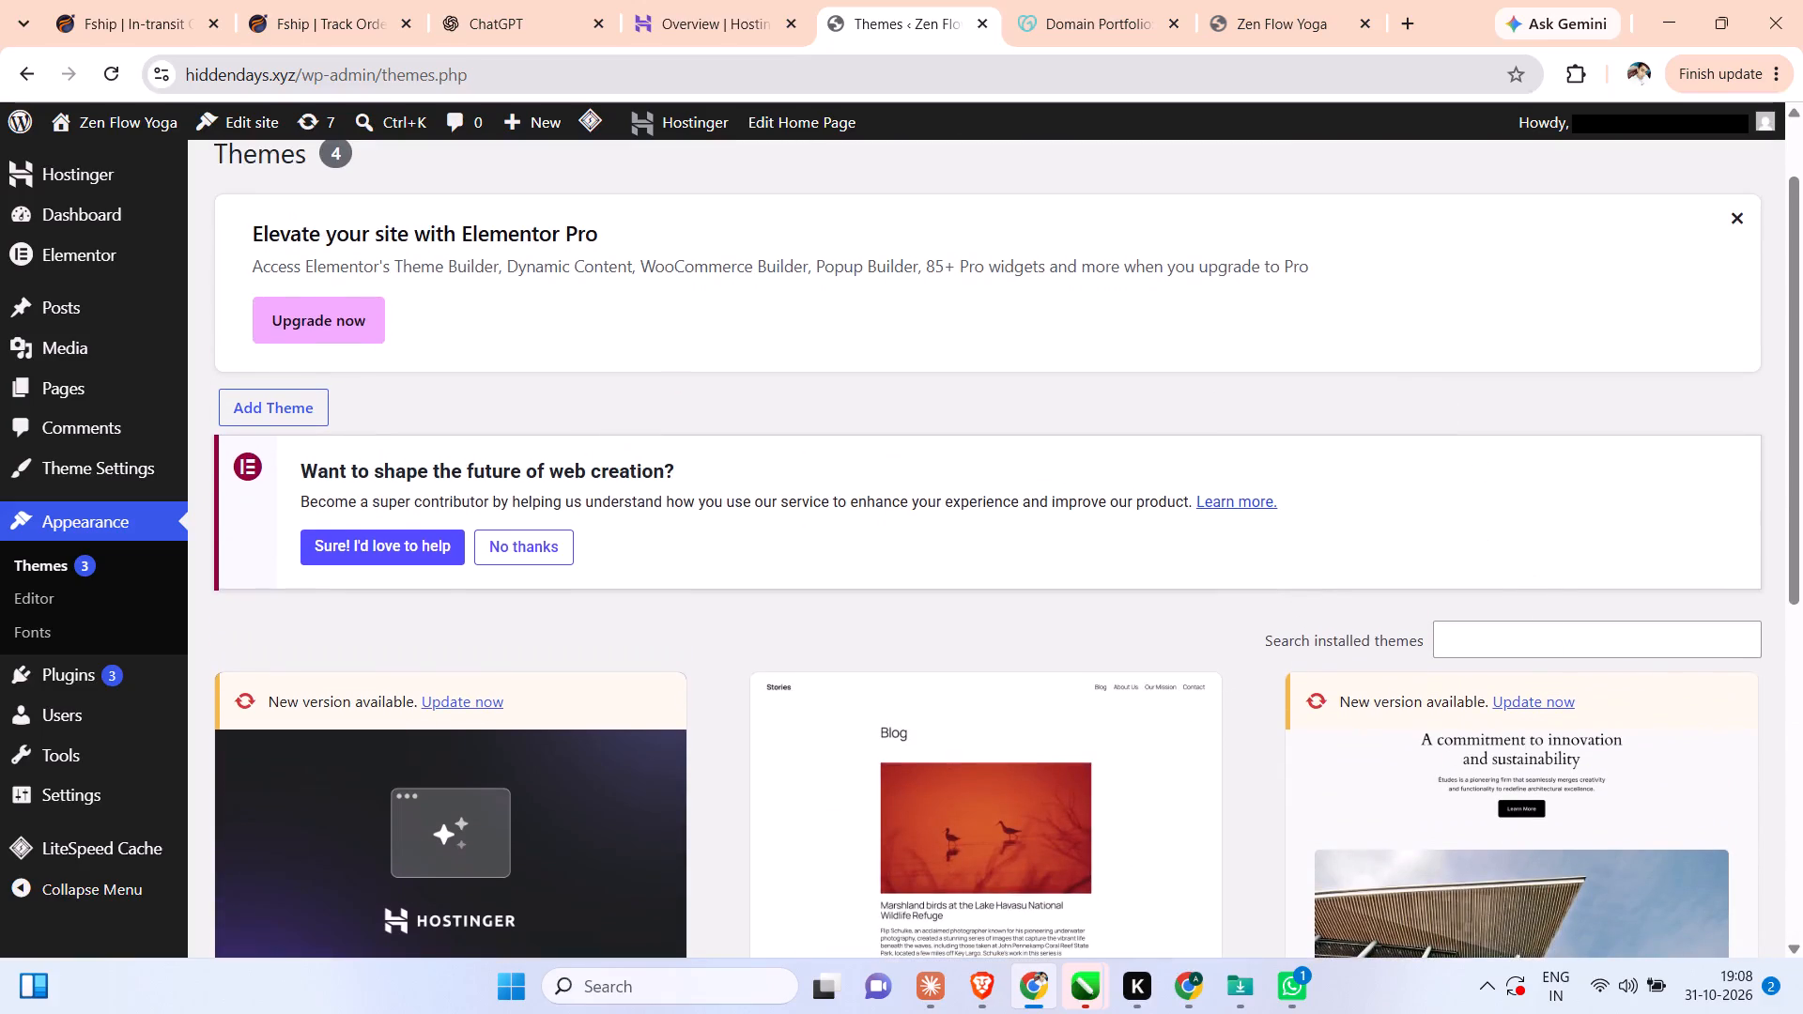
{"action": "left_click", "coordinate": [1541, 635]}
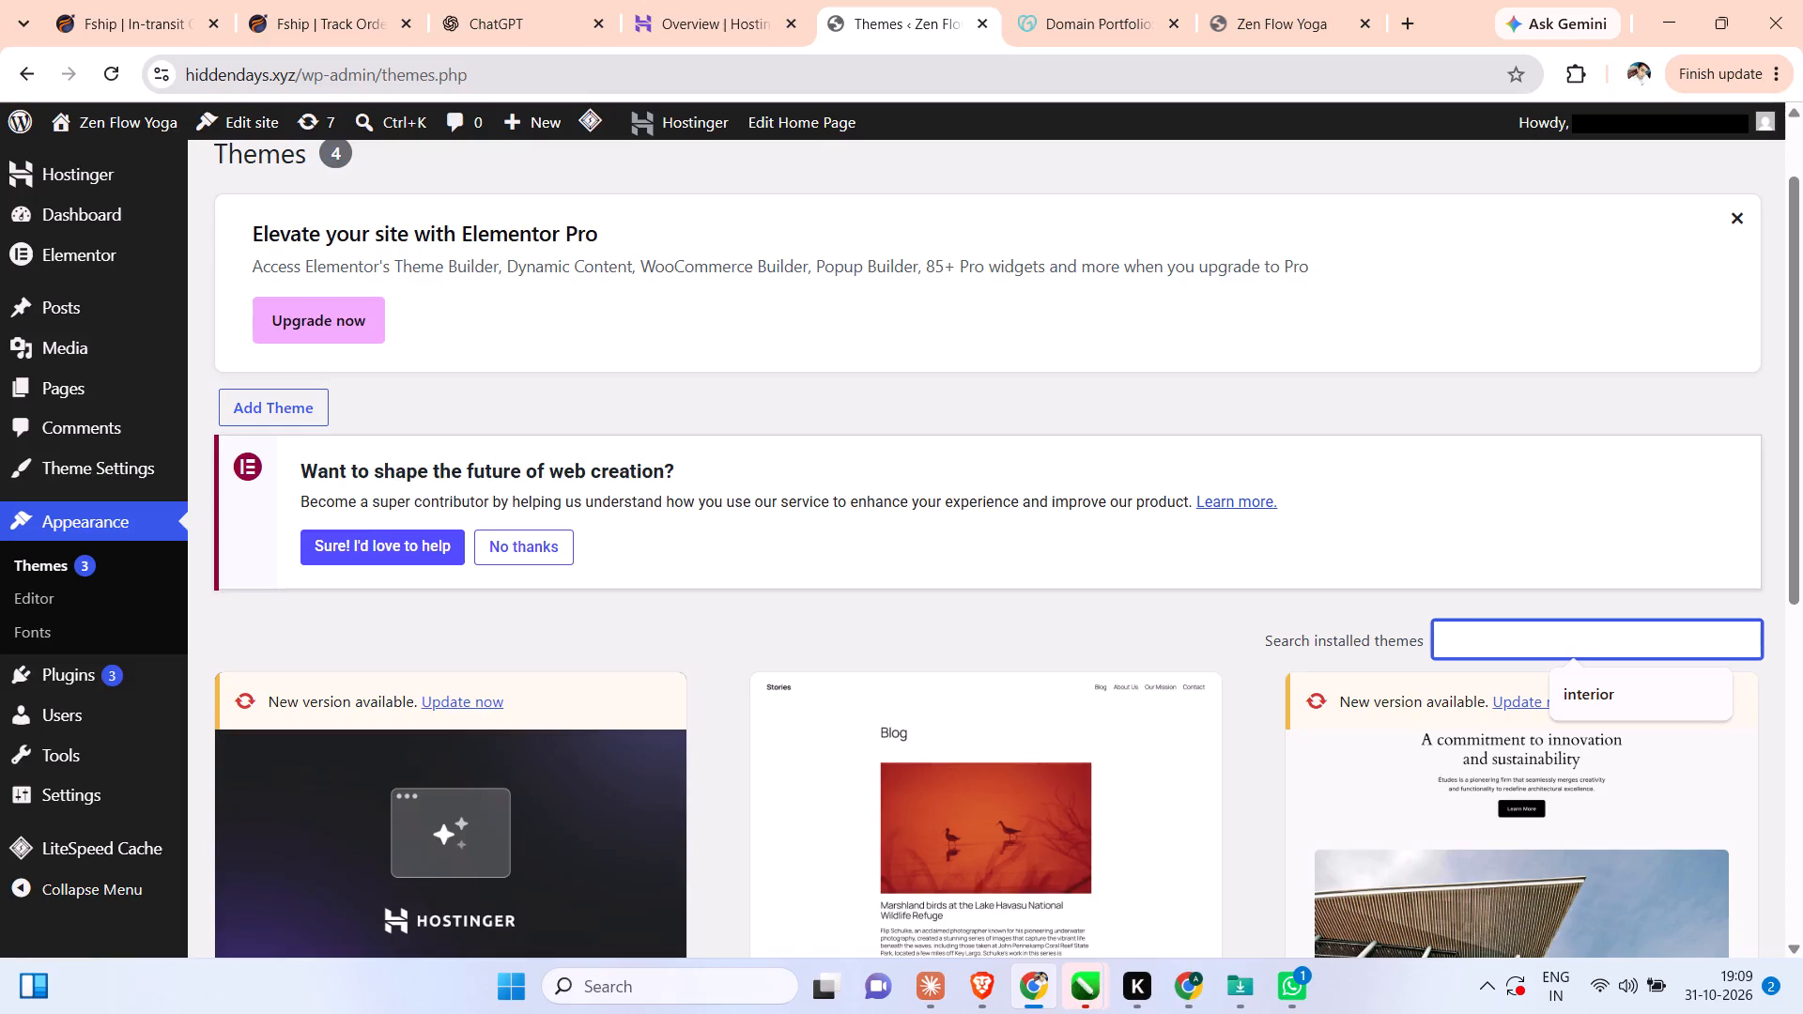
Search Google in a new tab for "instagram video downloader without watermark mark".
{"action": "left_click", "coordinate": [1402, 31]}
{"action": "left_click", "coordinate": [1391, 72]}
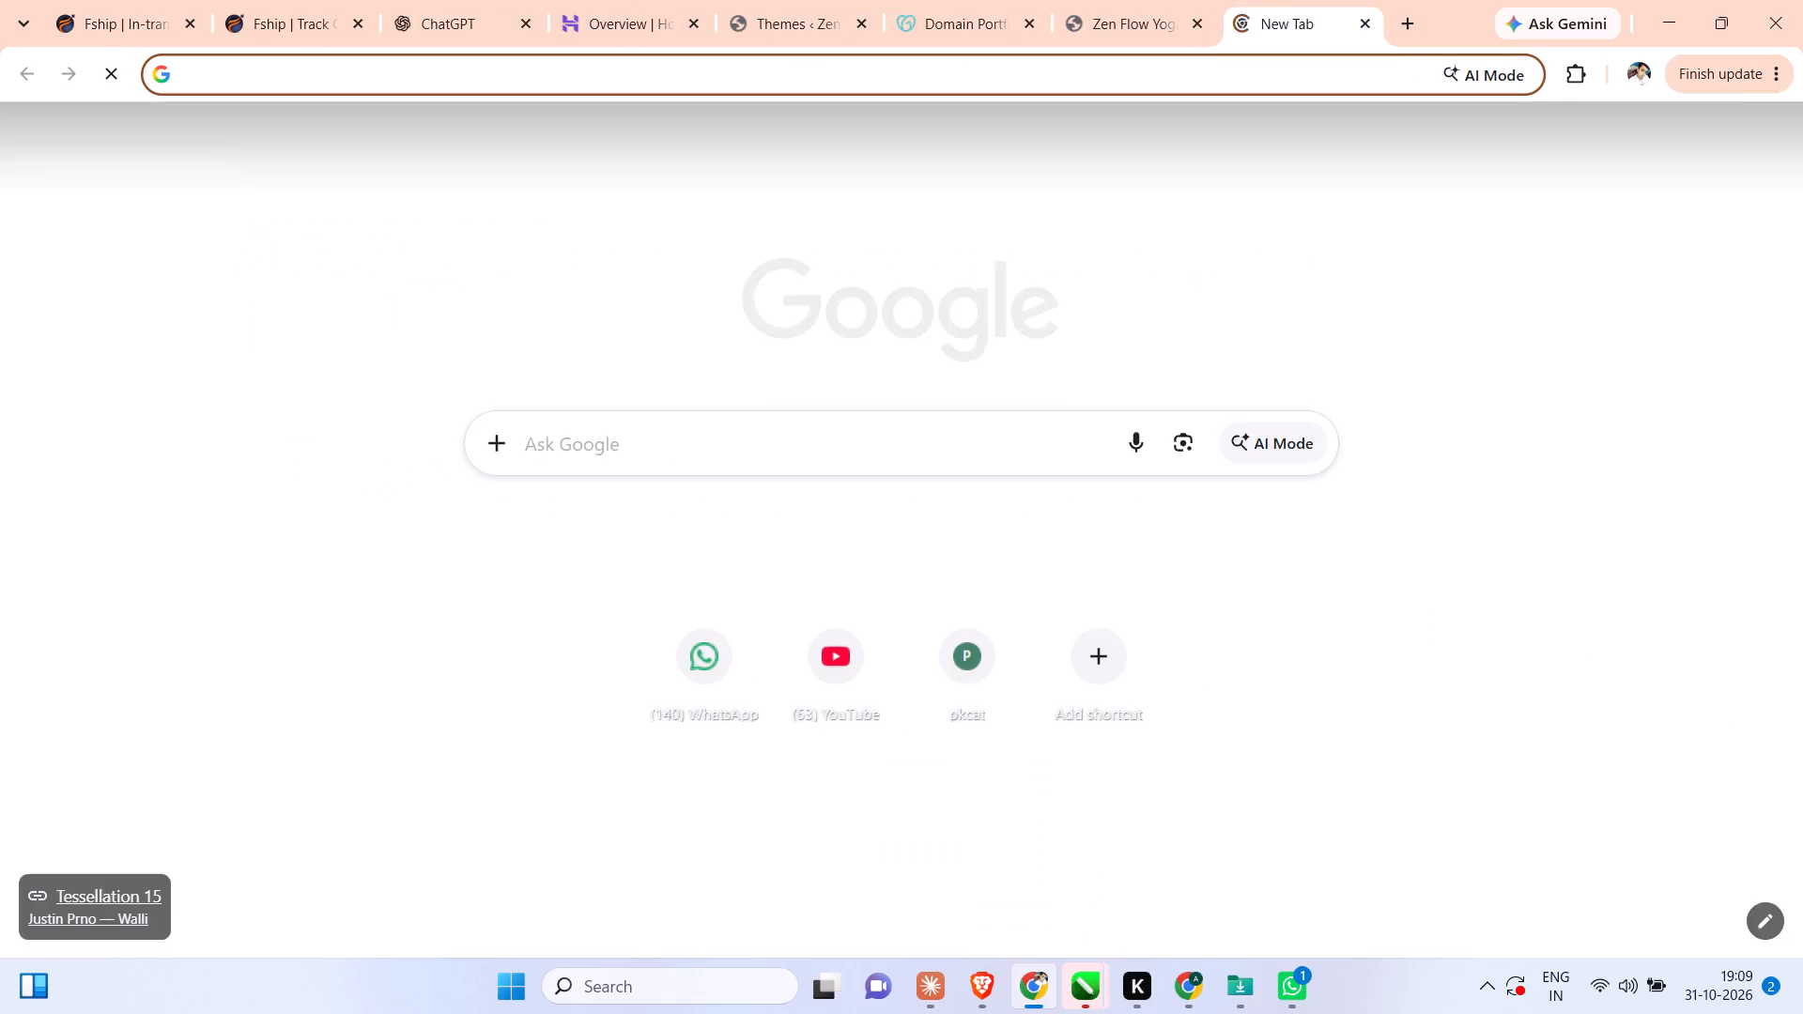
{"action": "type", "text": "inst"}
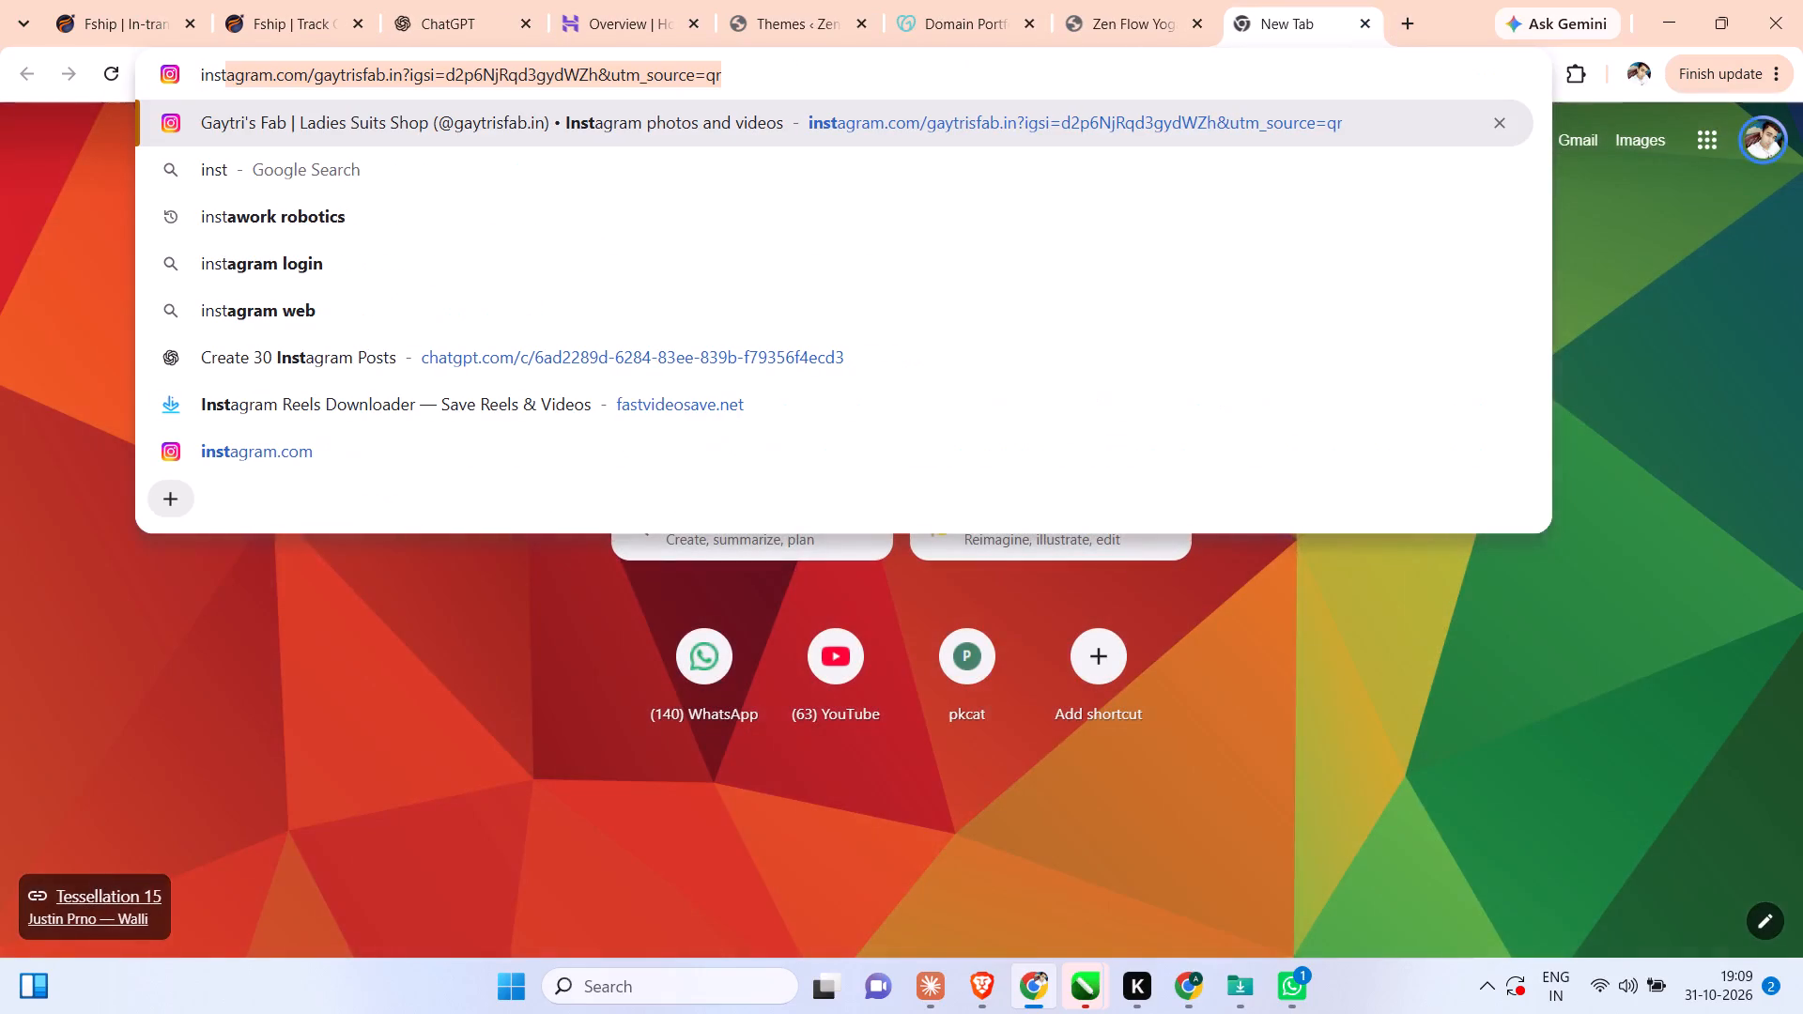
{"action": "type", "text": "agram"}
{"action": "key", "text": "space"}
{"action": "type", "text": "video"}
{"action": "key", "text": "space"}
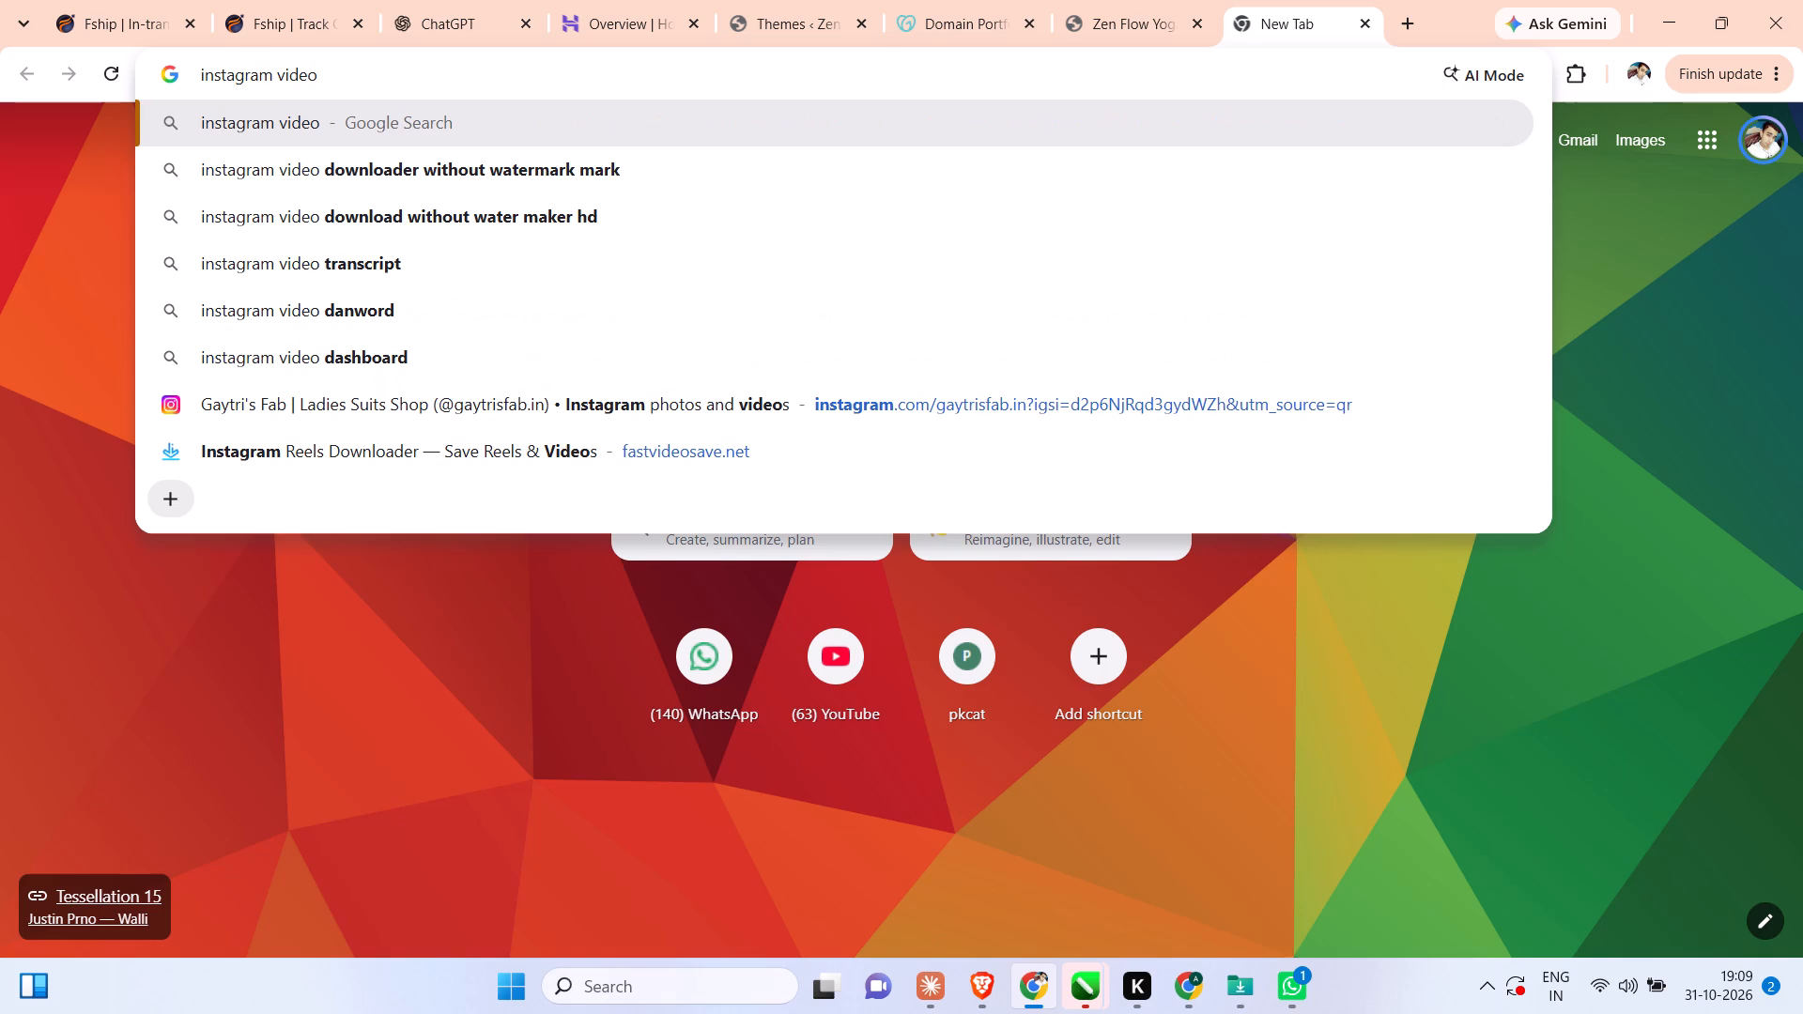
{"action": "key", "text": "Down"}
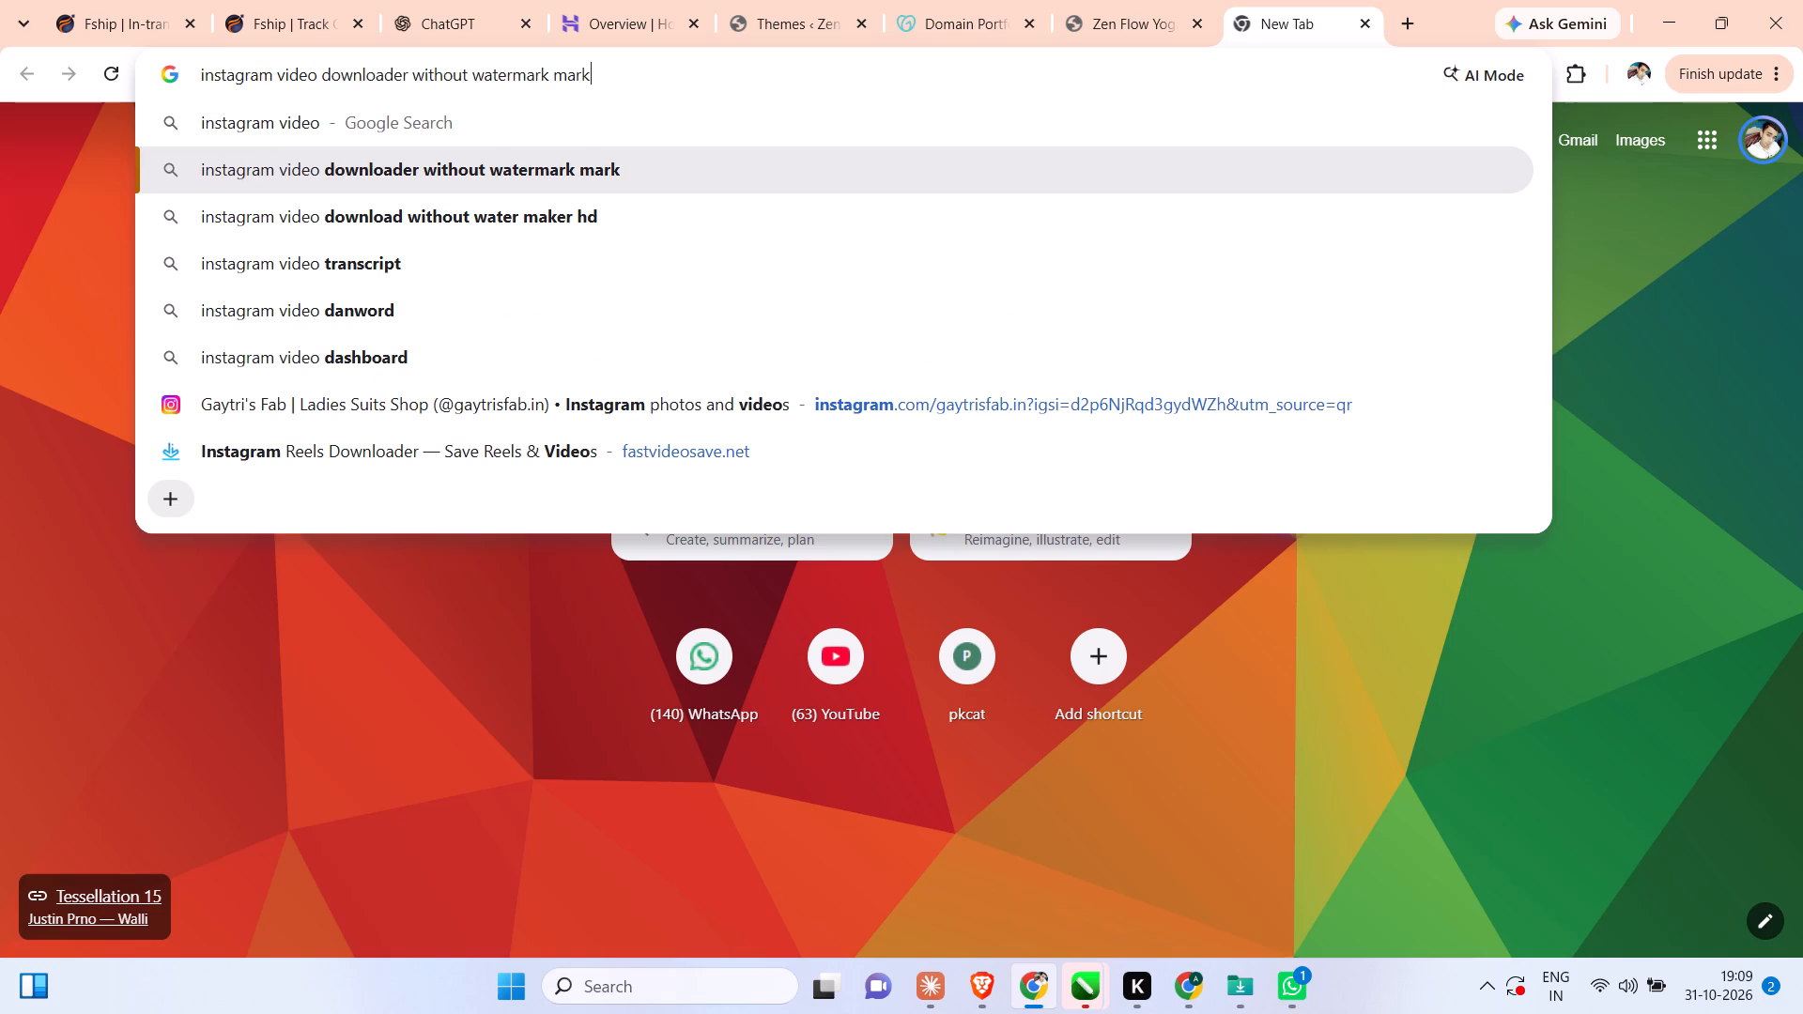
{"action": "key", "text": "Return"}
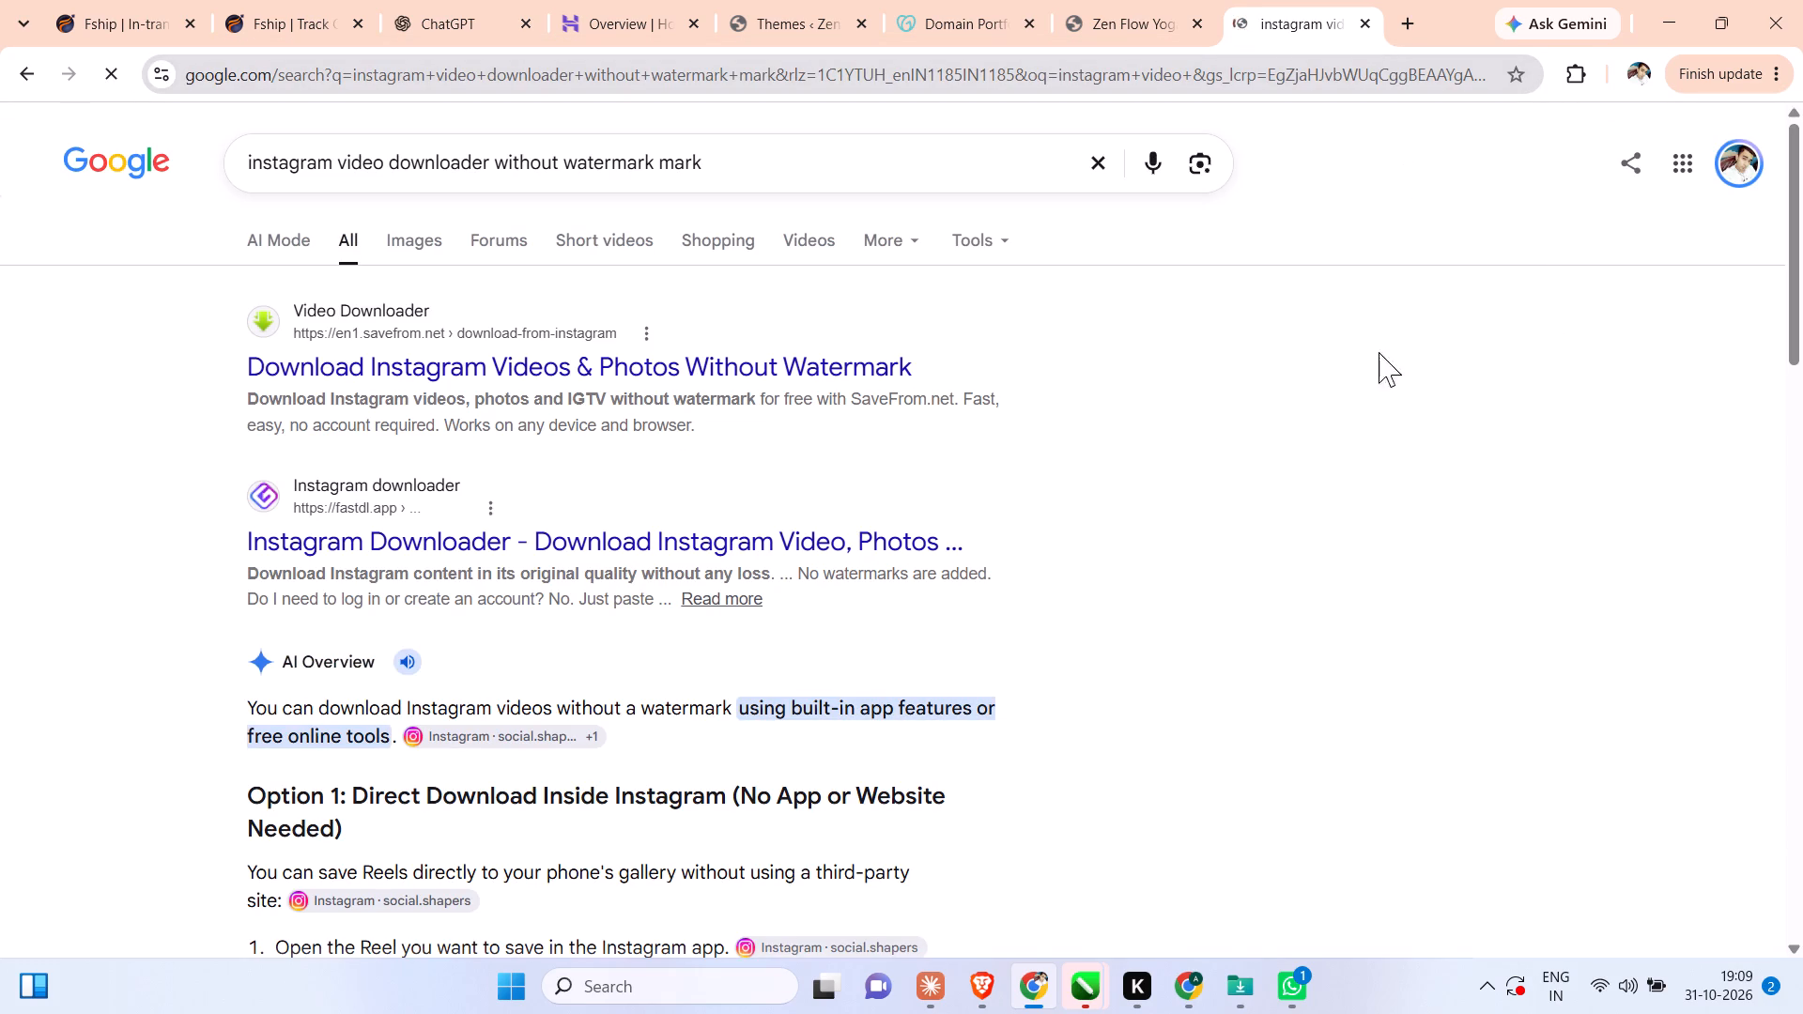
Open SaveFrom.net's Instagram download page from the results, look over its layout and return to the search results.
{"action": "left_click", "coordinate": [575, 375]}
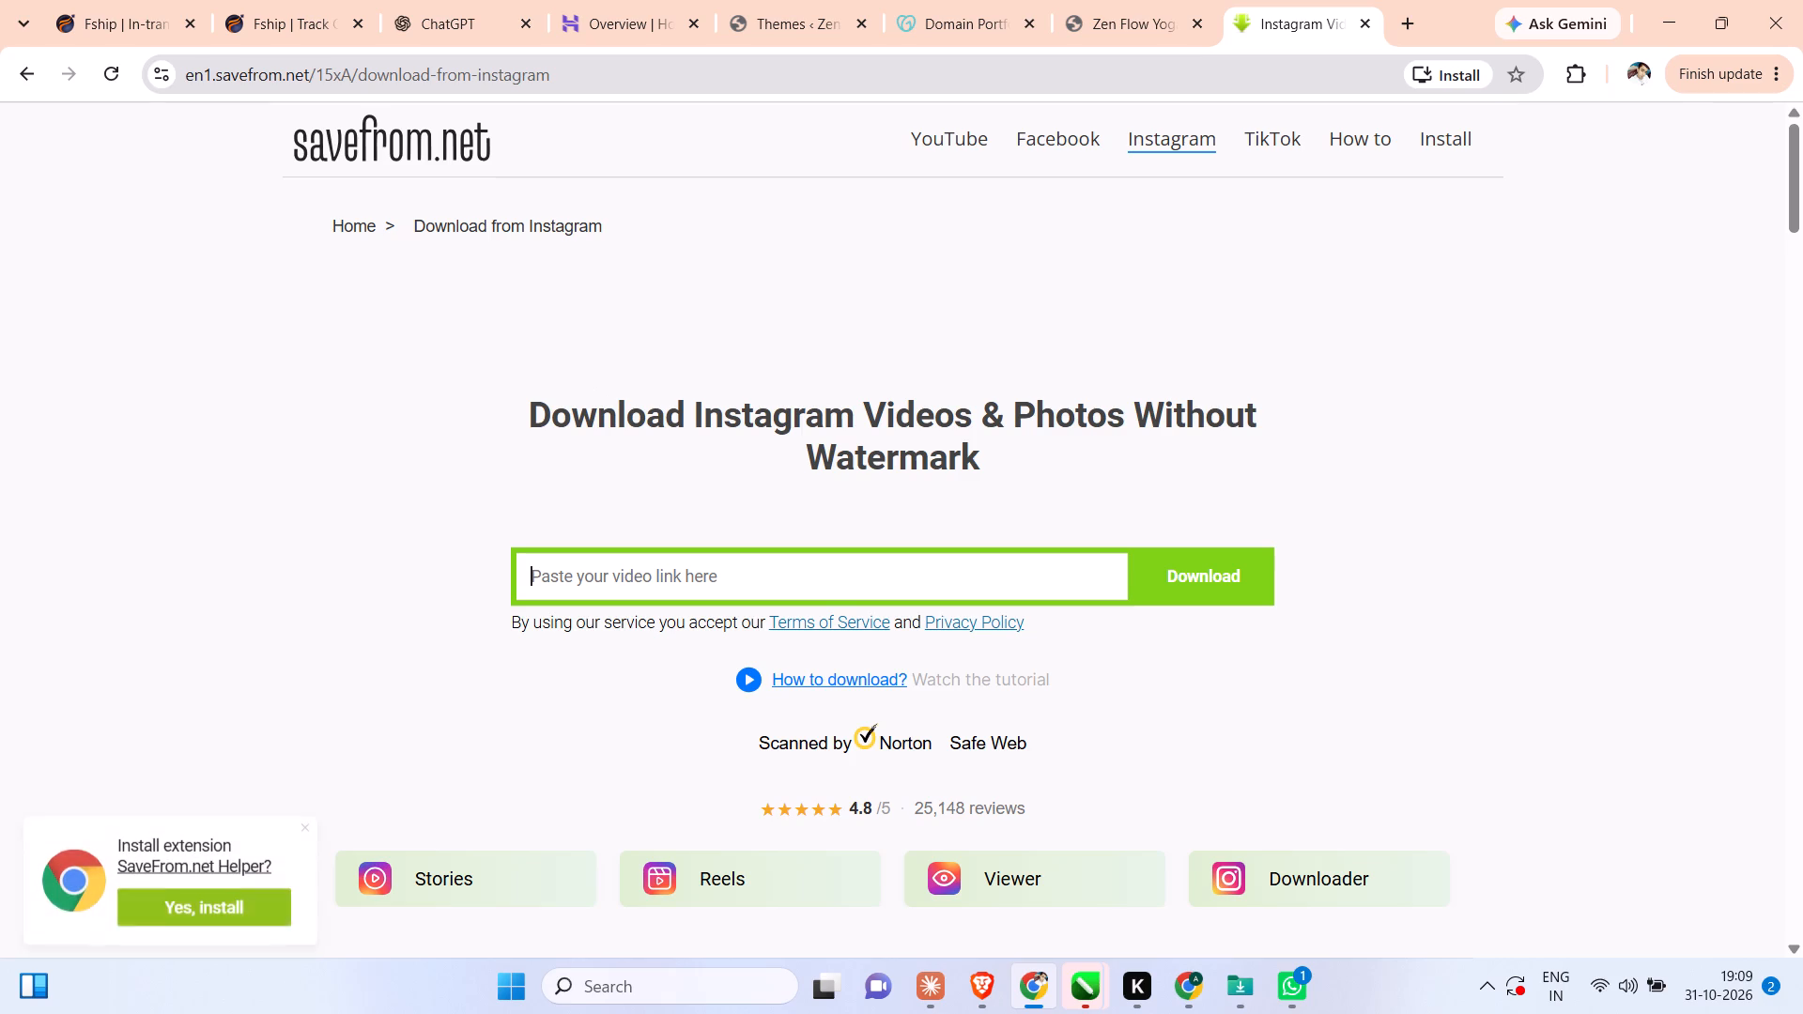
{"action": "scroll", "coordinate": [662, 398], "scroll_direction": "down", "scroll_amount": 8}
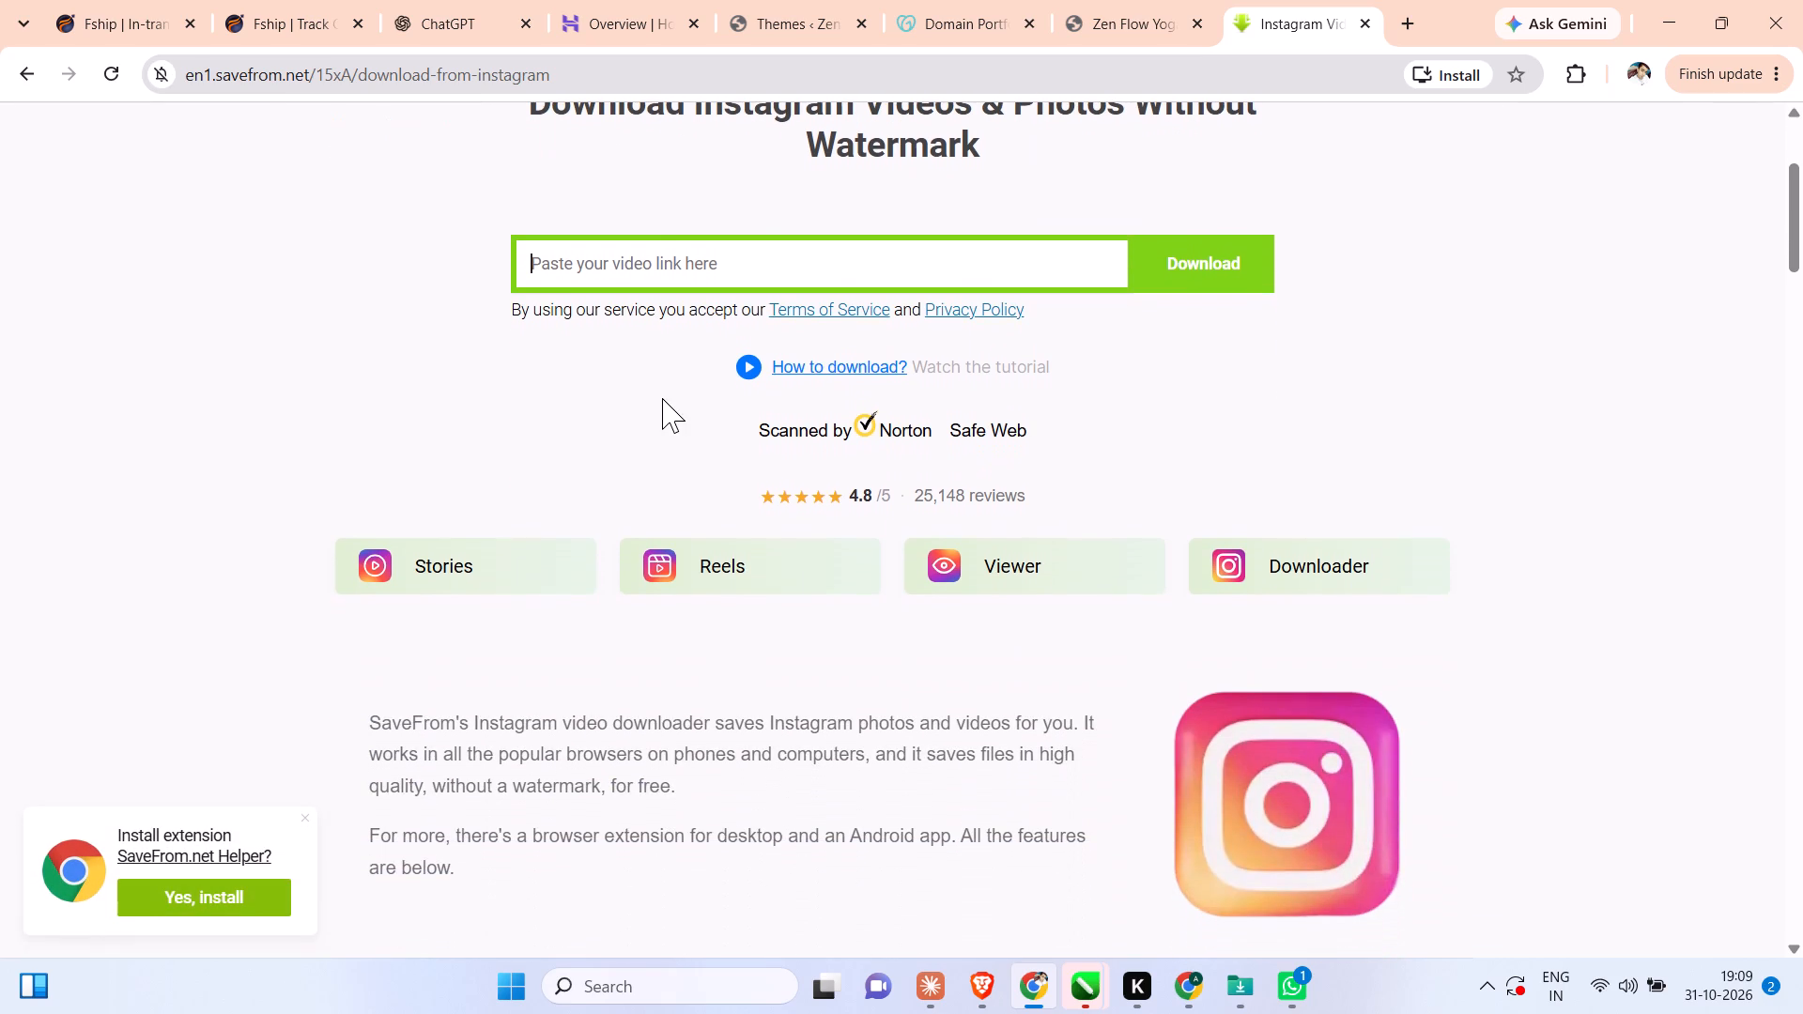
{"action": "scroll", "coordinate": [662, 398], "scroll_direction": "down", "scroll_amount": 9}
{"action": "scroll", "coordinate": [654, 398], "scroll_direction": "up", "scroll_amount": 6}
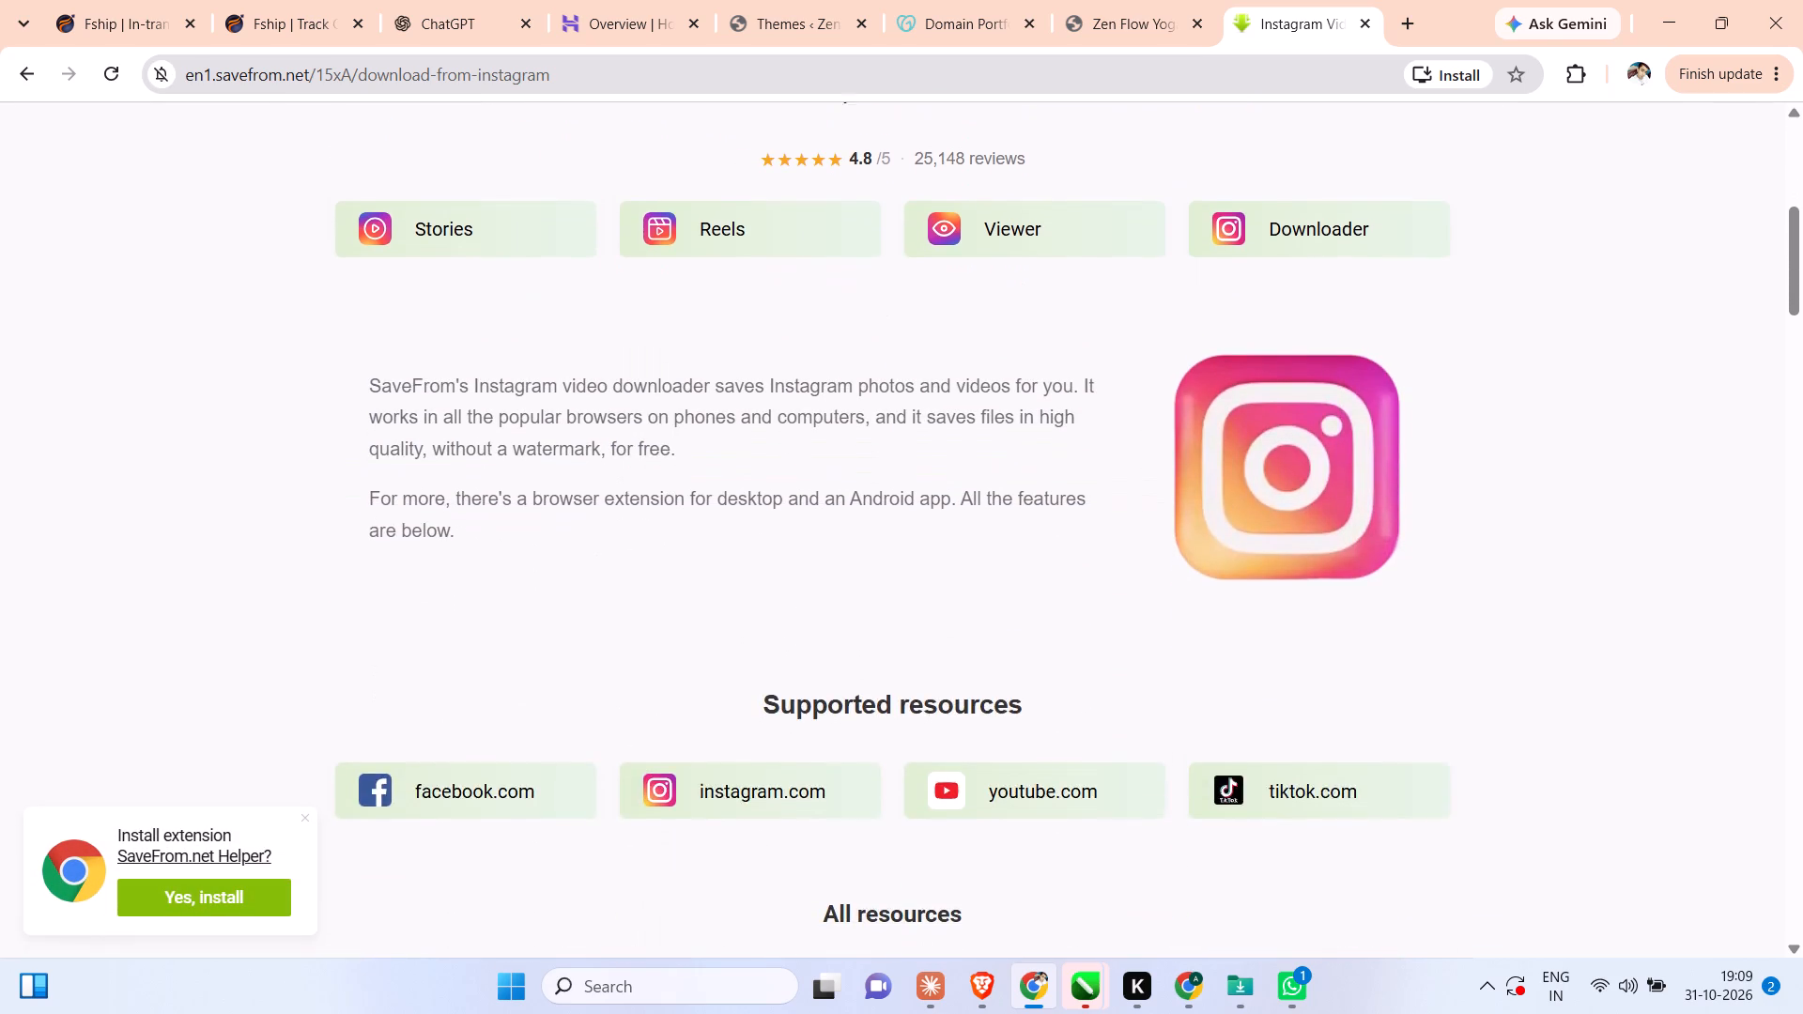
{"action": "scroll", "coordinate": [654, 396], "scroll_direction": "up", "scroll_amount": 2}
{"action": "left_click", "coordinate": [38, 70]}
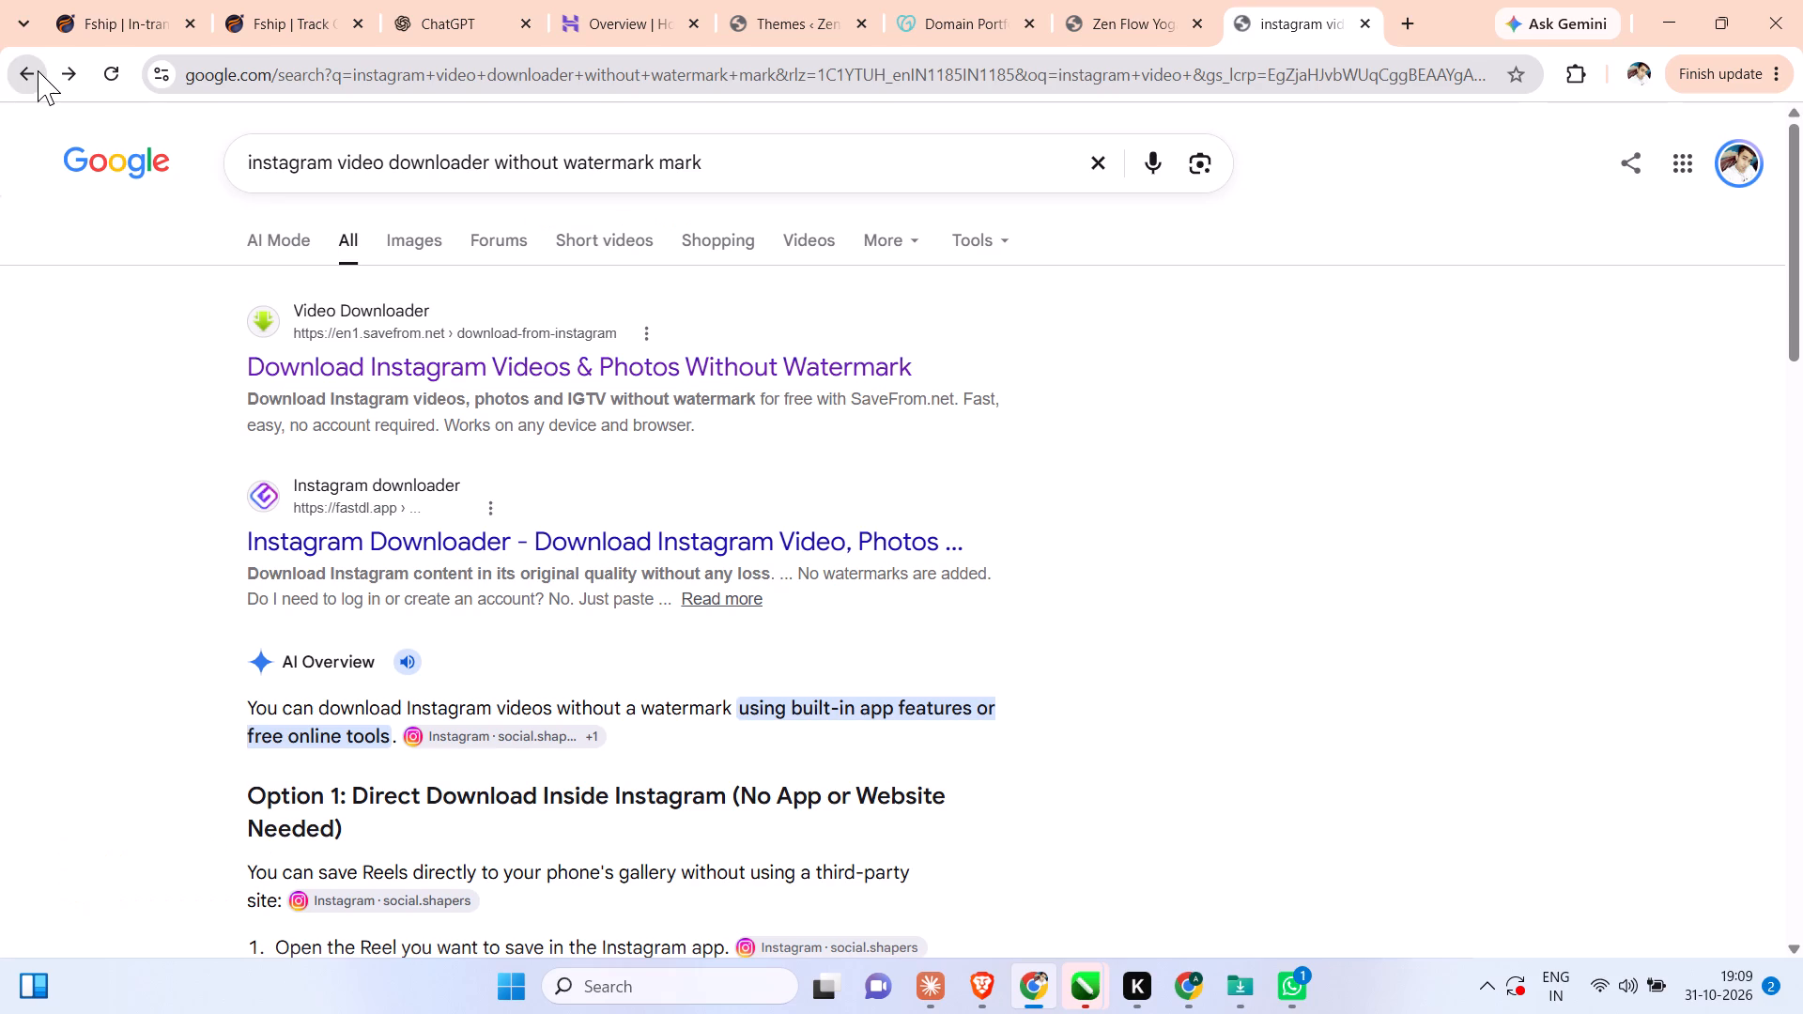
Open the FastDl Instagram Downloader site from the results and review its link entry area and download instructions.
{"action": "left_click", "coordinate": [514, 530]}
{"action": "left_click", "coordinate": [516, 534]}
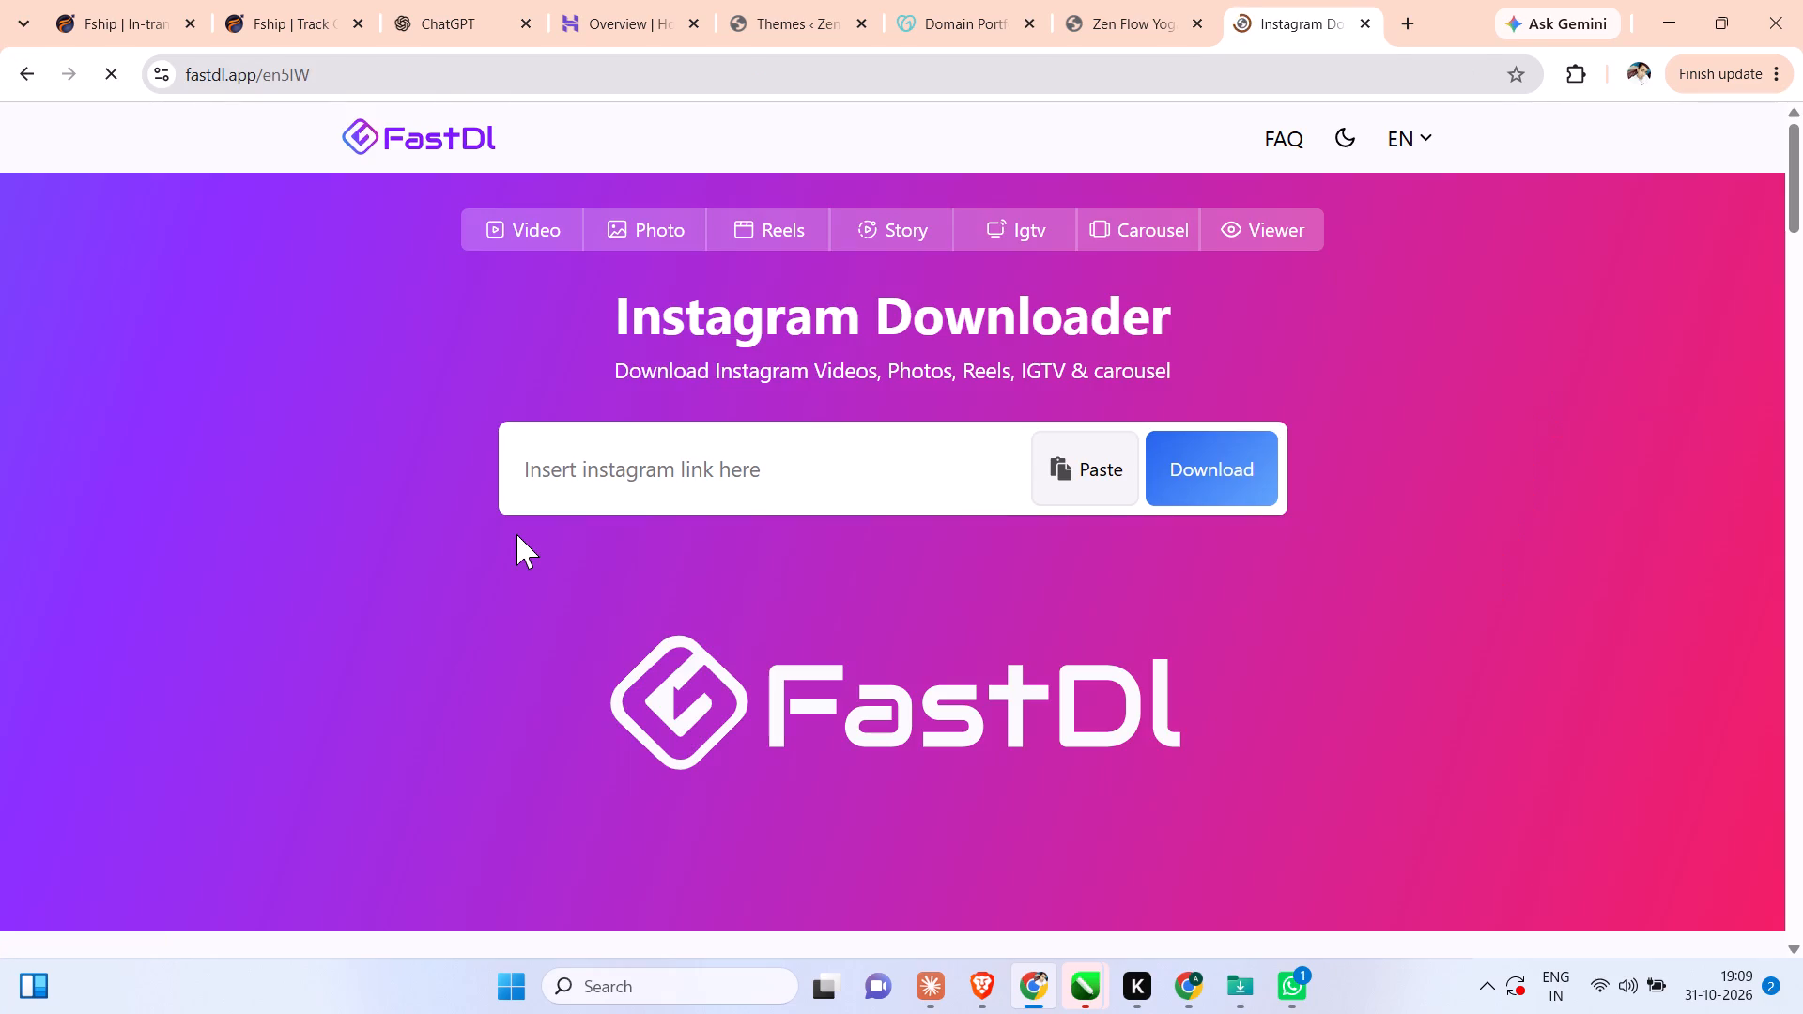
{"action": "scroll", "coordinate": [516, 534], "scroll_direction": "down", "scroll_amount": 5}
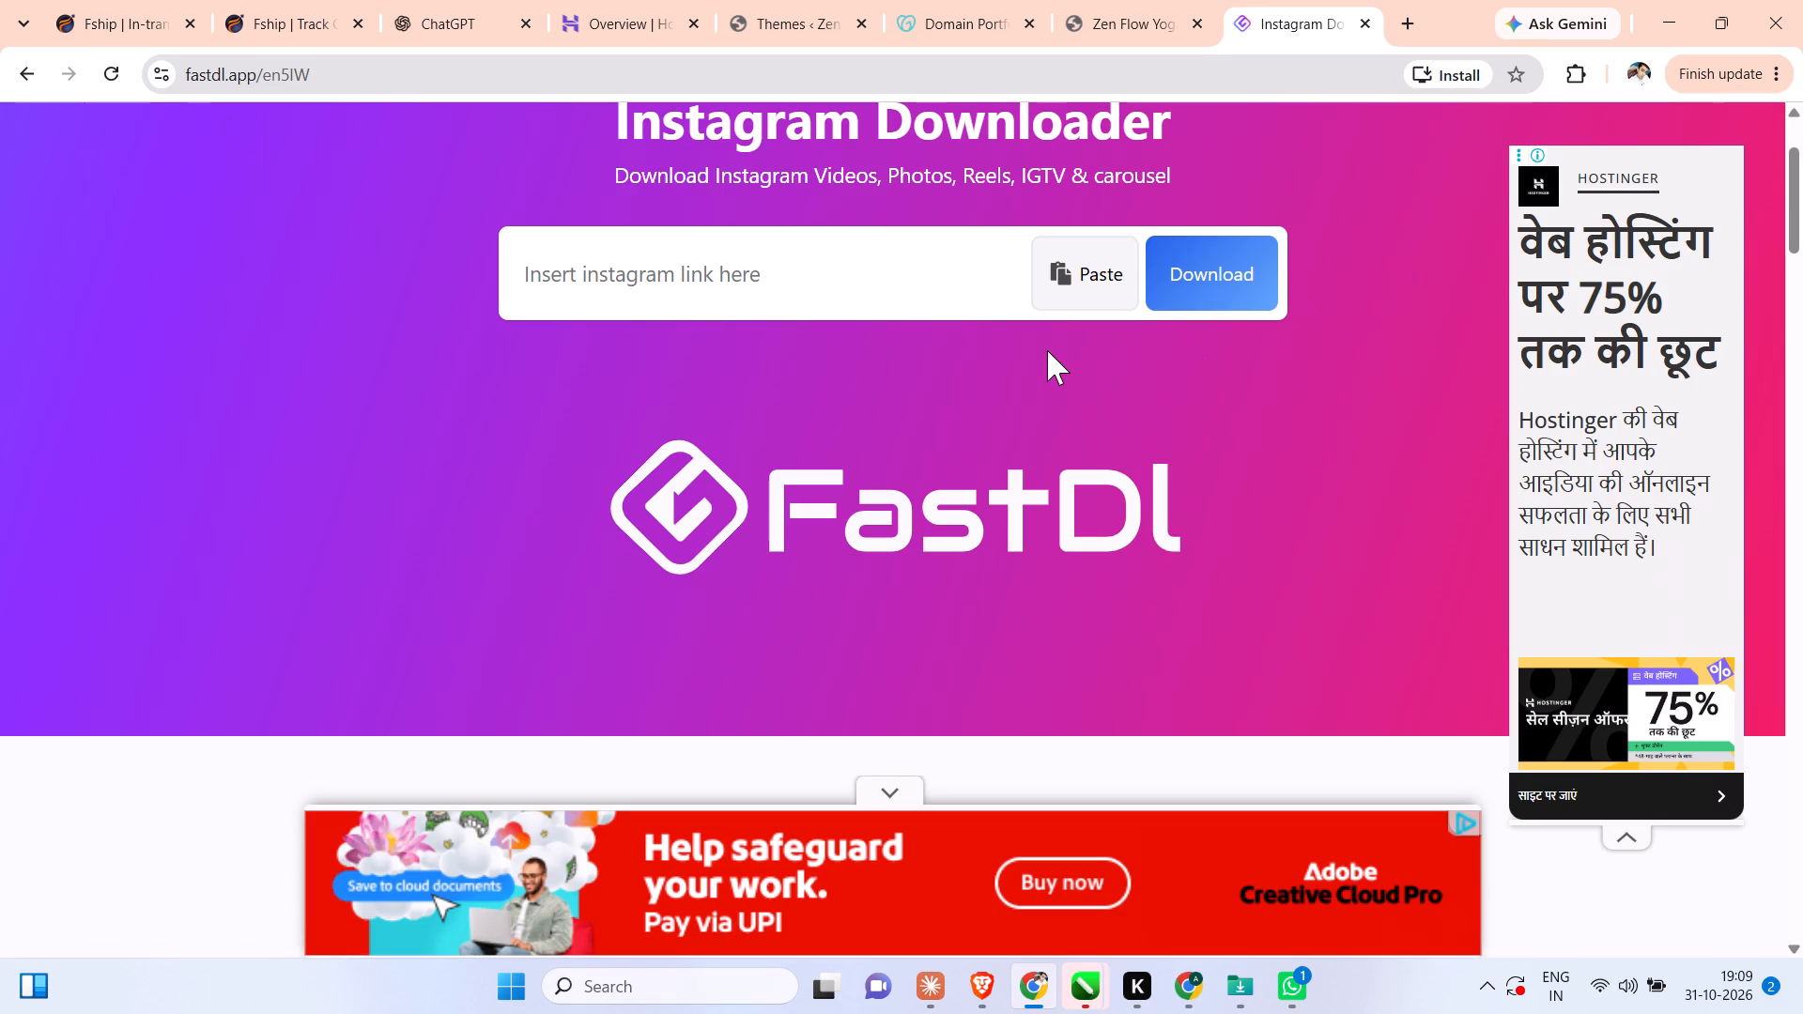
{"action": "scroll", "coordinate": [1047, 350], "scroll_direction": "up", "scroll_amount": 7}
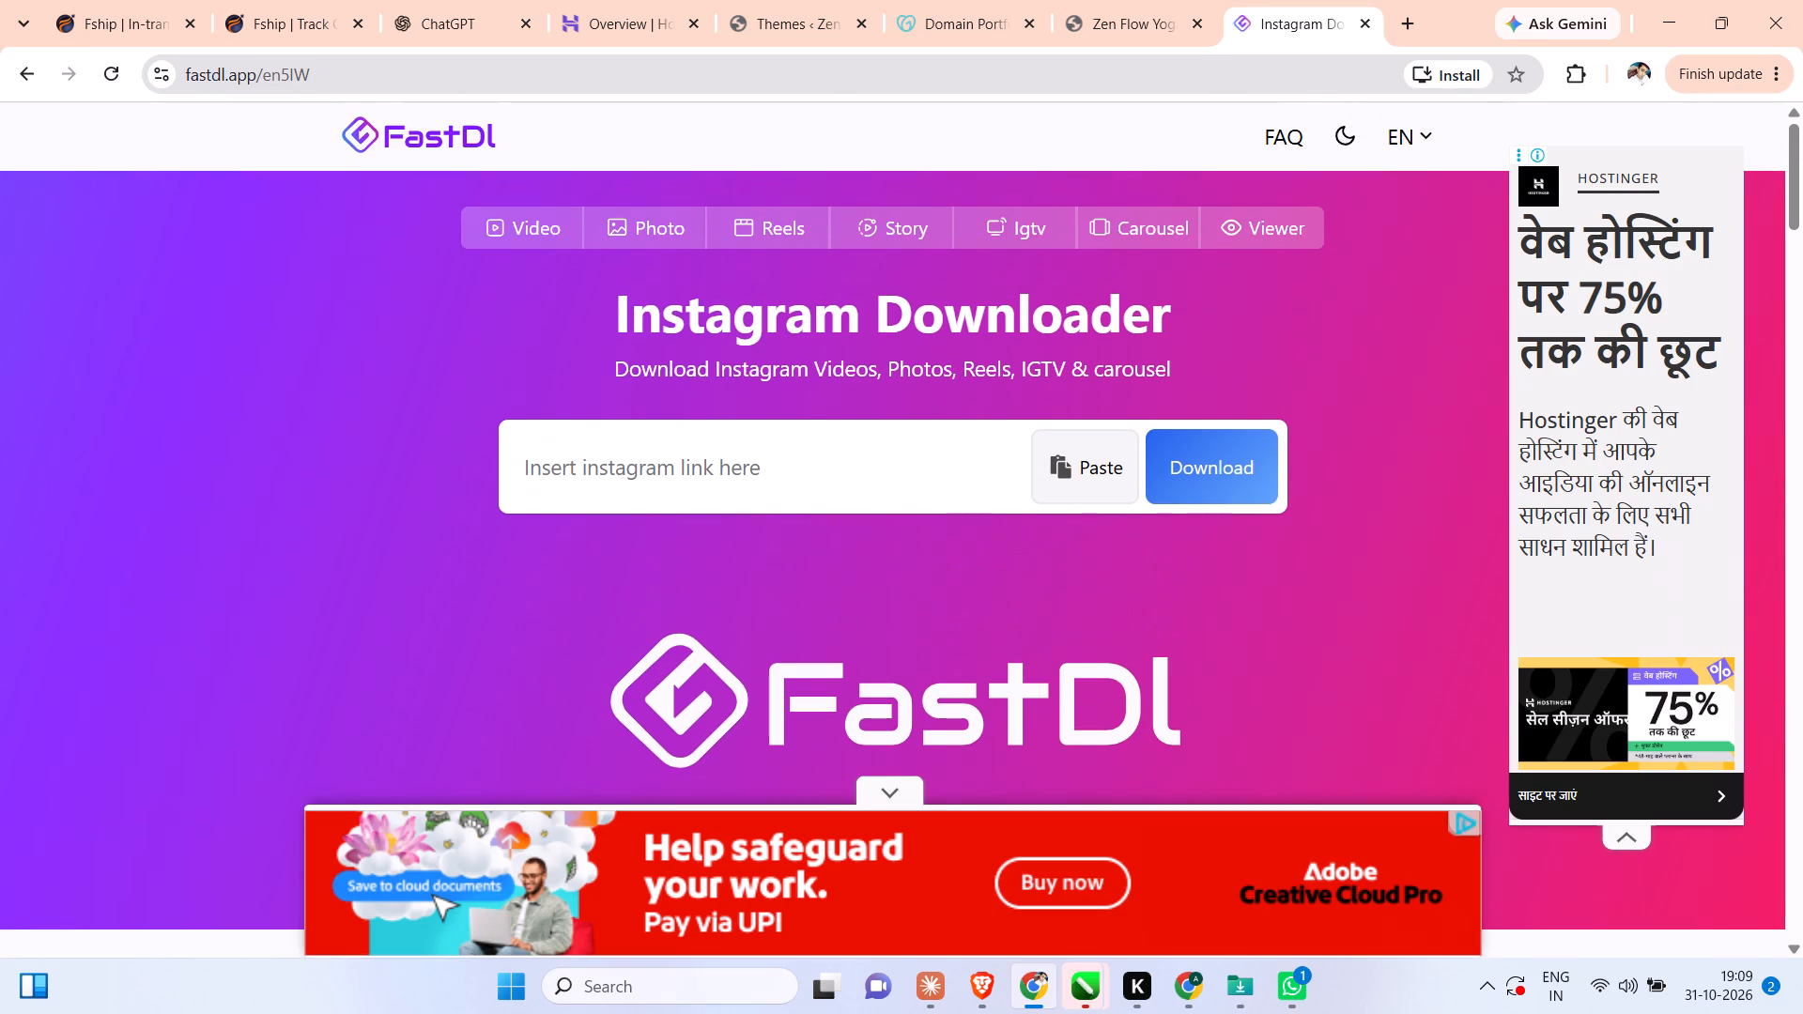
{"action": "scroll", "coordinate": [1345, 403], "scroll_direction": "down", "scroll_amount": 9}
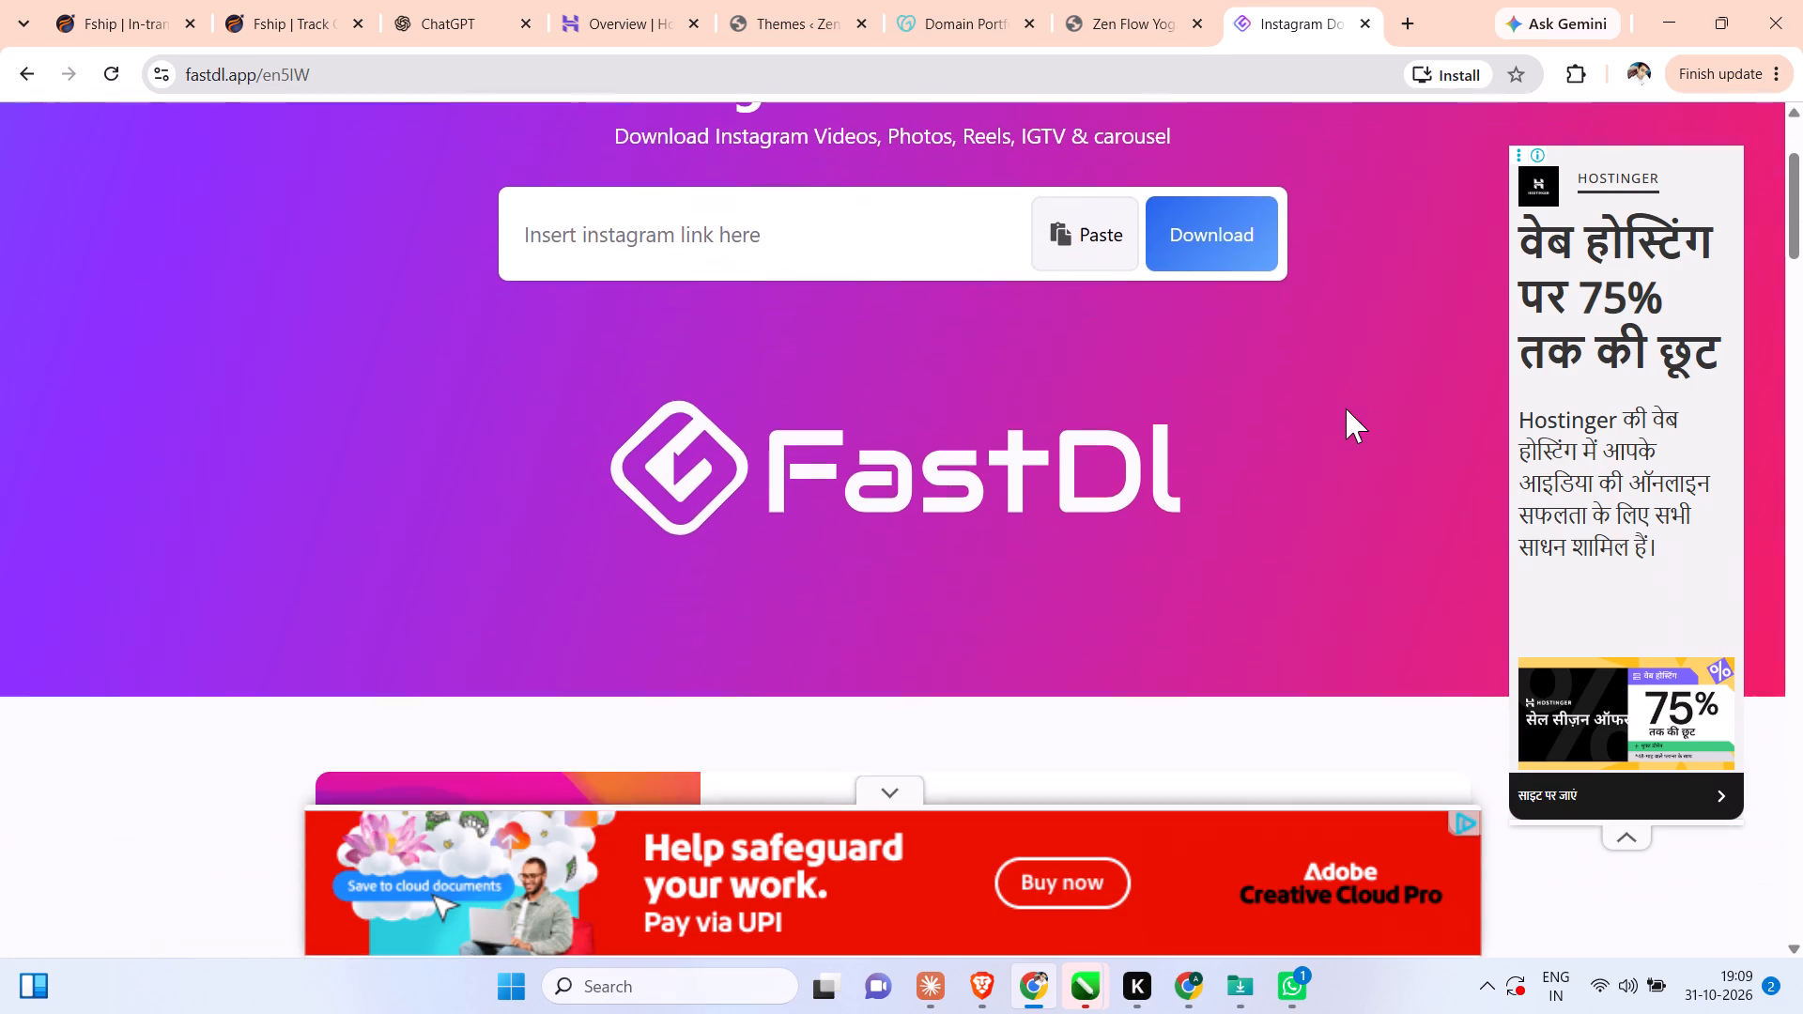
{"action": "scroll", "coordinate": [1346, 408], "scroll_direction": "down", "scroll_amount": 11}
{"action": "scroll", "coordinate": [1346, 408], "scroll_direction": "up", "scroll_amount": 5}
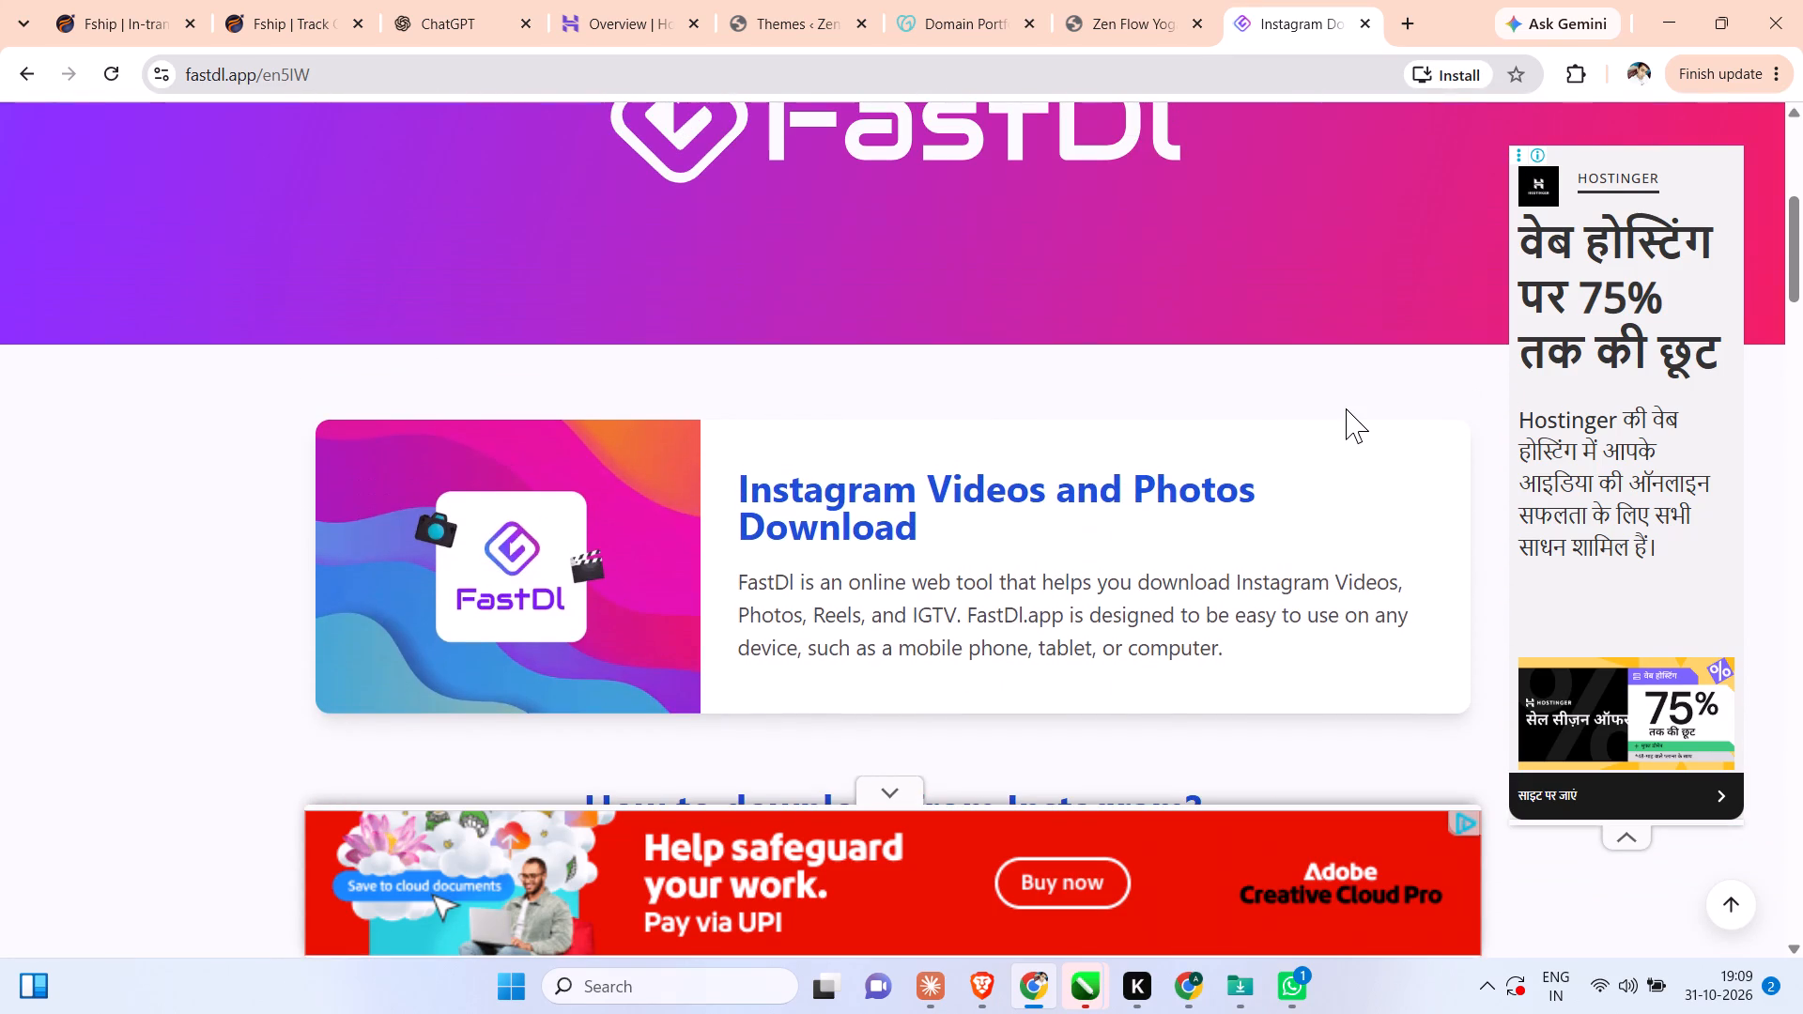
{"action": "scroll", "coordinate": [1346, 408], "scroll_direction": "down", "scroll_amount": 3}
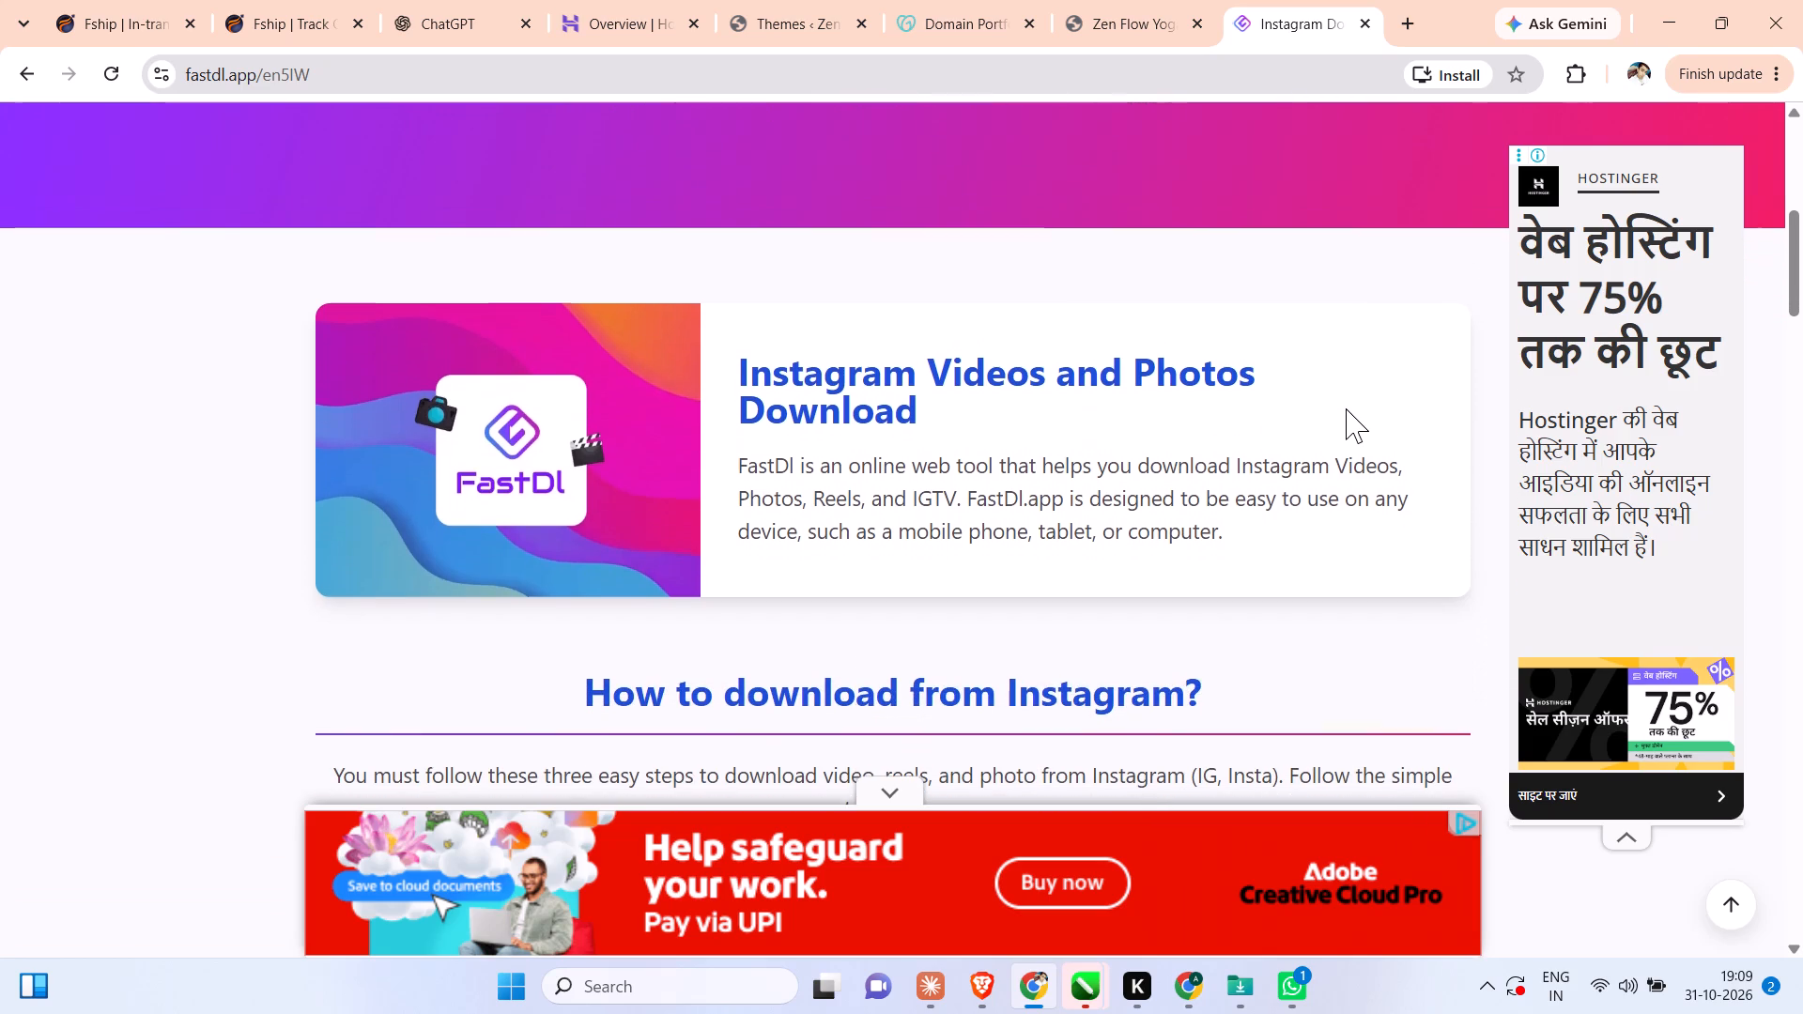
{"action": "scroll", "coordinate": [1106, 386], "scroll_direction": "down", "scroll_amount": 7}
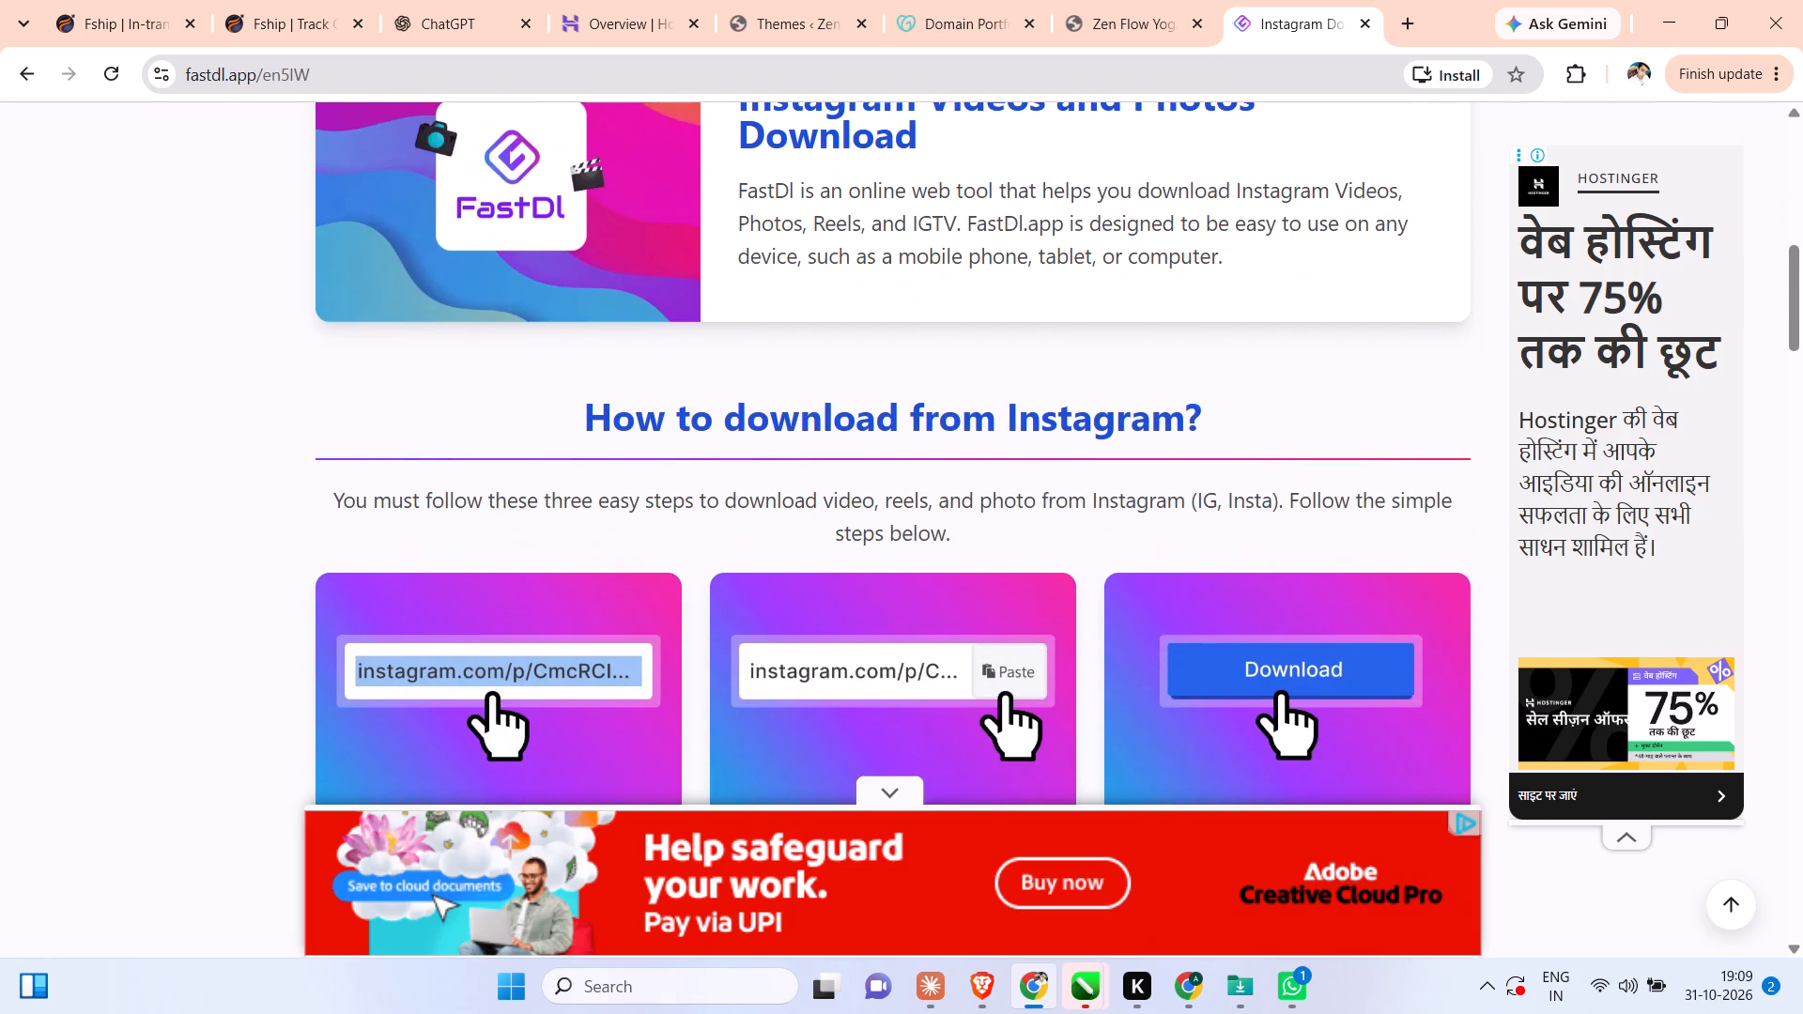
{"action": "scroll", "coordinate": [1102, 392], "scroll_direction": "down", "scroll_amount": 16}
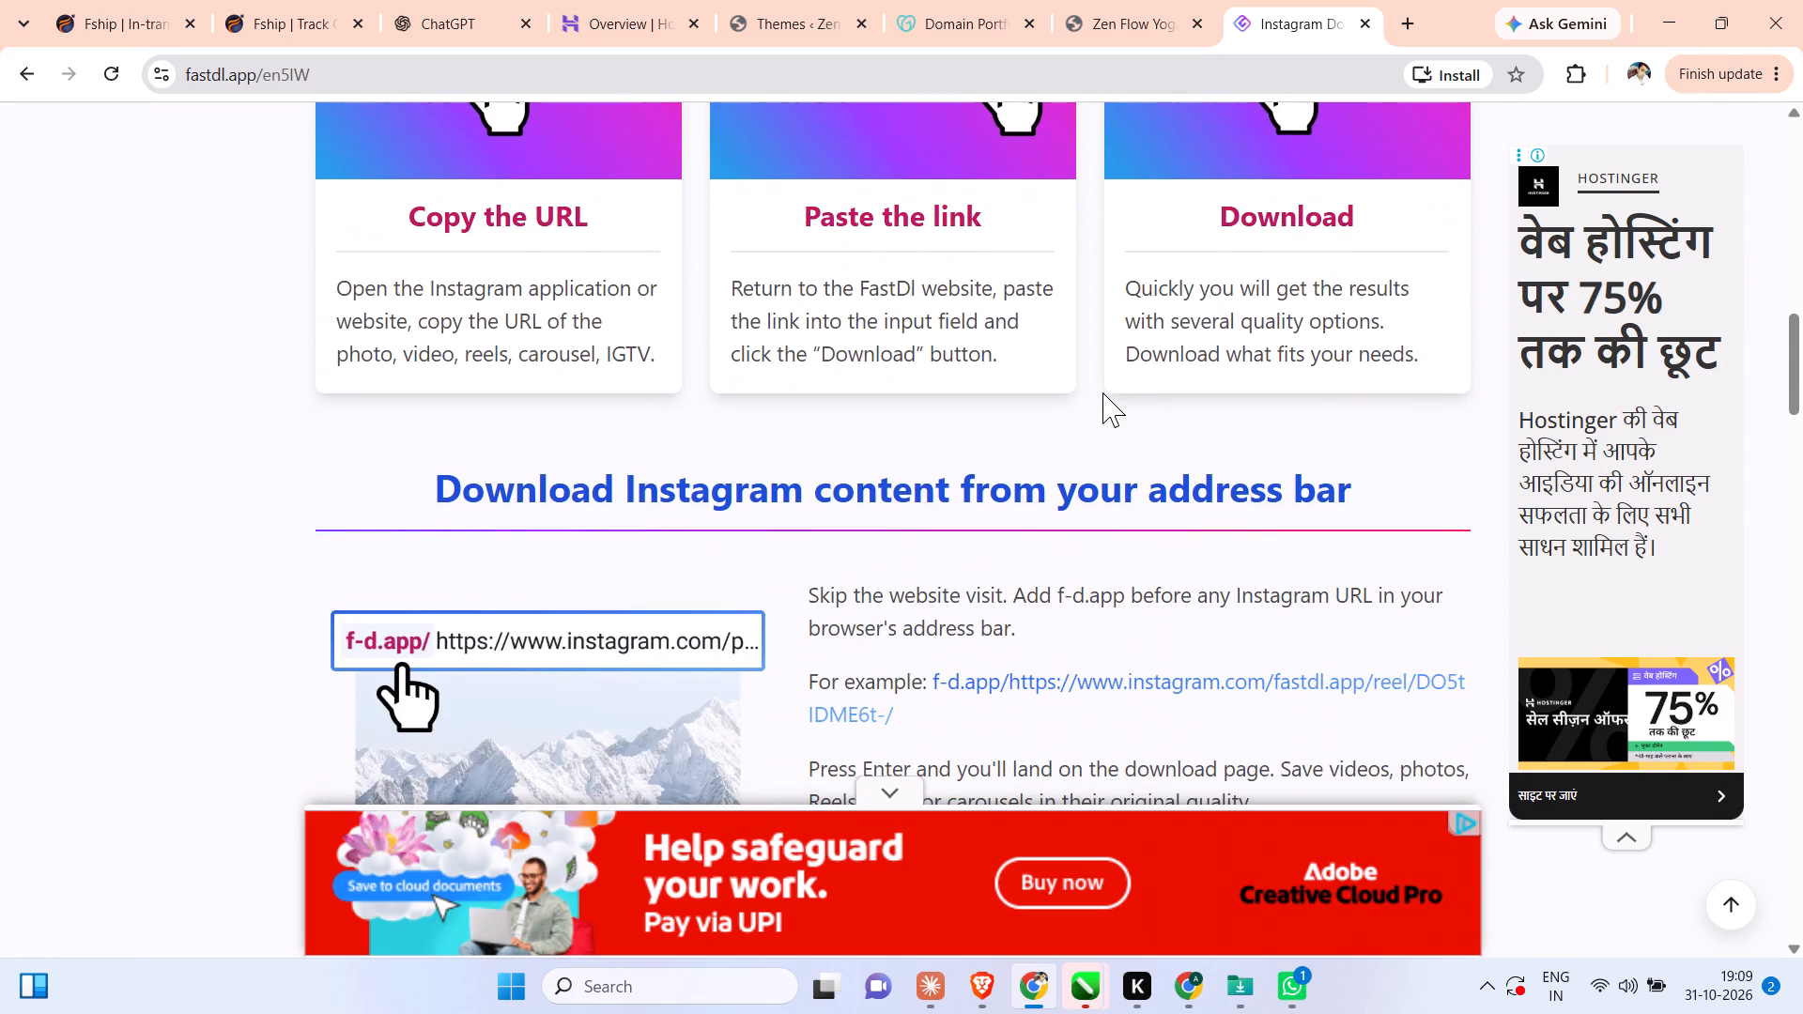
{"action": "scroll", "coordinate": [1102, 392], "scroll_direction": "down", "scroll_amount": 17}
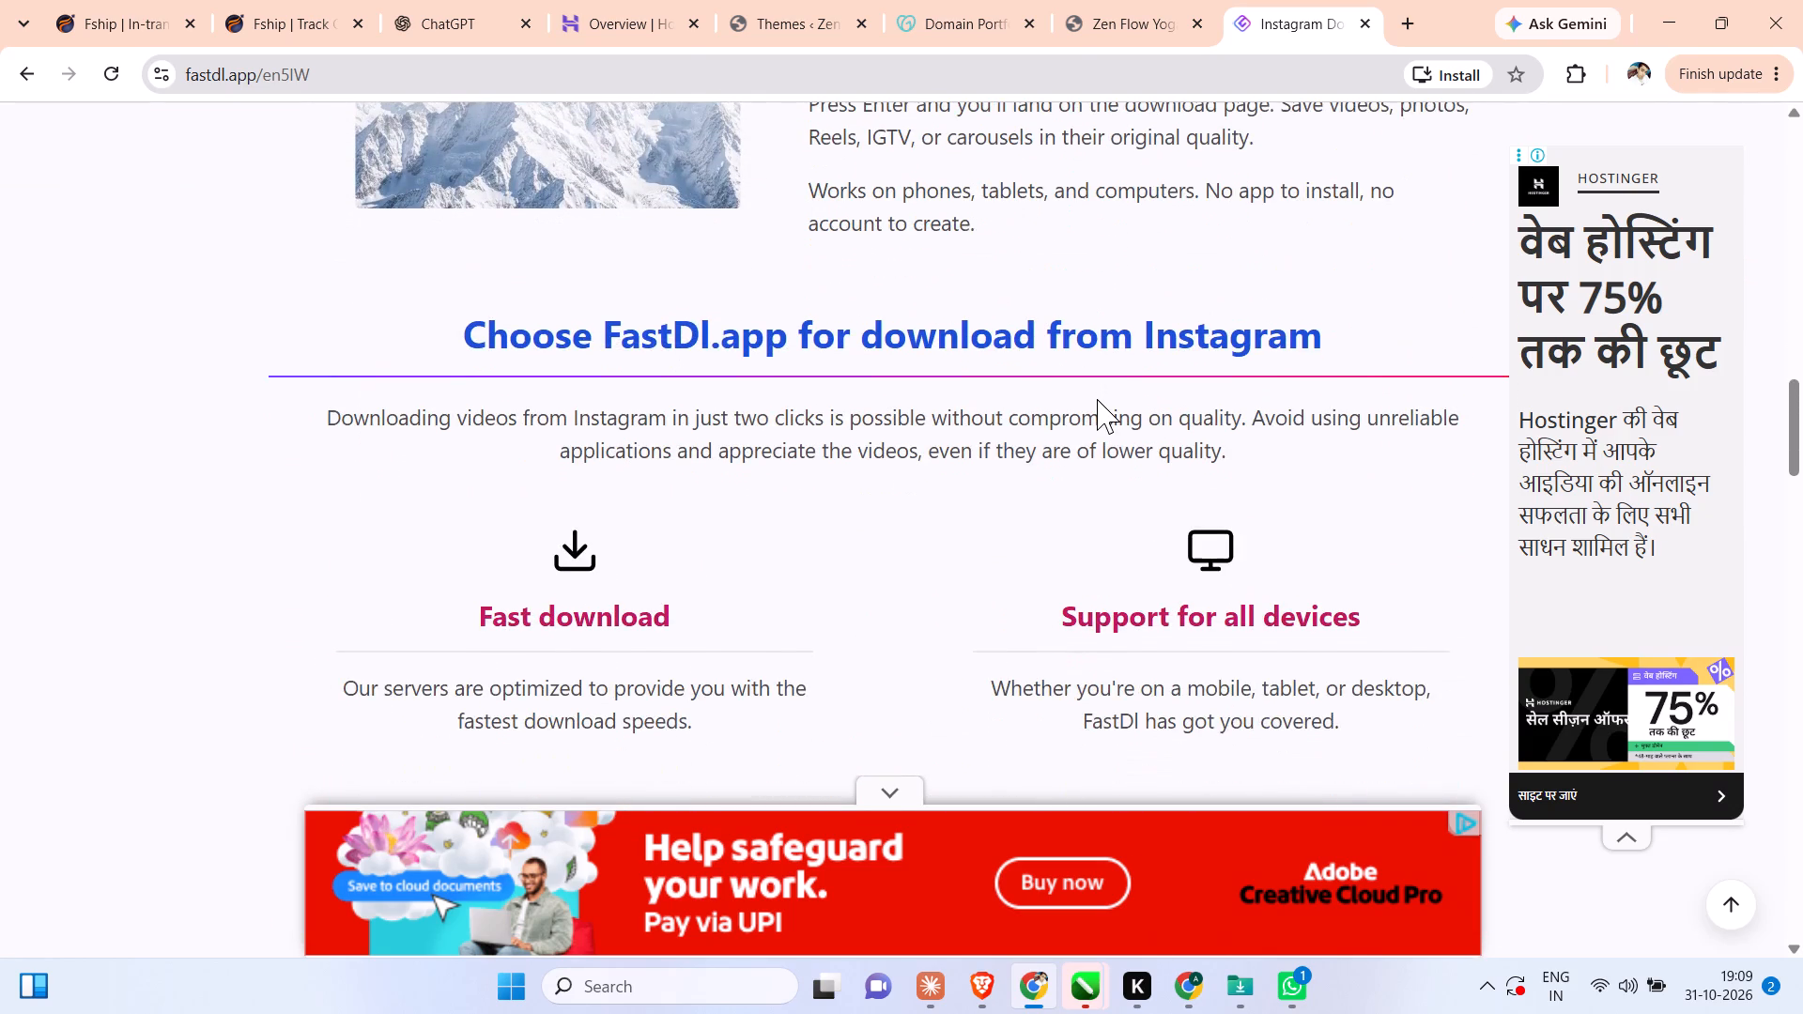
Examine FastDl's feature sections for video, photo, Reels, IGTV and carousel downloads, and its Chrome extension promotion.
{"action": "scroll", "coordinate": [1097, 399], "scroll_direction": "down", "scroll_amount": 20}
{"action": "scroll", "coordinate": [1097, 399], "scroll_direction": "down", "scroll_amount": 7}
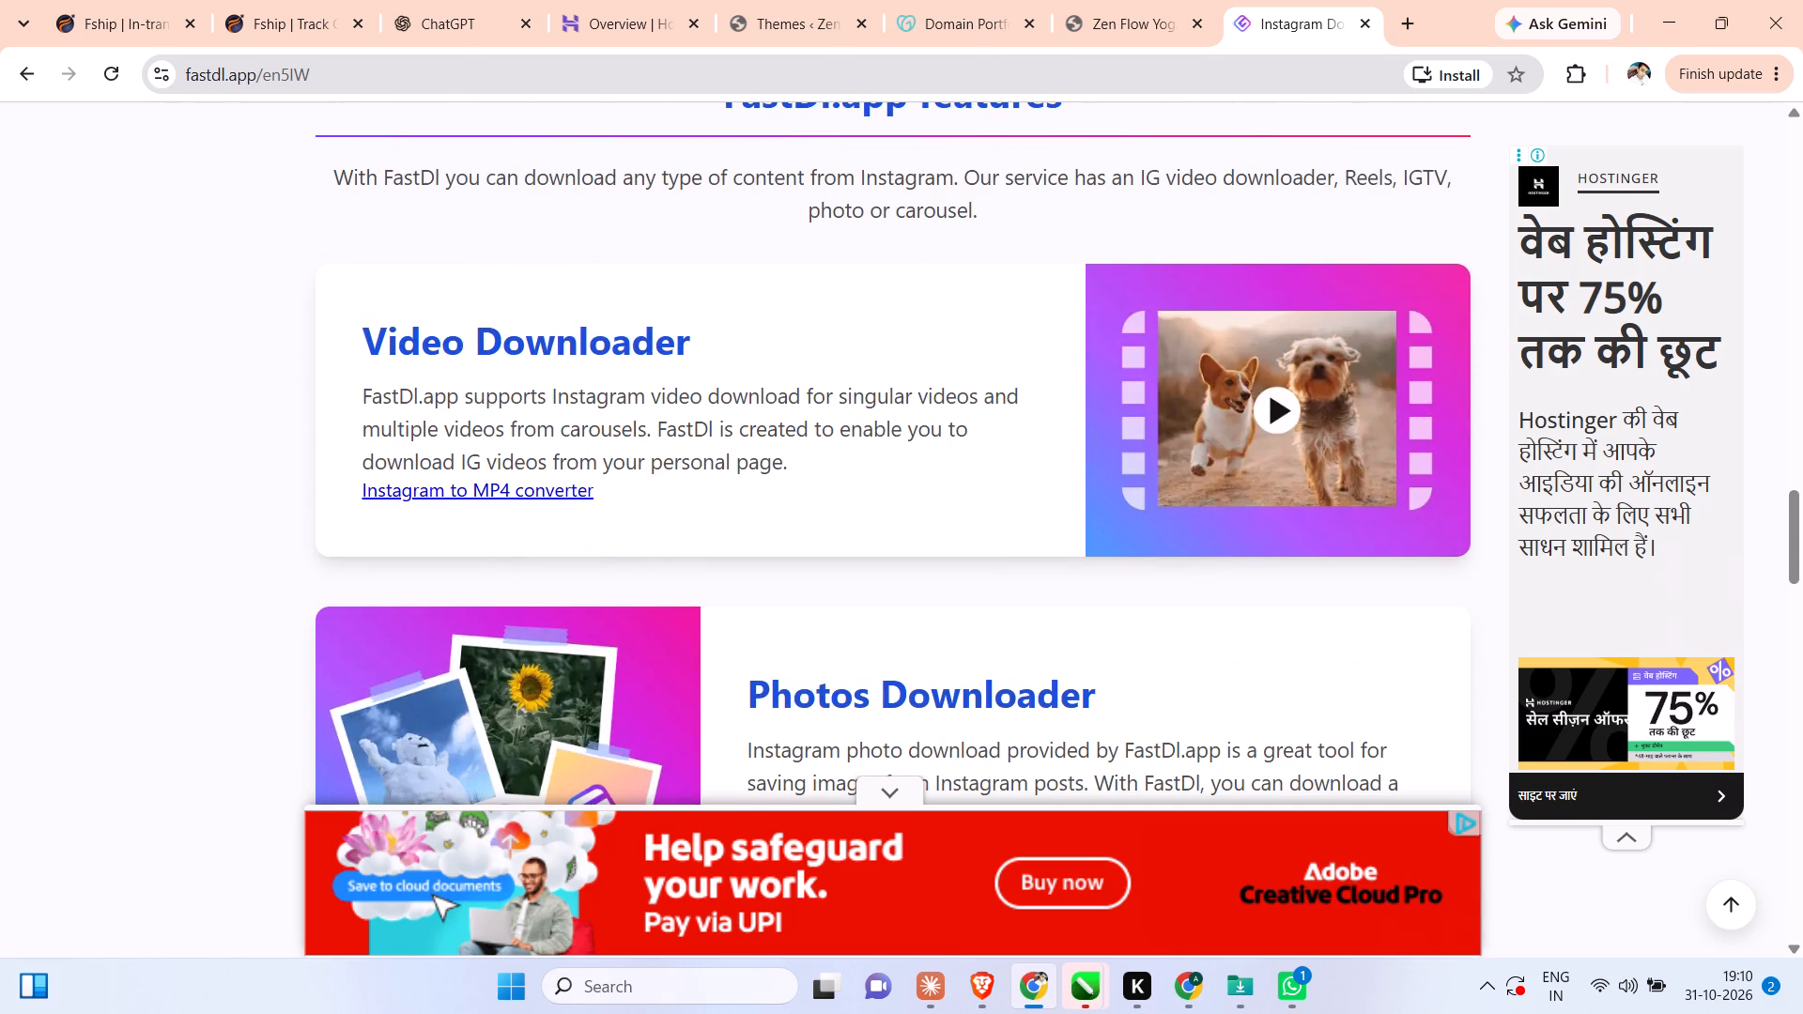
{"action": "scroll", "coordinate": [545, 489], "scroll_direction": "down", "scroll_amount": 13}
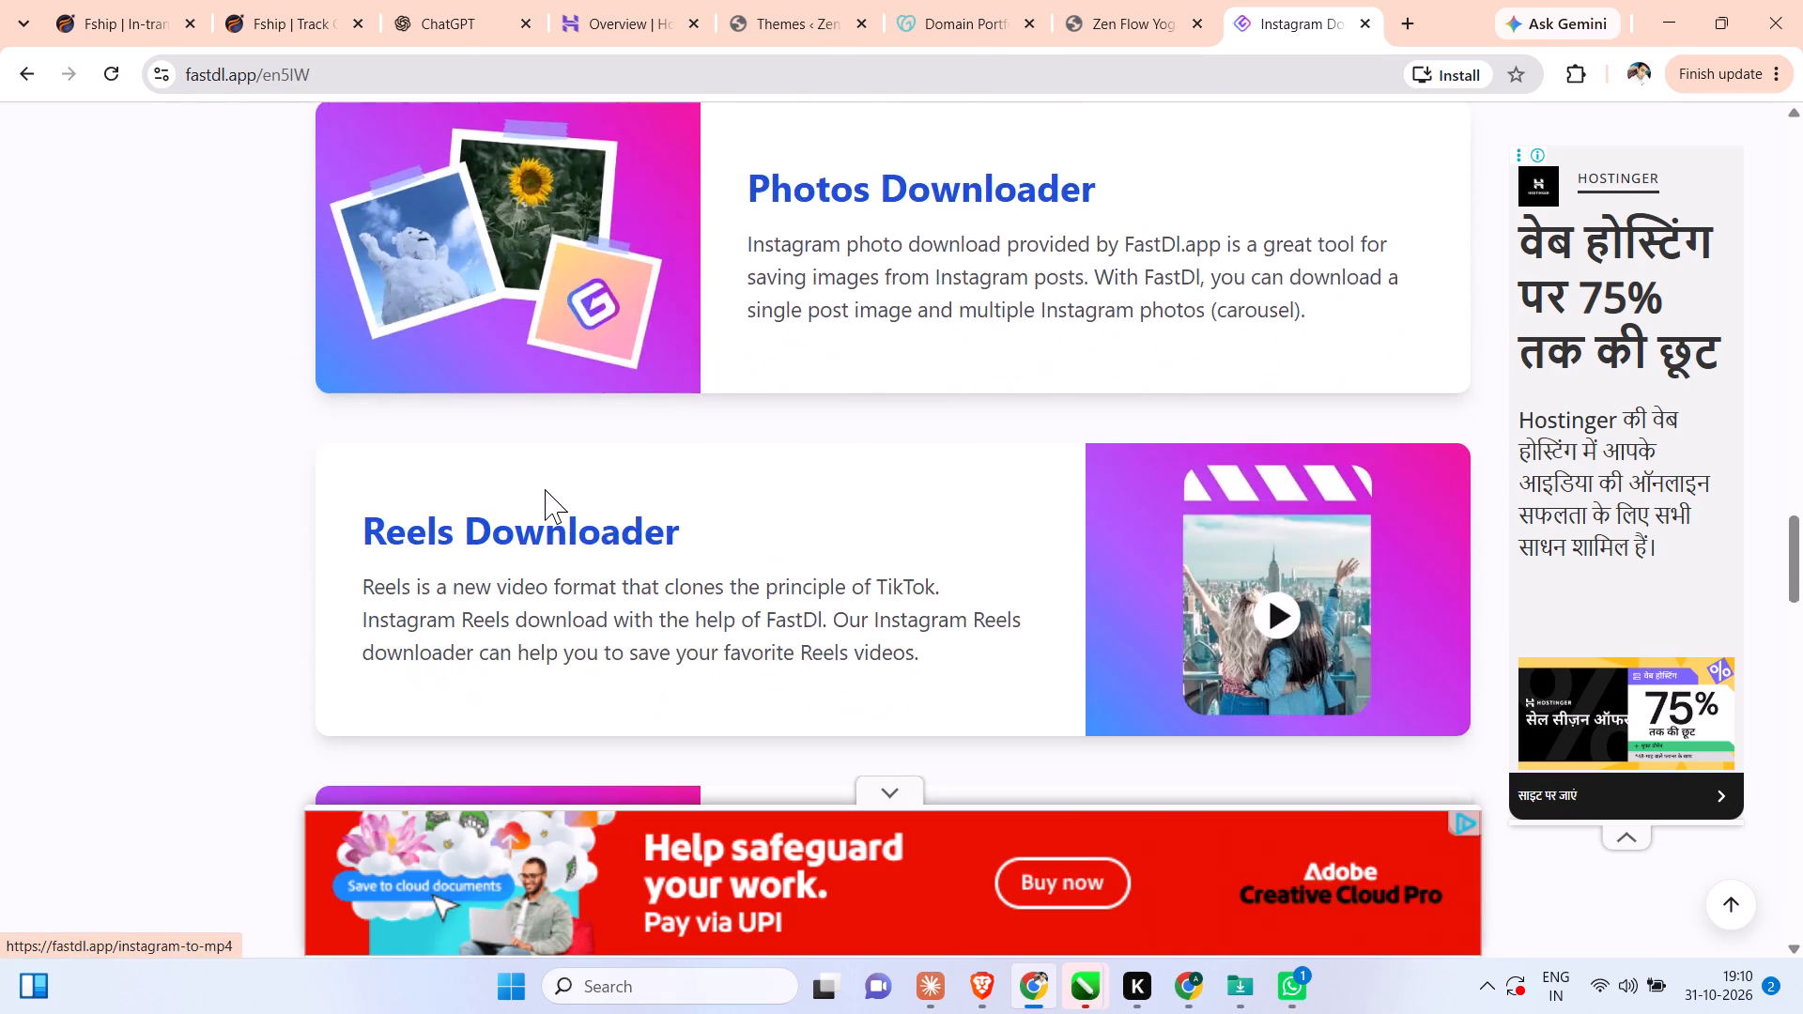
{"action": "scroll", "coordinate": [545, 489], "scroll_direction": "down", "scroll_amount": 14}
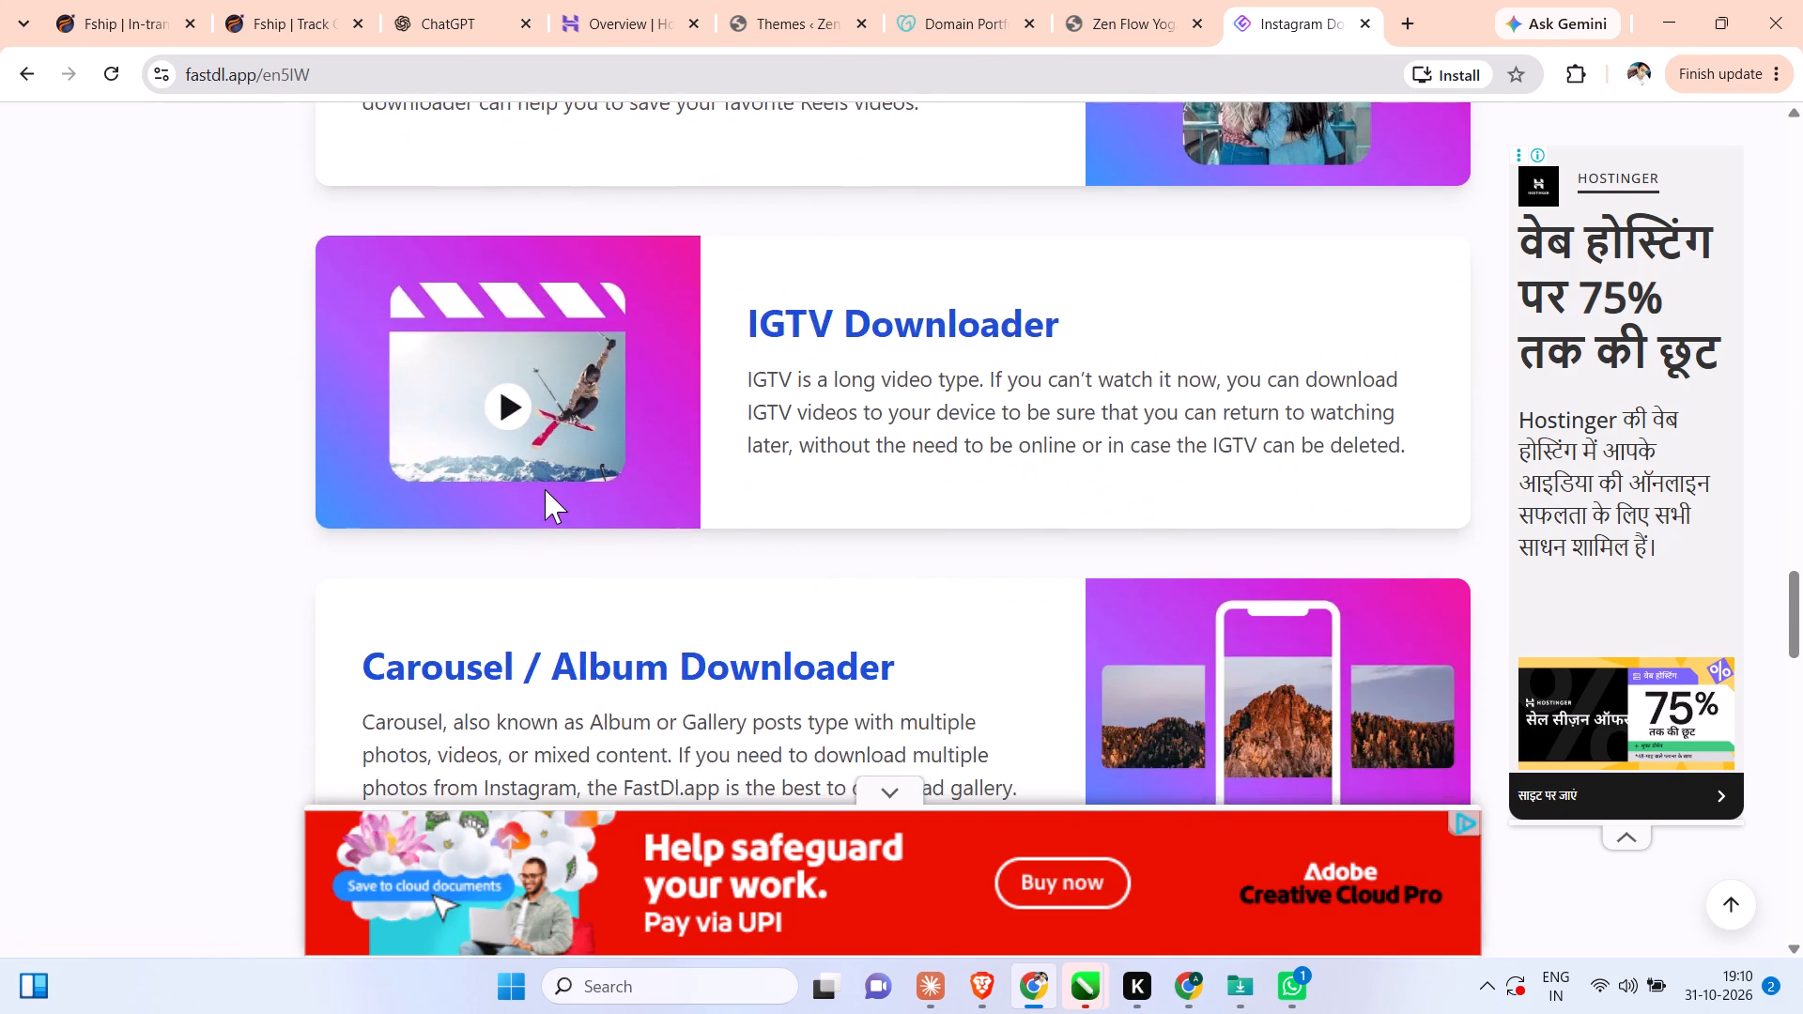
{"action": "scroll", "coordinate": [545, 489], "scroll_direction": "down", "scroll_amount": 9}
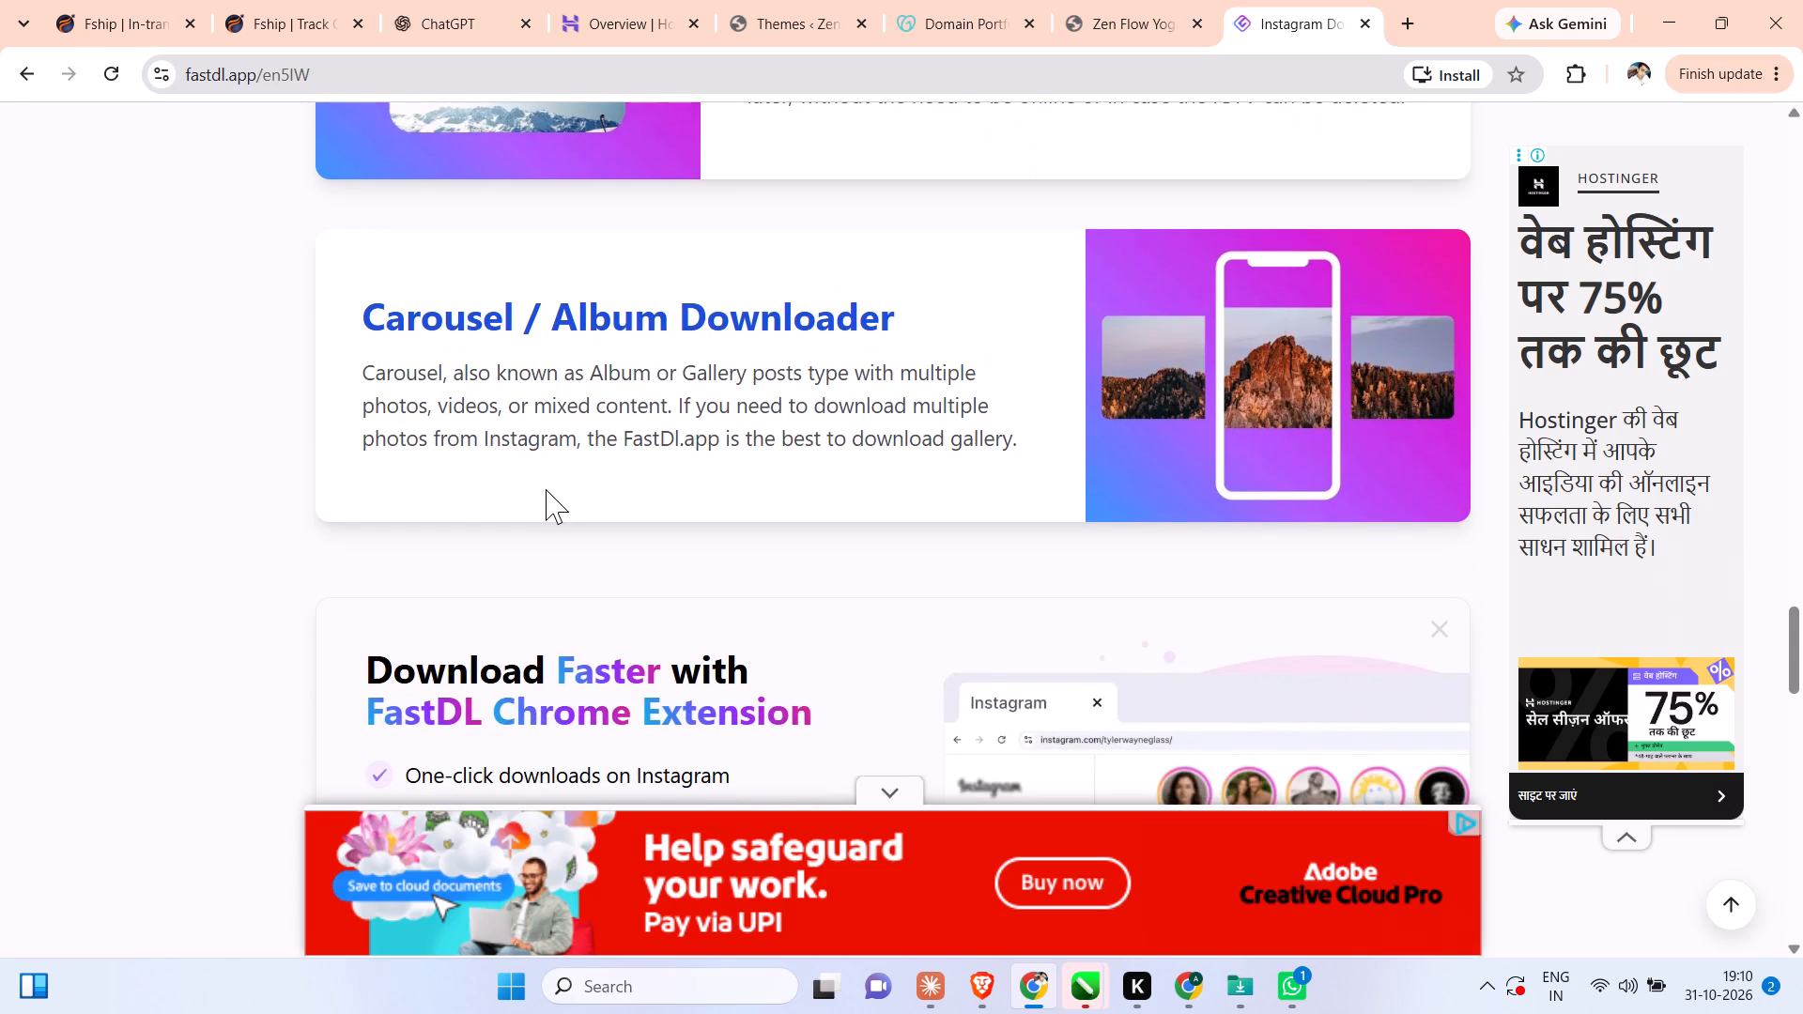
{"action": "scroll", "coordinate": [546, 489], "scroll_direction": "down", "scroll_amount": 20}
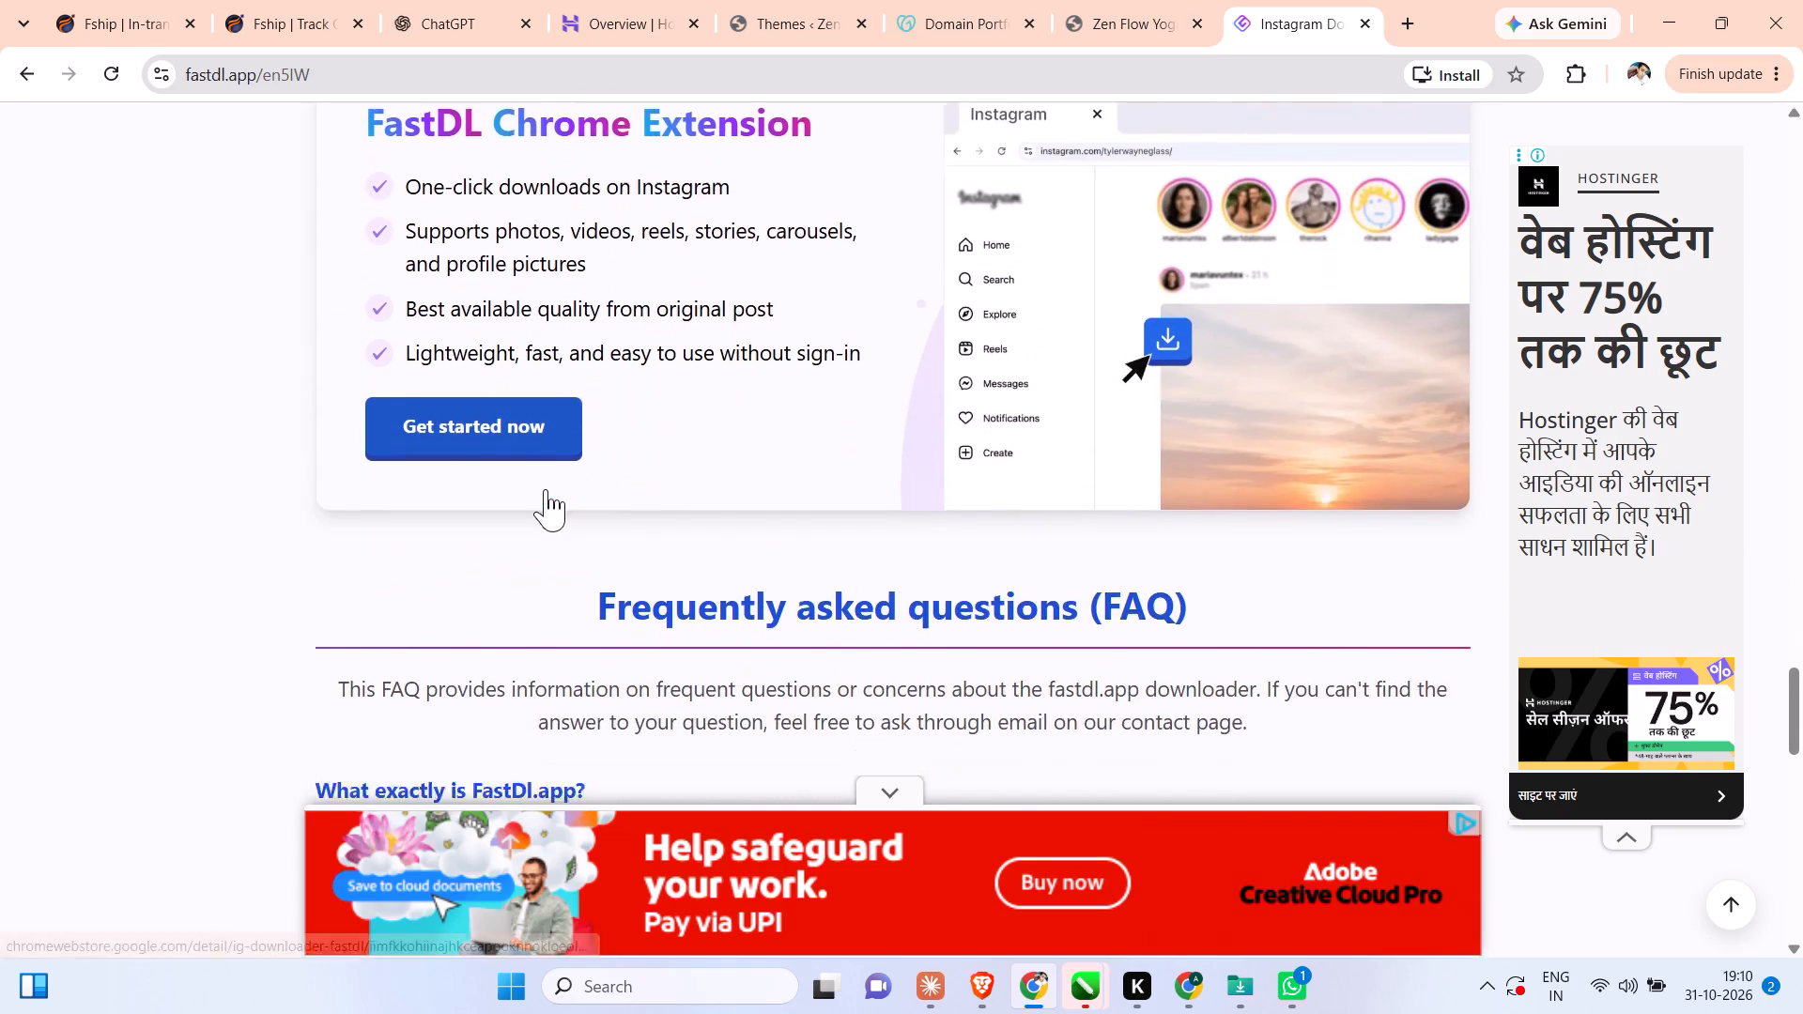
Read through FastDl's frequently asked questions and examine the links in its page footer.
{"action": "scroll", "coordinate": [546, 489], "scroll_direction": "down", "scroll_amount": 8}
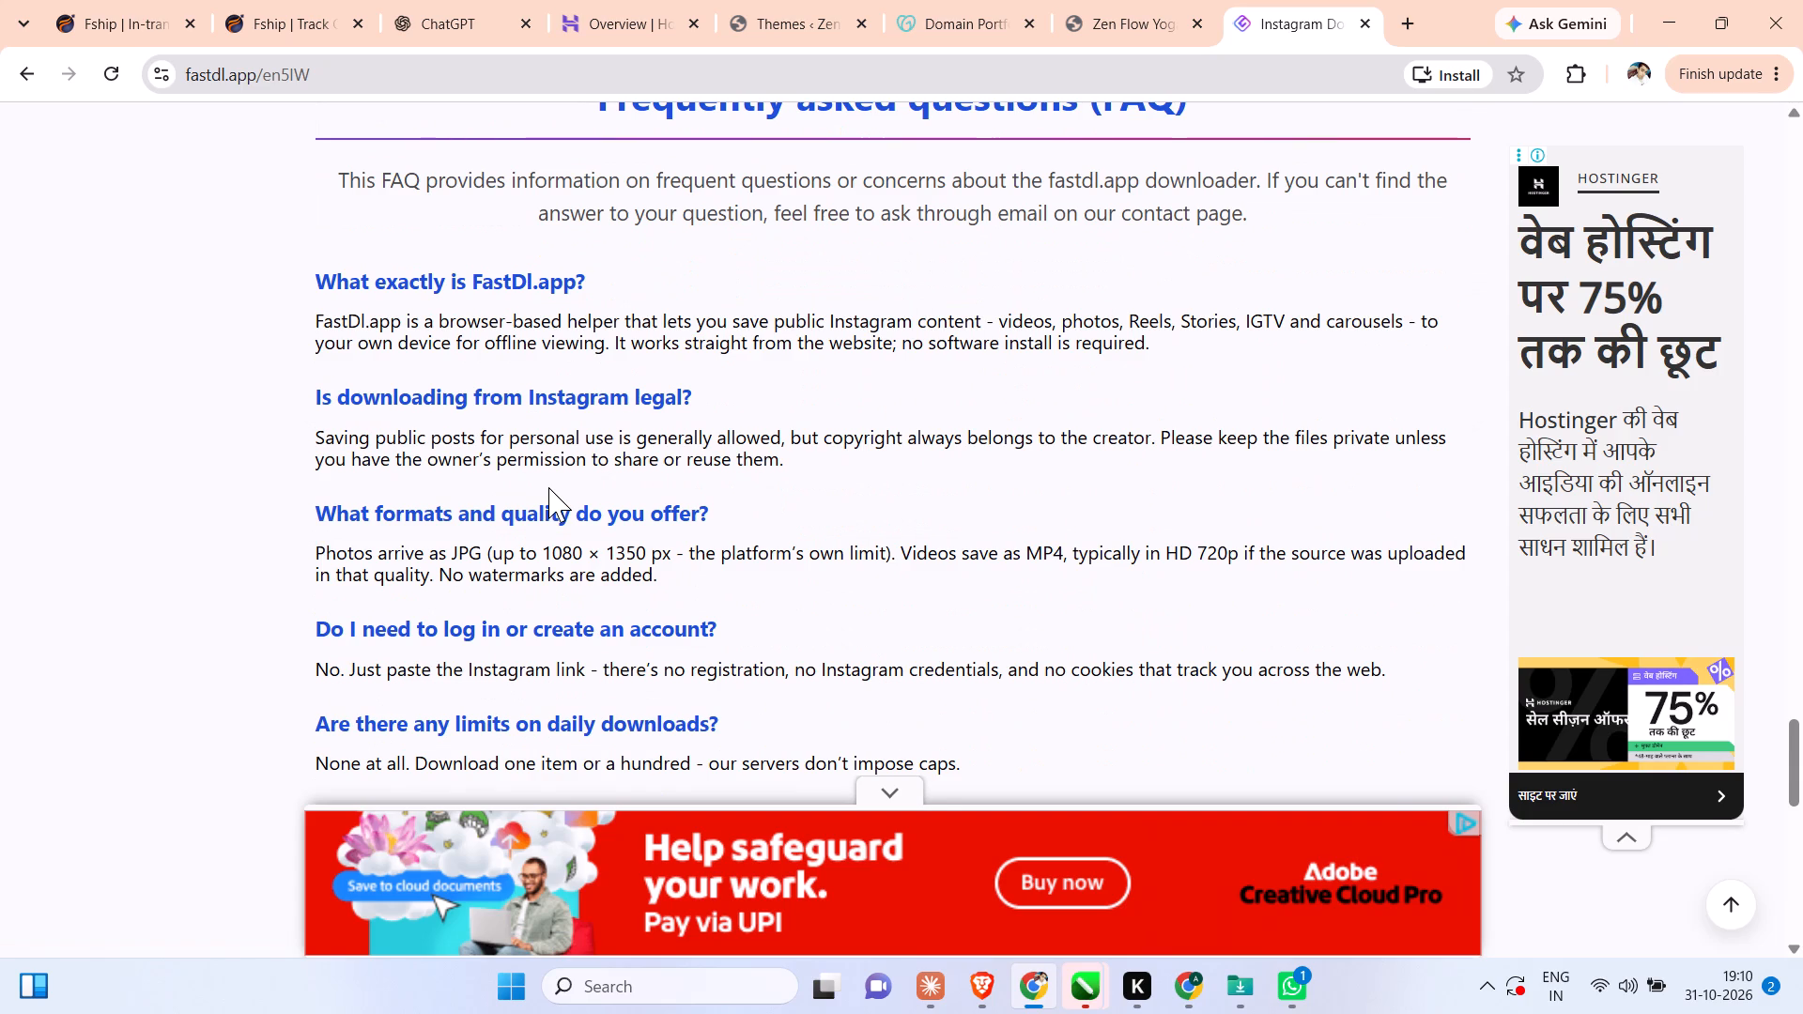
{"action": "scroll", "coordinate": [548, 487], "scroll_direction": "down", "scroll_amount": 16}
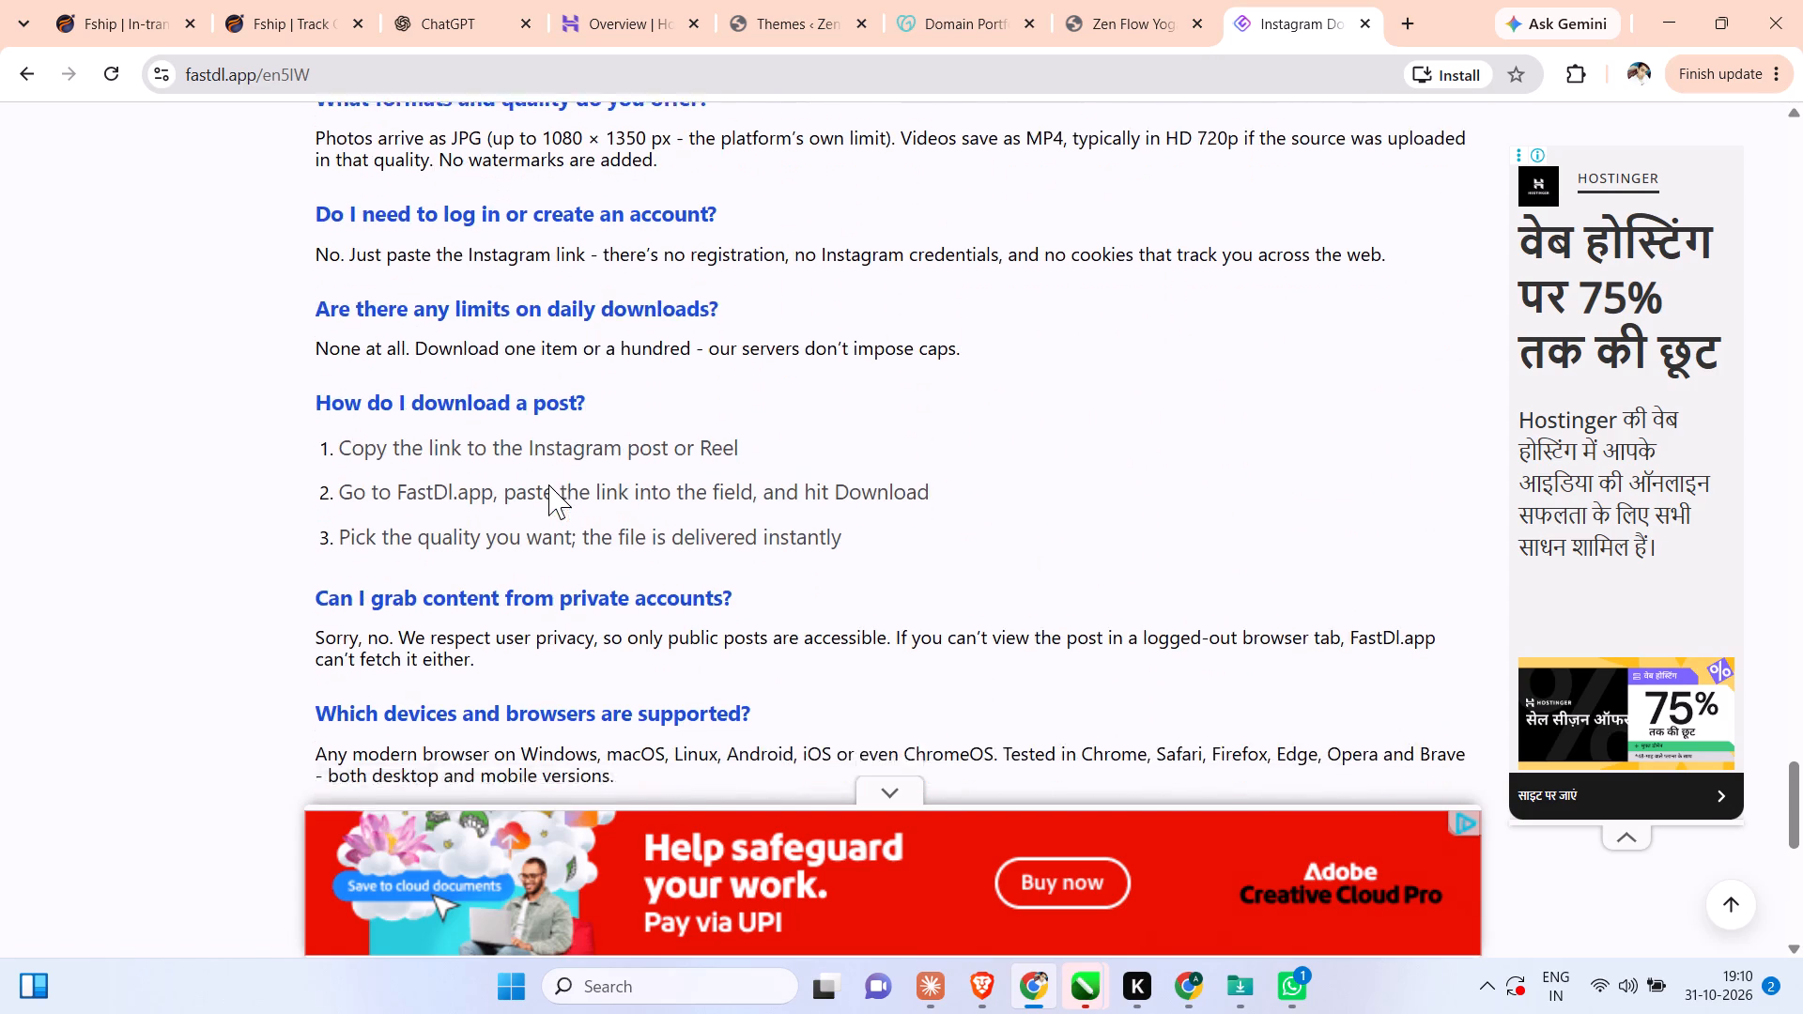
{"action": "scroll", "coordinate": [548, 484], "scroll_direction": "down", "scroll_amount": 20}
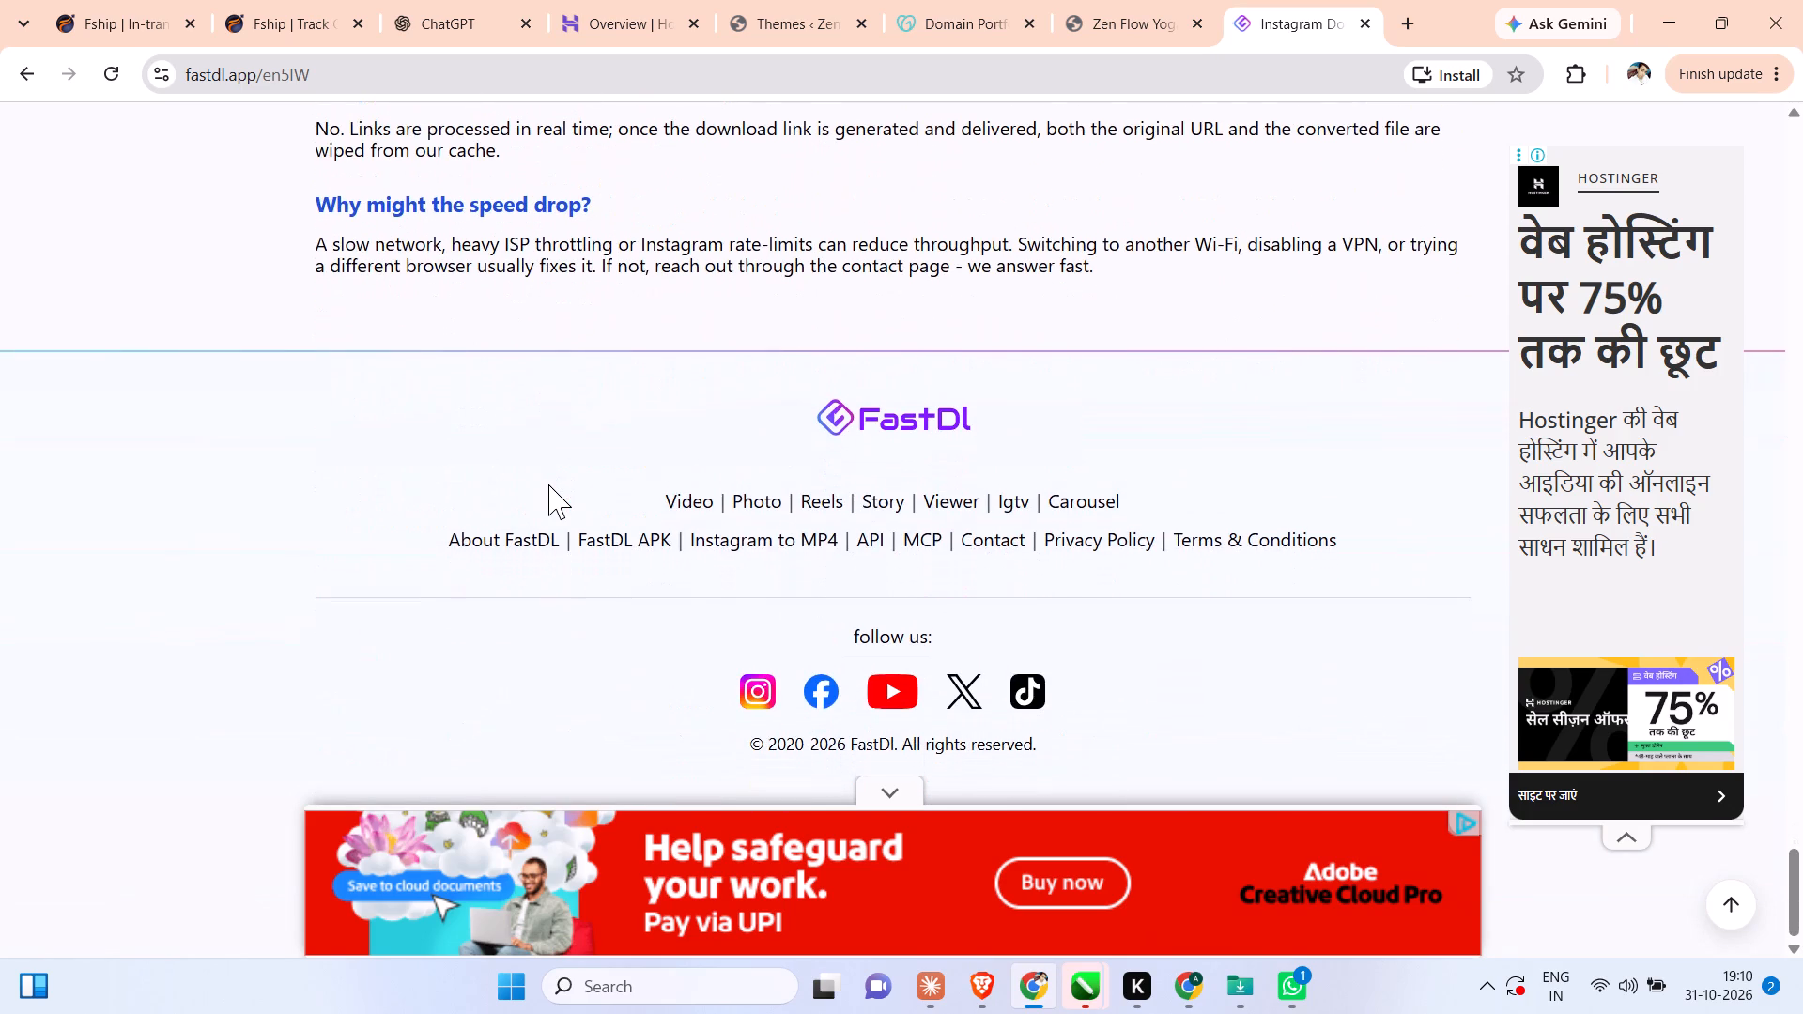
{"action": "scroll", "coordinate": [548, 484], "scroll_direction": "down", "scroll_amount": 4}
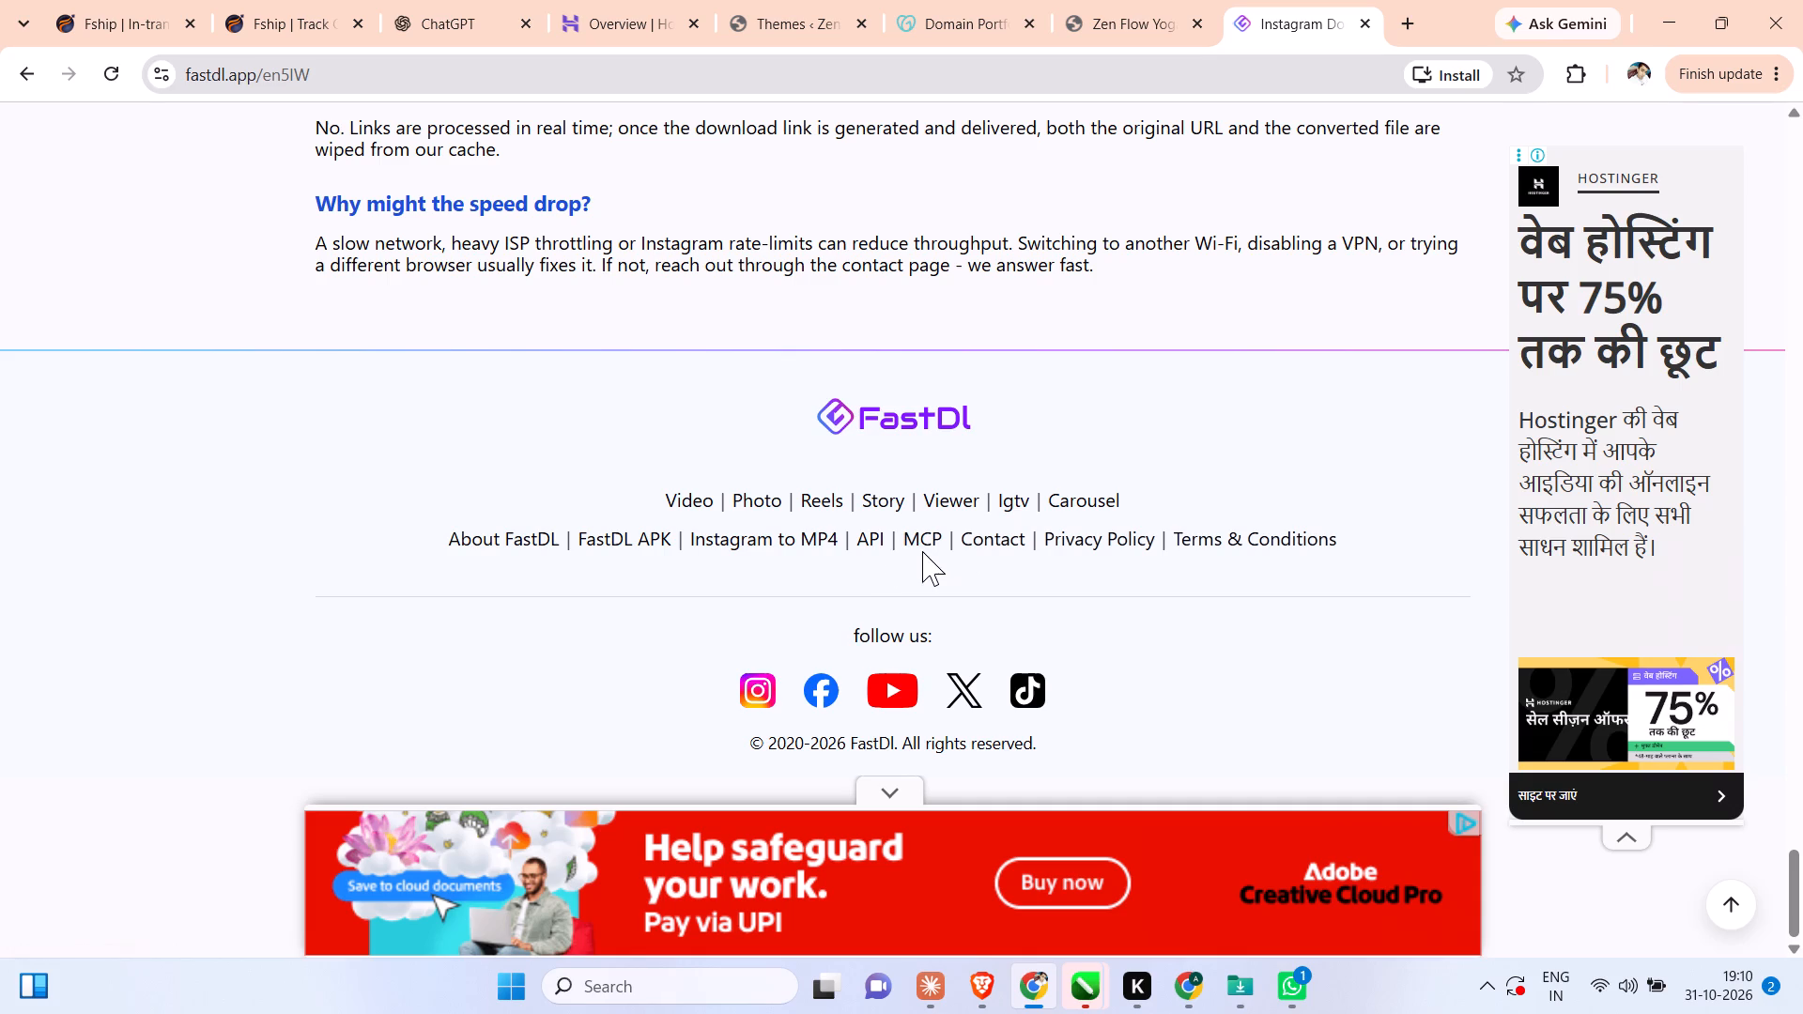
{"action": "scroll", "coordinate": [1091, 622], "scroll_direction": "down", "scroll_amount": 7}
{"action": "scroll", "coordinate": [1101, 611], "scroll_direction": "up", "scroll_amount": 6}
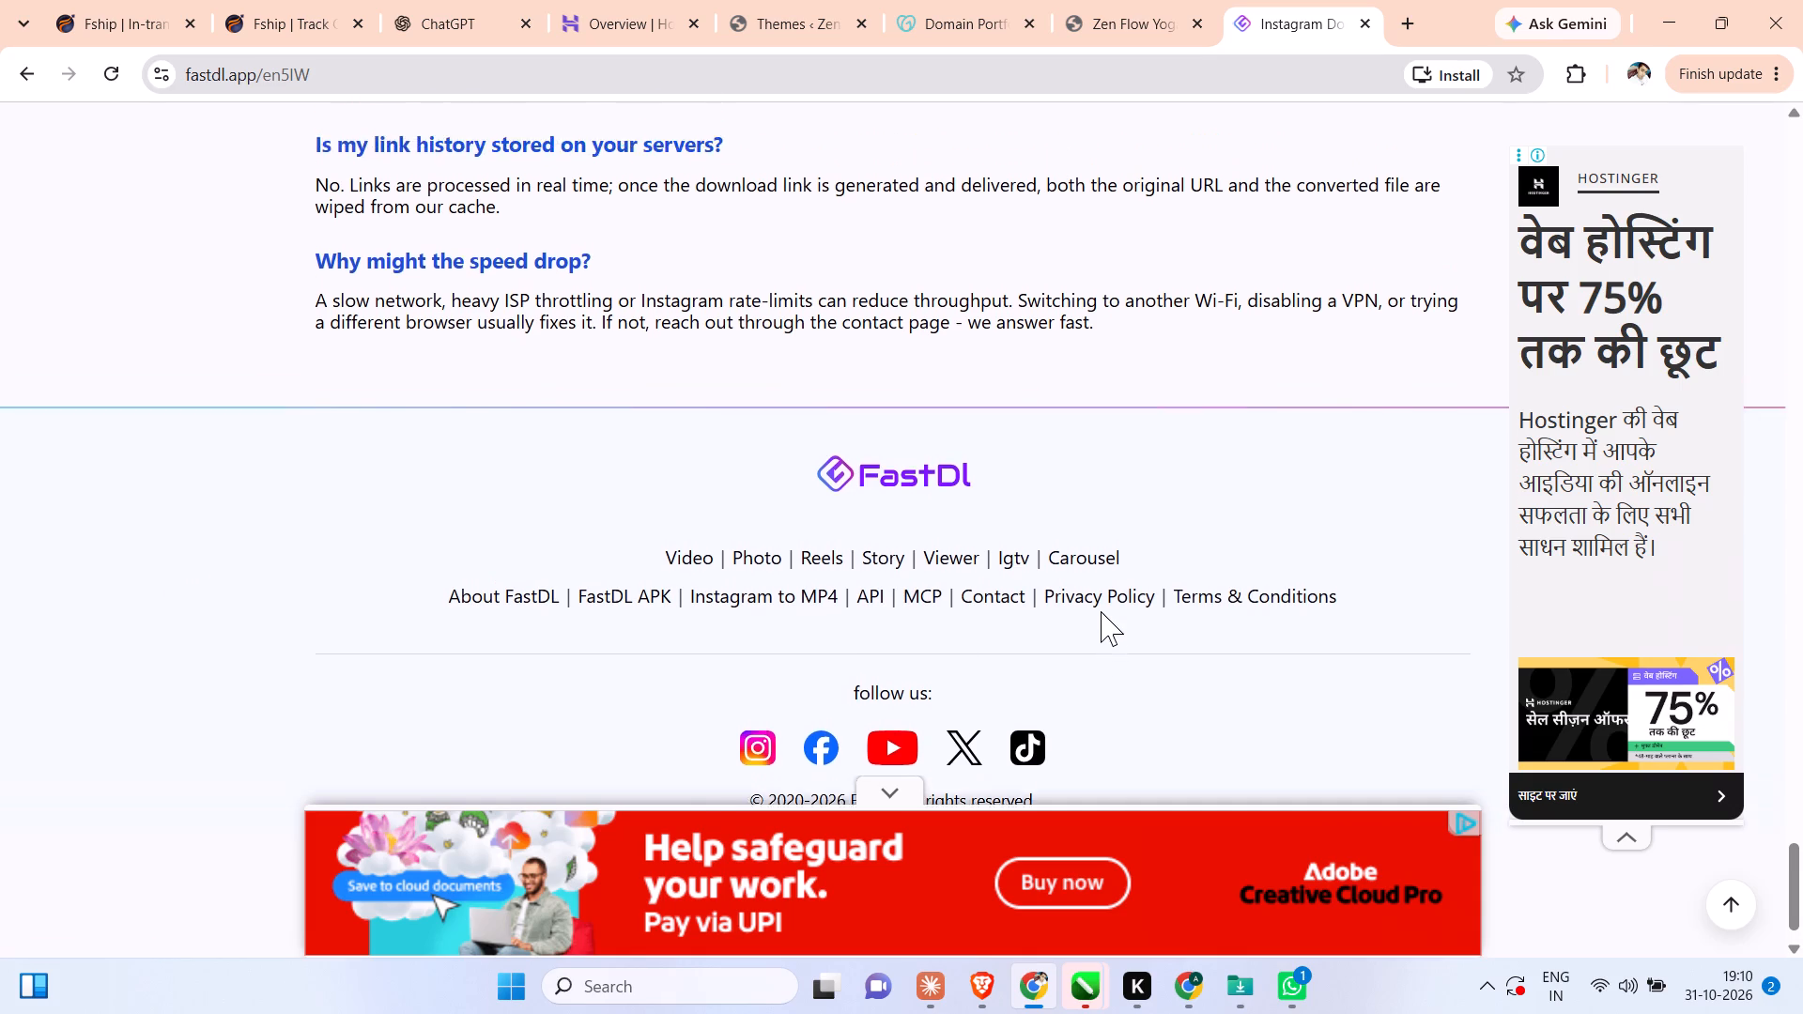
Look back over FastDl's Chrome extension, downloader feature and how-to sections up to its header, and close the site.
{"action": "scroll", "coordinate": [1101, 611], "scroll_direction": "up", "scroll_amount": 20}
{"action": "scroll", "coordinate": [1101, 611], "scroll_direction": "up", "scroll_amount": 20}
{"action": "scroll", "coordinate": [1101, 611], "scroll_direction": "up", "scroll_amount": 4}
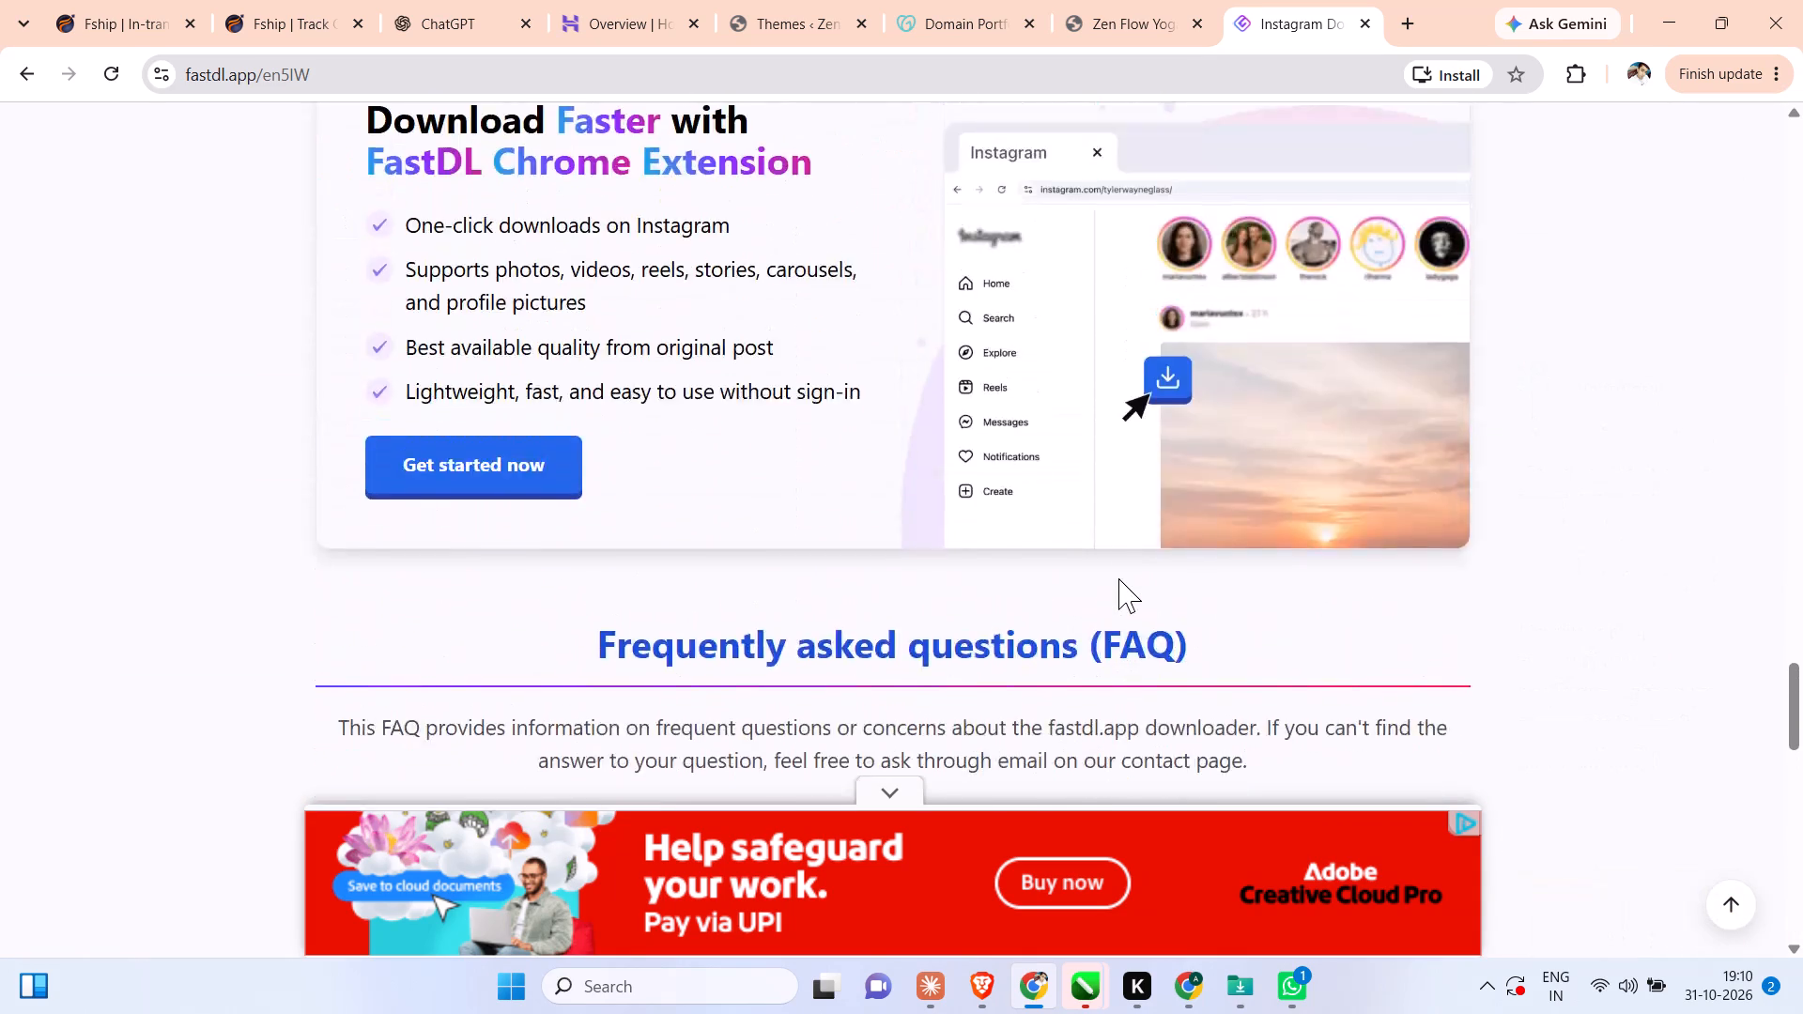
{"action": "scroll", "coordinate": [1118, 578], "scroll_direction": "up", "scroll_amount": 20}
{"action": "scroll", "coordinate": [1118, 578], "scroll_direction": "up", "scroll_amount": 20}
{"action": "scroll", "coordinate": [1118, 578], "scroll_direction": "up", "scroll_amount": 4}
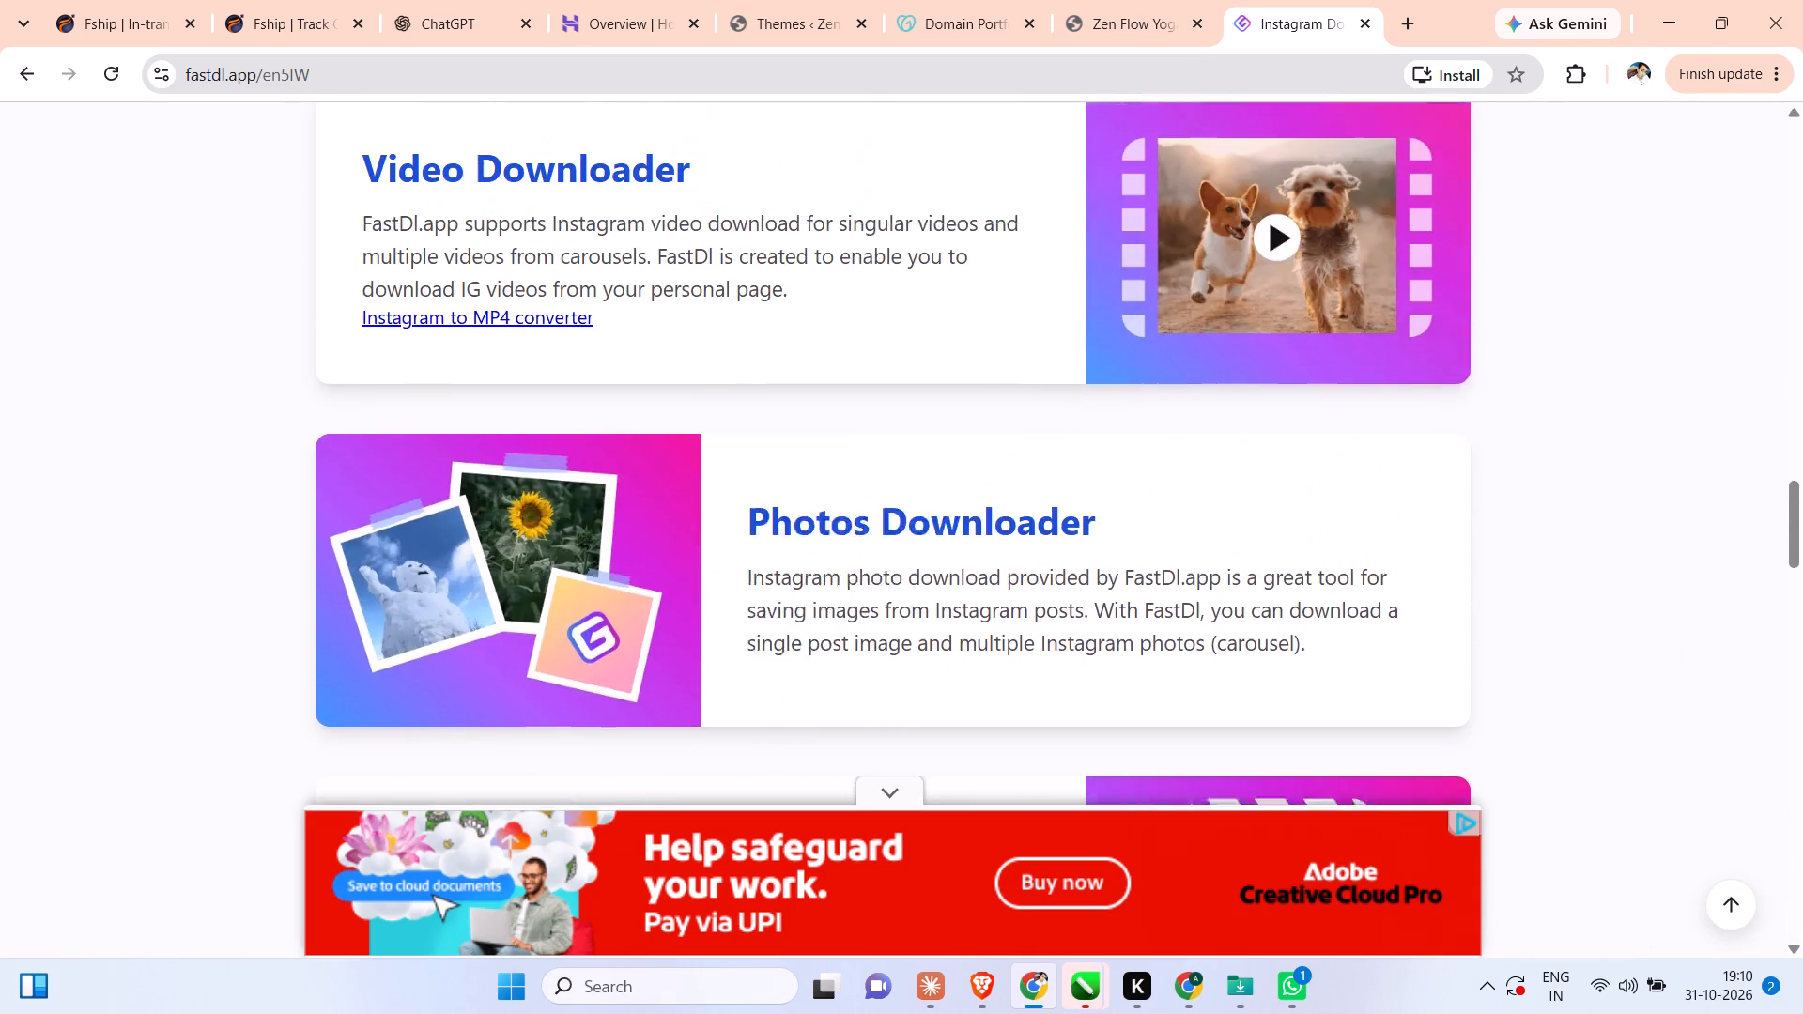
{"action": "scroll", "coordinate": [1125, 544], "scroll_direction": "up", "scroll_amount": 20}
{"action": "scroll", "coordinate": [1125, 544], "scroll_direction": "up", "scroll_amount": 16}
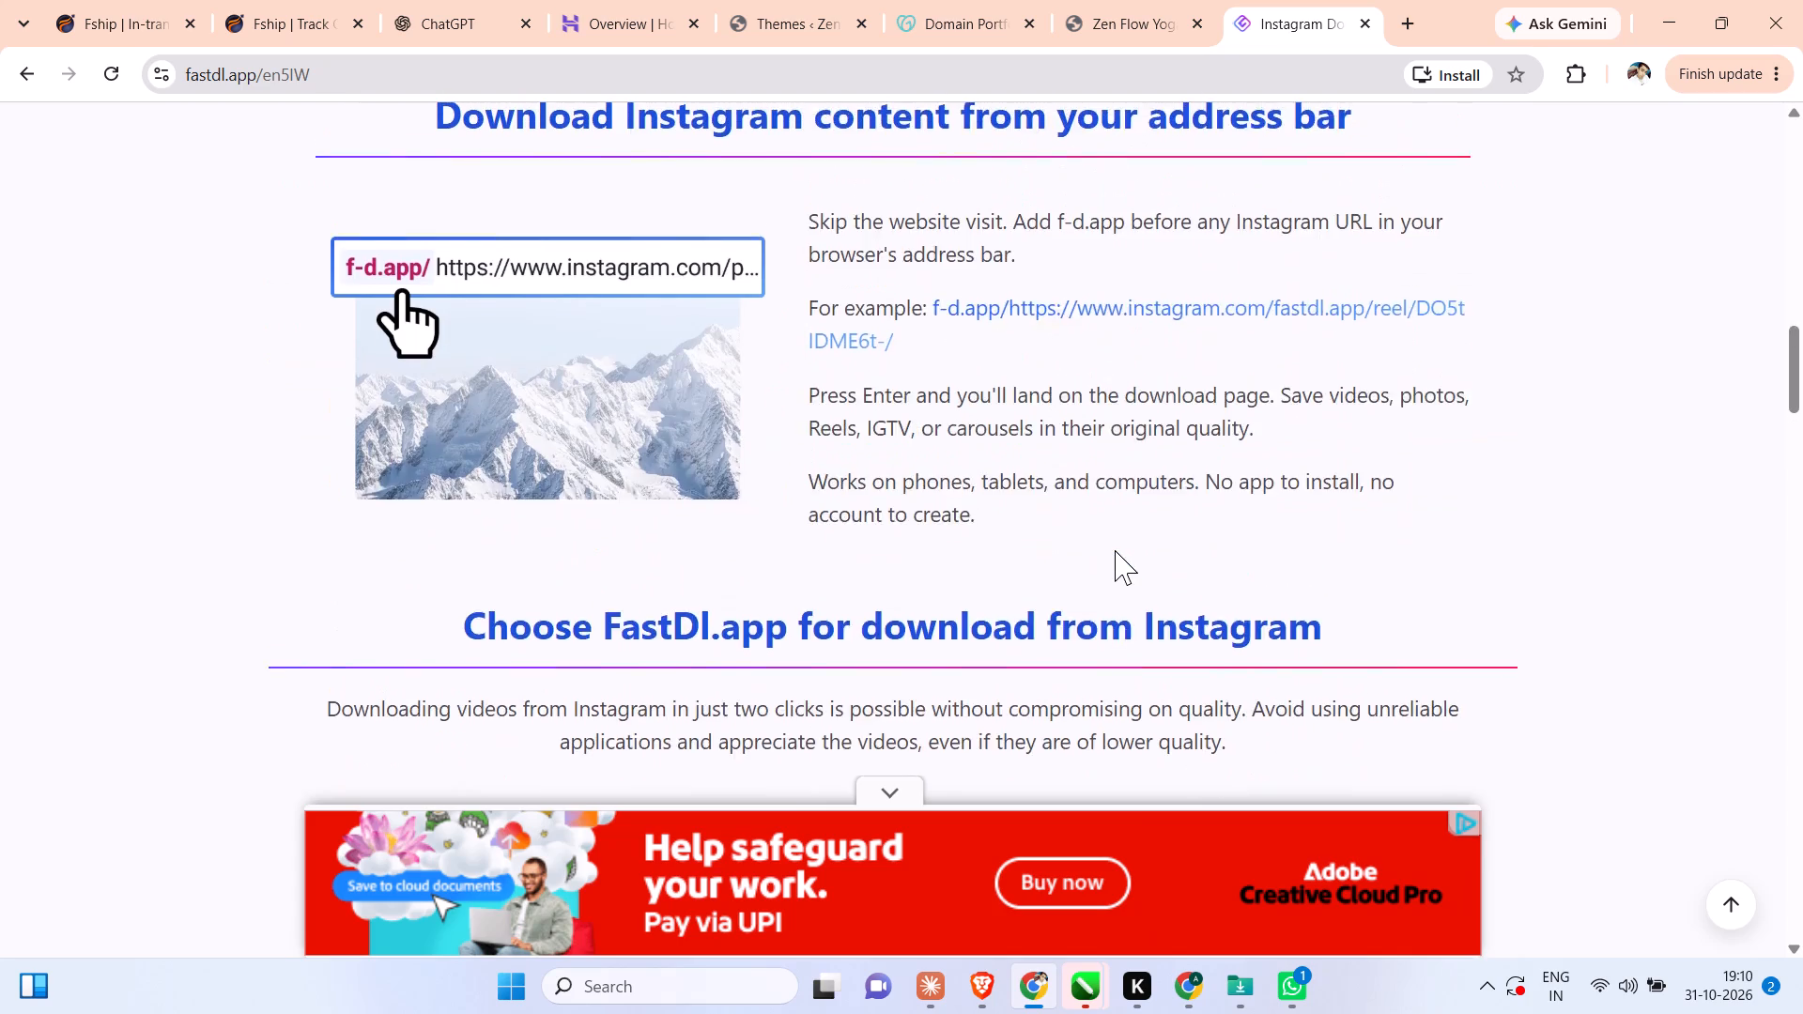
{"action": "scroll", "coordinate": [1115, 550], "scroll_direction": "up", "scroll_amount": 20}
{"action": "scroll", "coordinate": [1115, 550], "scroll_direction": "up", "scroll_amount": 7}
{"action": "scroll", "coordinate": [989, 224], "scroll_direction": "up", "scroll_amount": 6}
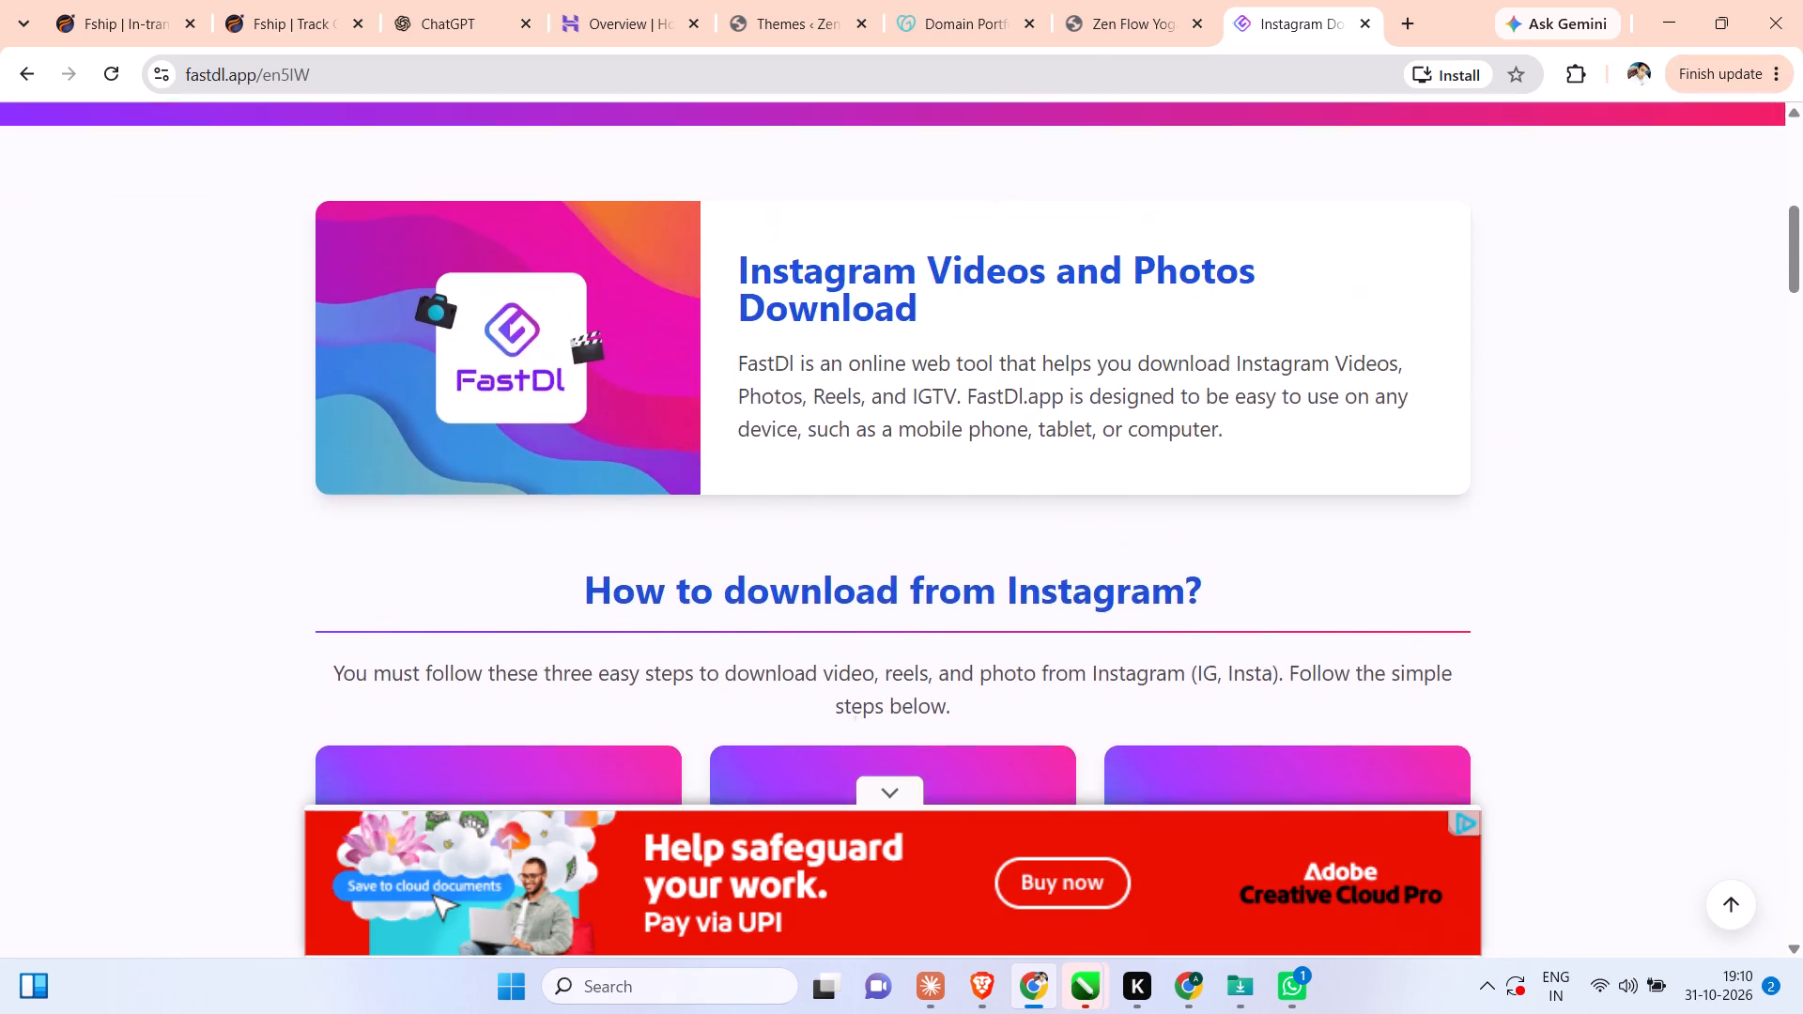
{"action": "scroll", "coordinate": [1011, 222], "scroll_direction": "up", "scroll_amount": 6}
{"action": "left_click", "coordinate": [1364, 23]}
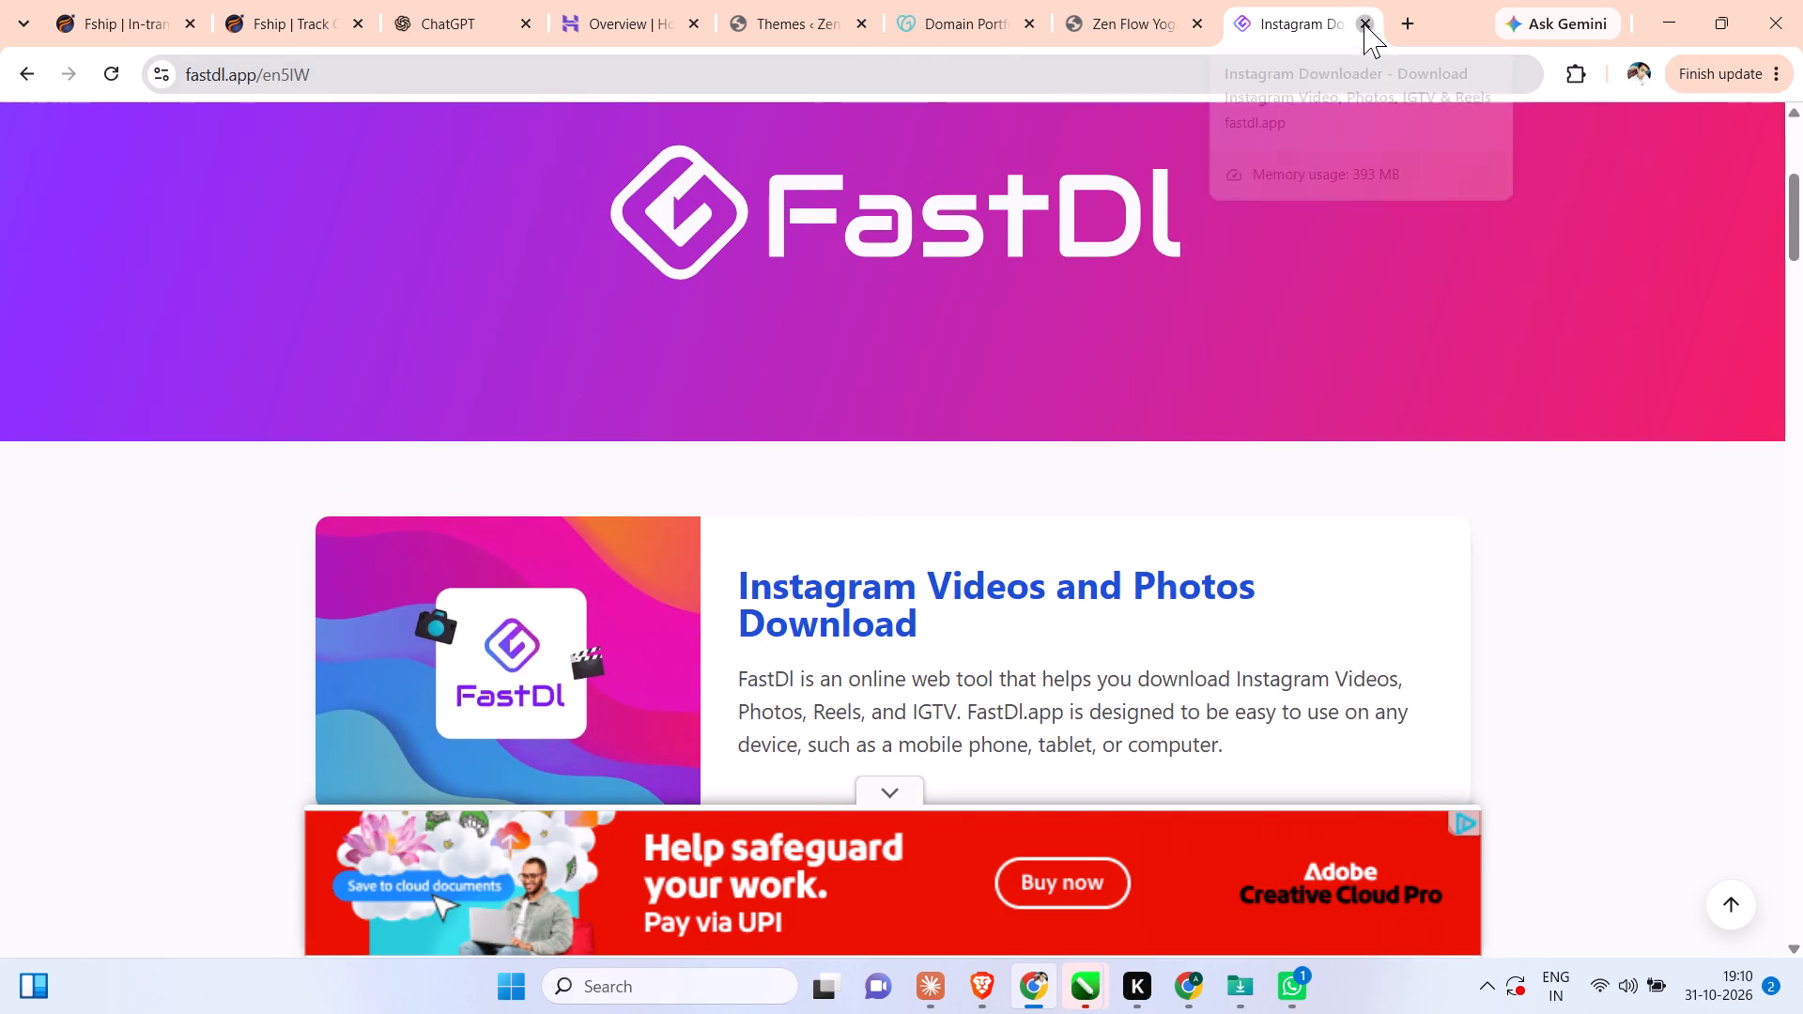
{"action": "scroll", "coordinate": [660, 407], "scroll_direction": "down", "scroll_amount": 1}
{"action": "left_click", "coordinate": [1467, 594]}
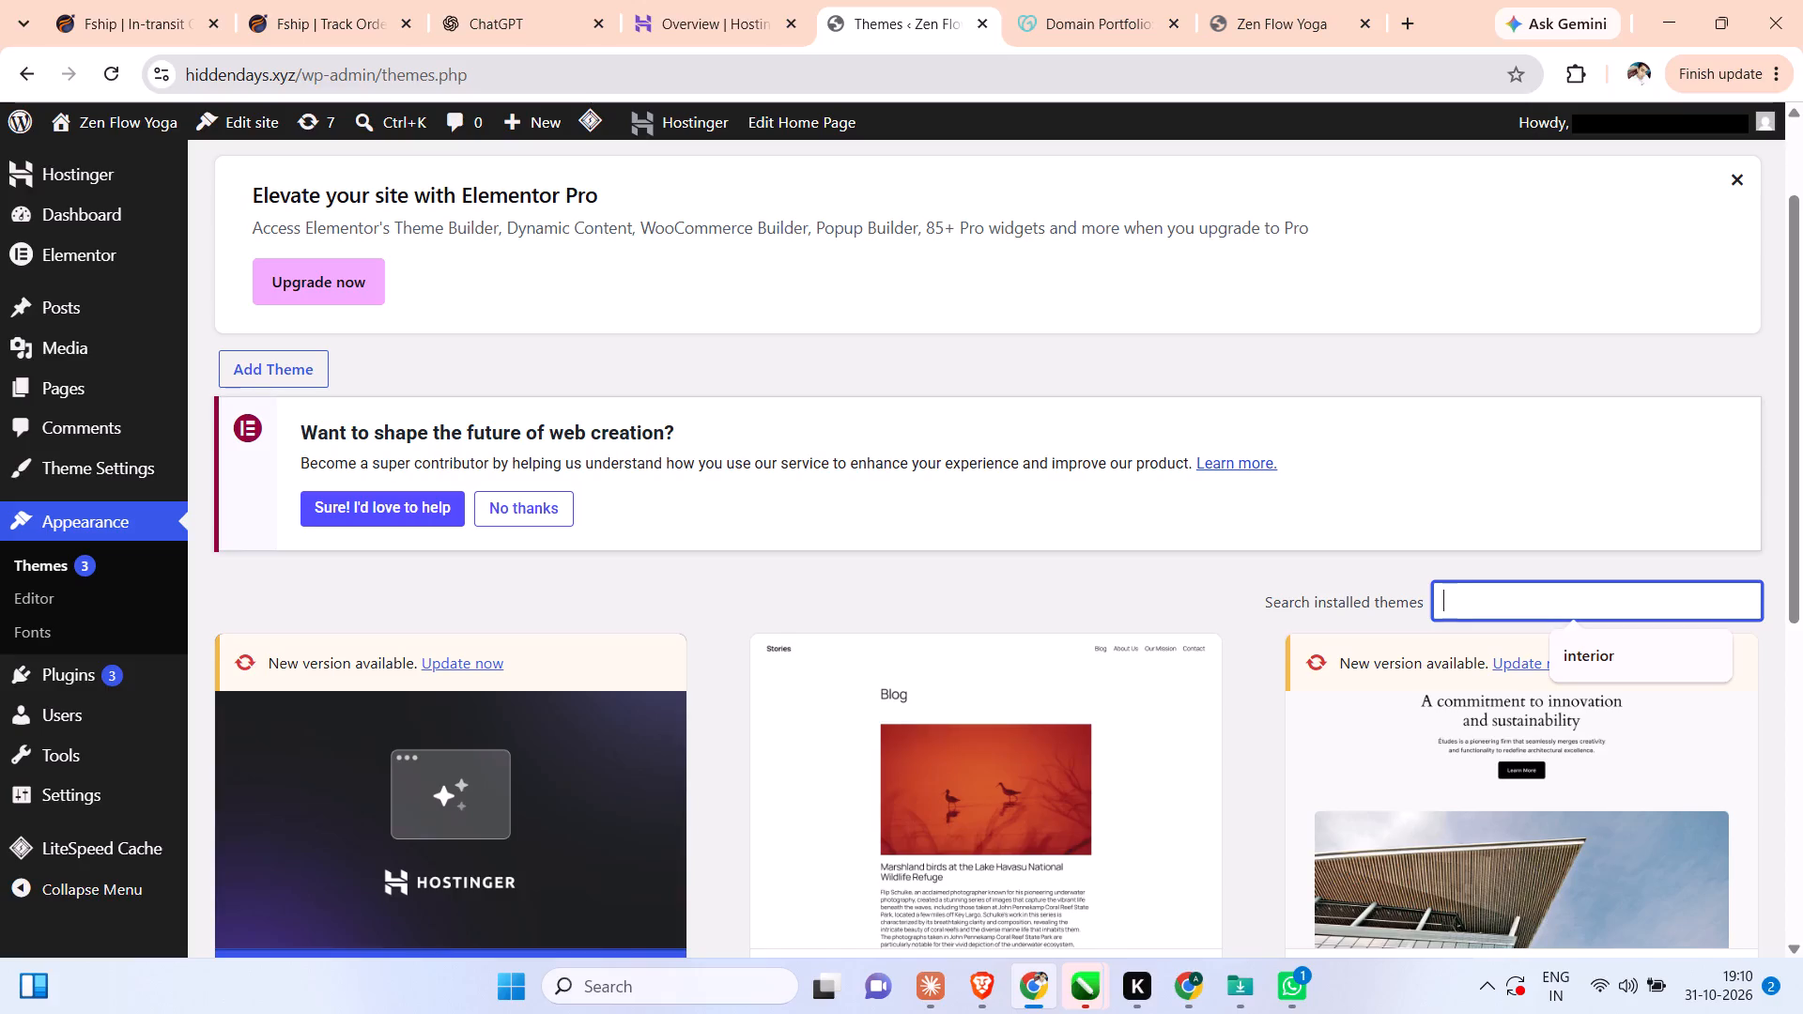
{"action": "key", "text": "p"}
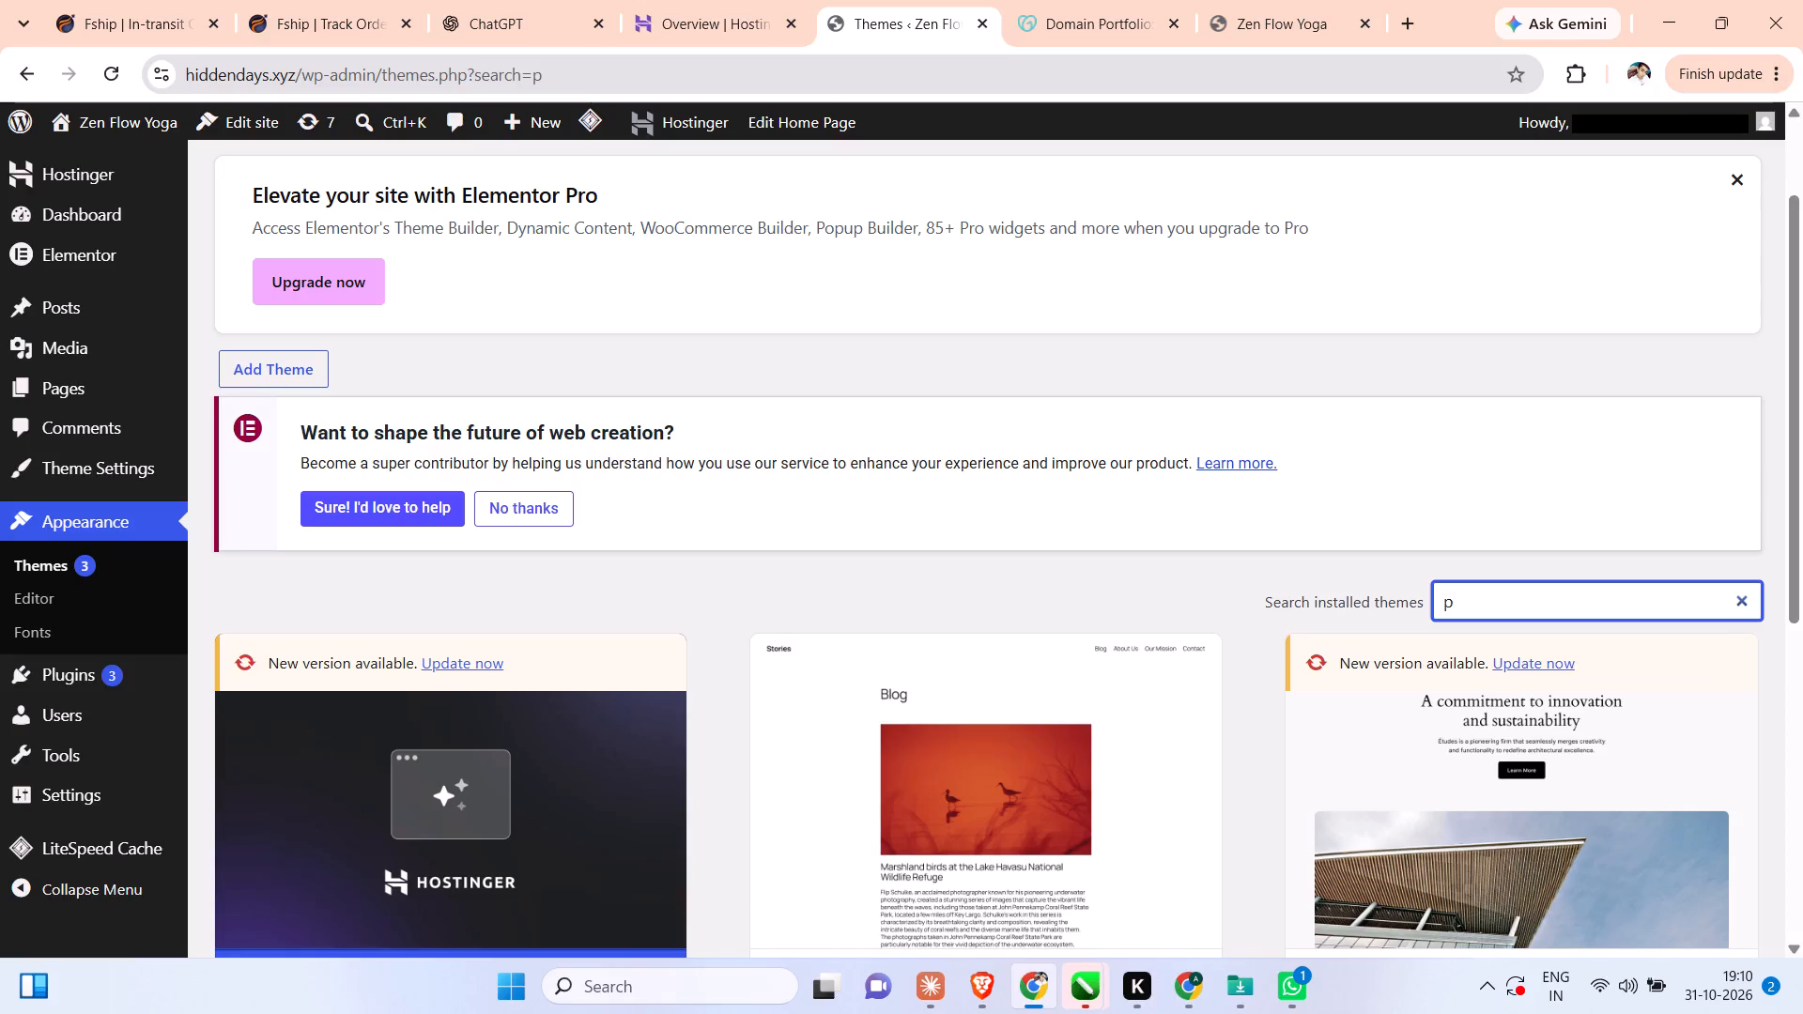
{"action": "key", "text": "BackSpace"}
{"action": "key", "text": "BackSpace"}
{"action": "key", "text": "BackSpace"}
Look through the installed WordPress themes on hiddendays.xyz, down to the option for adding another theme.
{"action": "scroll", "coordinate": [1545, 716], "scroll_direction": "down", "scroll_amount": 4}
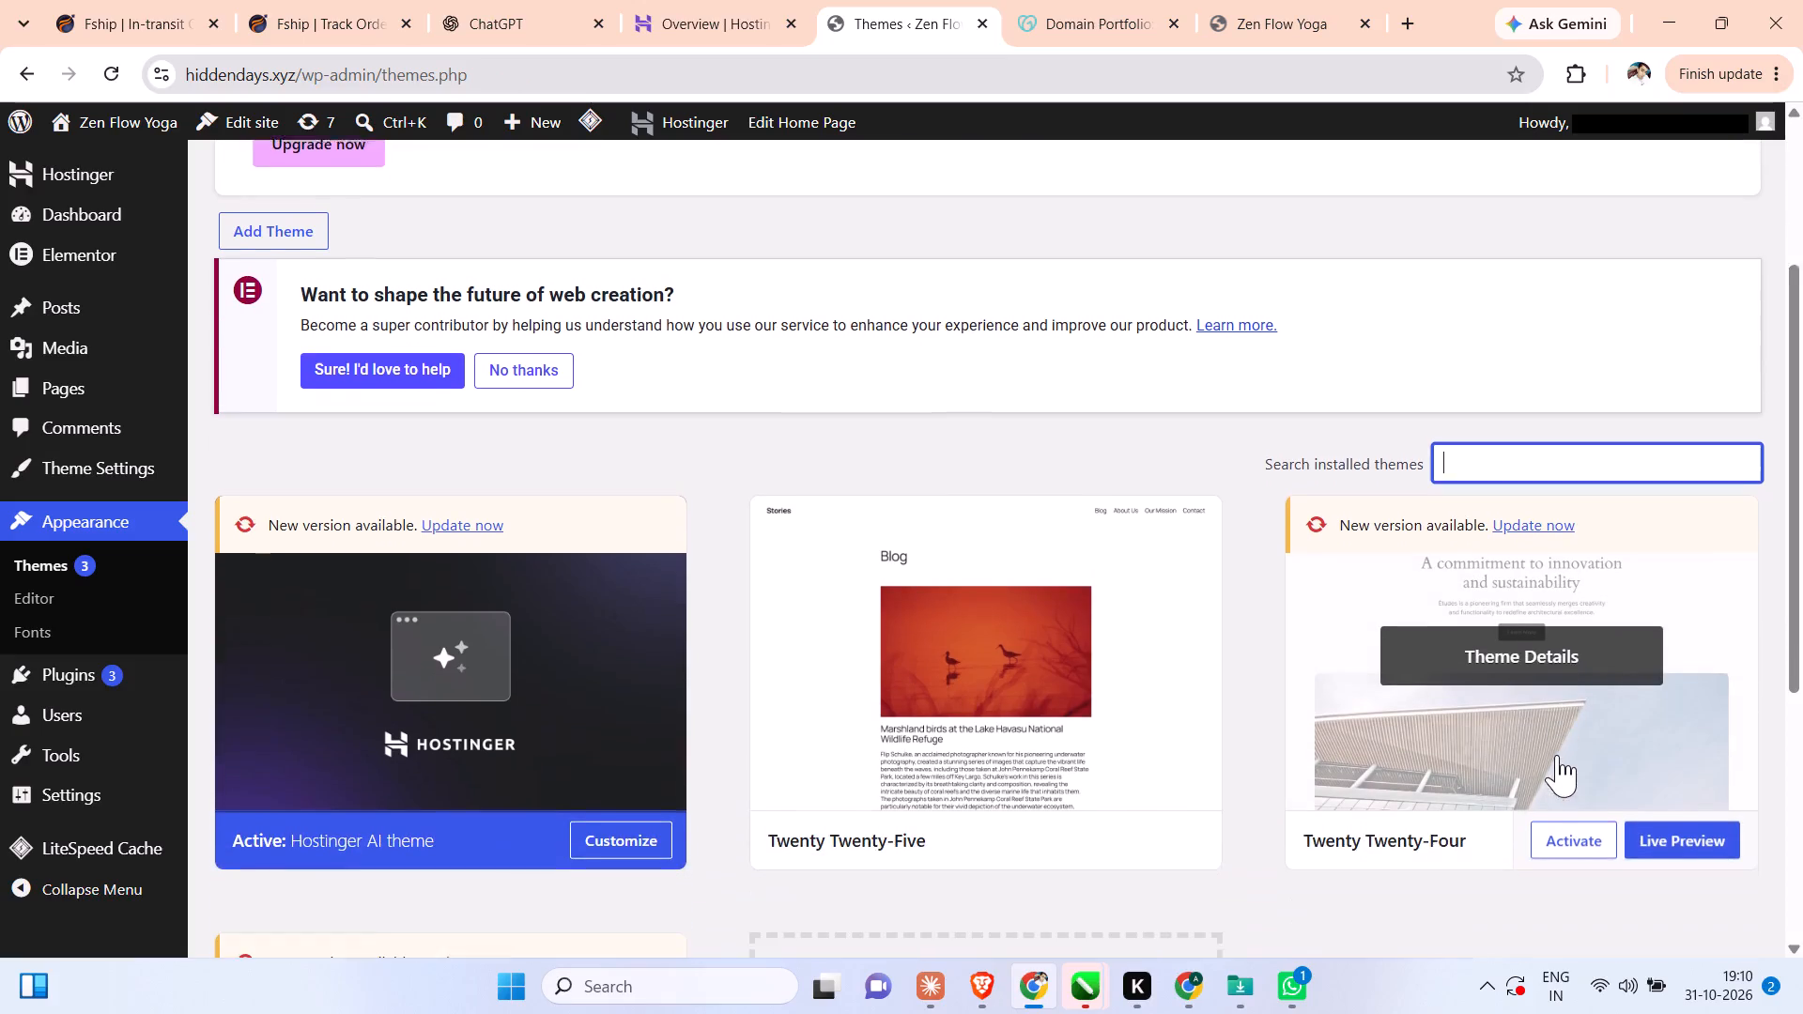
{"action": "scroll", "coordinate": [1520, 718], "scroll_direction": "down", "scroll_amount": 7}
{"action": "scroll", "coordinate": [1224, 705], "scroll_direction": "down", "scroll_amount": 6}
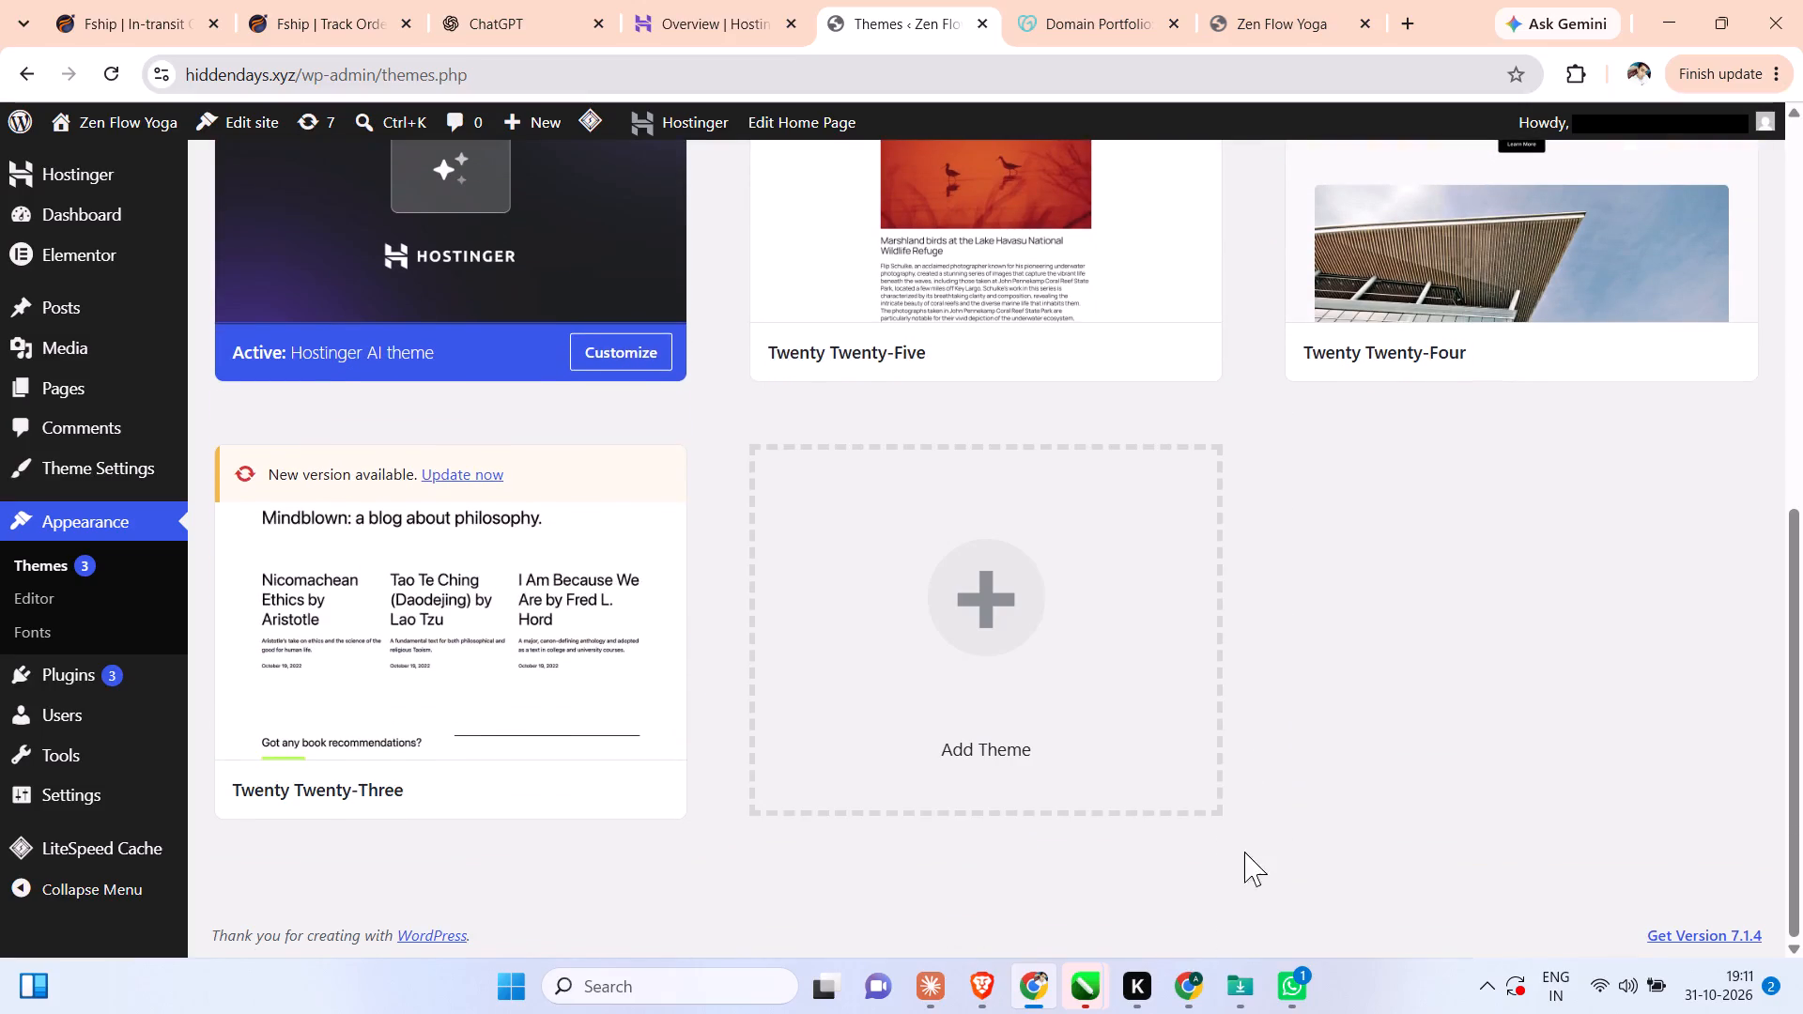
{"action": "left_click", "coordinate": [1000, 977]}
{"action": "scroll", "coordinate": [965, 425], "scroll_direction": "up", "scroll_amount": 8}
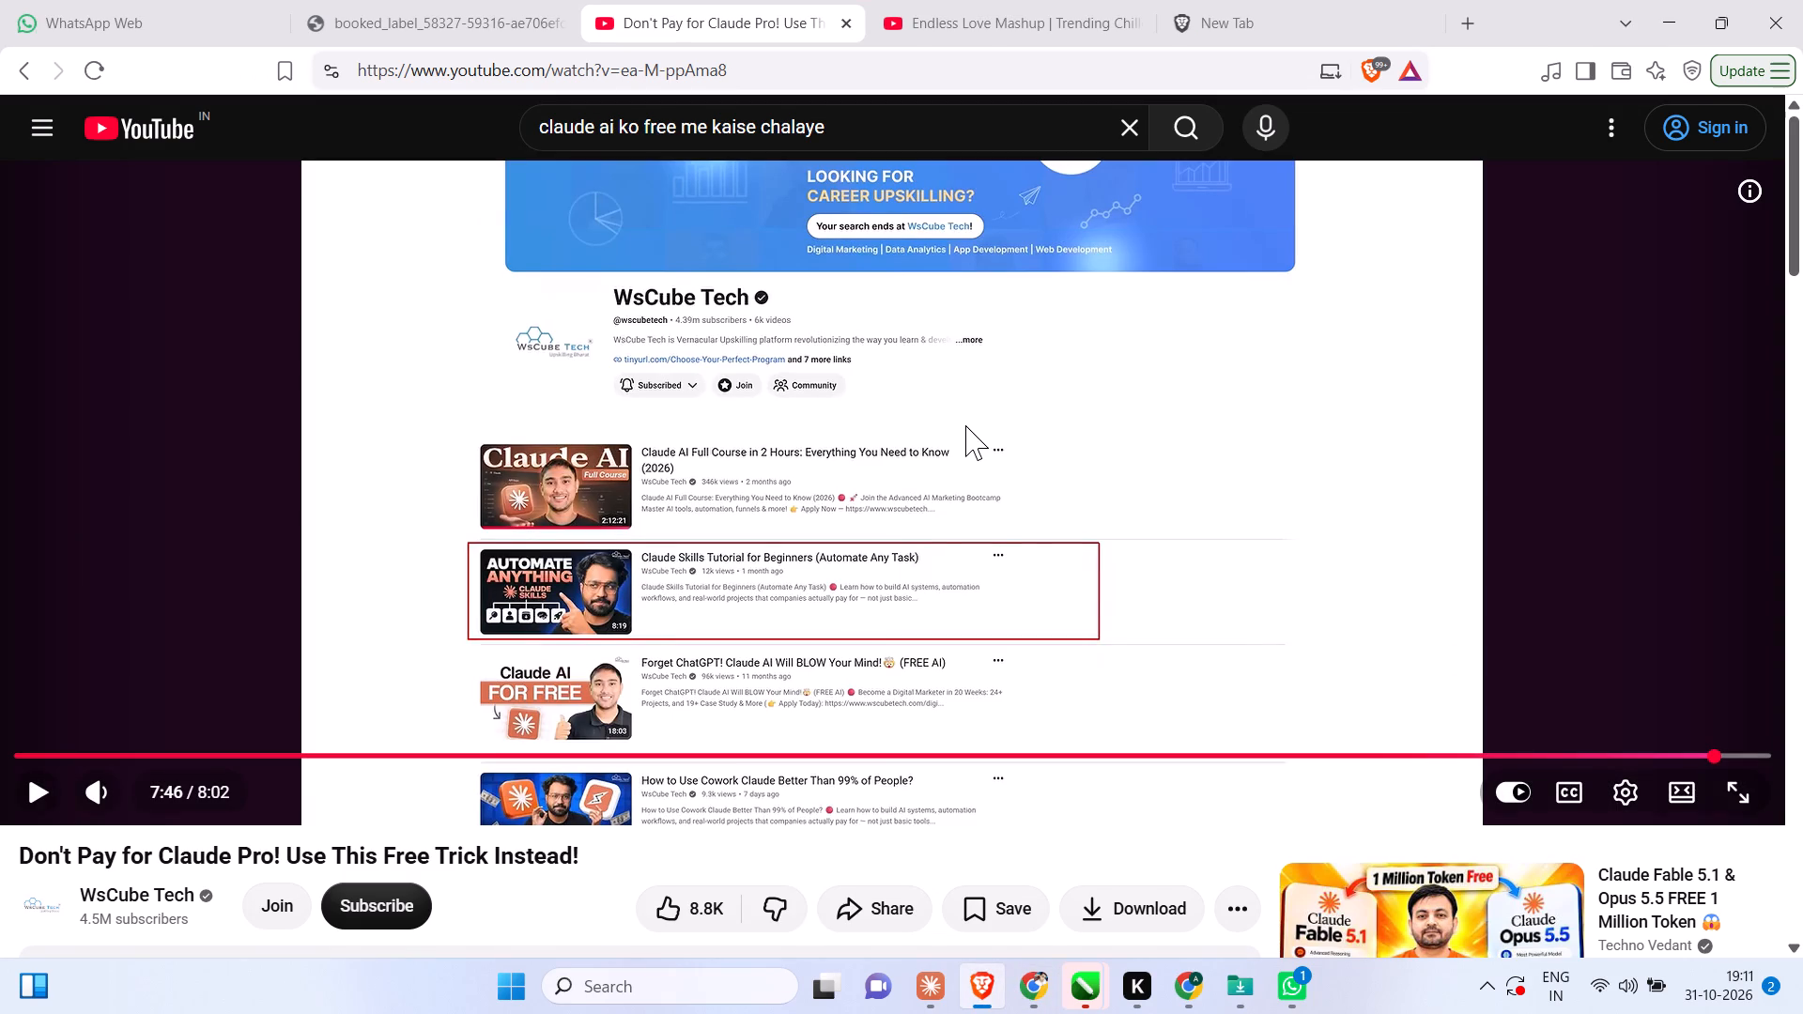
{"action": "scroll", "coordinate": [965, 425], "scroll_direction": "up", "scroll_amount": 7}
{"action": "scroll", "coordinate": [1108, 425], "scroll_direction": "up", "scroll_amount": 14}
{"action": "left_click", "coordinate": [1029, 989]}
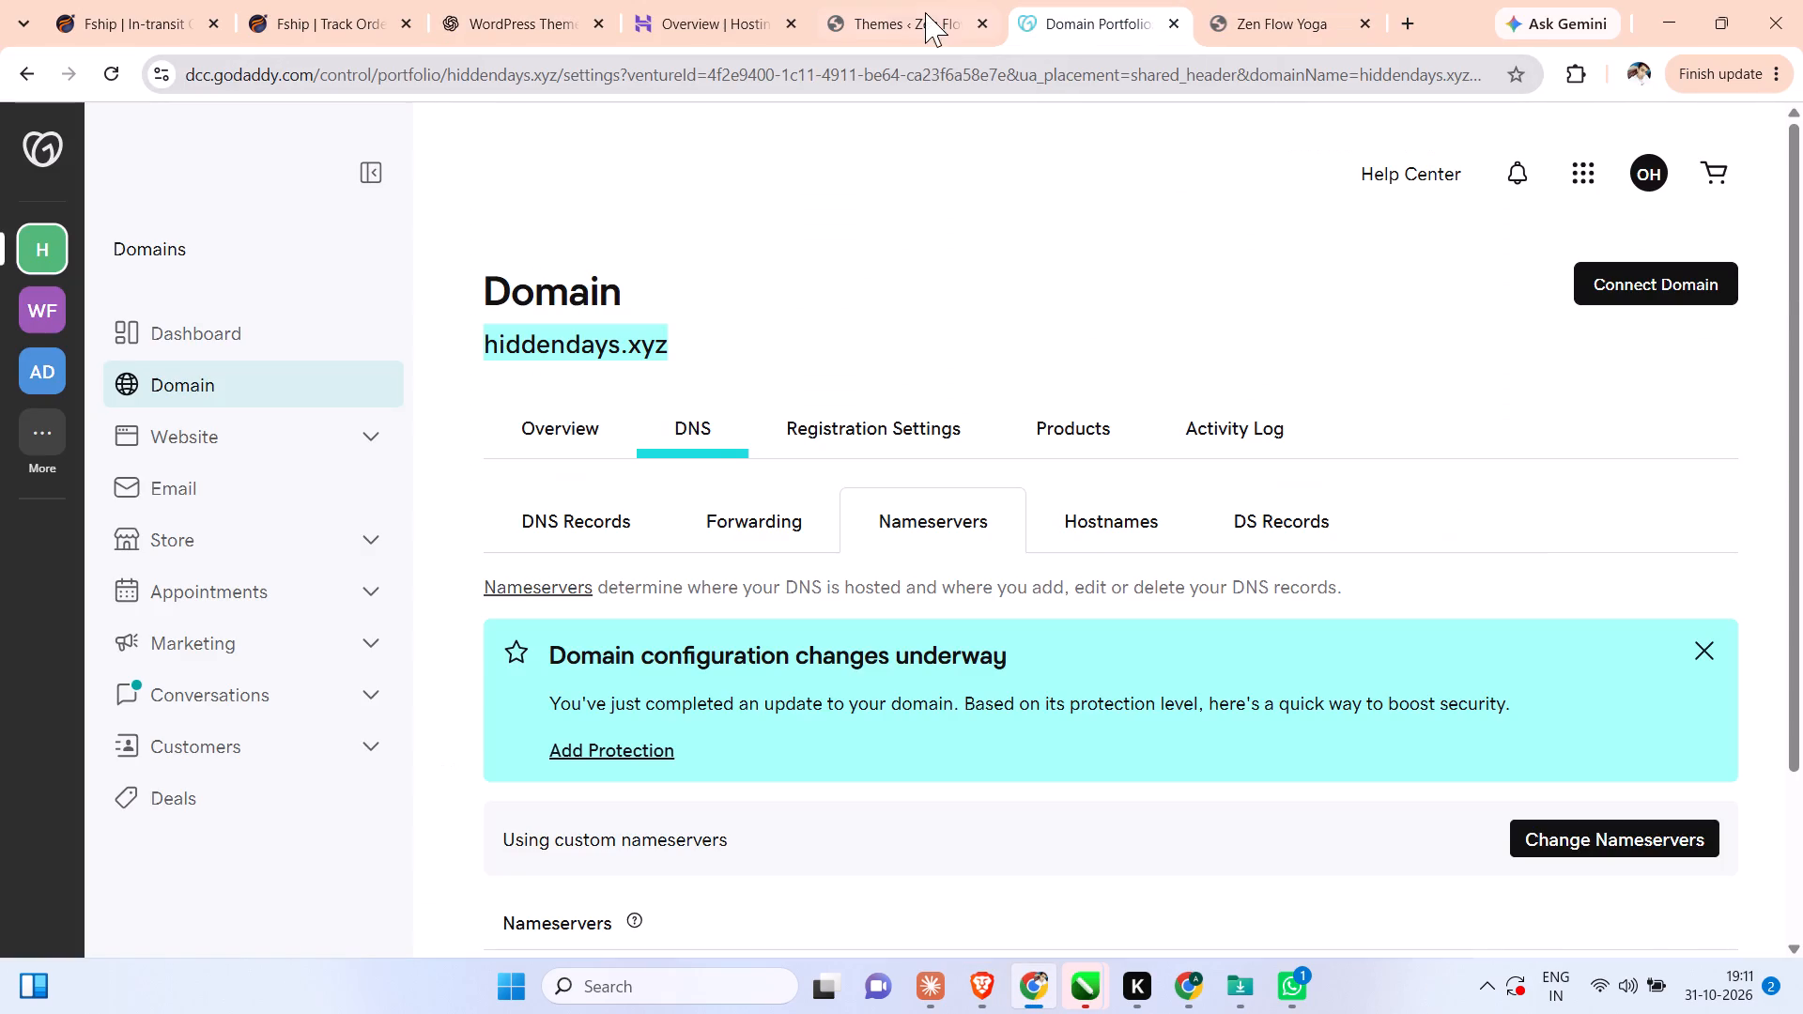
{"action": "left_click", "coordinate": [768, 0]}
{"action": "left_click", "coordinate": [873, 1]}
{"action": "scroll", "coordinate": [1148, 368], "scroll_direction": "up", "scroll_amount": 4}
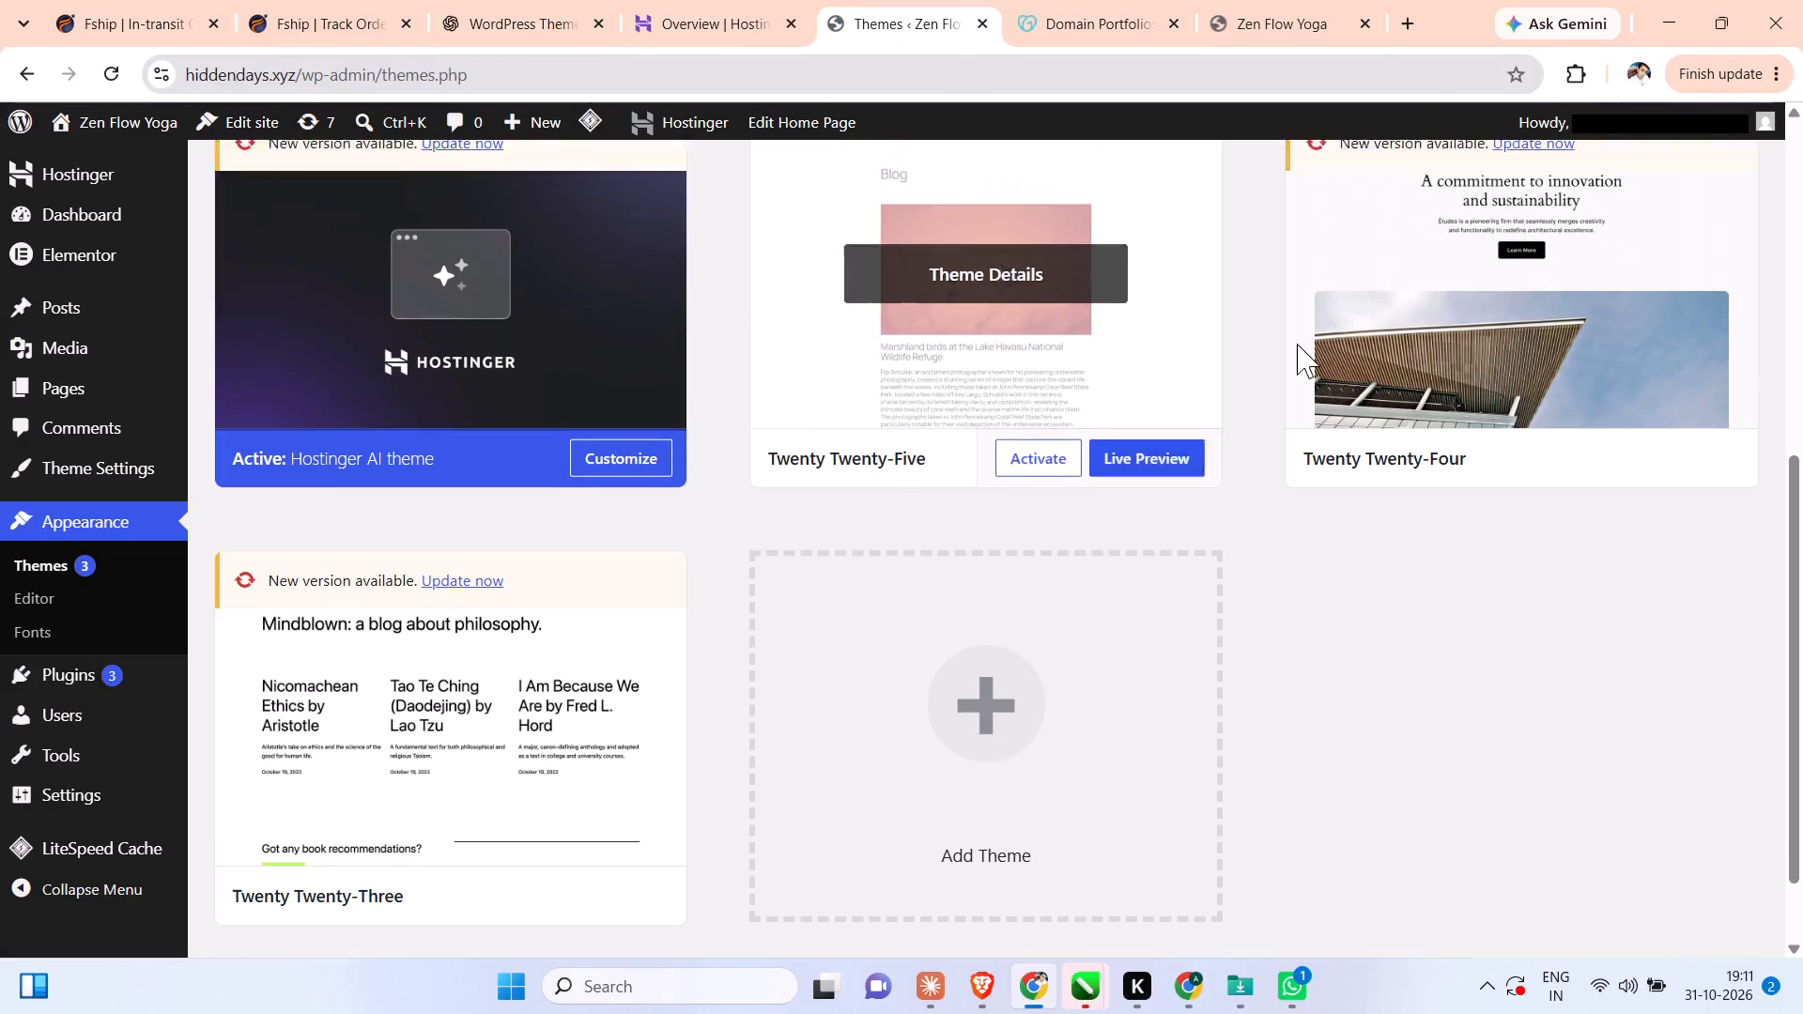
{"action": "scroll", "coordinate": [1297, 344], "scroll_direction": "up", "scroll_amount": 7}
{"action": "type", "text": "generate press"}
{"action": "key", "text": "Return"}
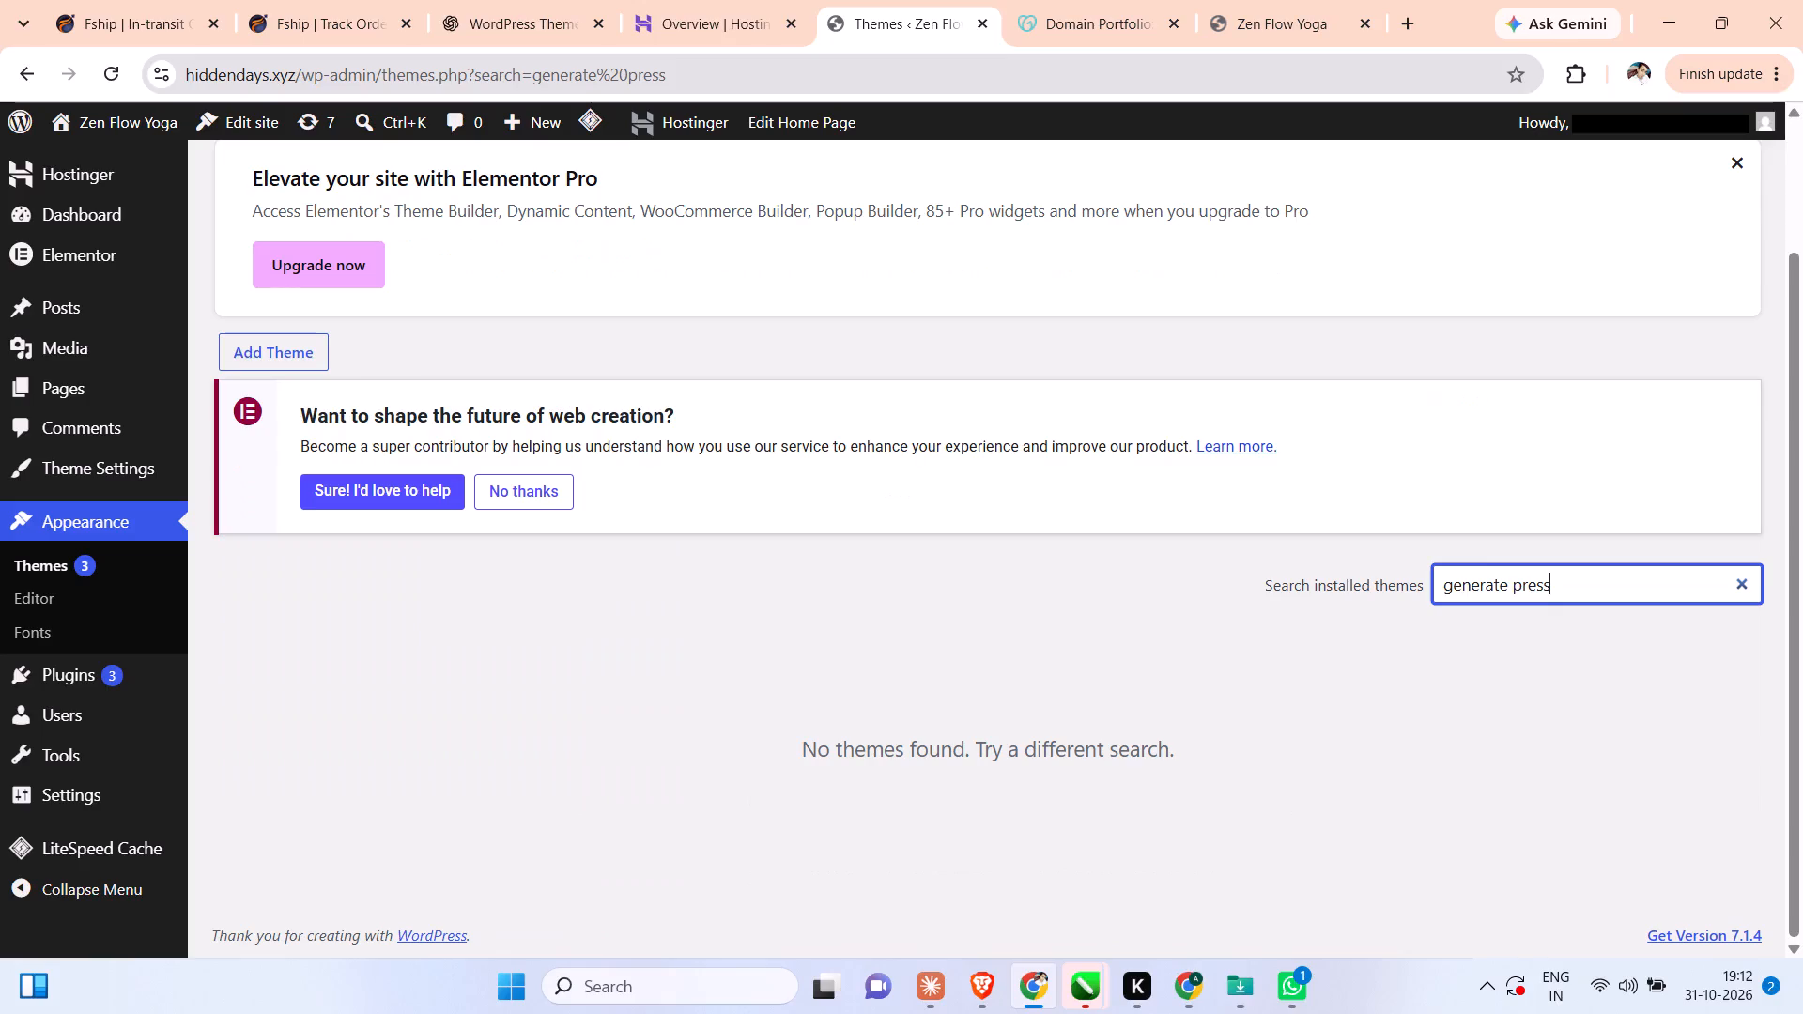
{"action": "key", "text": "Return"}
{"action": "left_click_drag", "start_coordinate": [1570, 590], "coordinate": [1439, 558]}
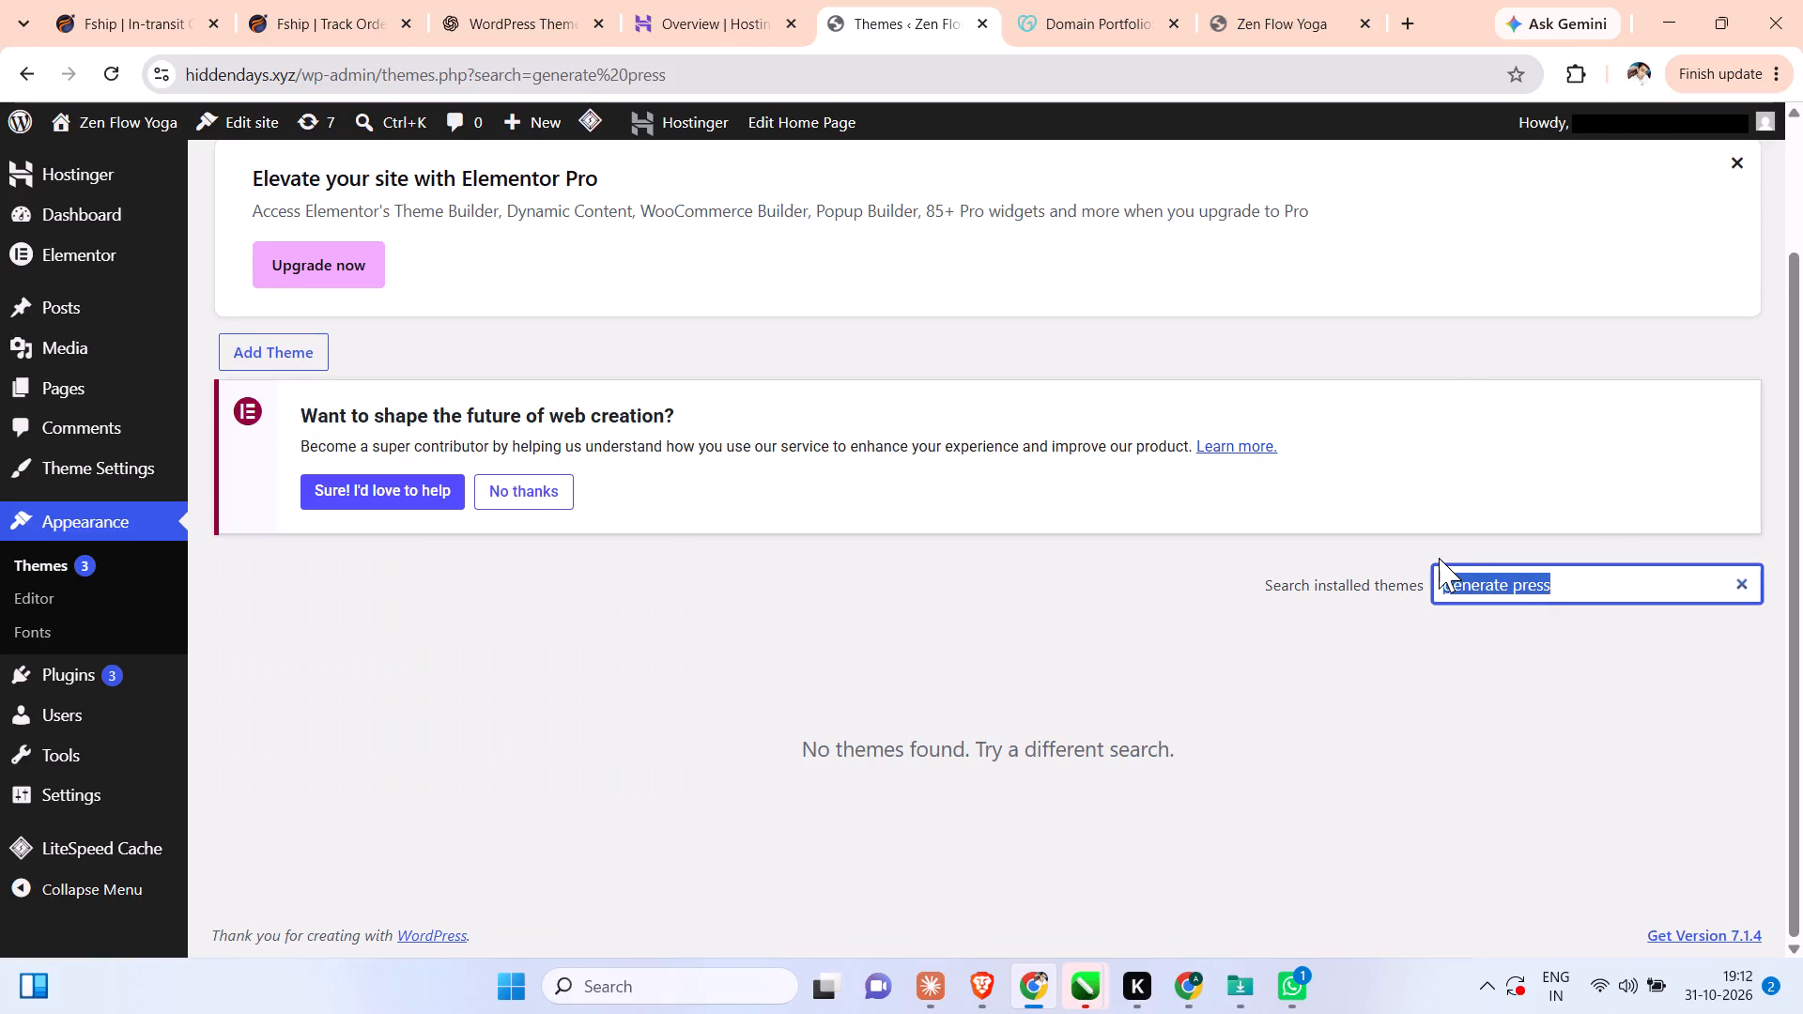
{"action": "key", "text": "BackSpace"}
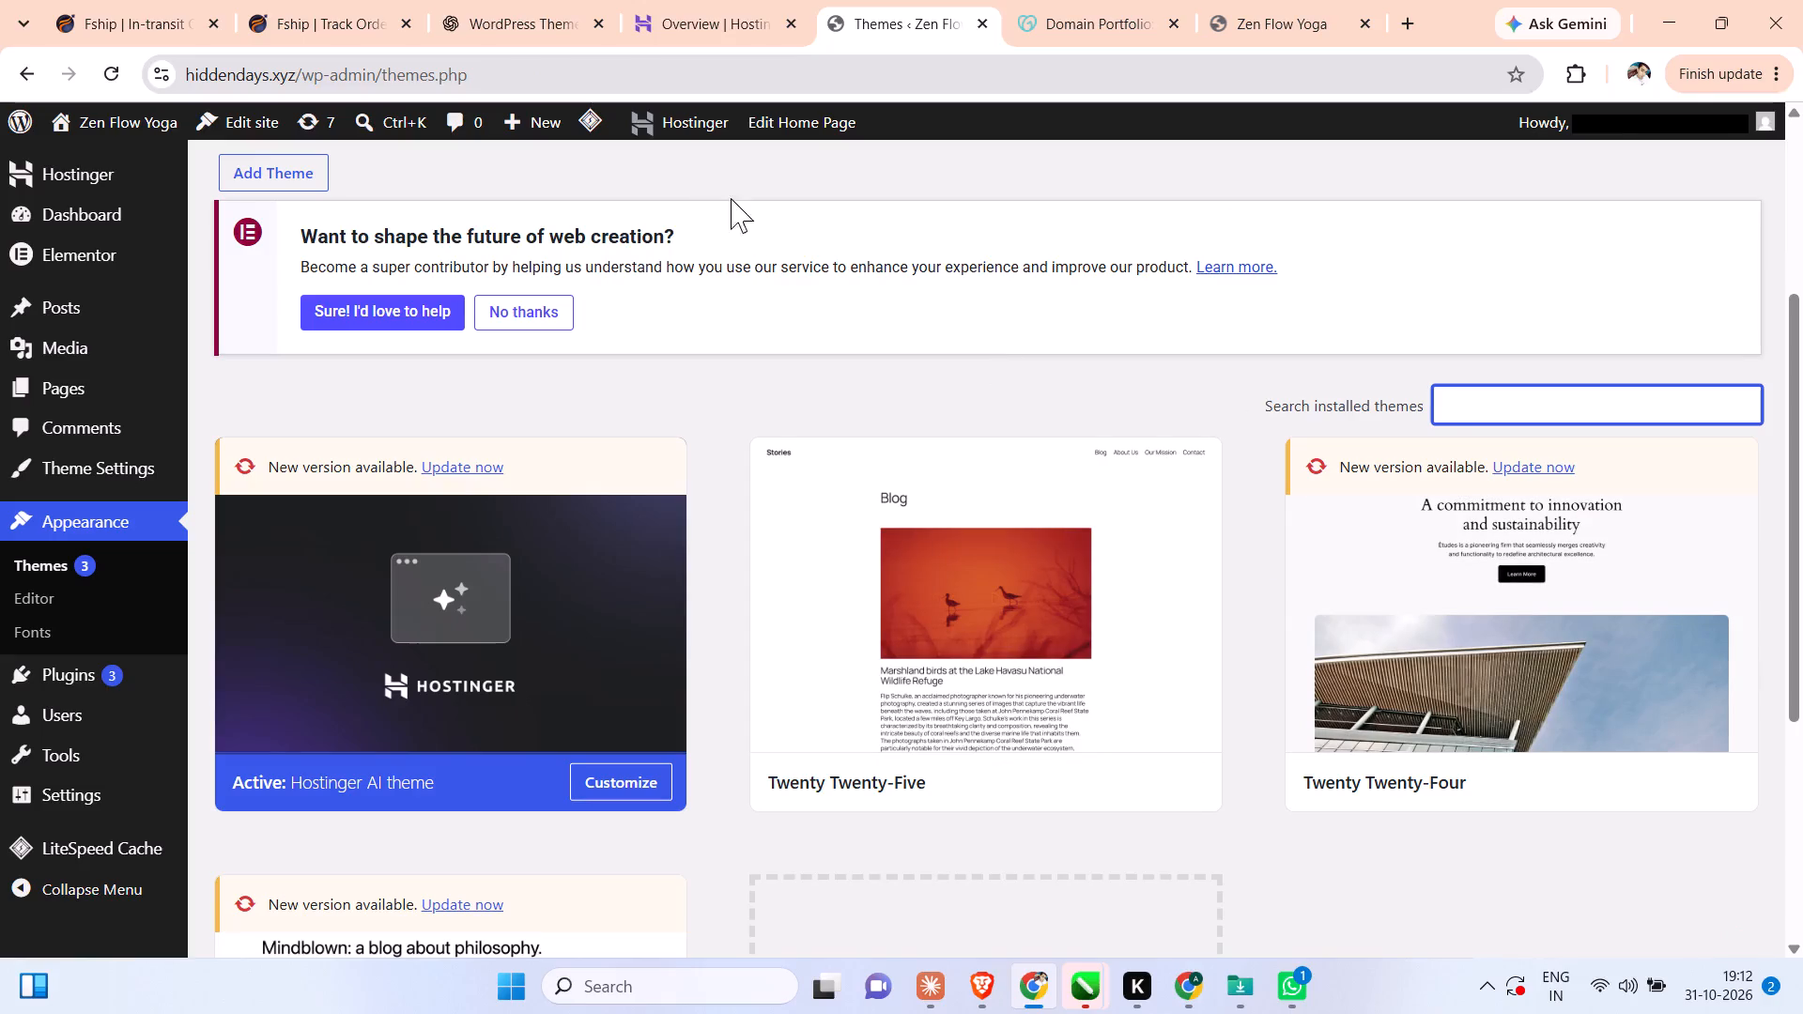
Find the GeneratePress theme by searching the themes available to add for "generate press", then install and activate it.
{"action": "left_click", "coordinate": [243, 183]}
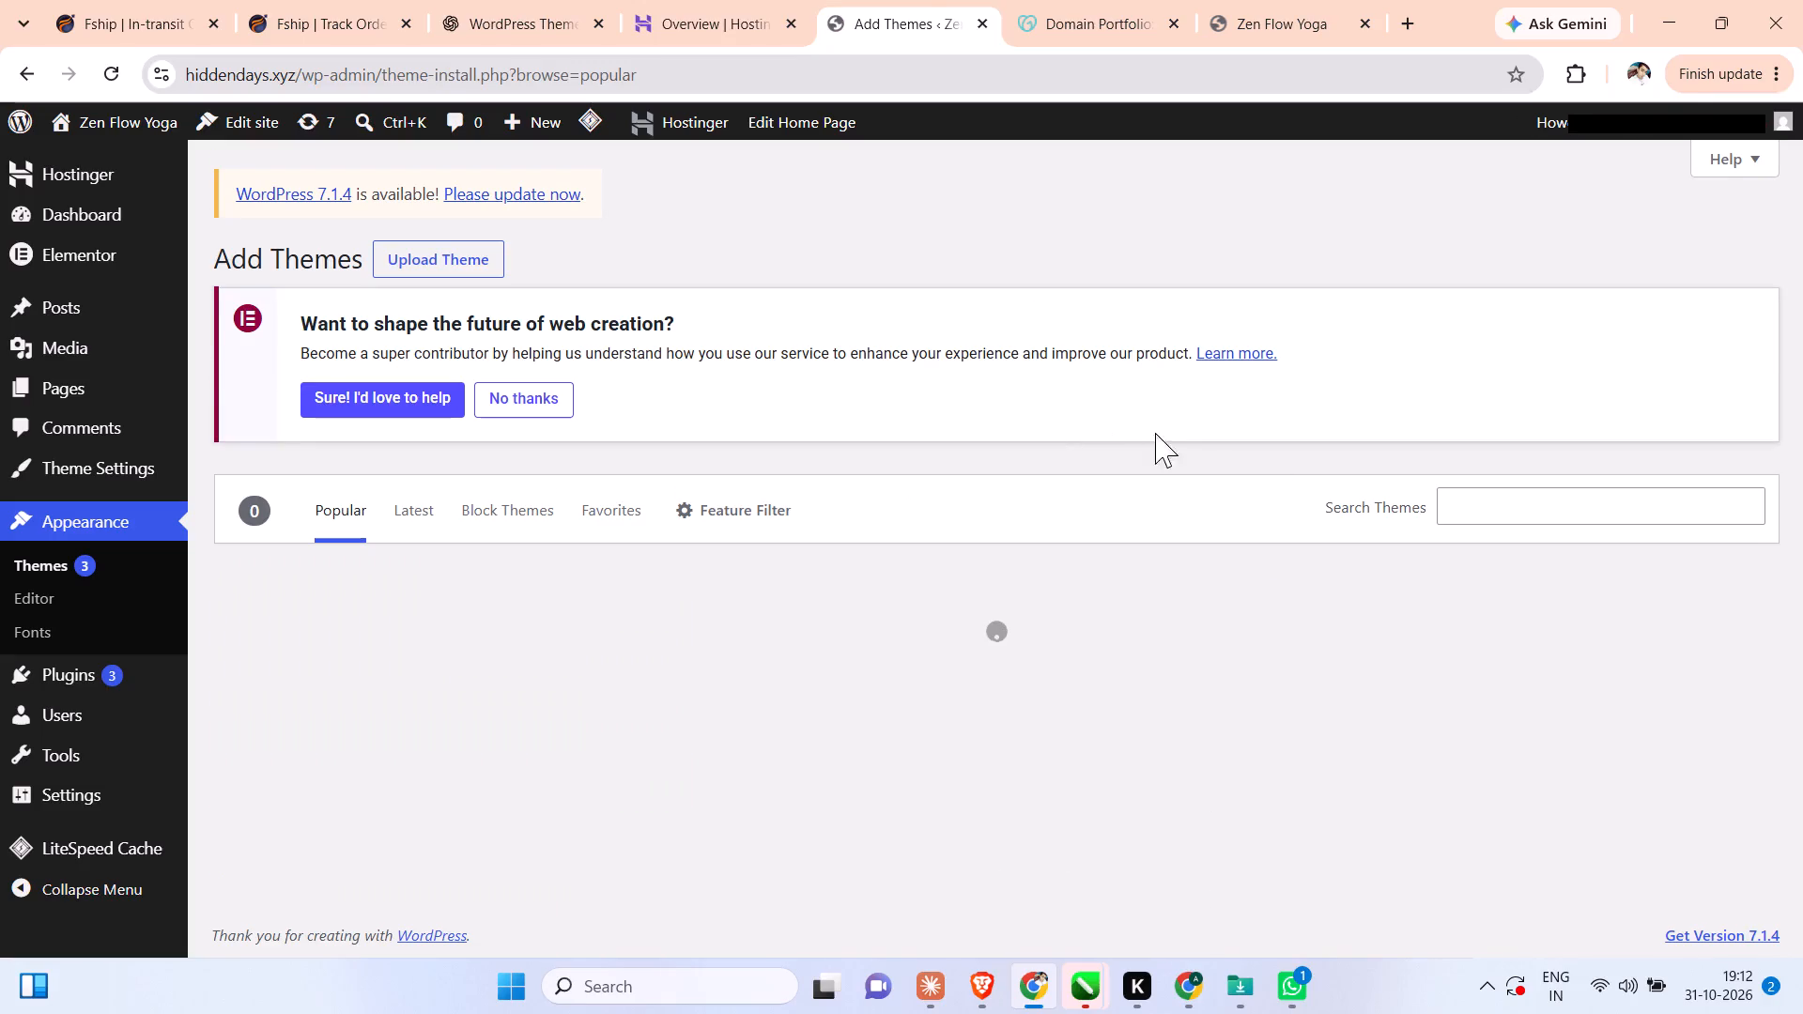
{"action": "left_click", "coordinate": [1488, 501]}
{"action": "type", "text": "ge"}
{"action": "key", "text": "Down"}
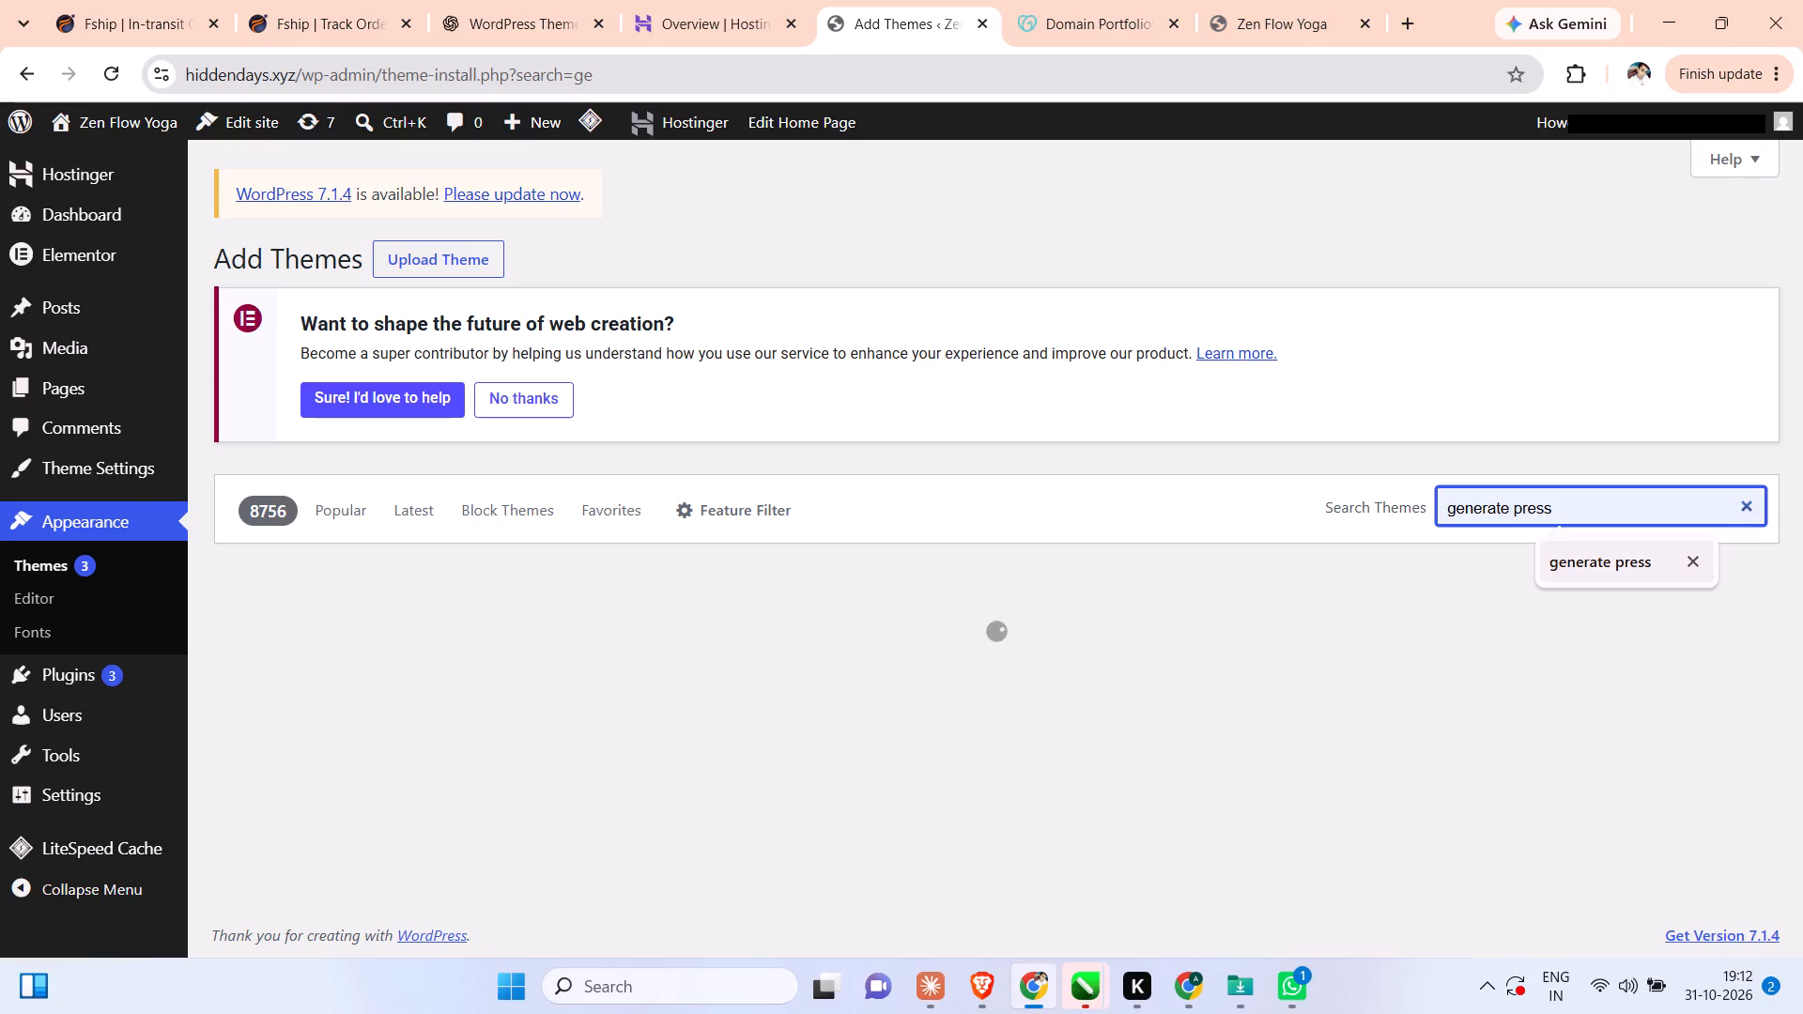
{"action": "key", "text": "Return"}
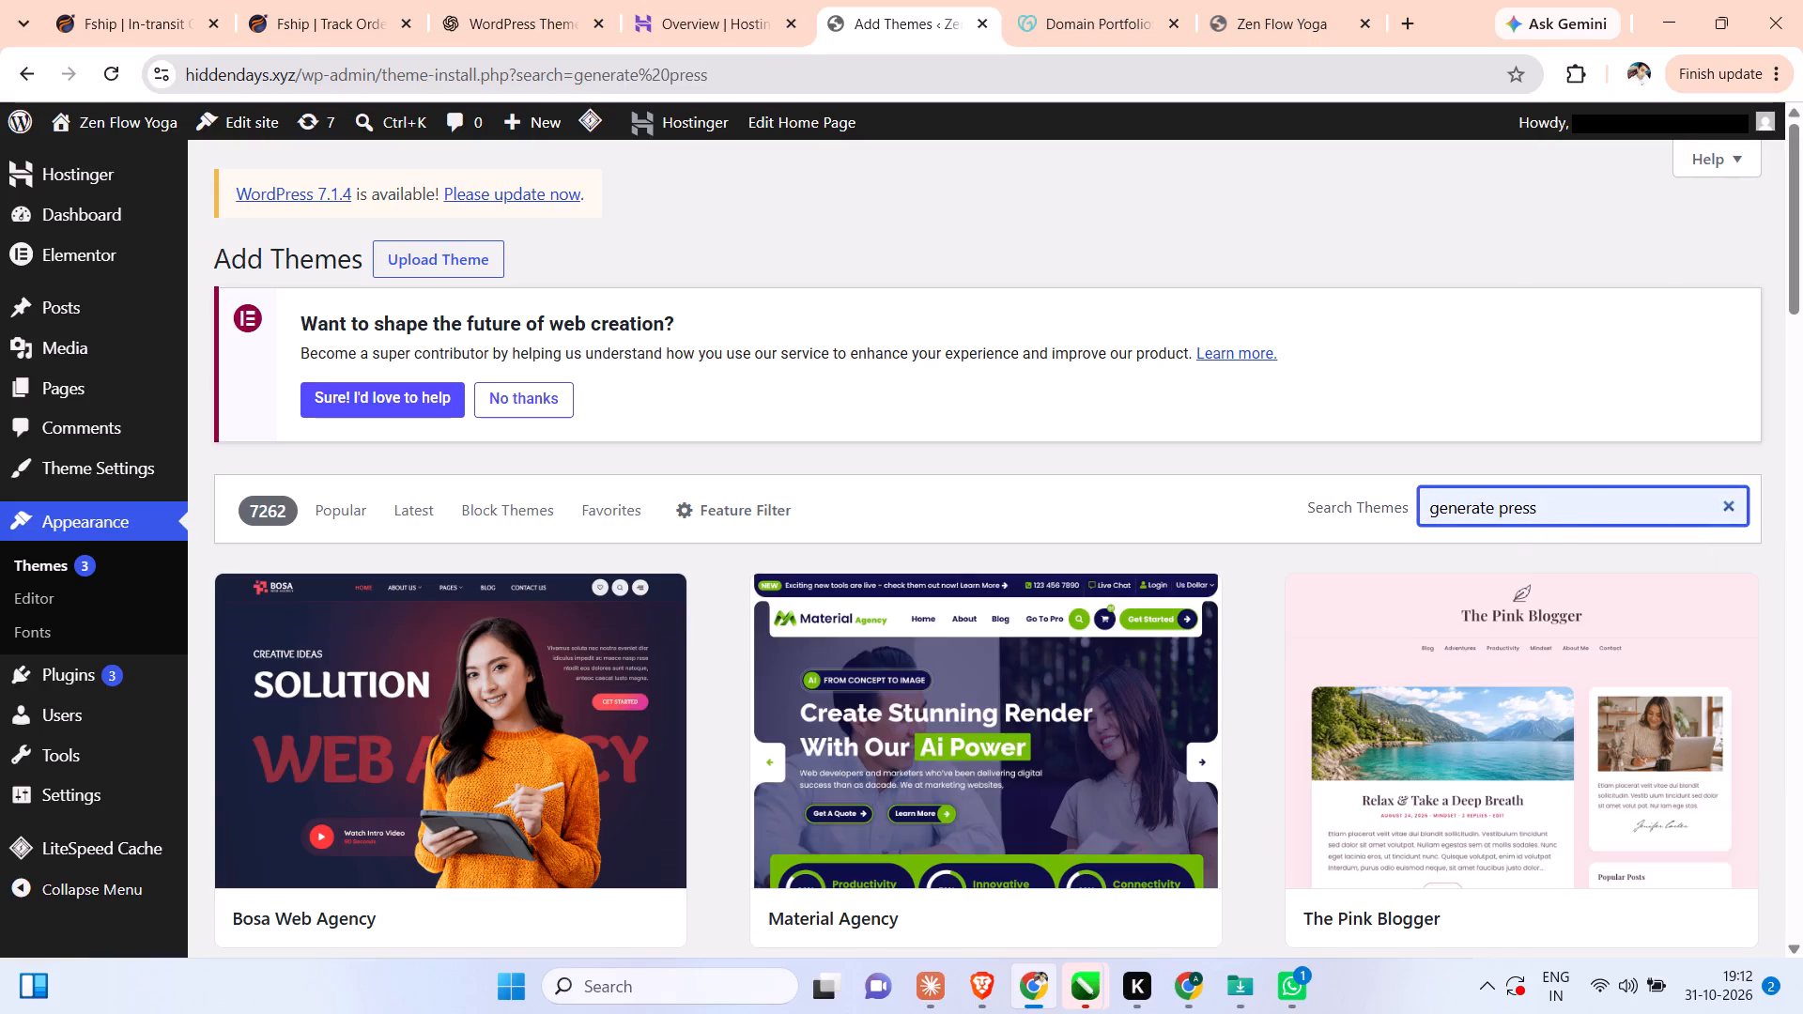
{"action": "scroll", "coordinate": [619, 681], "scroll_direction": "down", "scroll_amount": 3}
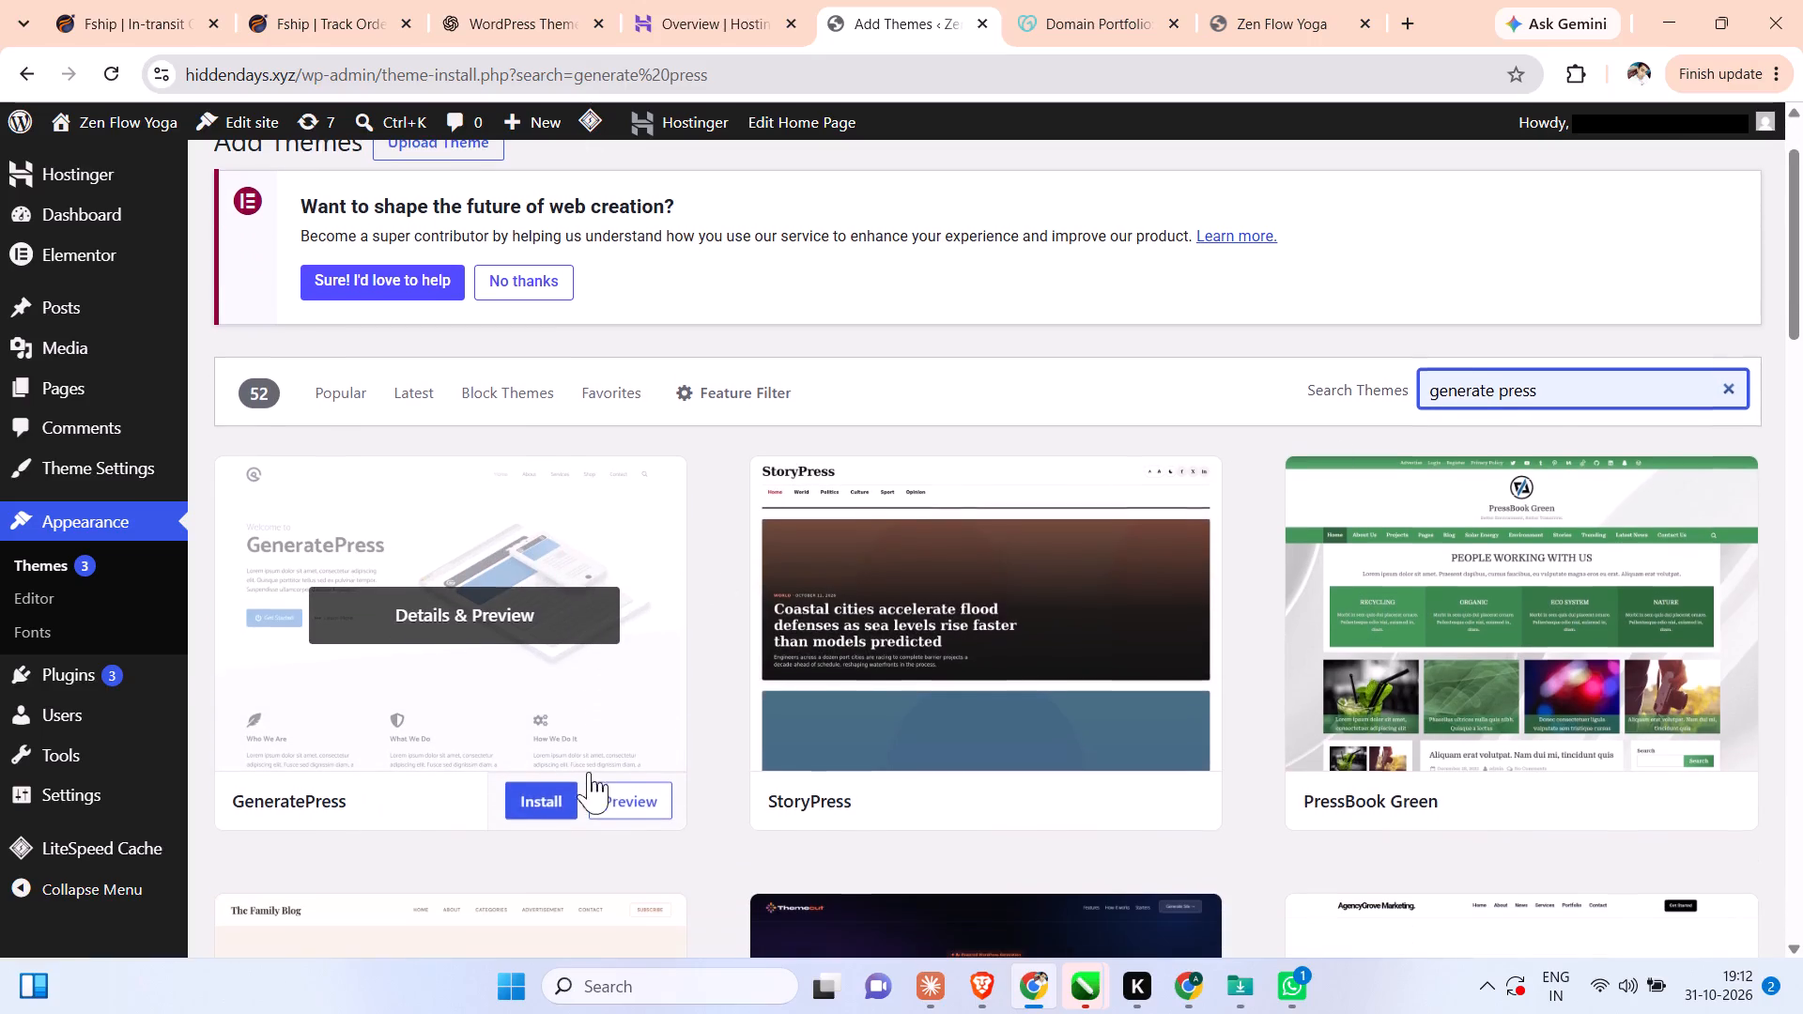
{"action": "left_click", "coordinate": [551, 786]}
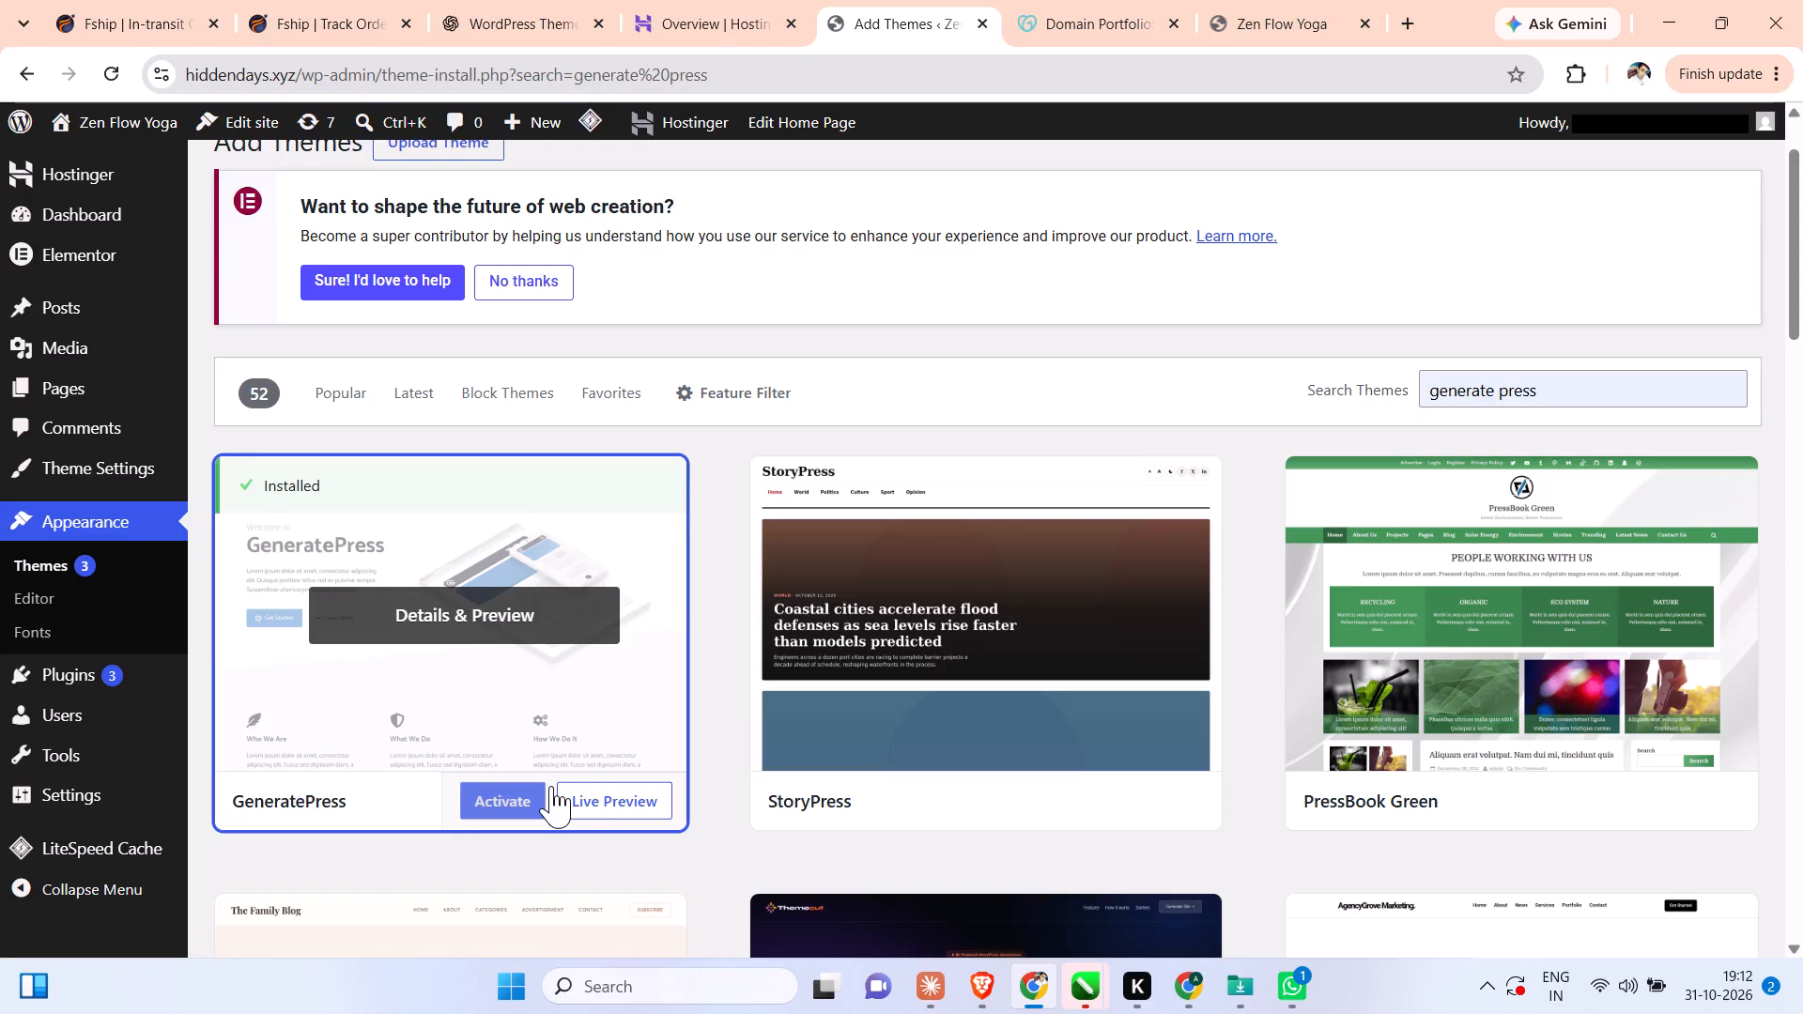
{"action": "left_click", "coordinate": [508, 783]}
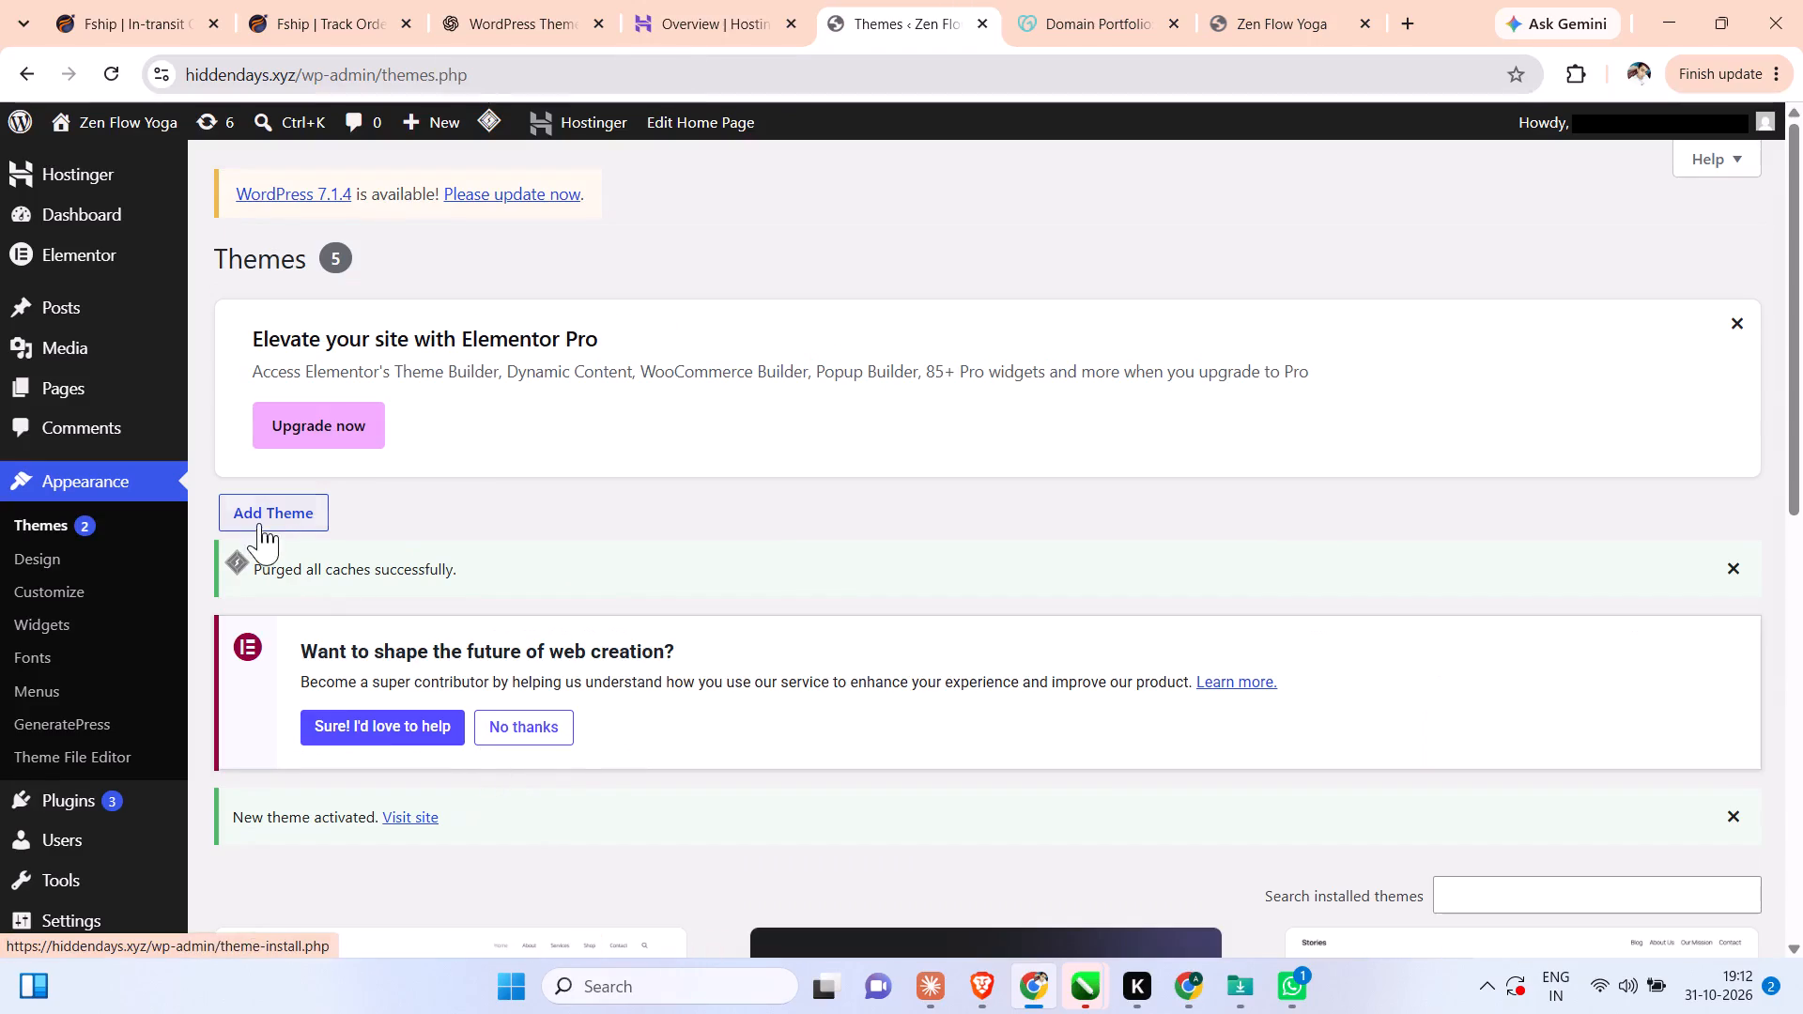
Look over the active GeneratePress theme among the installed themes and reload the Themes page.
{"action": "scroll", "coordinate": [441, 490], "scroll_direction": "down", "scroll_amount": 4}
{"action": "scroll", "coordinate": [507, 593], "scroll_direction": "down", "scroll_amount": 8}
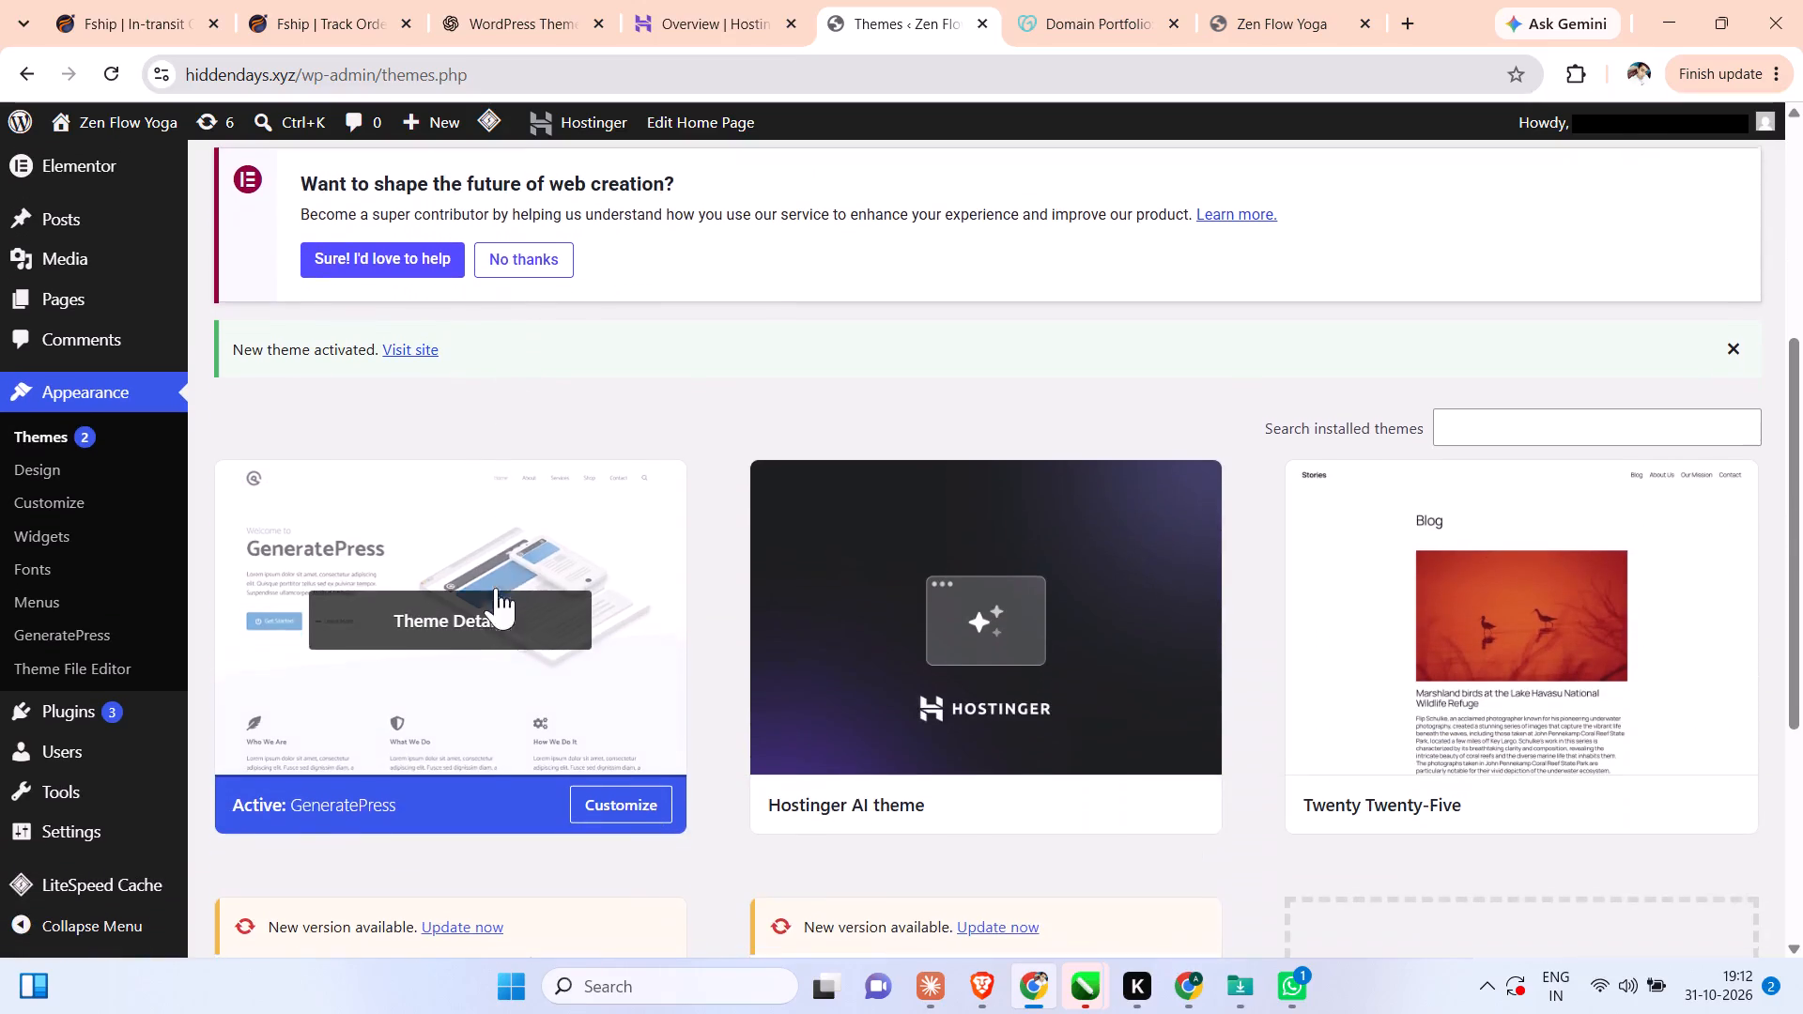
{"action": "left_click", "coordinate": [115, 83]}
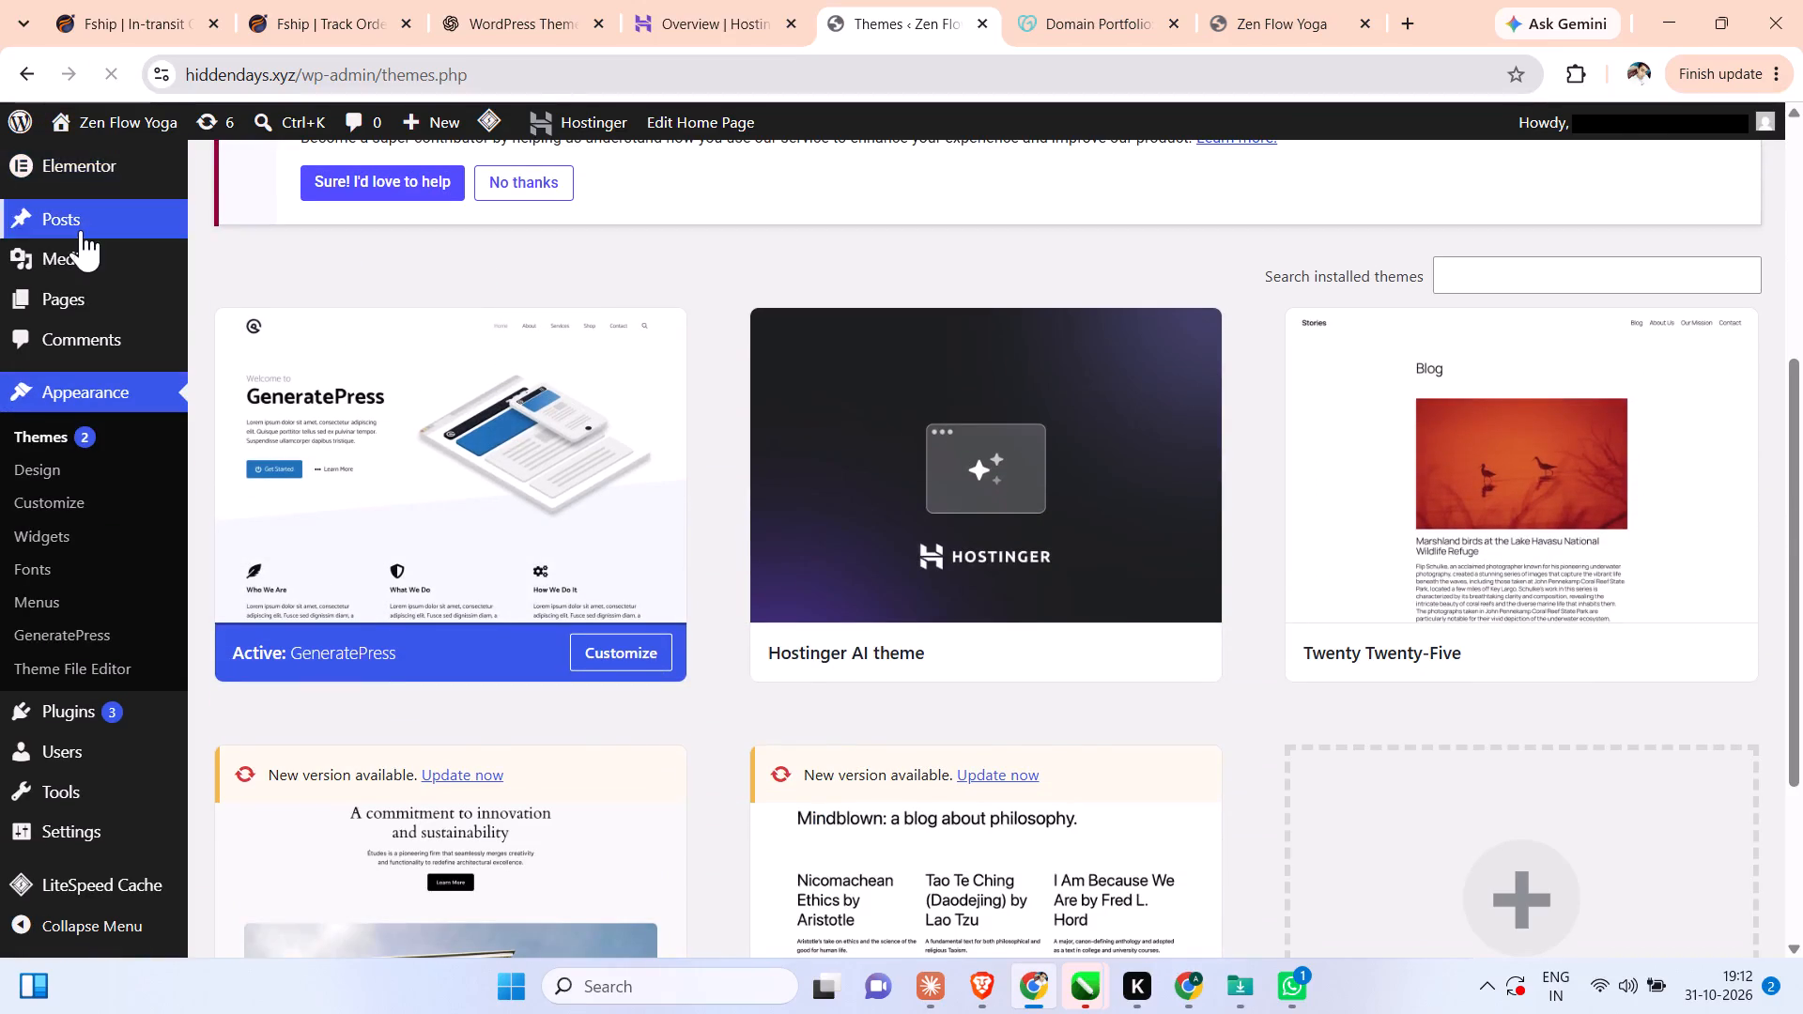
{"action": "scroll", "coordinate": [81, 239], "scroll_direction": "up", "scroll_amount": 13}
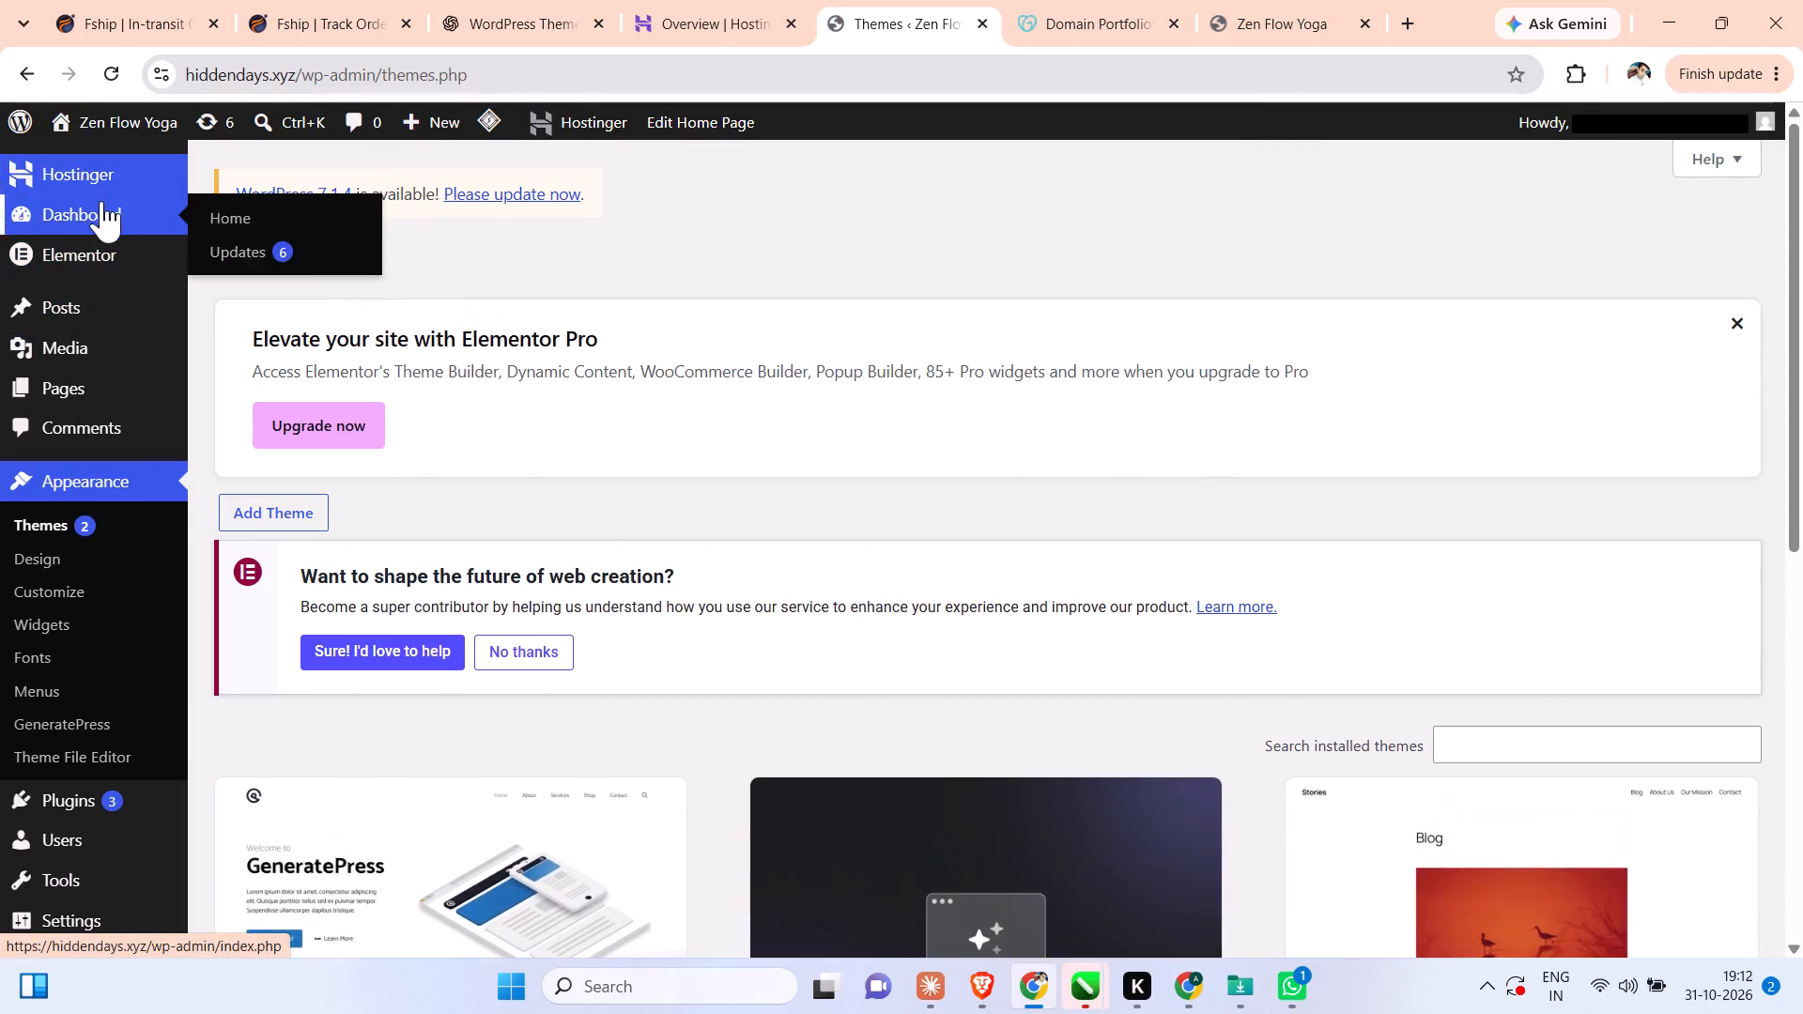